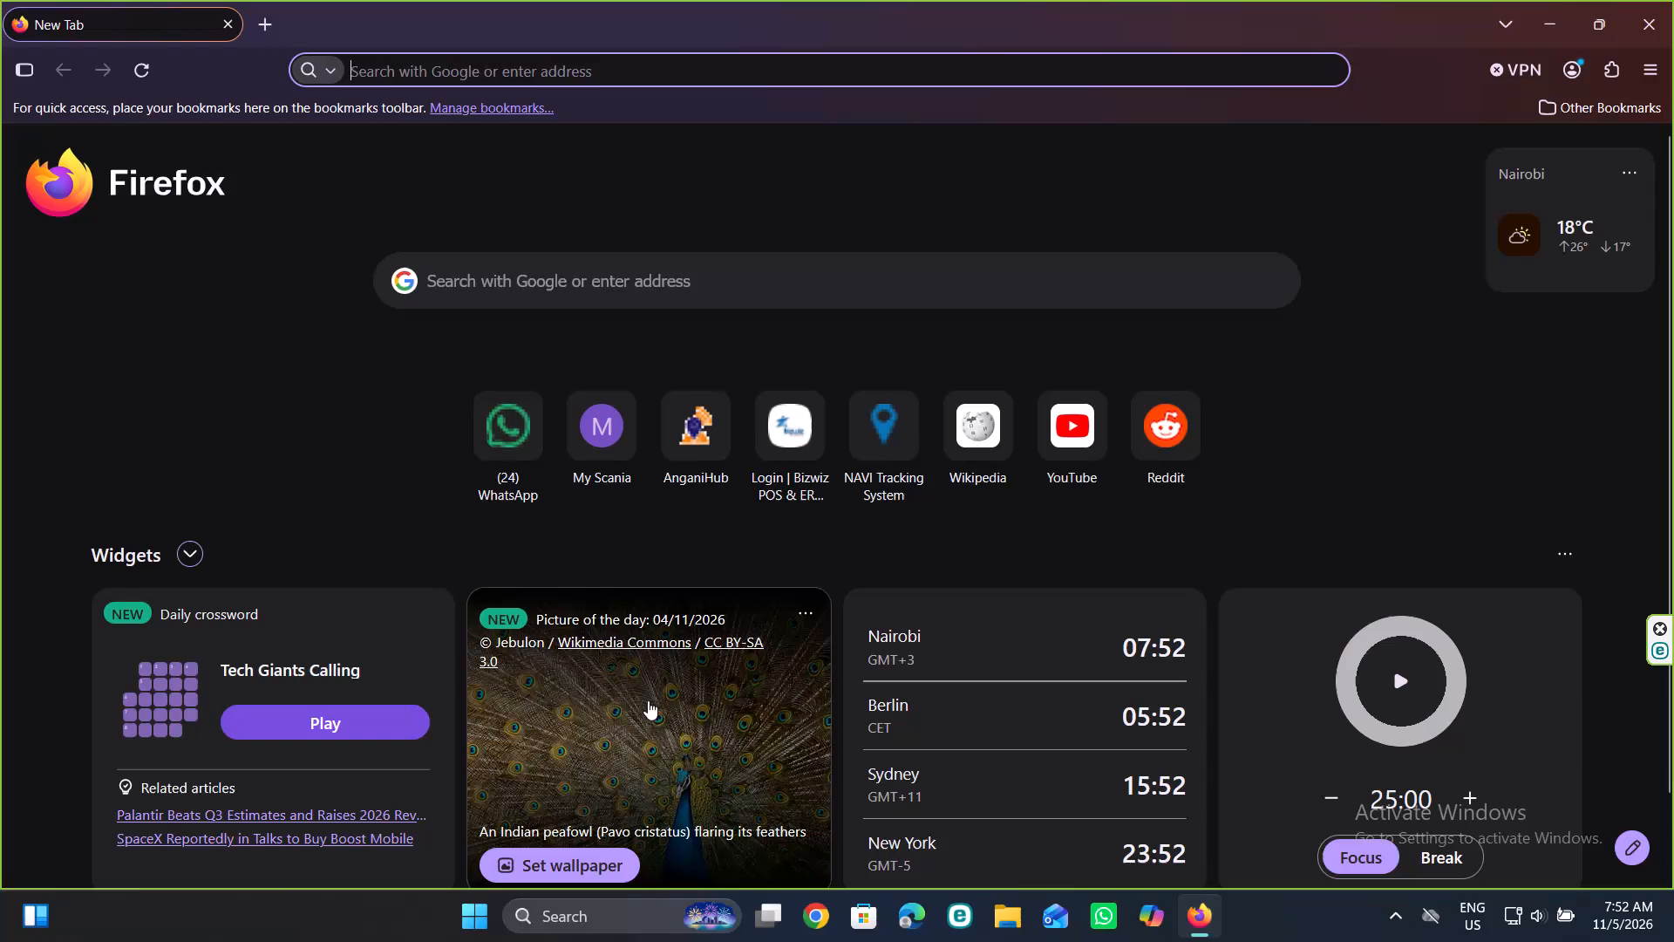
Close the Firefox browser window.
{"action": "key", "text": "alt+F4"}
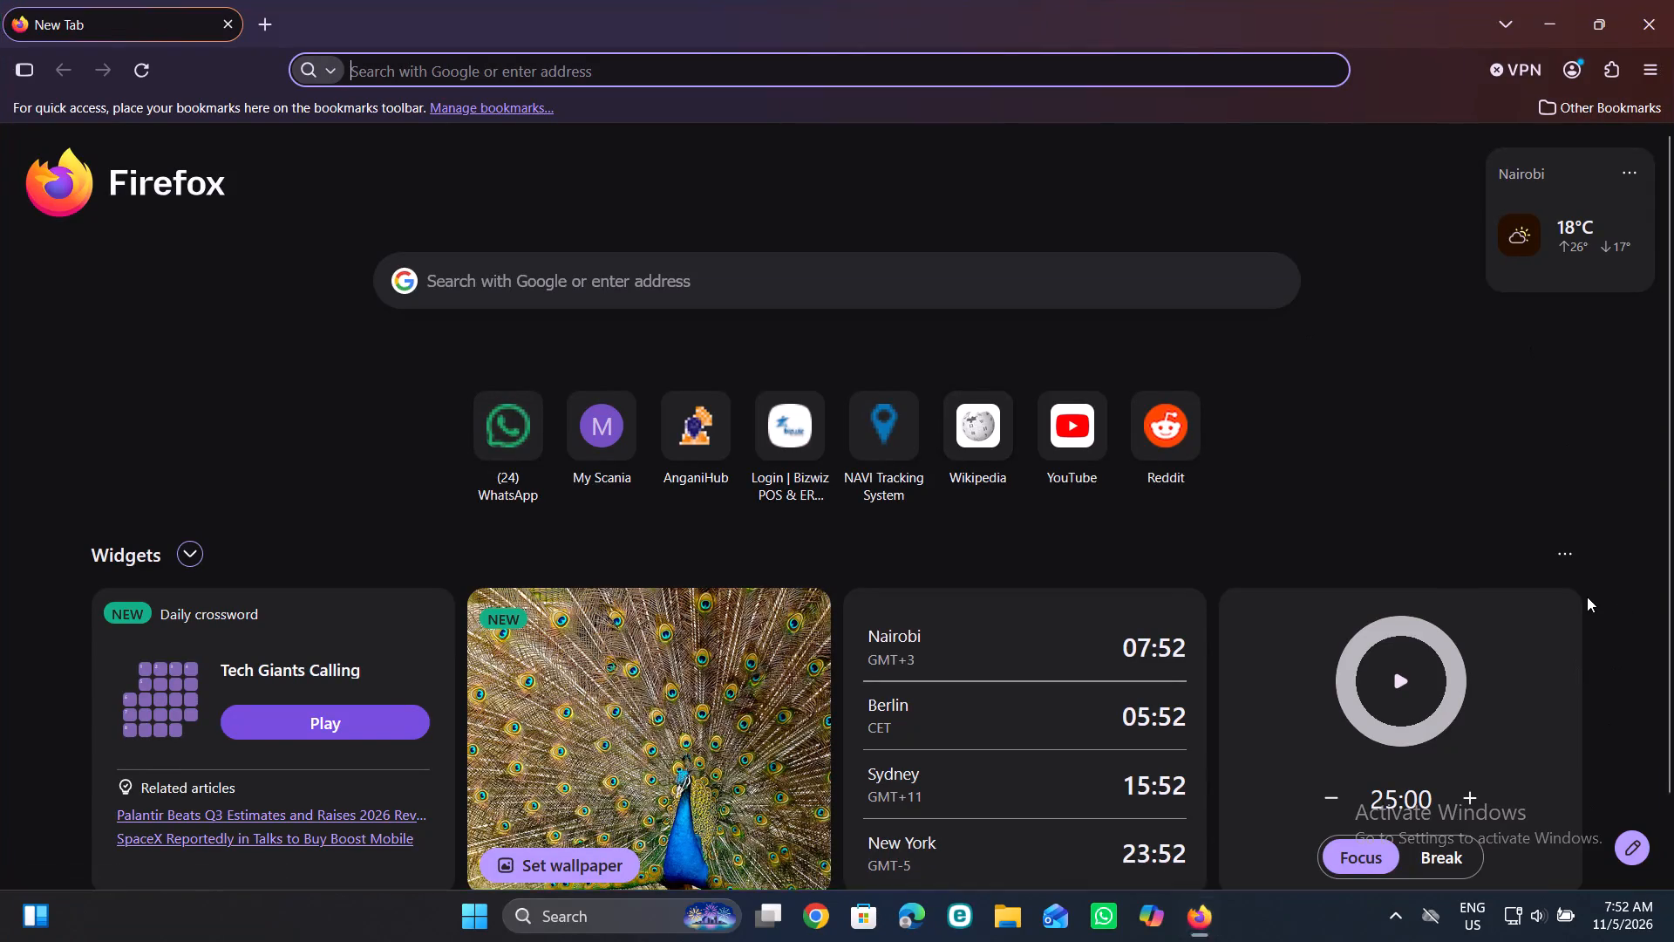
Set the screen brightness to about halfway and turn on the mobile hotspot in the Windows quick settings.
{"action": "left_click", "coordinate": [1542, 916]}
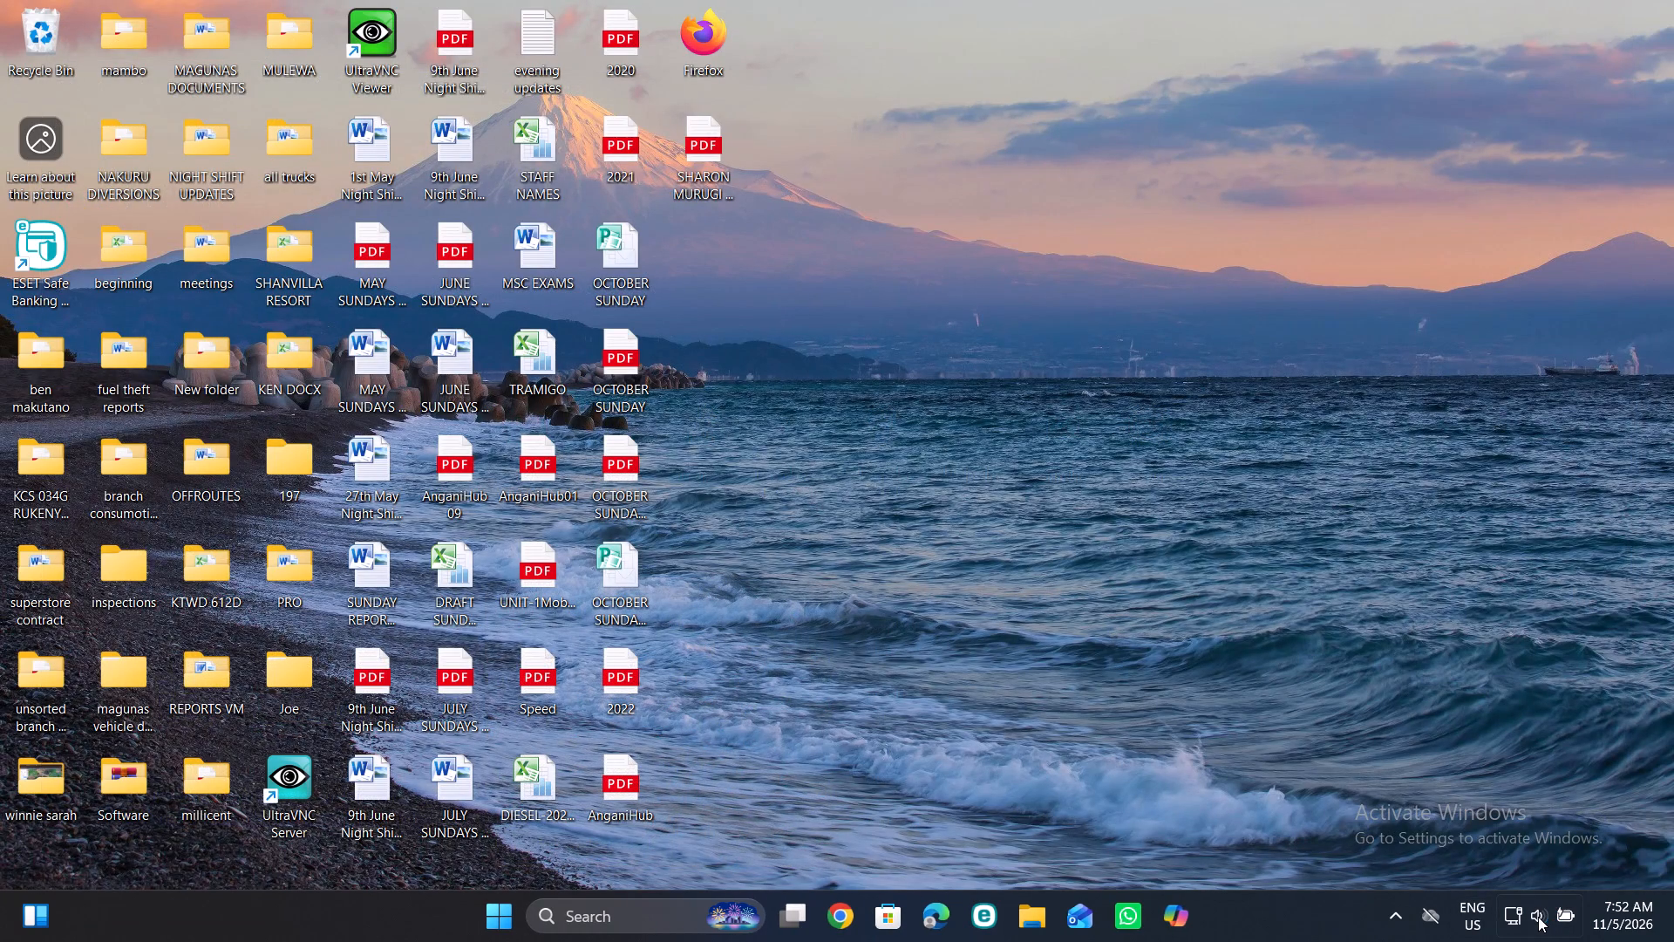
{"action": "left_click", "coordinate": [1454, 701]}
{"action": "left_click", "coordinate": [1351, 624]}
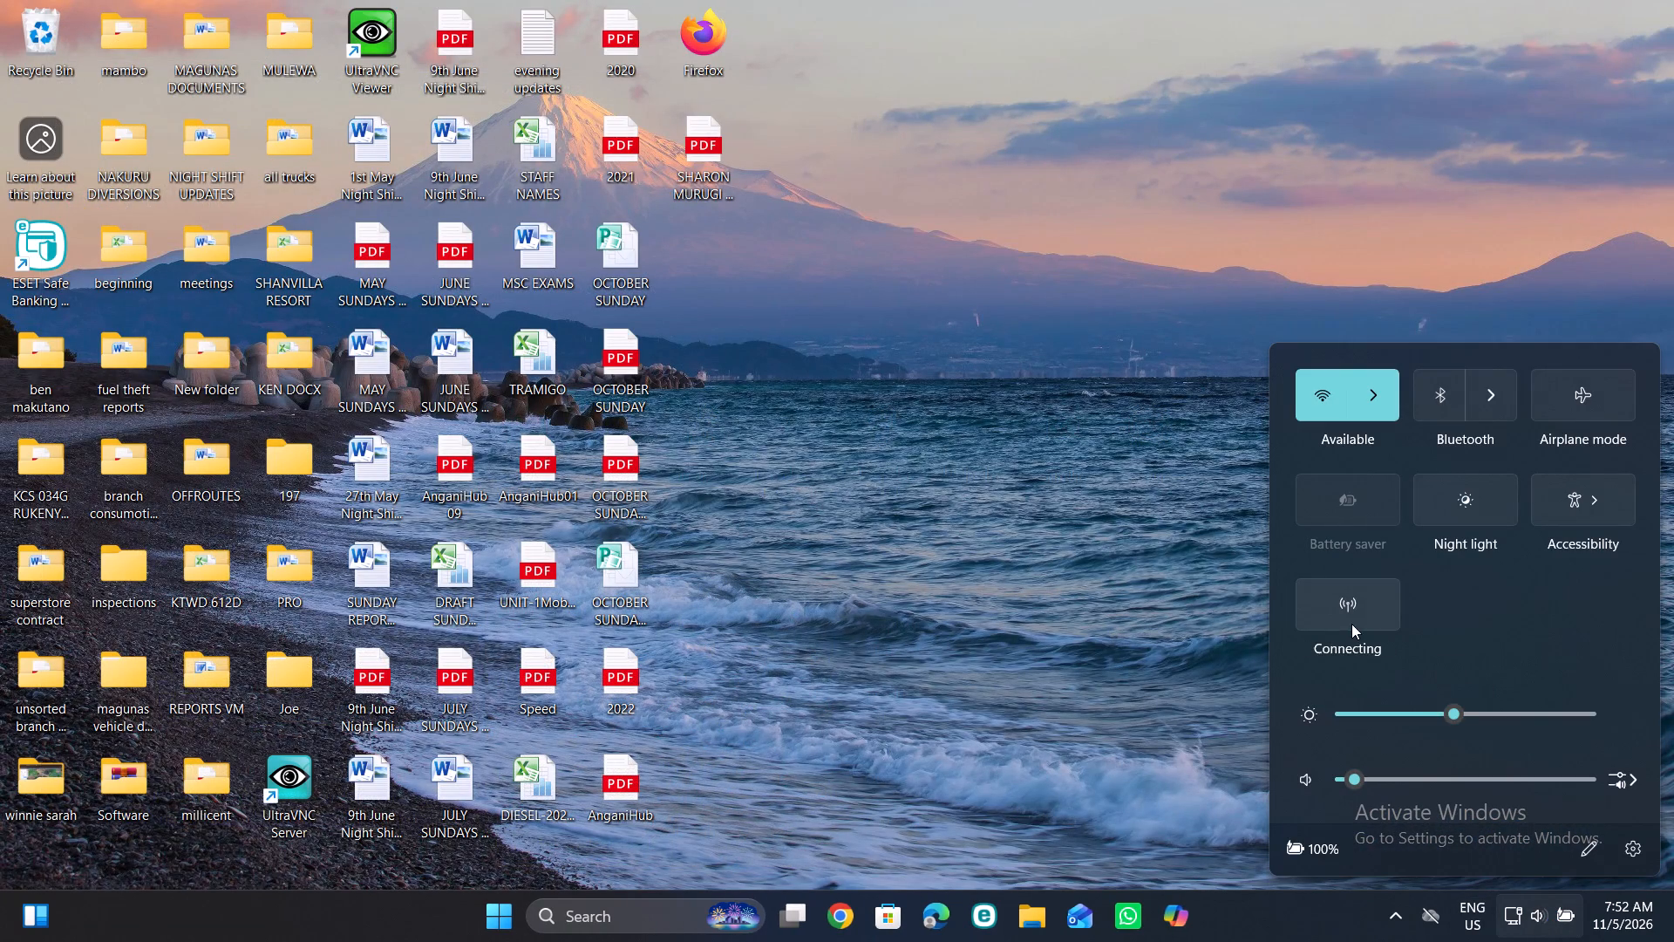
Open WhatsApp from the desktop.
{"action": "left_click", "coordinate": [1133, 936]}
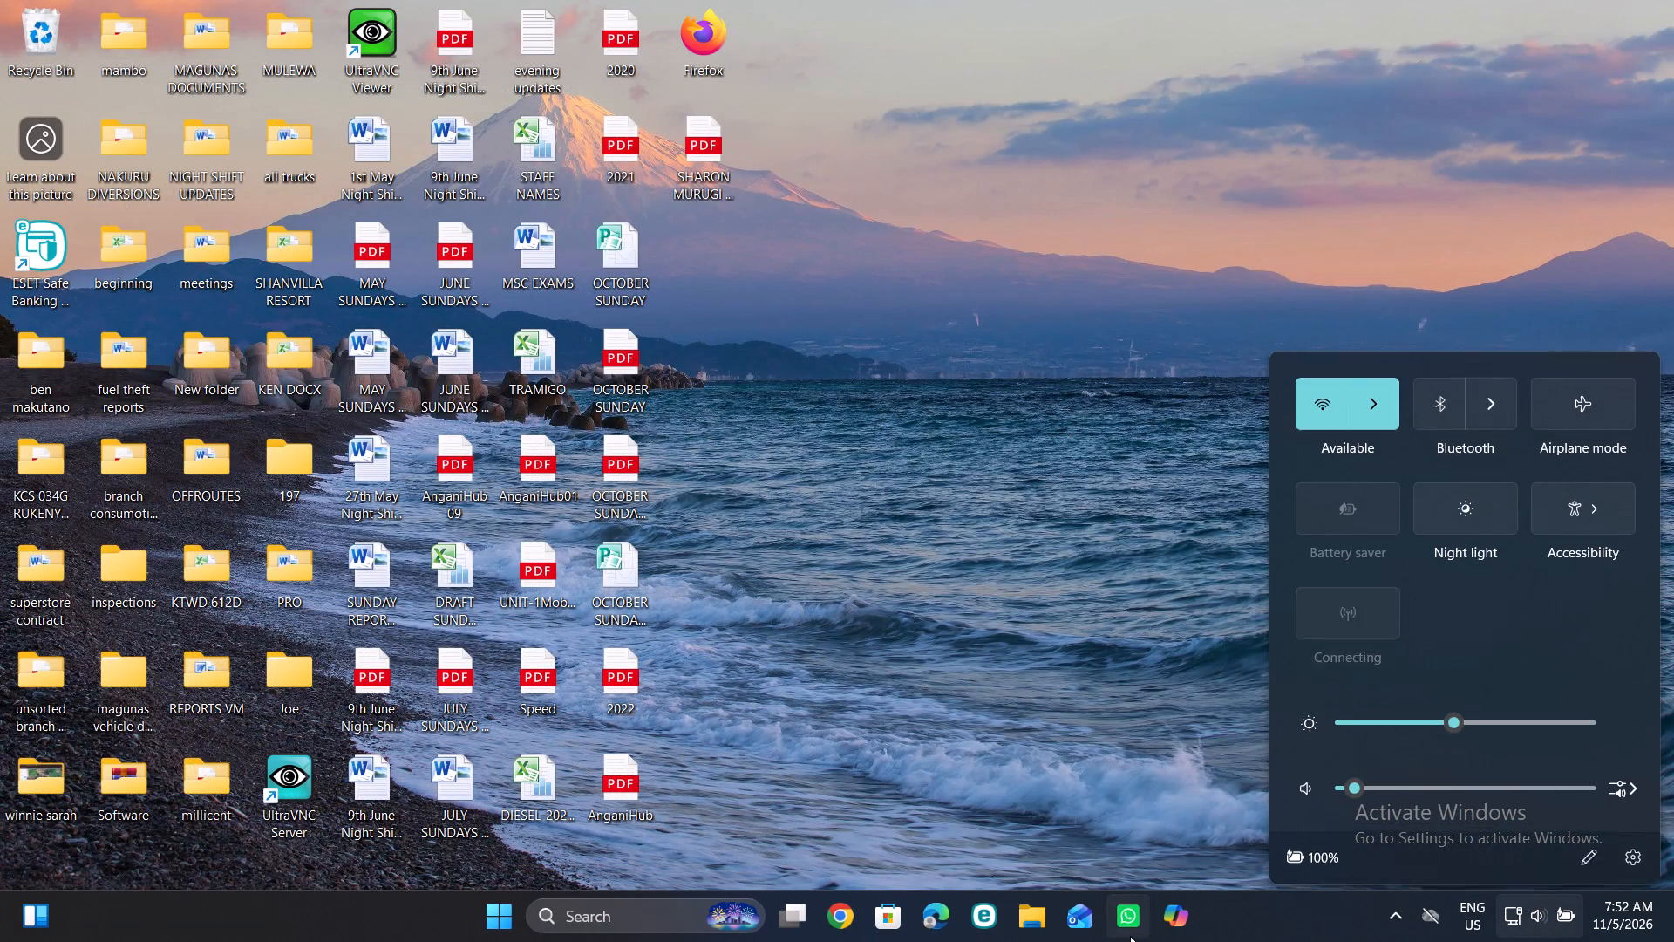
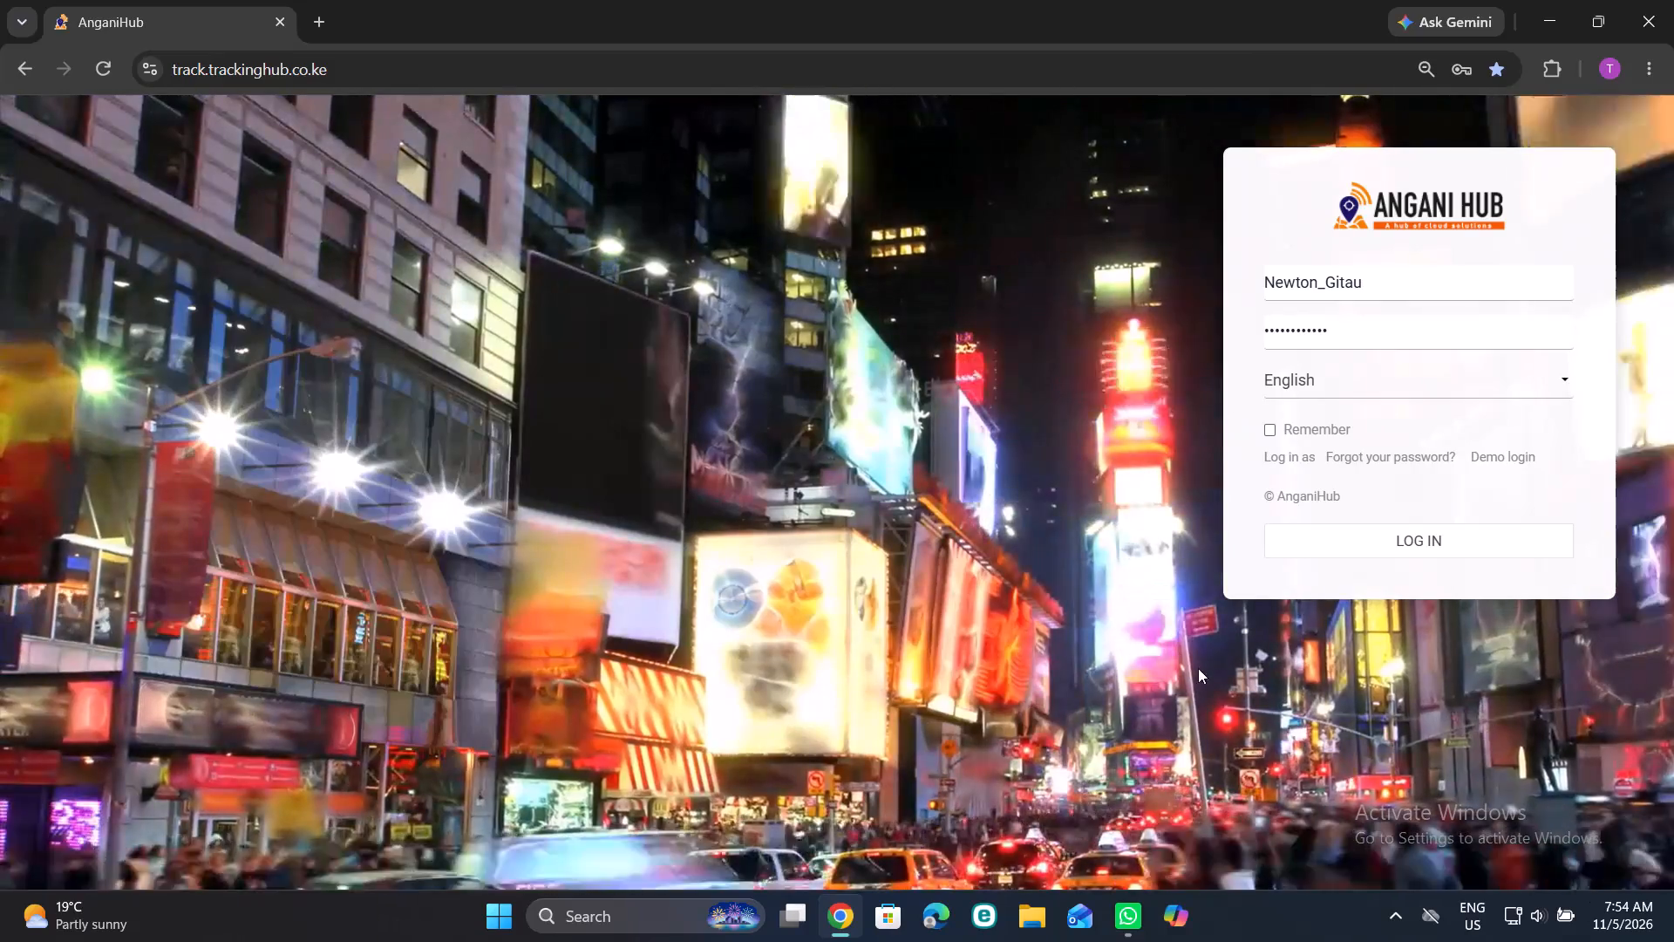
Log in to the AnganiHub tracking site with the prefilled credentials.
{"action": "left_click", "coordinate": [1301, 527]}
Find Notepad through Windows search and open it alongside the tracking site.
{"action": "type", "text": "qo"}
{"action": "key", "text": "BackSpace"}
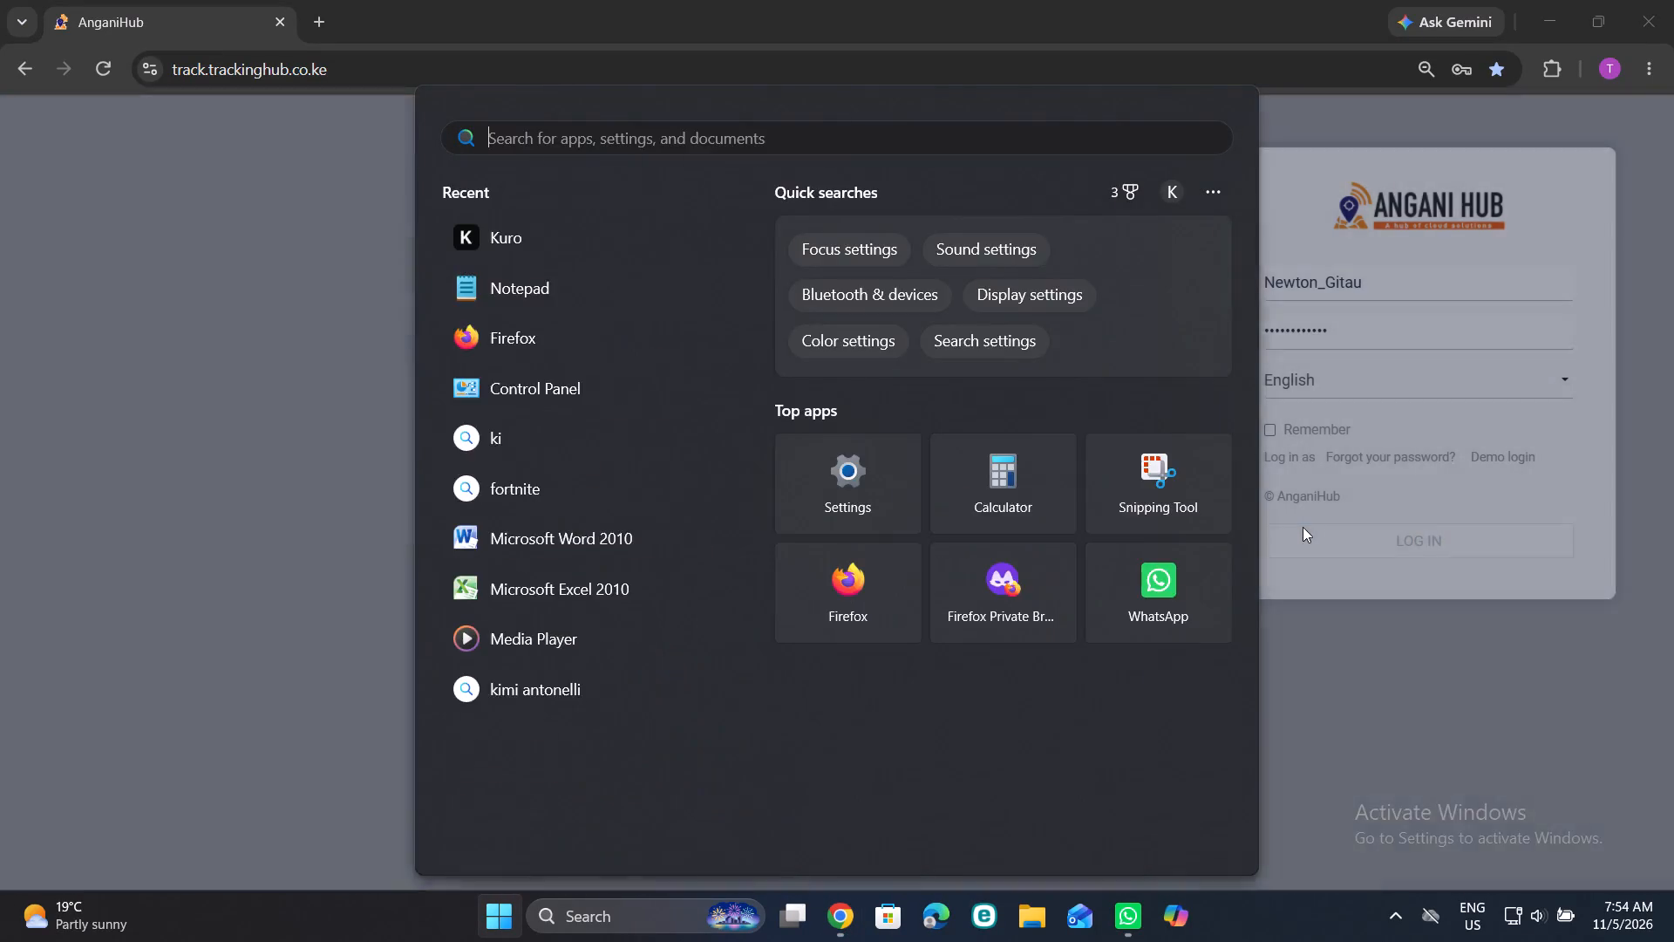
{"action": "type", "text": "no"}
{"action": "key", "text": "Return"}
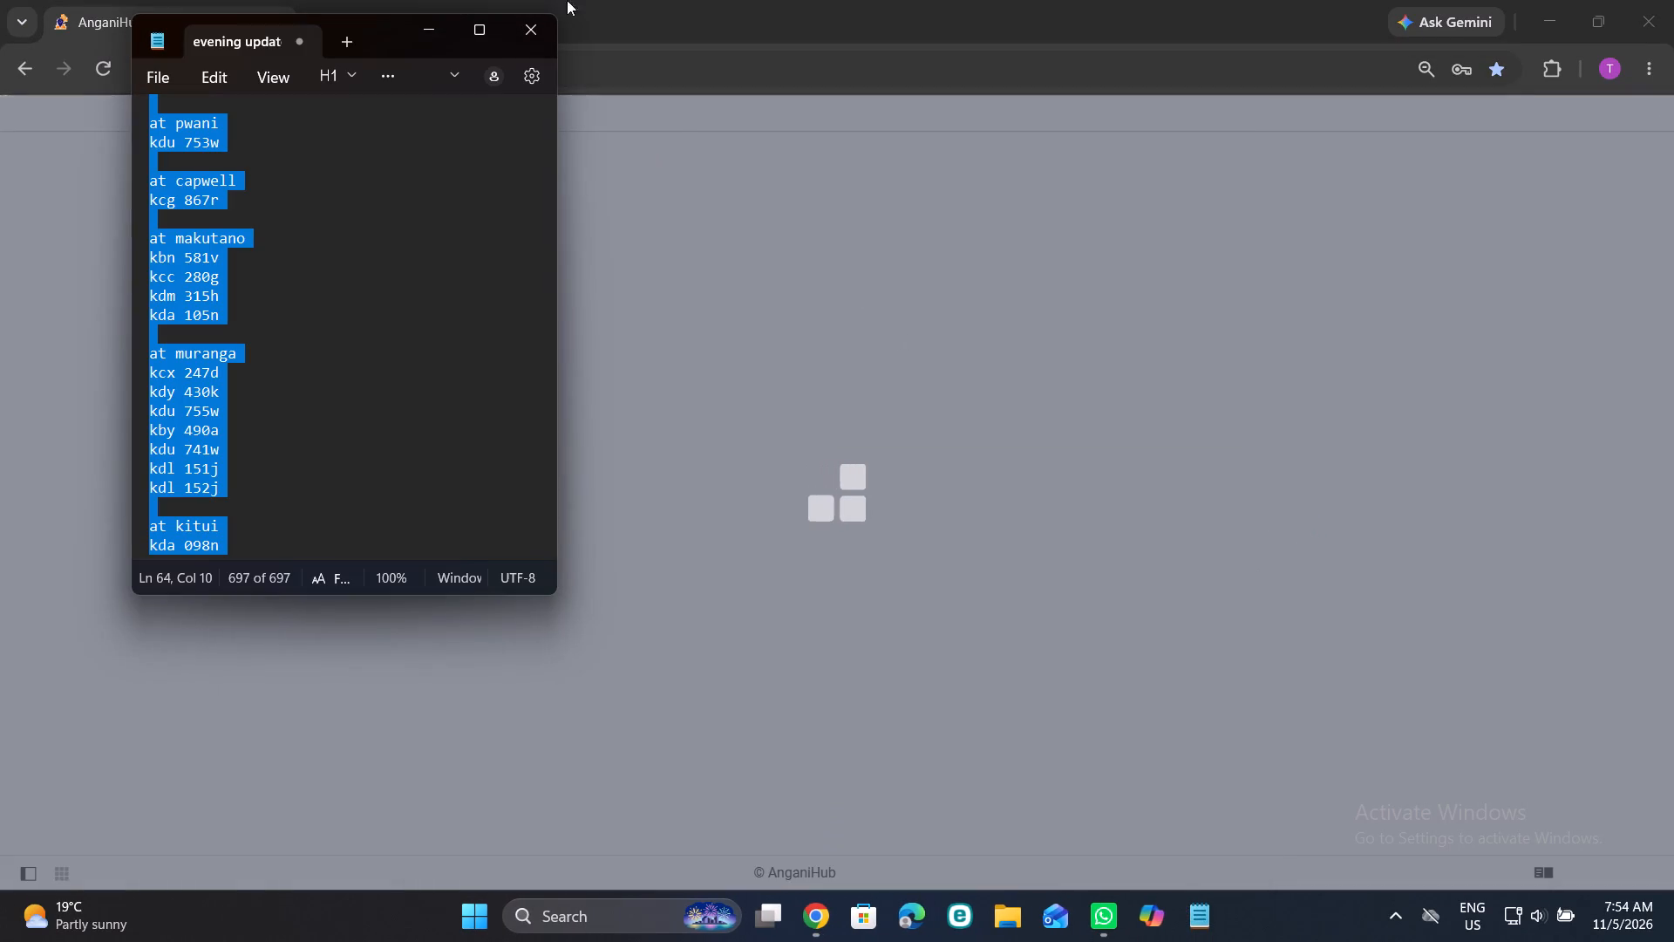
Open a new blank note in the maximized editor and close the evening updates note without saving its changes.
{"action": "left_click", "coordinate": [485, 25]}
{"action": "left_click", "coordinate": [345, 11]}
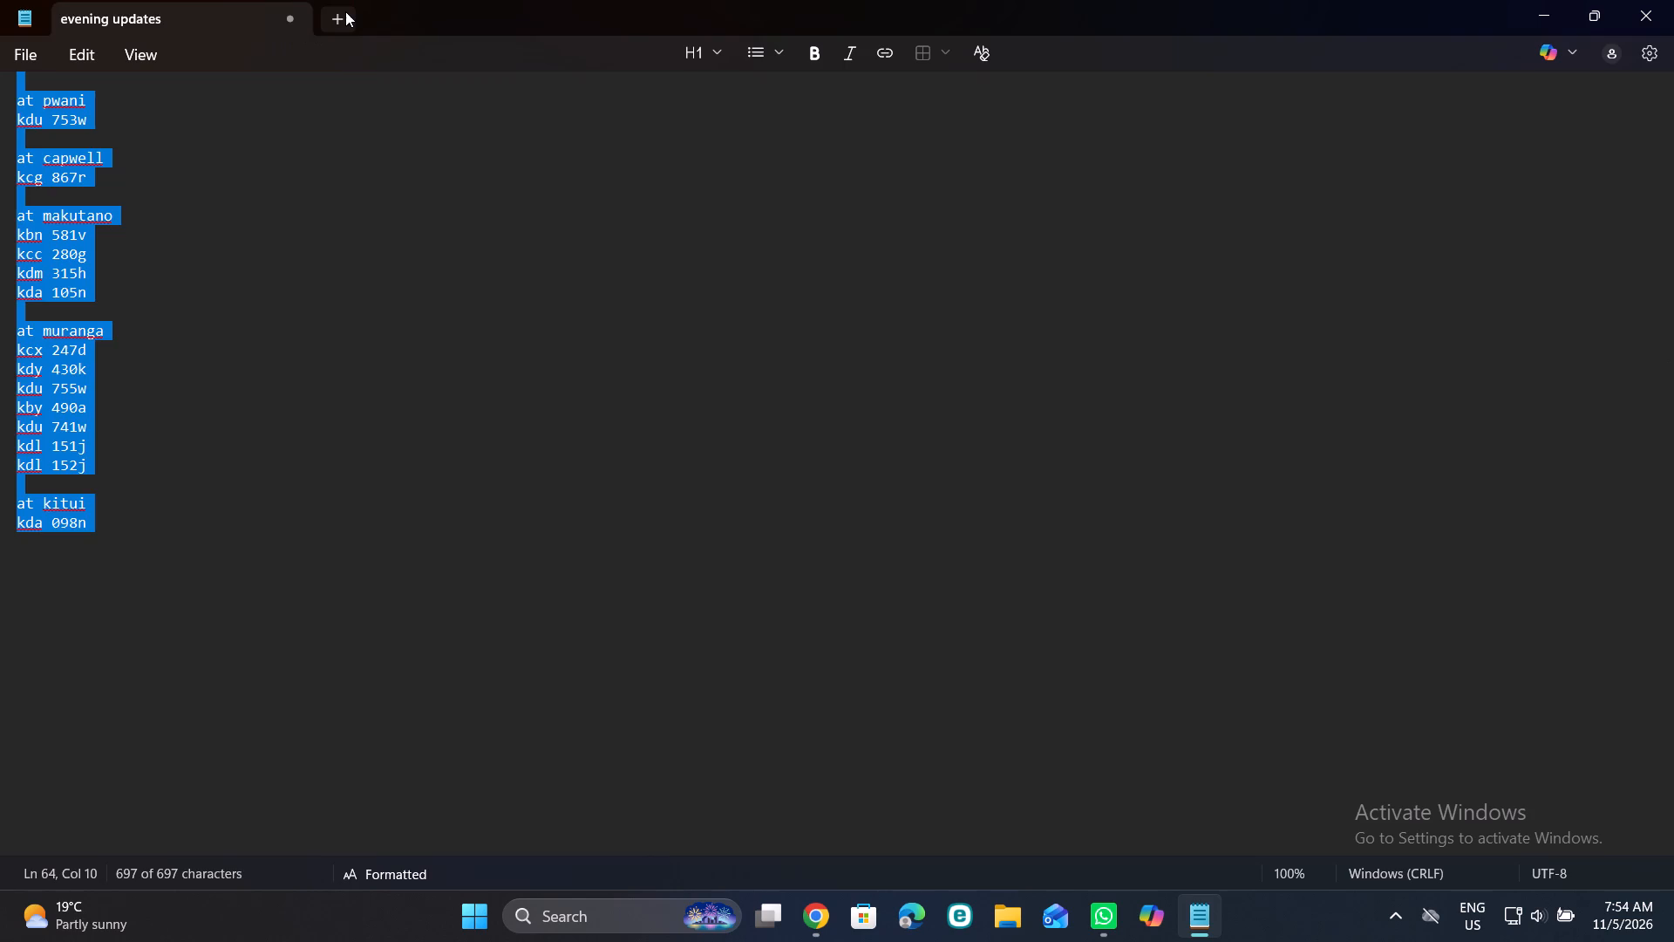
{"action": "left_click", "coordinate": [301, 20]}
{"action": "left_click", "coordinate": [834, 490]}
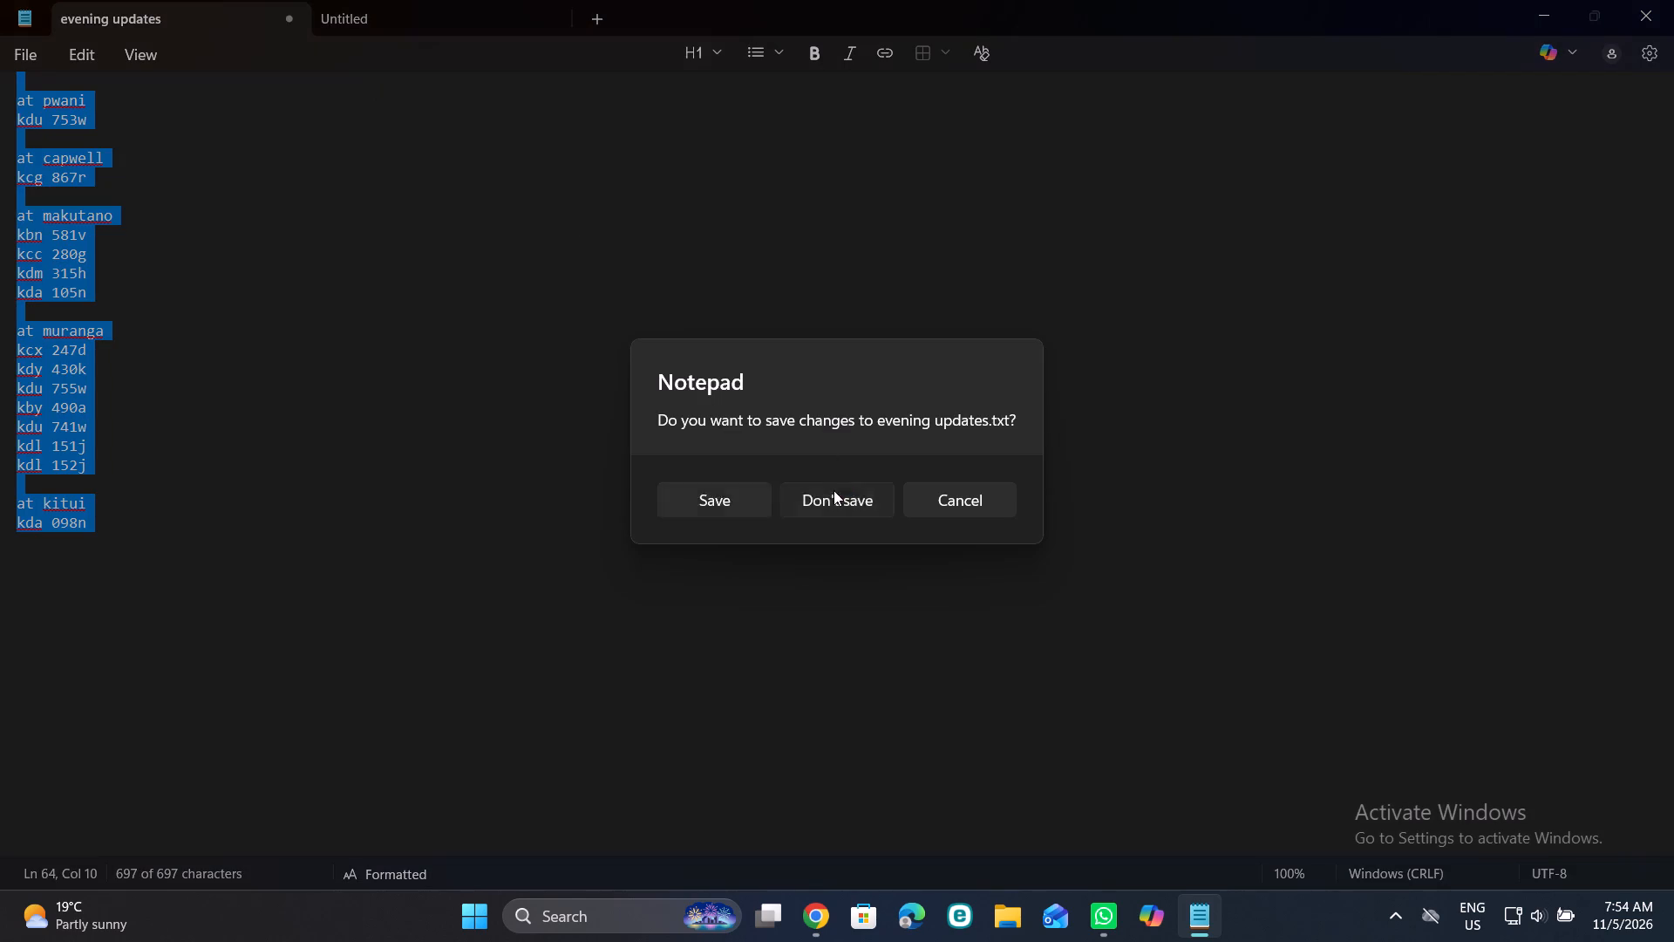
Switch to File Explorer and look through Desktop, Downloads, Documents and Videos, including the Captures and AnyDesk screen recordings folders.
{"action": "key", "text": "super+e"}
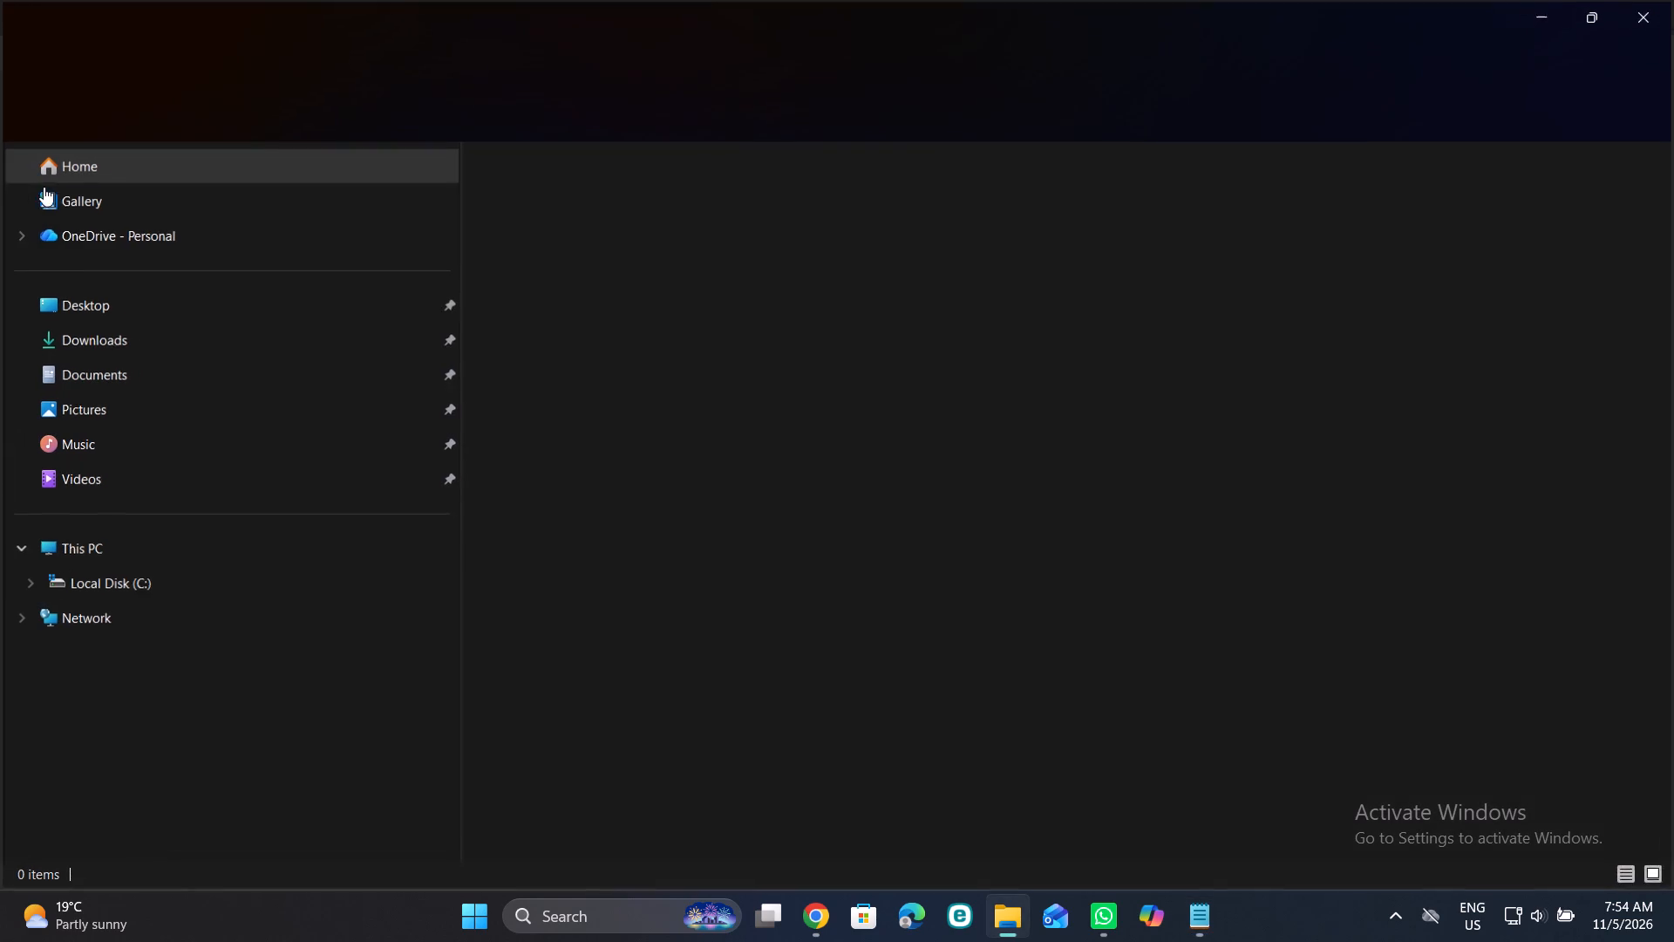
{"action": "left_click", "coordinate": [60, 276]}
{"action": "left_click", "coordinate": [60, 300]}
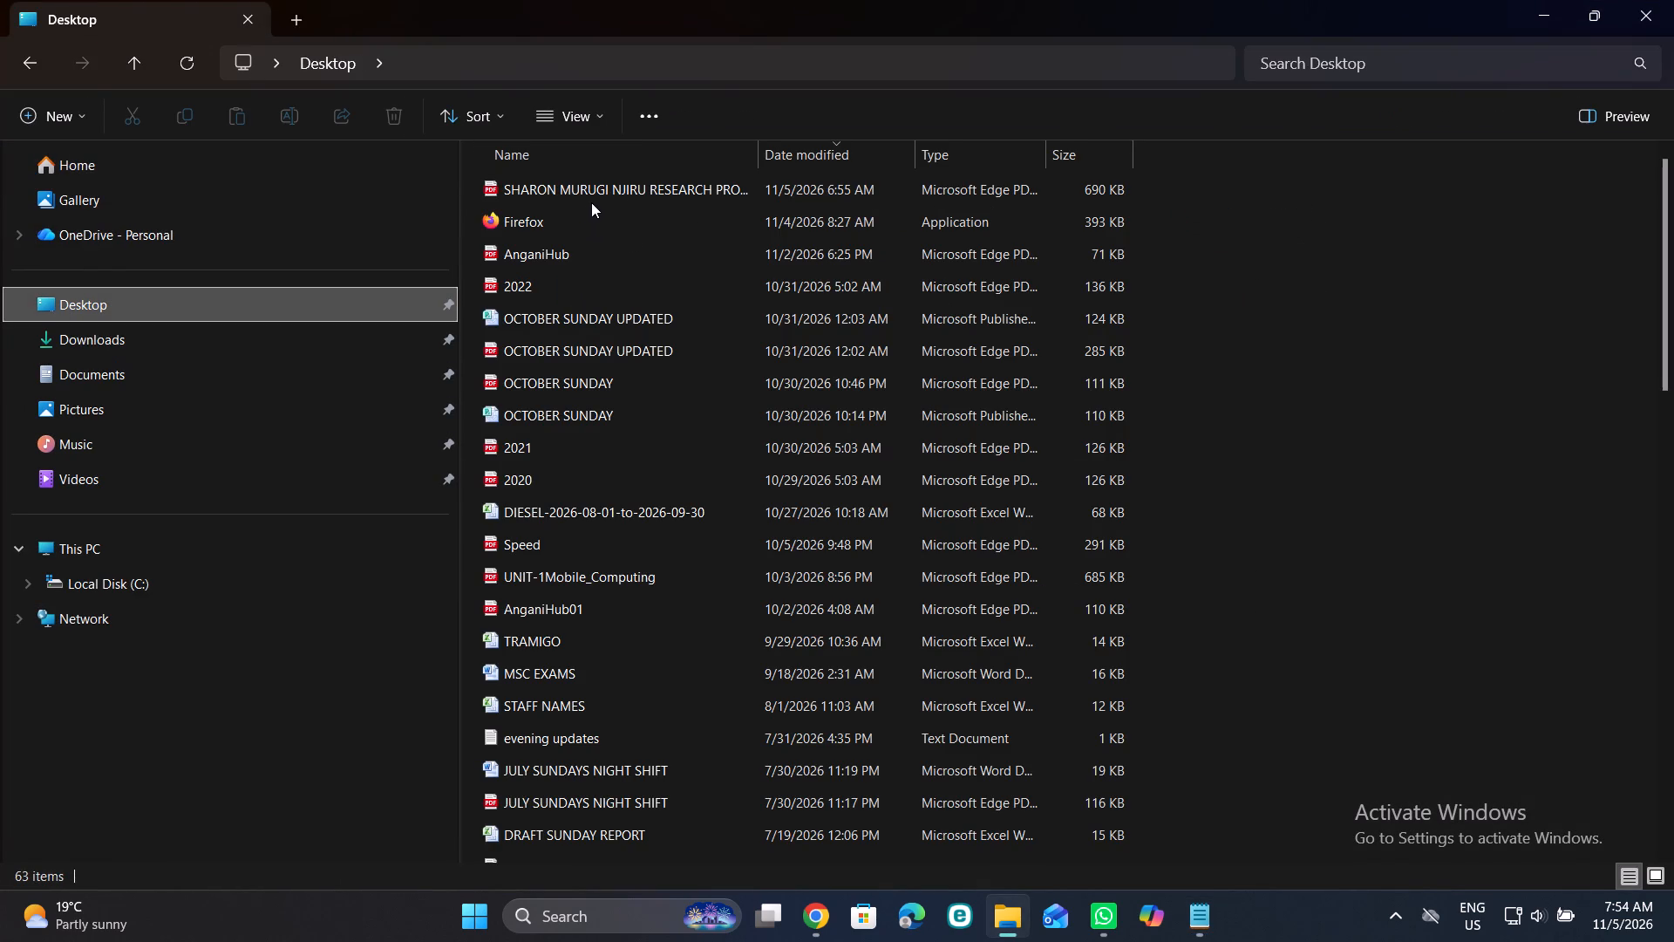
{"action": "left_click", "coordinate": [153, 341]}
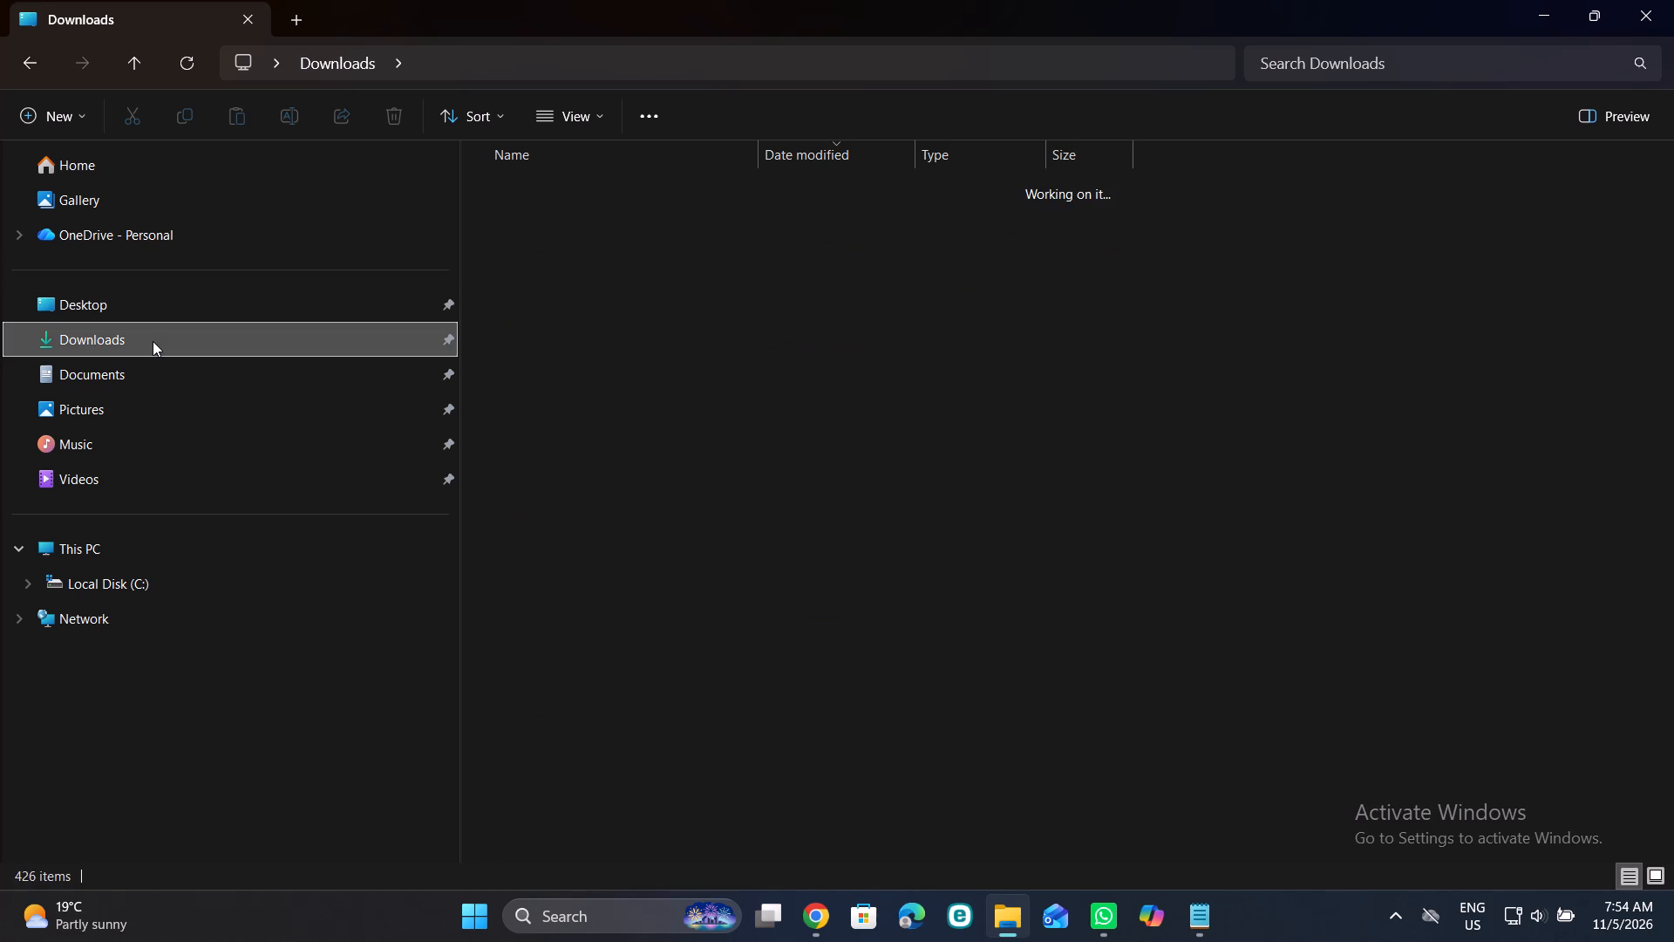
{"action": "left_click", "coordinate": [162, 380]}
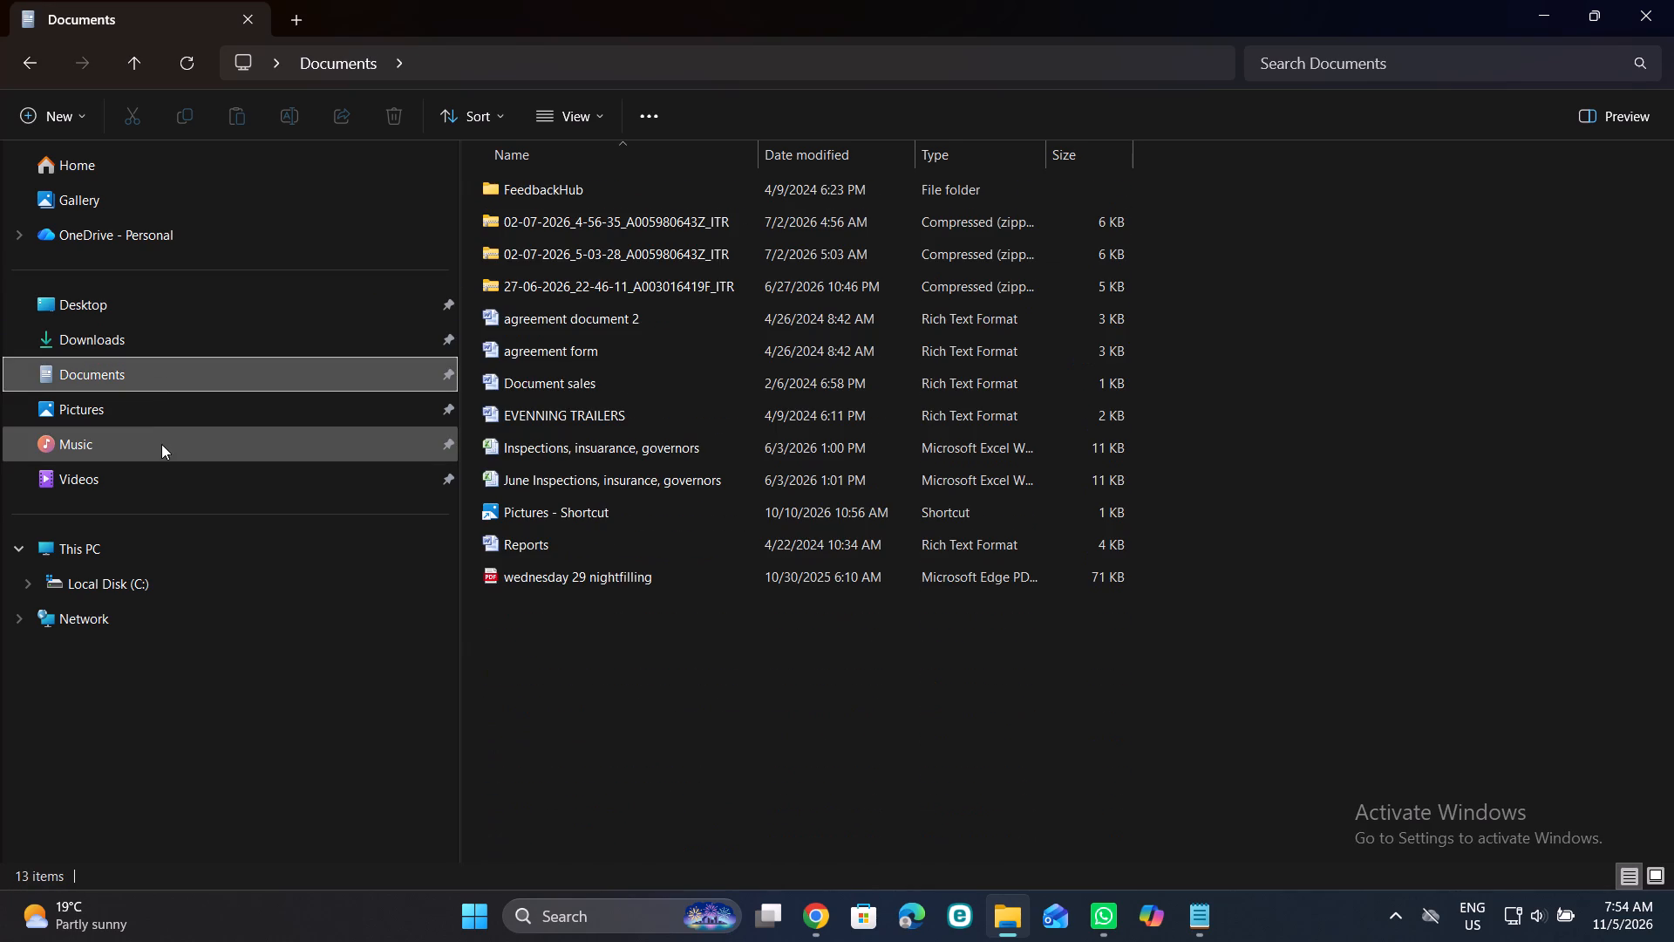
{"action": "left_click", "coordinate": [161, 465]}
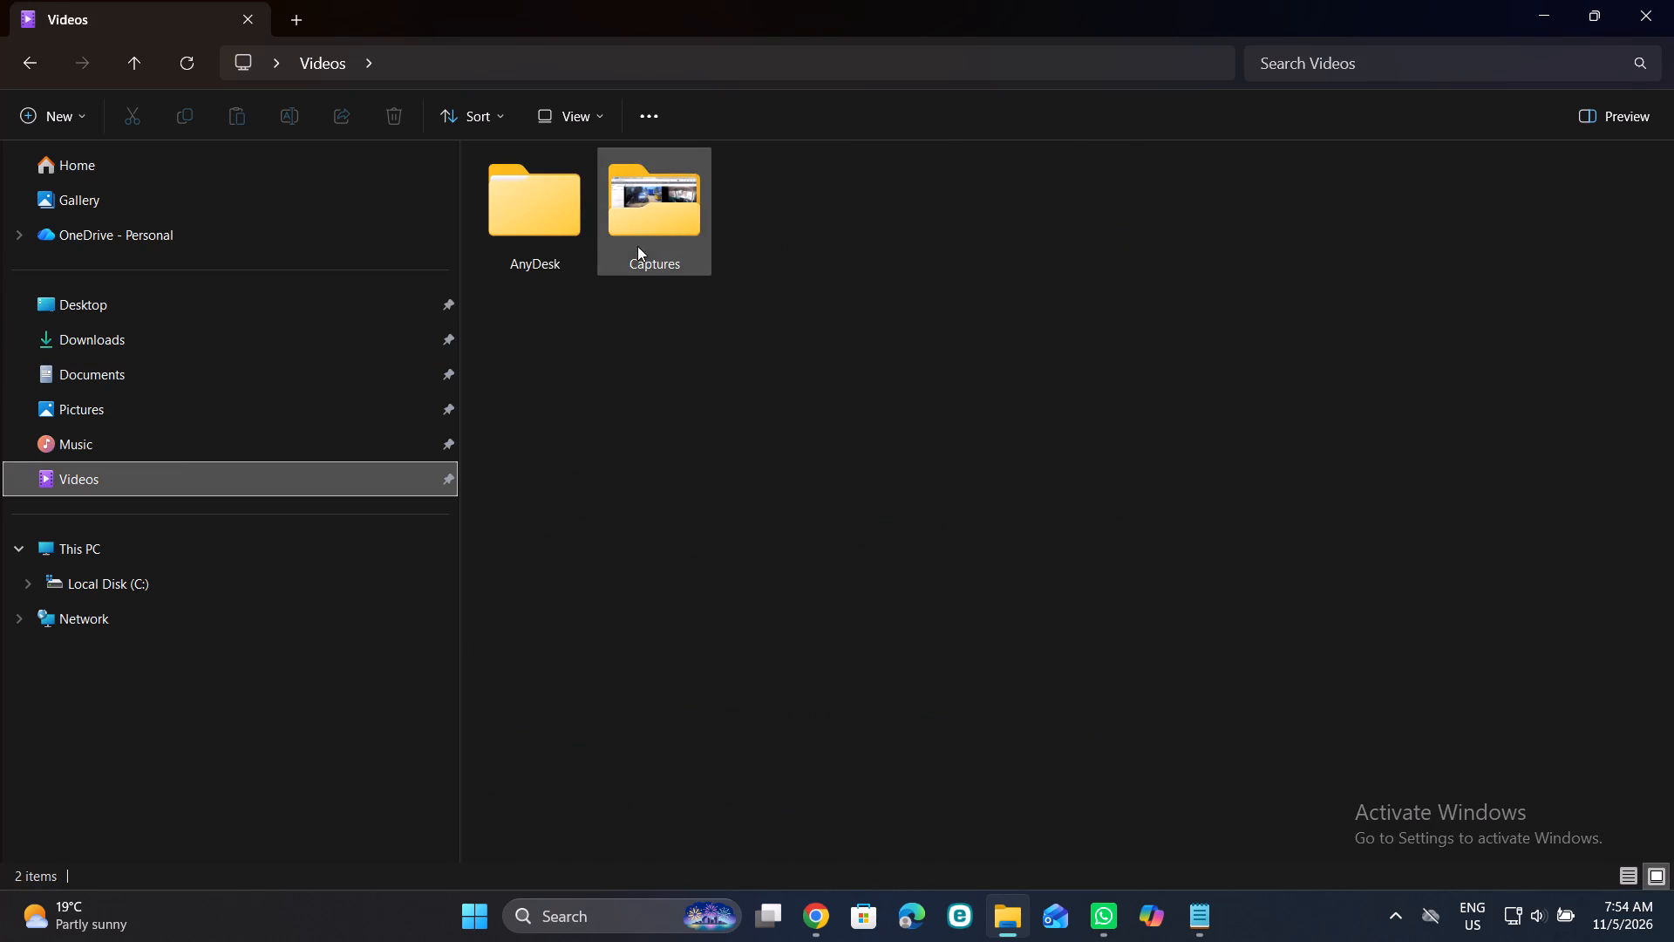
{"action": "double_click", "coordinate": [637, 246]}
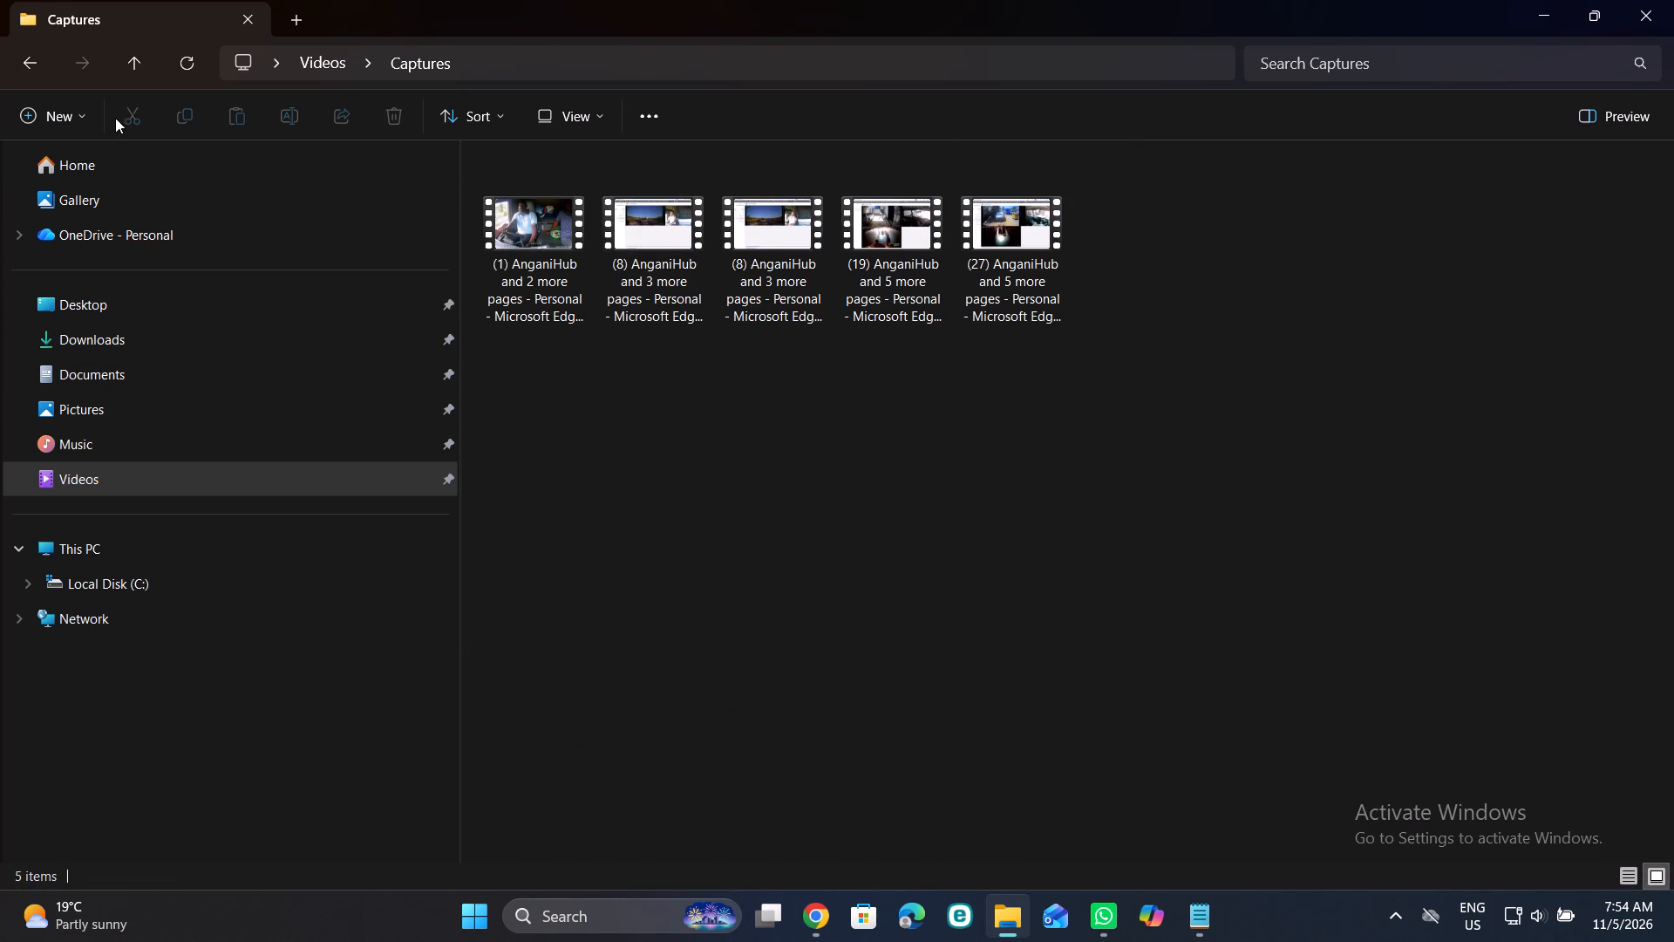
{"action": "left_click", "coordinate": [48, 69]}
{"action": "left_click", "coordinate": [54, 68]}
{"action": "left_click", "coordinate": [33, 68]}
{"action": "double_click", "coordinate": [502, 267]}
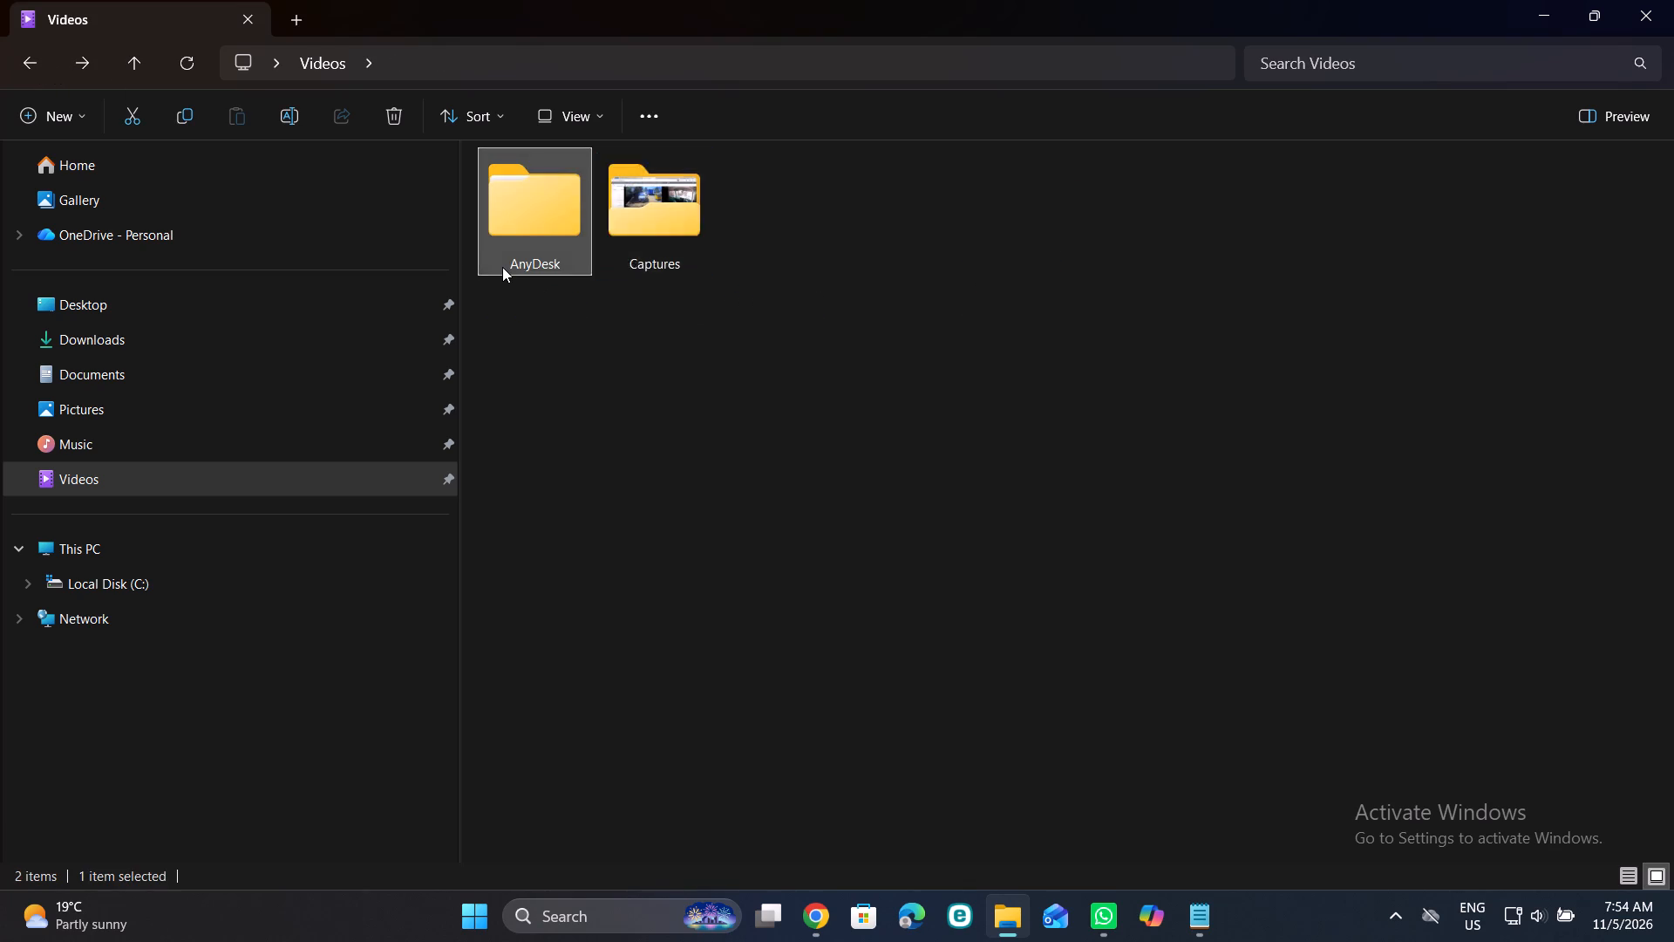
{"action": "double_click", "coordinate": [545, 190]}
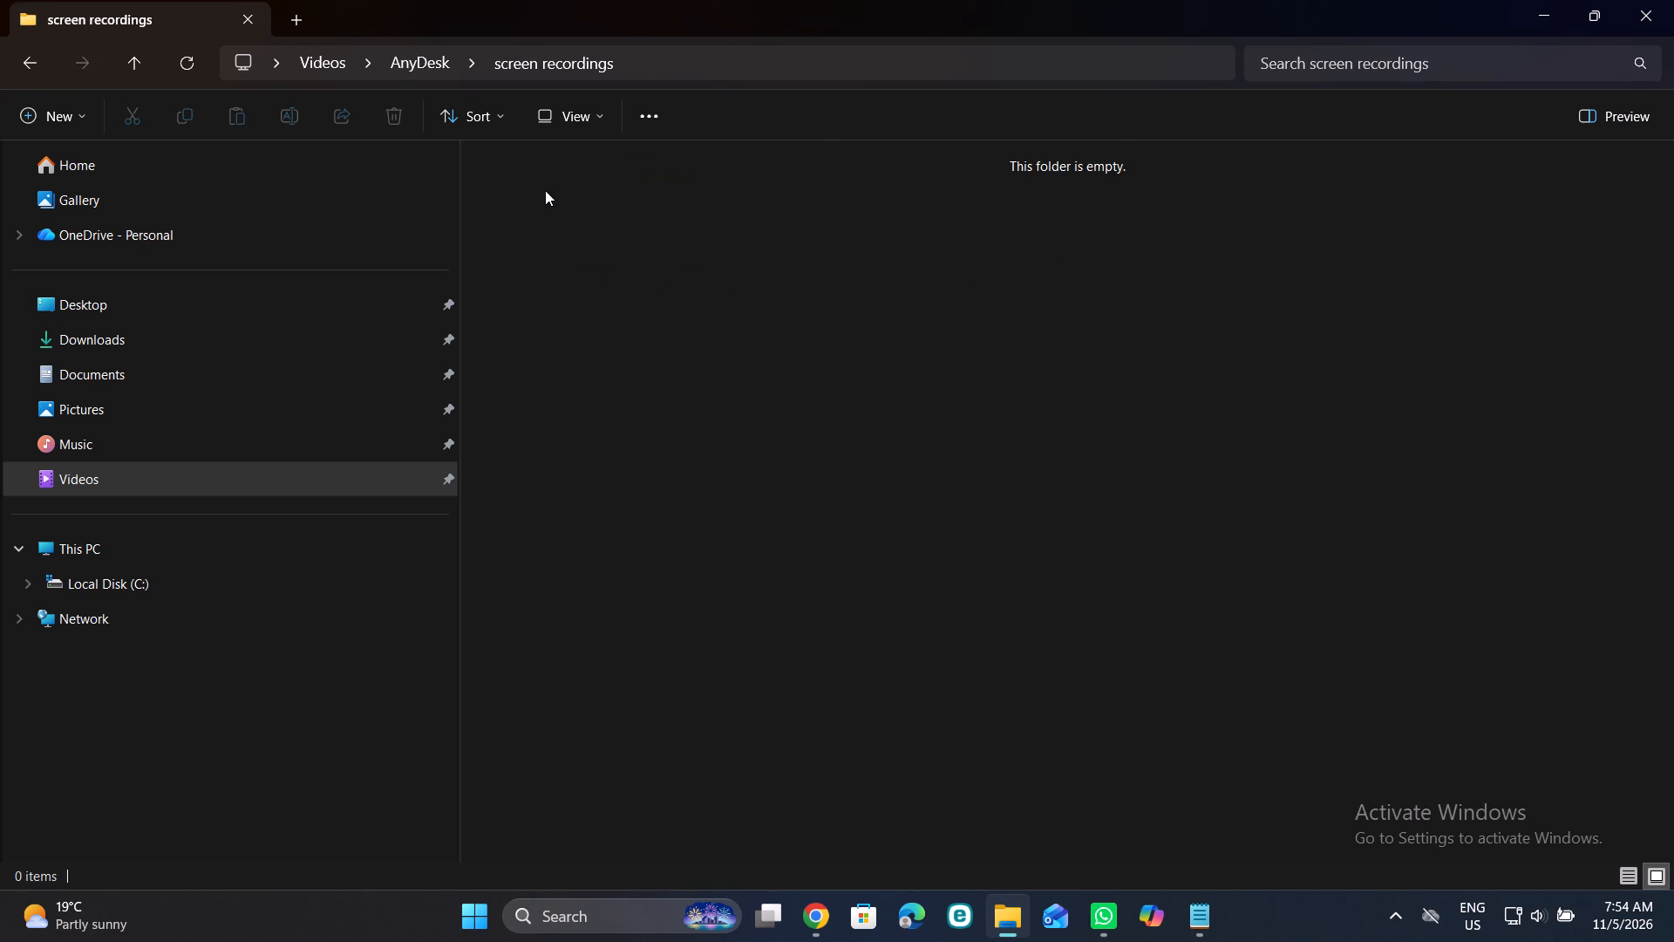
Close the File Explorer window showing the screen recordings folder and switch to the blank note in Notepad.
{"action": "left_click", "coordinate": [1673, 0]}
{"action": "key", "text": "alt+Tab"}
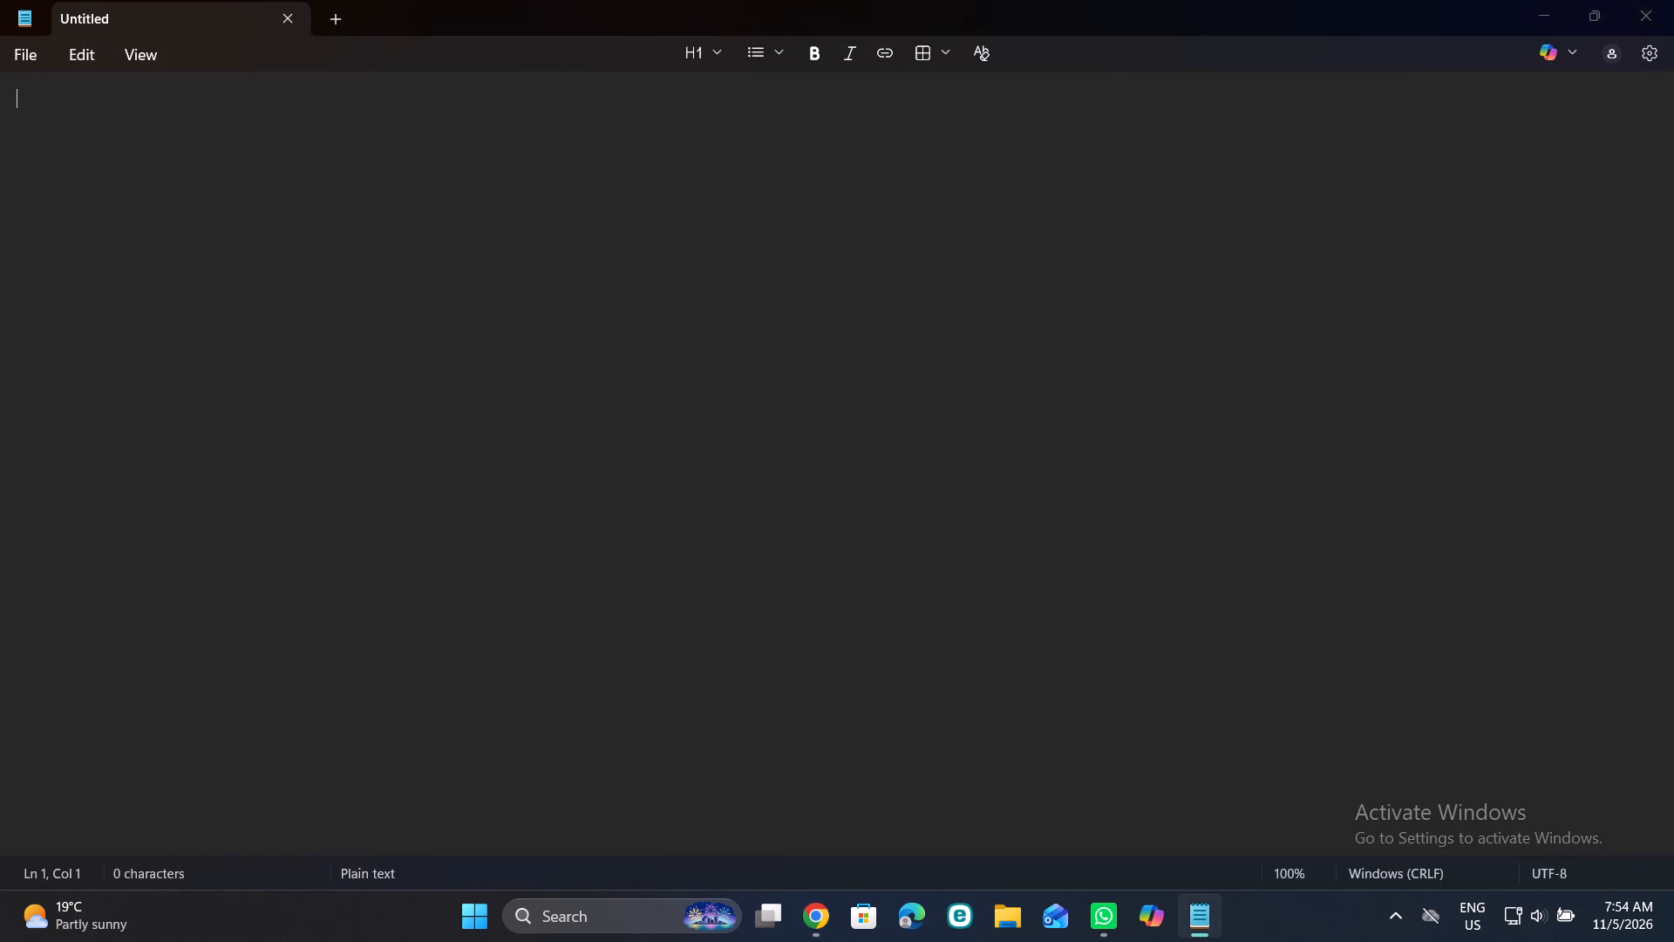
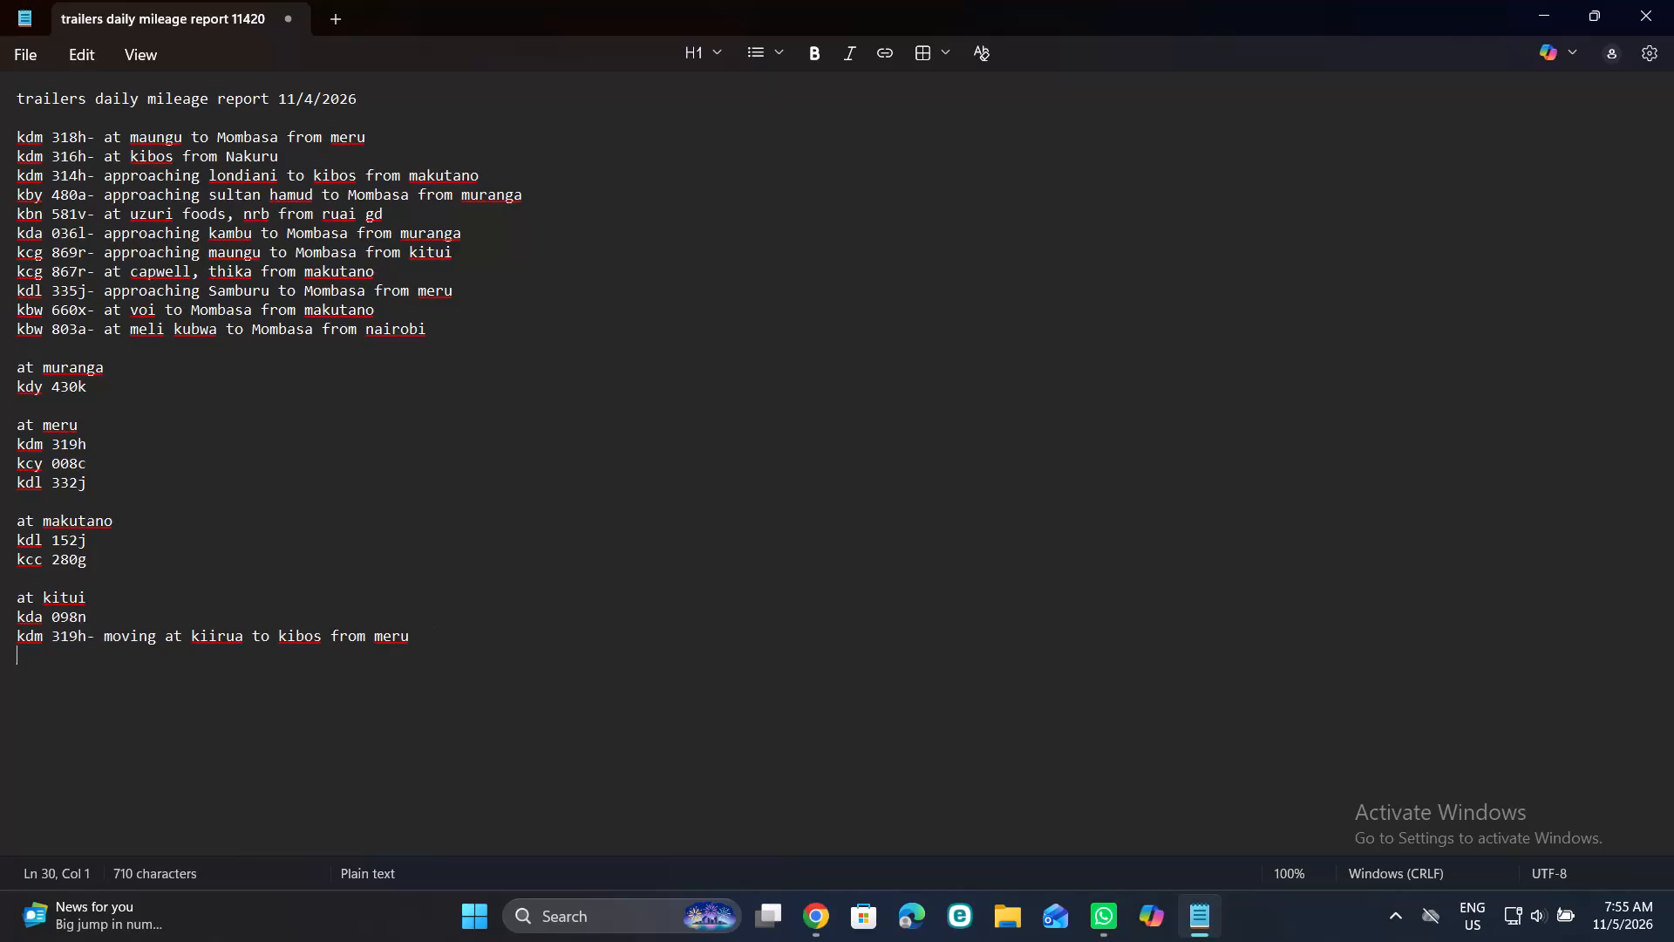
{"action": "key", "text": "ctrl+v"}
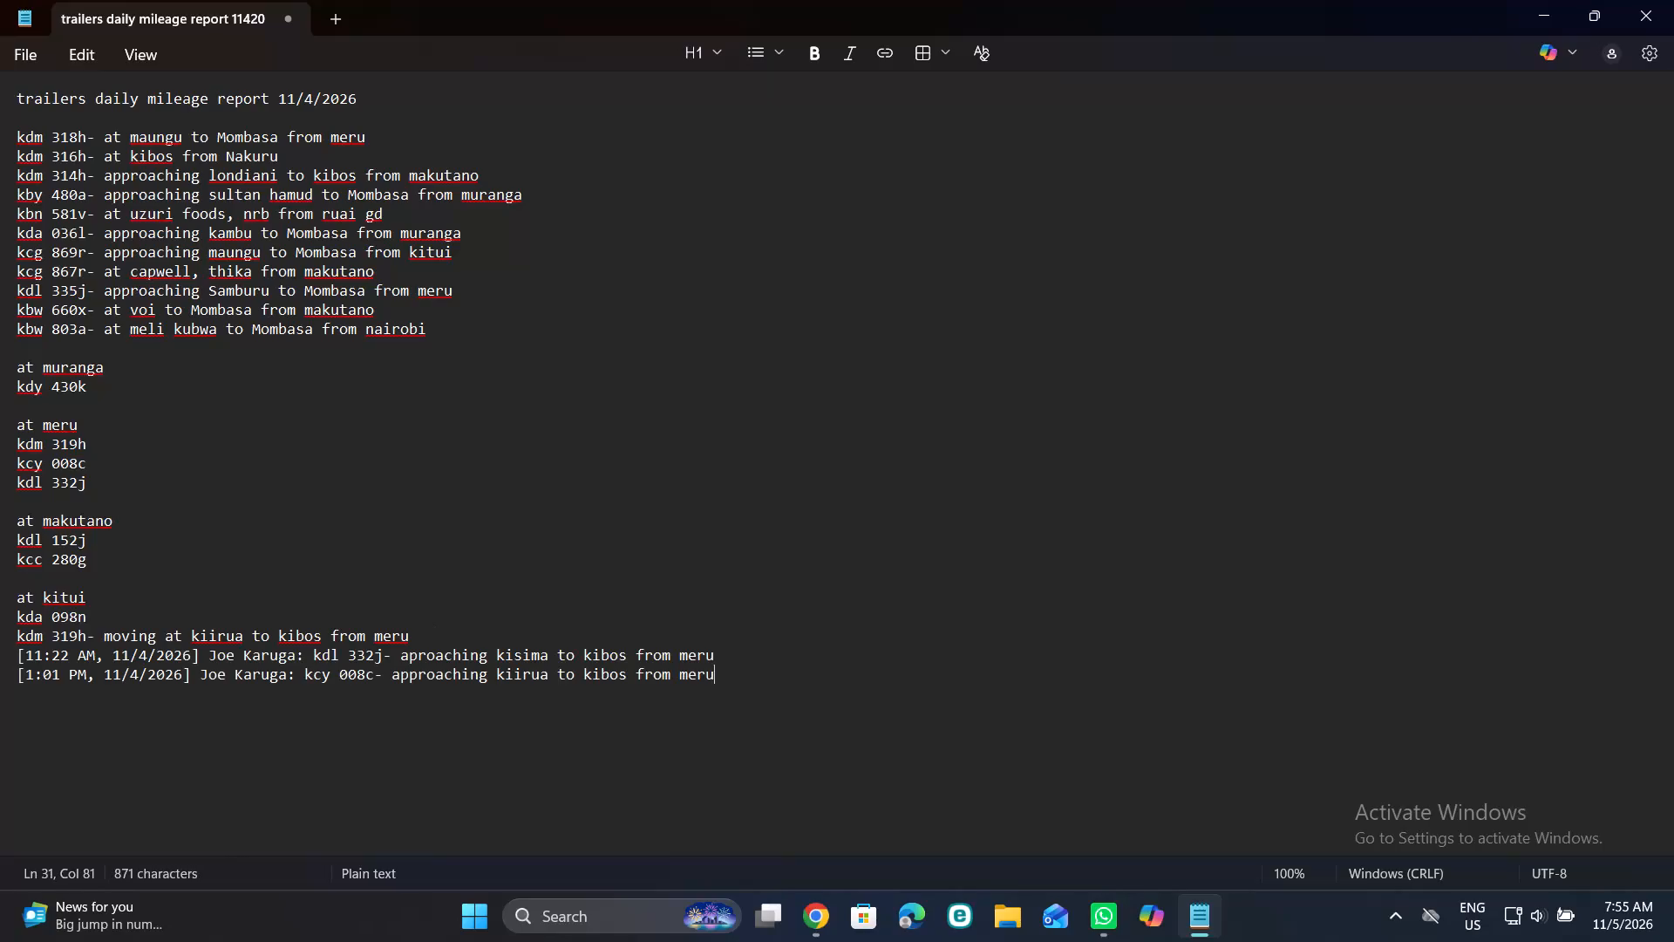
Change the date in the trailers daily mileage report heading to 5/11/2026.
{"action": "left_click", "coordinate": [294, 92]}
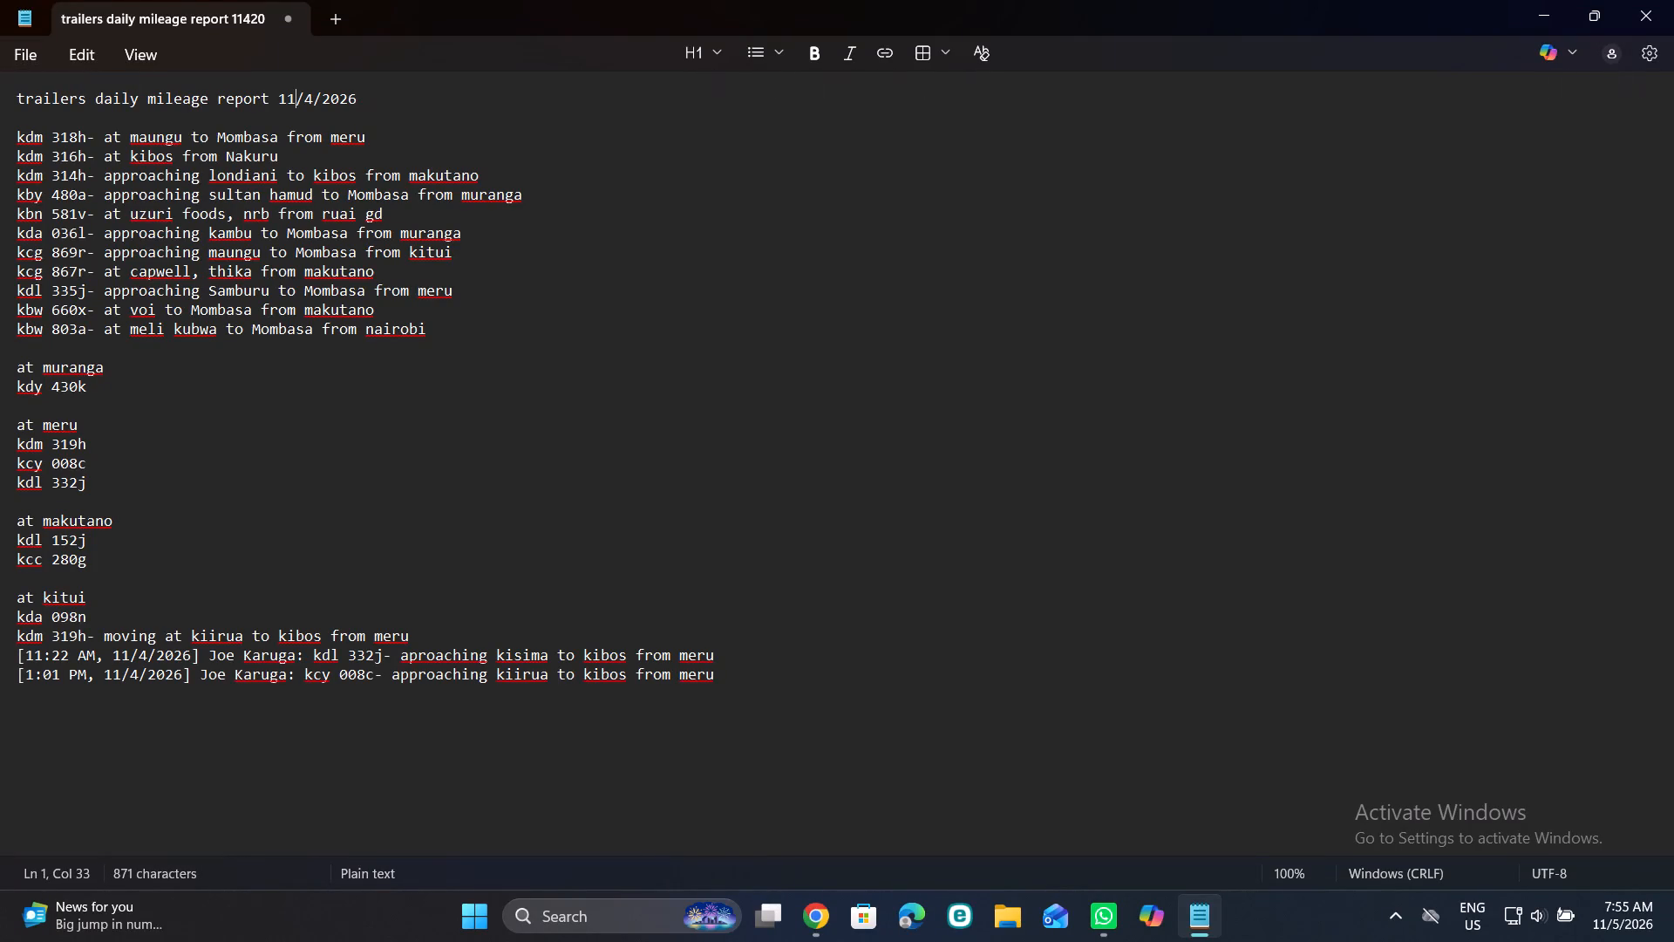
{"action": "key", "text": "Right"}
{"action": "key", "text": "Right"}
{"action": "key", "text": "BackSpace"}
{"action": "key", "text": "BackSpace"}
{"action": "key", "text": "BackSpace"}
{"action": "key", "text": "BackSpace"}
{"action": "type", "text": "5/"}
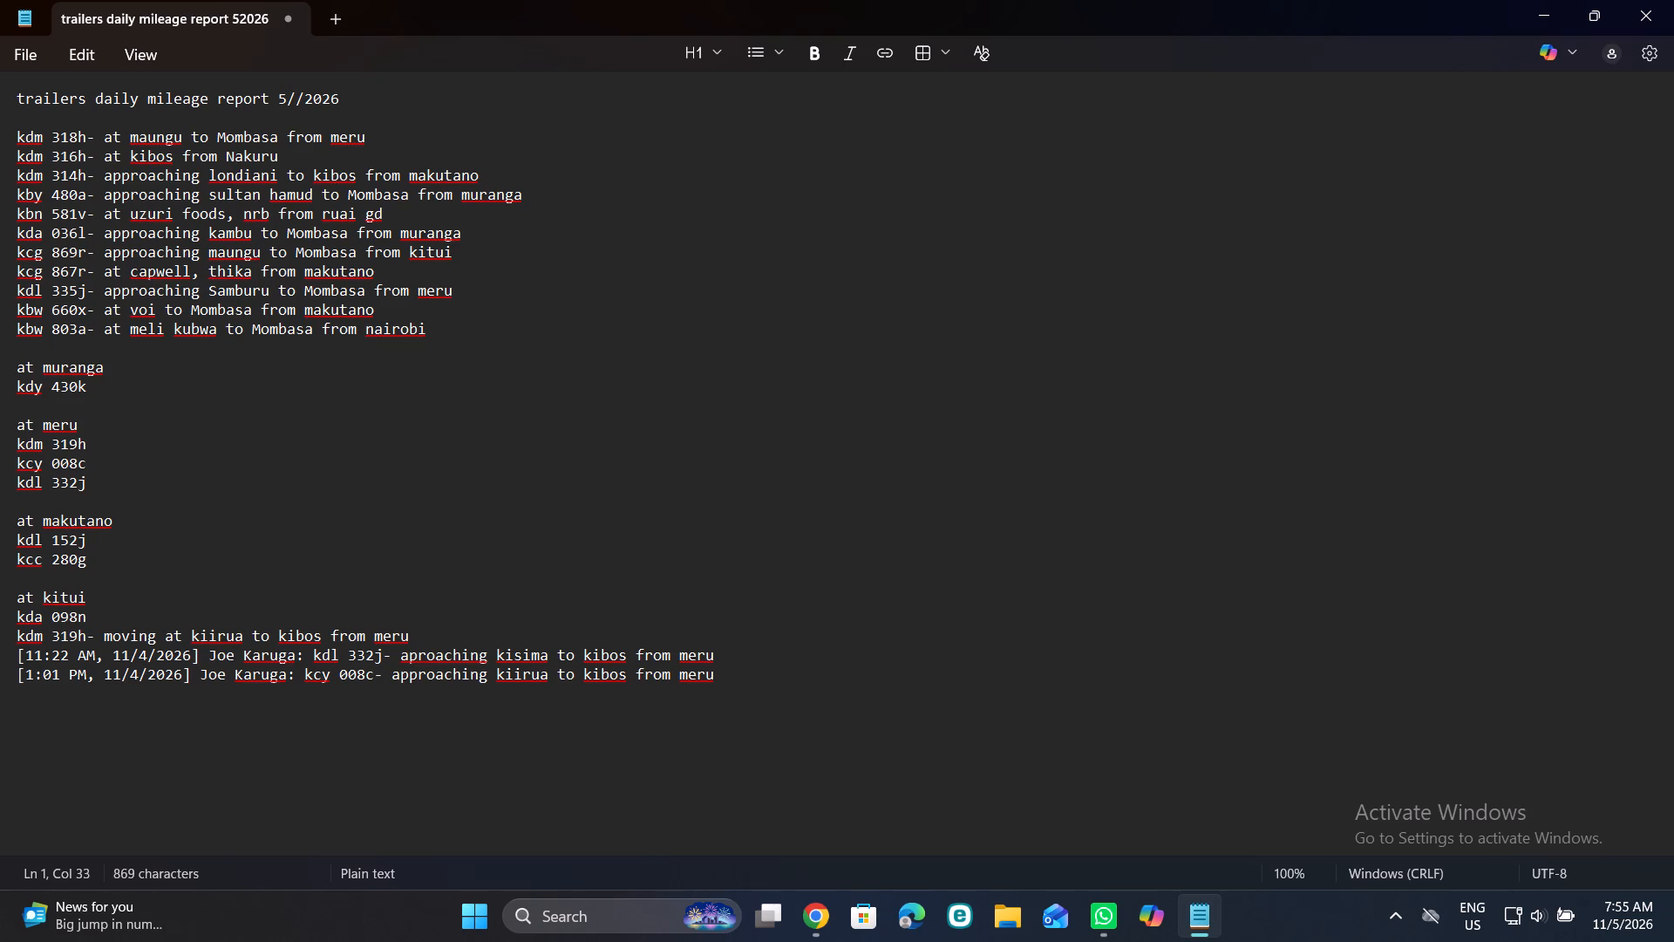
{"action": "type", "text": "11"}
Switch from the report note to WhatsApp.
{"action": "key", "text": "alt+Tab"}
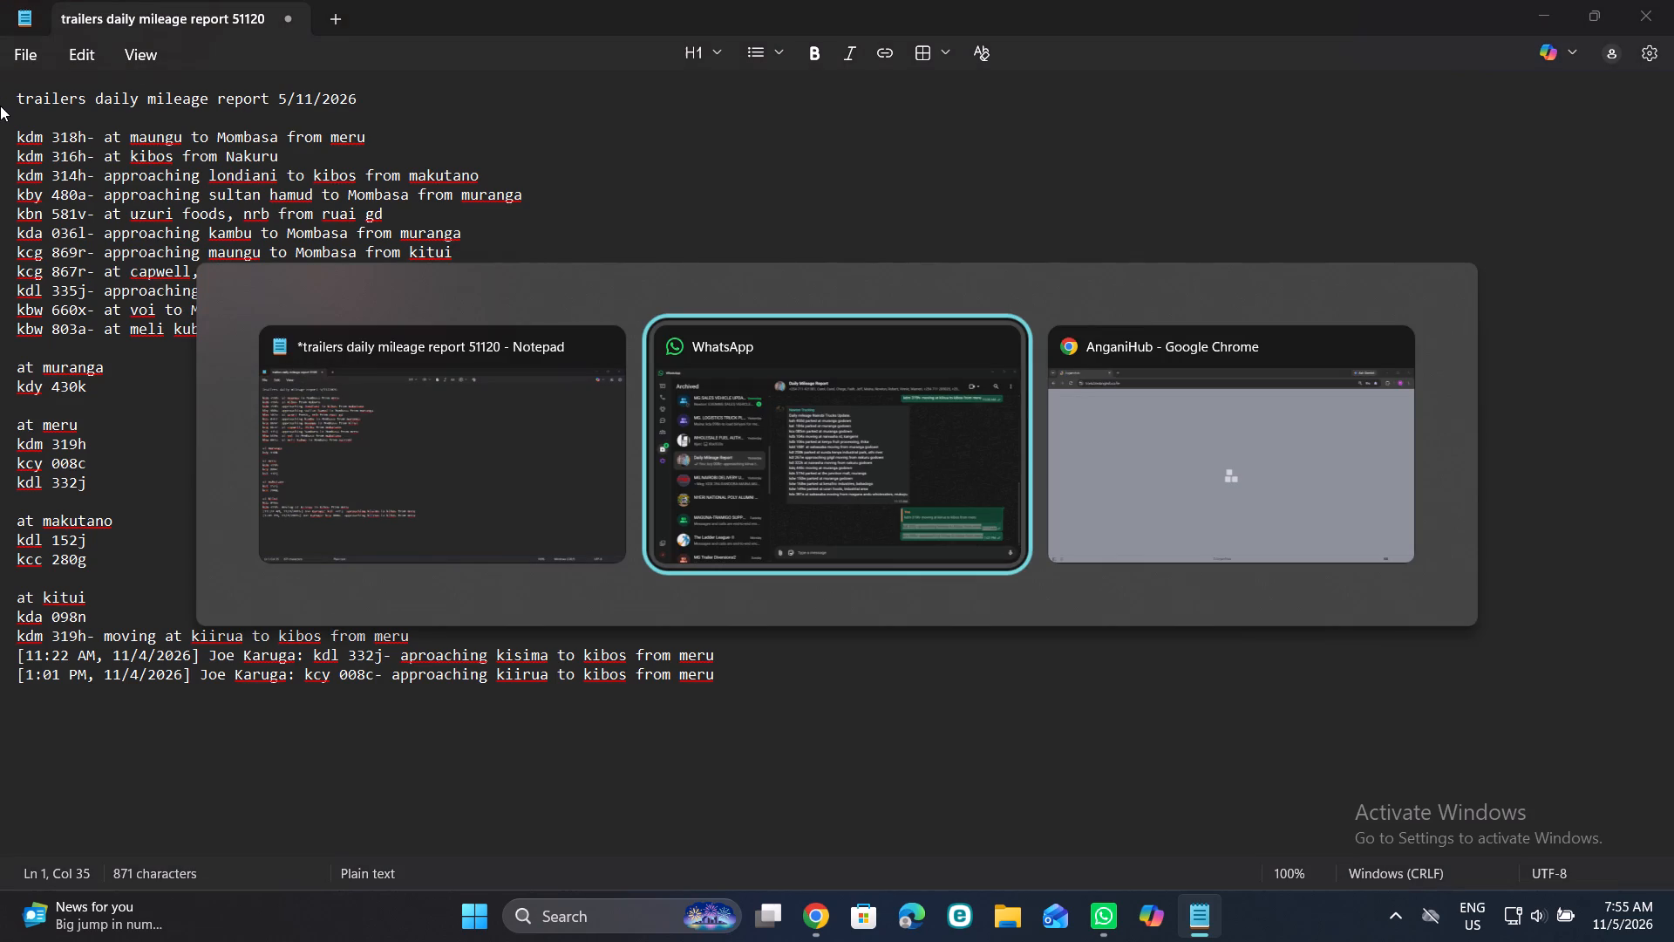
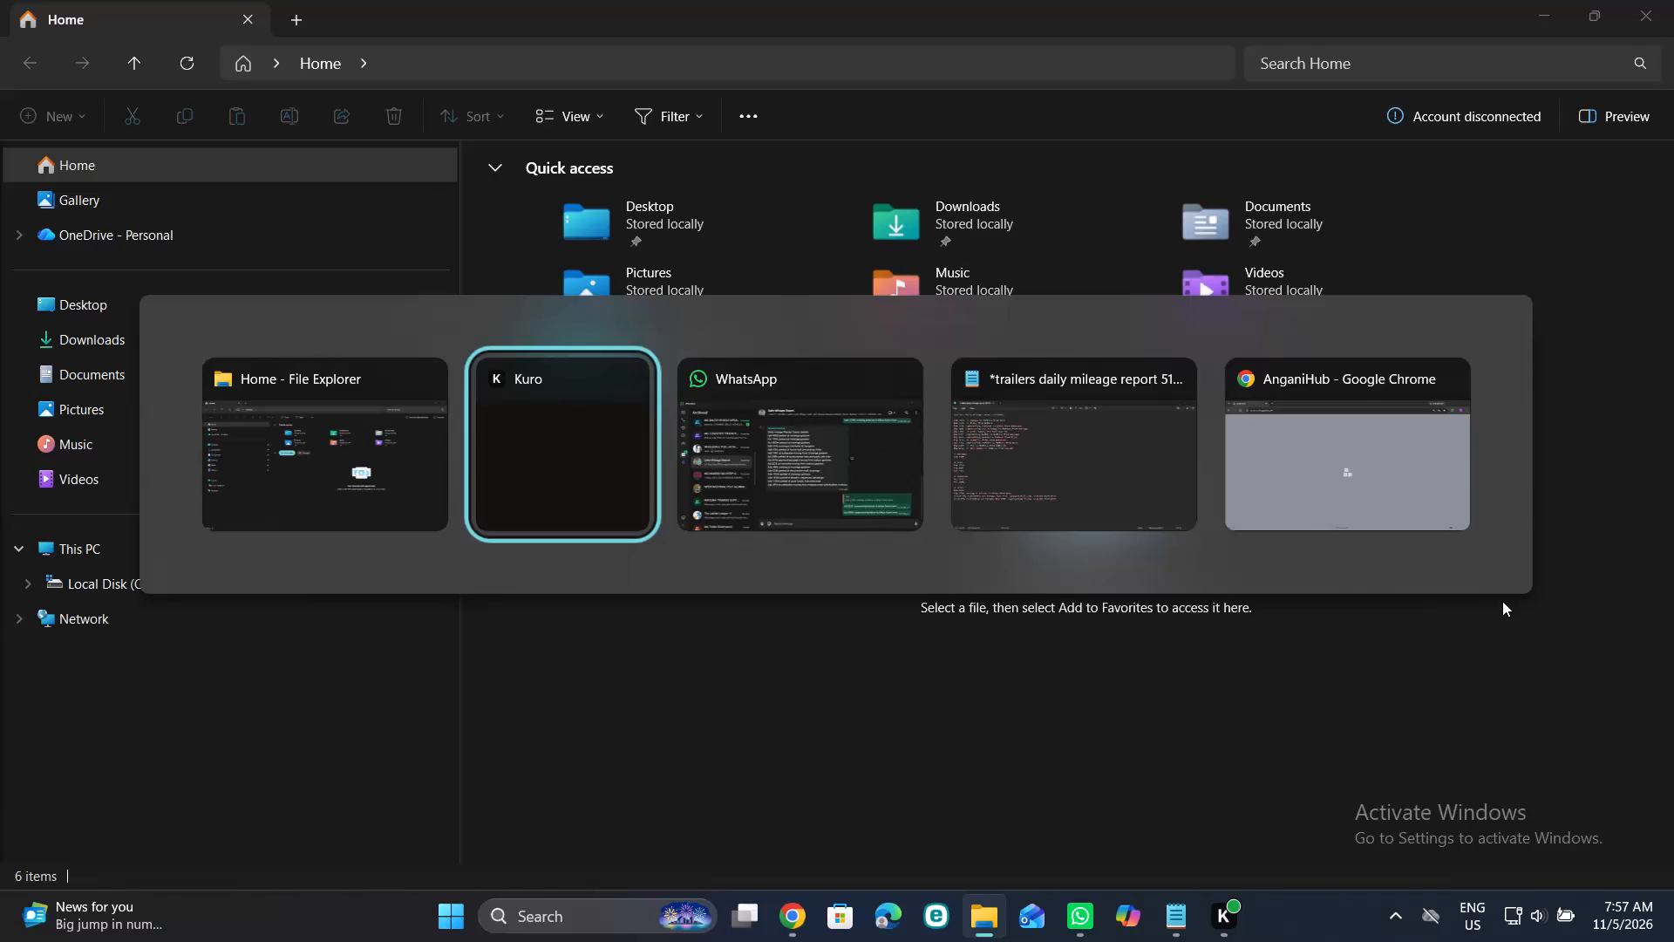
Switch to Chrome and bring up the AnganiHub live monitoring map of the vehicles around Nairobi.
{"action": "key", "text": "alt+Tab"}
{"action": "key", "text": "alt+Tab"}
{"action": "key", "text": "alt+Tab"}
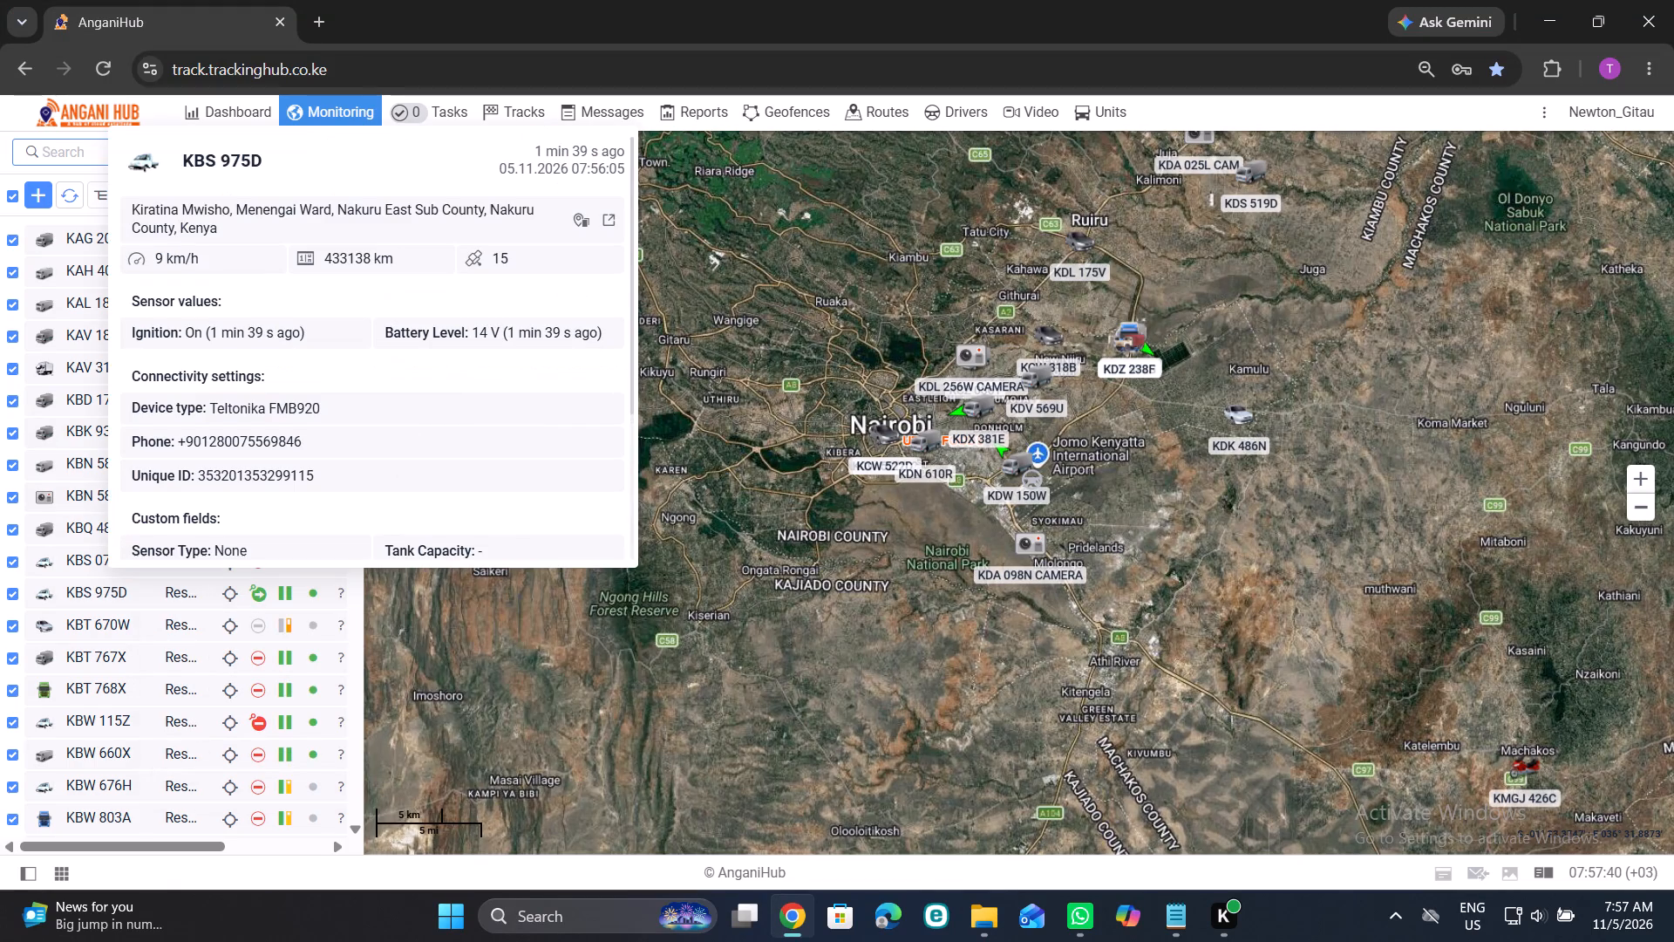
{"action": "left_click_drag", "start_coordinate": [1283, 689], "coordinate": [1288, 708]}
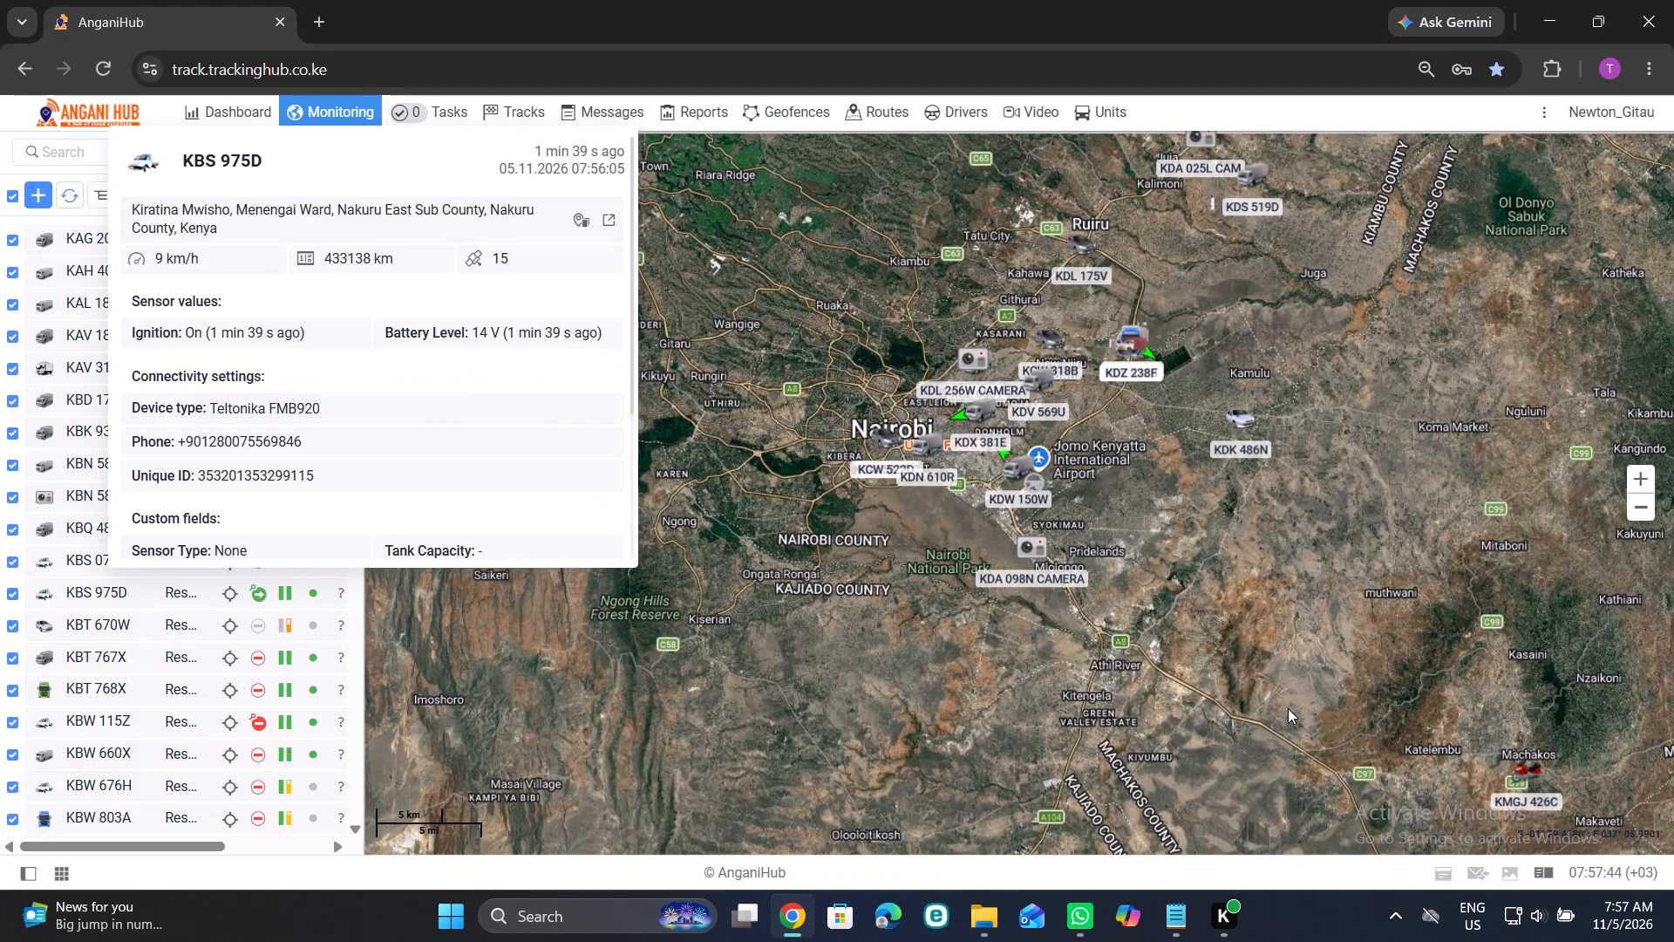
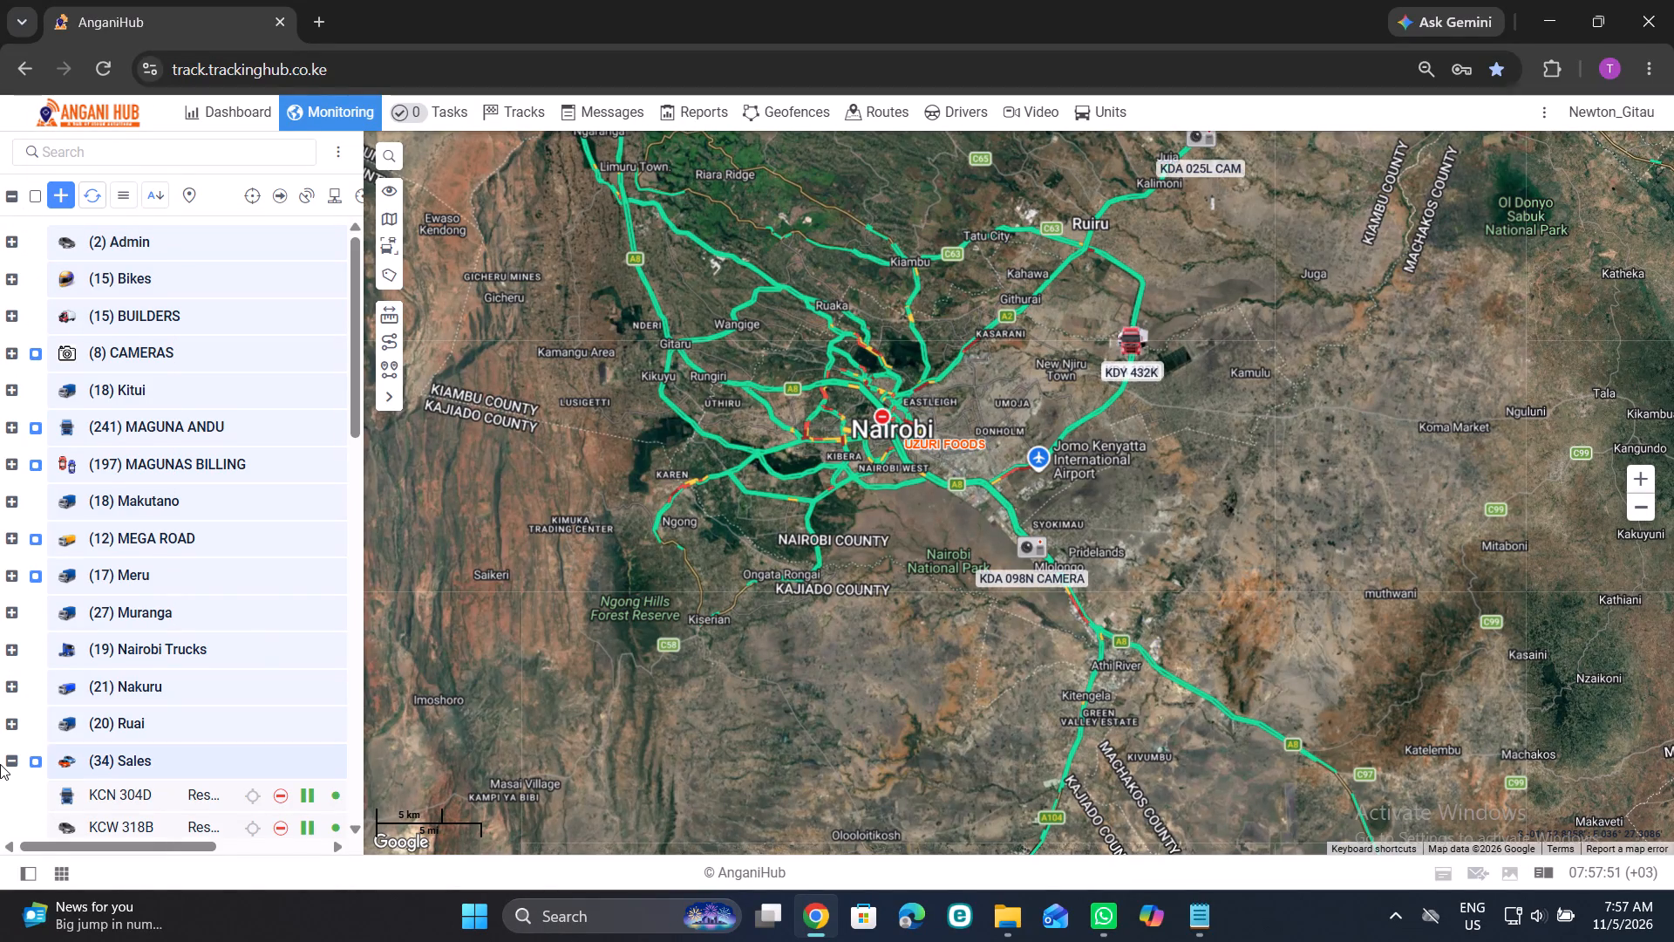
Change the Monitoring unit list from grouped folders to a flat list of individual vehicles.
{"action": "left_click", "coordinate": [133, 204]}
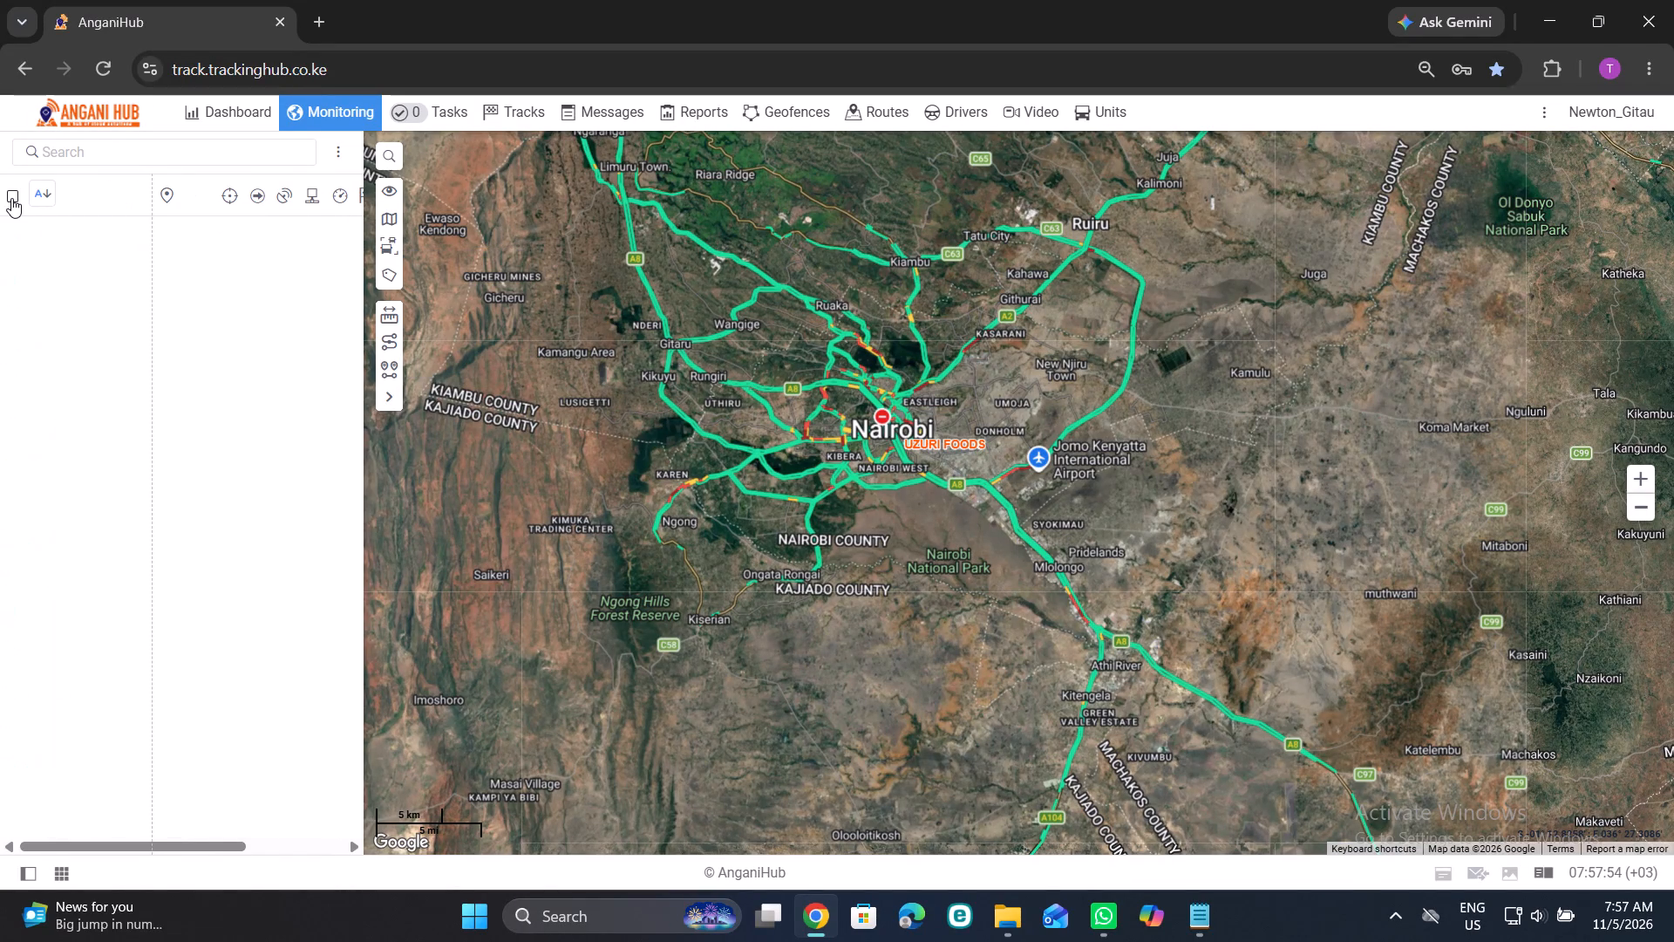
Switch from AnganiHub to the File Explorer window.
{"action": "key", "text": "alt+Tab"}
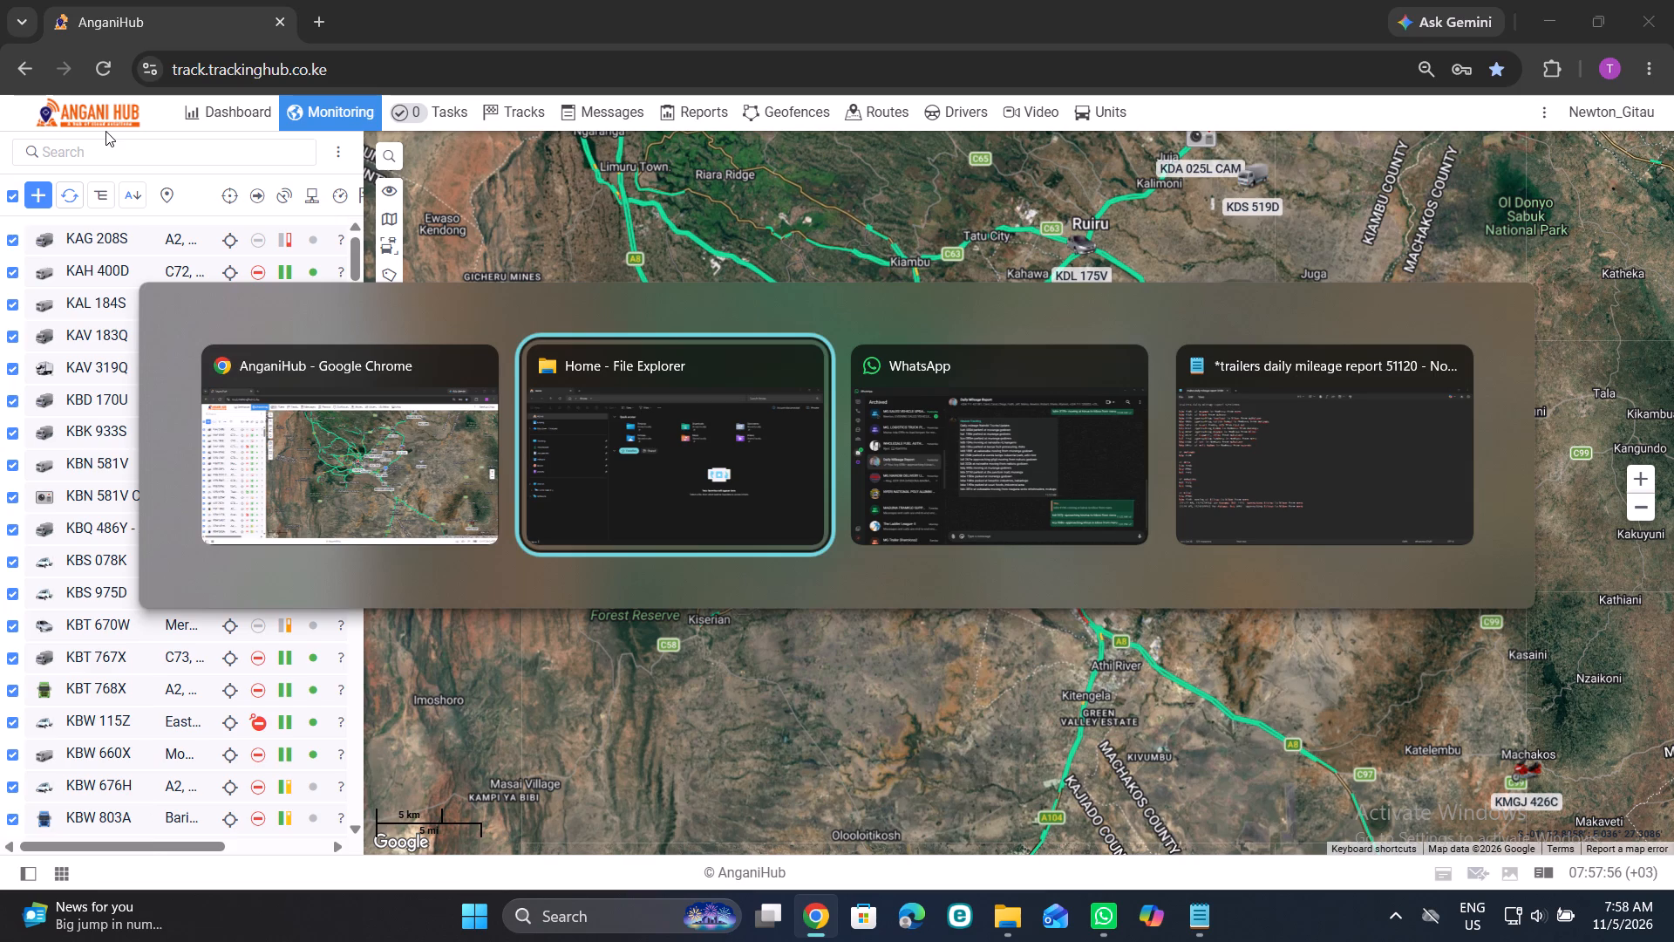
Switch to the trailers daily mileage report note in Notepad and add blank lines beneath its title.
{"action": "key", "text": "alt+Tab"}
{"action": "key", "text": "alt+Tab"}
{"action": "left_click", "coordinate": [422, 93]}
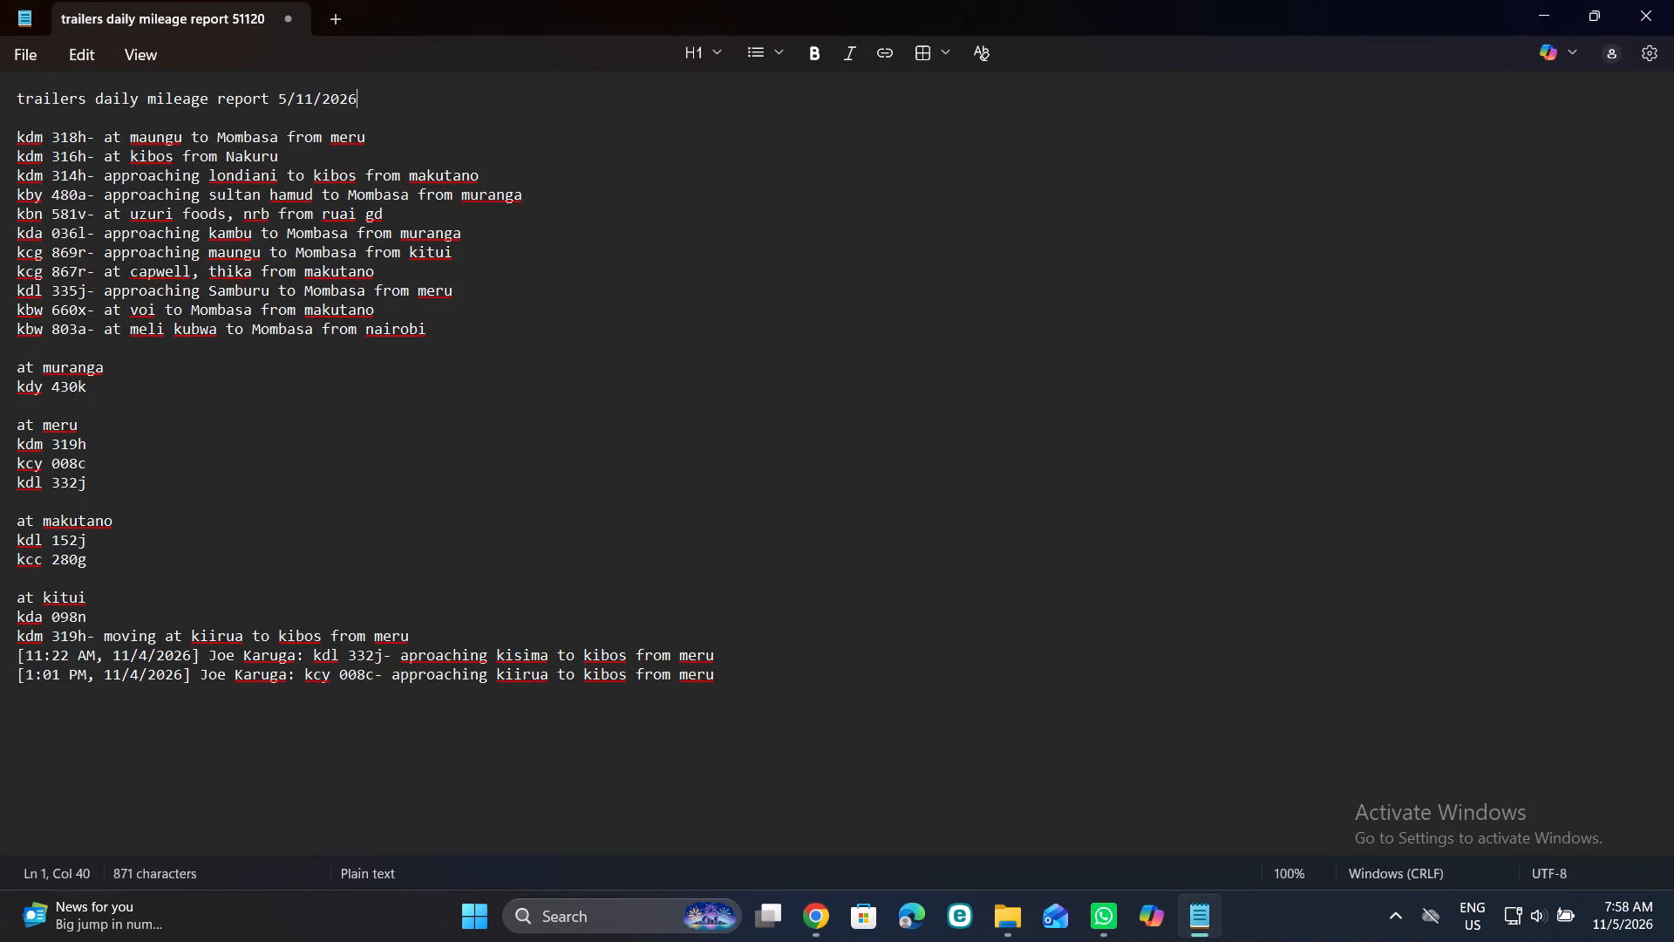
{"action": "key", "text": "Return"}
{"action": "key", "text": "Return"}
{"action": "key", "text": "alt+Tab"}
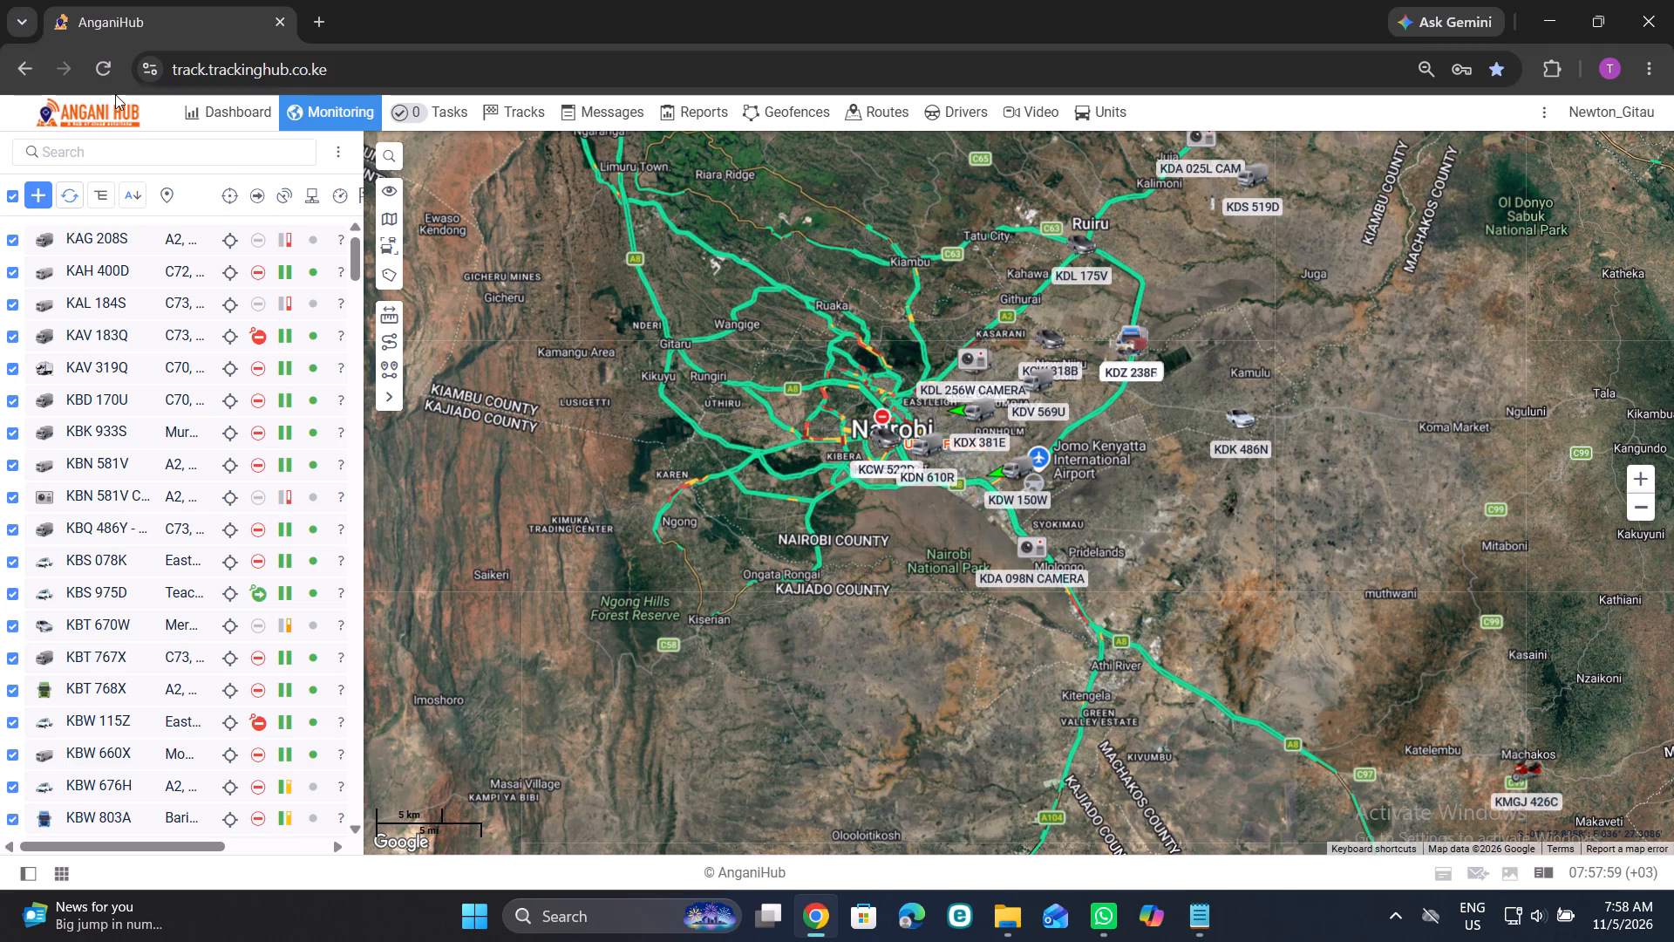
{"action": "left_click", "coordinate": [124, 142]}
{"action": "type", "text": "nm,"}
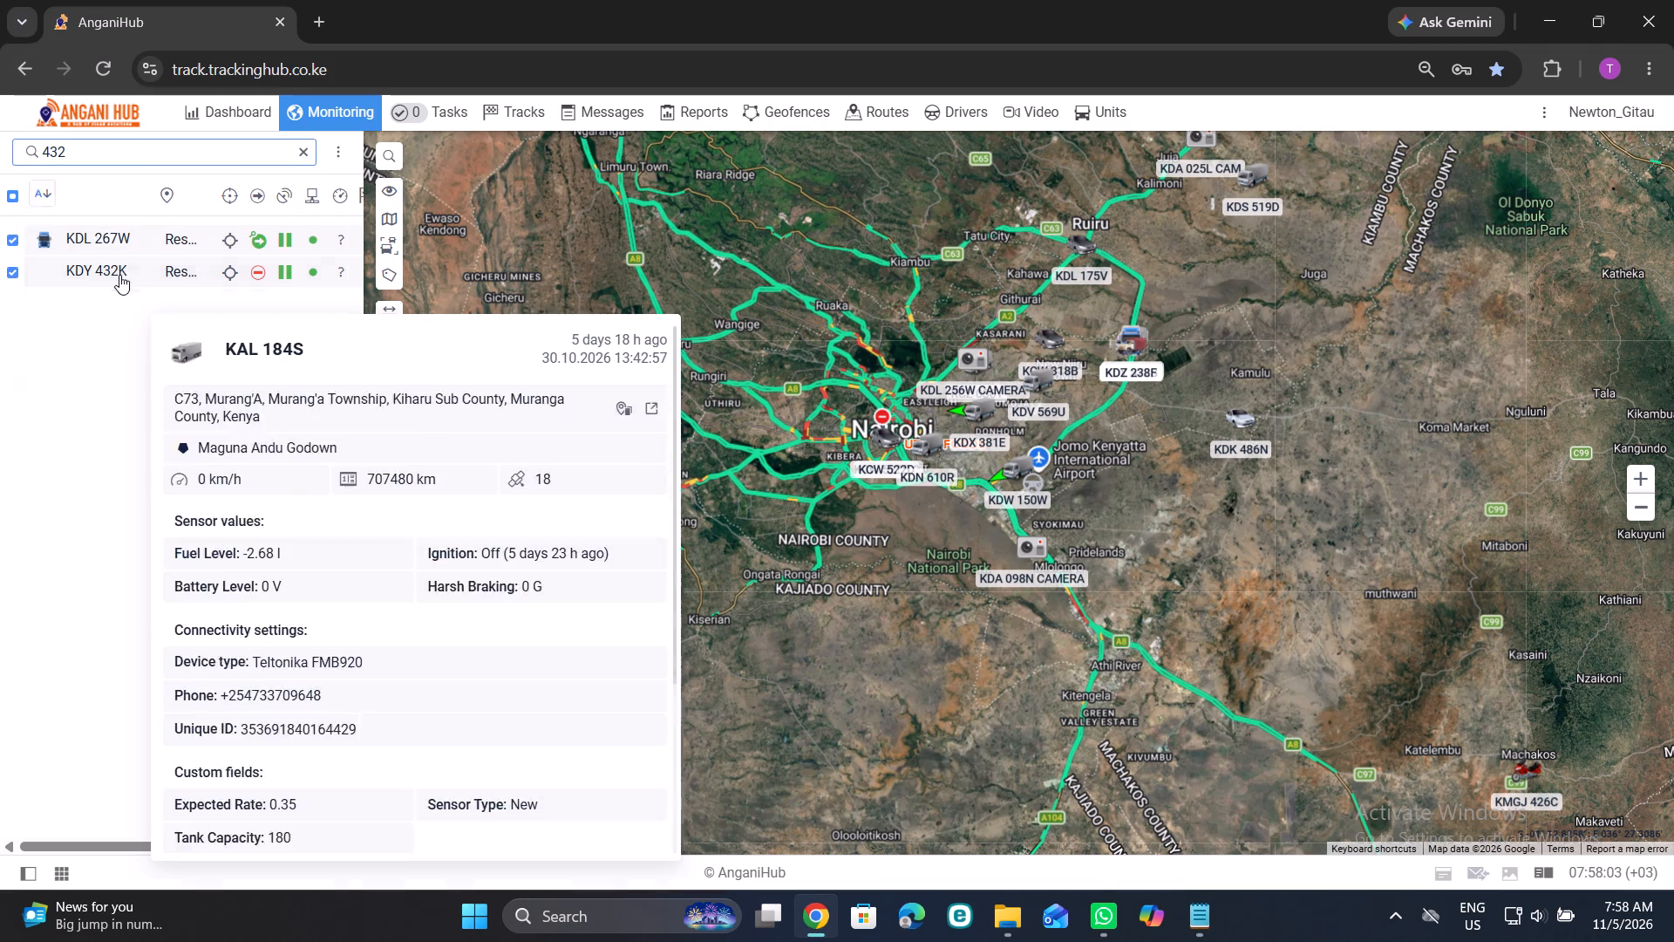
{"action": "left_click", "coordinate": [112, 267]}
{"action": "key", "text": "alt+Tab"}
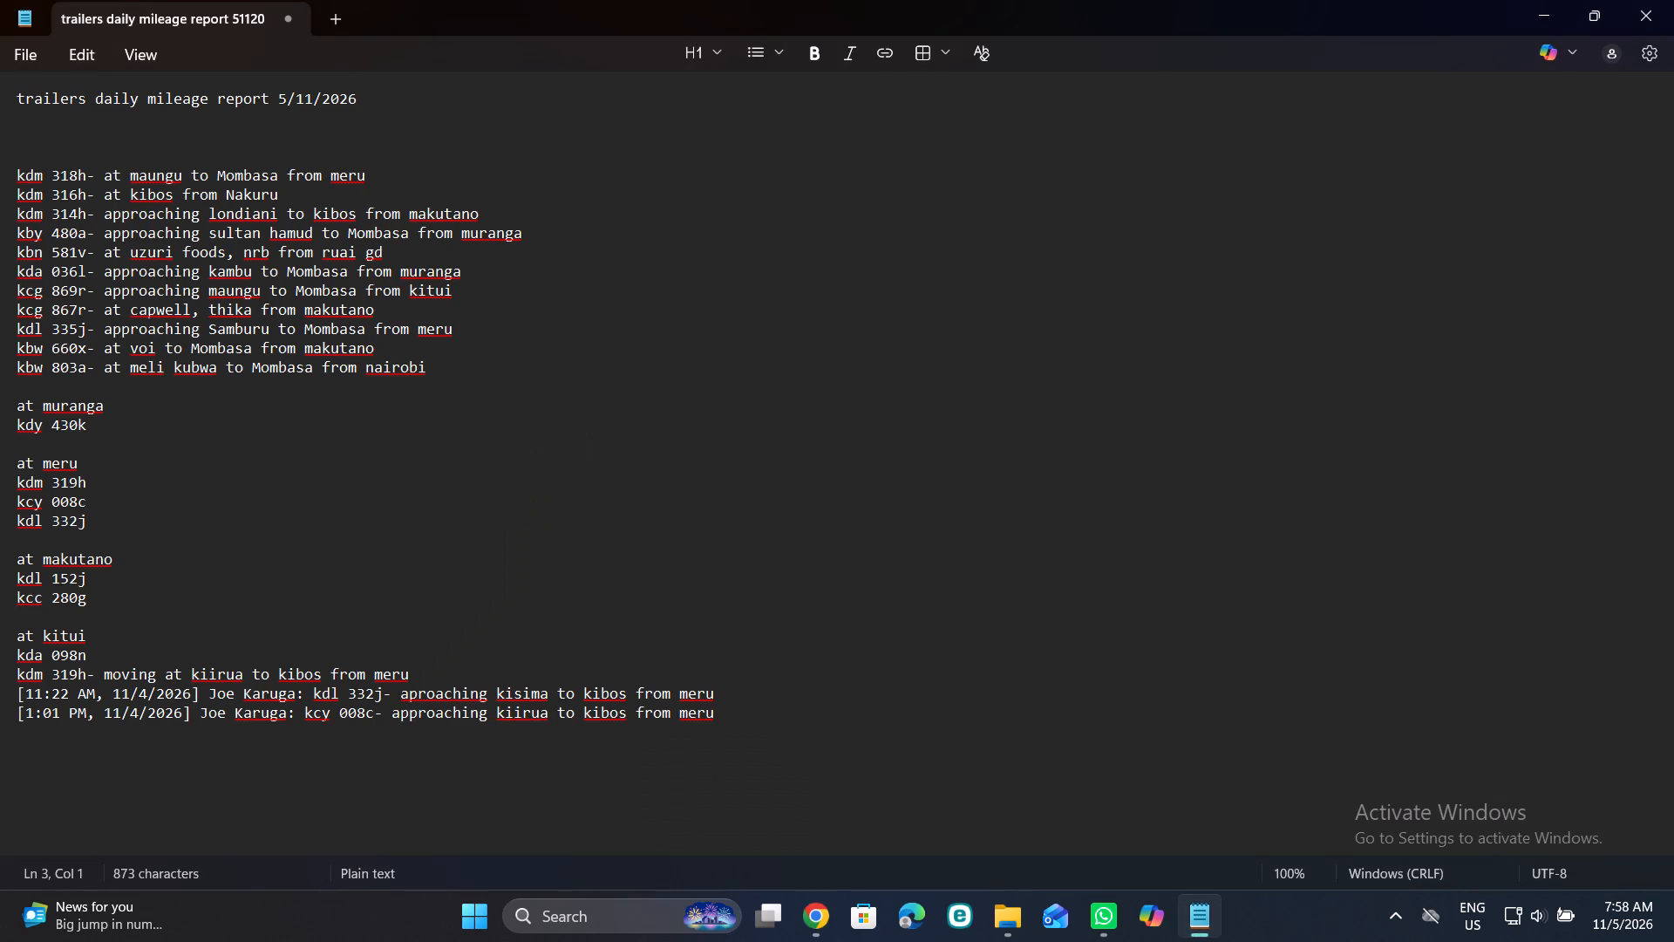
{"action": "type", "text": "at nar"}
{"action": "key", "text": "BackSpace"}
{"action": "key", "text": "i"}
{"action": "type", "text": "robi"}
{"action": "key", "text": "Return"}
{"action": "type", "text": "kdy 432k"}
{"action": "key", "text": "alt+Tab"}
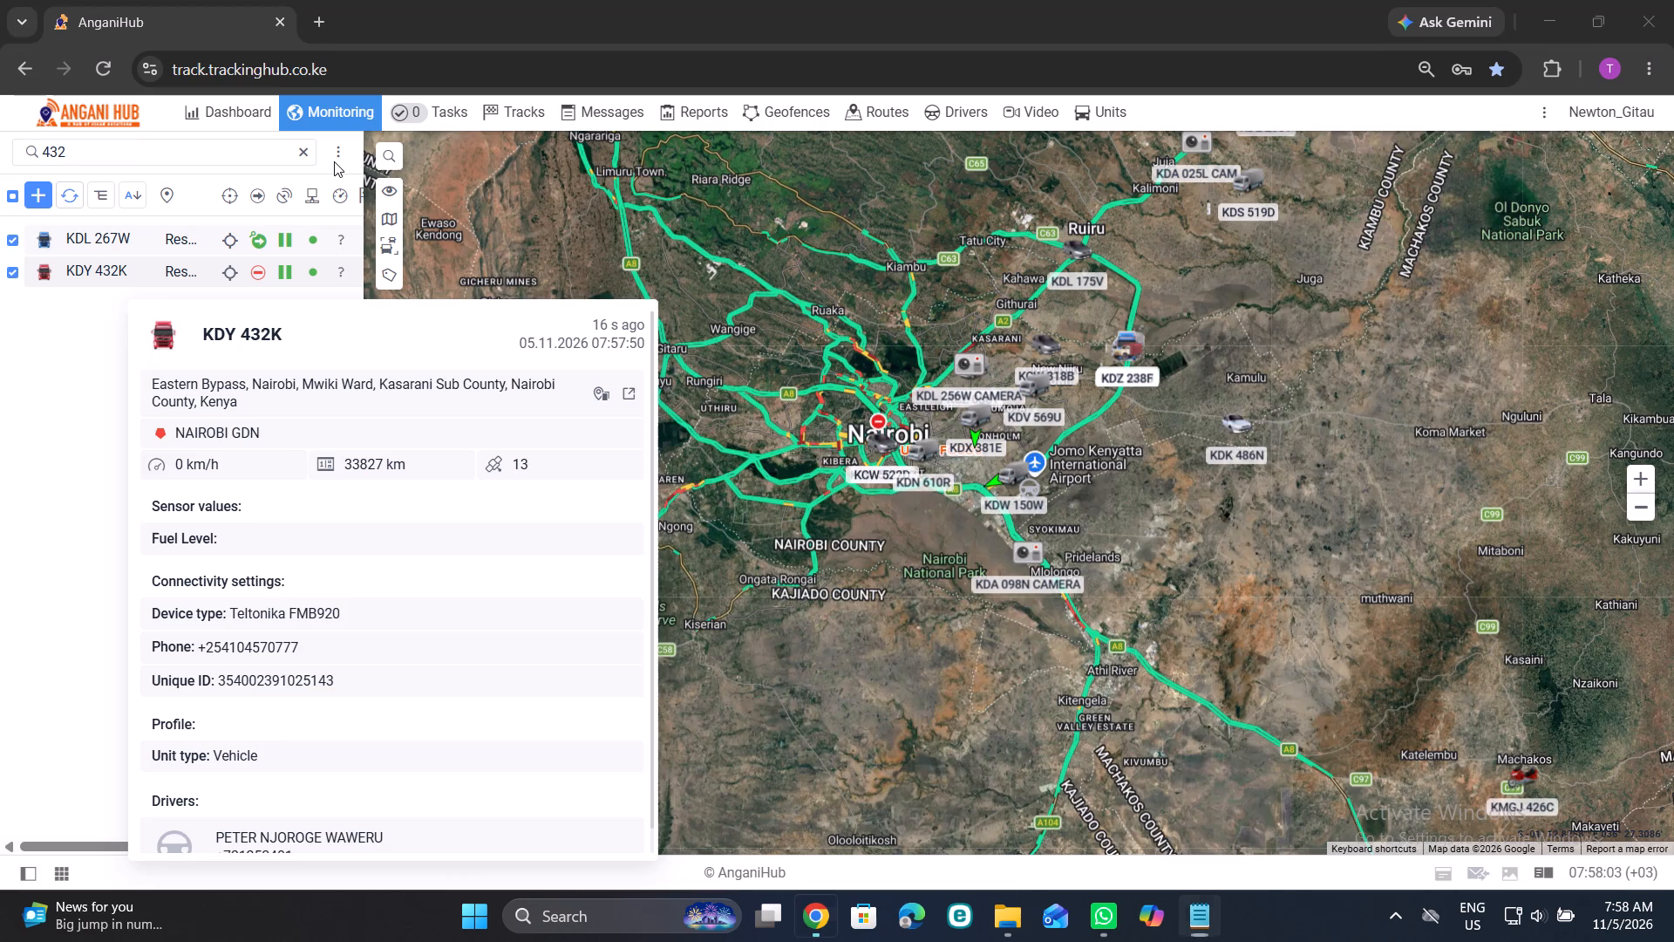
{"action": "left_click", "coordinate": [242, 175]}
{"action": "left_click", "coordinate": [253, 160]}
{"action": "left_click", "coordinate": [256, 150]}
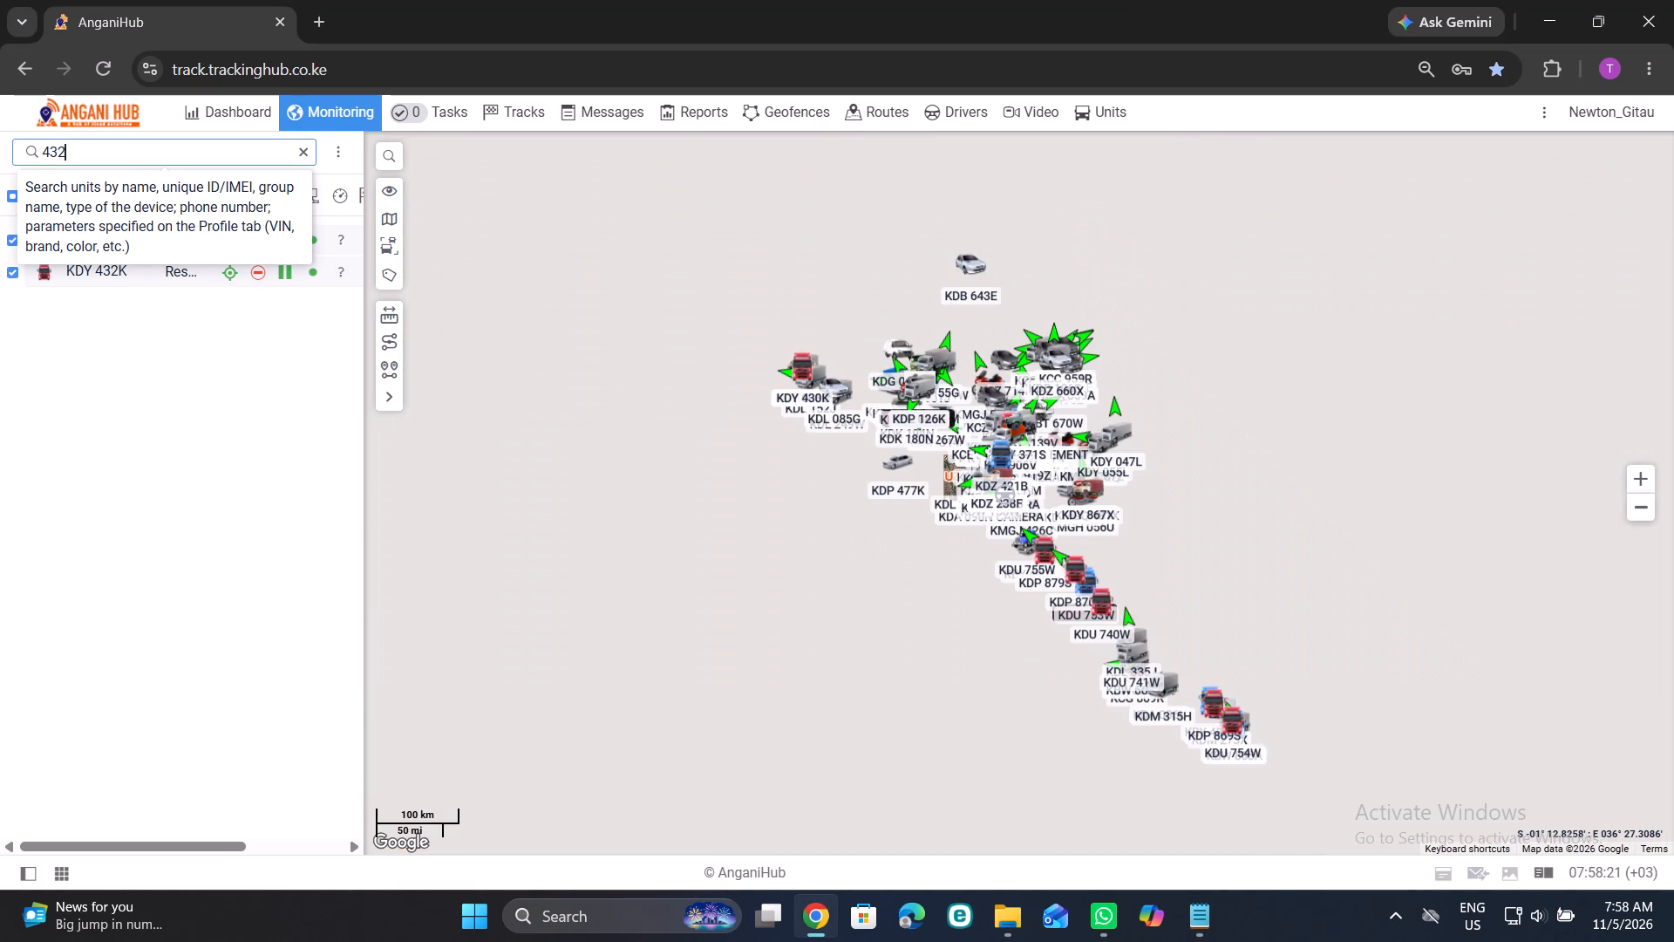
{"action": "key", "text": "BackSpace"}
{"action": "key", "text": "2"}
{"action": "left_click", "coordinate": [106, 298]}
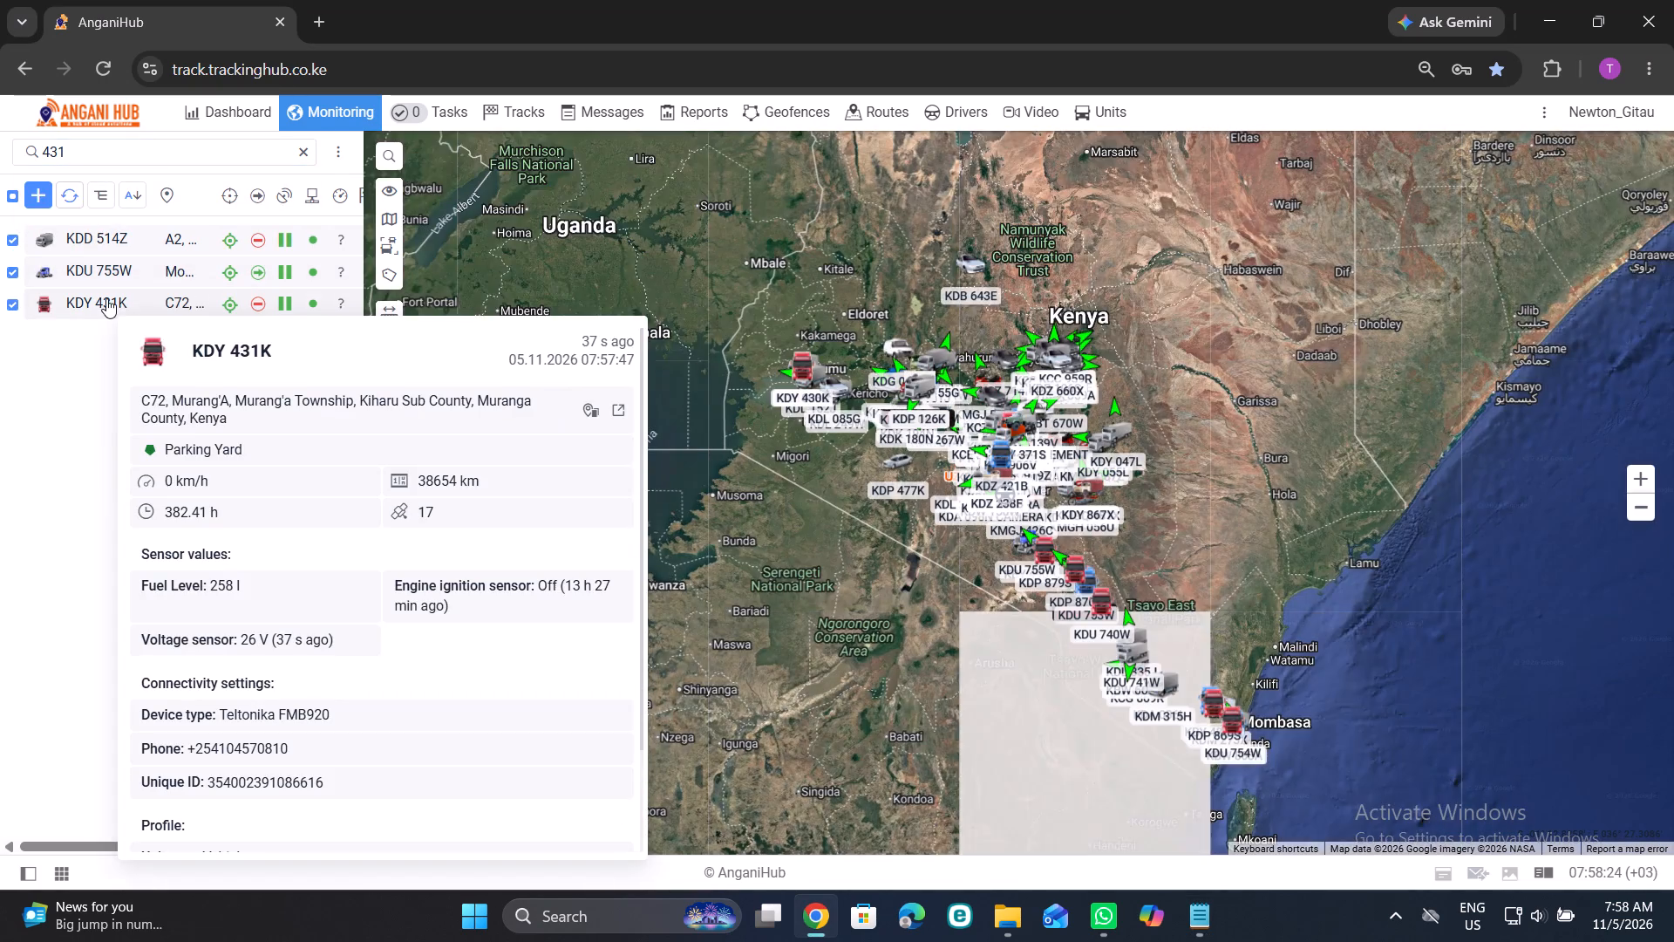
{"action": "key", "text": "alt+Tab"}
{"action": "key", "text": "Return"}
{"action": "key", "text": "Return"}
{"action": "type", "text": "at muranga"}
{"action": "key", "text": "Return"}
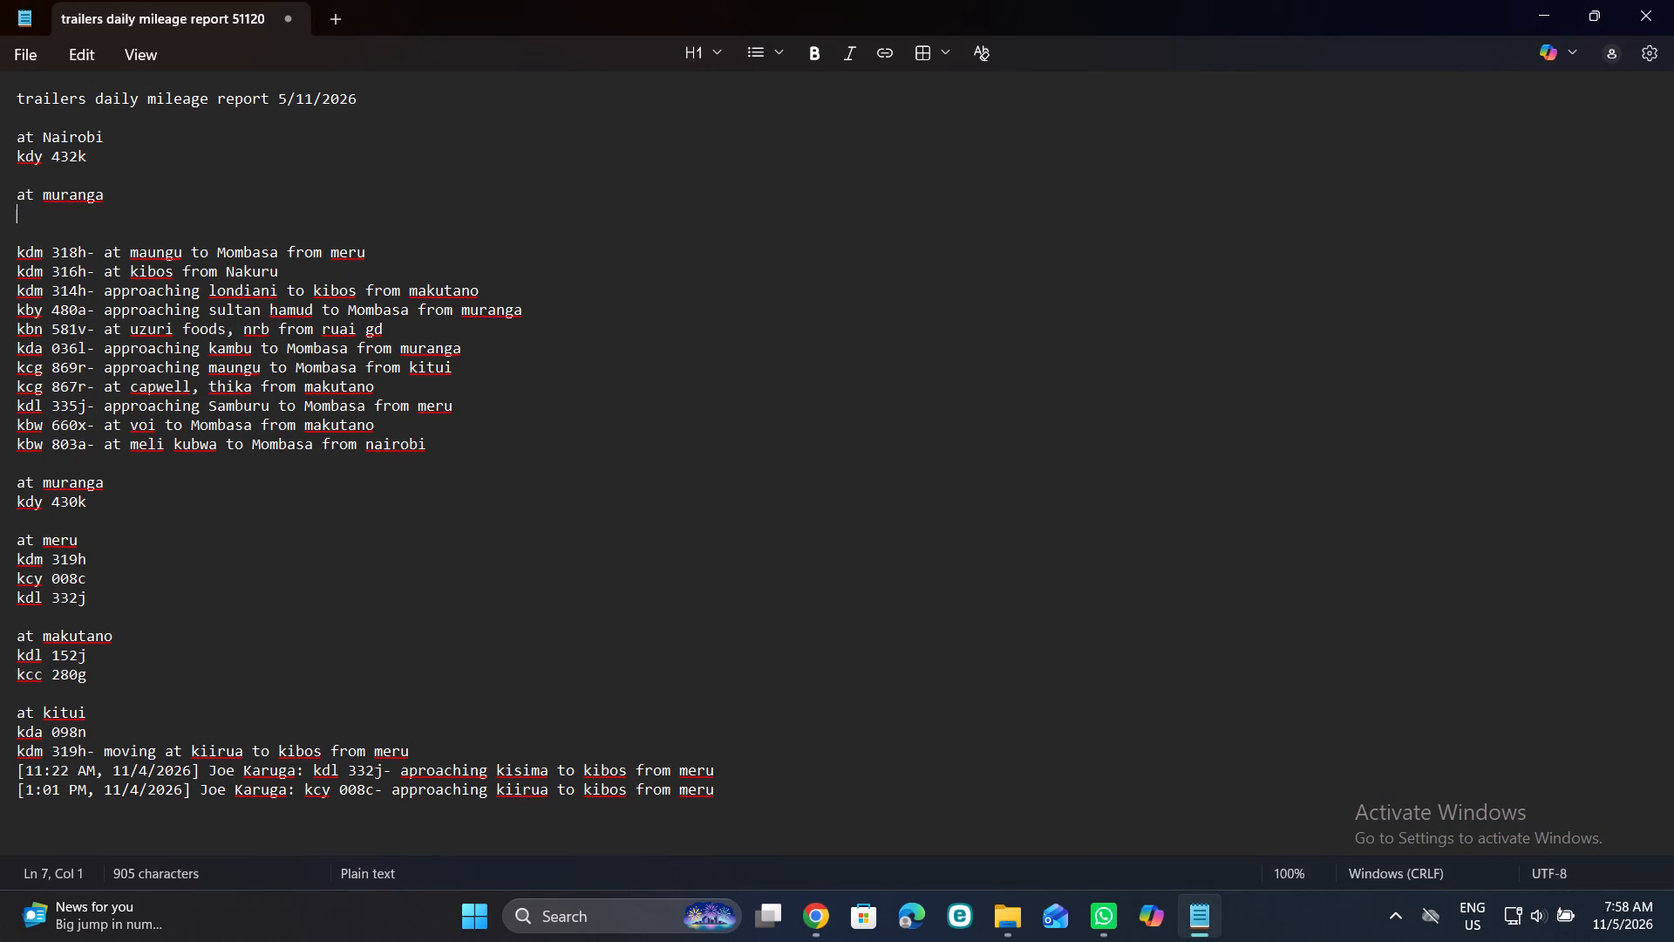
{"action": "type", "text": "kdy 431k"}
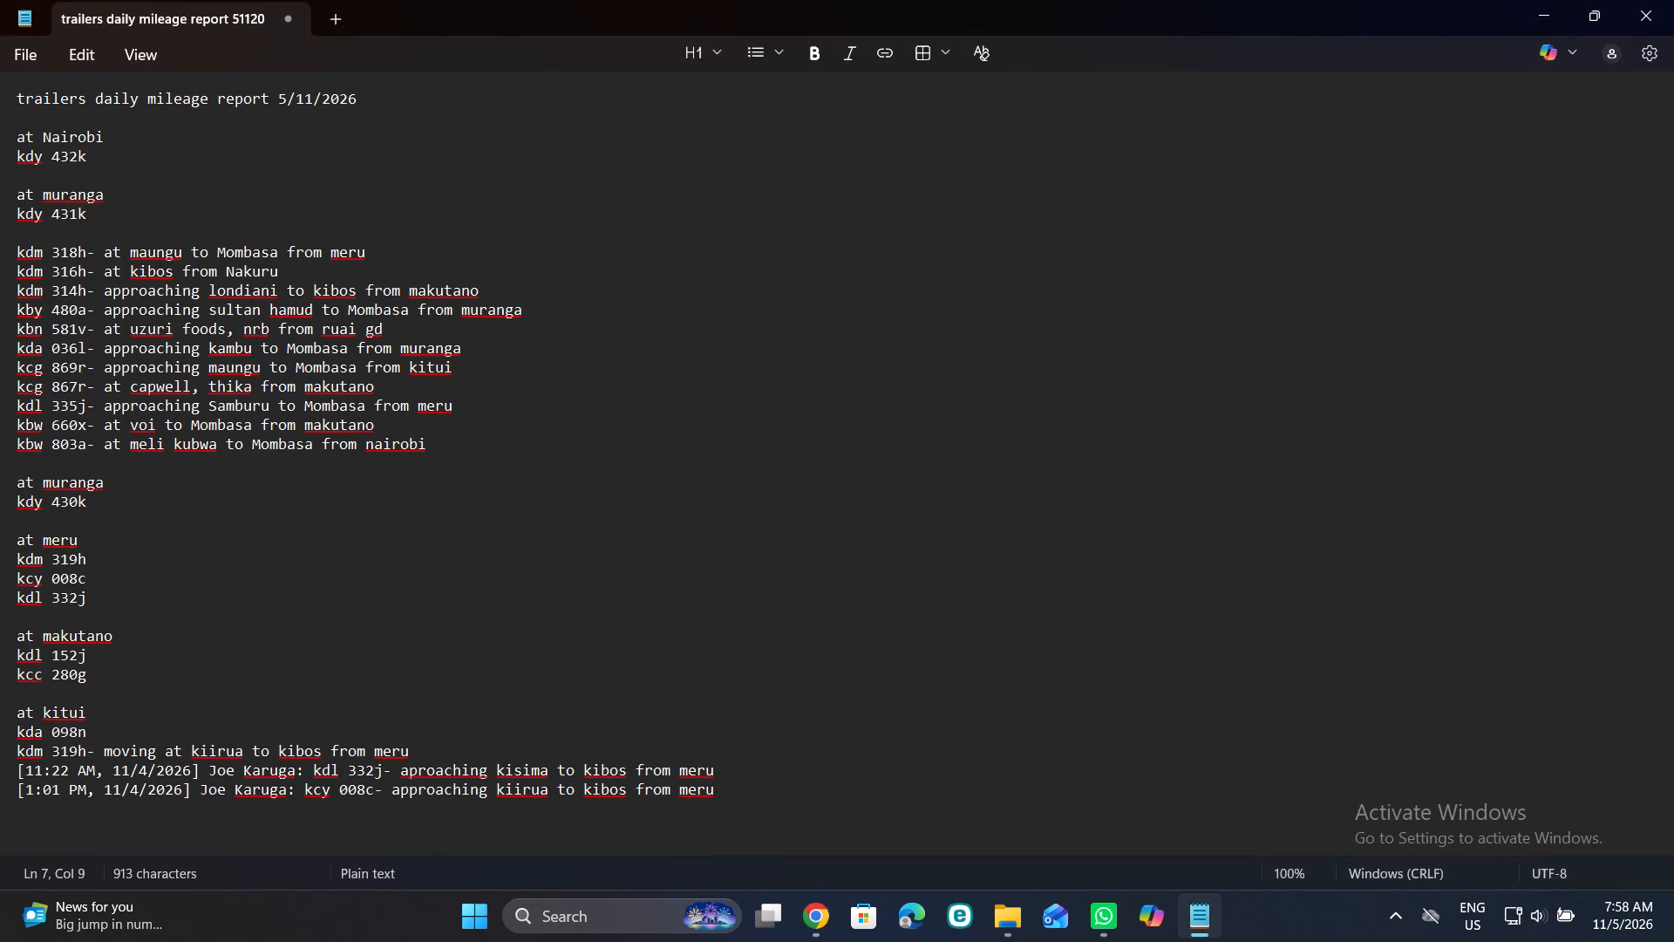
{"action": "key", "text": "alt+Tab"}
{"action": "left_click", "coordinate": [146, 141]}
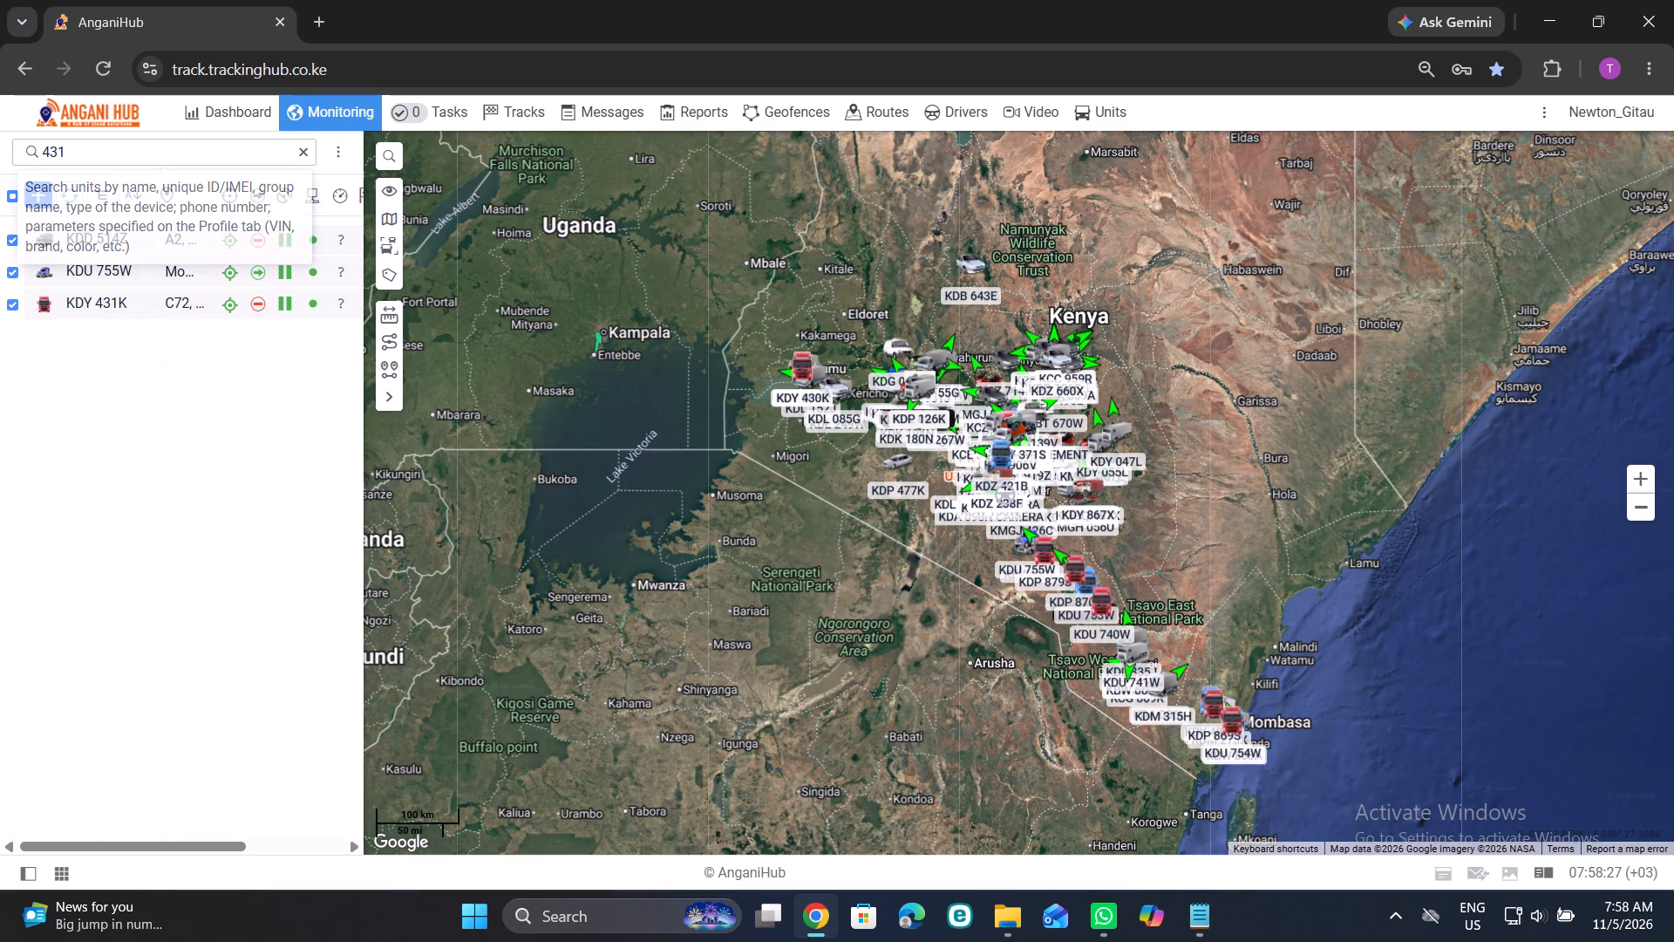
{"action": "key", "text": "BackSpace"}
{"action": "key", "text": "2"}
{"action": "left_click", "coordinate": [82, 338]}
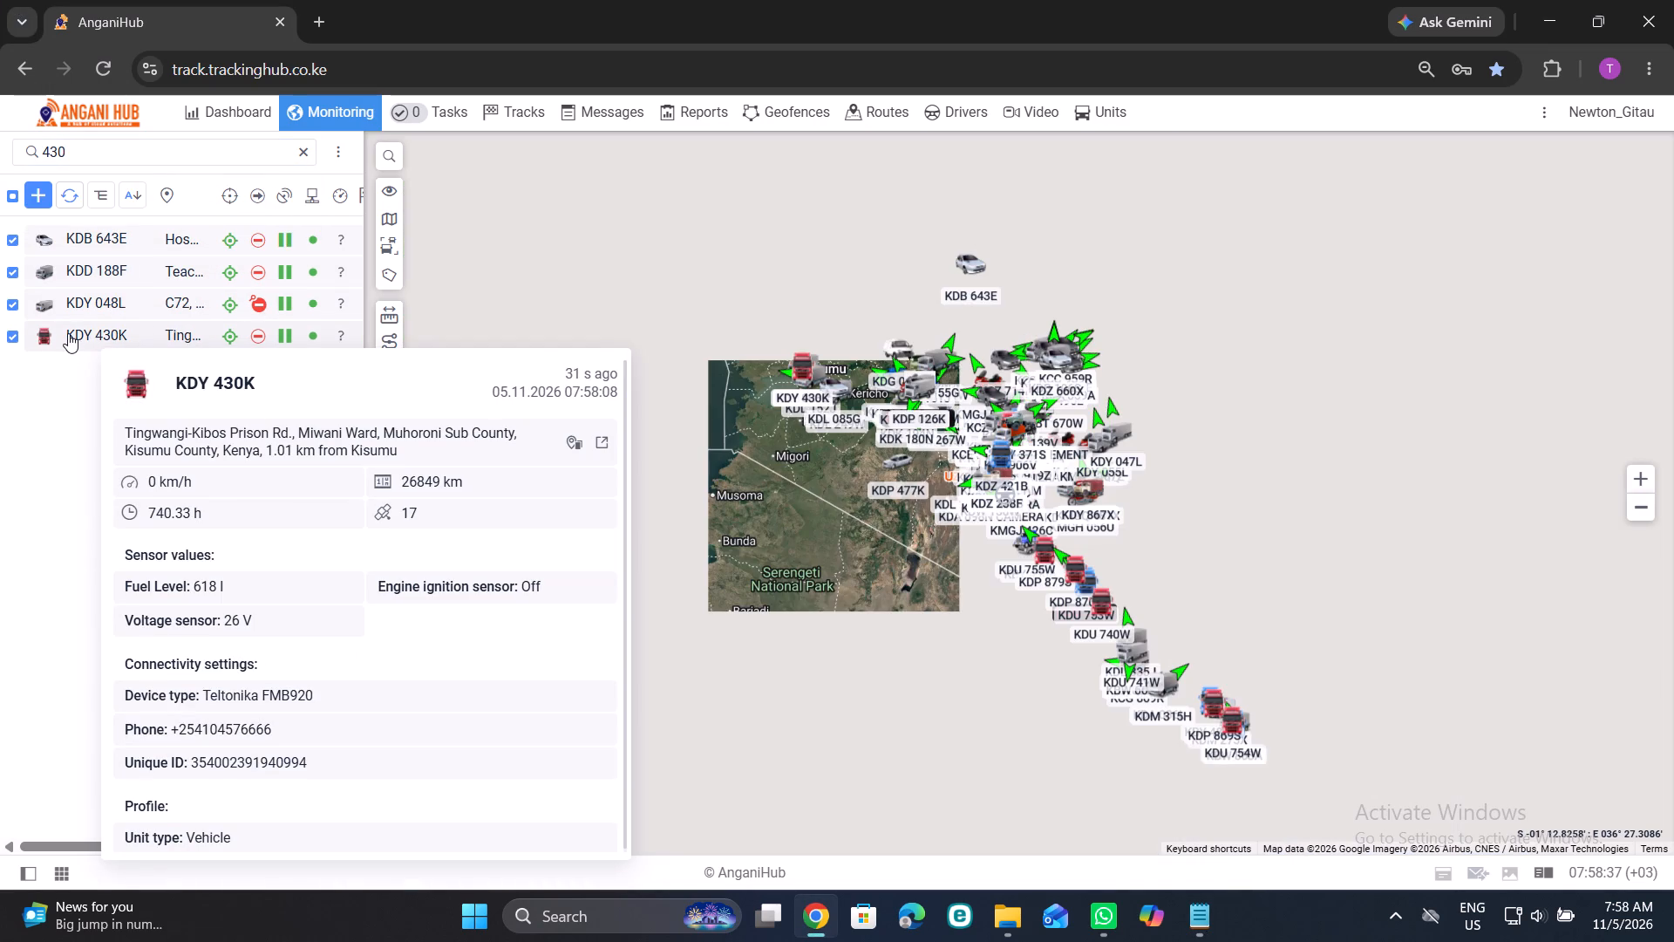
{"action": "key", "text": "alt+Tab"}
{"action": "left_click", "coordinate": [359, 91]}
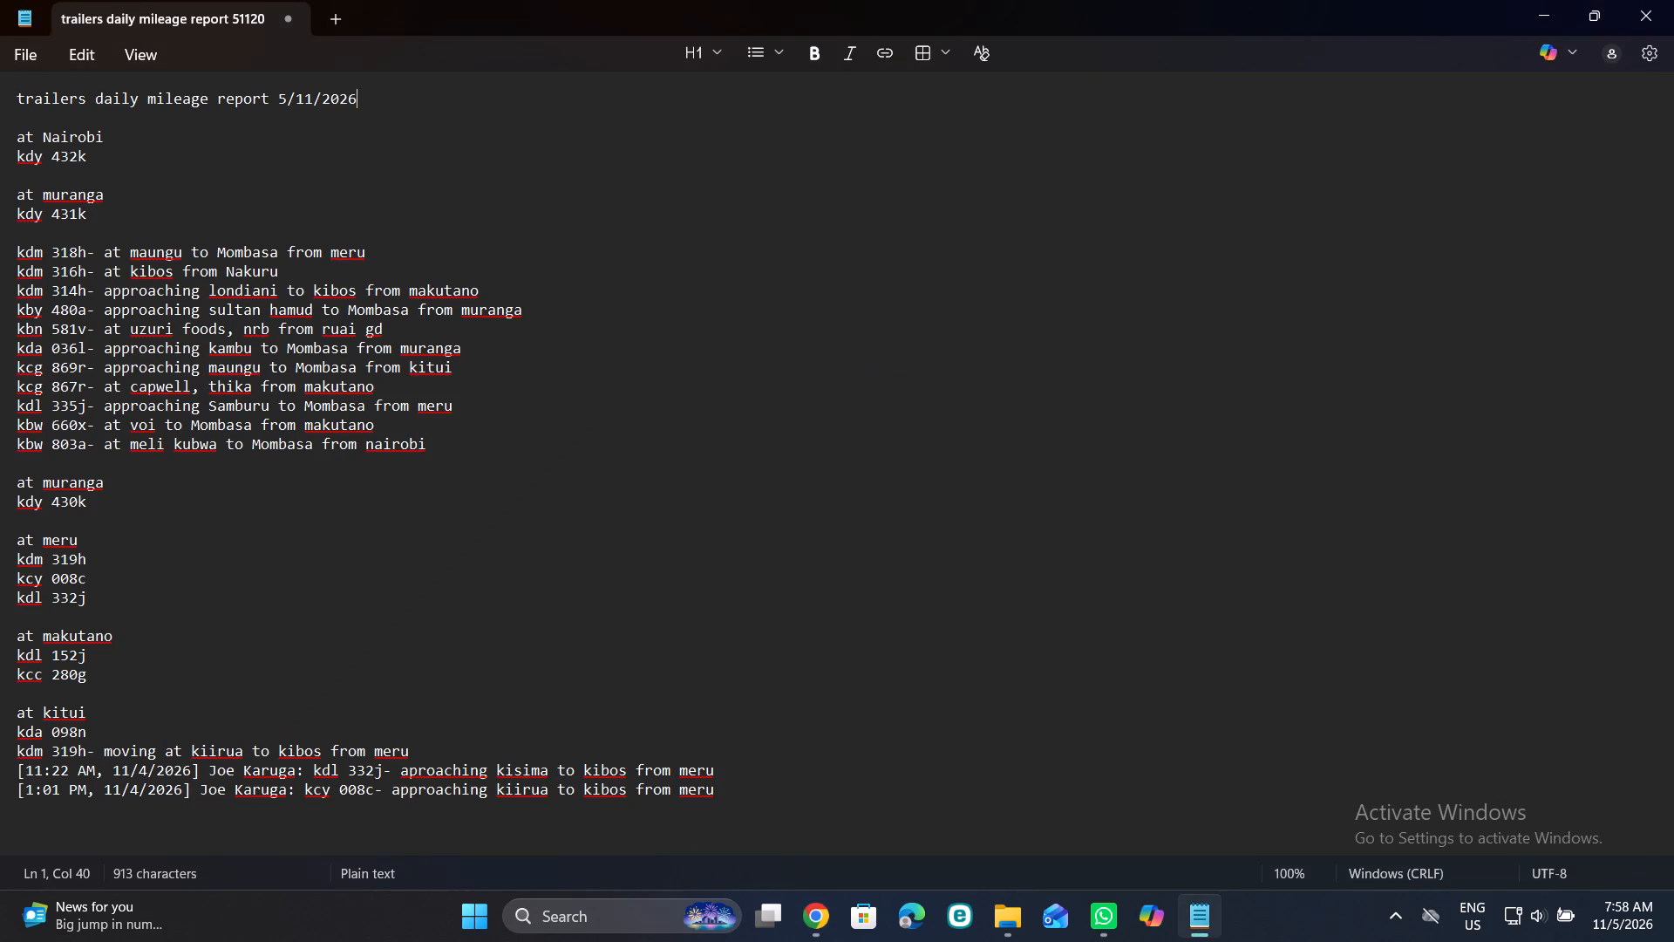
{"action": "key", "text": "Return"}
{"action": "key", "text": "Return"}
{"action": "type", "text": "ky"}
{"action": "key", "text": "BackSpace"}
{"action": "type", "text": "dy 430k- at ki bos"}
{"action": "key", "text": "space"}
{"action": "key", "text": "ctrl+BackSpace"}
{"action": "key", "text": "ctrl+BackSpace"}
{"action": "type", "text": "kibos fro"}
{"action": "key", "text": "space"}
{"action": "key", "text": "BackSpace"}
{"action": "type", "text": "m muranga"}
Search the AnganiHub units for 319 and check the location of KDM 319H.
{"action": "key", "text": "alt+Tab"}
{"action": "double_click", "coordinate": [154, 148]}
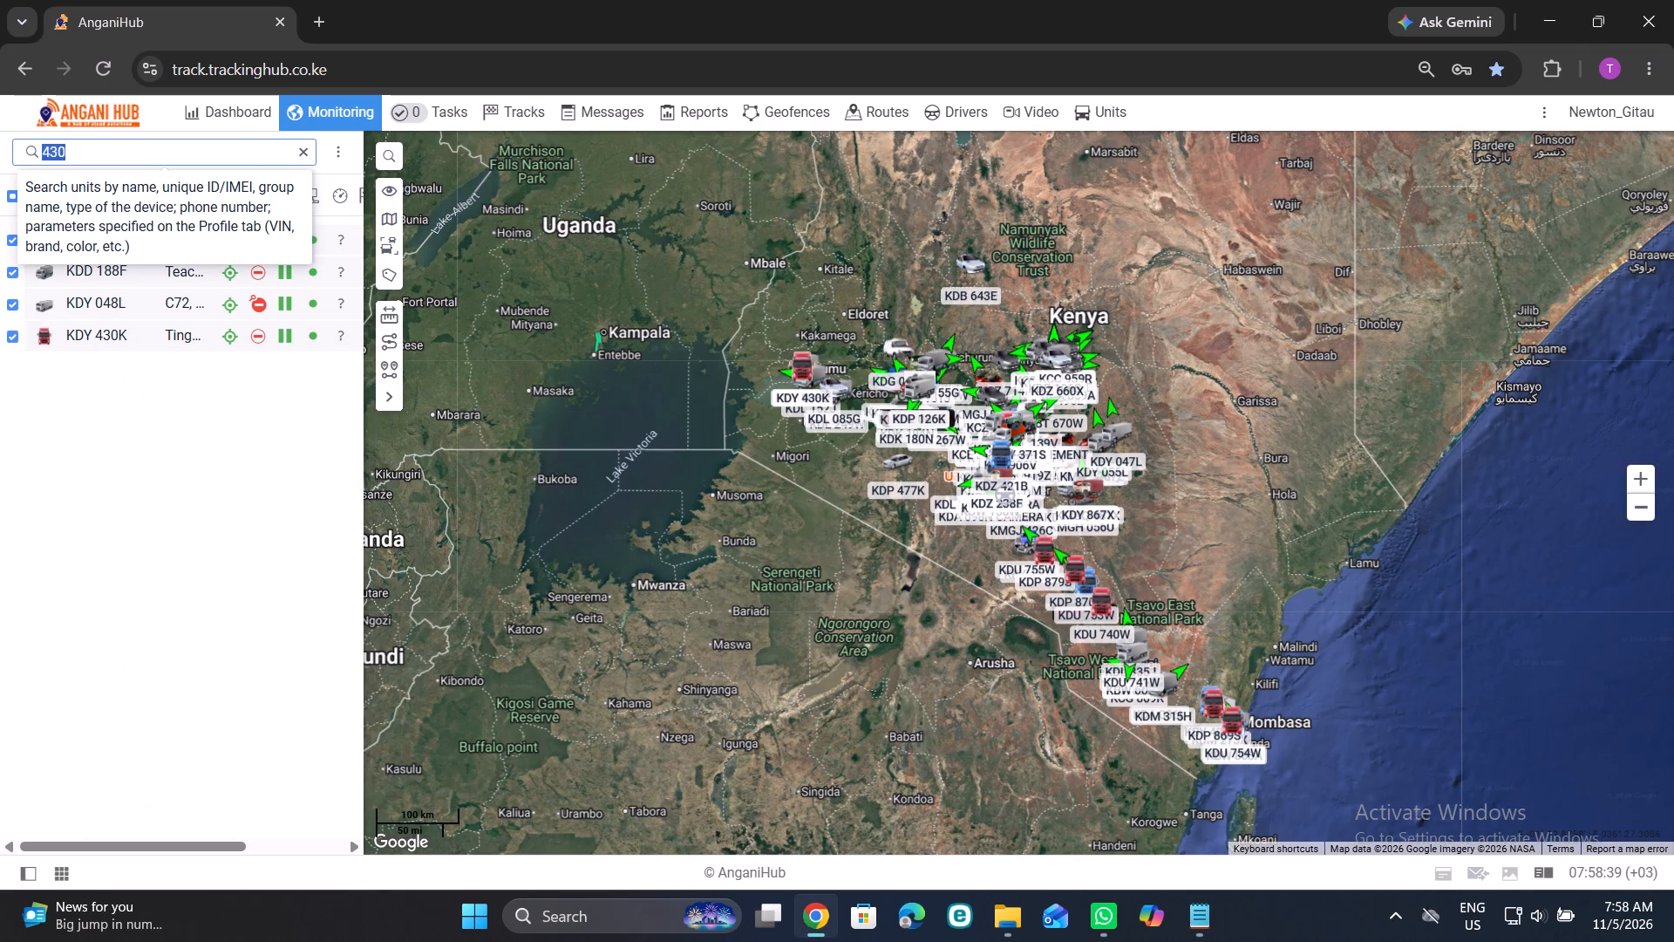
{"action": "type", "text": "zxc"}
{"action": "left_click", "coordinate": [112, 276]}
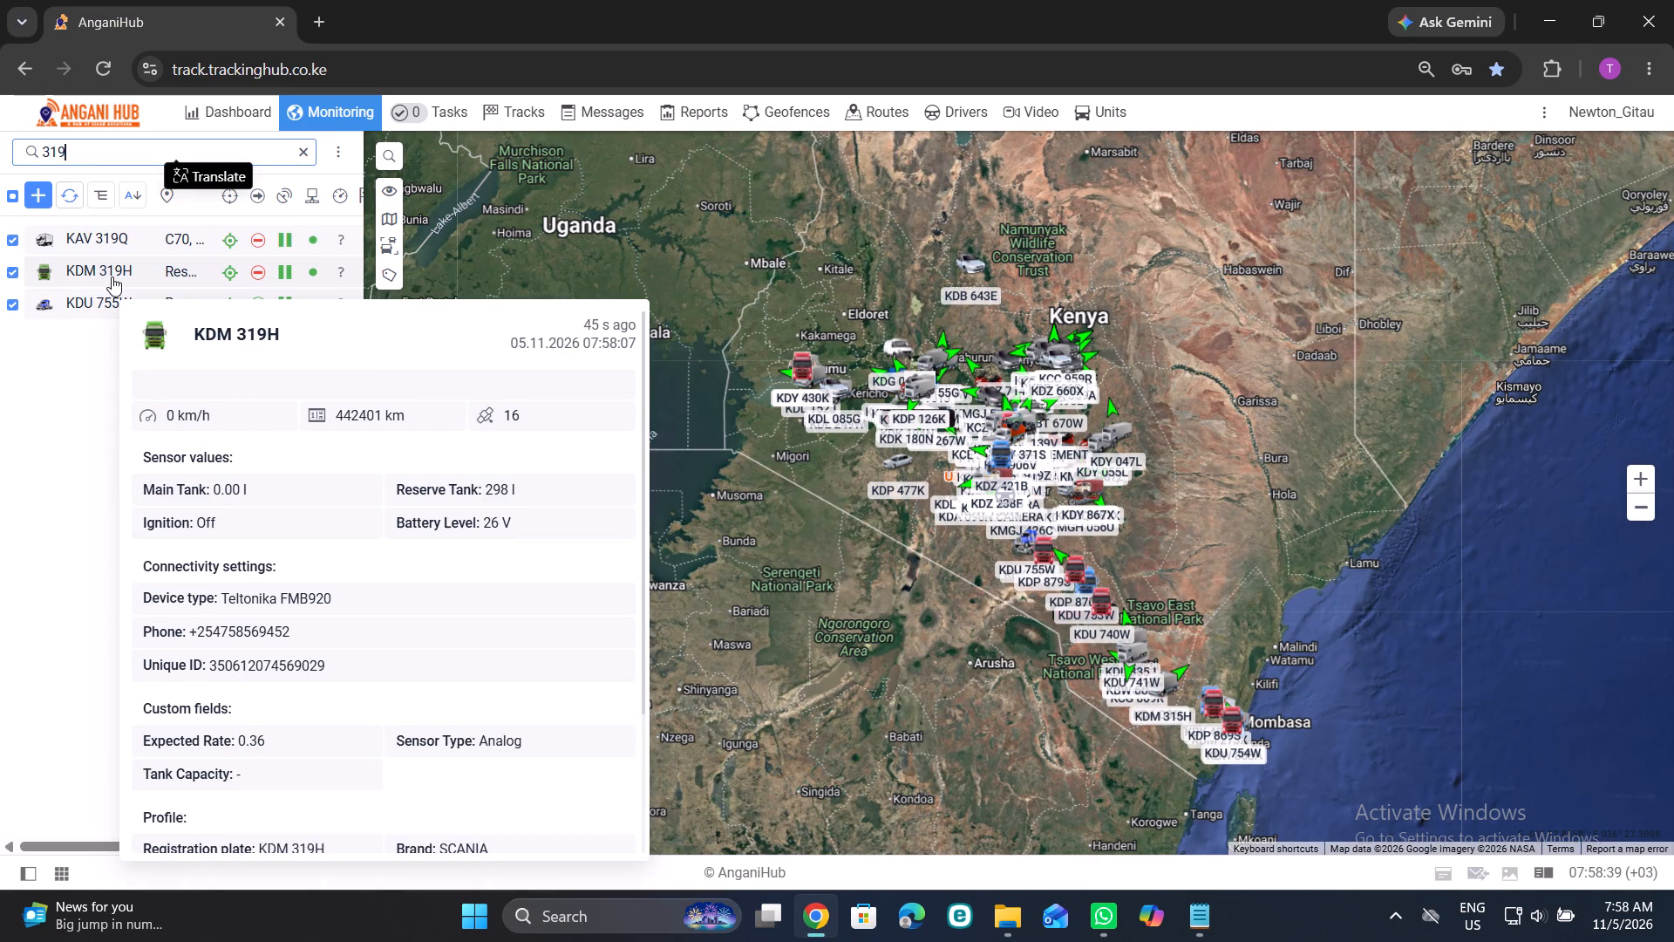
Copy the kdm 319h line from the end of the note to directly below the kdy 430k line, removing the extra blank line.
{"action": "key", "text": "alt+Tab"}
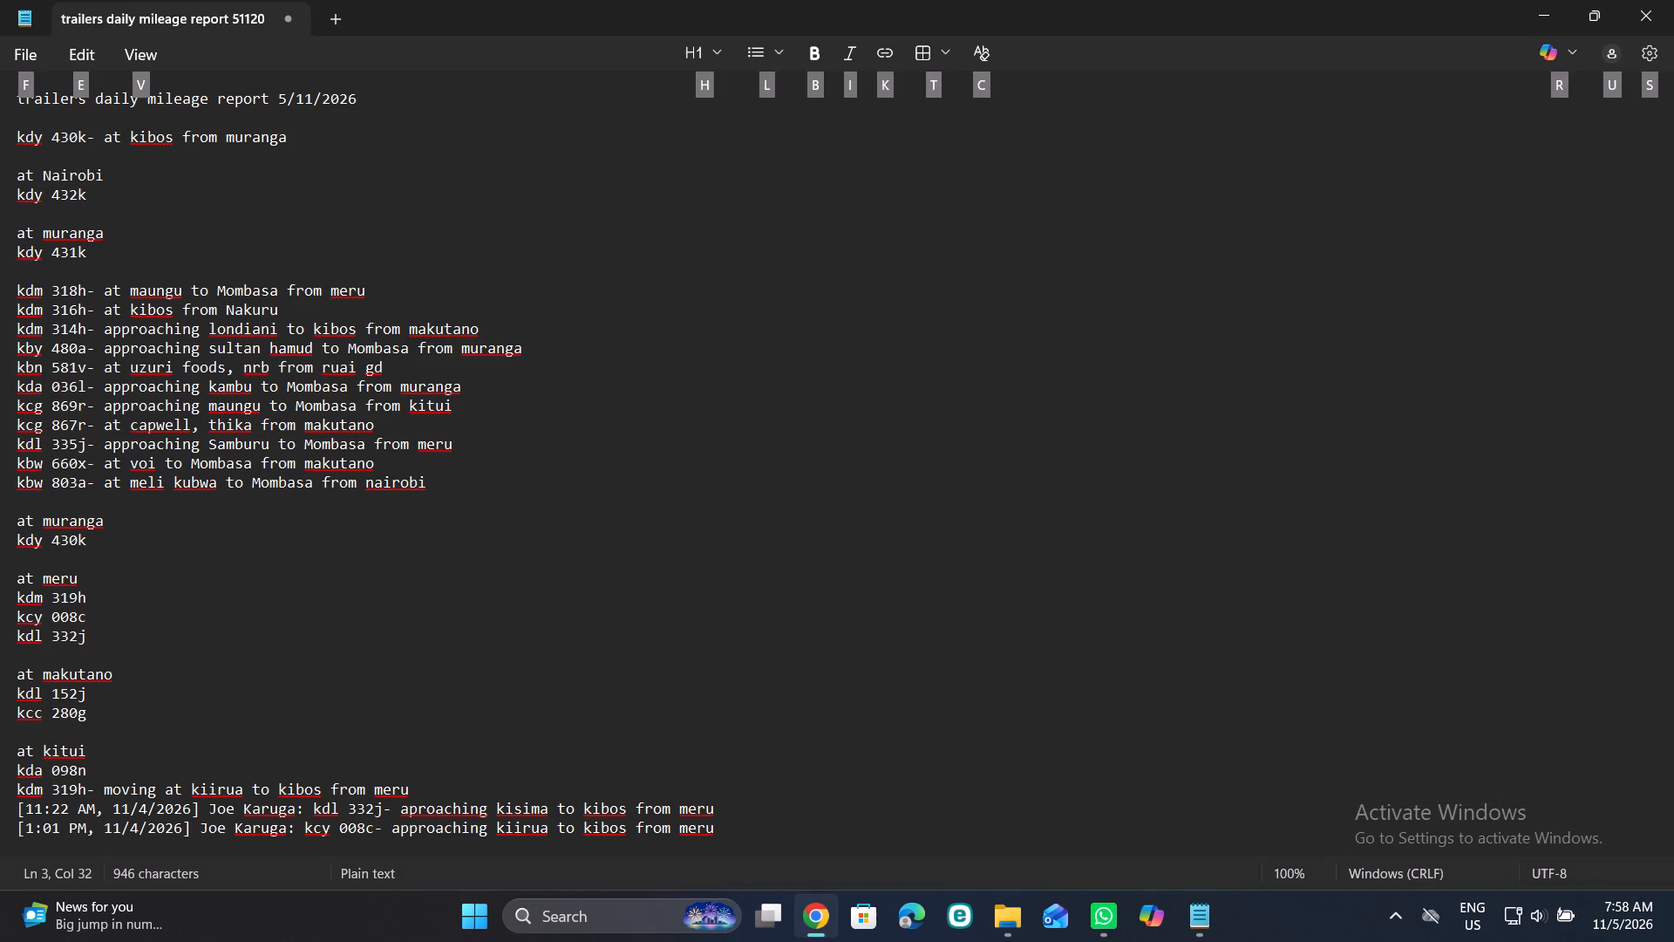
{"action": "scroll", "coordinate": [267, 409], "scroll_direction": "down", "scroll_amount": 3}
{"action": "scroll", "coordinate": [248, 476], "scroll_direction": "down", "scroll_amount": 4}
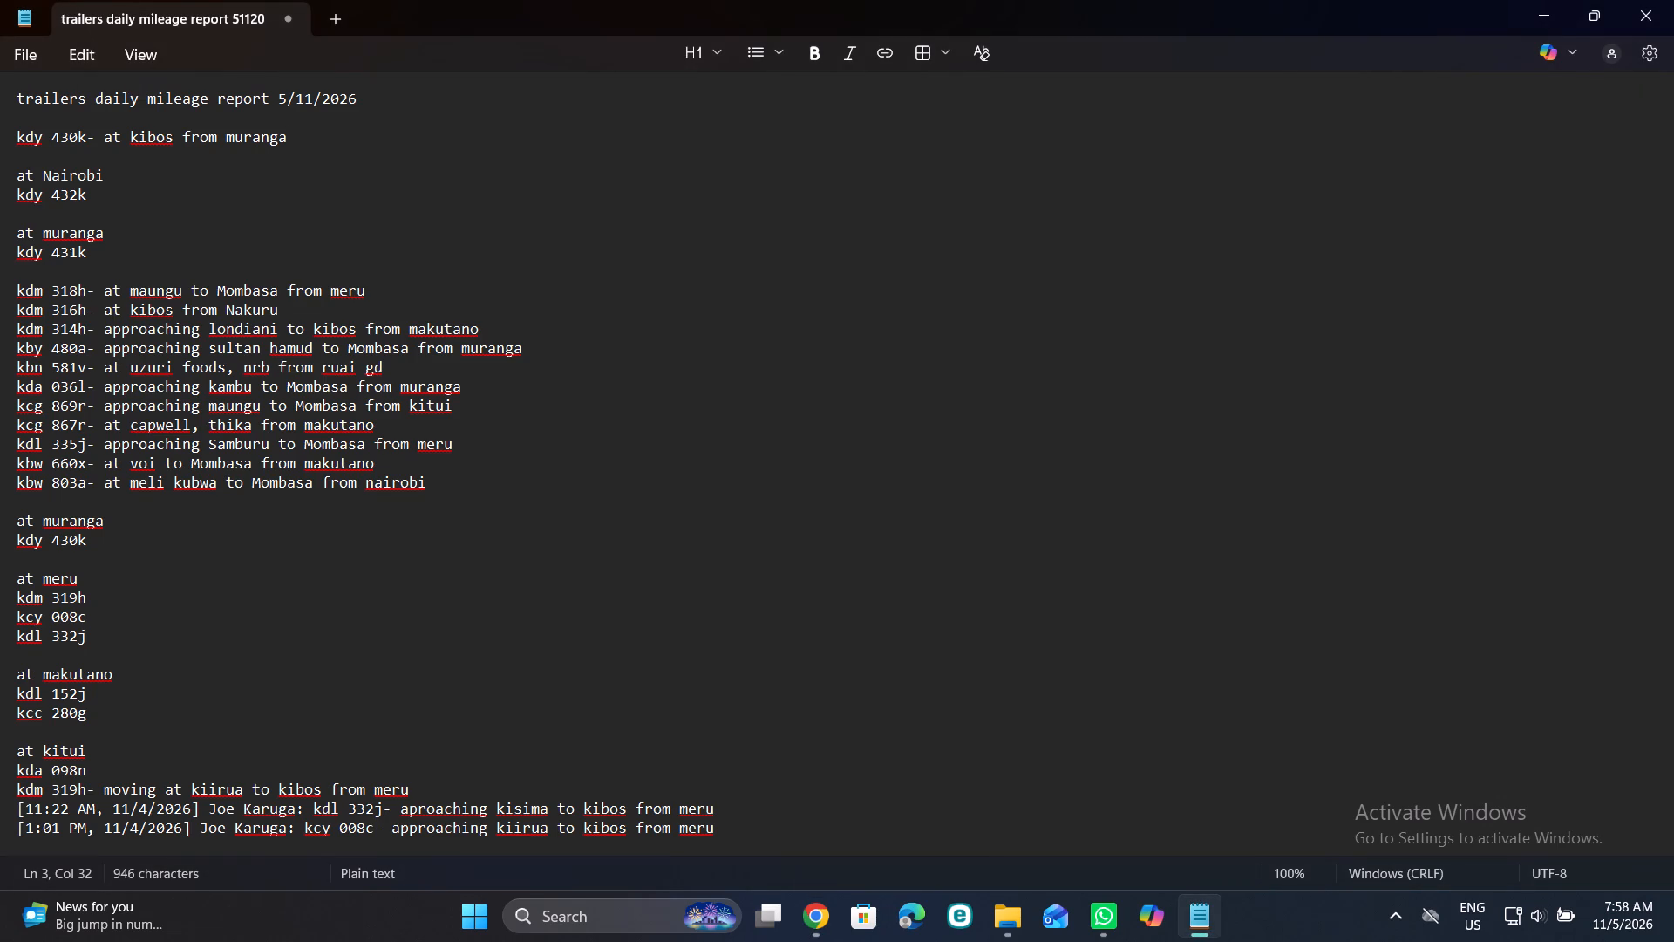
{"action": "scroll", "coordinate": [57, 513], "scroll_direction": "down", "scroll_amount": 3}
{"action": "left_click", "coordinate": [2, 783]}
{"action": "key", "text": "ctrl+c"}
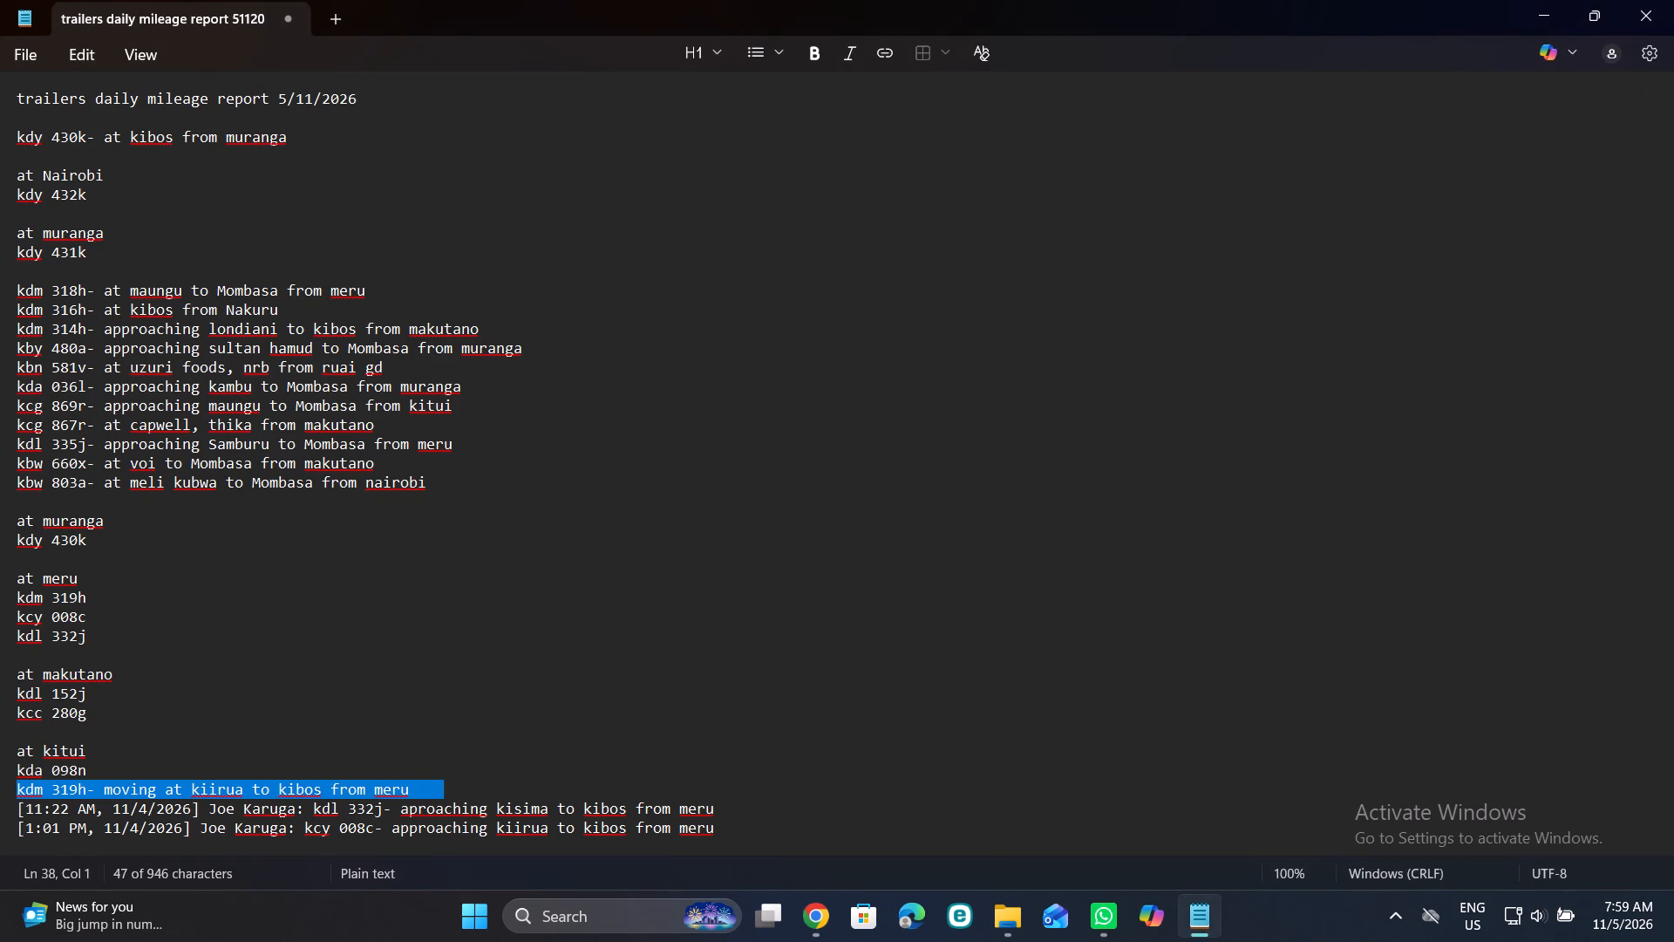
{"action": "left_click", "coordinate": [364, 154]}
{"action": "left_click", "coordinate": [368, 143]}
{"action": "key", "text": "Return"}
{"action": "key", "text": "ctrl+v"}
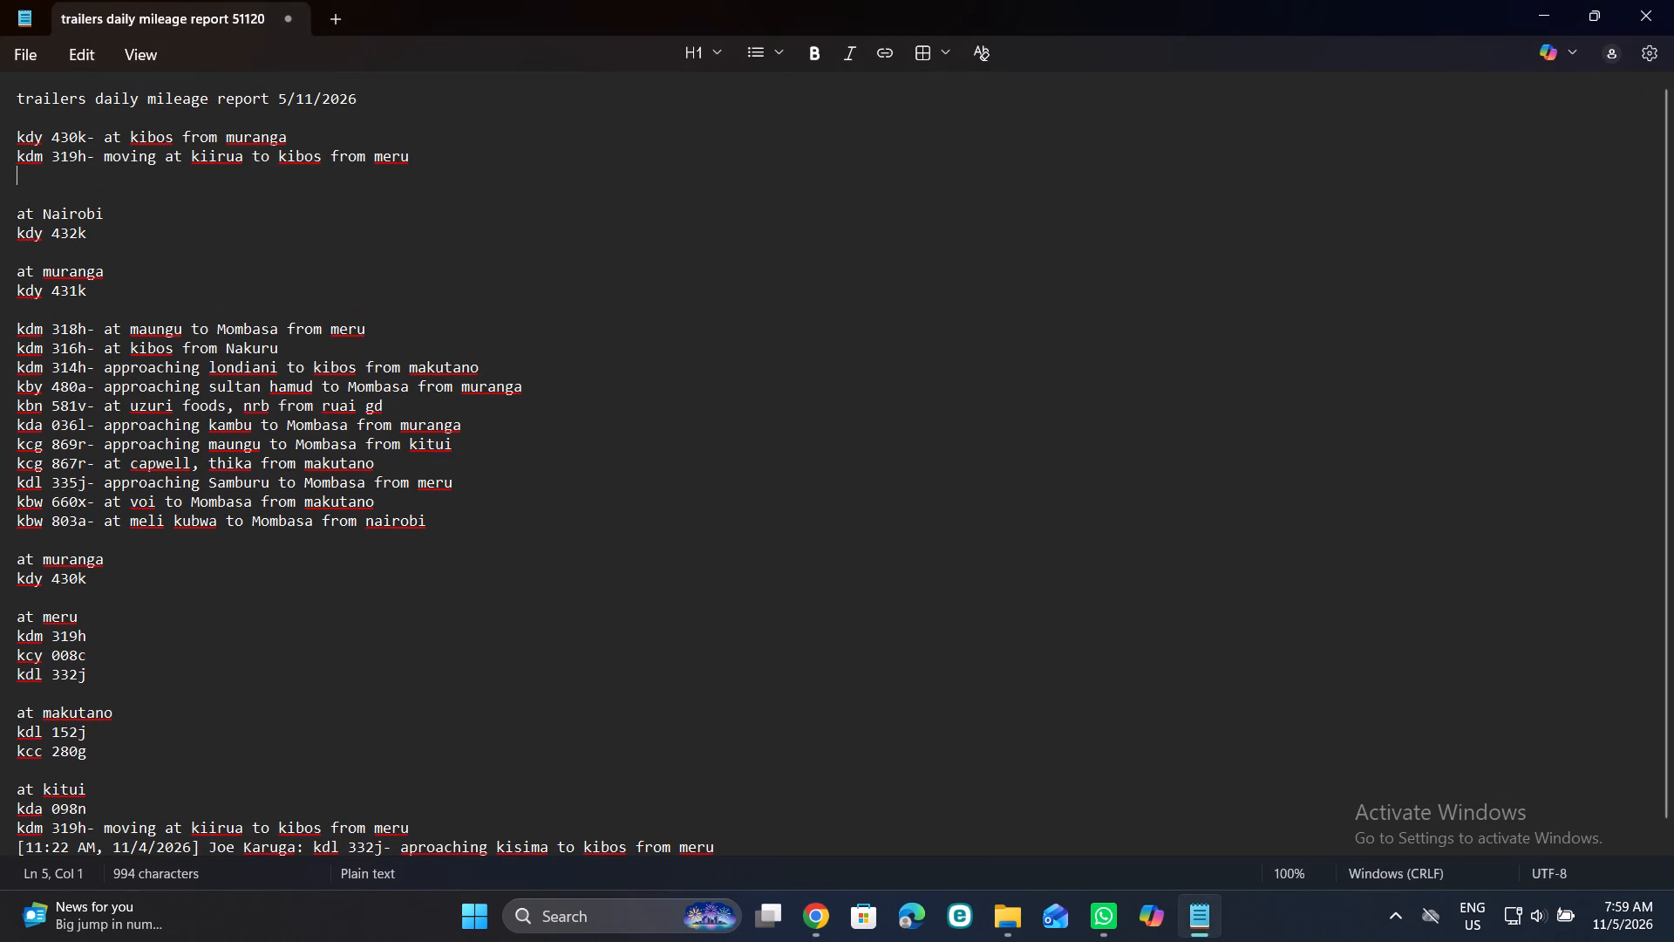
{"action": "key", "text": "ctrl+BackSpace"}
{"action": "key", "text": "ctrl+BackSpace"}
{"action": "key", "text": "ctrl+Left"}
{"action": "key", "text": "ctrl+Left"}
{"action": "key", "text": "ctrl+Left"}
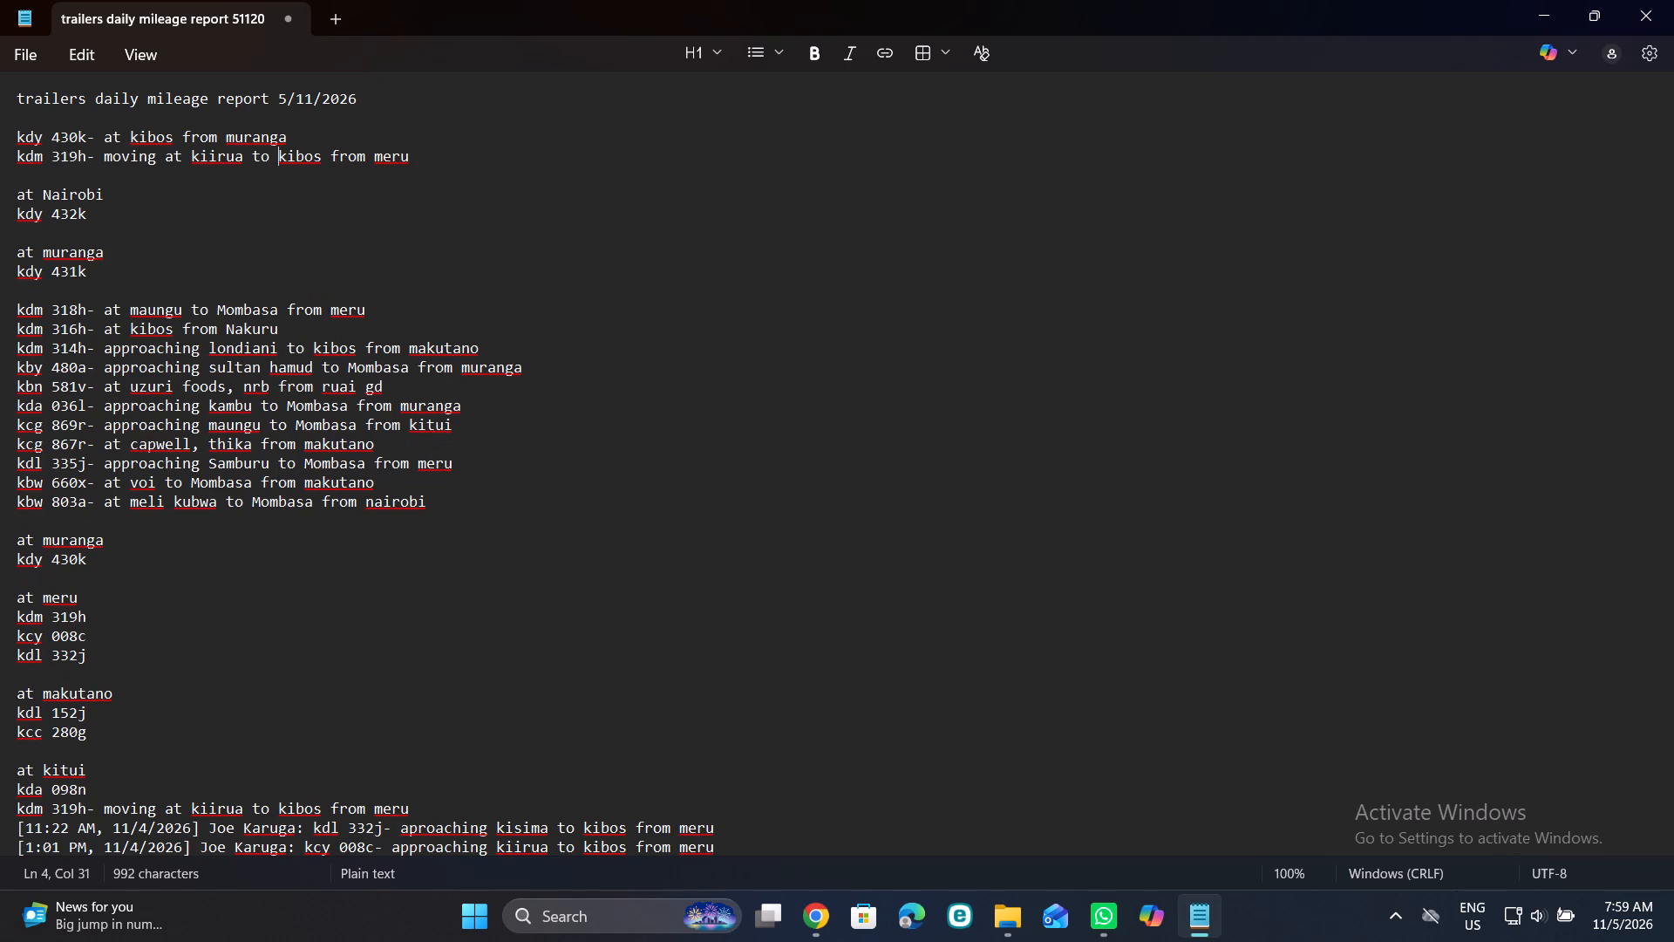
{"action": "key", "text": "ctrl+BackSpace"}
{"action": "key", "text": "ctrl+BackSpace"}
{"action": "key", "text": "ctrl+Left"}
{"action": "key", "text": "ctrl+BackSpace"}
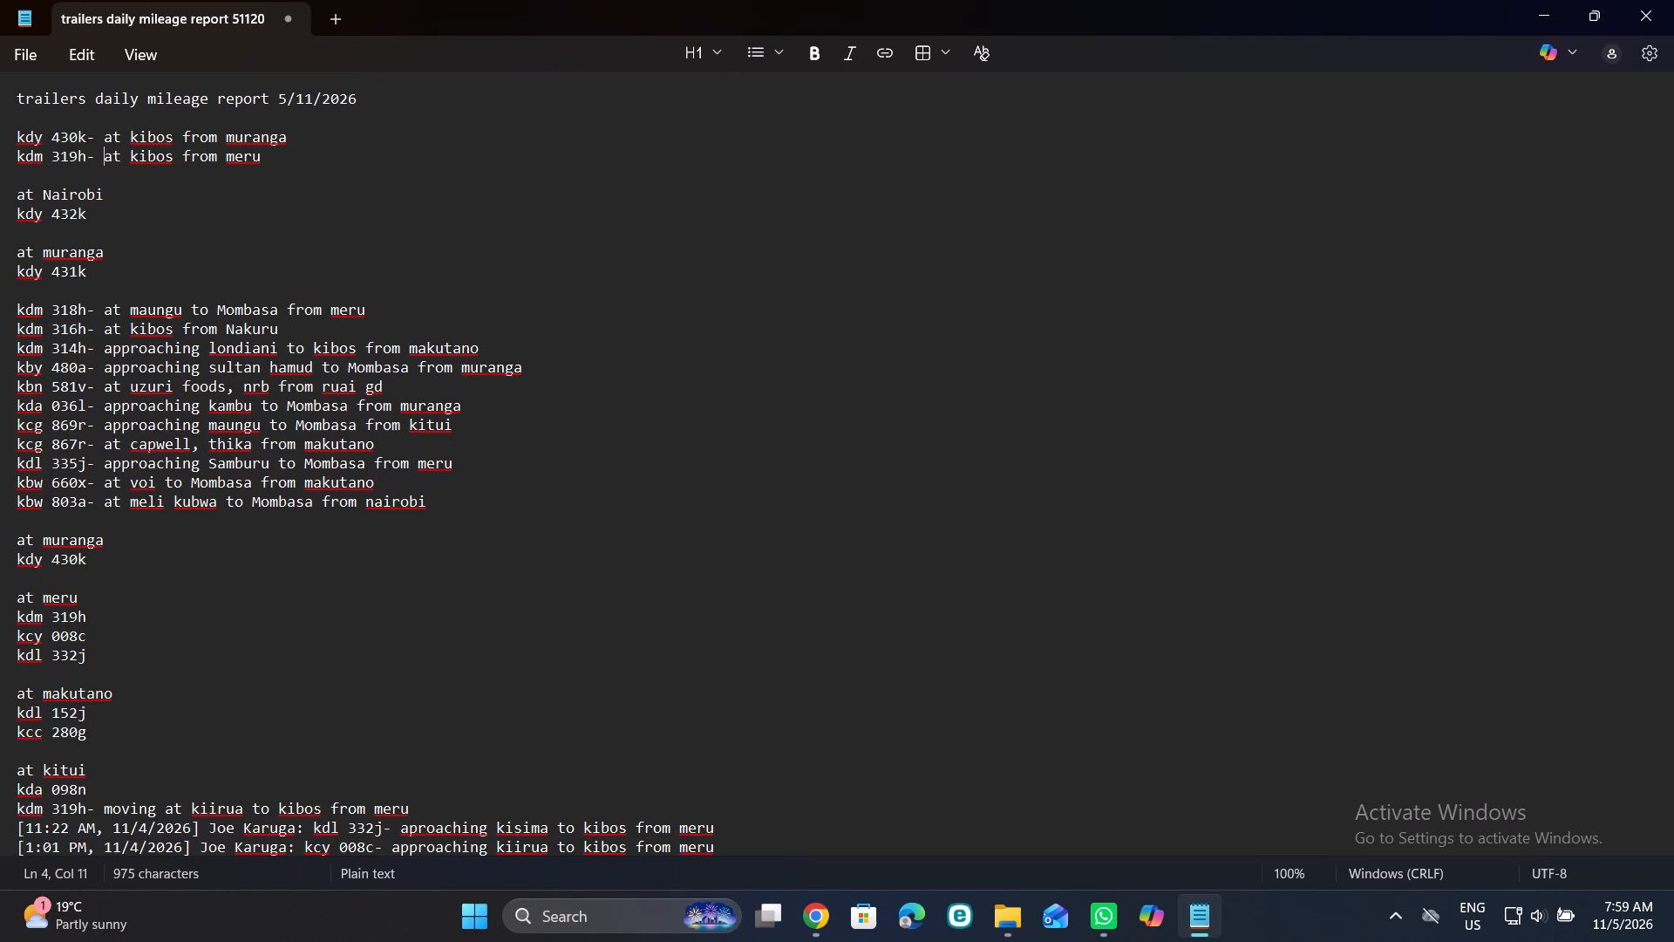
{"action": "key", "text": "alt+Tab"}
{"action": "left_click", "coordinate": [208, 154]}
{"action": "key", "text": "BackSpace"}
{"action": "key", "text": "4"}
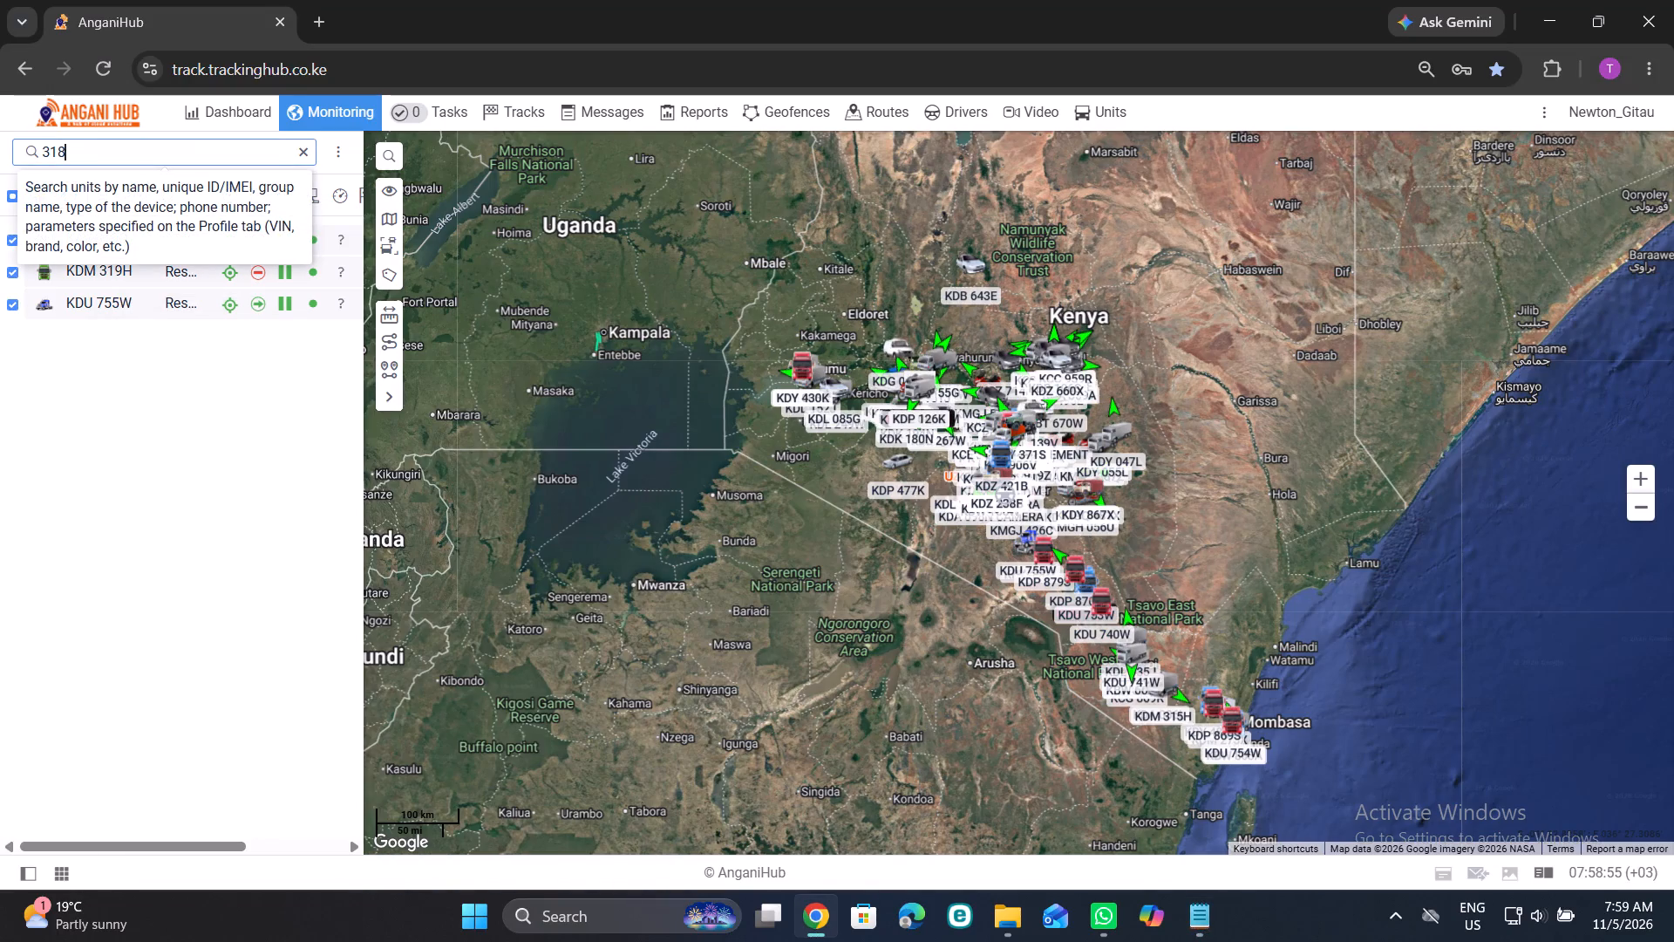
{"action": "left_click", "coordinate": [87, 378]}
{"action": "left_click", "coordinate": [102, 368]}
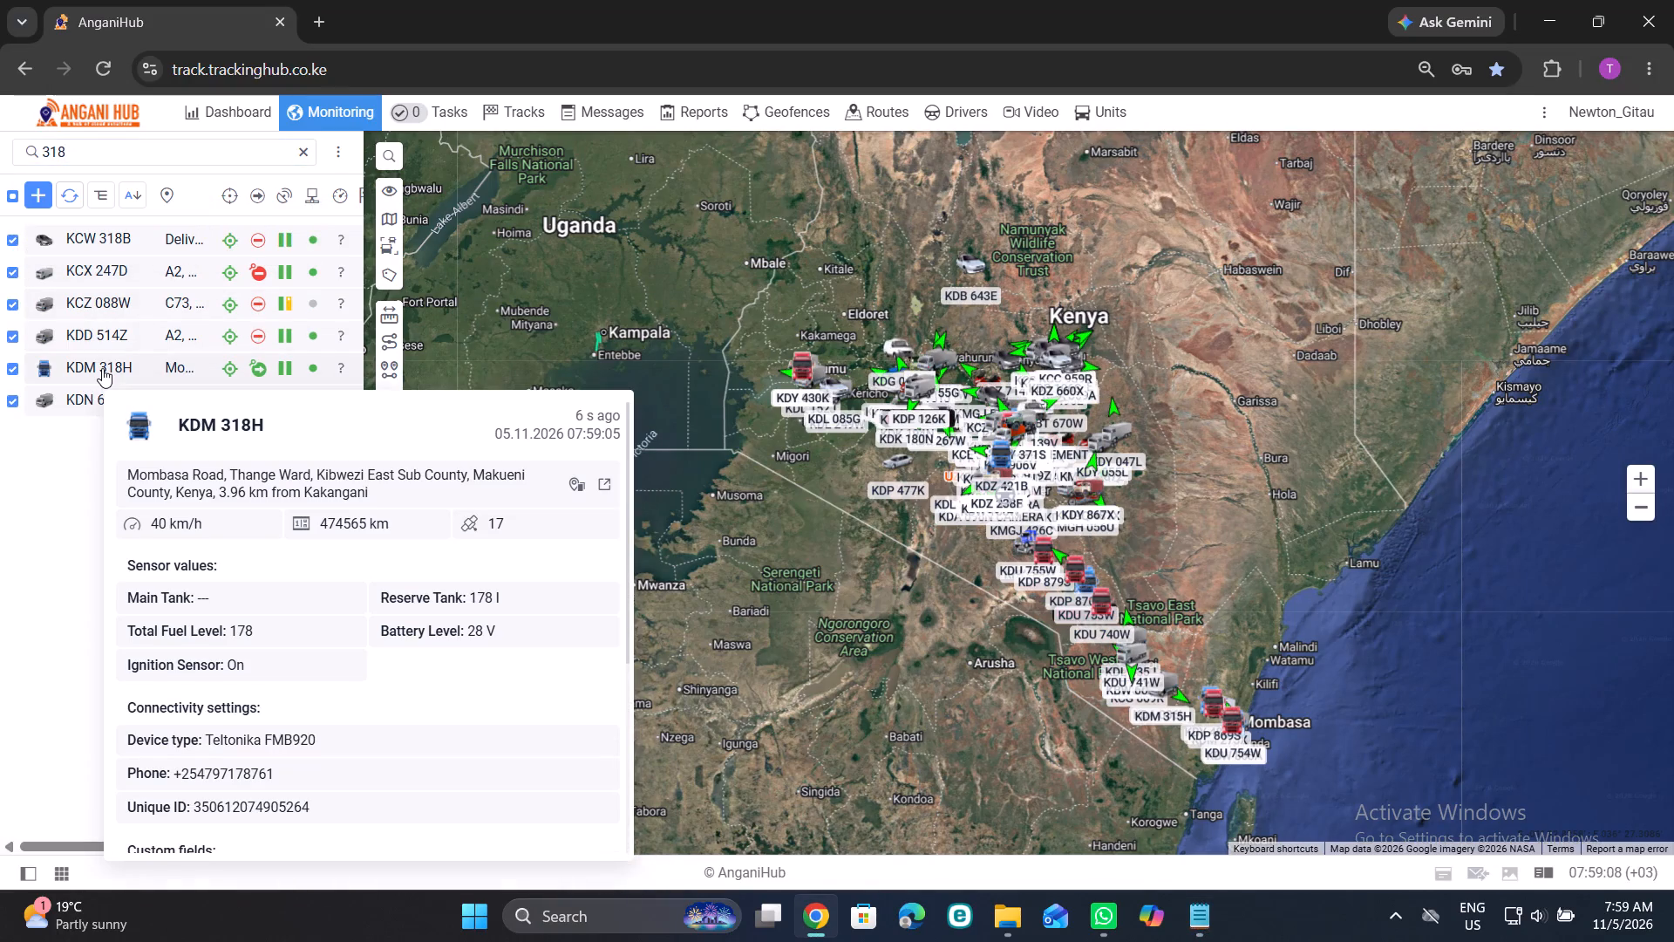
{"action": "left_click", "coordinate": [68, 165]}
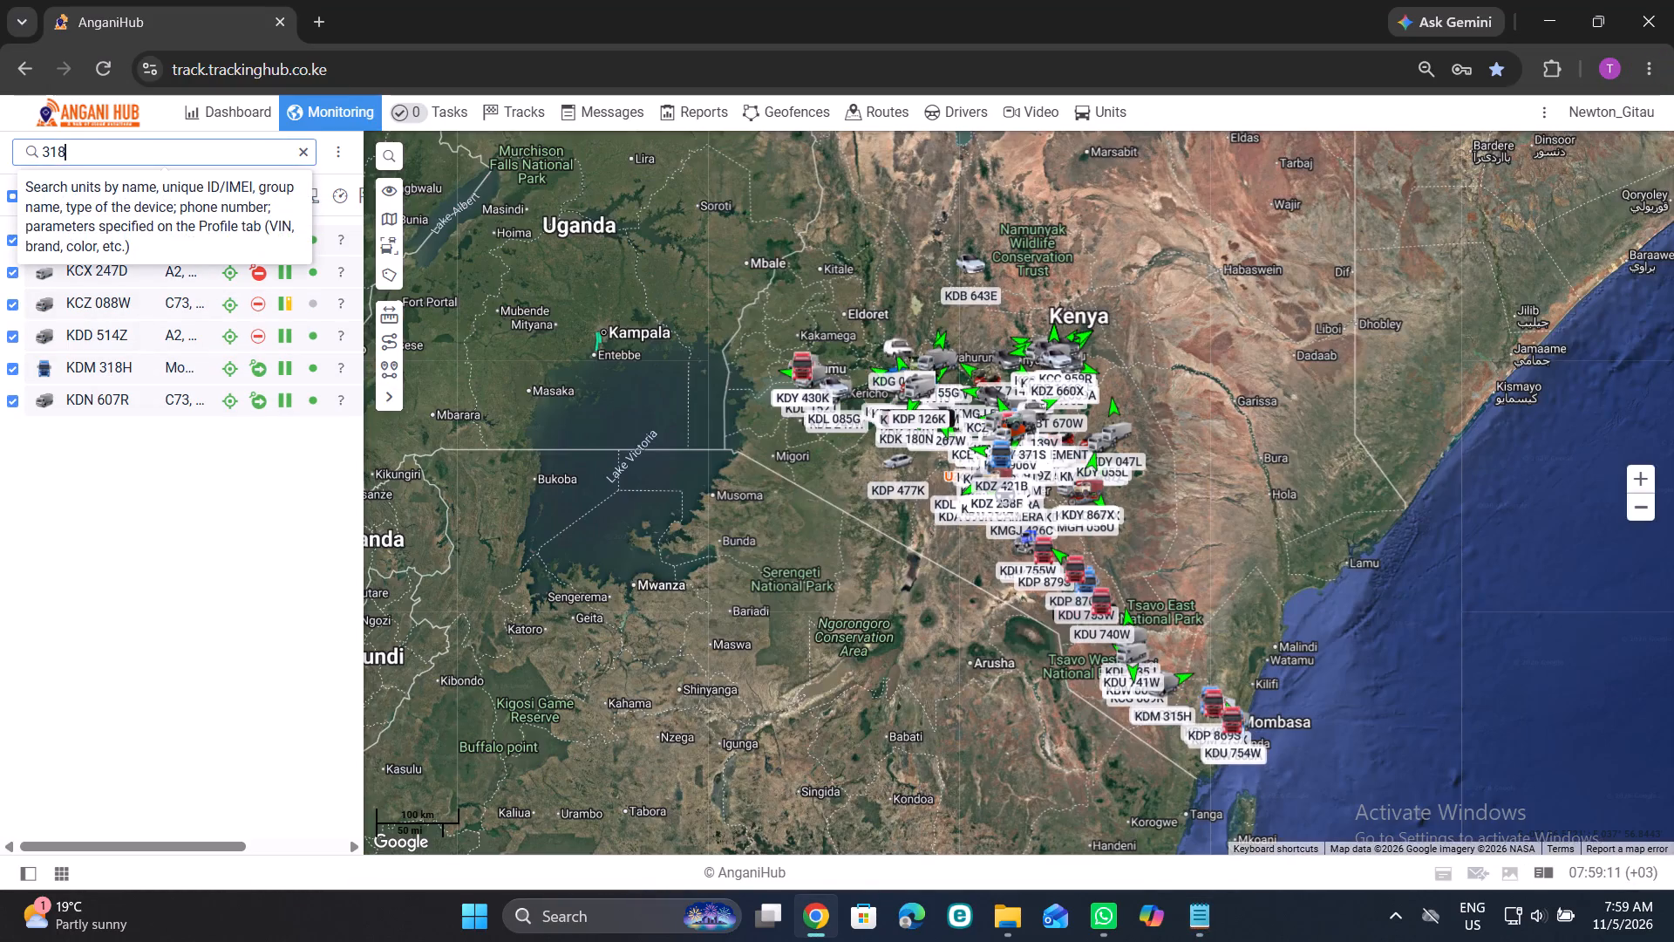
{"action": "key", "text": "BackSpace"}
{"action": "key", "text": "5"}
{"action": "double_click", "coordinate": [98, 547]}
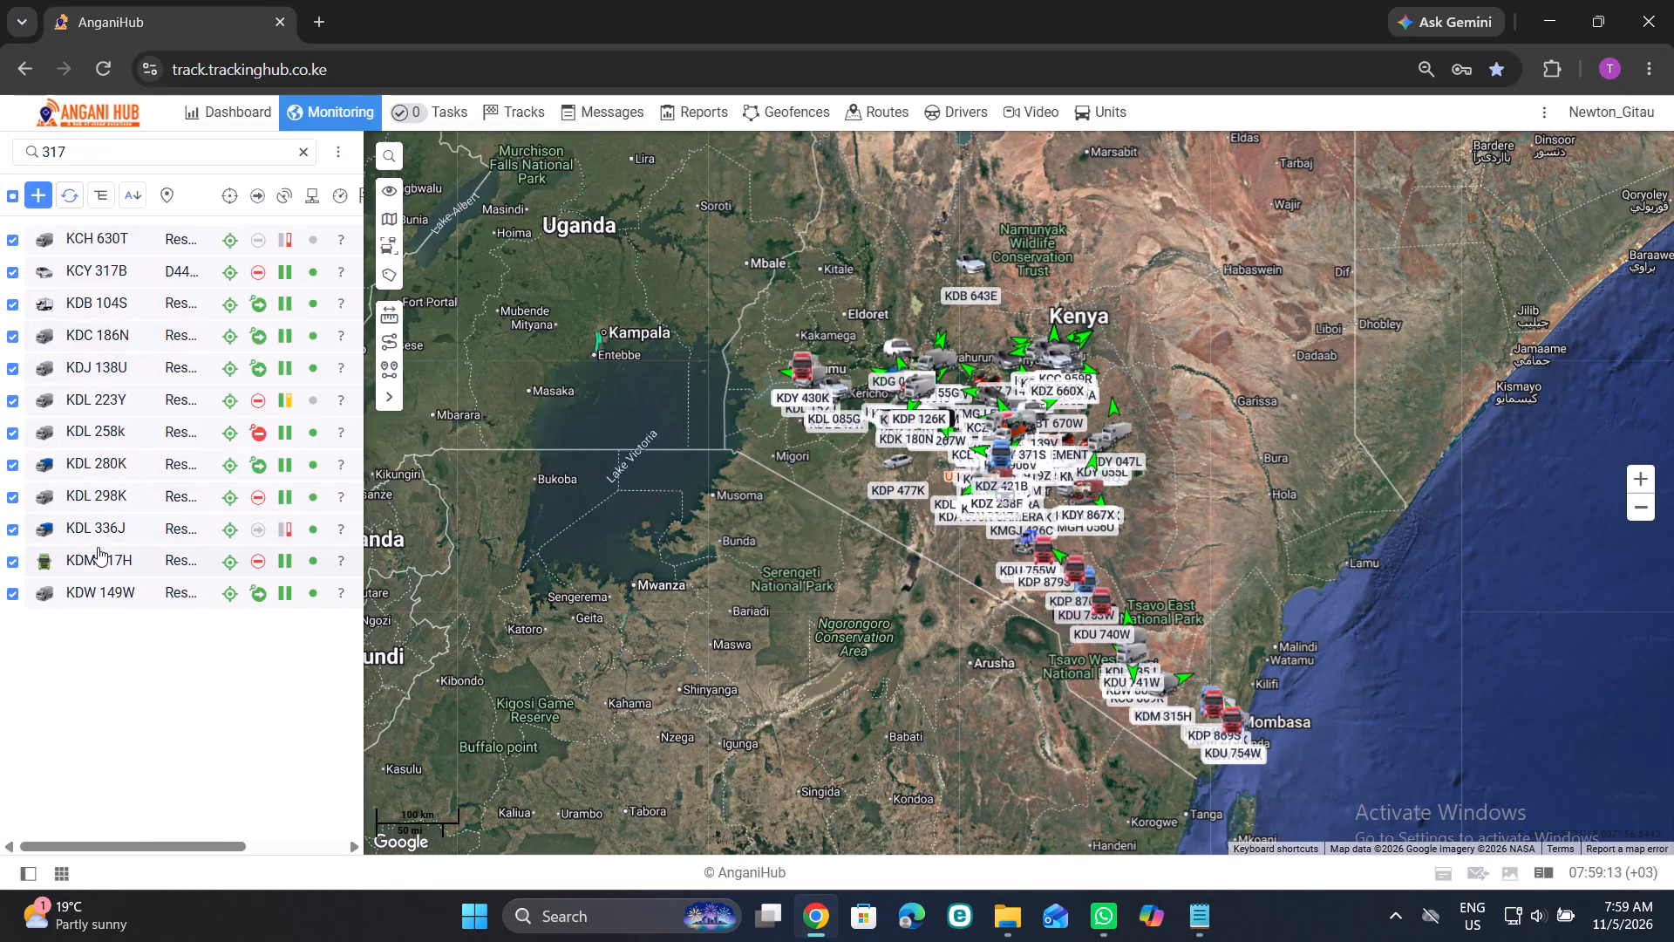
{"action": "key", "text": "alt+Tab"}
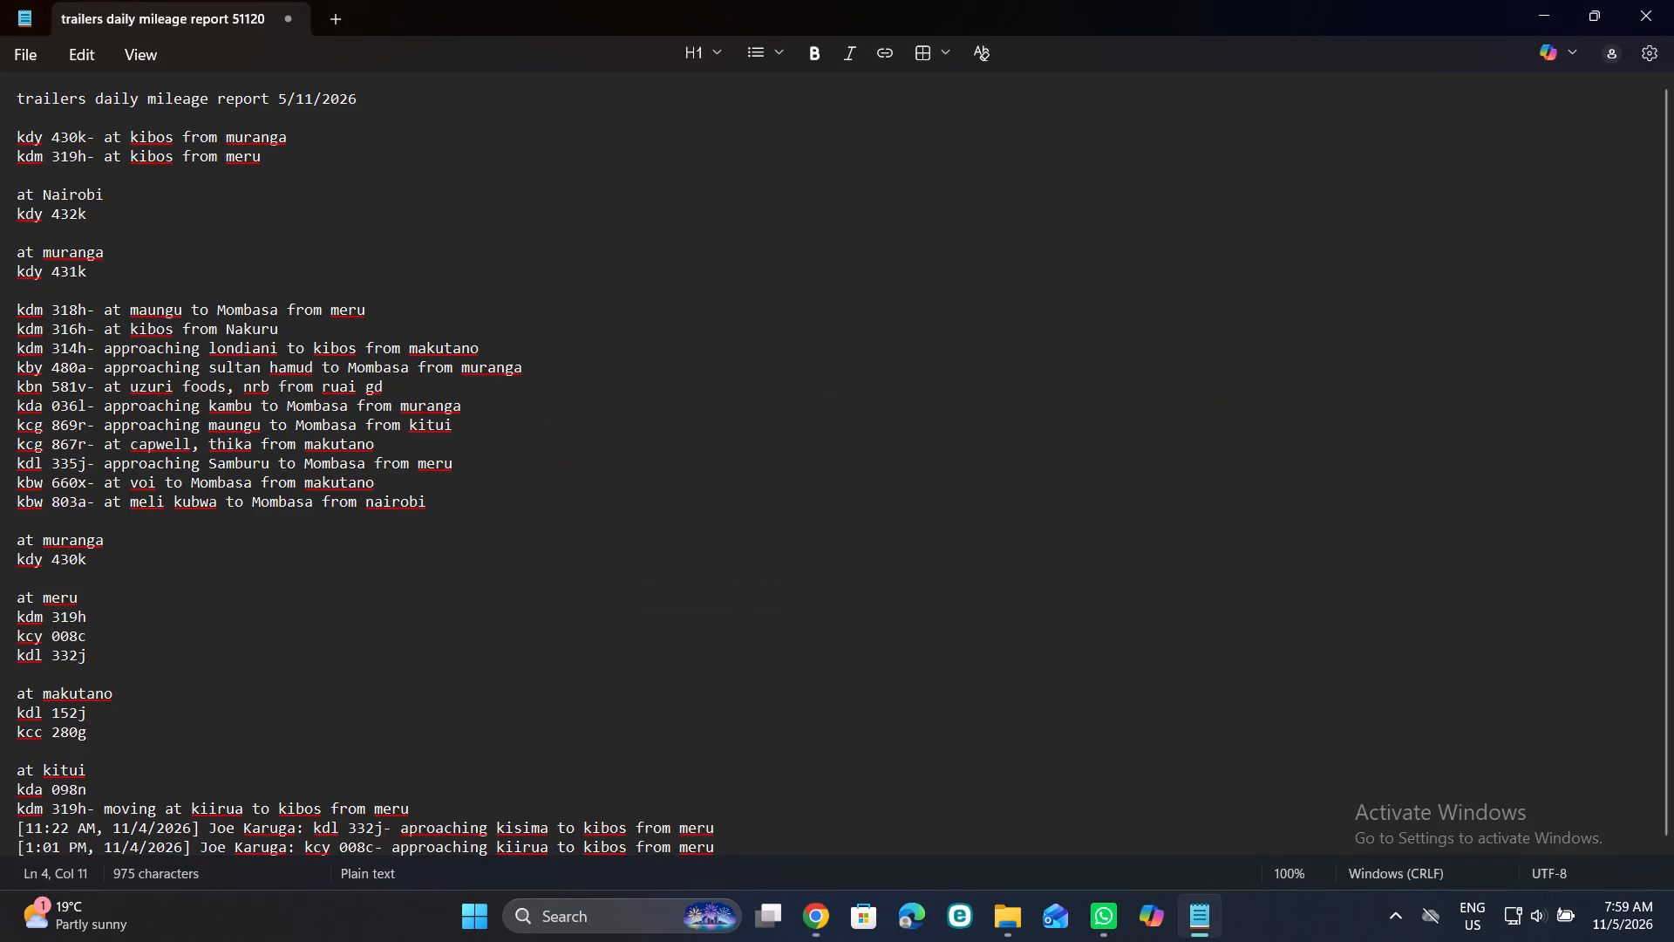
{"action": "left_click", "coordinate": [108, 272]}
{"action": "key", "text": "Return"}
{"action": "key", "text": "Return"}
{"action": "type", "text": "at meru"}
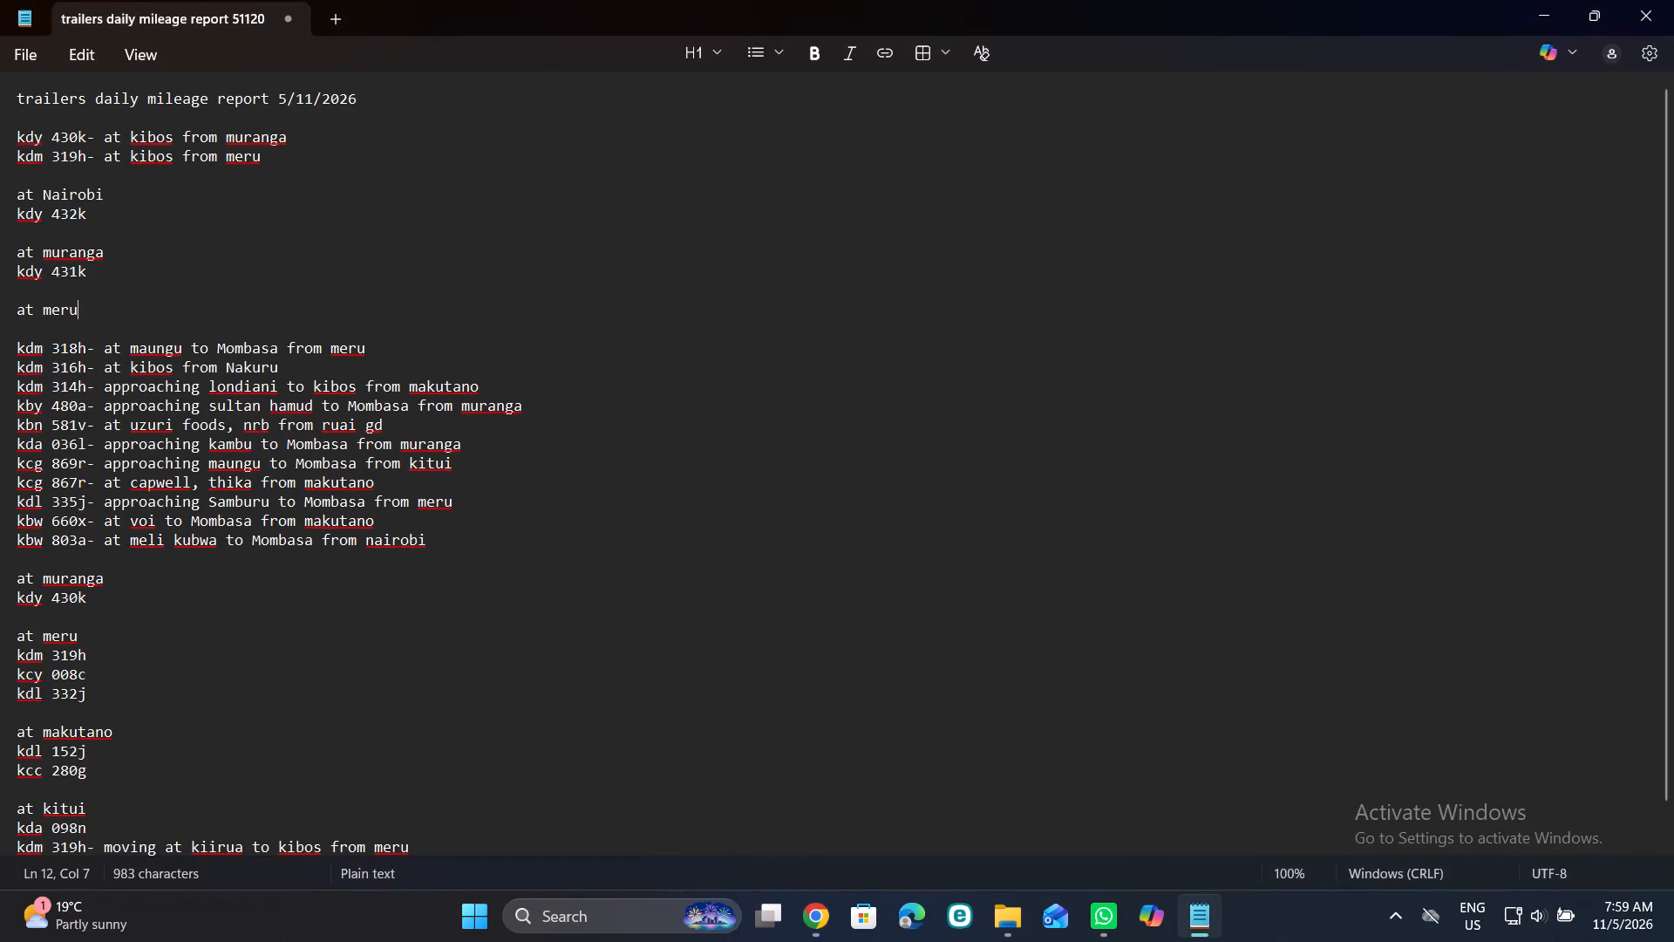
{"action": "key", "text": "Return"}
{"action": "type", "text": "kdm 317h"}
Look up KDM 316H in AnganiHub and add "kdm 316h" below kdm 317h in the new "at meru" group.
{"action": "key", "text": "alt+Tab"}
{"action": "left_click", "coordinate": [91, 154]}
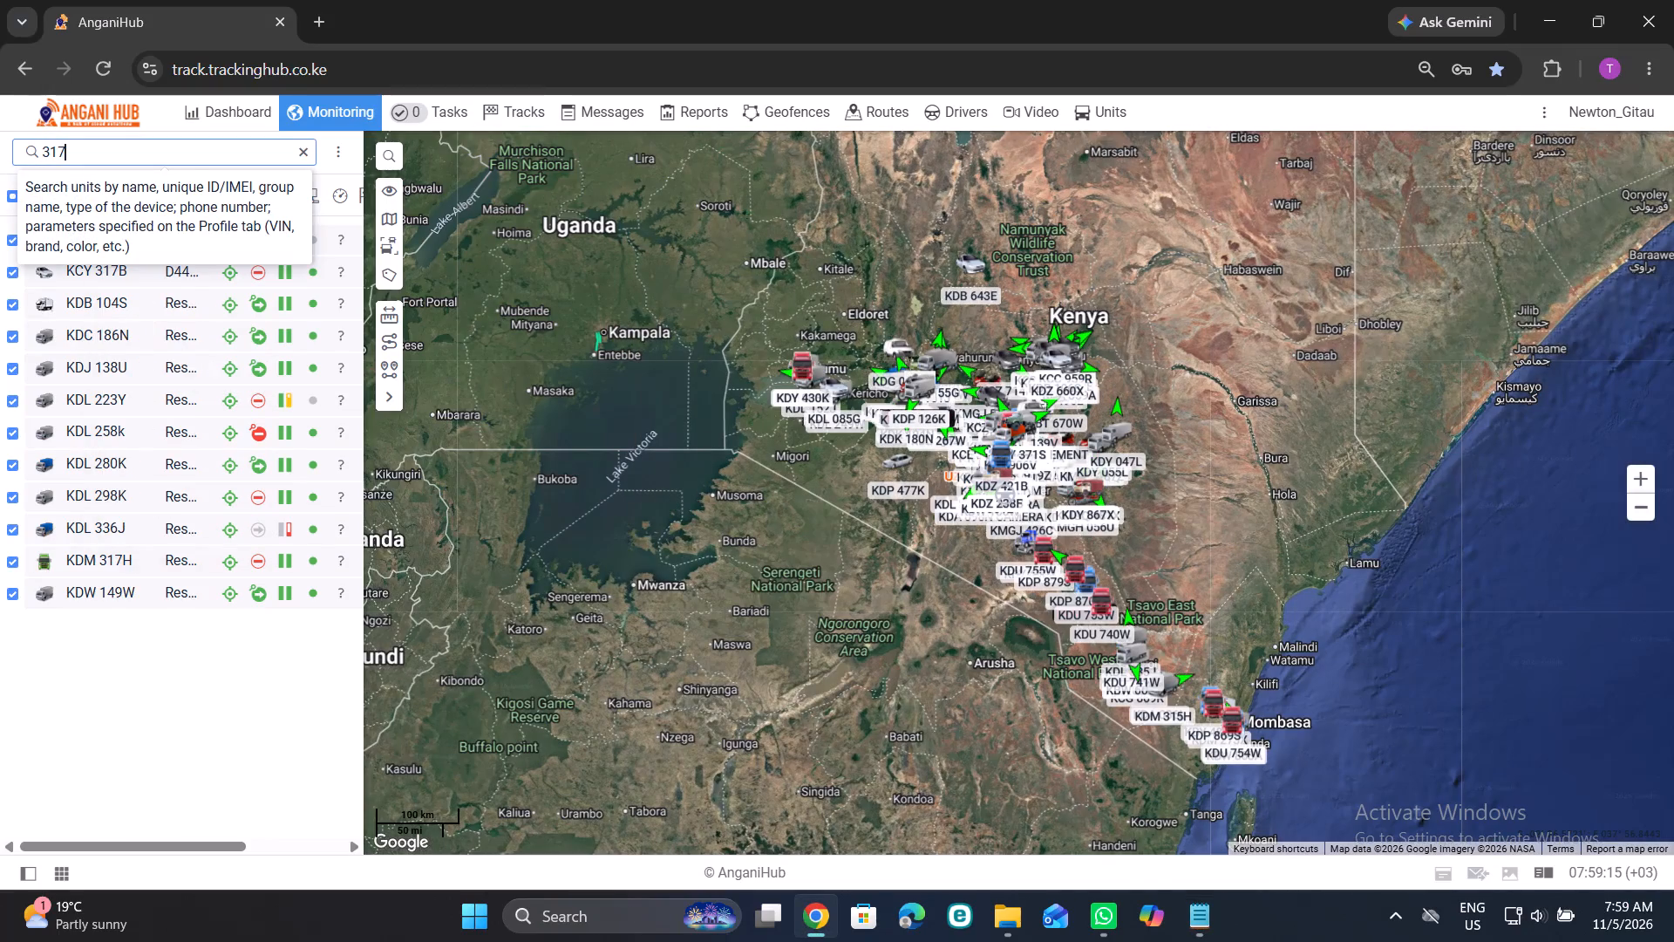
{"action": "key", "text": "BackSpace"}
{"action": "key", "text": "6"}
{"action": "left_click", "coordinate": [85, 237]}
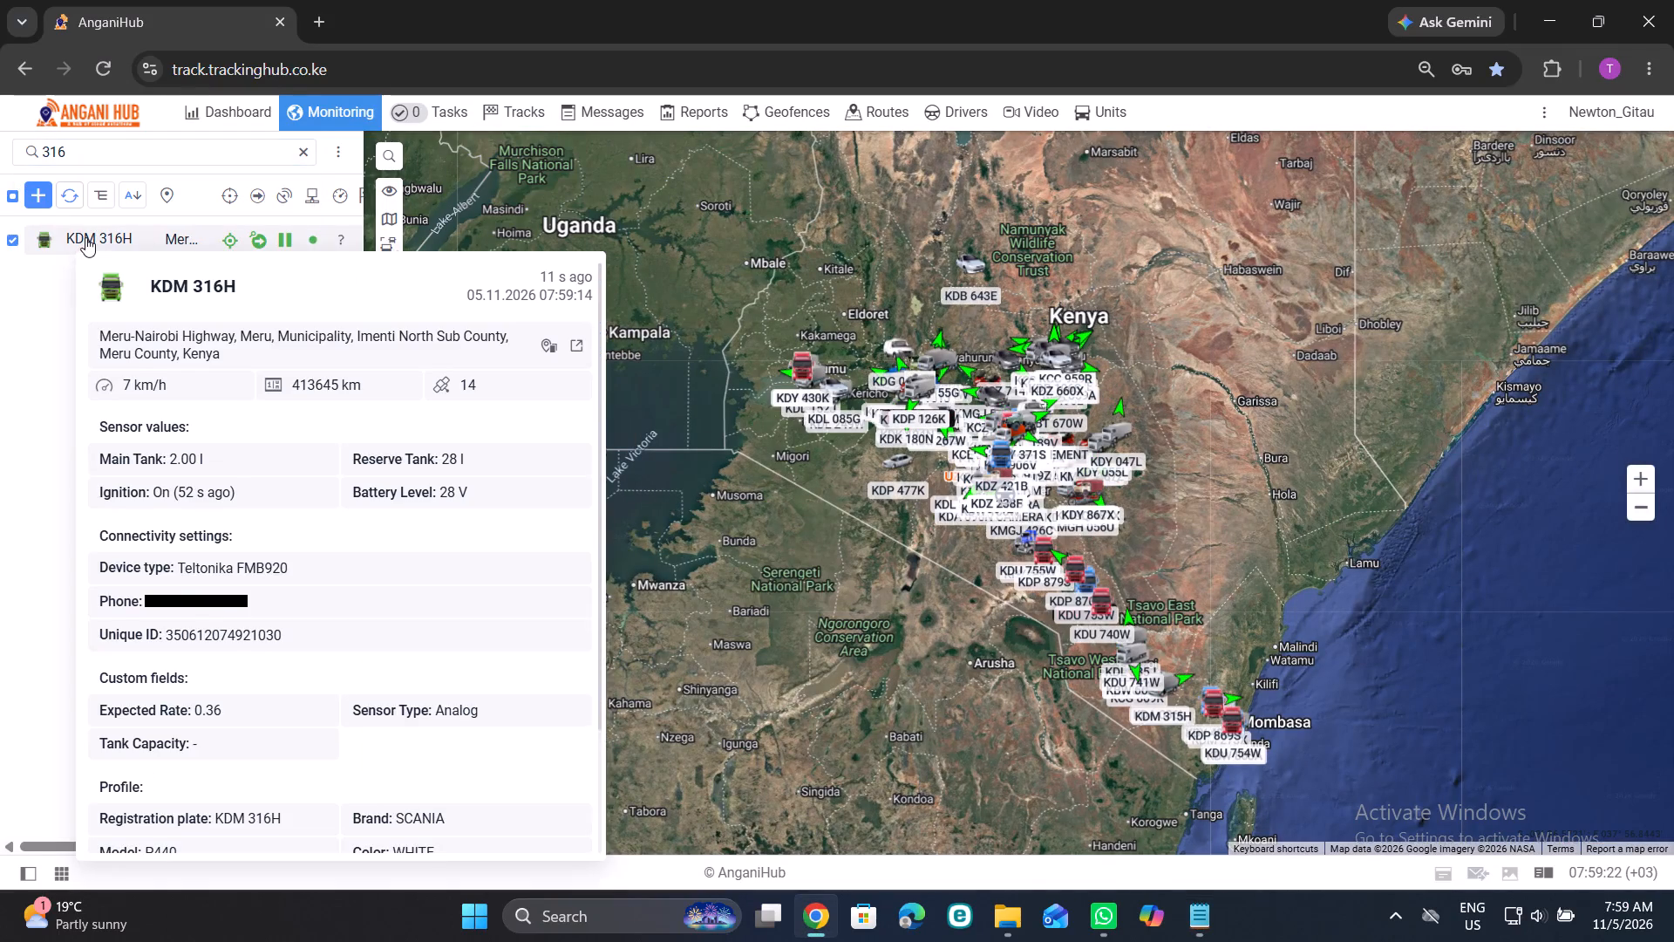
{"action": "key", "text": "alt+Tab"}
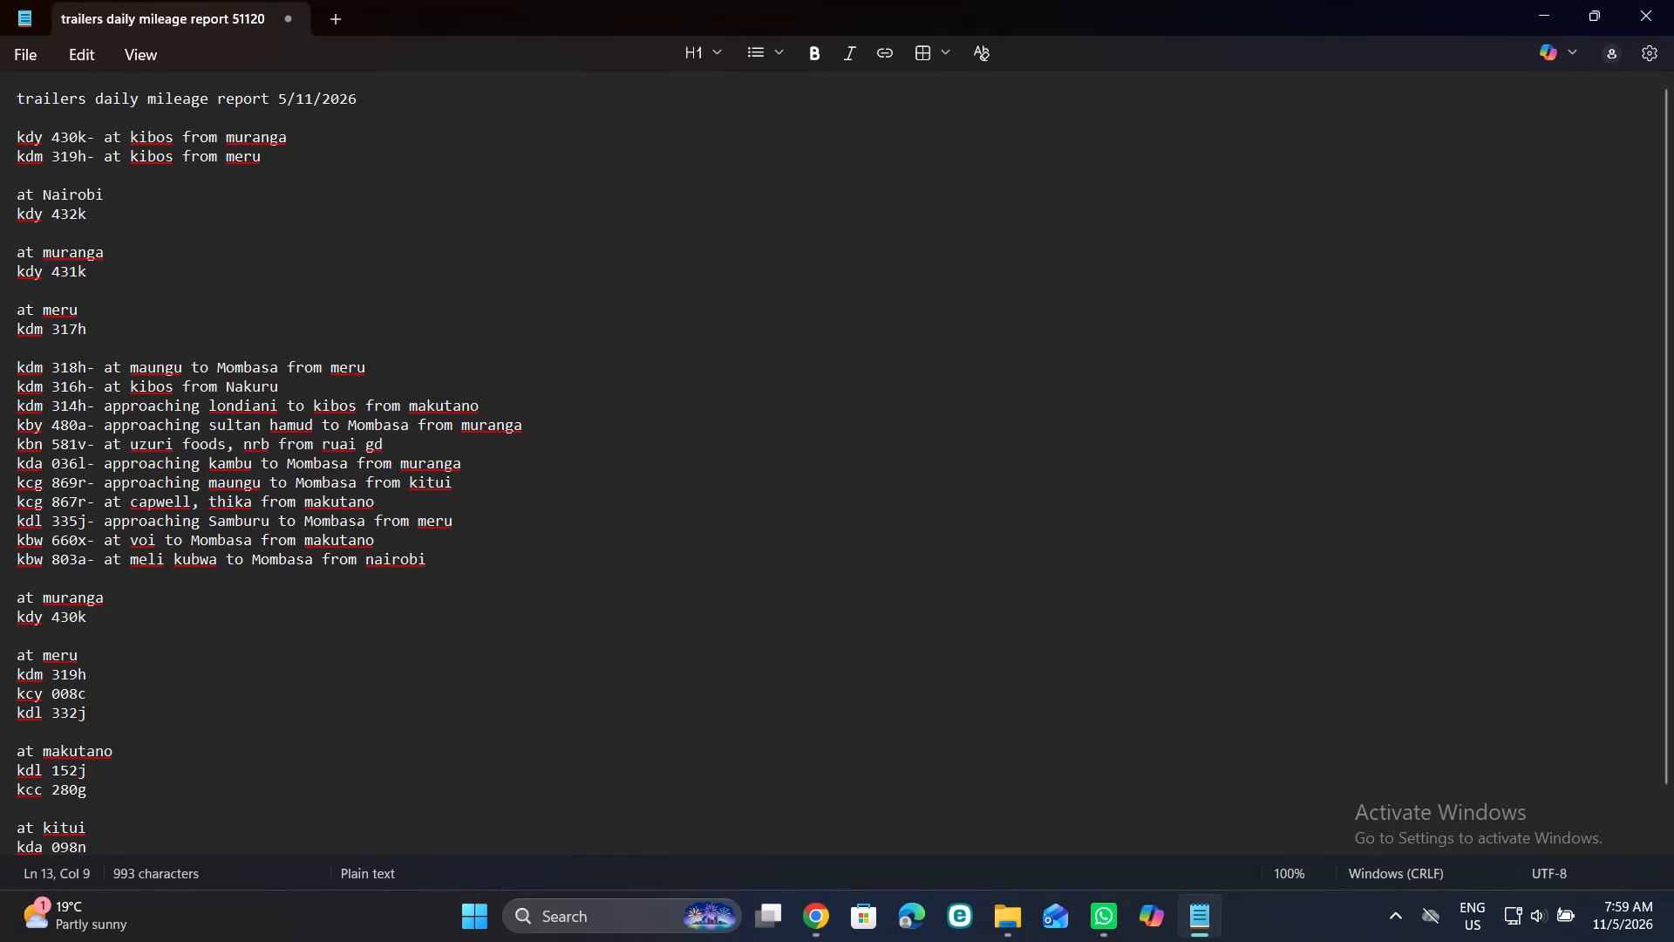
{"action": "key", "text": "Return"}
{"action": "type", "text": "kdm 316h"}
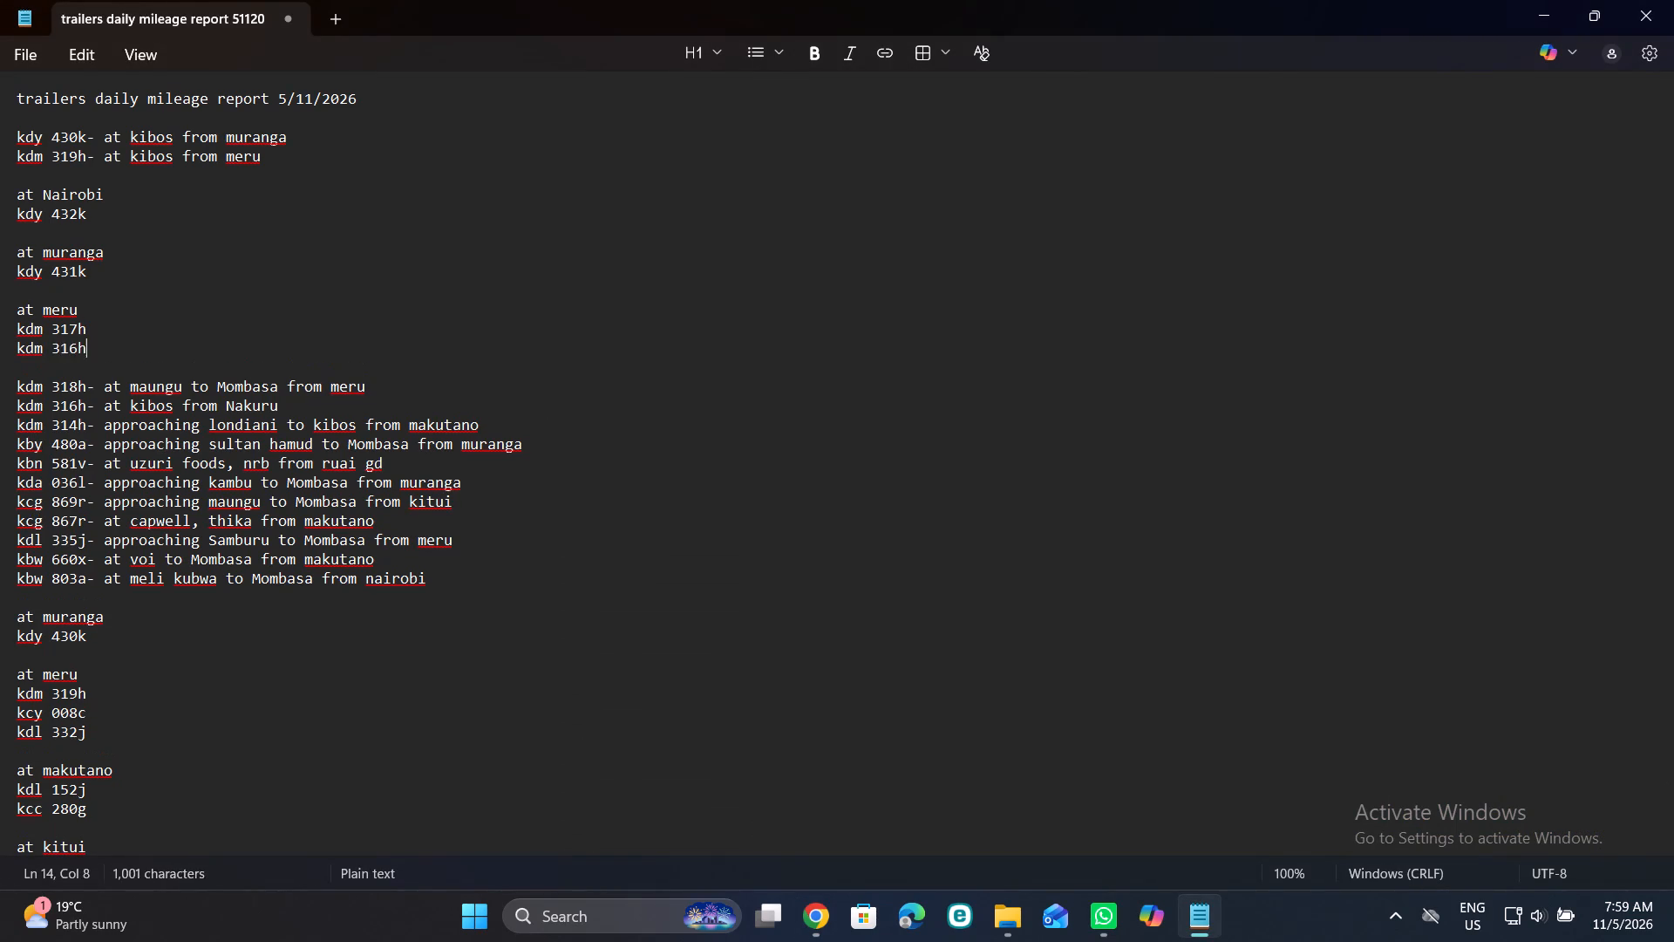
Search the AnganiHub units for 315 and check the location of KDM 315H.
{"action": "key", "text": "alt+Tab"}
{"action": "left_click", "coordinate": [108, 133]}
{"action": "left_click", "coordinate": [106, 152]}
{"action": "key", "text": "BackSpace"}
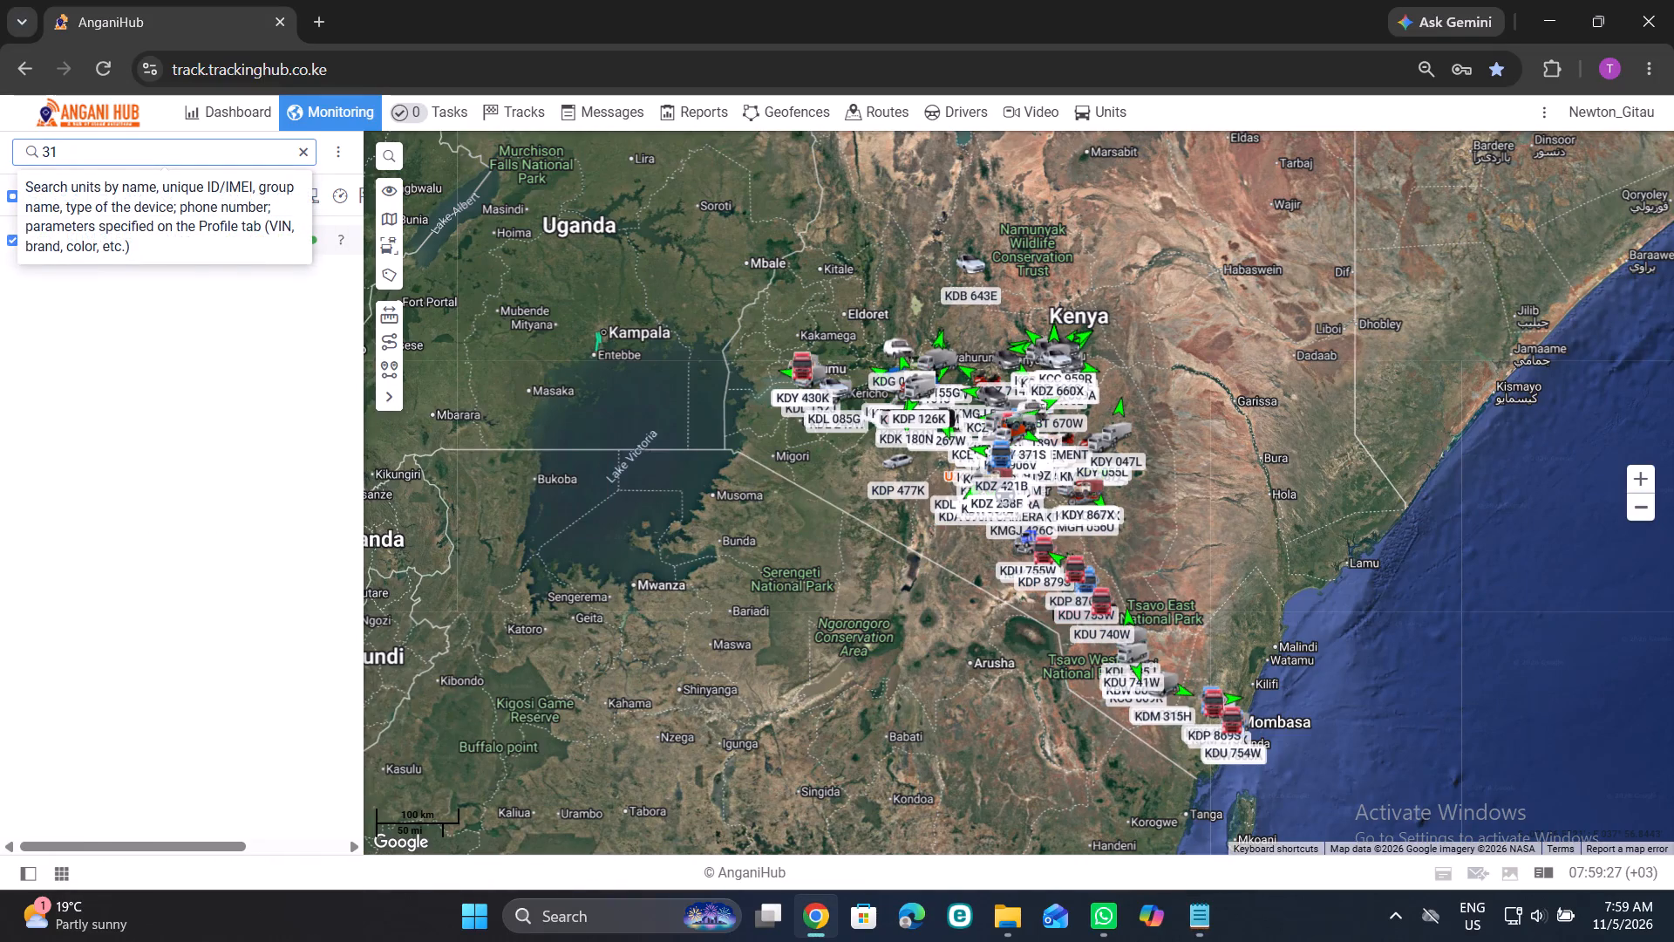
{"action": "key", "text": "4"}
{"action": "left_click", "coordinate": [85, 275]}
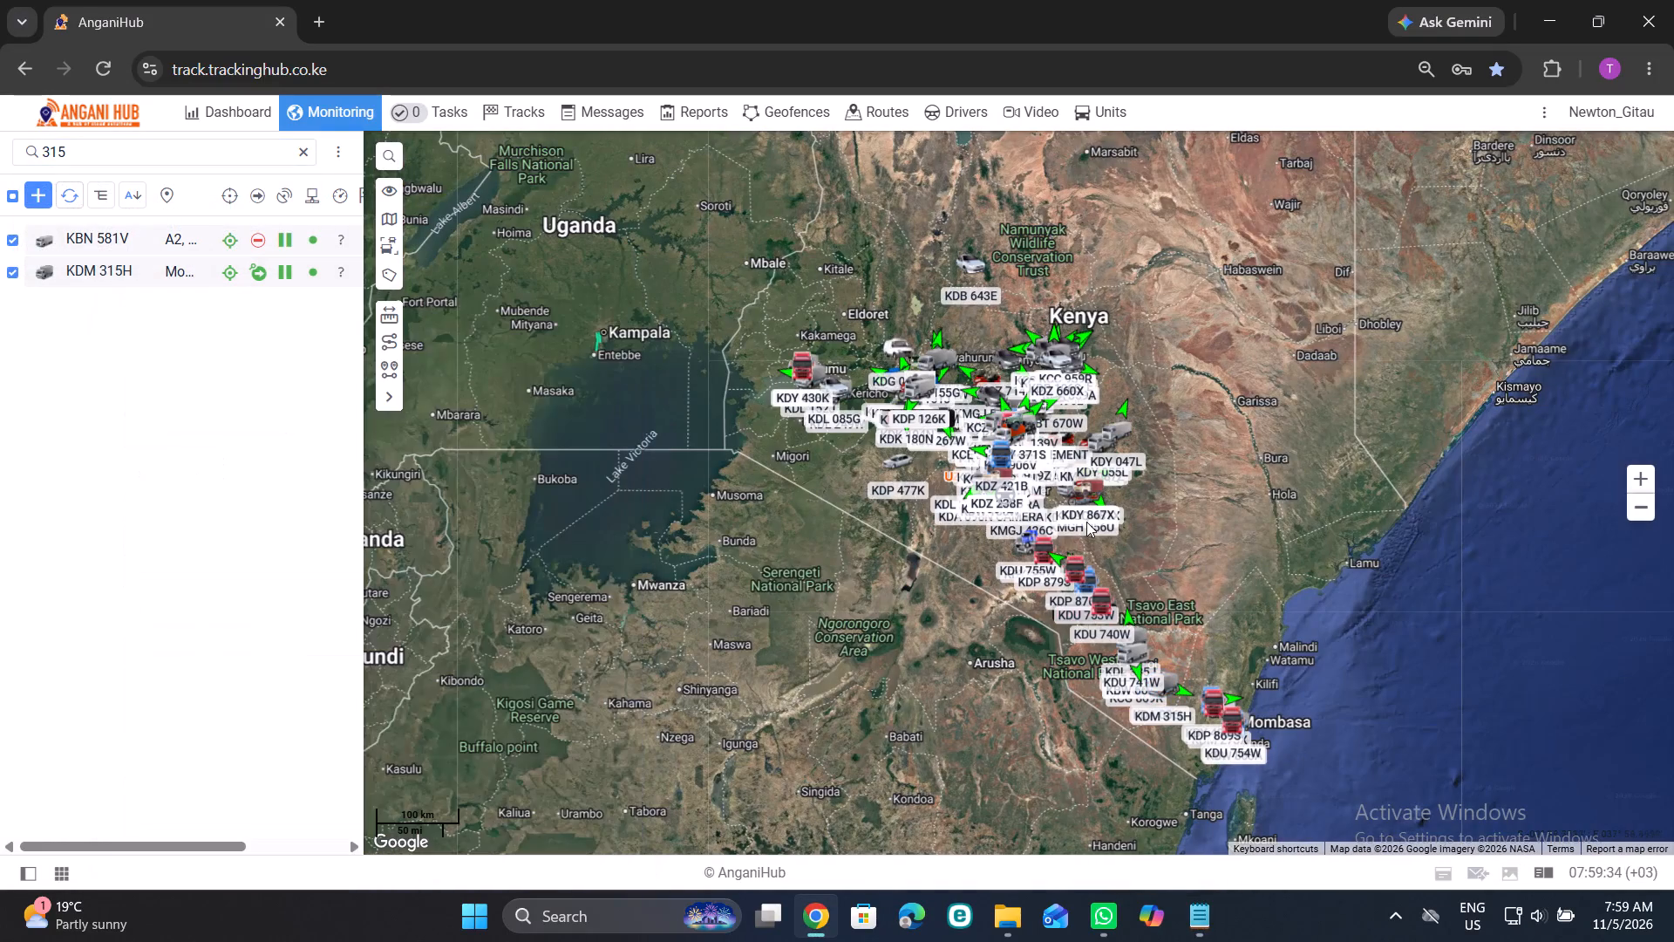
{"action": "scroll", "coordinate": [1011, 490], "scroll_direction": "up", "scroll_amount": 10}
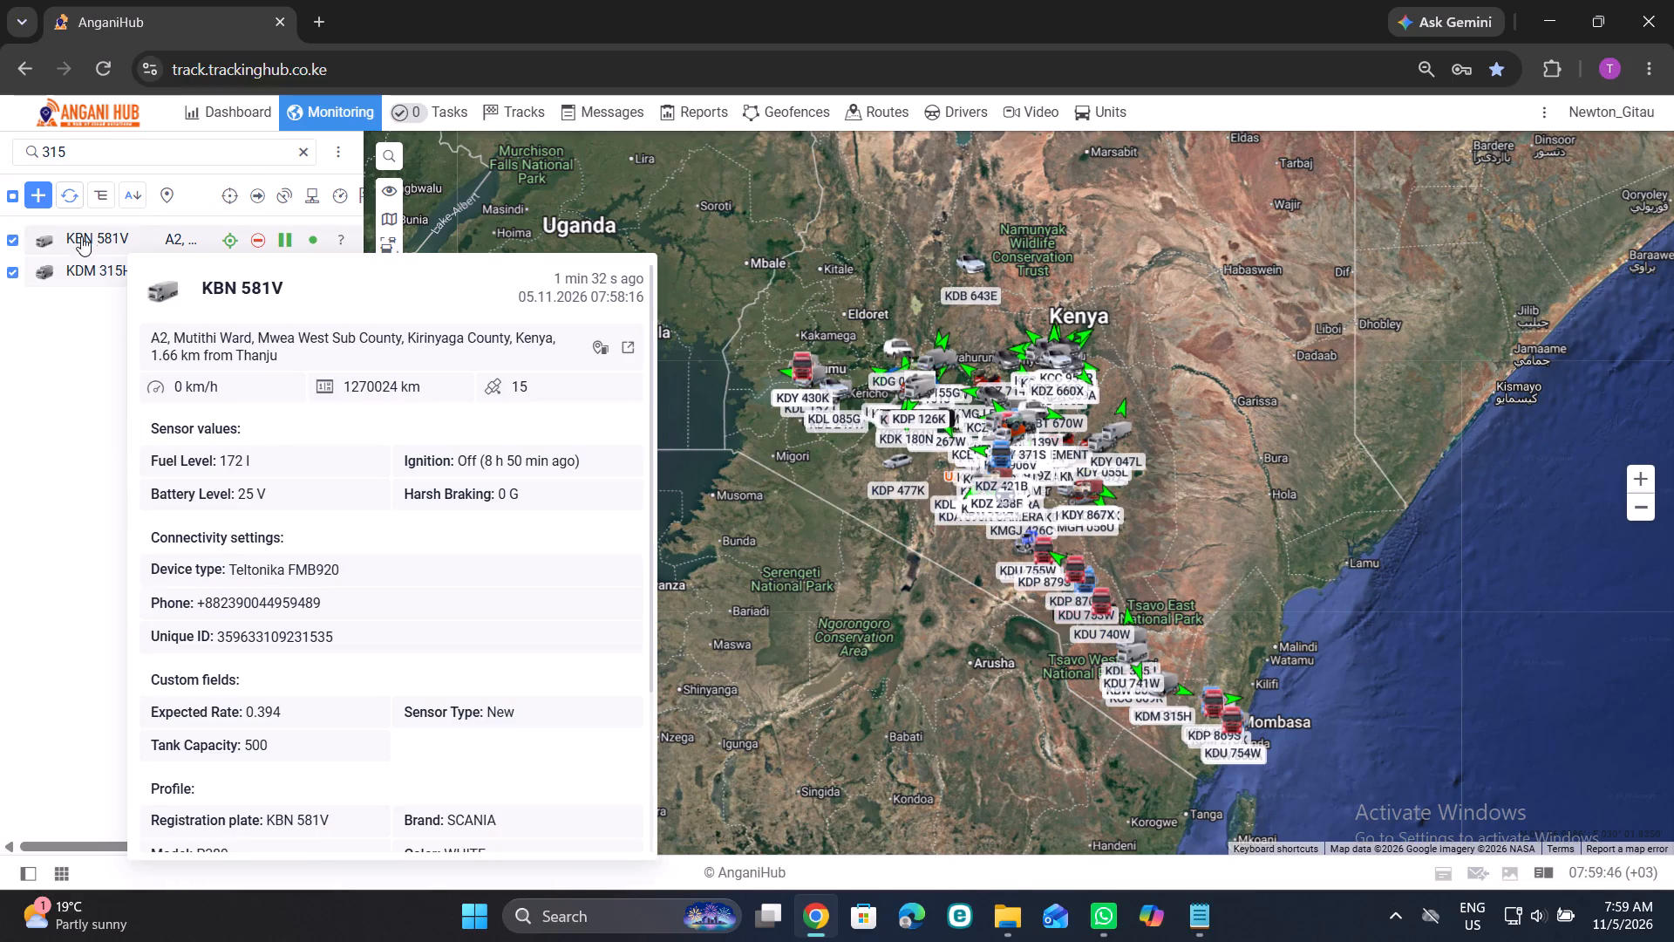
{"action": "double_click", "coordinate": [125, 145]}
{"action": "type", "text": "567"}
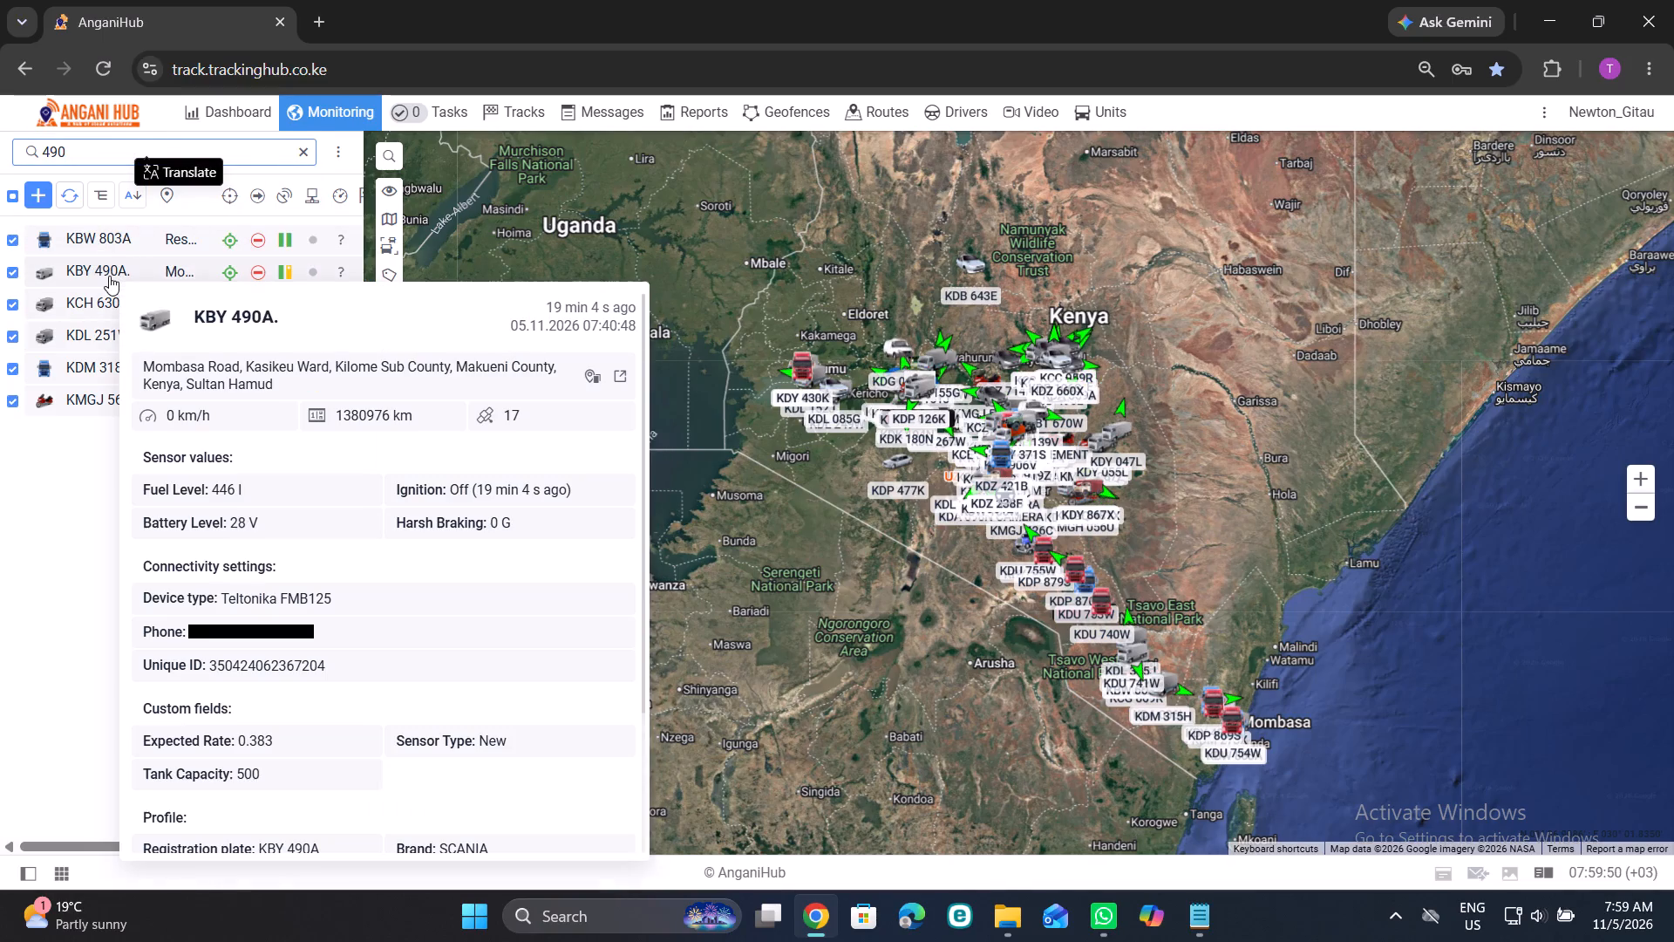
{"action": "left_click", "coordinate": [109, 276]}
{"action": "scroll", "coordinate": [1078, 554], "scroll_direction": "up", "scroll_amount": 3}
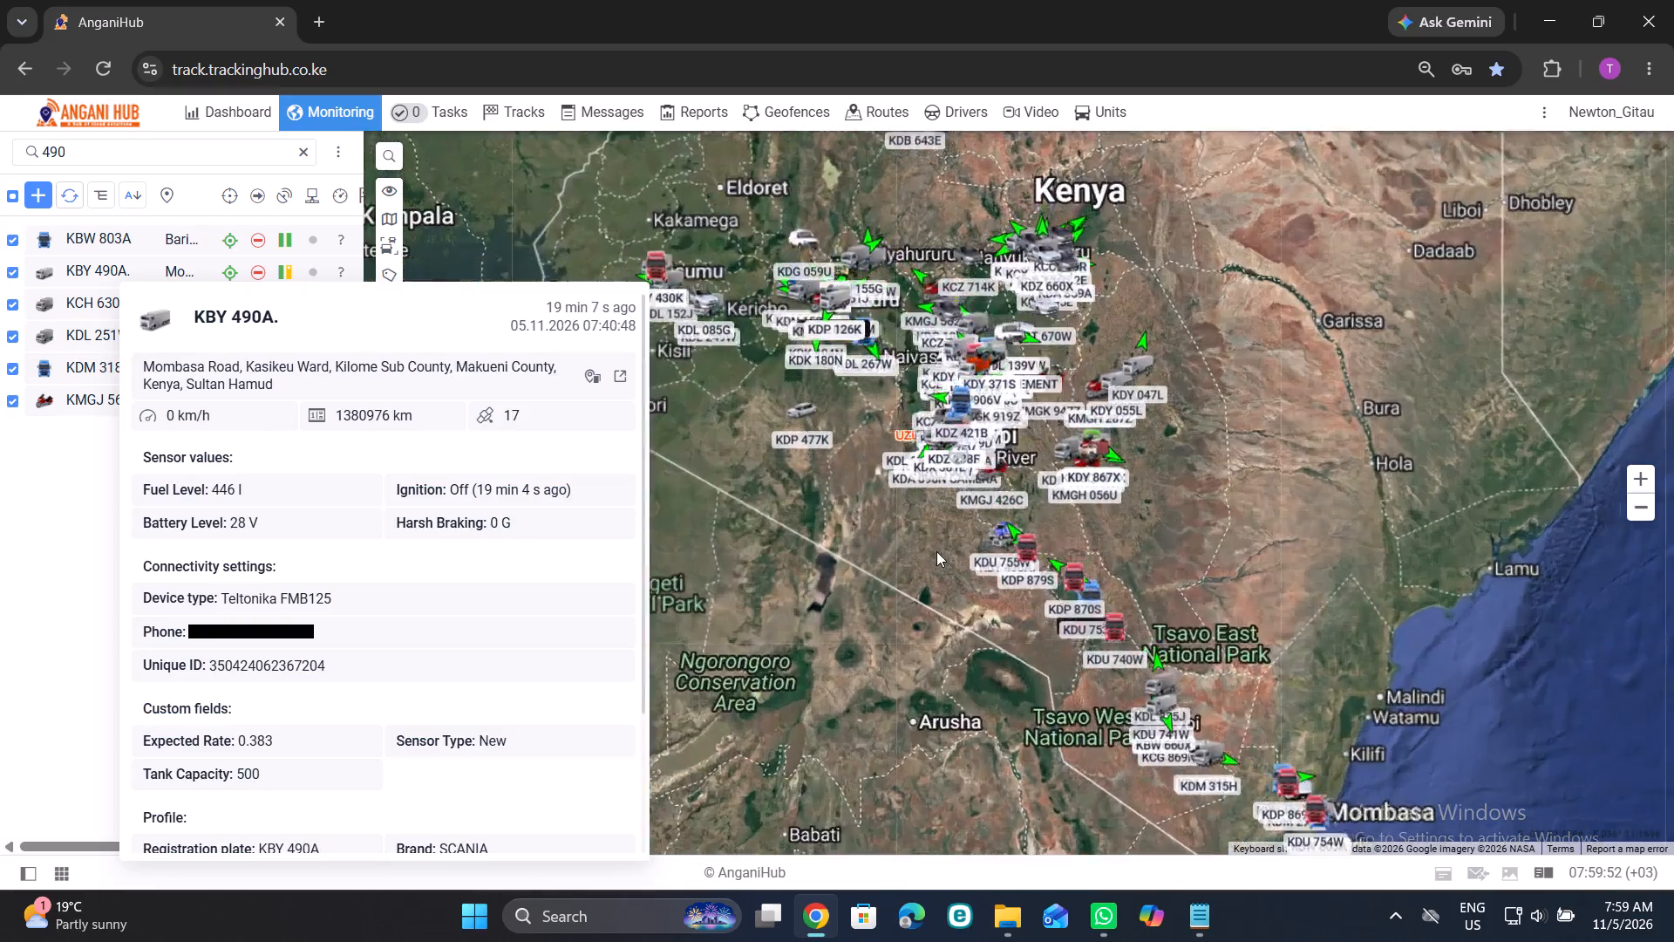
{"action": "scroll", "coordinate": [936, 551], "scroll_direction": "up", "scroll_amount": 5}
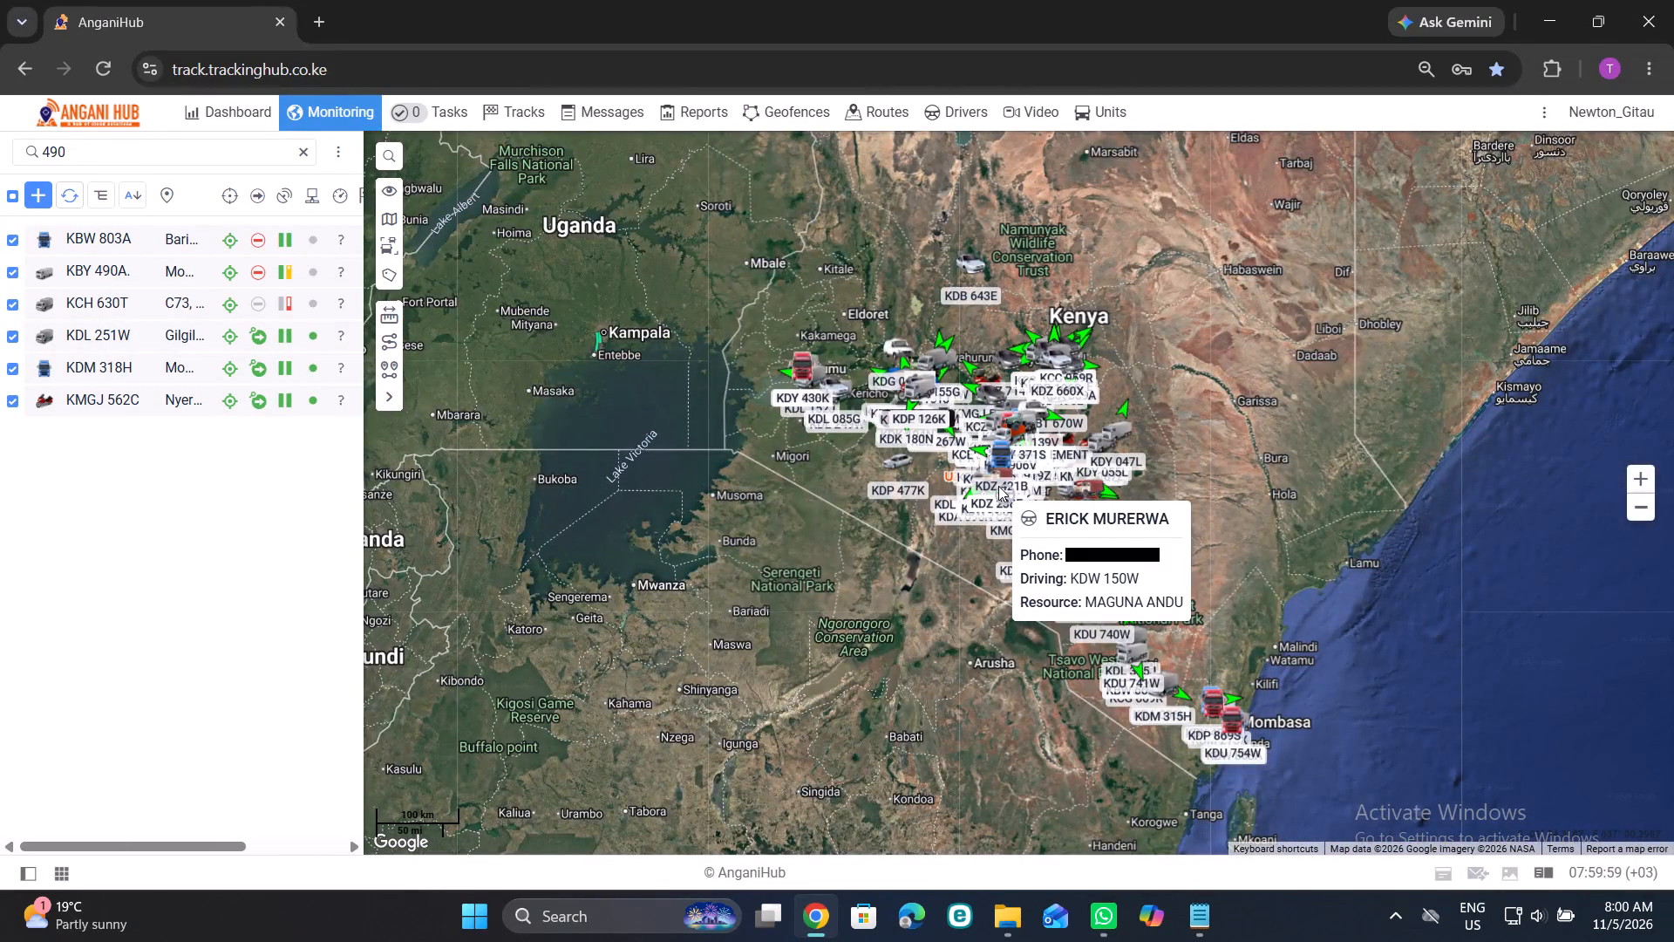
{"action": "scroll", "coordinate": [1079, 520], "scroll_direction": "down", "scroll_amount": 2}
{"action": "scroll", "coordinate": [1104, 535], "scroll_direction": "up", "scroll_amount": 3}
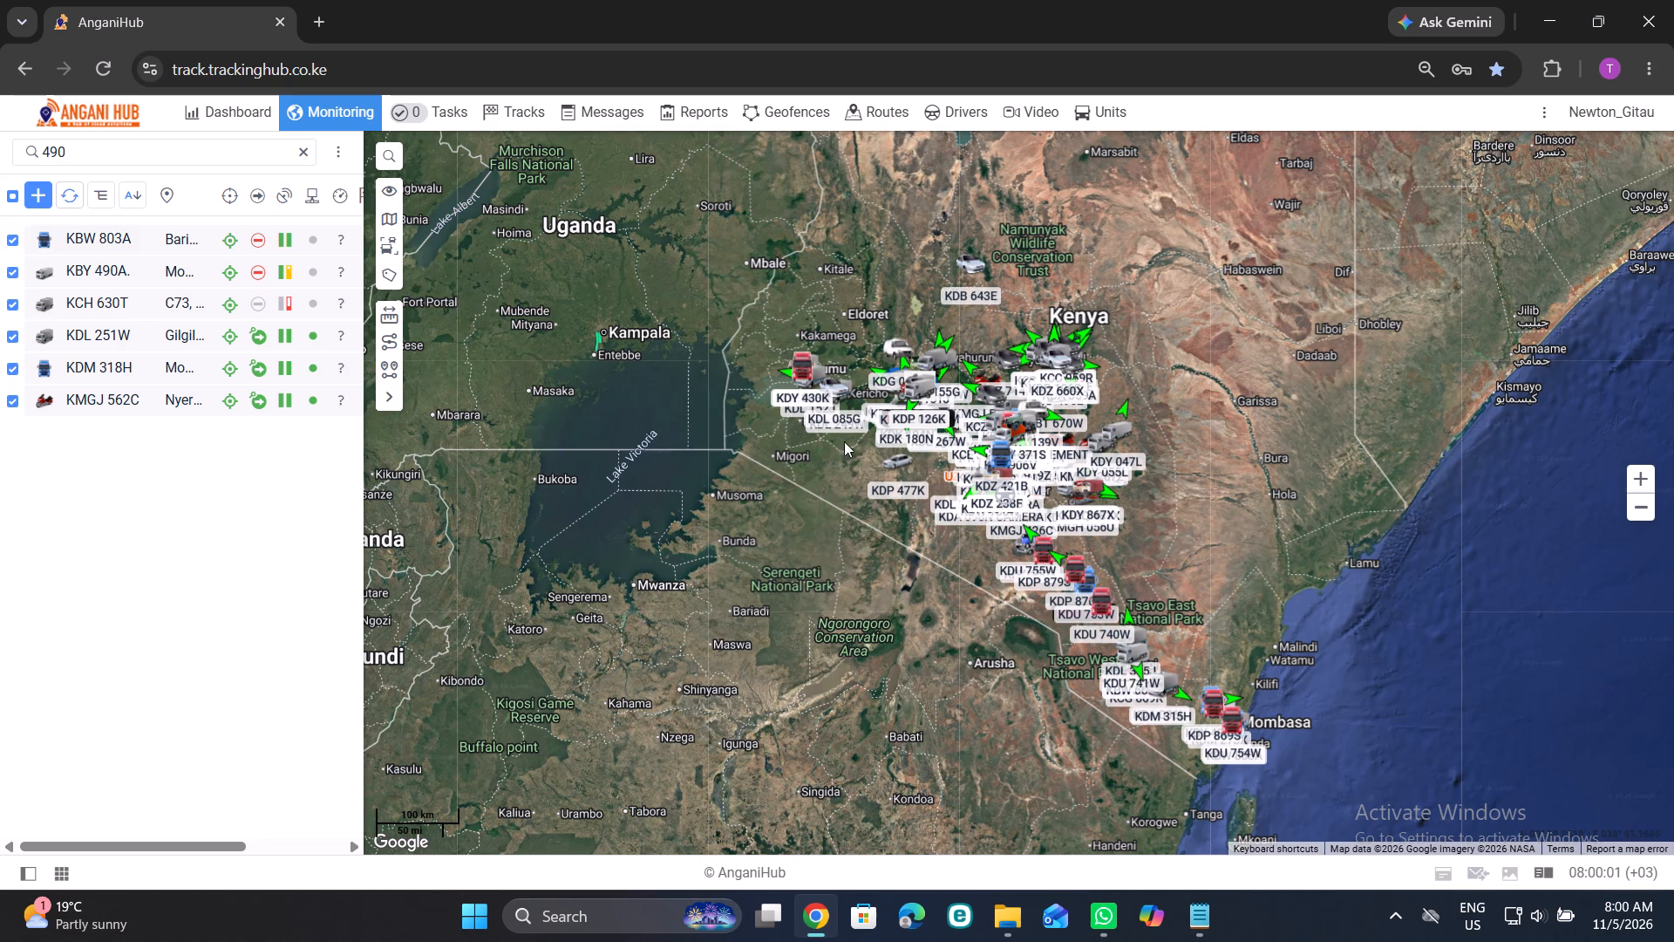
{"action": "left_click", "coordinate": [227, 202]}
{"action": "scroll", "coordinate": [951, 531], "scroll_direction": "up", "scroll_amount": 5}
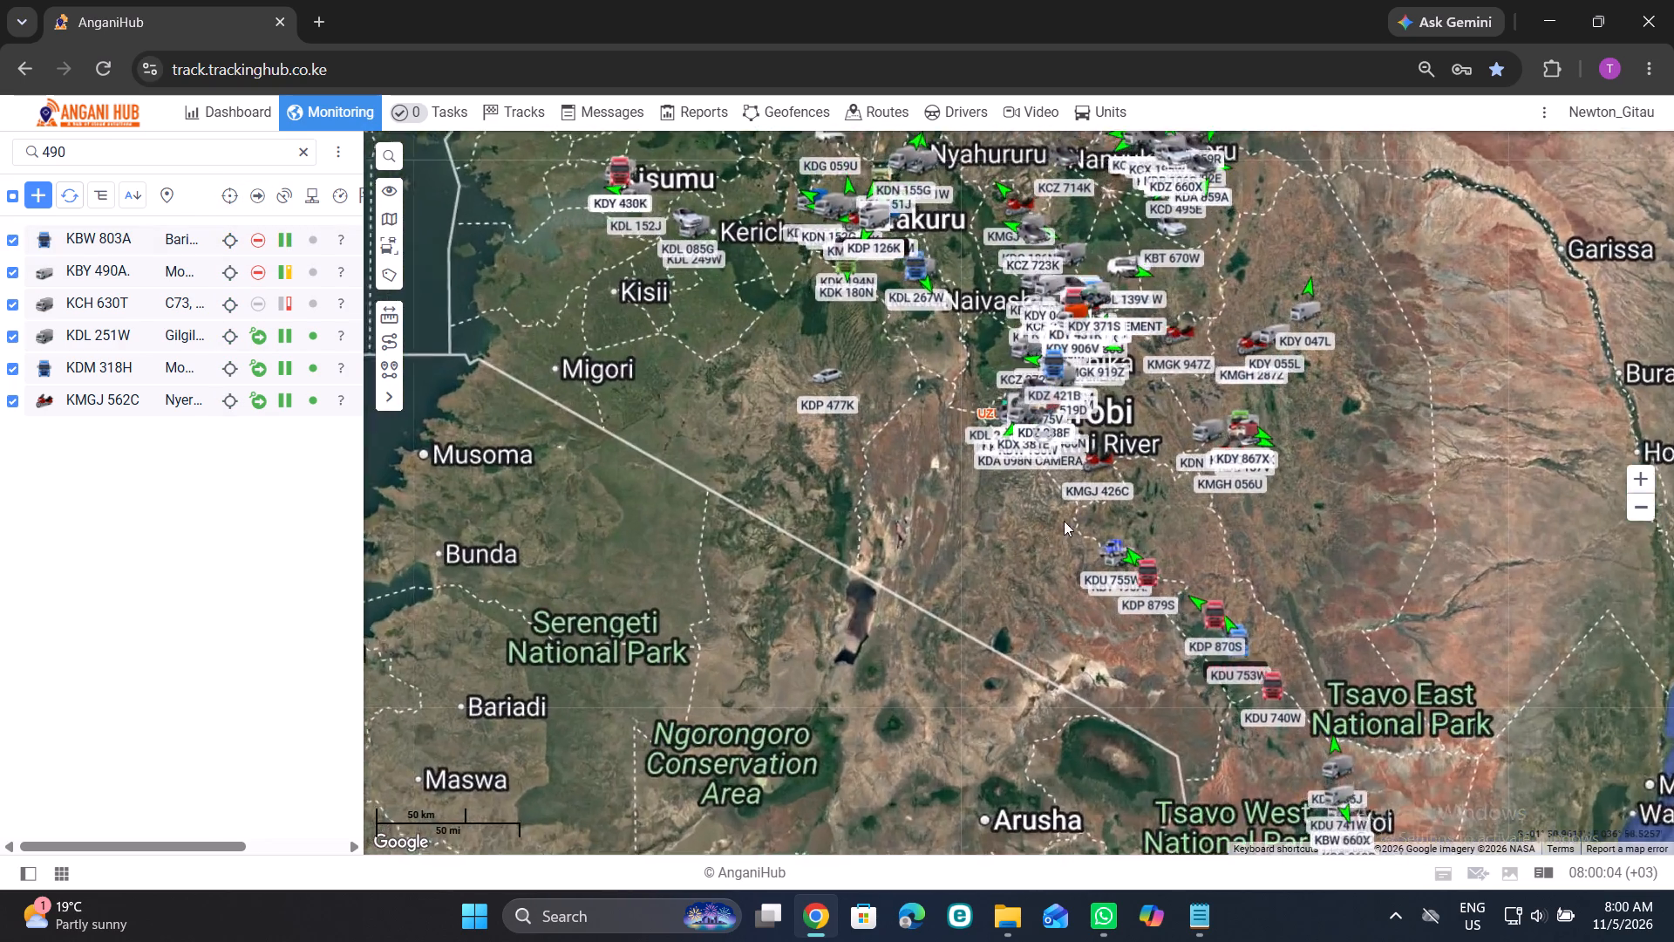
{"action": "left_click_drag", "start_coordinate": [1079, 516], "coordinate": [726, 437]}
{"action": "scroll", "coordinate": [1000, 562], "scroll_direction": "up", "scroll_amount": 2}
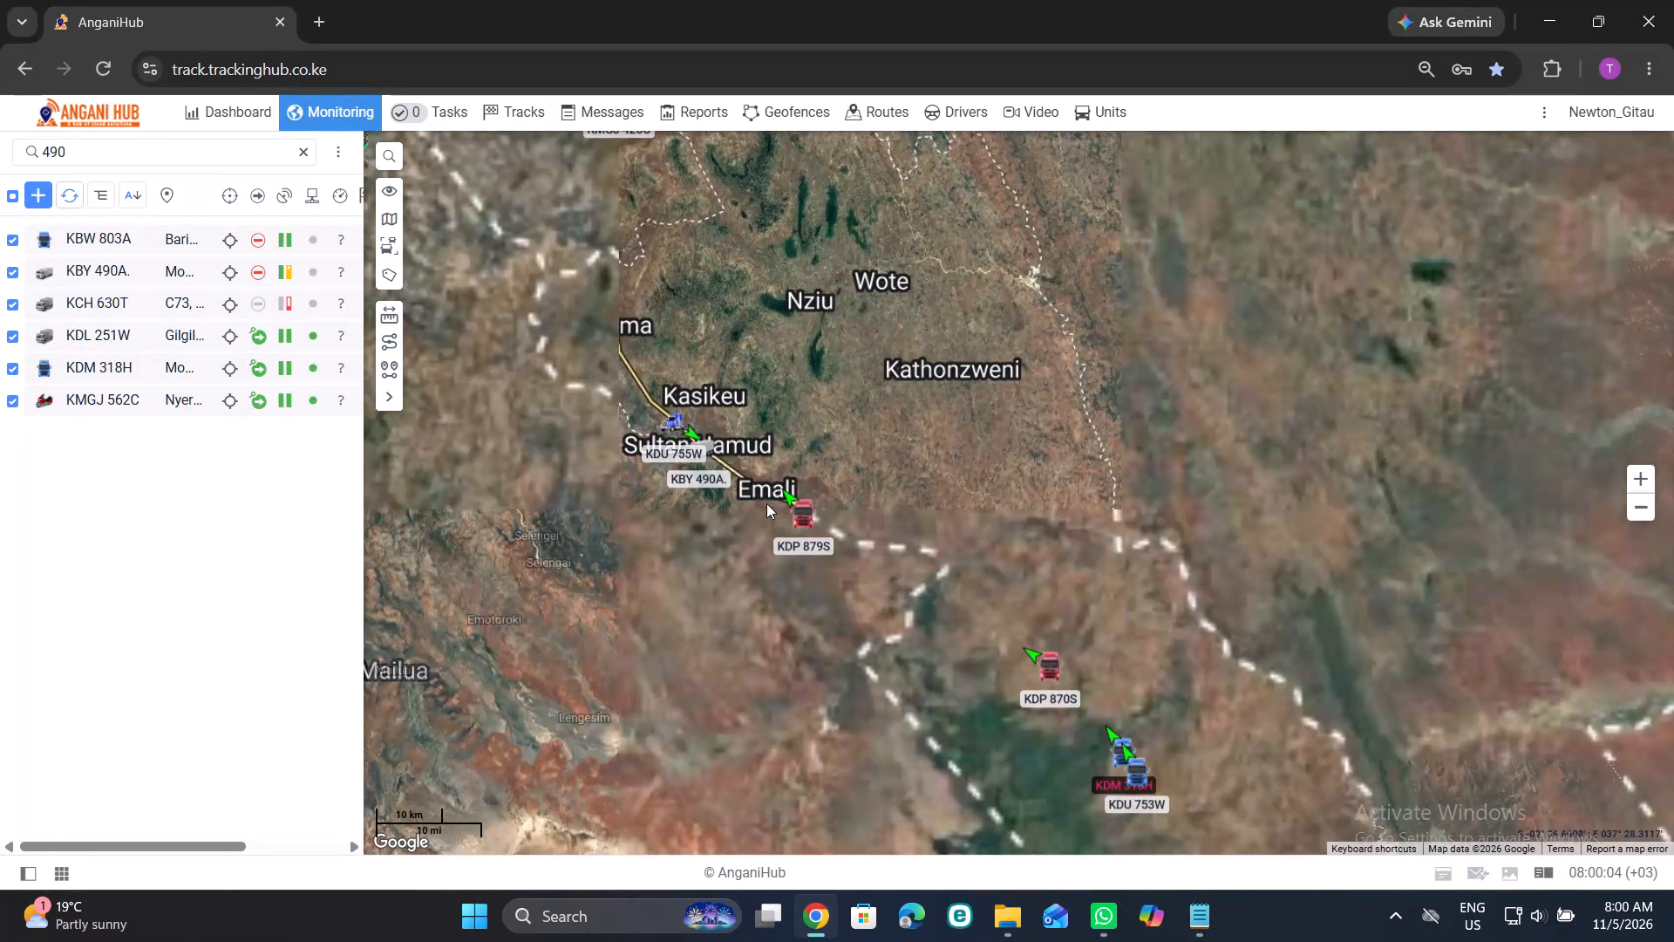
{"action": "scroll", "coordinate": [742, 447], "scroll_direction": "up", "scroll_amount": 2}
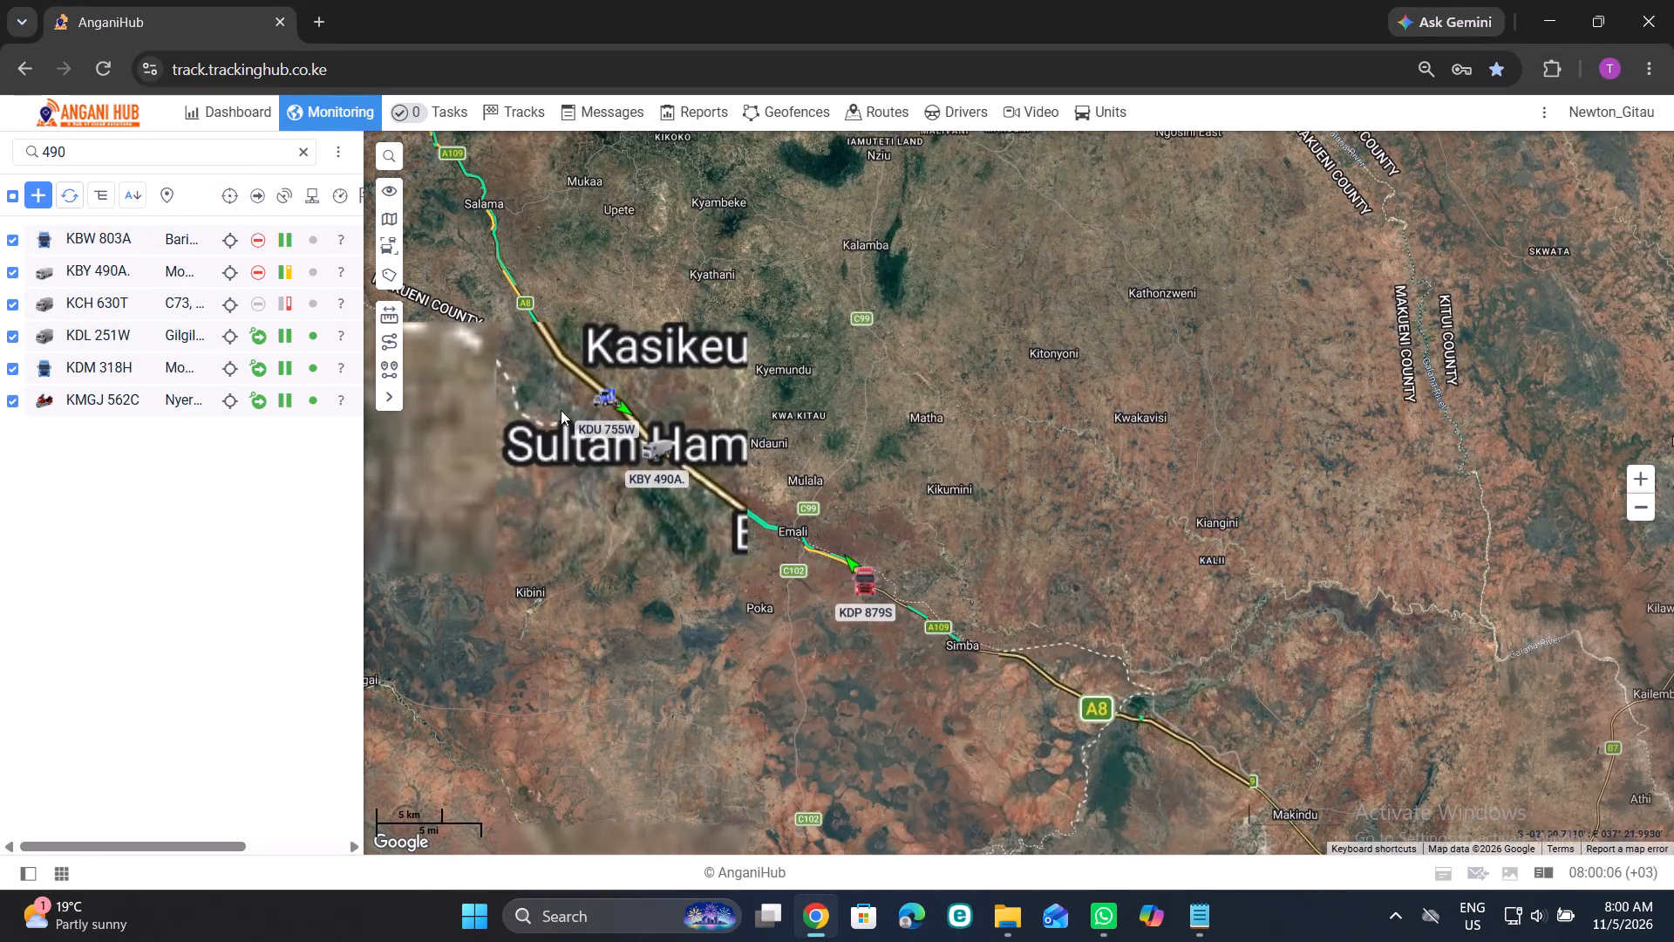
{"action": "left_click_drag", "start_coordinate": [540, 400], "coordinate": [663, 389]}
Search the AnganiHub units for 315 again and check where KDM 315H is on the map.
{"action": "double_click", "coordinate": [132, 154]}
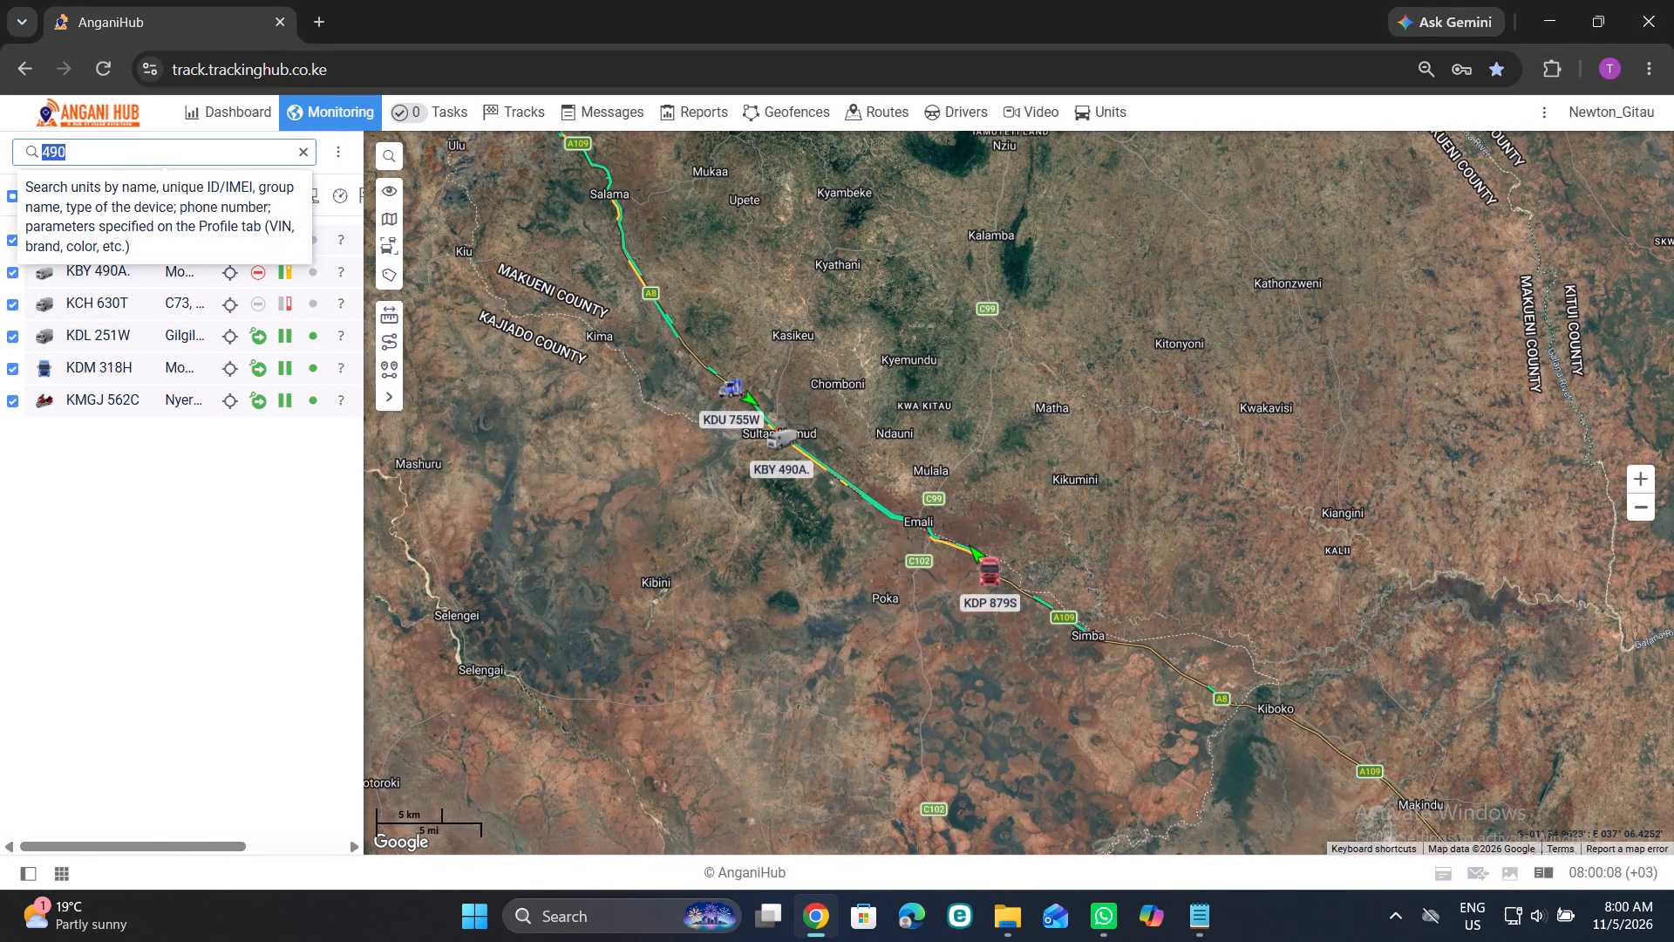
{"action": "key", "text": "alt+Tab"}
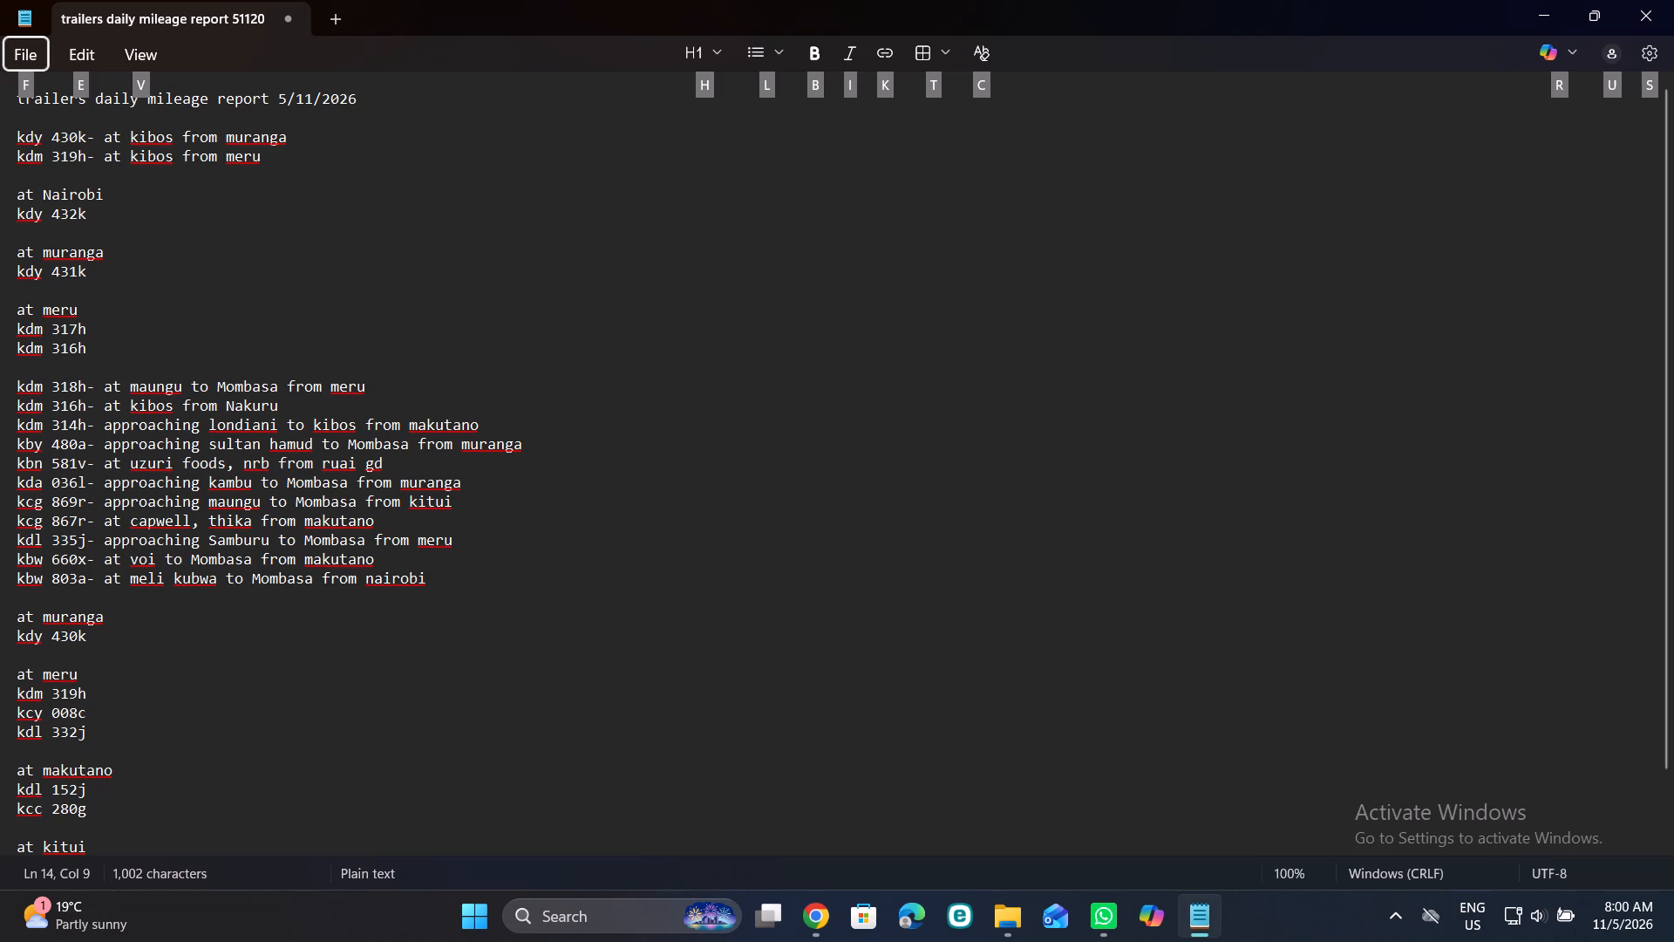
{"action": "key", "text": "alt+Tab"}
{"action": "left_click", "coordinate": [113, 148]}
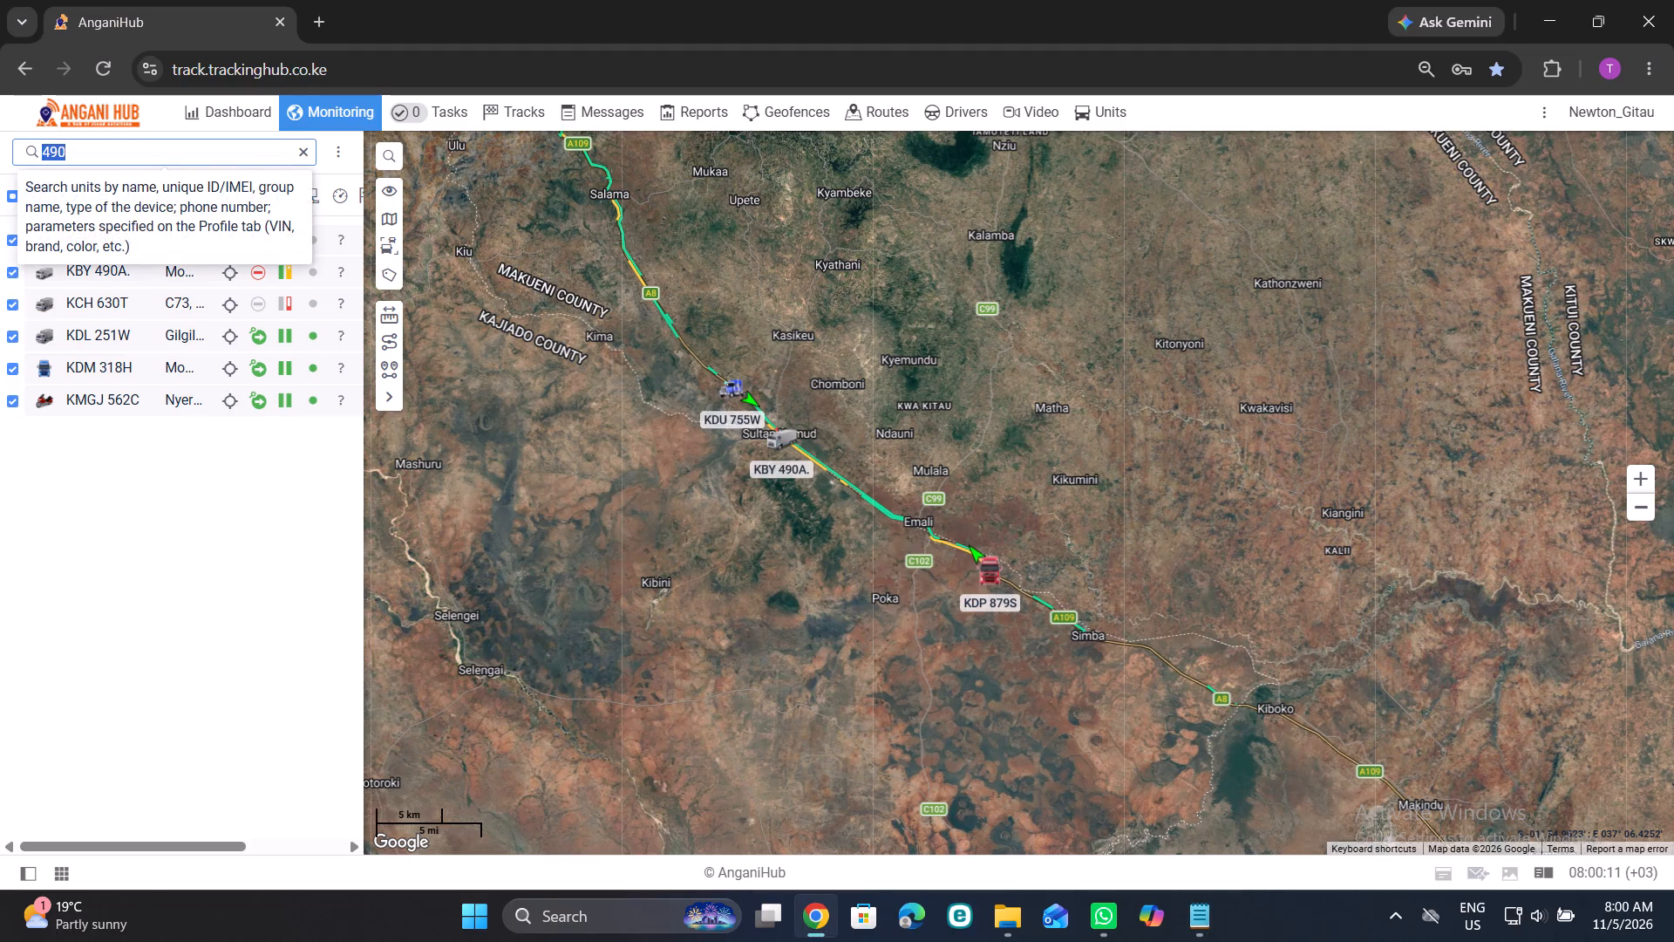
{"action": "double_click", "coordinate": [113, 148]}
{"action": "type", "text": "215"}
{"action": "key", "text": "BackSpace"}
{"action": "key", "text": "BackSpace"}
{"action": "key", "text": "ctrl+BackSpace"}
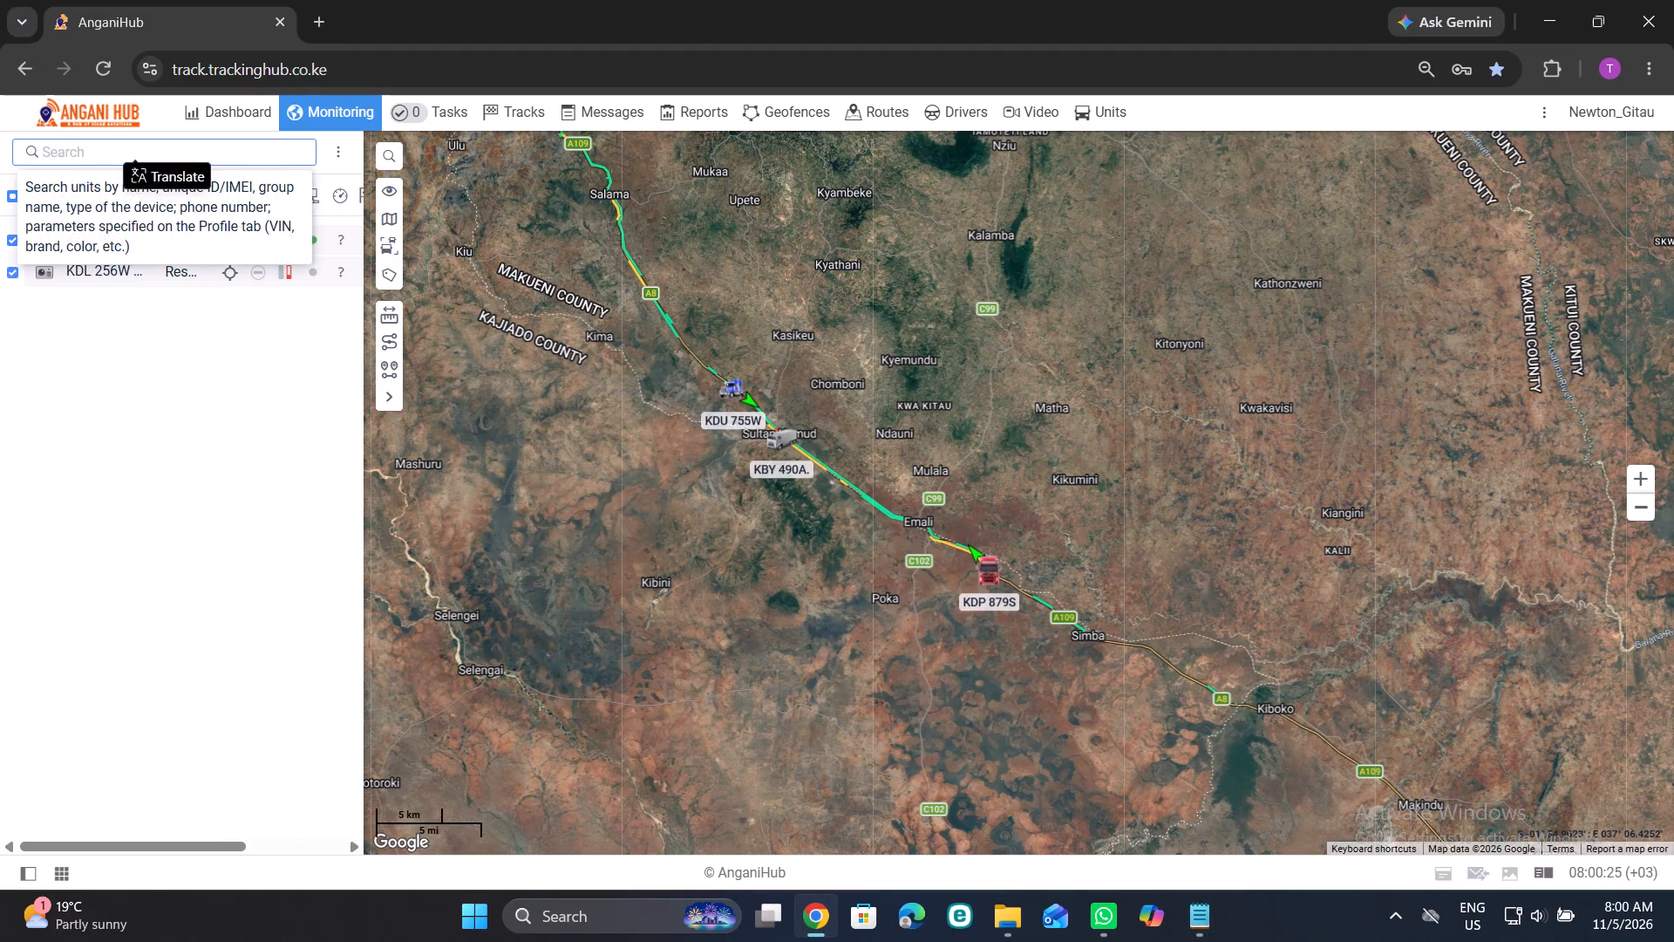
{"action": "type", "text": ".15"}
{"action": "key", "text": "ctrl+BackSpace"}
{"action": "key", "text": "ctrl+BackSpace"}
{"action": "type", "text": "315"}
{"action": "left_click", "coordinate": [106, 270]}
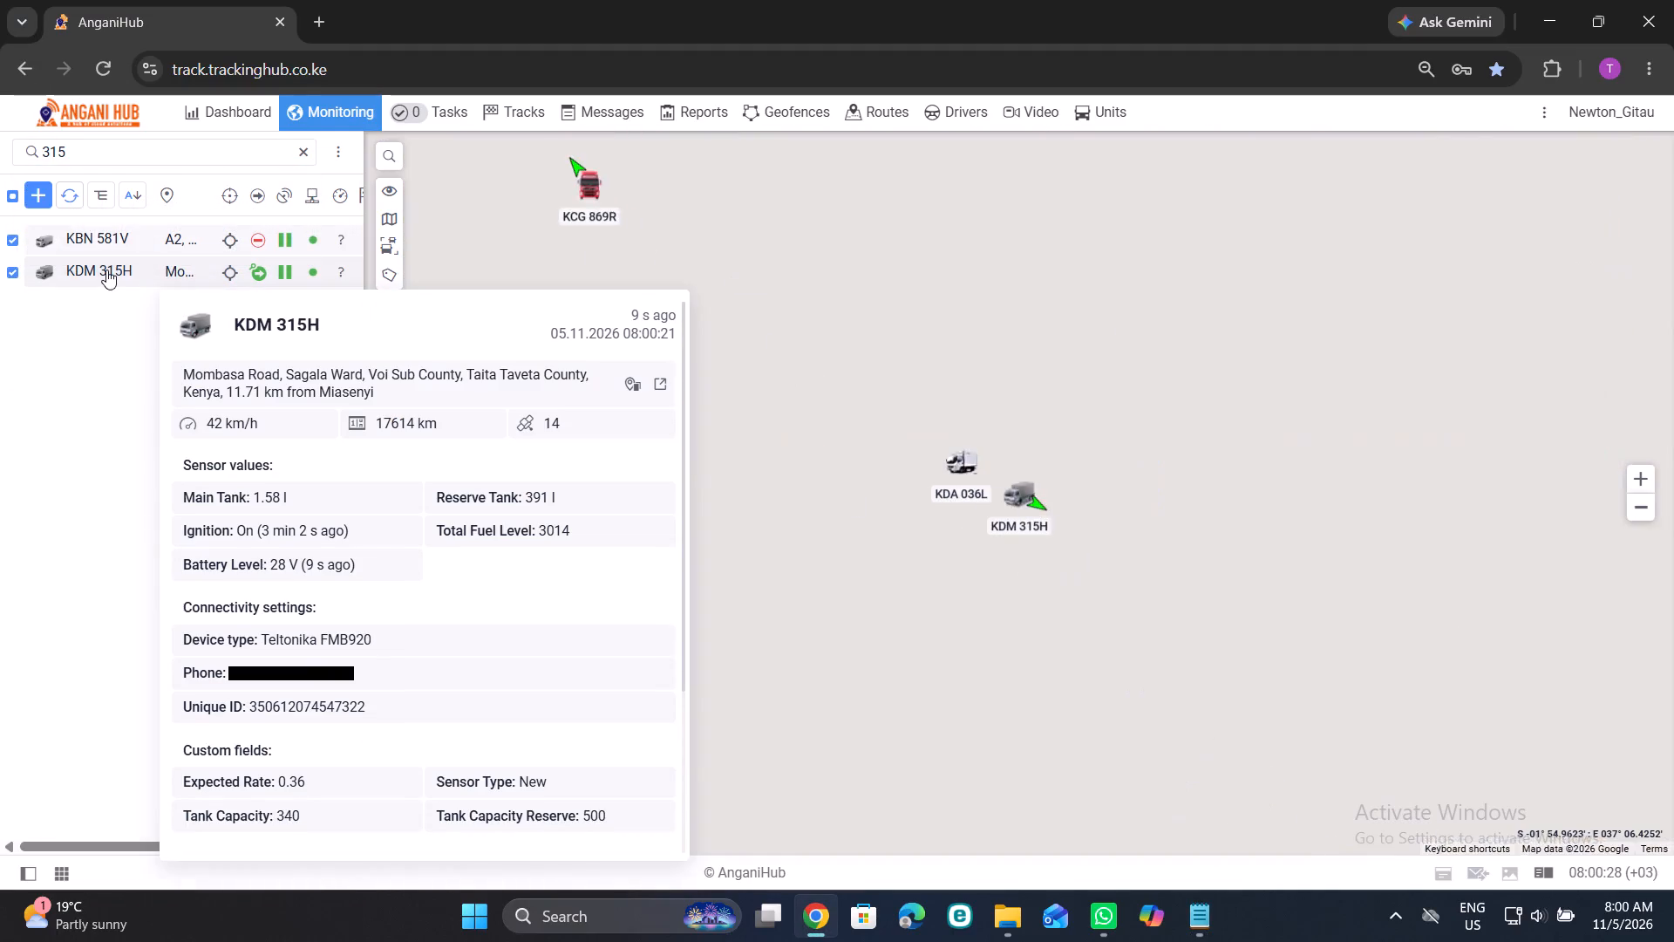
{"action": "scroll", "coordinate": [1077, 535], "scroll_direction": "up", "scroll_amount": 3}
{"action": "scroll", "coordinate": [1001, 543], "scroll_direction": "down", "scroll_amount": 2}
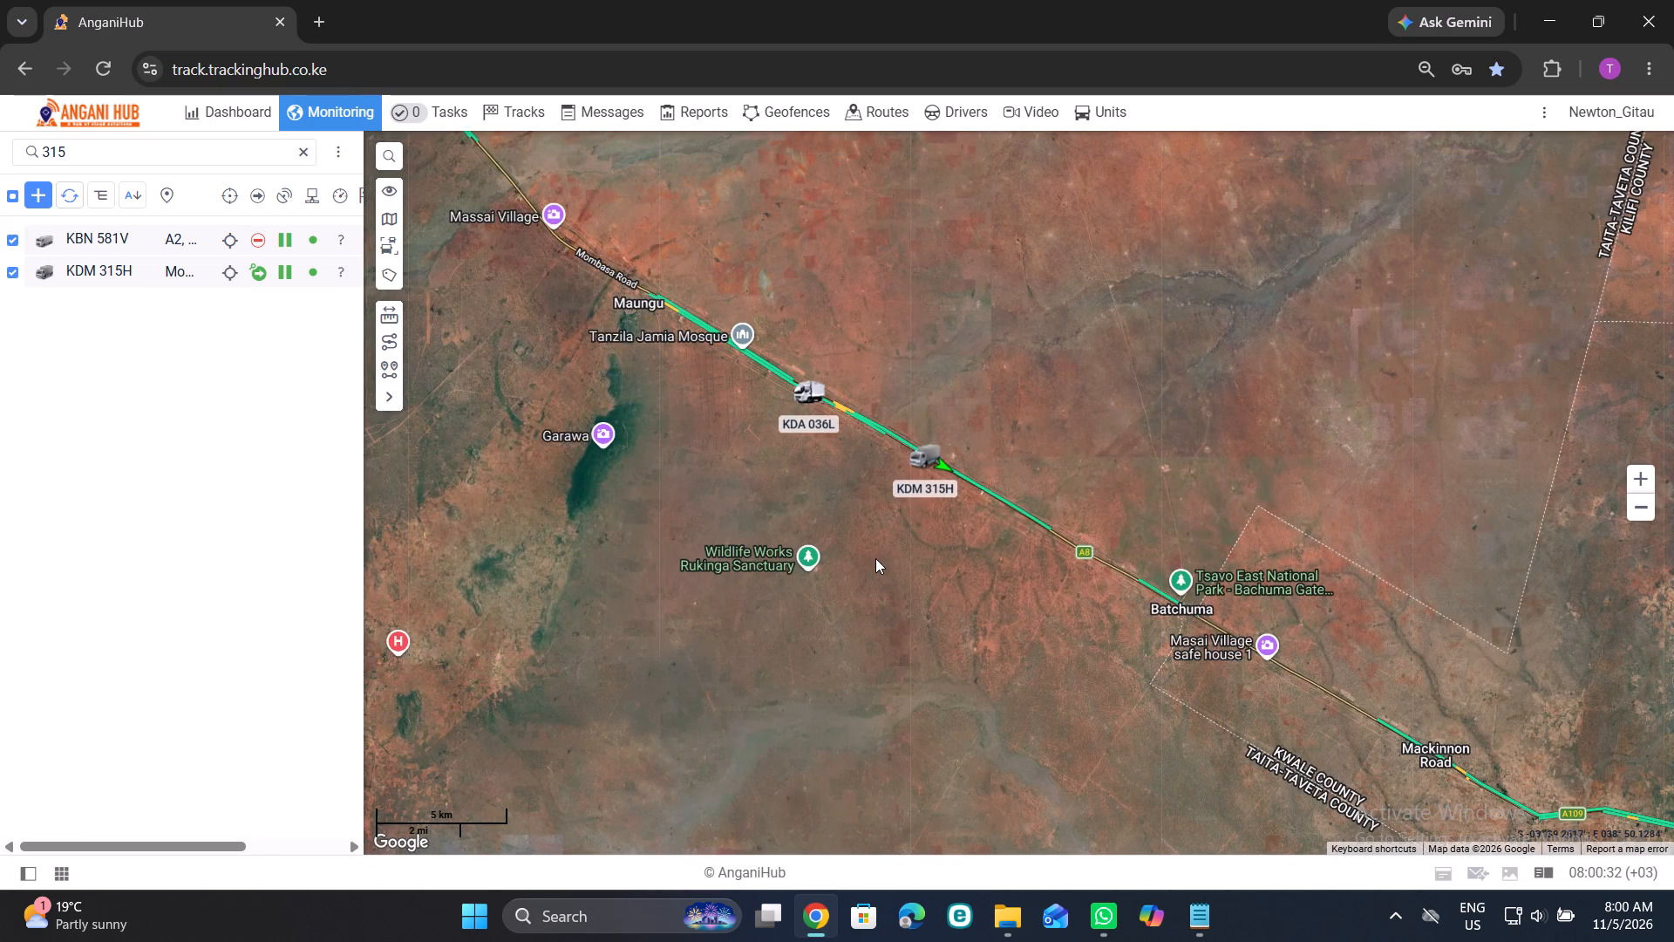
{"action": "key", "text": "alt+Tab"}
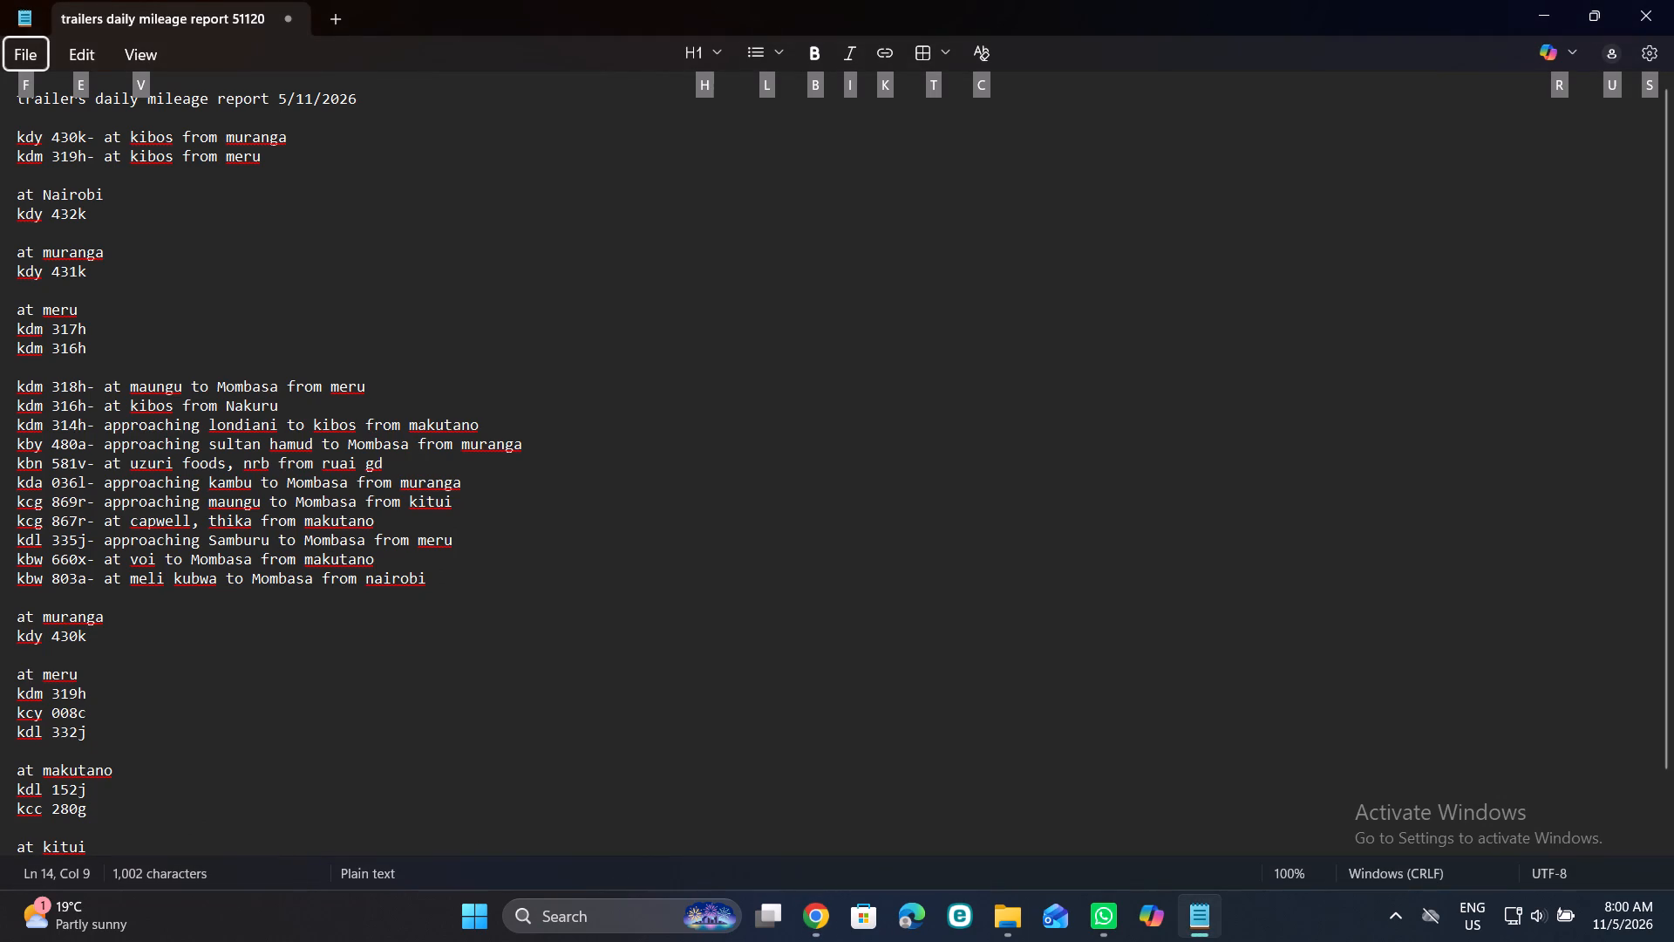
{"action": "scroll", "coordinate": [217, 645], "scroll_direction": "up", "scroll_amount": 5}
{"action": "left_click", "coordinate": [298, 167]}
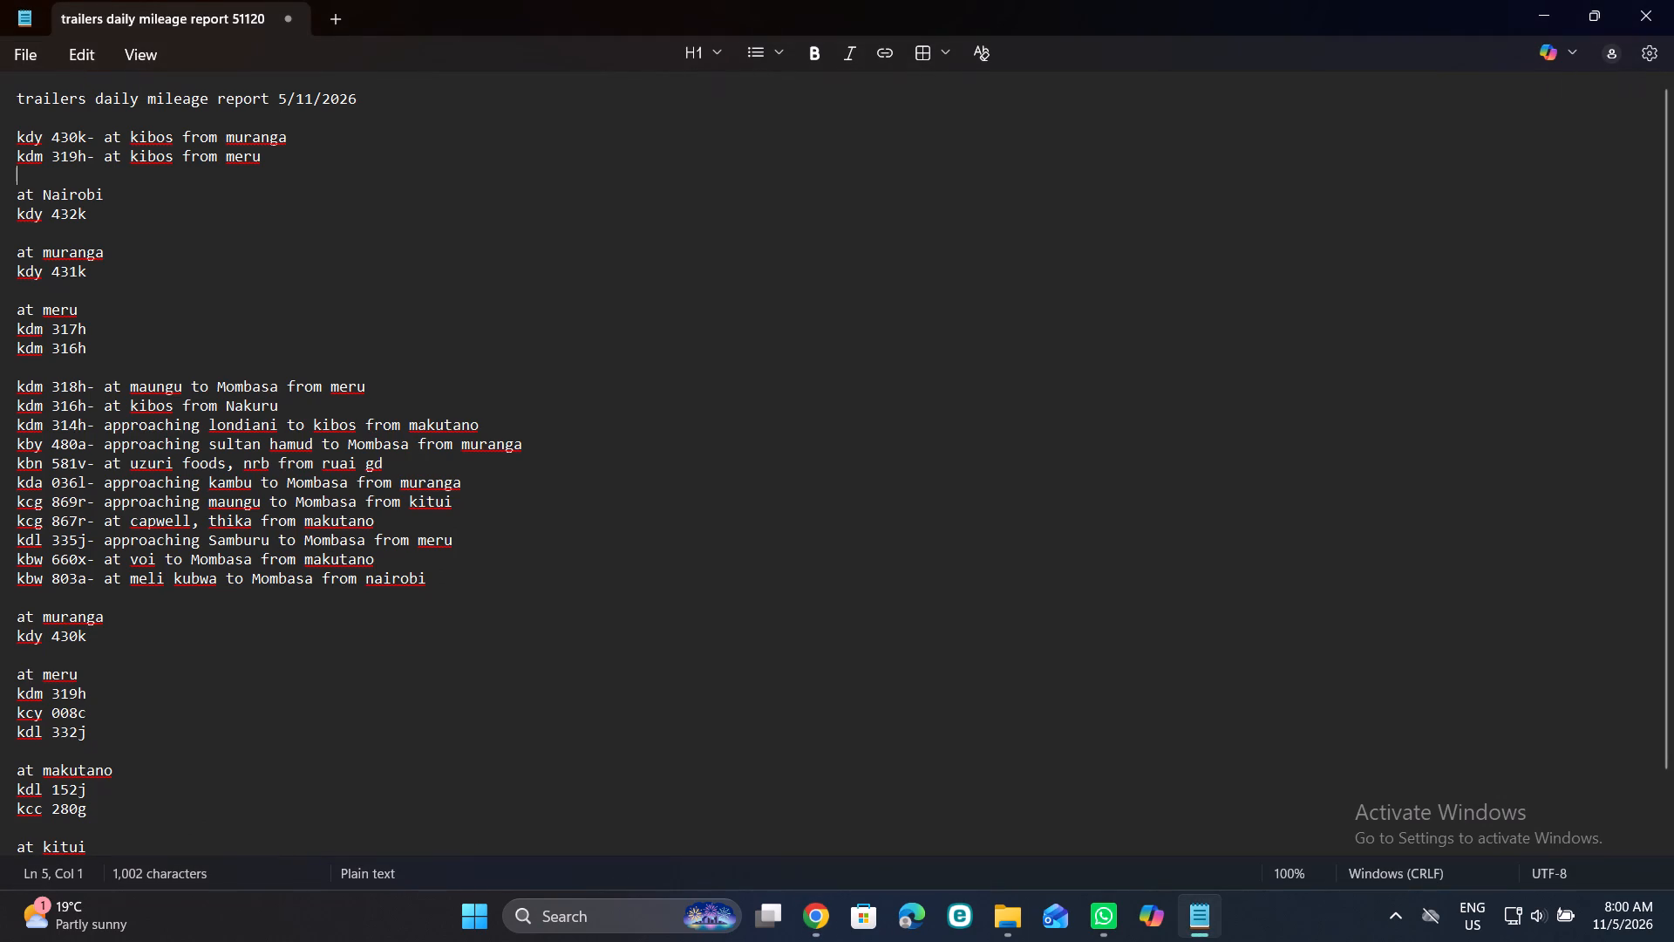
{"action": "key", "text": "Left"}
{"action": "key", "text": "Return"}
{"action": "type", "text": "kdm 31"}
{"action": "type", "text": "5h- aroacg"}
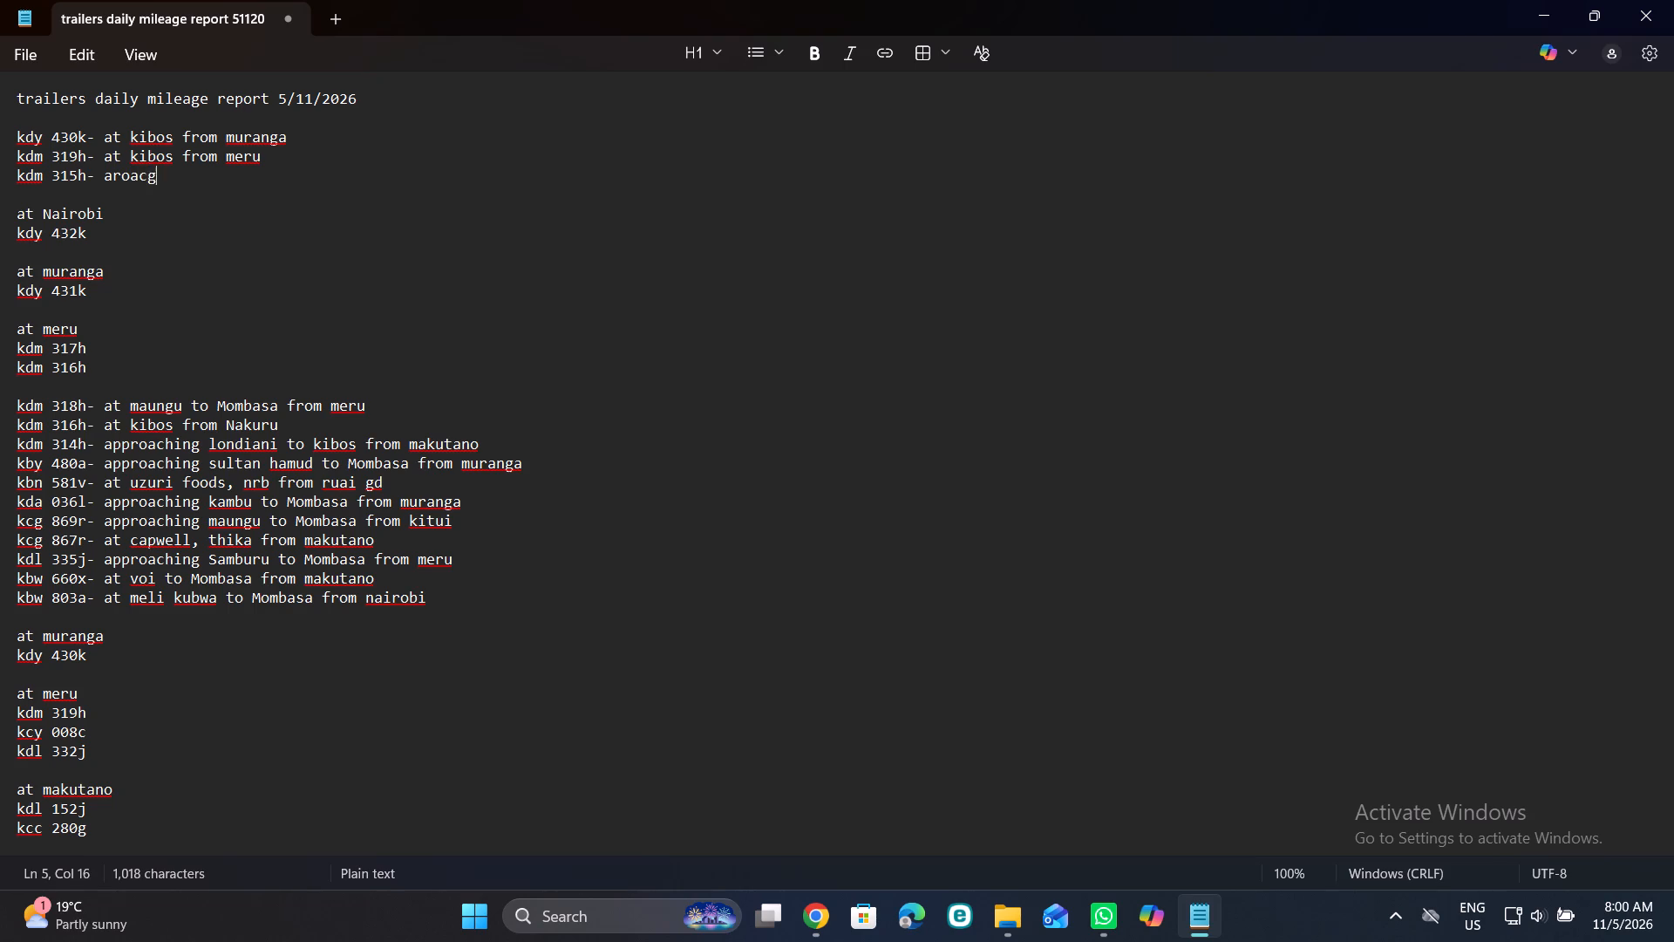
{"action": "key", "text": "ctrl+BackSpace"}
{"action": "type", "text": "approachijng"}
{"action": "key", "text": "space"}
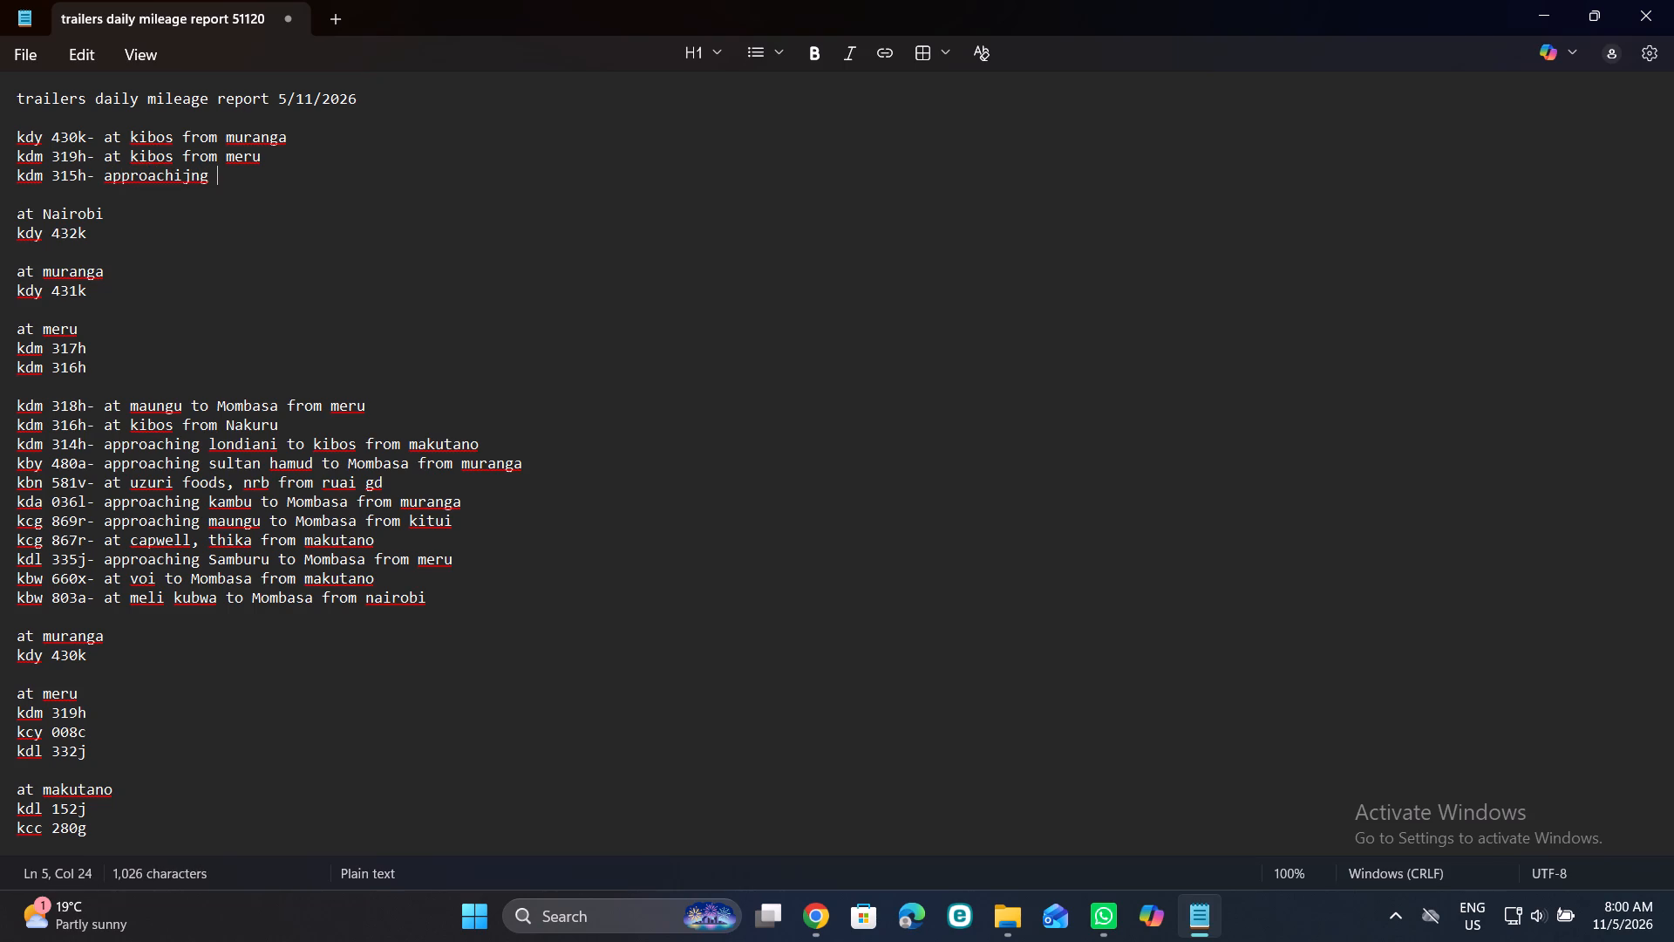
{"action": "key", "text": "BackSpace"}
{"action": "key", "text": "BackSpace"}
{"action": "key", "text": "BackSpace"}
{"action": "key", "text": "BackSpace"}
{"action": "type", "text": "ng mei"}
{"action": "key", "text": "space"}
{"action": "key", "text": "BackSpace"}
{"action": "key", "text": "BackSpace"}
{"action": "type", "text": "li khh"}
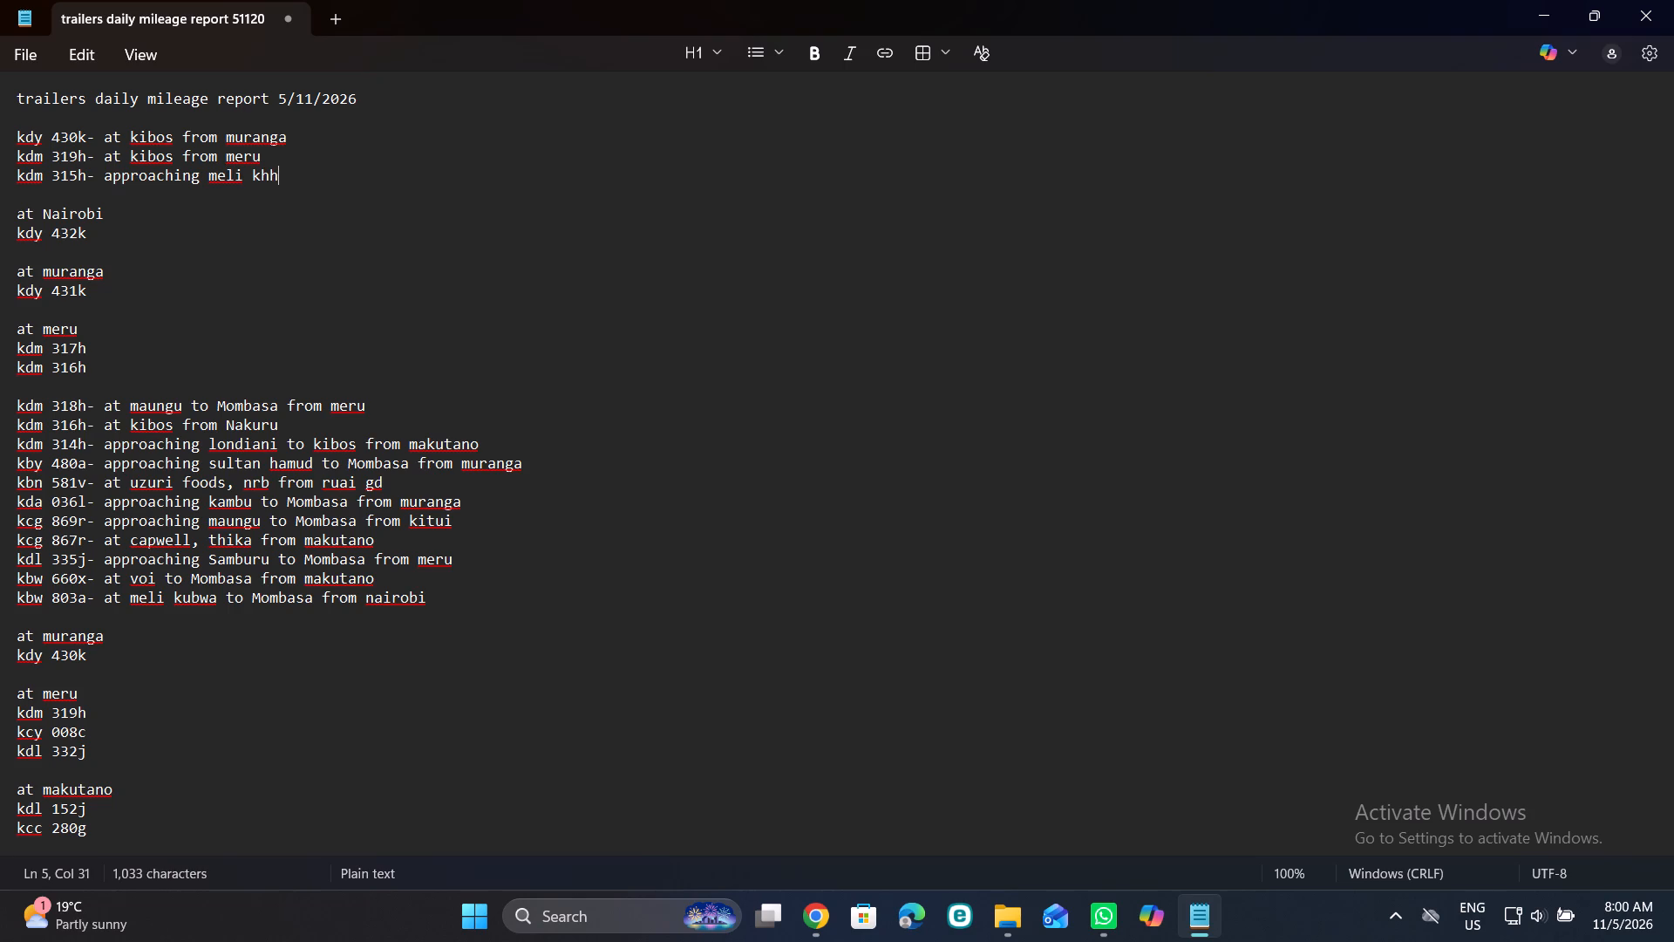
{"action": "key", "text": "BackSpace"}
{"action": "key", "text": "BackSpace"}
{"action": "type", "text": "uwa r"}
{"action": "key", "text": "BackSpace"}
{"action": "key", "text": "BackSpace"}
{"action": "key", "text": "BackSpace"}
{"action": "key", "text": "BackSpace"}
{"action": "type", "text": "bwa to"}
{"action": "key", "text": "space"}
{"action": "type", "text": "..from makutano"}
Search the AnganiHub units for 314 and check the location of KDM 314H.
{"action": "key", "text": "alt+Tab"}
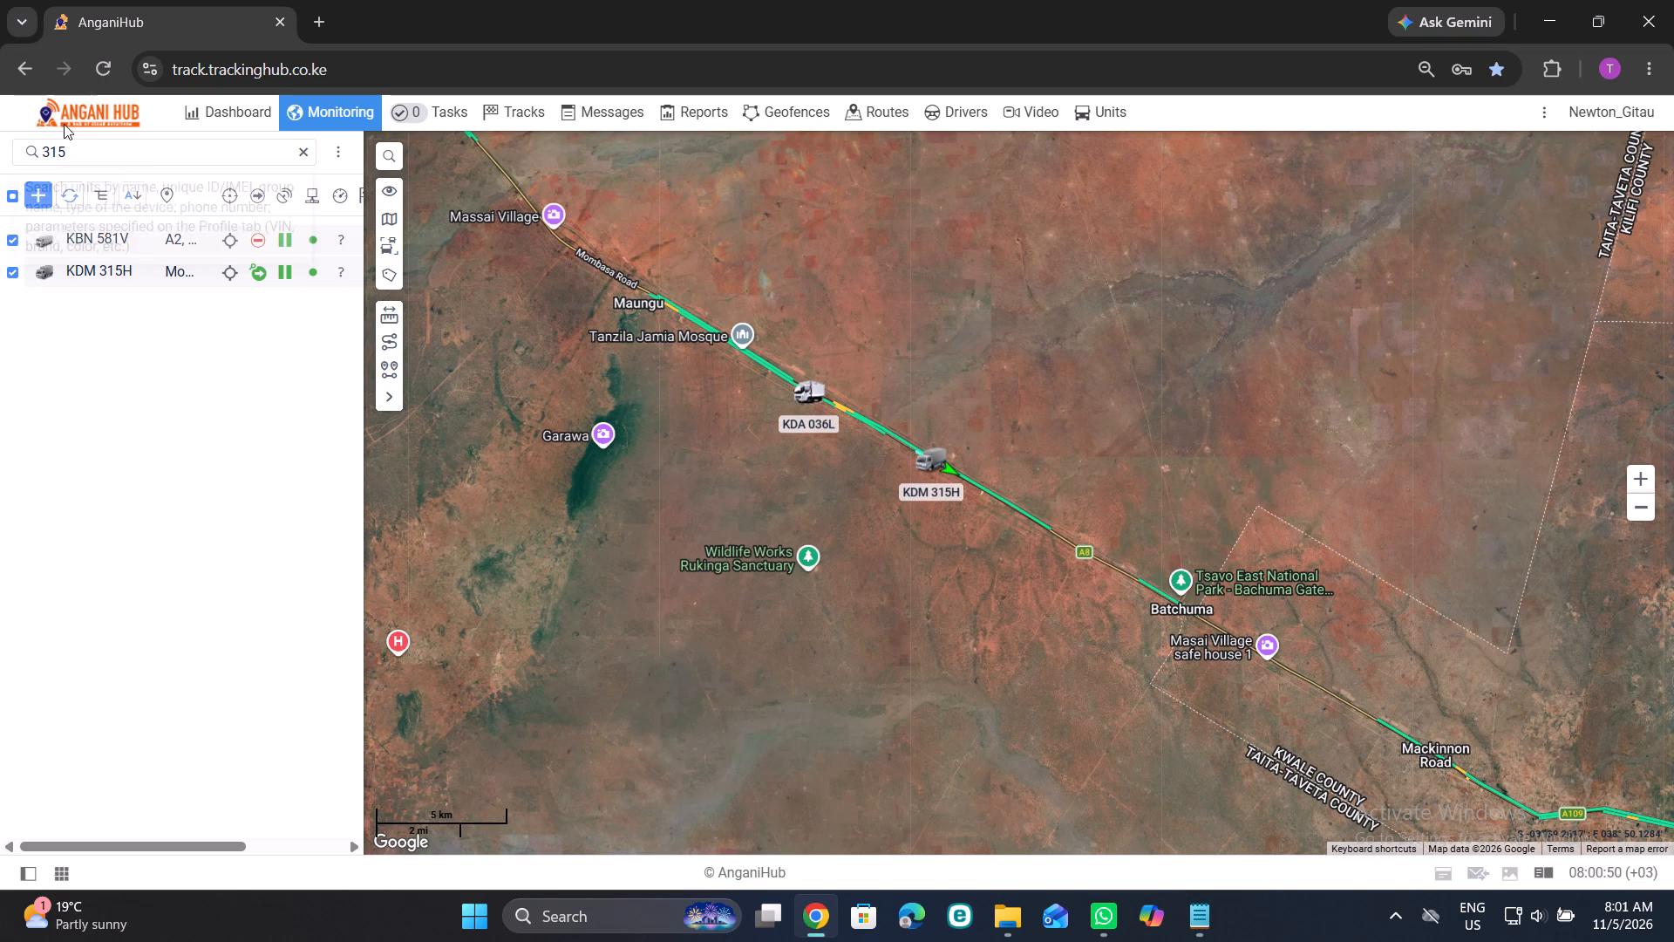
{"action": "left_click", "coordinate": [80, 154]}
{"action": "key", "text": "BackSpace"}
{"action": "key", "text": "0"}
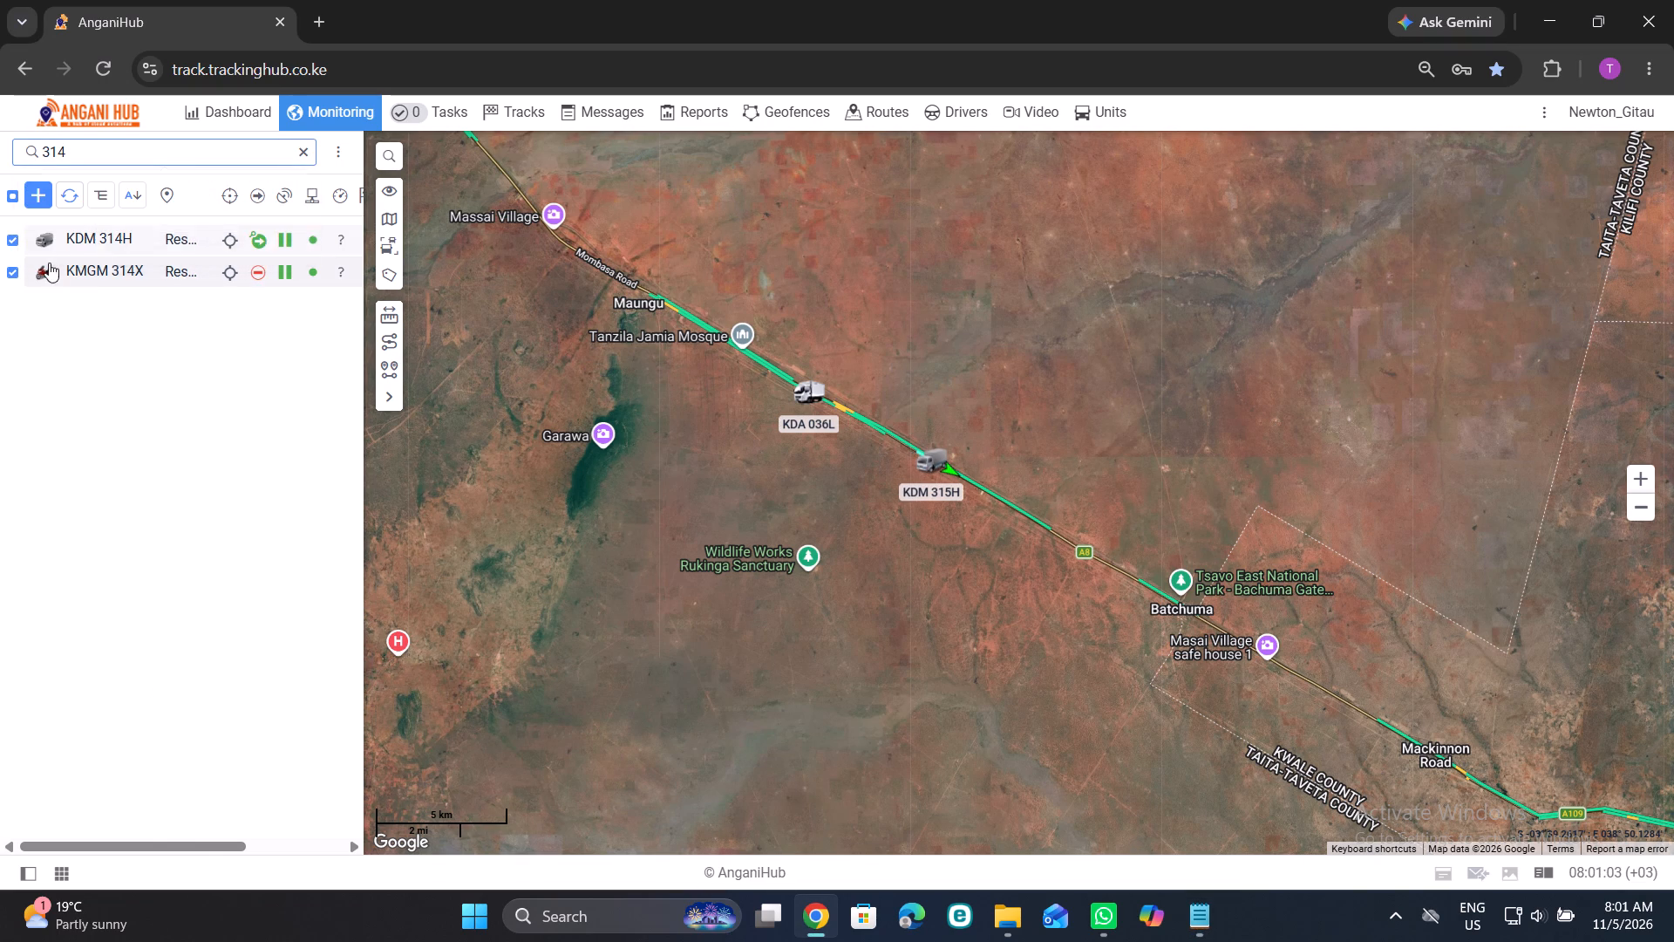
{"action": "left_click", "coordinate": [99, 241]}
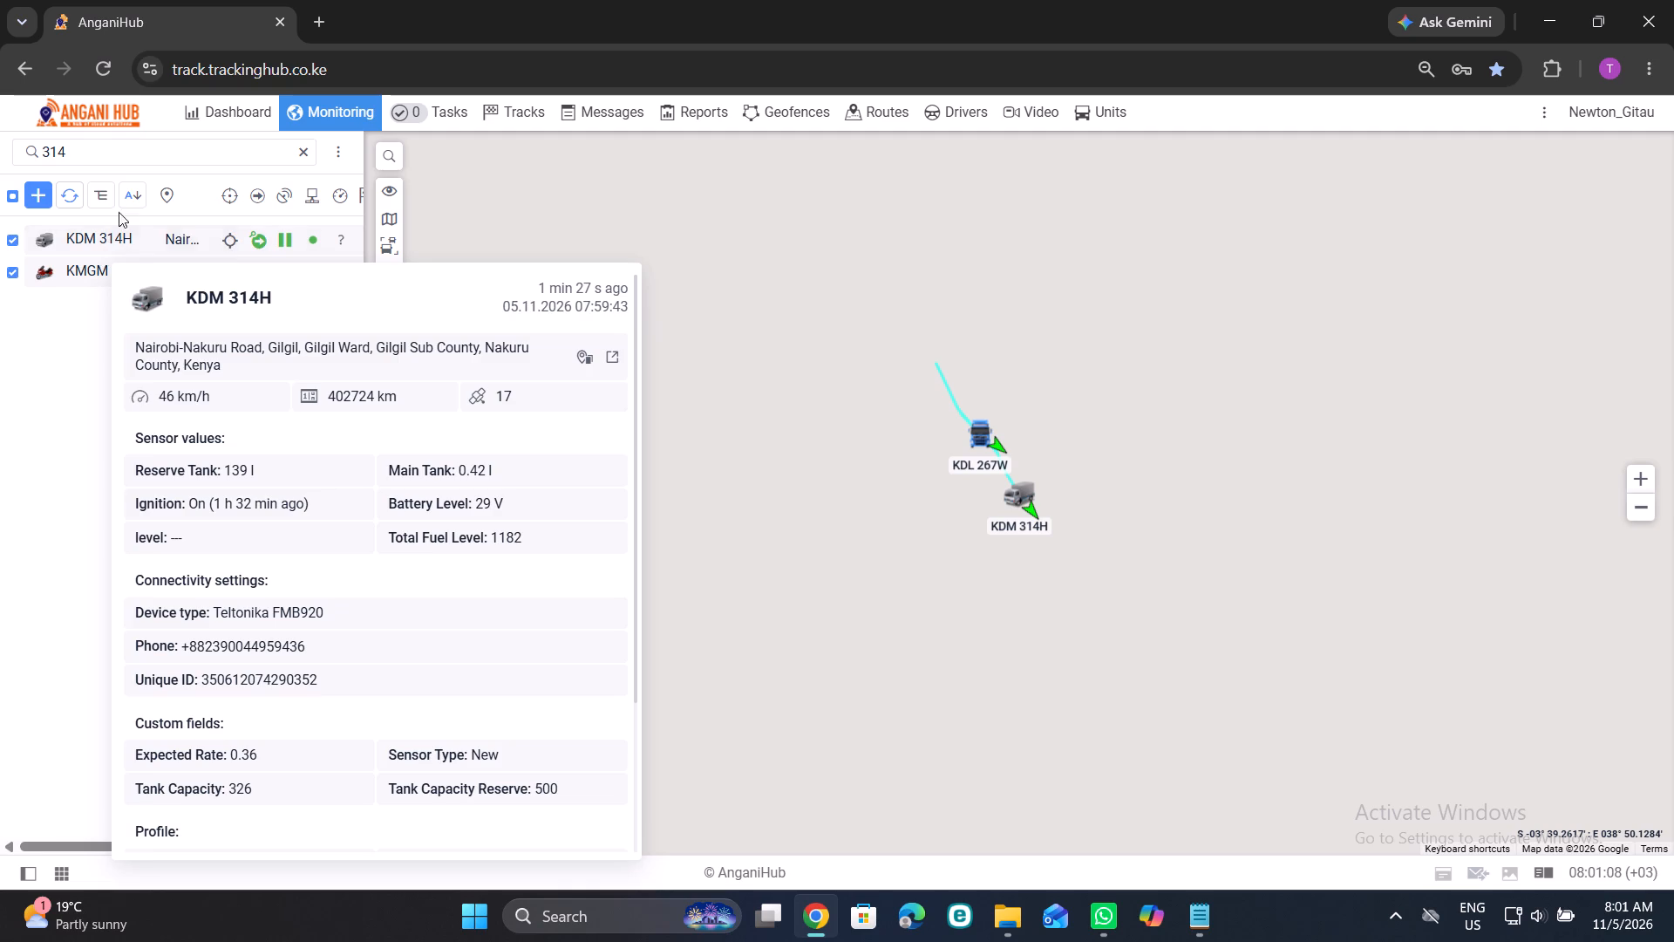
{"action": "key", "text": "alt+Tab"}
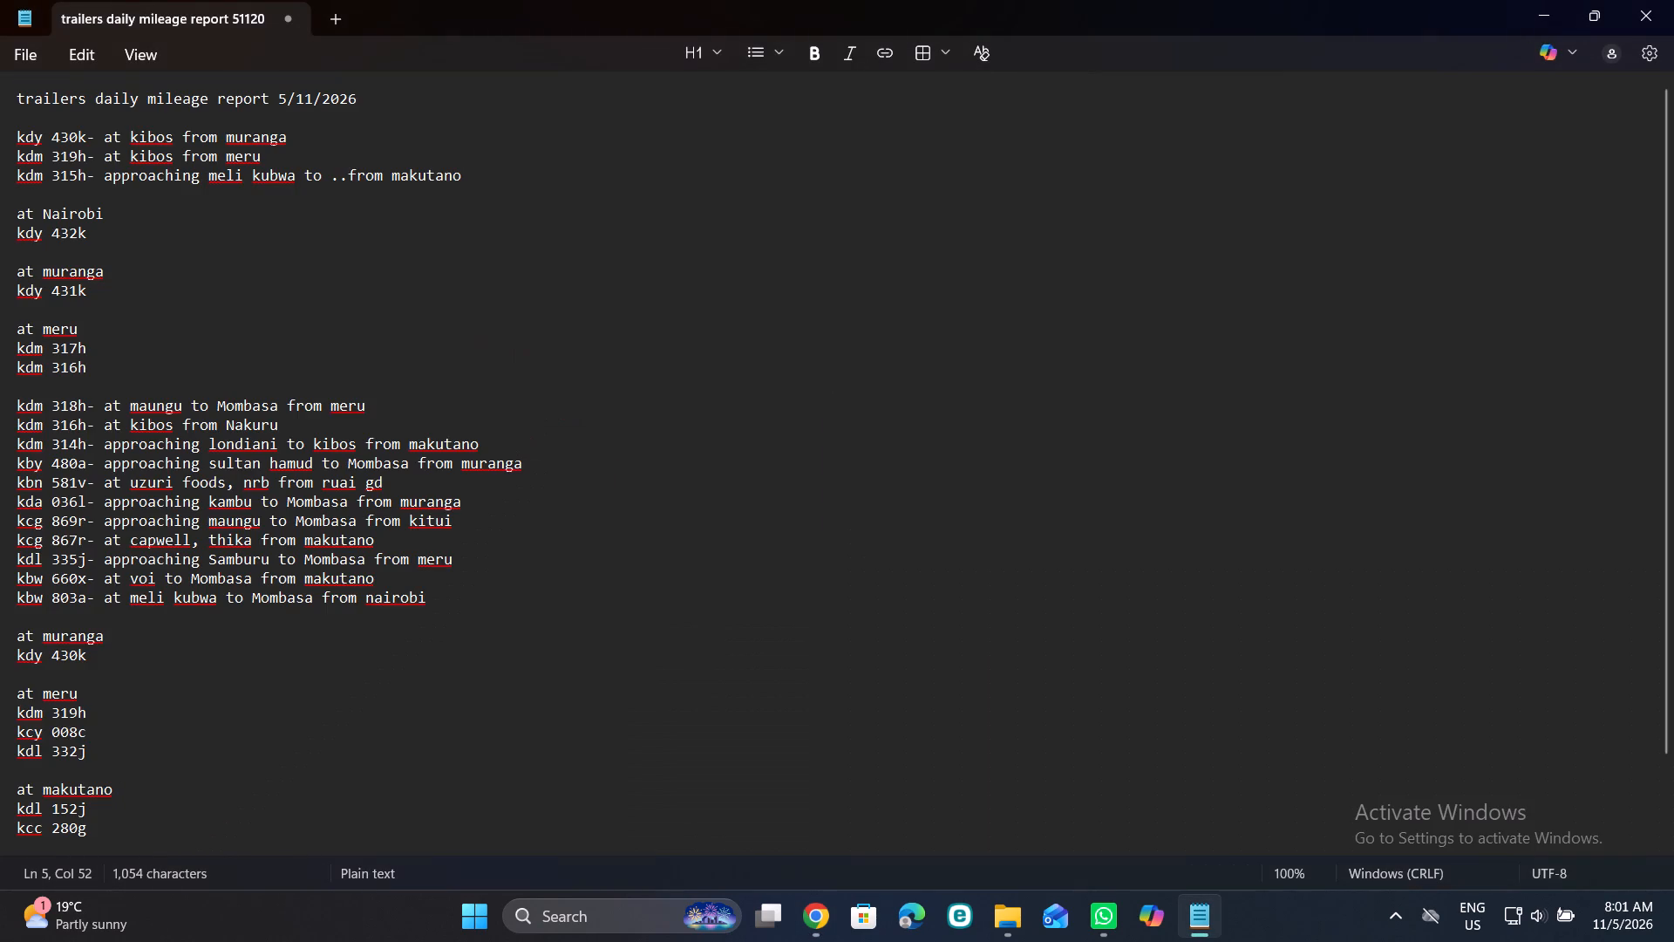
{"action": "key", "text": "alt+Tab"}
{"action": "left_click", "coordinate": [138, 160]}
{"action": "key", "text": "ctrl+BackSpace"}
{"action": "type", "text": "012"}
{"action": "left_click", "coordinate": [99, 294]}
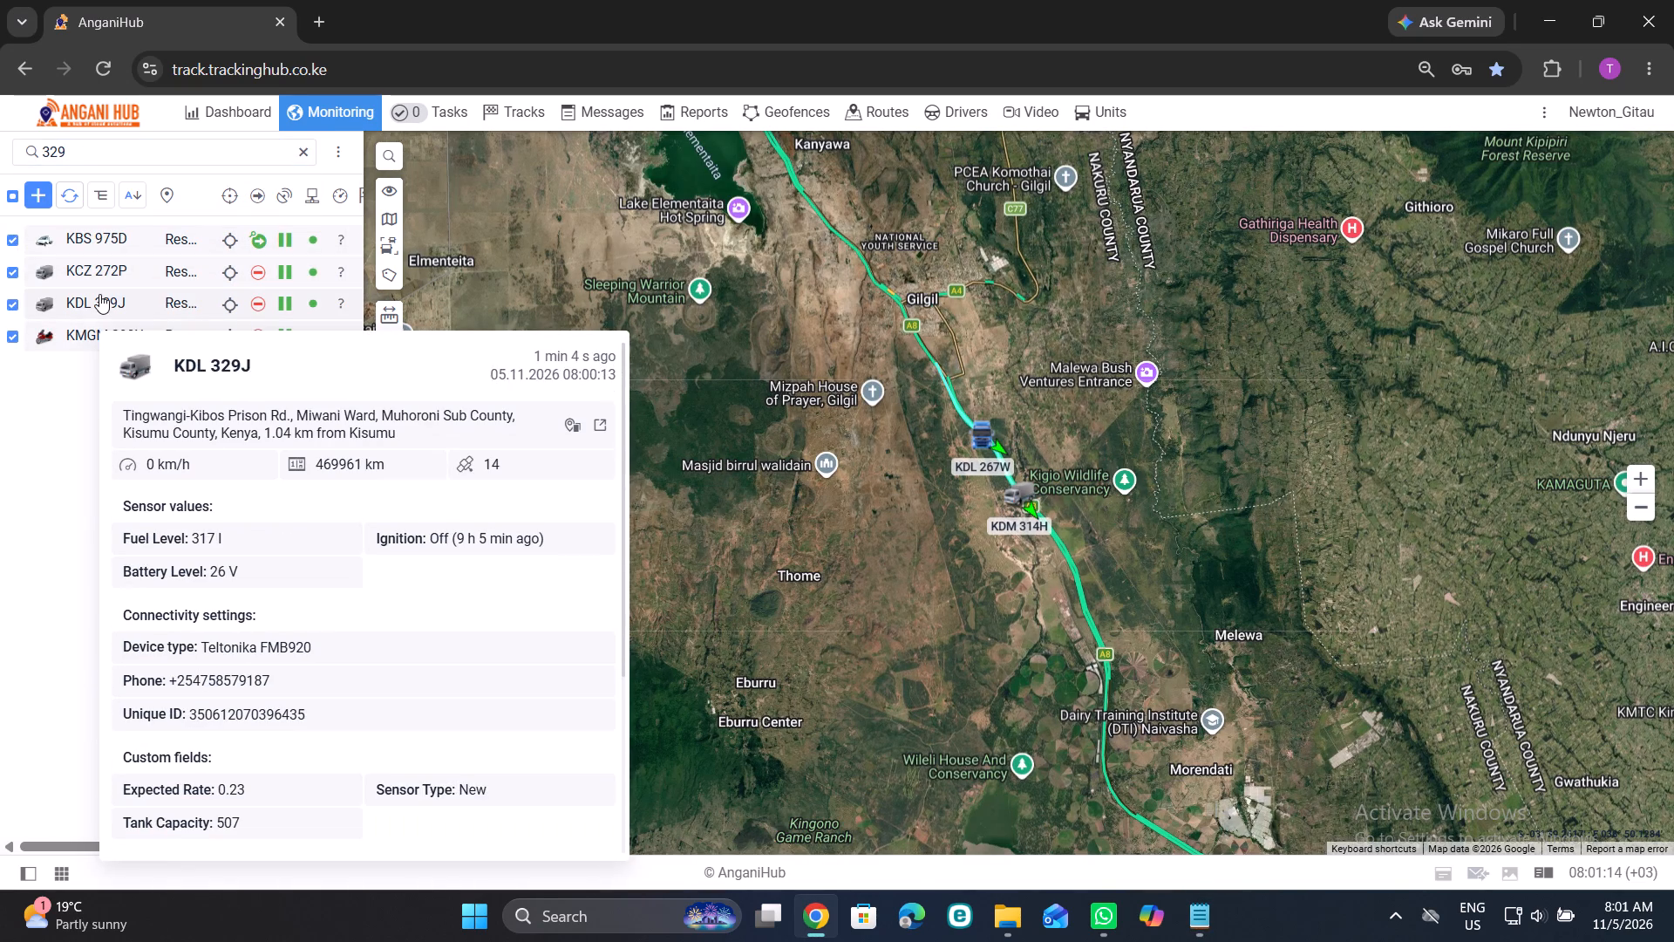
{"action": "key", "text": "alt+Tab"}
{"action": "key", "text": "Return"}
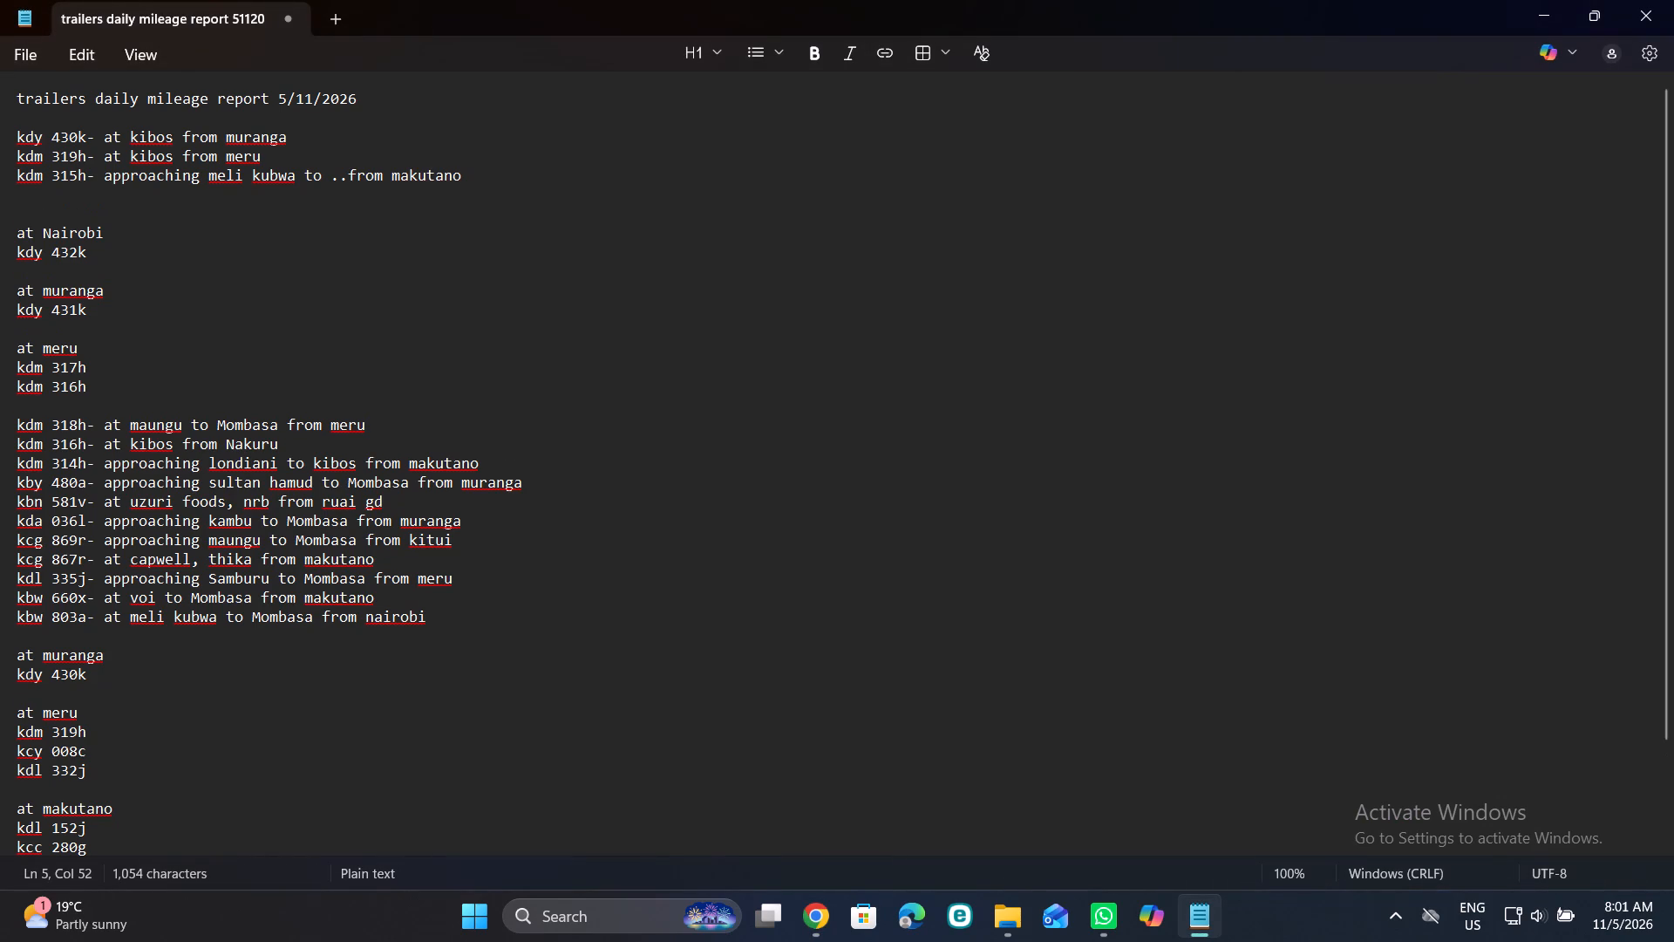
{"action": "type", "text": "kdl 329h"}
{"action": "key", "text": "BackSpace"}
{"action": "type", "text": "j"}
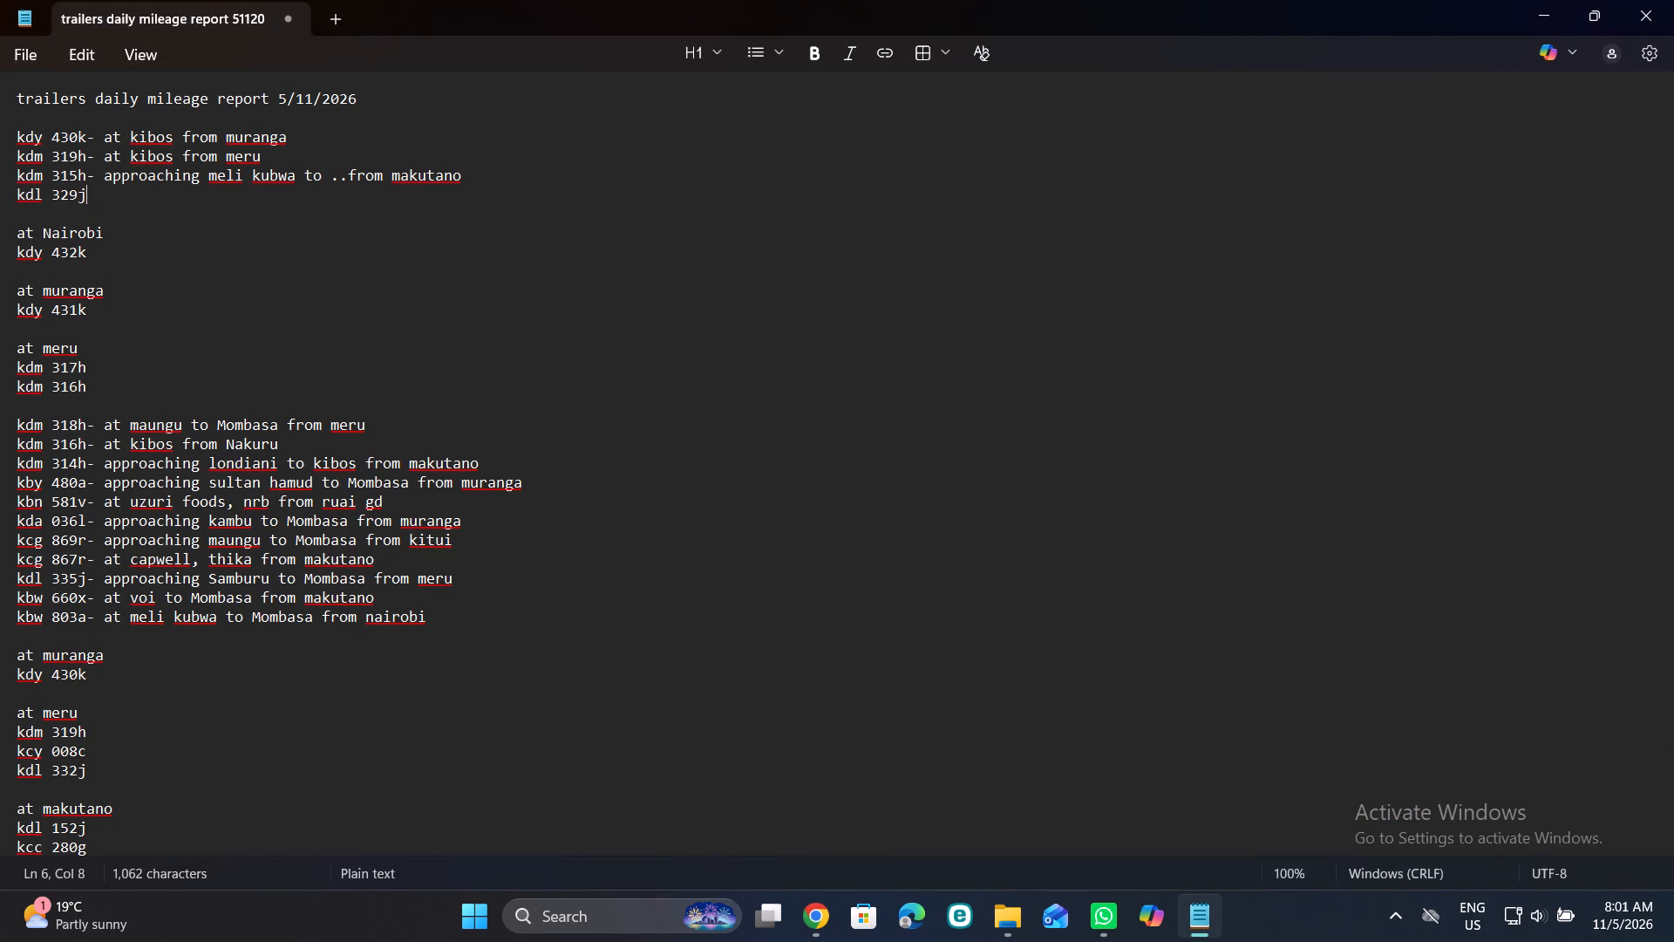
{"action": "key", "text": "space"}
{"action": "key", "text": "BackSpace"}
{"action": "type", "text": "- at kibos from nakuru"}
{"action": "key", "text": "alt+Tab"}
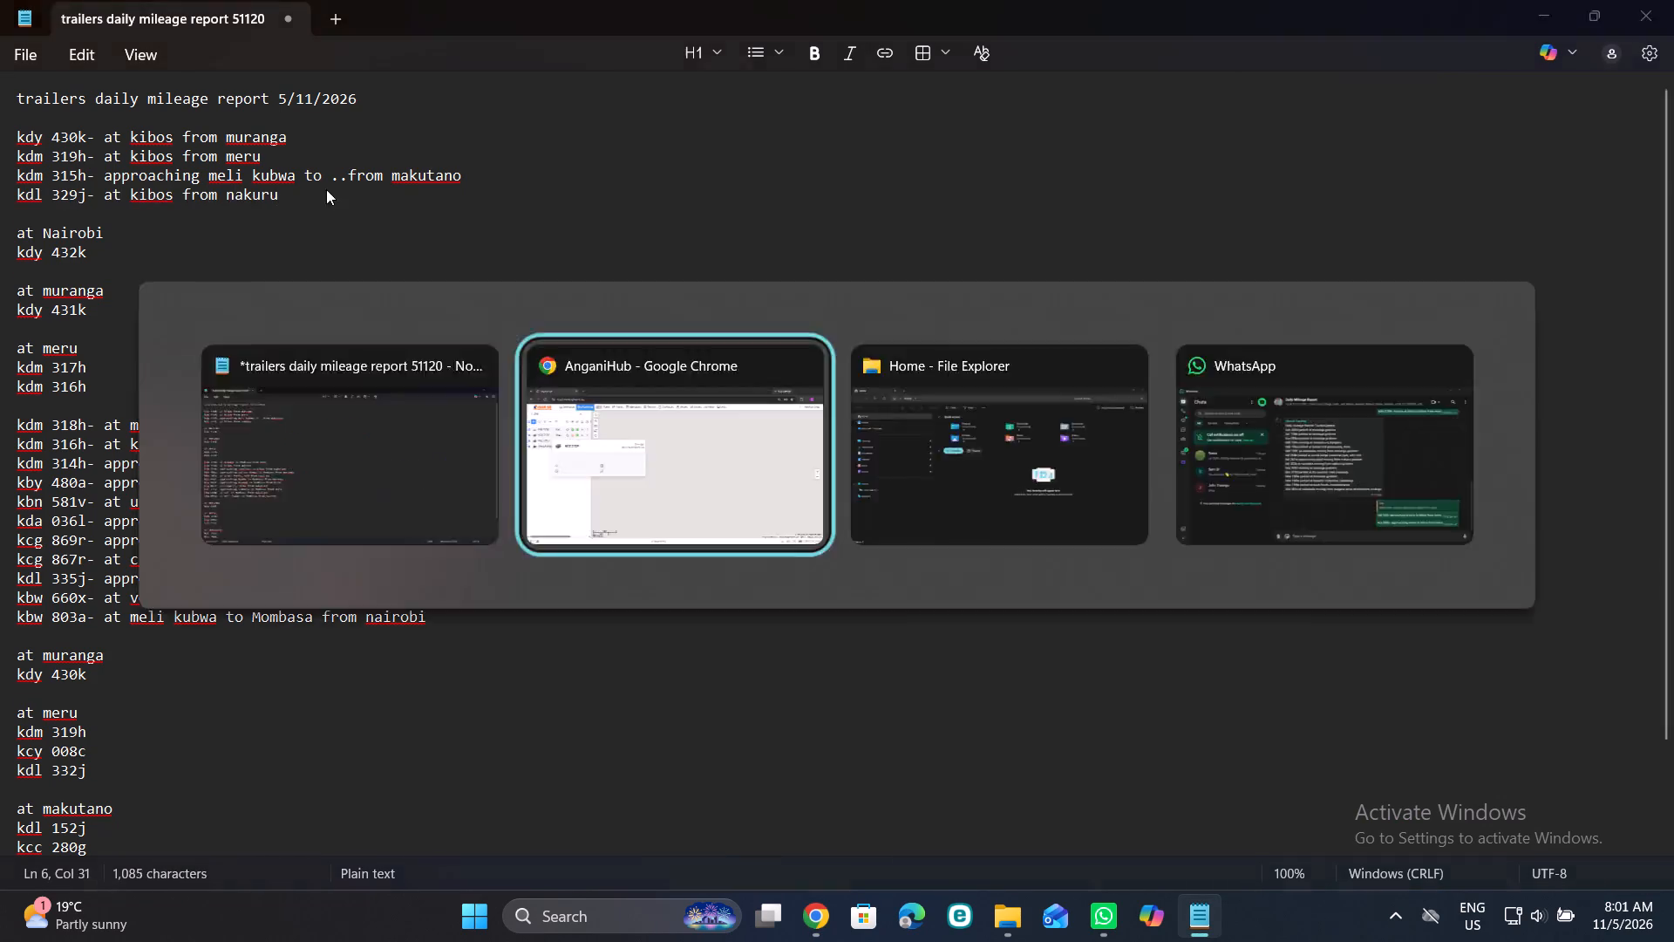
{"action": "left_click", "coordinate": [157, 153]}
{"action": "key", "text": "BackSpace"}
{"action": "key", "text": "2"}
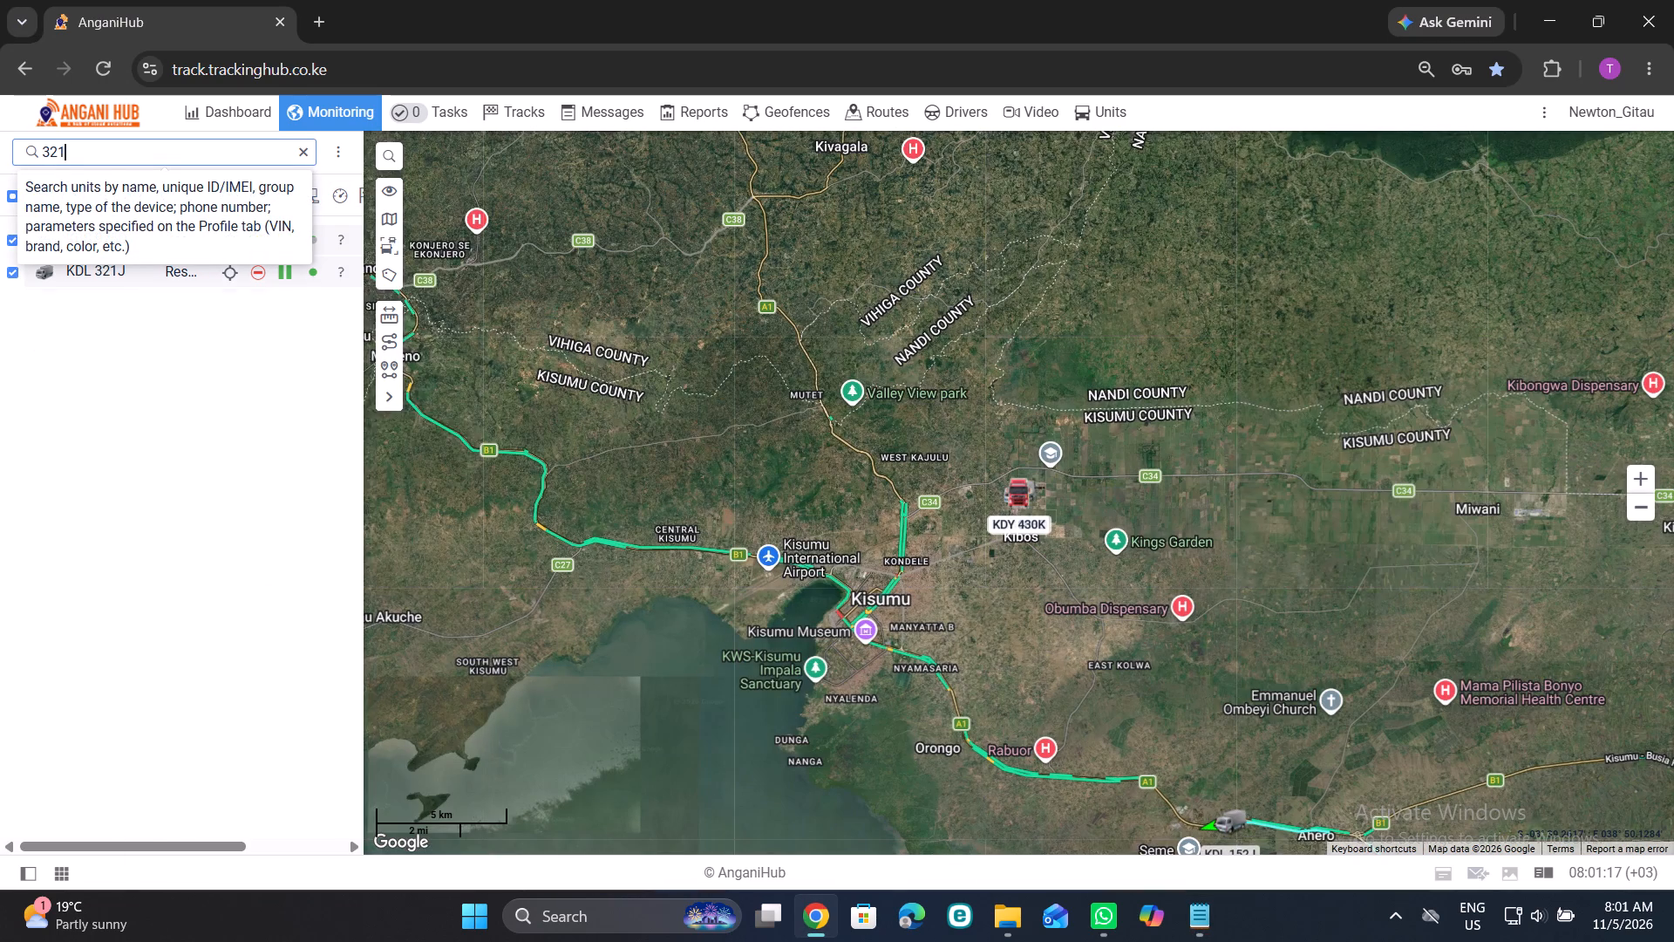
{"action": "left_click", "coordinate": [124, 265]}
{"action": "key", "text": "alt+Tab"}
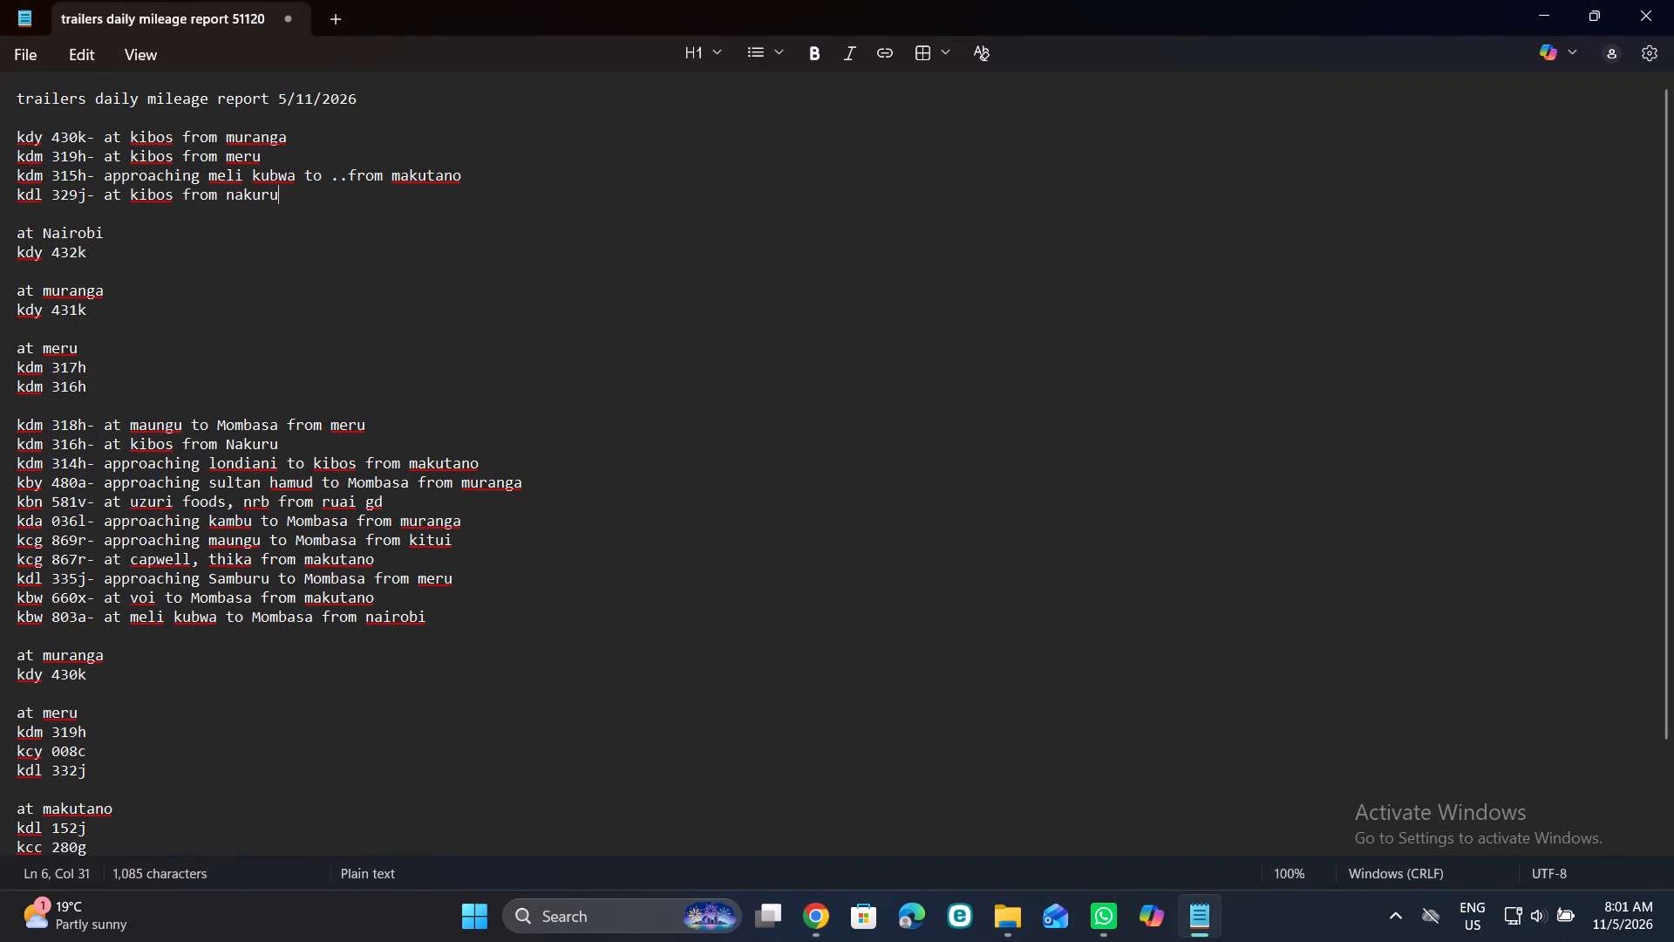
{"action": "left_click", "coordinate": [103, 386]}
{"action": "key", "text": "Return"}
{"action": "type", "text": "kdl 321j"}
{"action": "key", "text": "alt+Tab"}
{"action": "left_click", "coordinate": [128, 168]}
{"action": "double_click", "coordinate": [133, 157]}
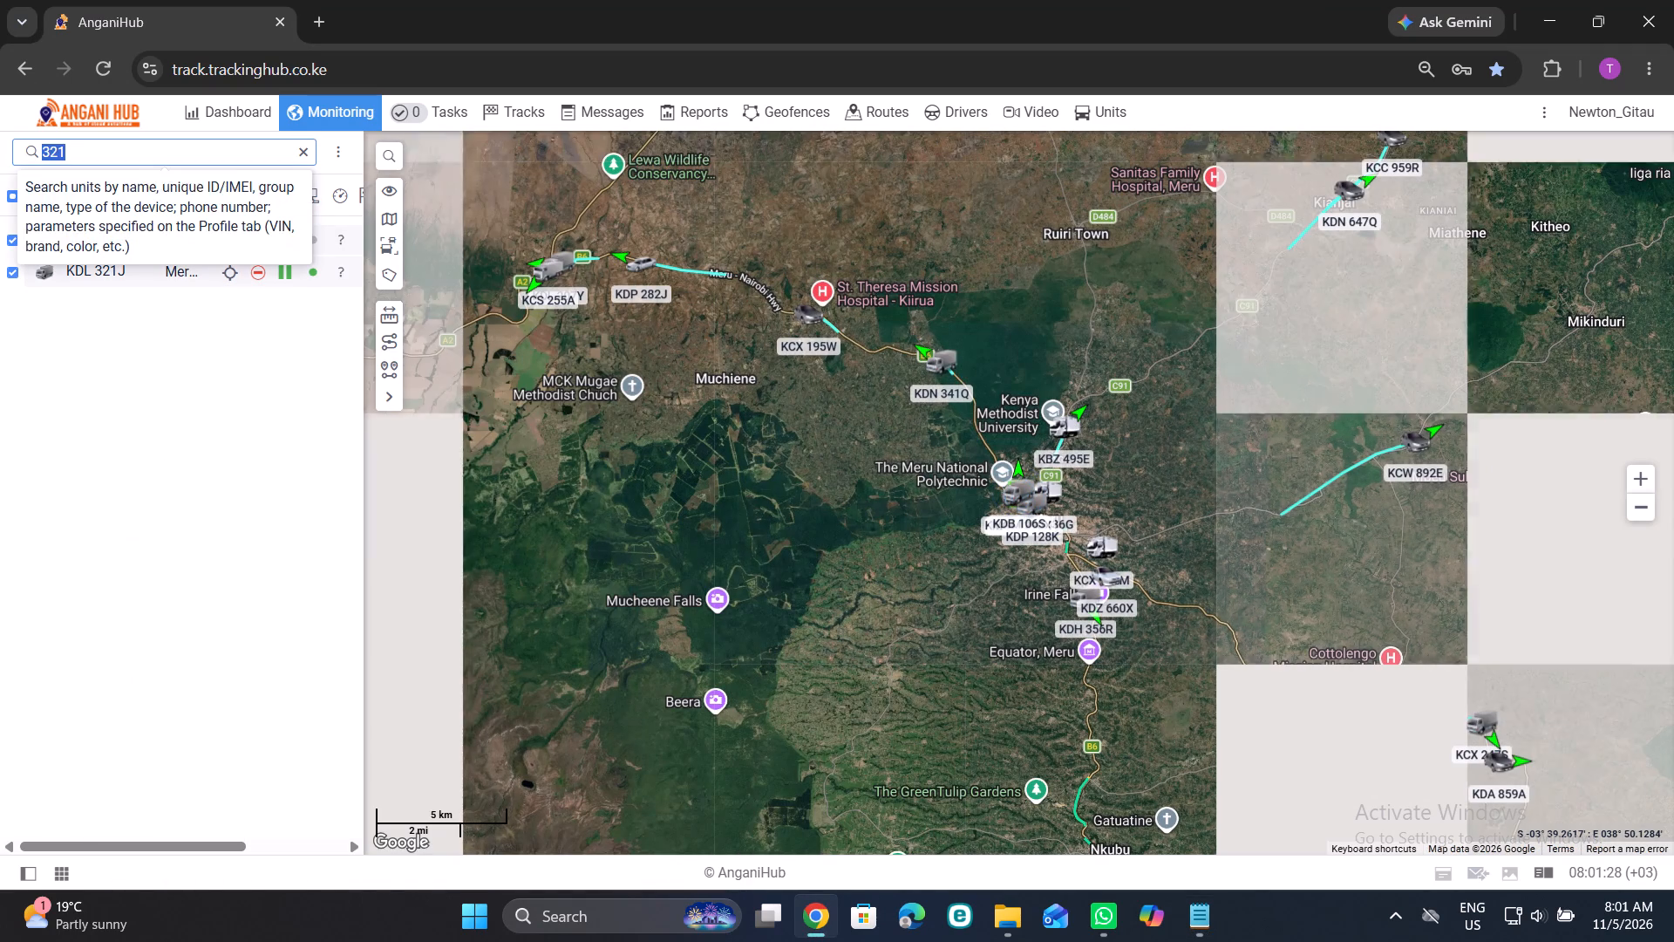
{"action": "type", "text": "234"}
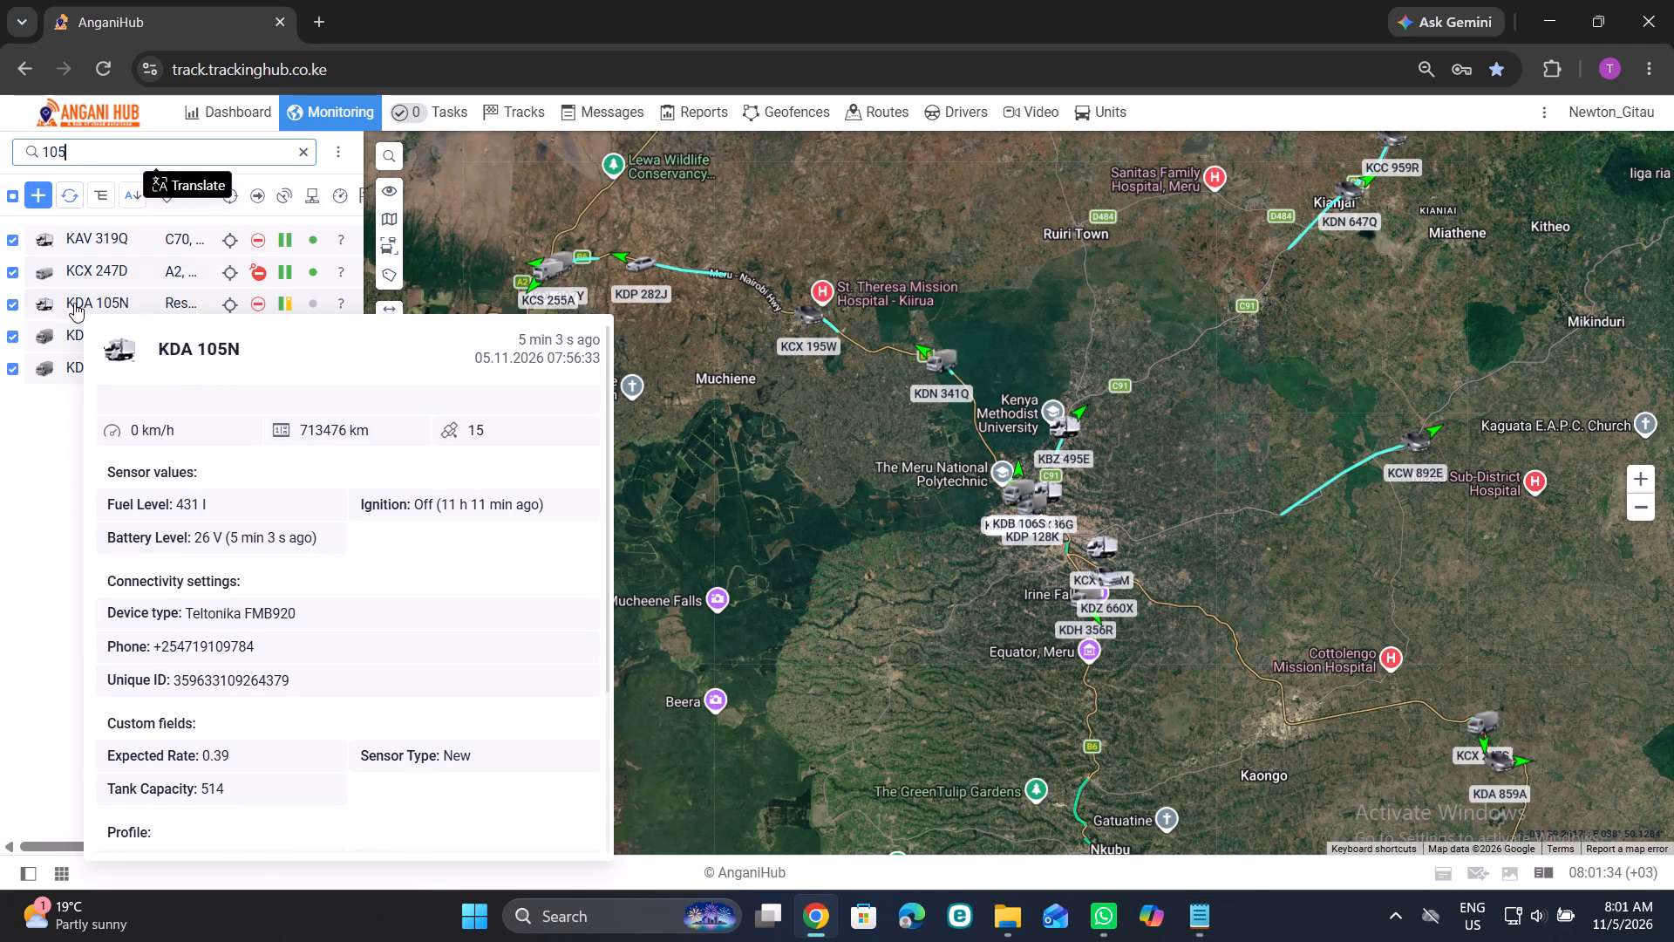
{"action": "left_click", "coordinate": [74, 303]}
{"action": "key", "text": "alt+Tab"}
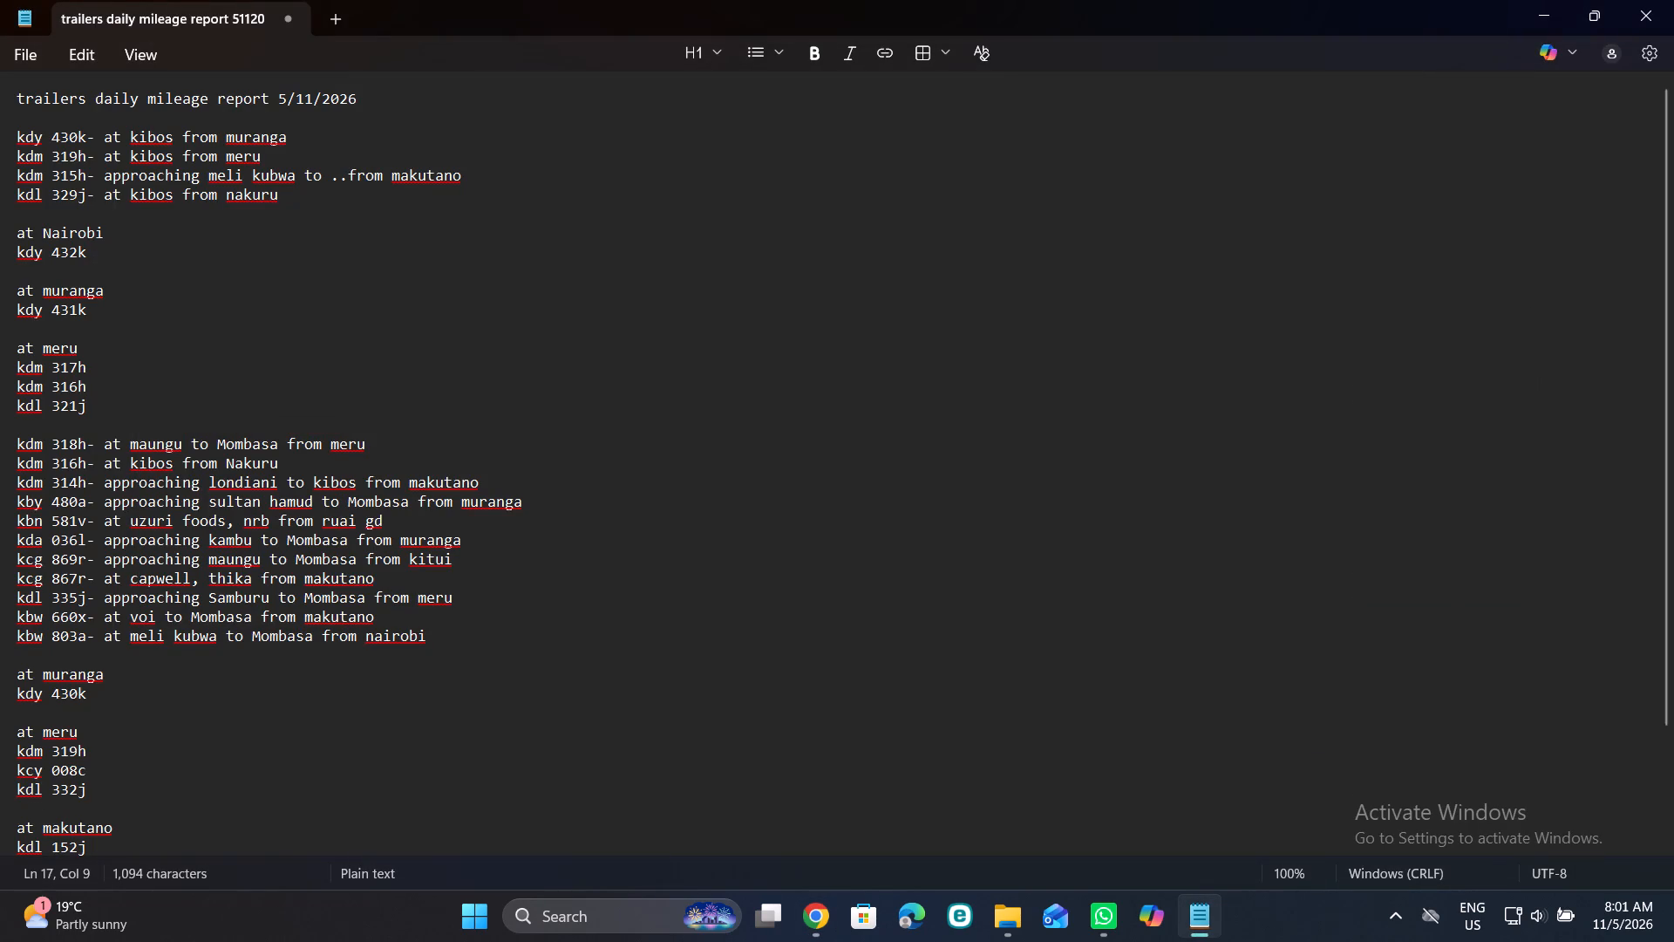
{"action": "left_click", "coordinate": [118, 290]}
{"action": "left_click", "coordinate": [139, 250]}
{"action": "key", "text": "Return"}
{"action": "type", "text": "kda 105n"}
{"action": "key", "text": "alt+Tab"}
{"action": "left_click", "coordinate": [100, 169]}
{"action": "double_click", "coordinate": [122, 155]}
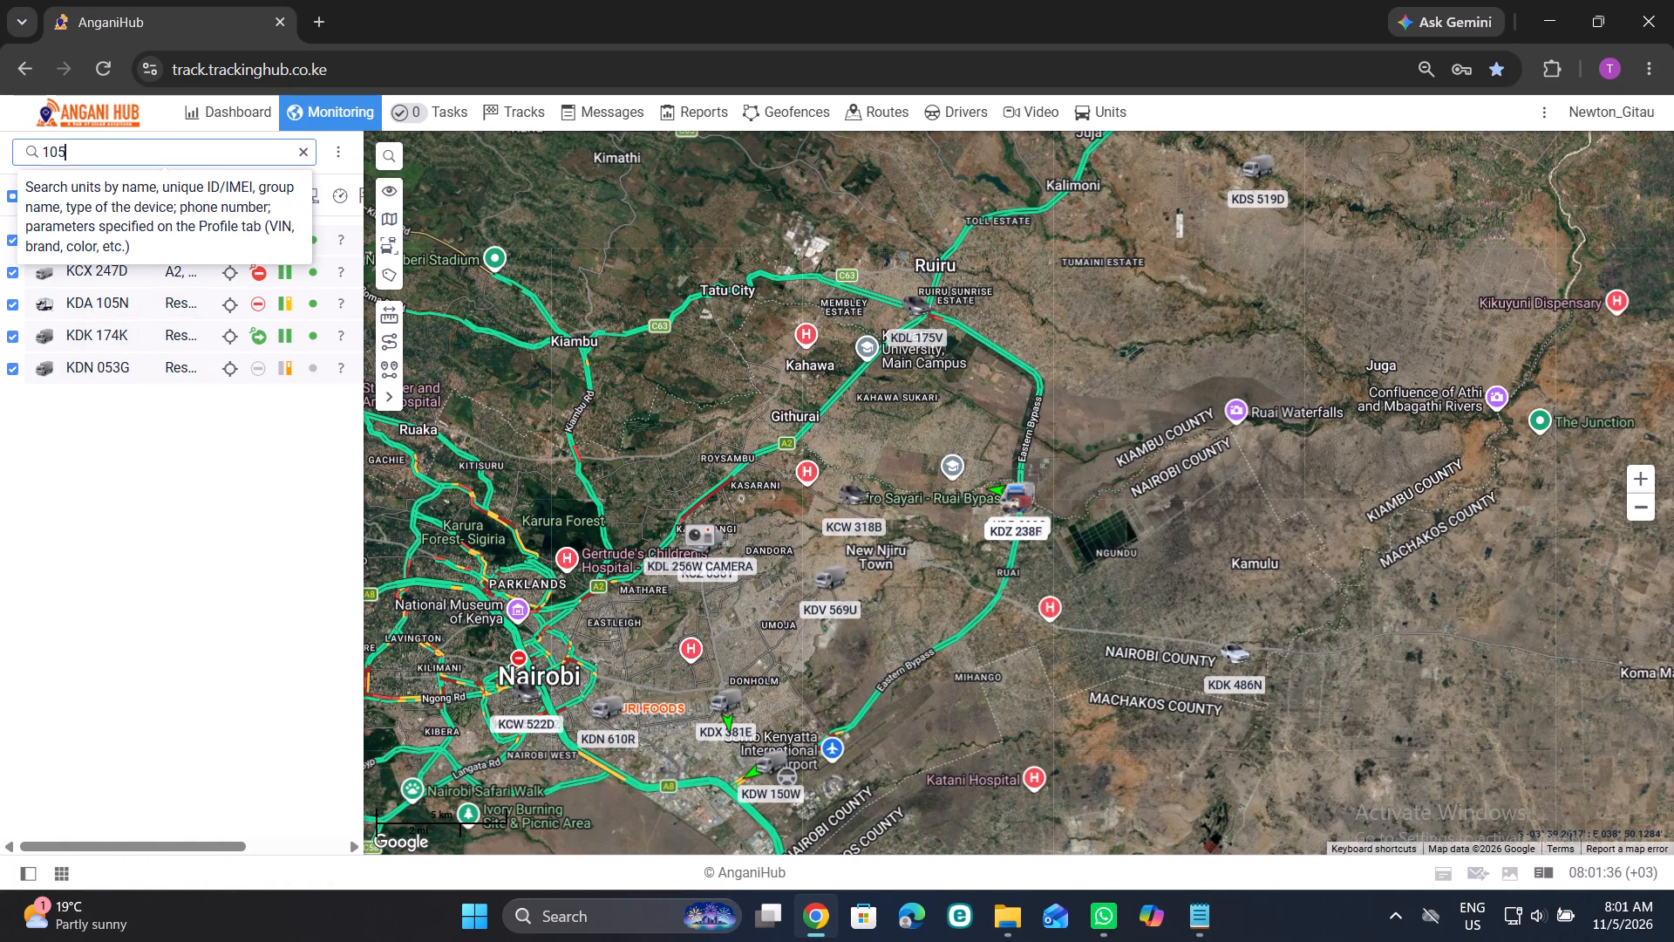
{"action": "type", "text": "678"}
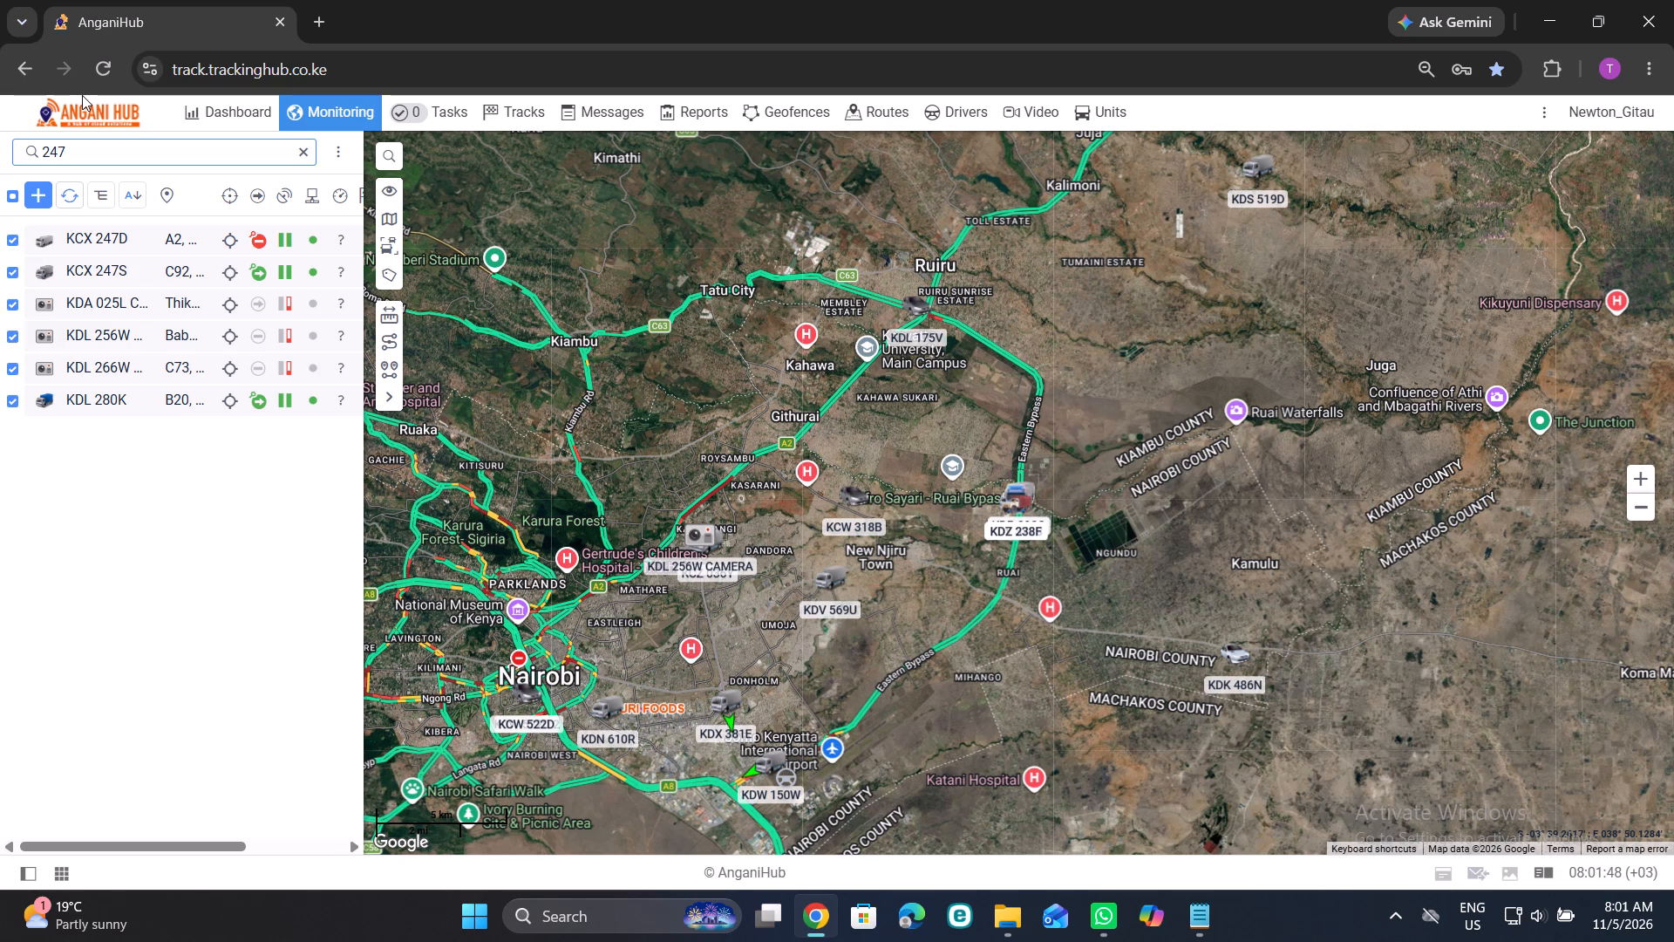
{"action": "left_click", "coordinate": [99, 238]}
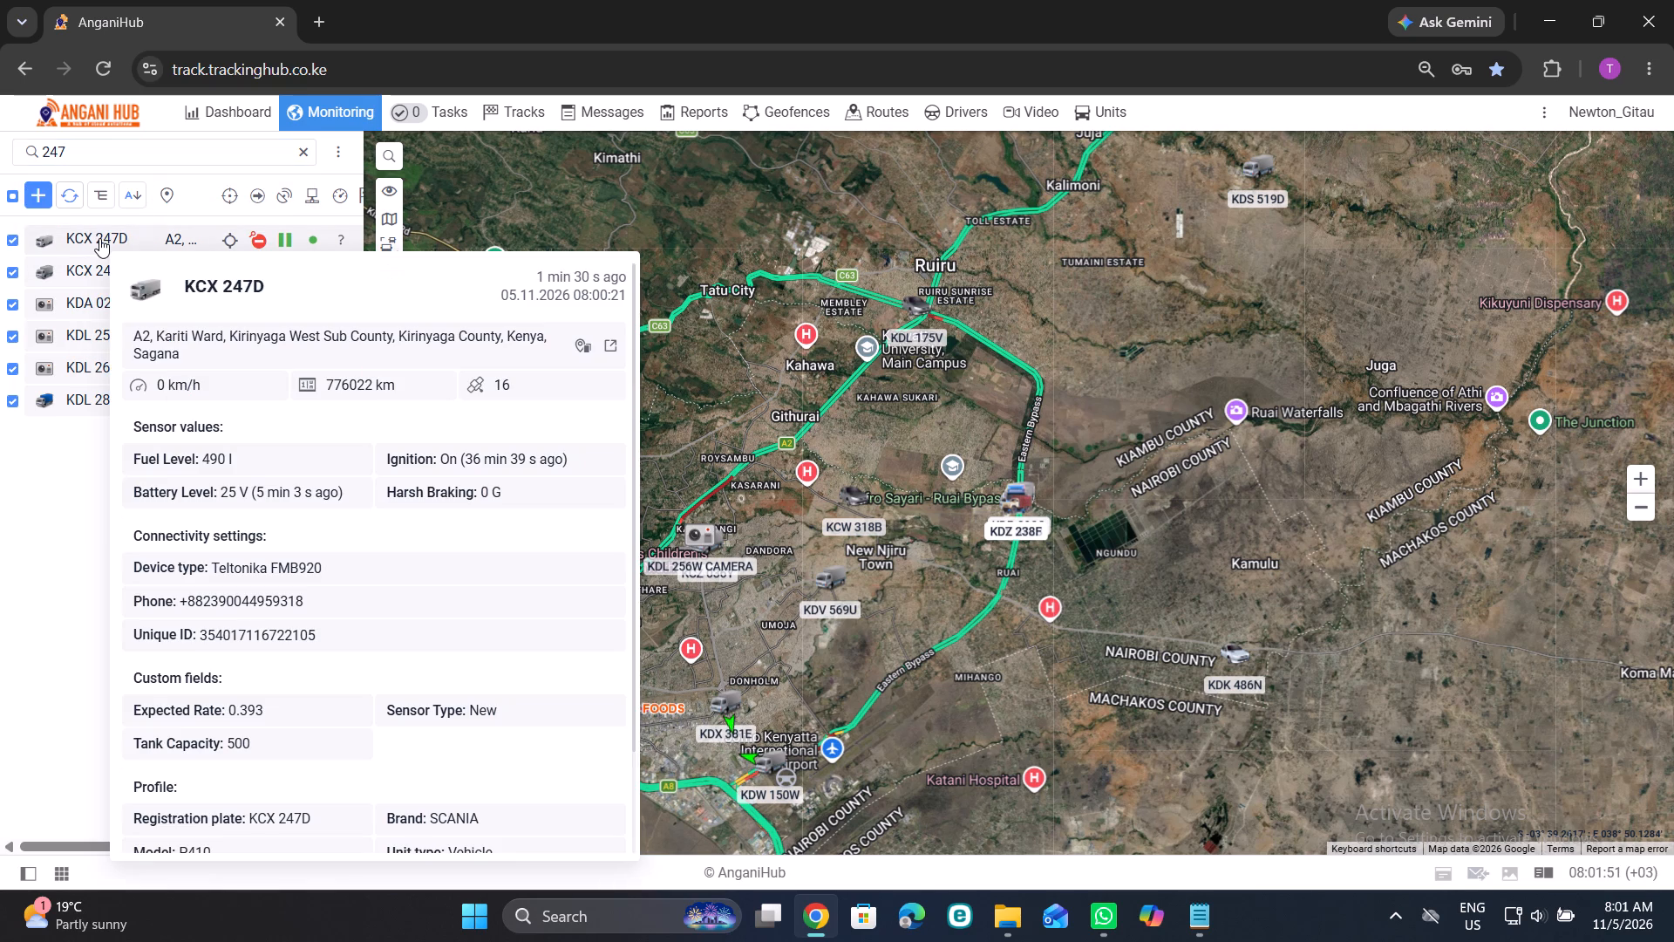
{"action": "scroll", "coordinate": [1171, 577], "scroll_direction": "up", "scroll_amount": 2}
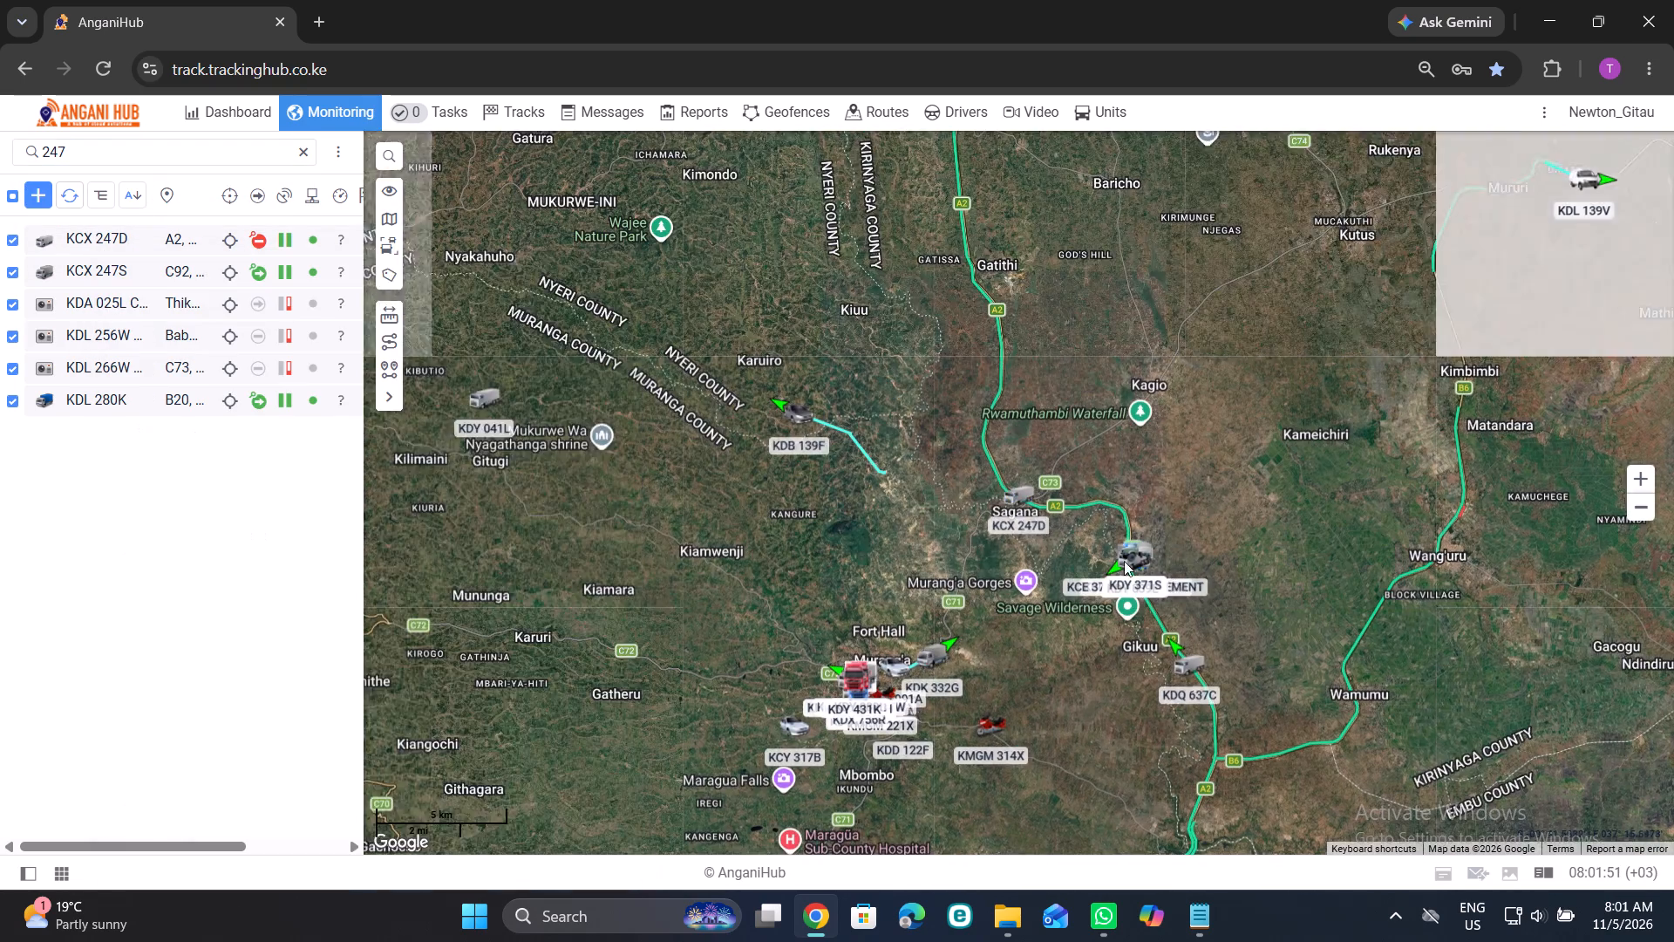
{"action": "scroll", "coordinate": [1124, 561], "scroll_direction": "up", "scroll_amount": 8}
{"action": "left_click_drag", "start_coordinate": [534, 296], "coordinate": [1140, 515]}
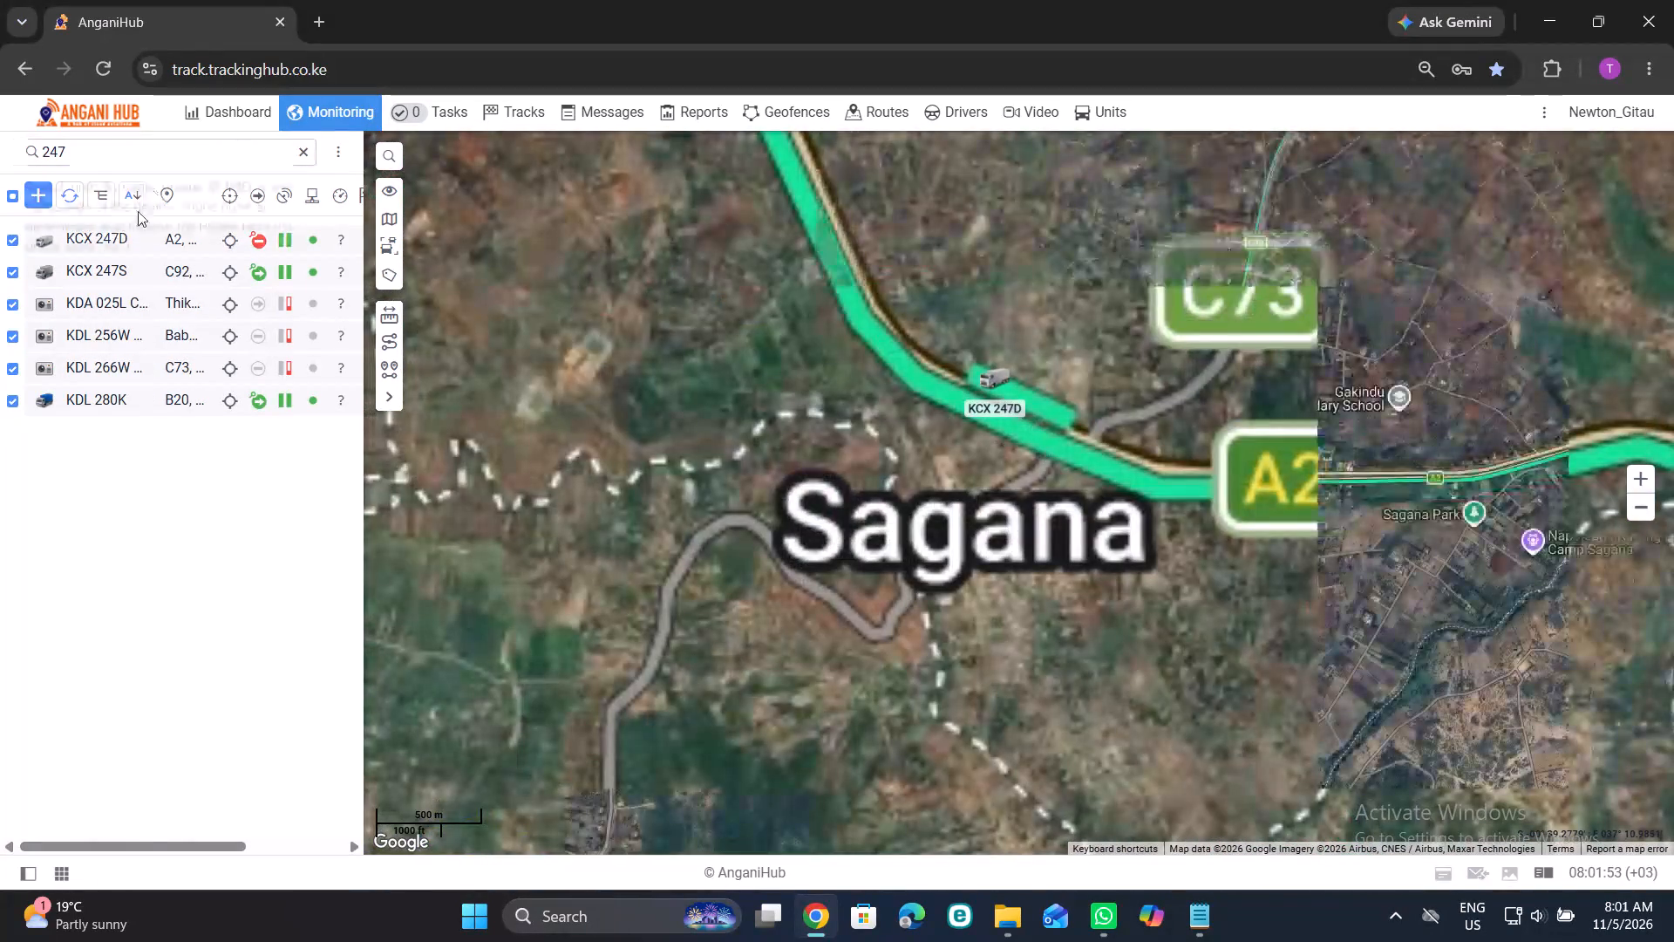
{"action": "left_click", "coordinate": [117, 243]}
{"action": "scroll", "coordinate": [1113, 577], "scroll_direction": "up", "scroll_amount": 4}
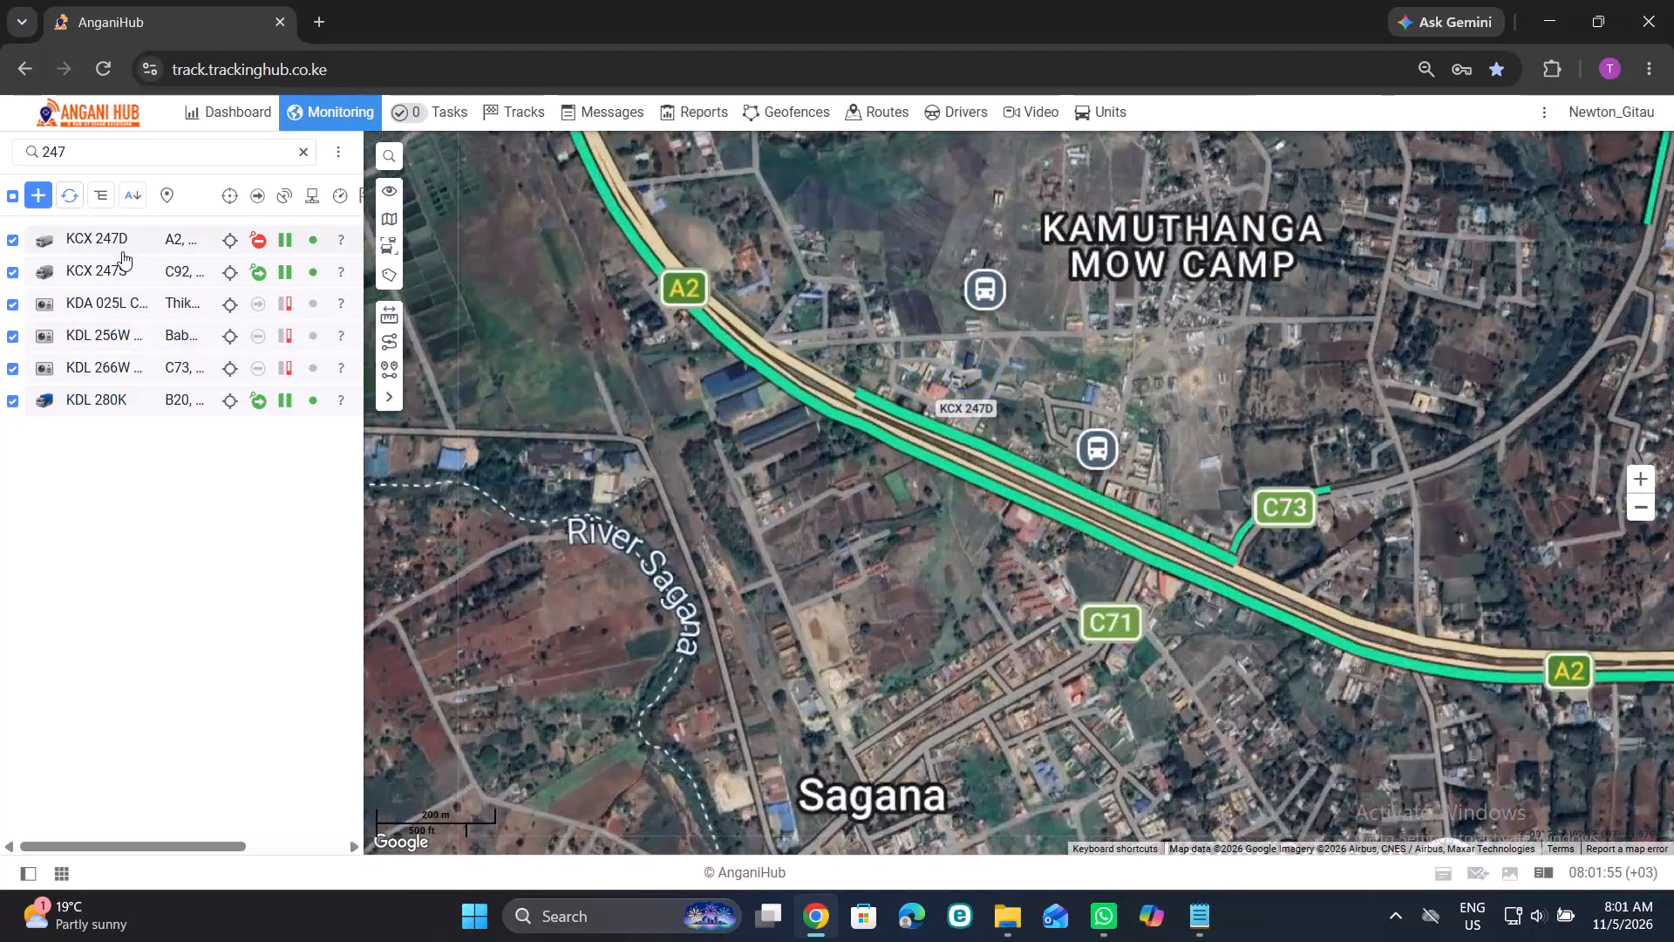
{"action": "key", "text": "alt+Tab"}
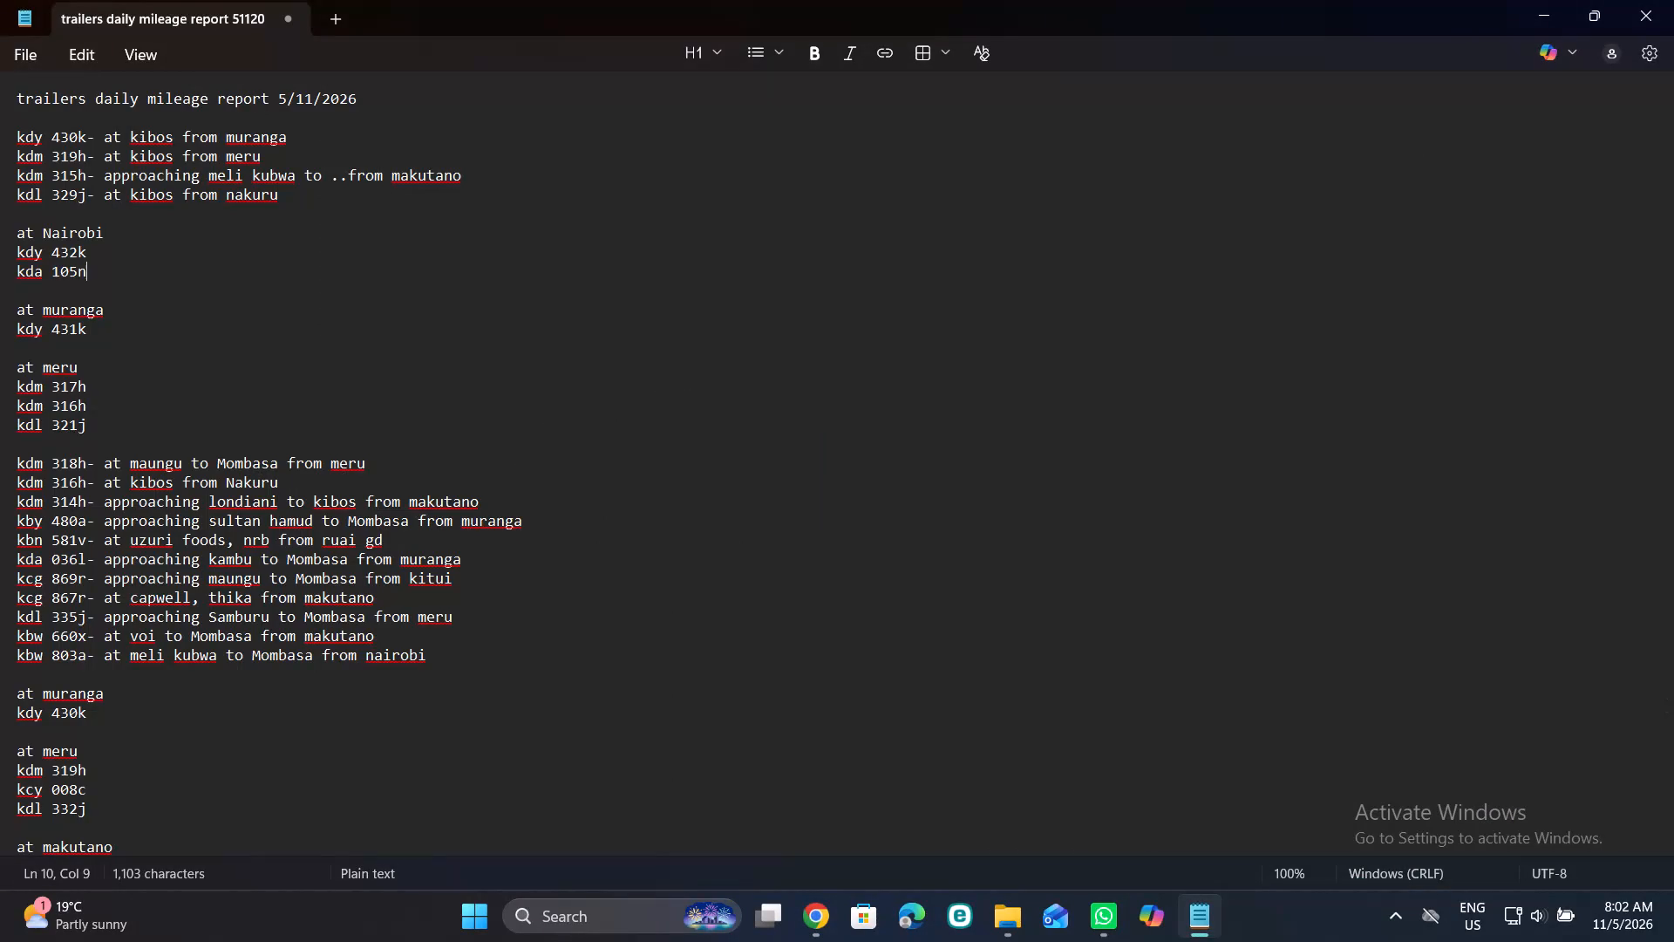
{"action": "key", "text": "alt+Tab"}
{"action": "left_click", "coordinate": [105, 232]}
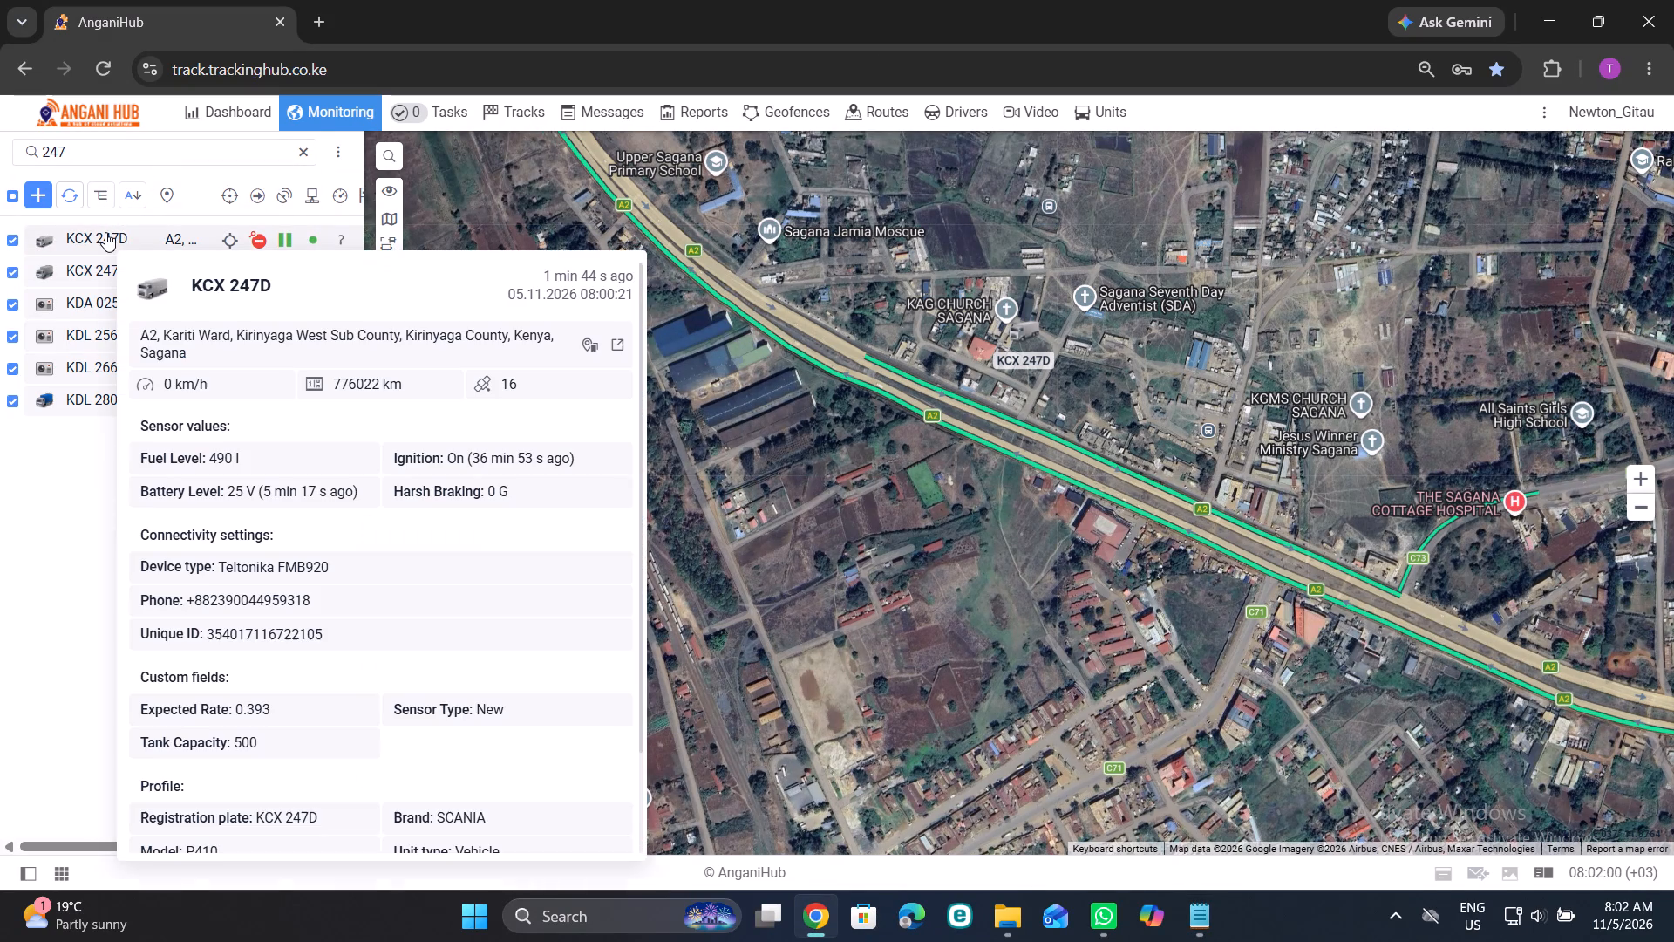
{"action": "double_click", "coordinate": [61, 164]}
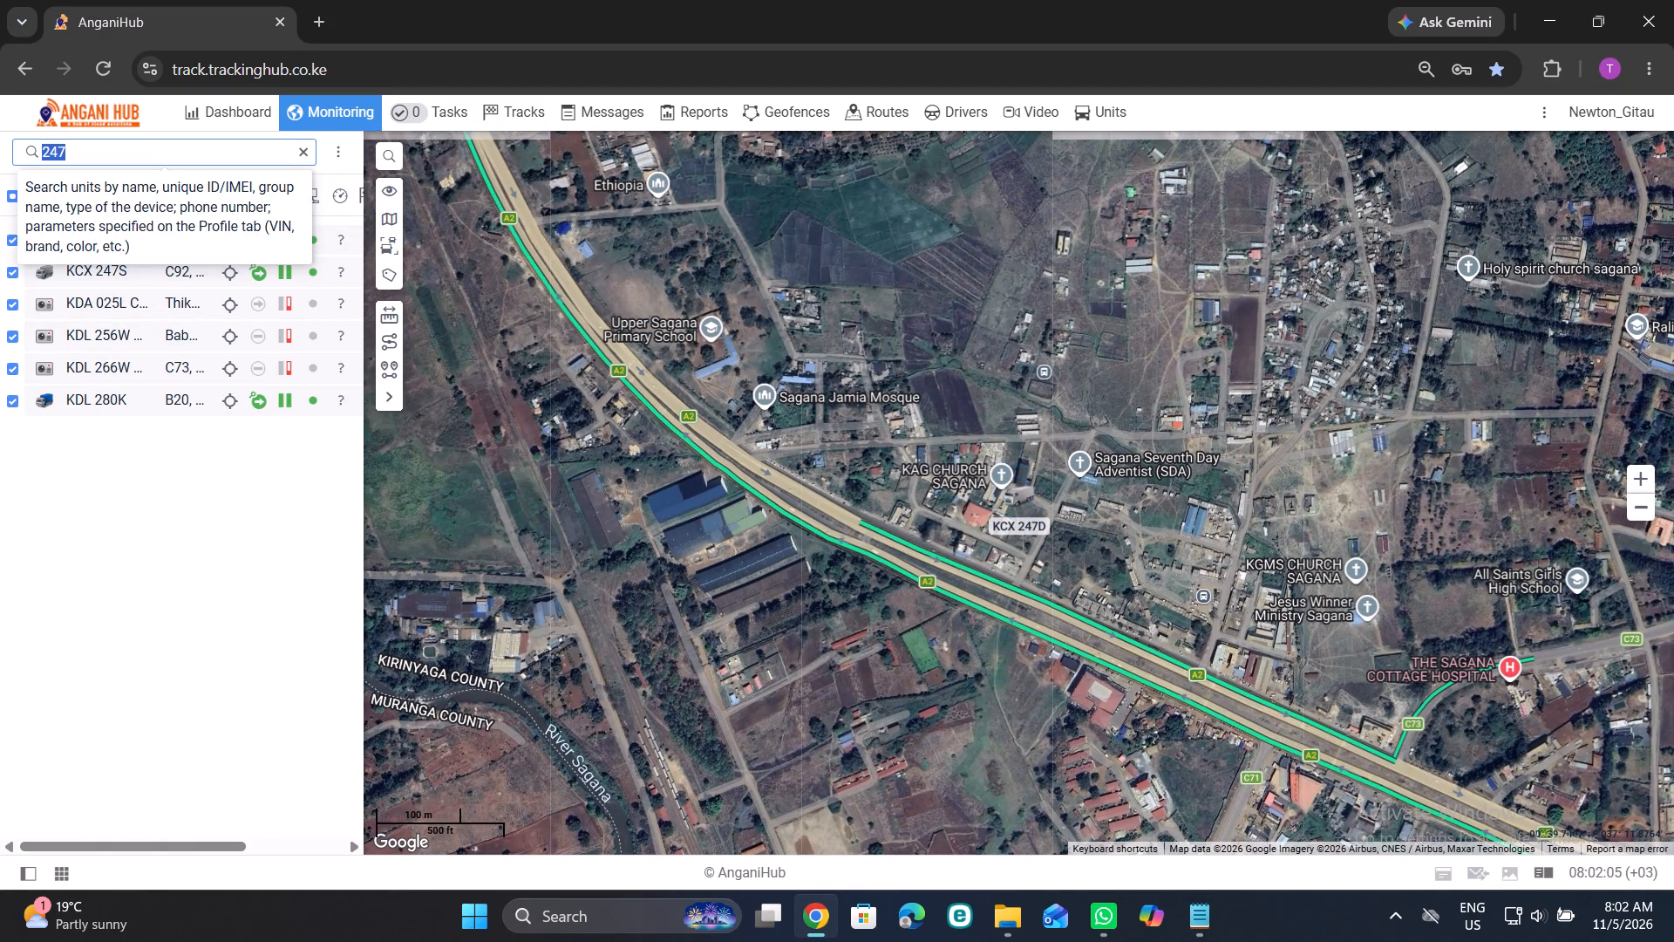
{"action": "type", "text": "234"}
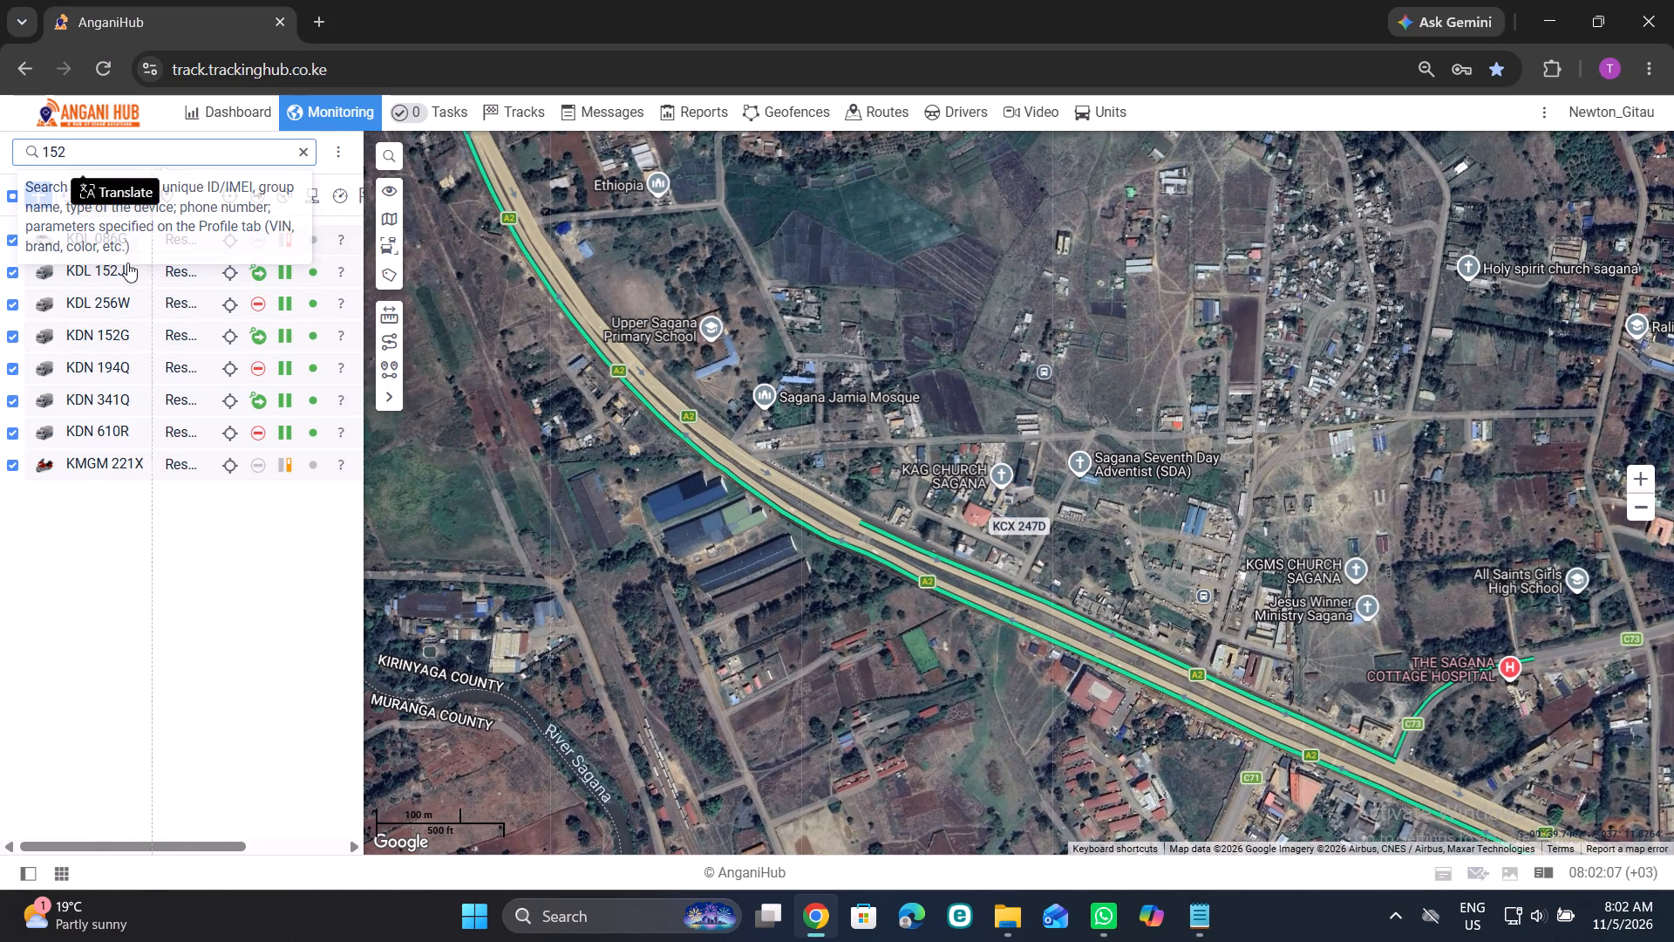
{"action": "left_click", "coordinate": [105, 265]}
{"action": "scroll", "coordinate": [869, 385], "scroll_direction": "down", "scroll_amount": 2}
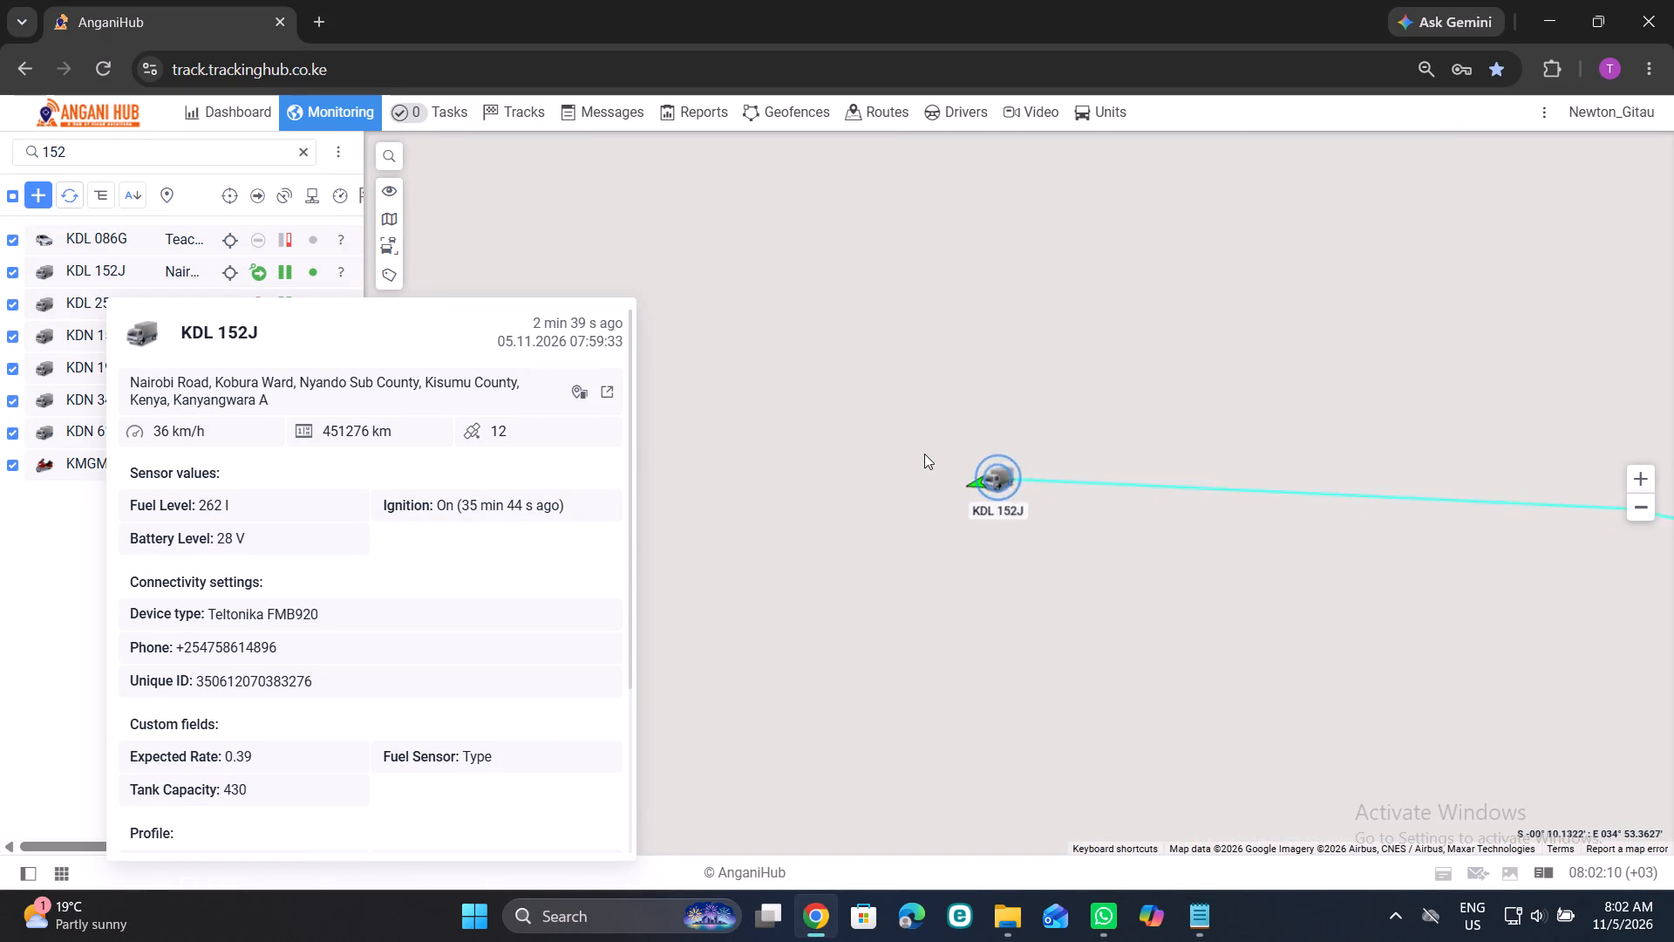
{"action": "scroll", "coordinate": [924, 454], "scroll_direction": "down", "scroll_amount": 6}
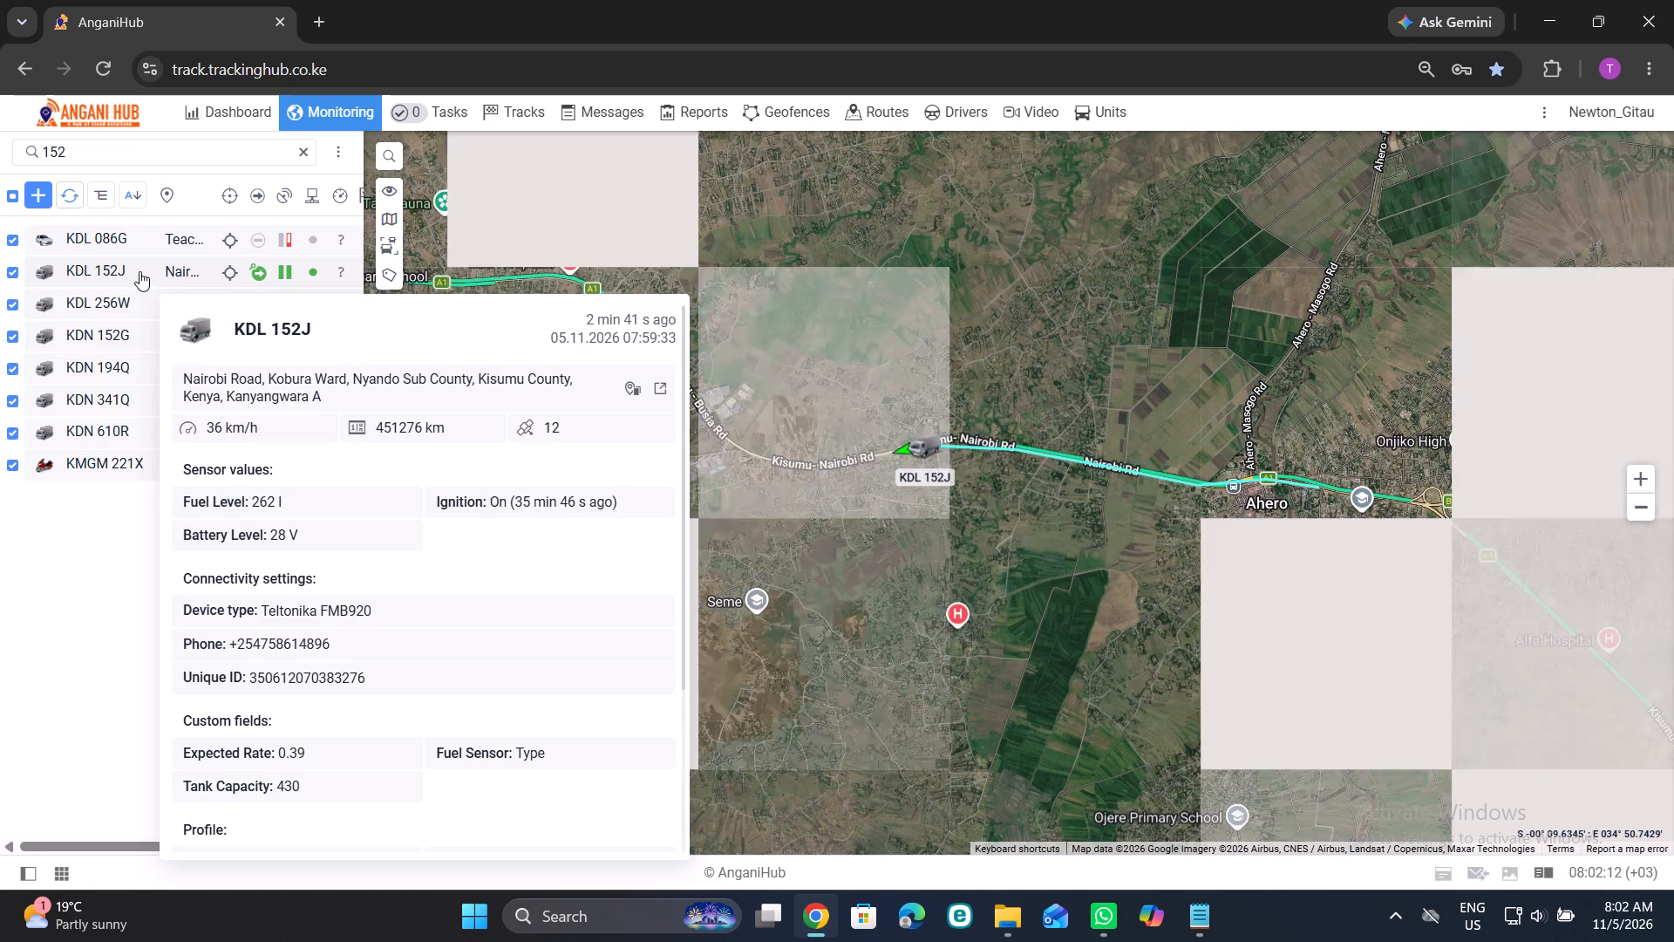
{"action": "scroll", "coordinate": [1054, 354], "scroll_direction": "down", "scroll_amount": 3}
{"action": "left_click_drag", "start_coordinate": [935, 389], "coordinate": [1092, 423]}
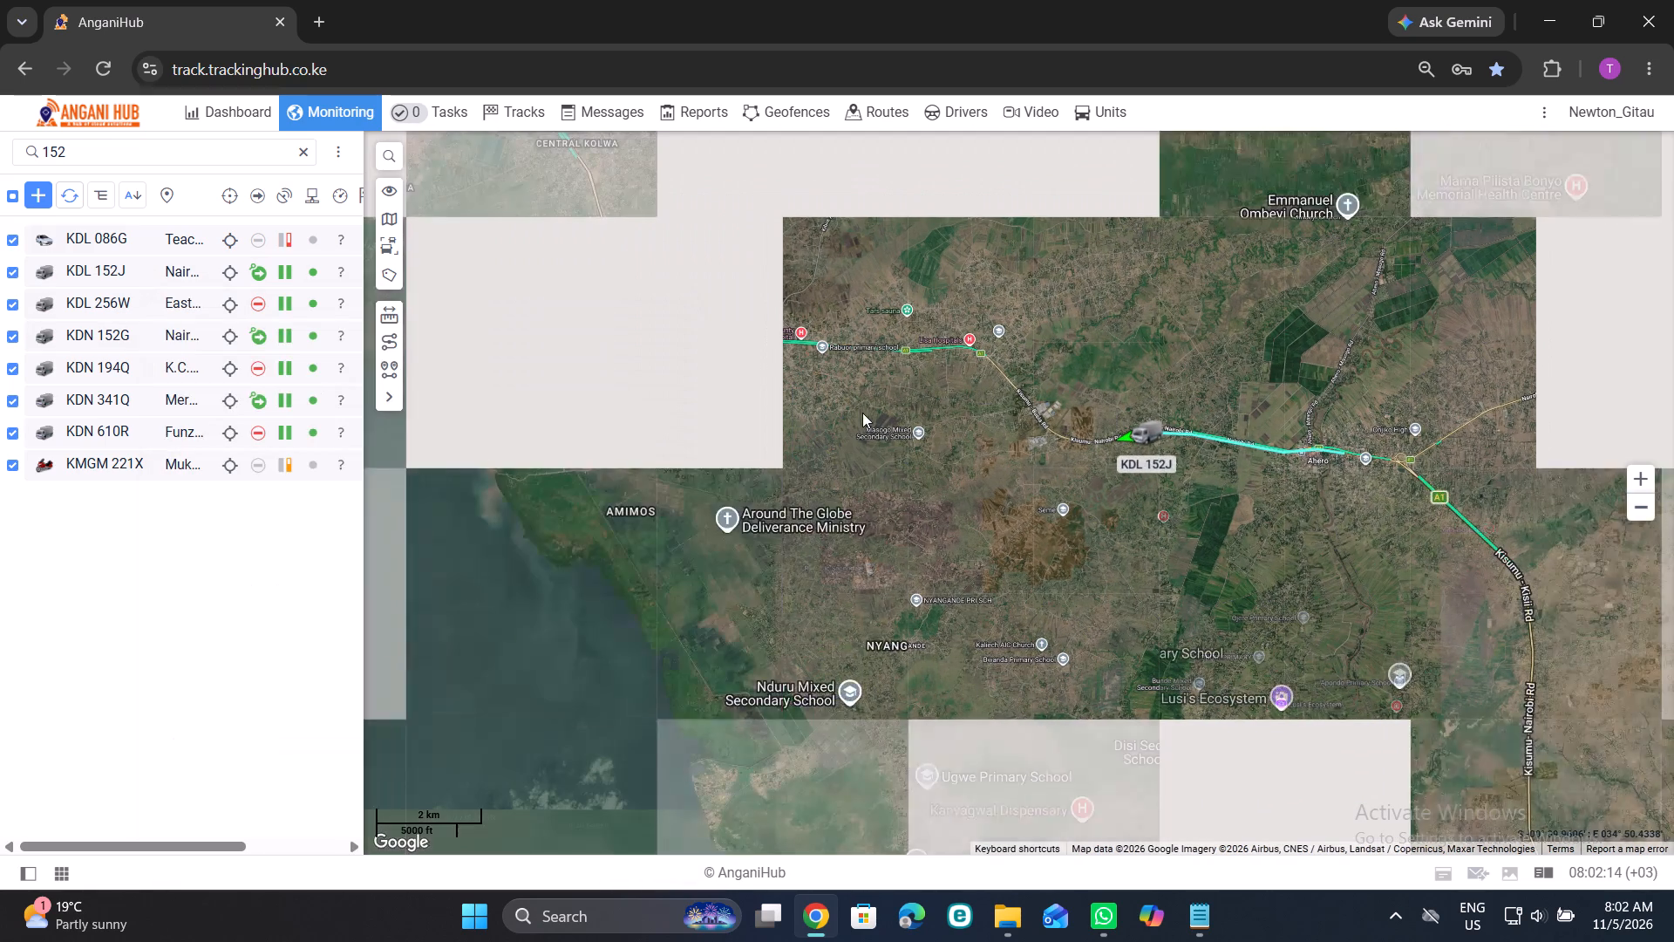
{"action": "left_click_drag", "start_coordinate": [827, 417], "coordinate": [902, 431]}
{"action": "key", "text": "alt+Tab"}
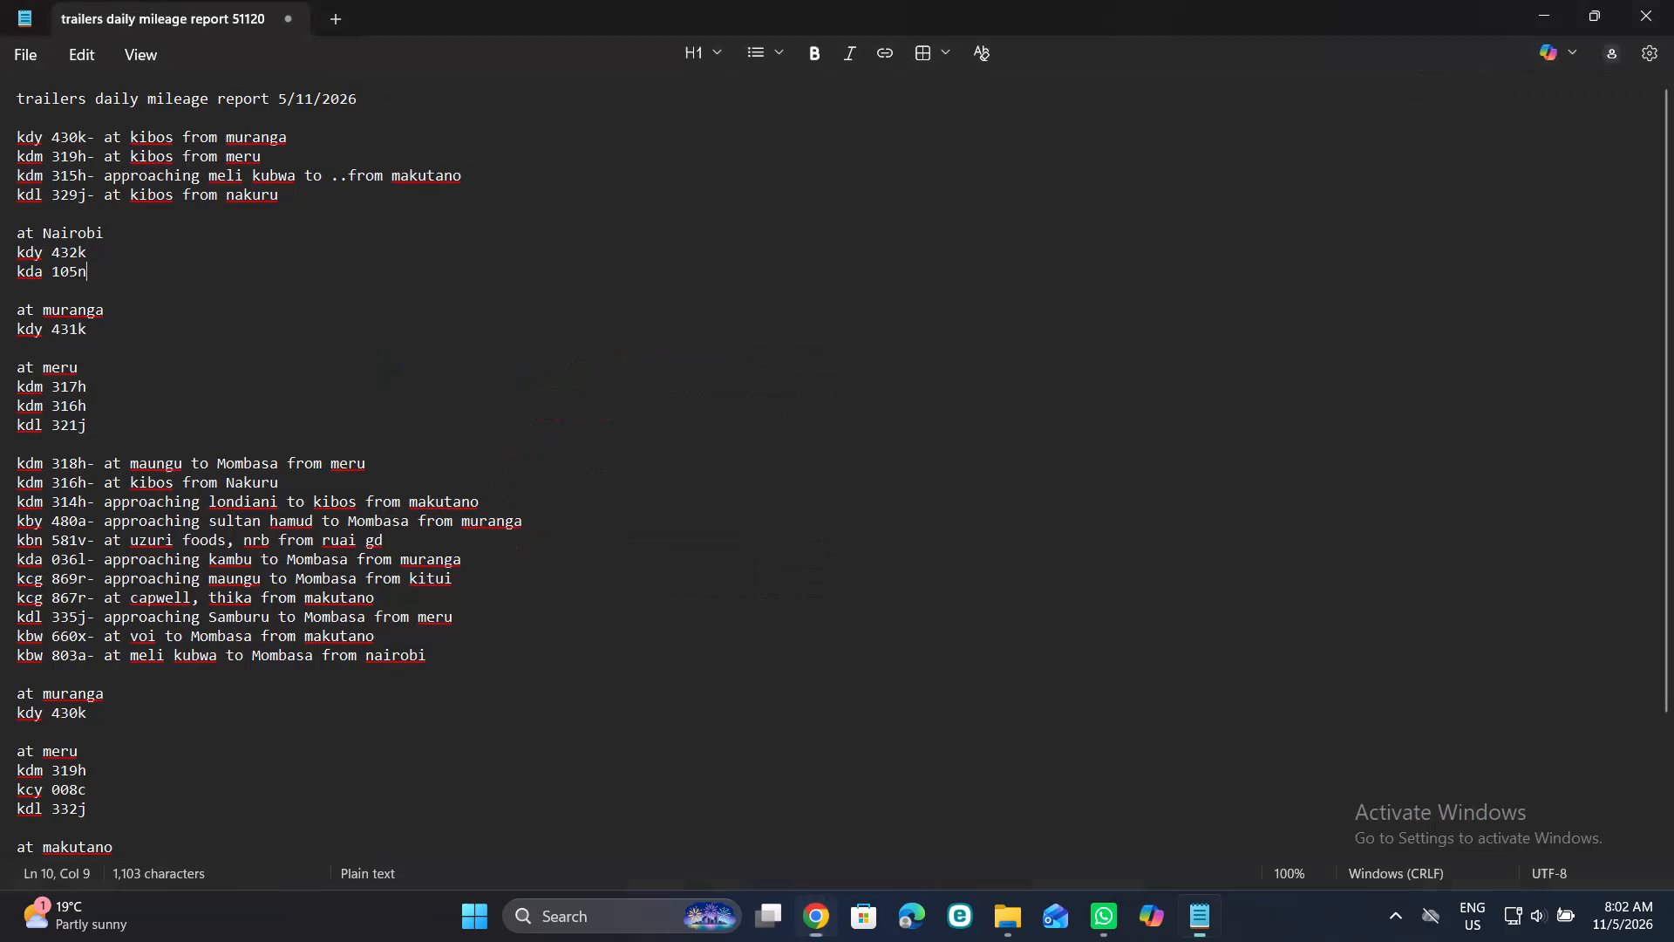
{"action": "left_click", "coordinate": [344, 191]}
{"action": "key", "text": "Return"}
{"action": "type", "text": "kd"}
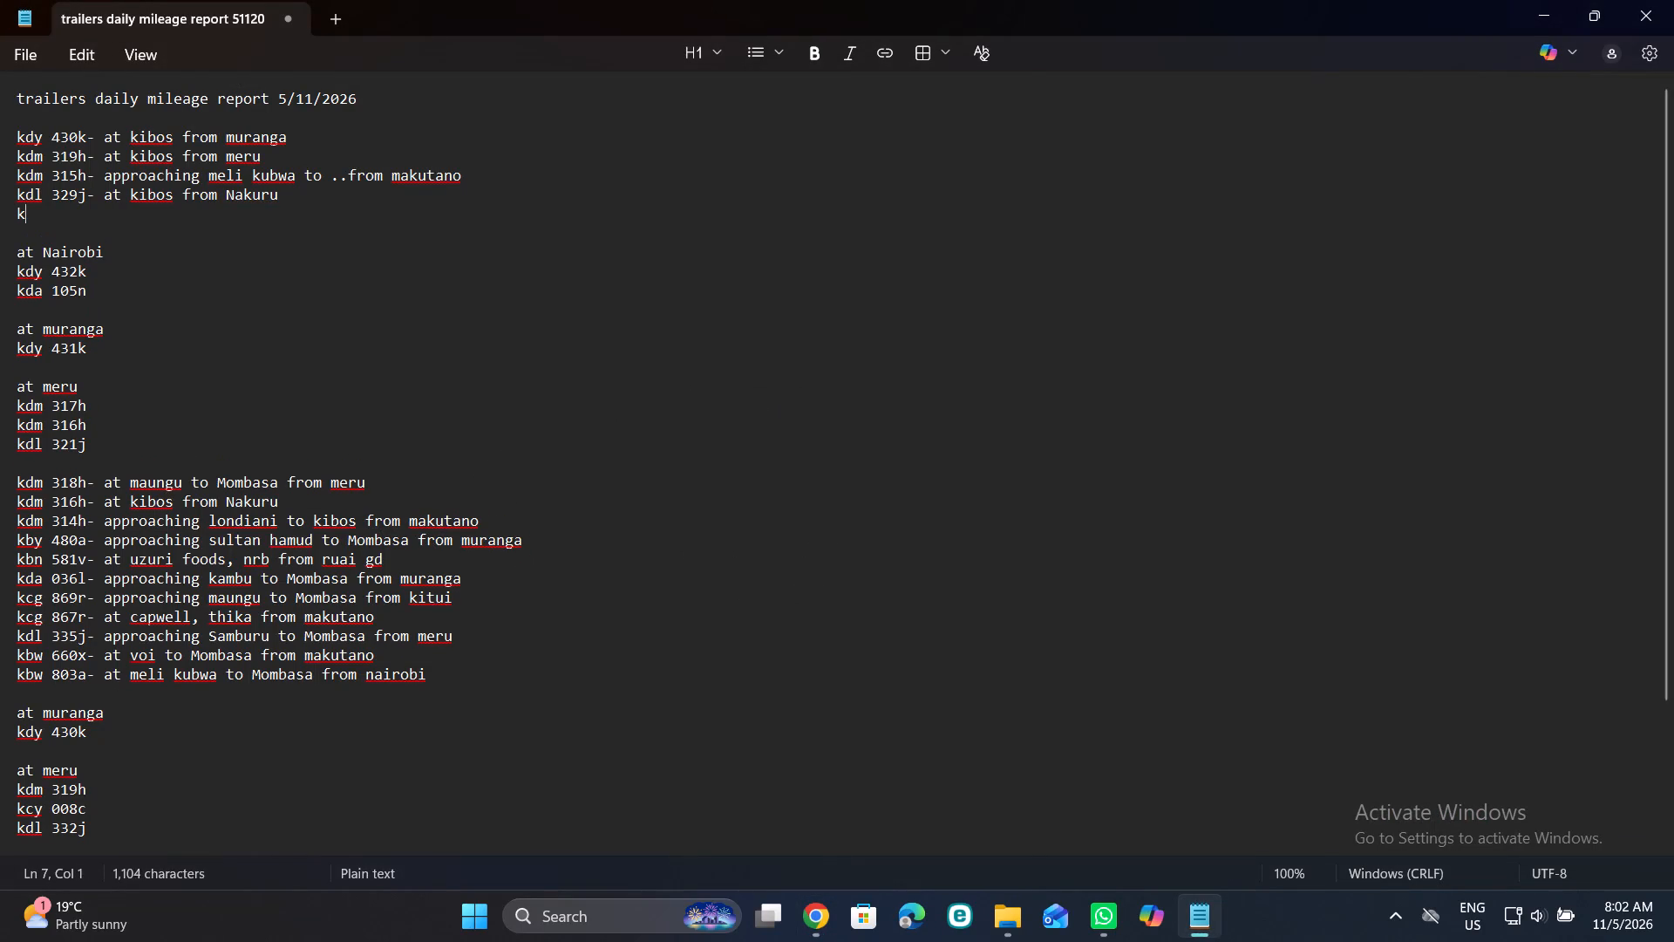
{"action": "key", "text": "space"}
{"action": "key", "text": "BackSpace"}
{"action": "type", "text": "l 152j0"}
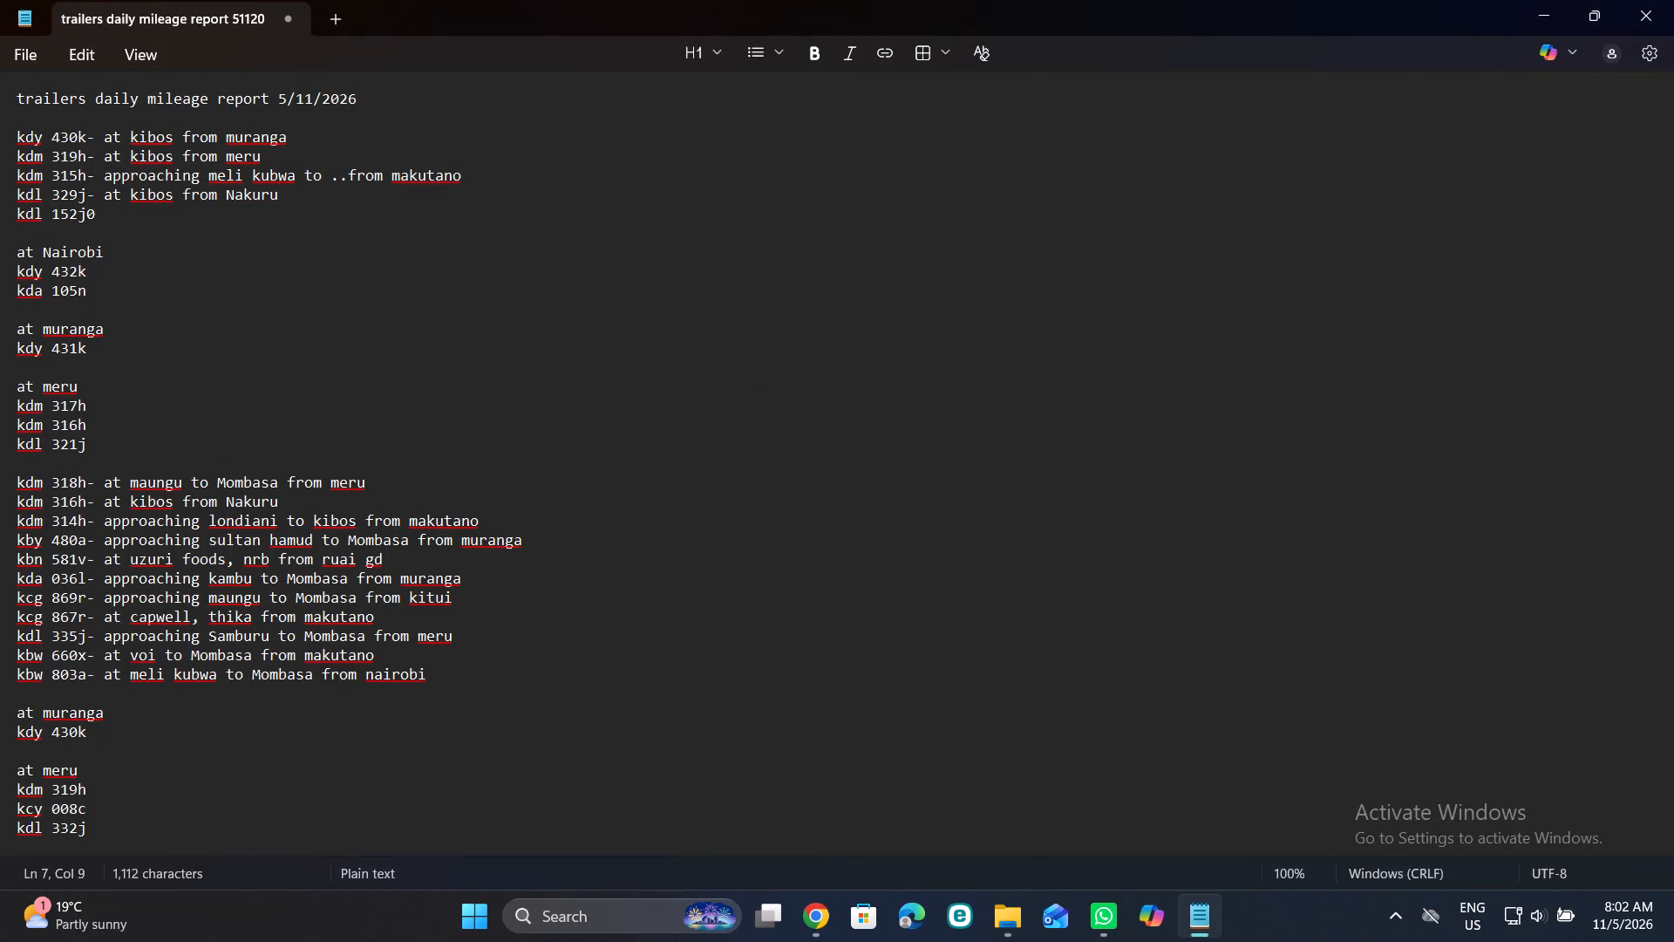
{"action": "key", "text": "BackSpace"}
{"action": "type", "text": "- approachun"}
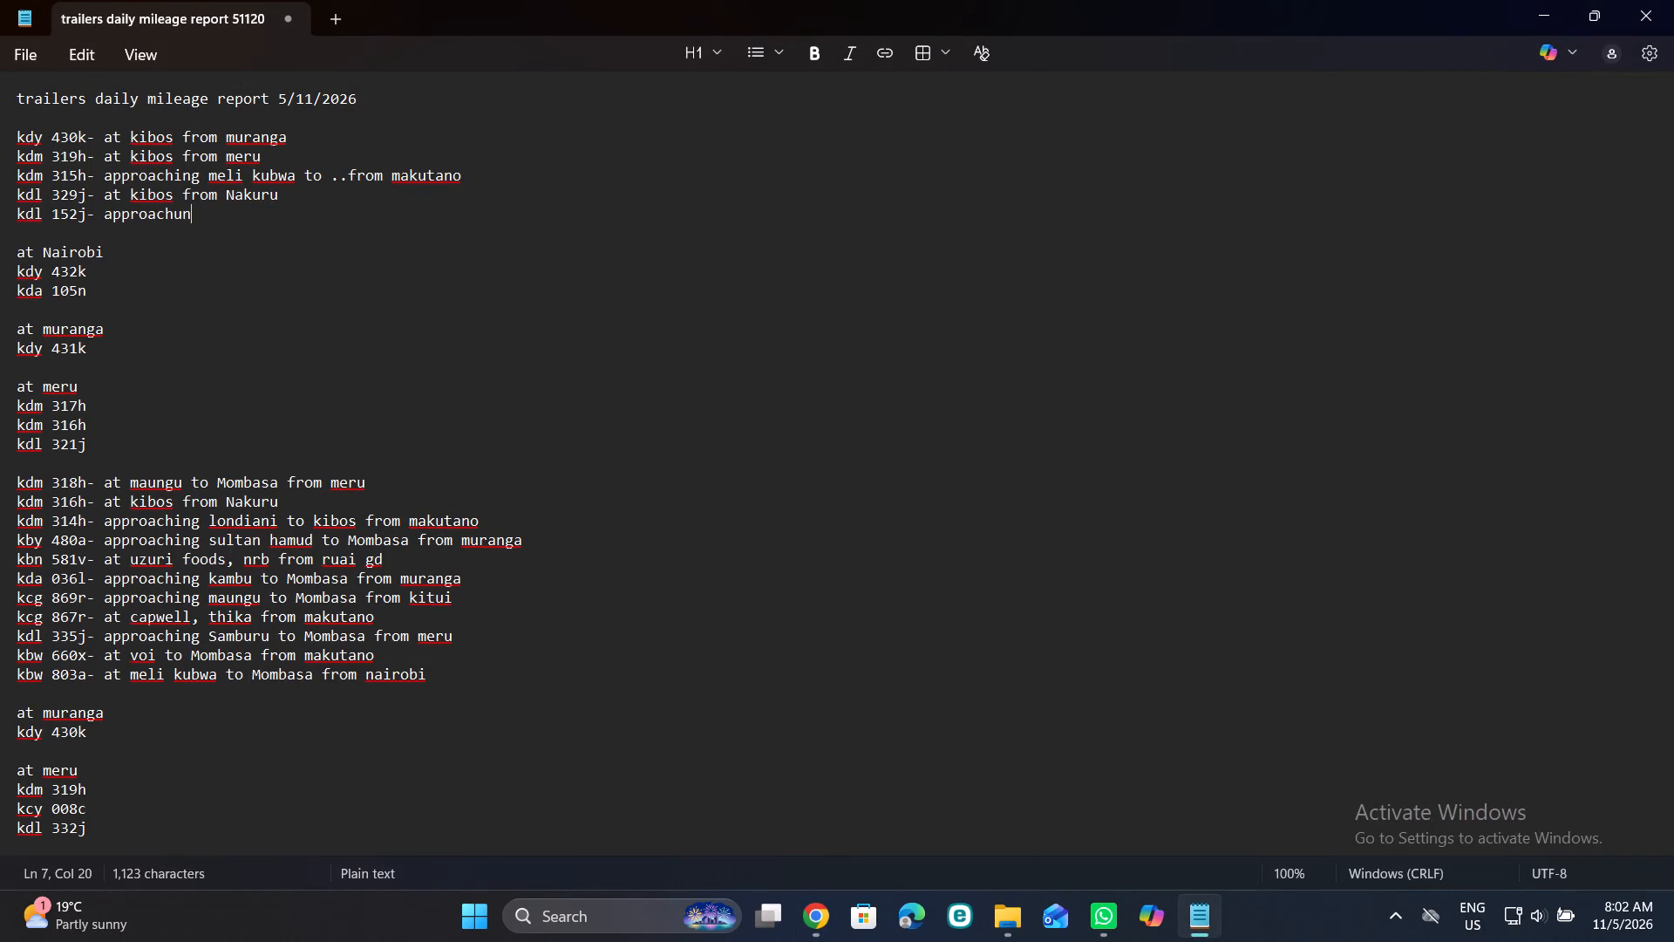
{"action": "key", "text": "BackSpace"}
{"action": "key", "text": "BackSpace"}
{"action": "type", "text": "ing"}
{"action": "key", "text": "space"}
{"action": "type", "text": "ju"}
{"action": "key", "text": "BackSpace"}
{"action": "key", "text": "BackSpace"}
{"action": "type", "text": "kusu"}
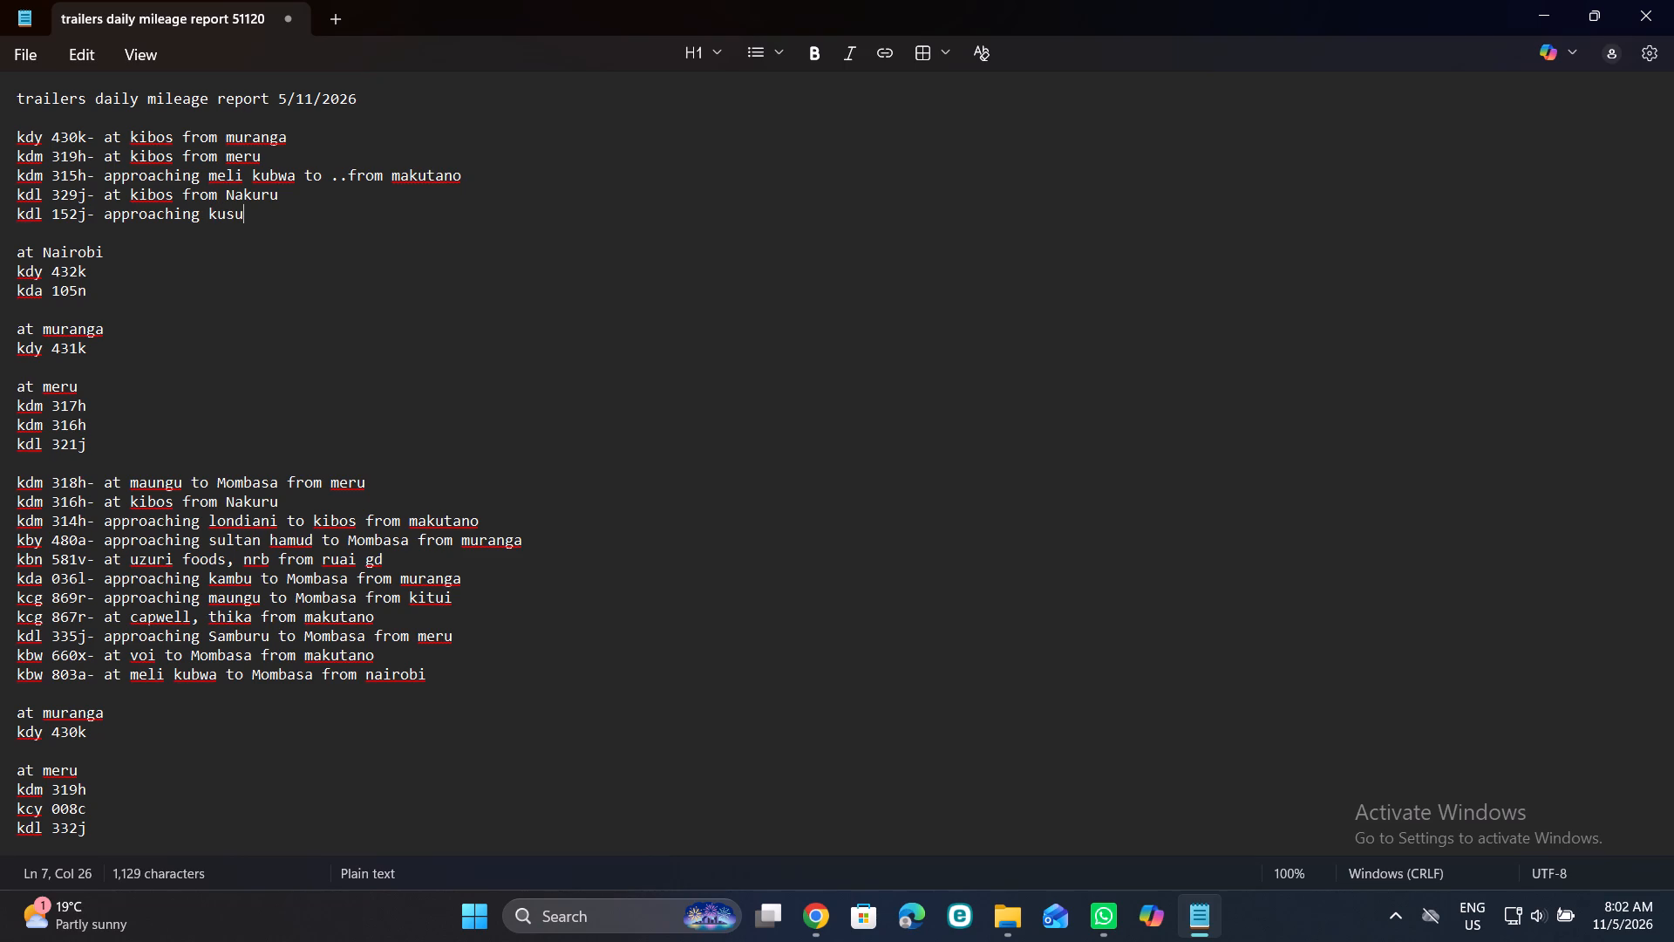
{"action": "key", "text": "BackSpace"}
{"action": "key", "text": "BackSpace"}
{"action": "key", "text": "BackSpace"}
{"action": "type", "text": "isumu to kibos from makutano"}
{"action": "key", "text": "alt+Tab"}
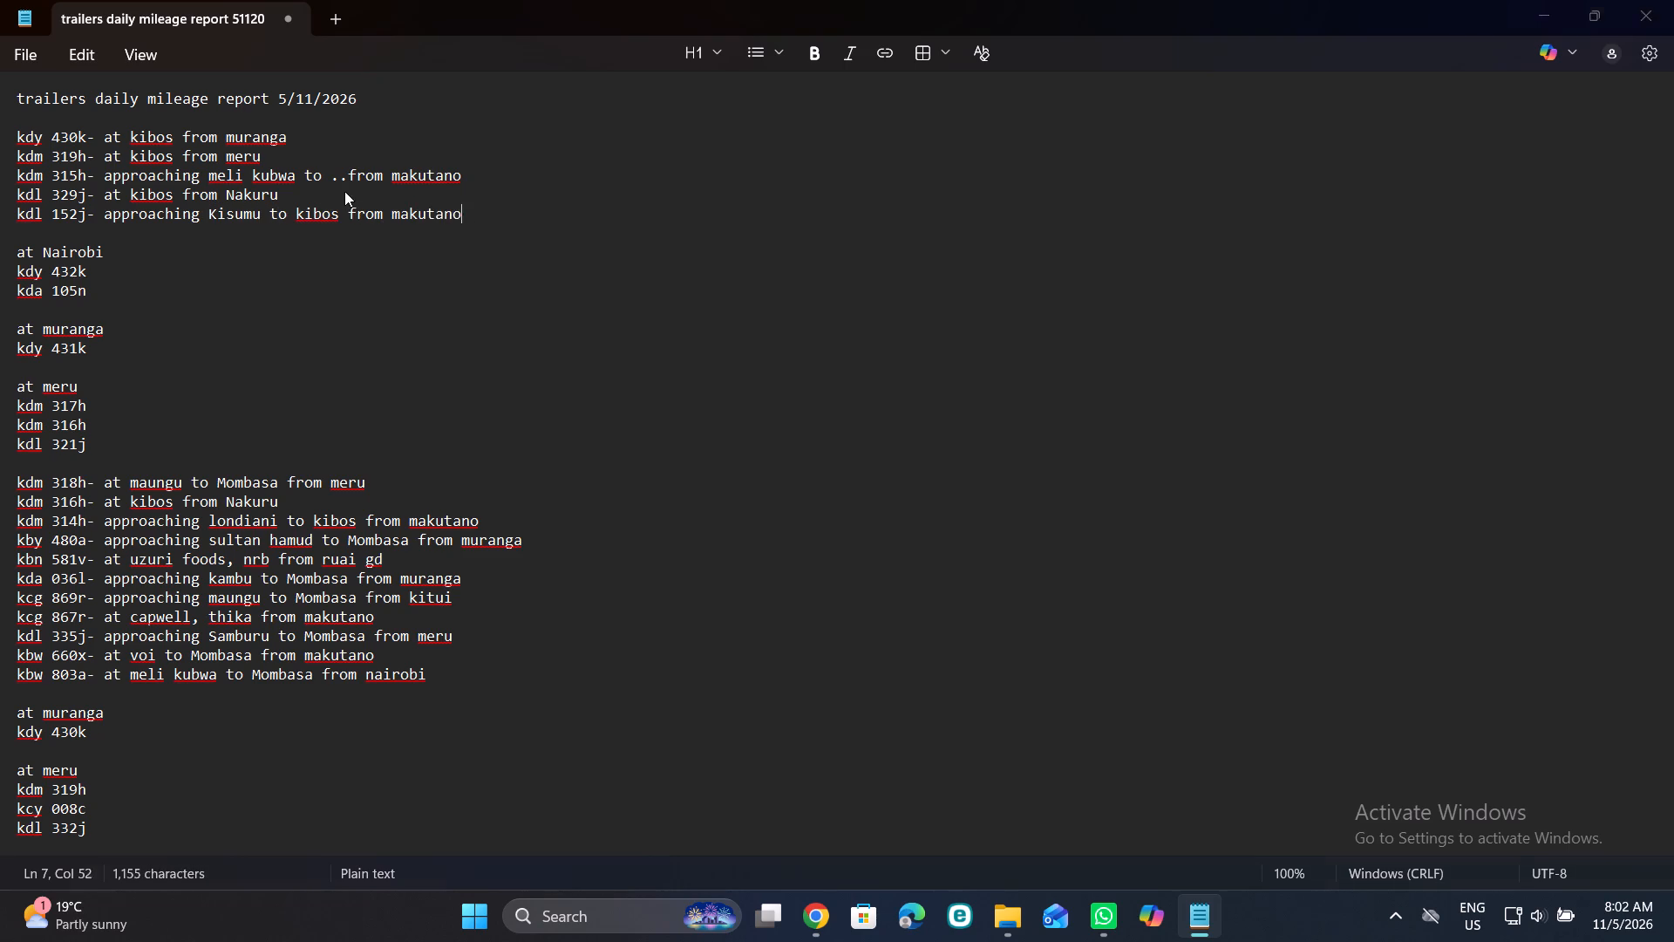
{"action": "left_click", "coordinate": [105, 171]}
{"action": "left_click", "coordinate": [126, 128]}
{"action": "left_click", "coordinate": [99, 164]}
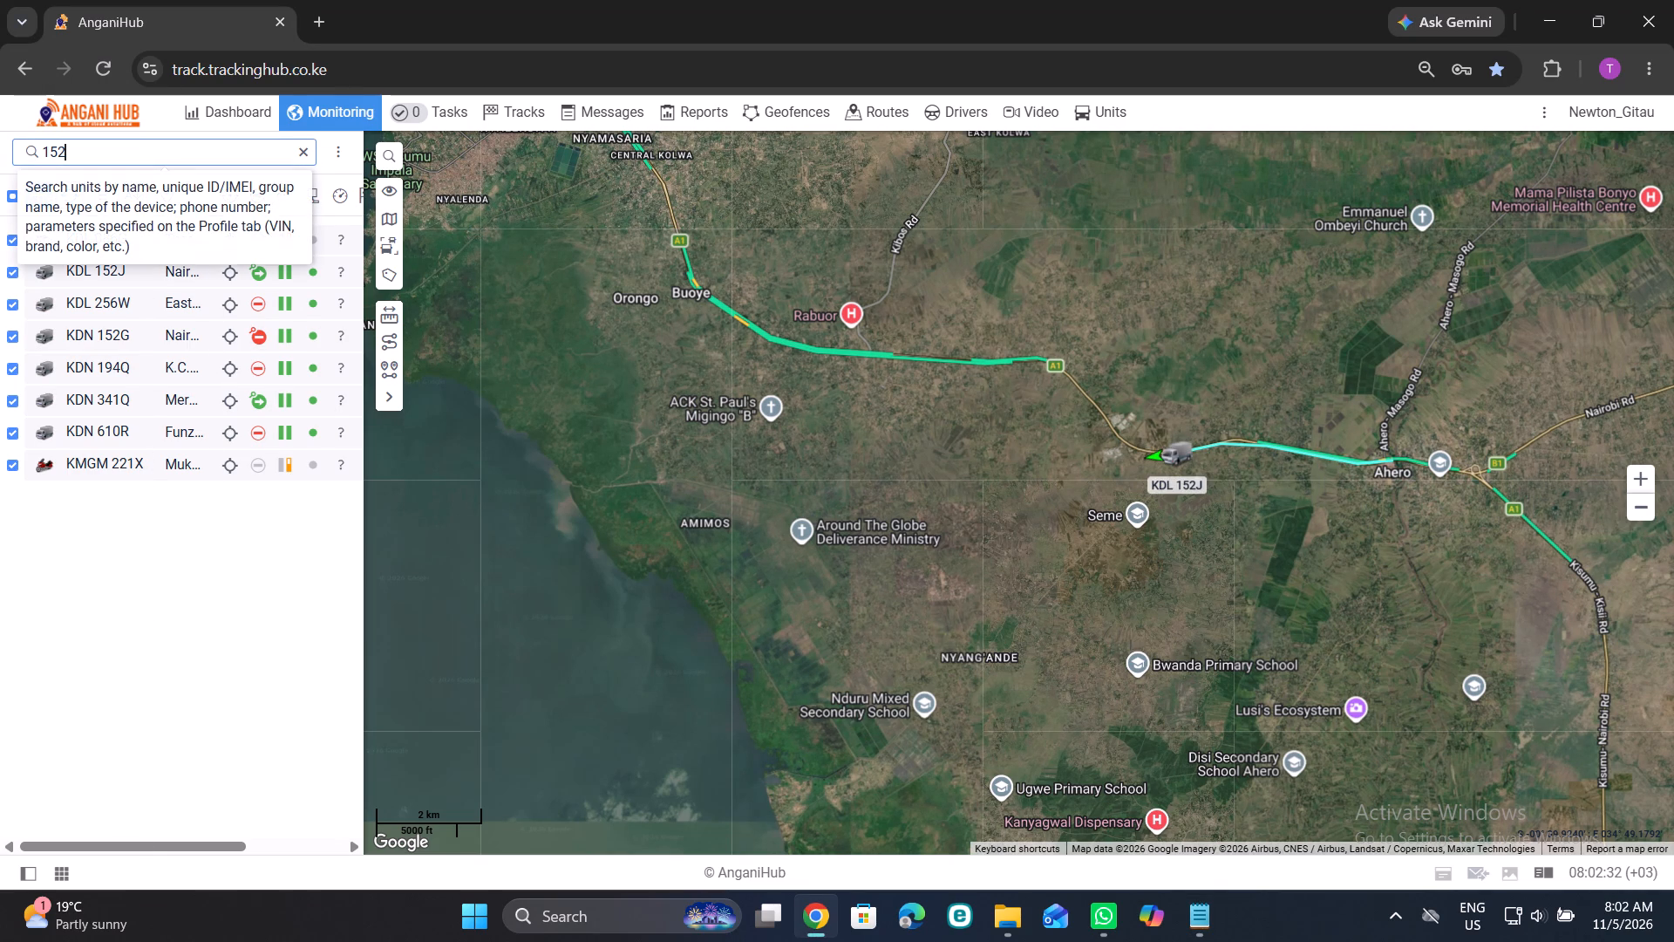
{"action": "key", "text": "BackSpace"}
{"action": "key", "text": "0"}
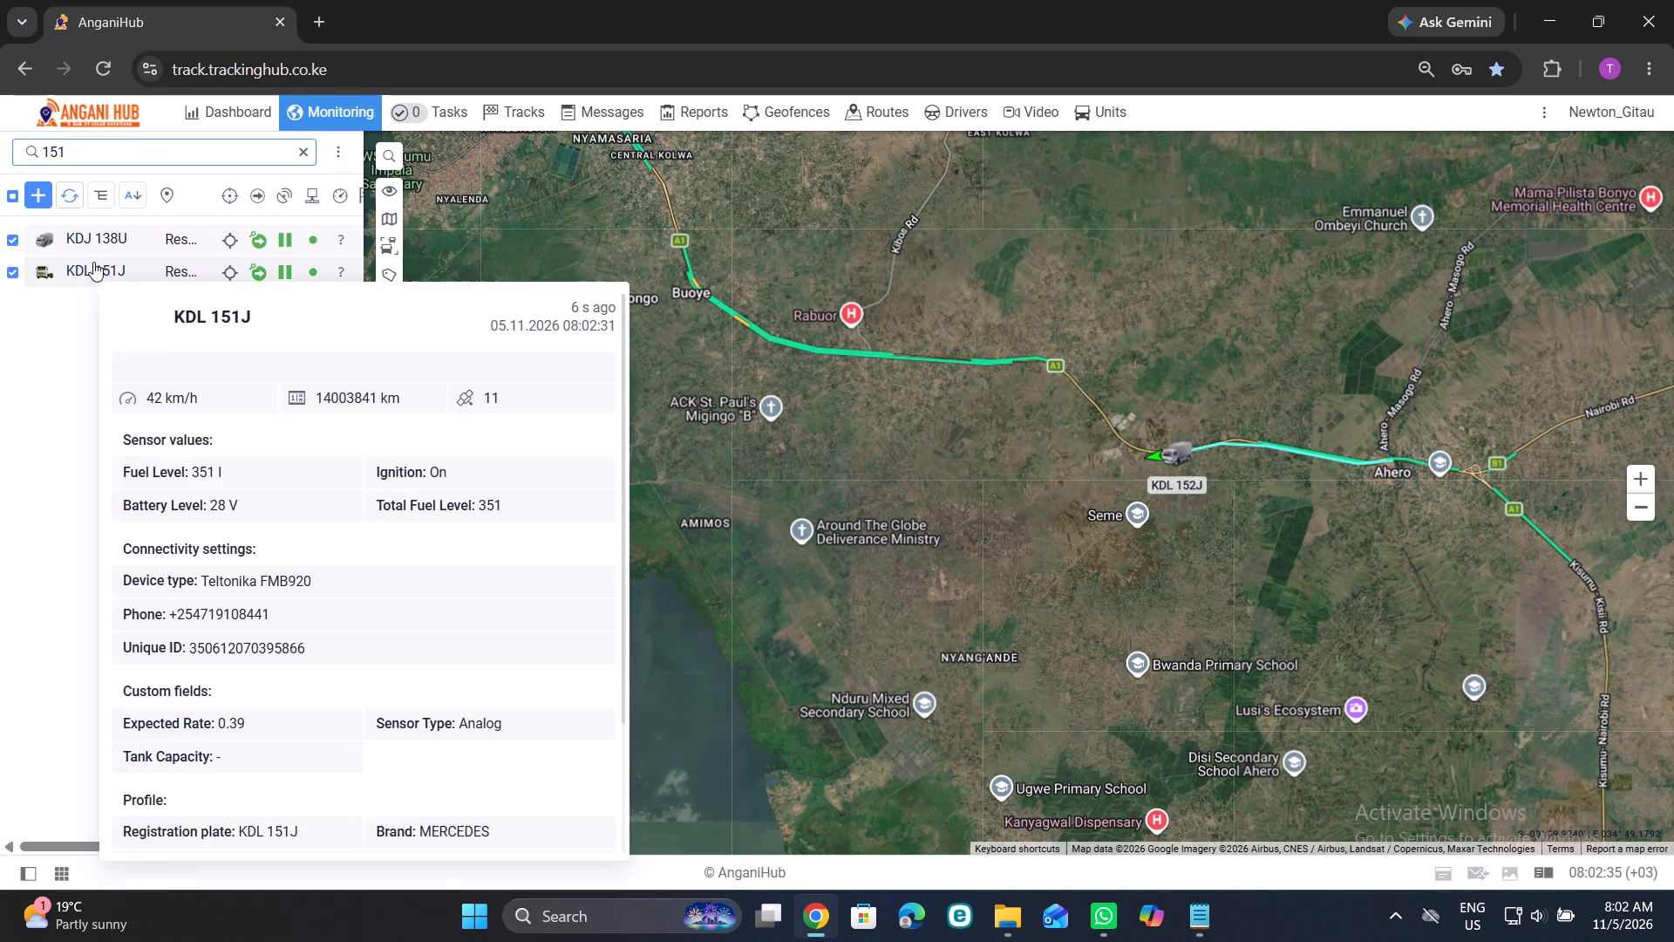
{"action": "left_click", "coordinate": [99, 274]}
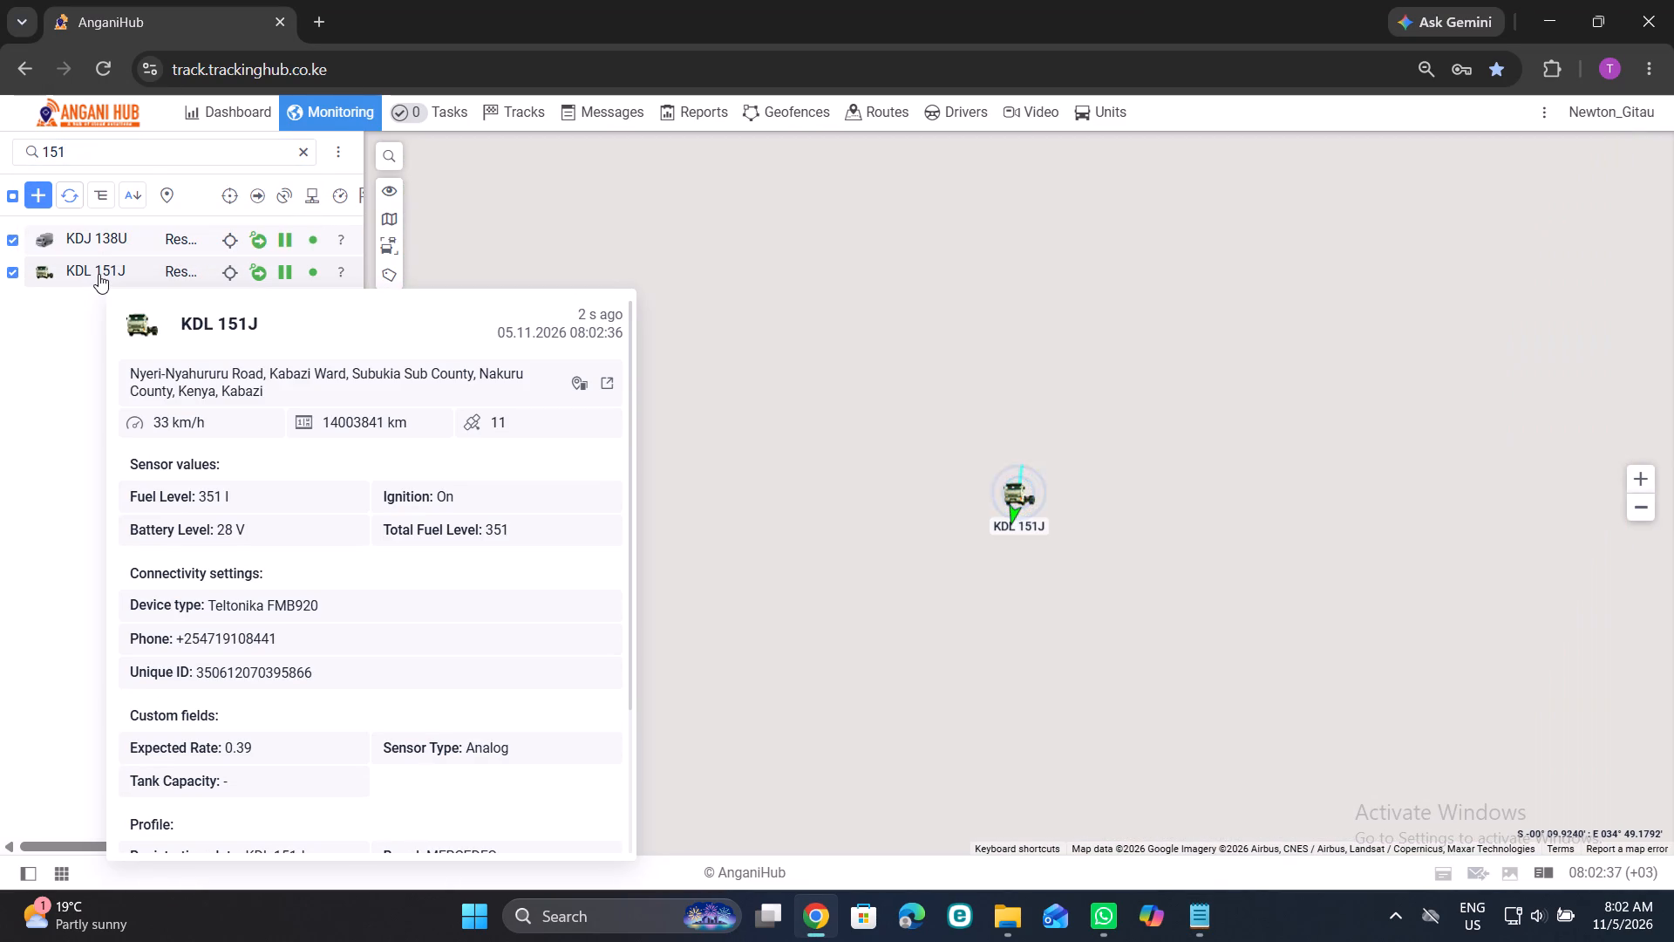
{"action": "scroll", "coordinate": [840, 391], "scroll_direction": "down", "scroll_amount": 2}
{"action": "left_click_drag", "start_coordinate": [858, 518], "coordinate": [882, 424]}
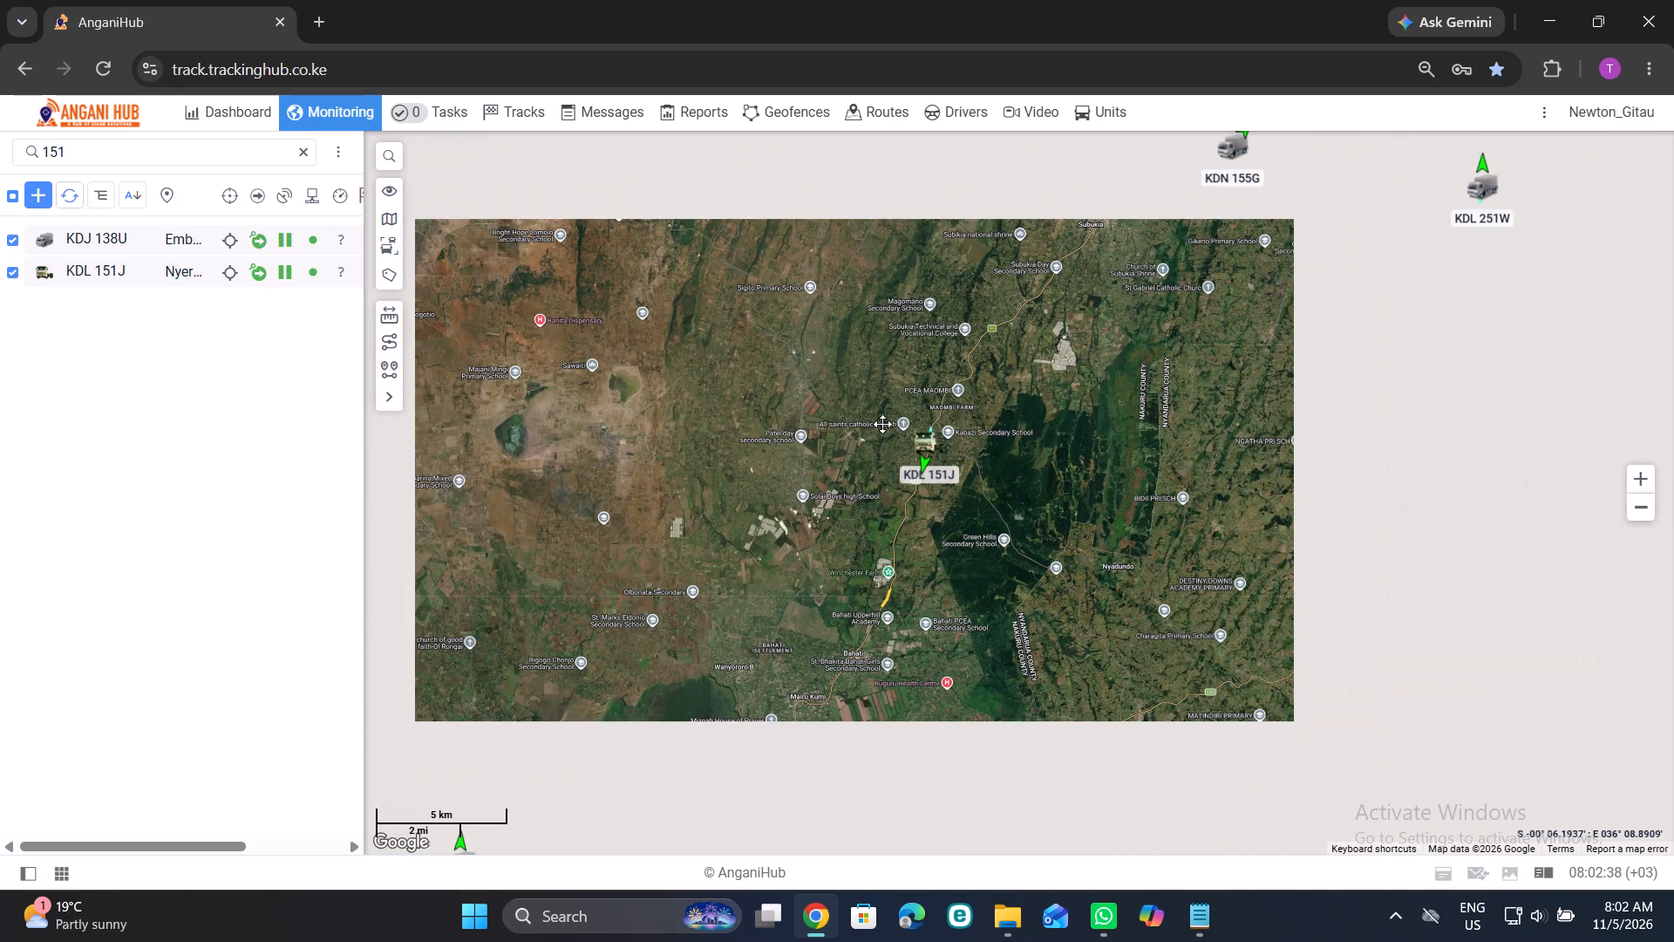
{"action": "left_click_drag", "start_coordinate": [882, 424], "coordinate": [913, 300]}
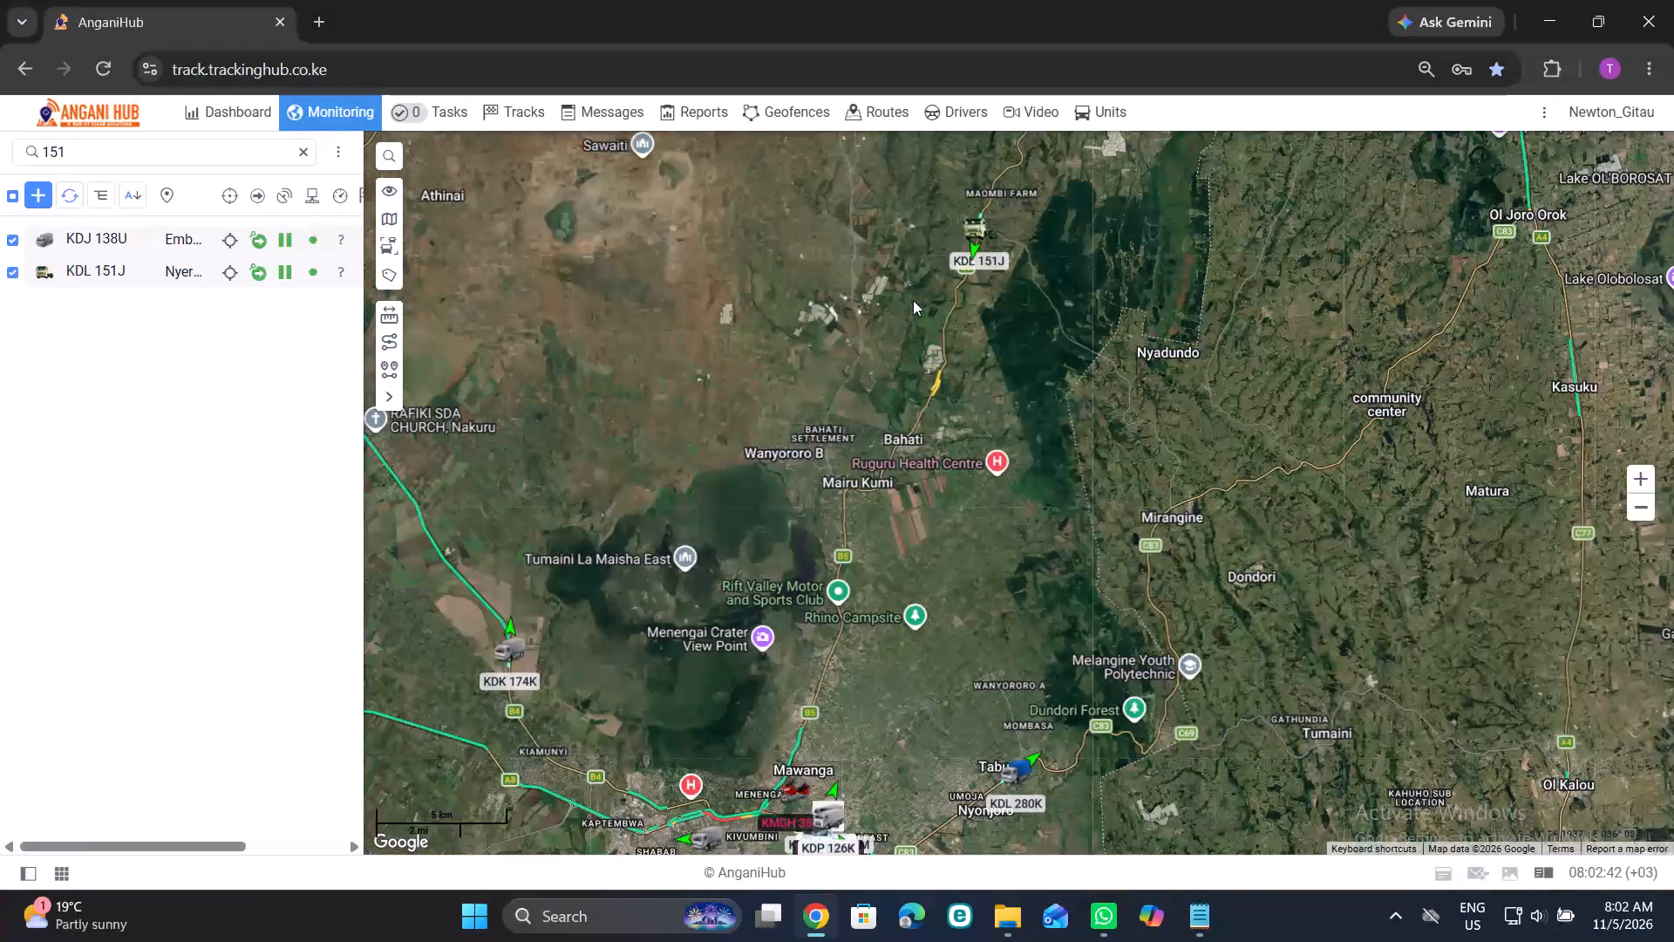
{"action": "key", "text": "alt+Tab"}
{"action": "key", "text": "Return"}
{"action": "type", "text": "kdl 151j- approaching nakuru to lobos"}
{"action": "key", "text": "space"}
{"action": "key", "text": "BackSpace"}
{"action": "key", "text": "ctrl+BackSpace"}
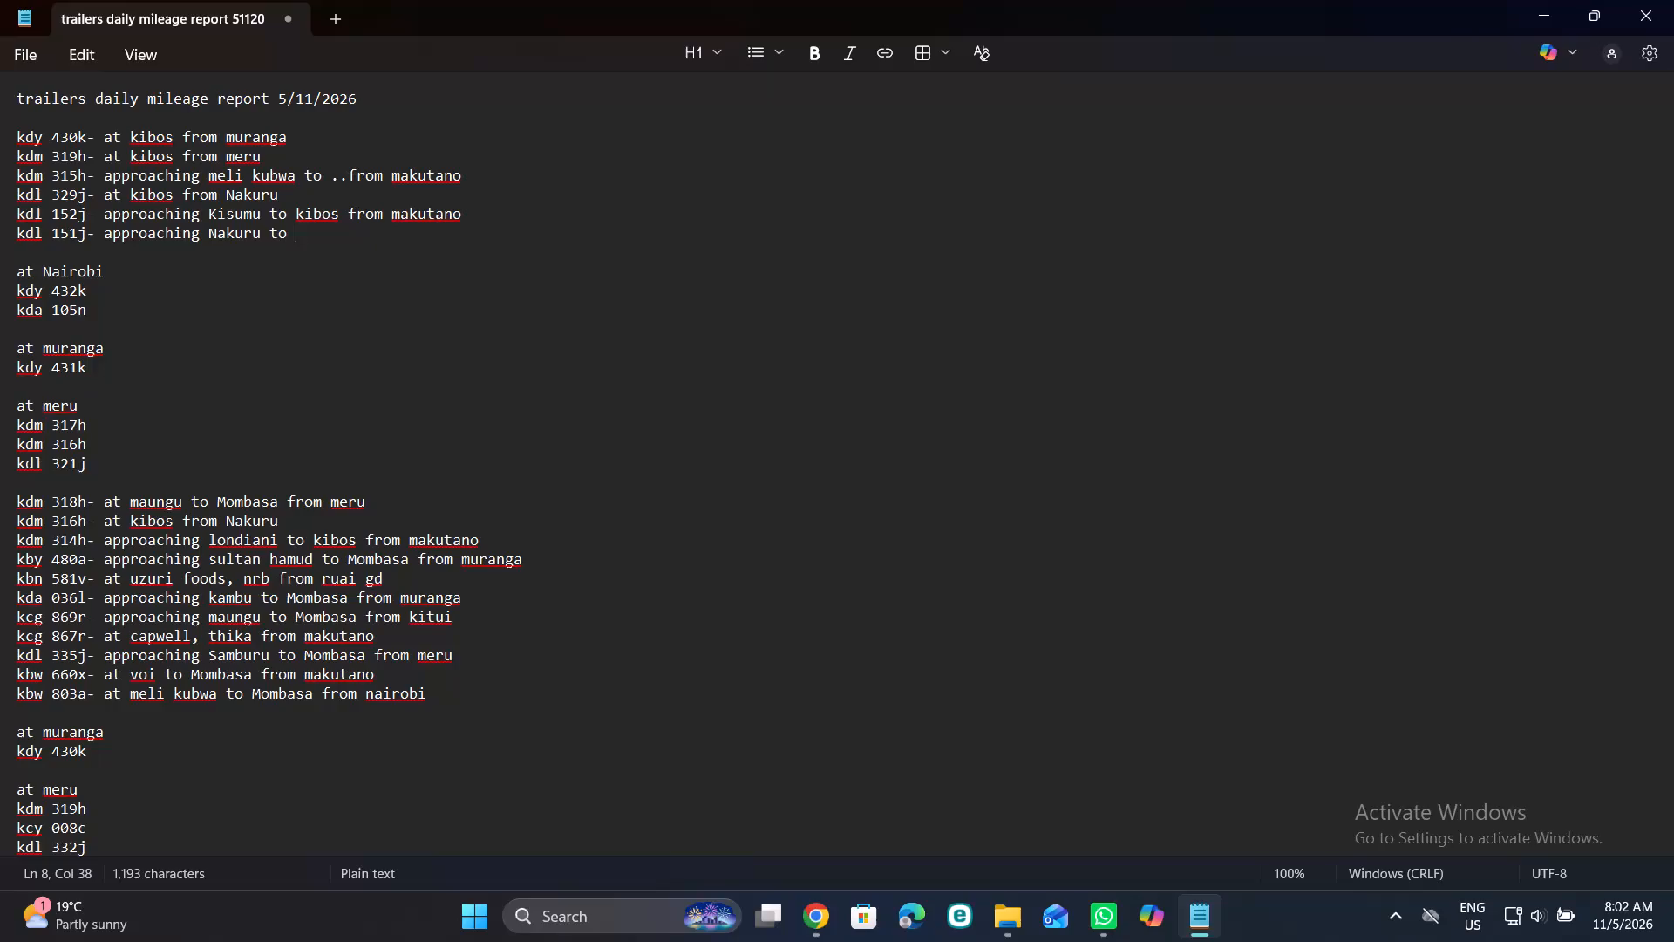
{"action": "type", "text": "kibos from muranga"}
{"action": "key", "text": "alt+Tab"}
{"action": "left_click", "coordinate": [219, 136]}
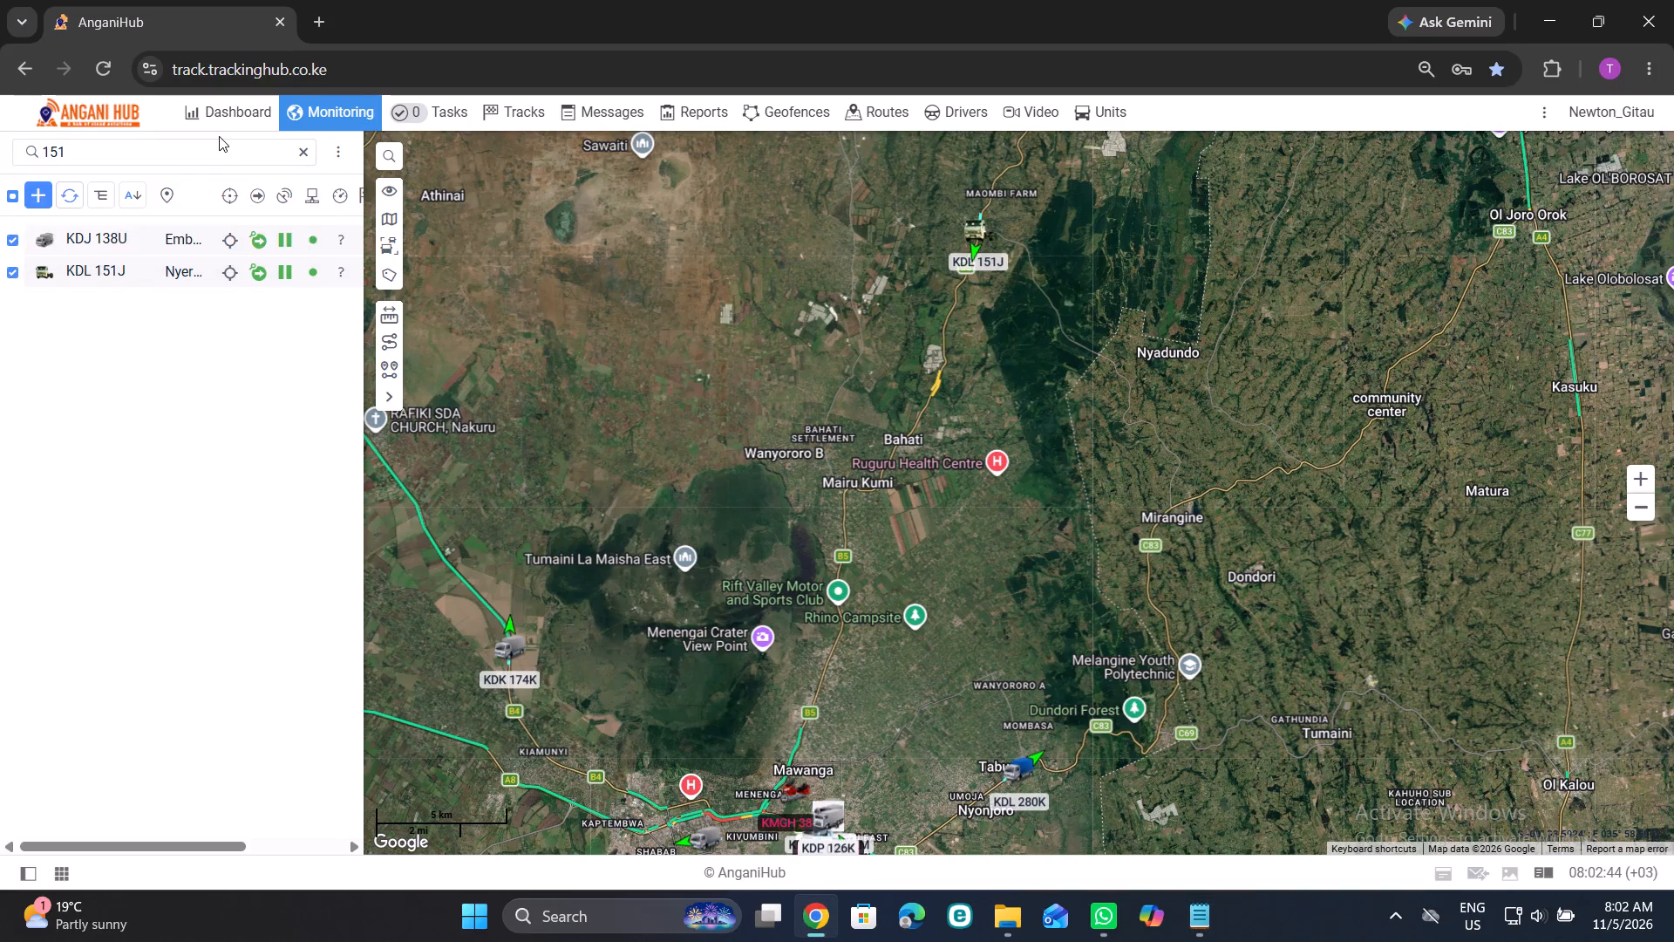
{"action": "double_click", "coordinate": [210, 145]}
{"action": "type", "text": "456"}
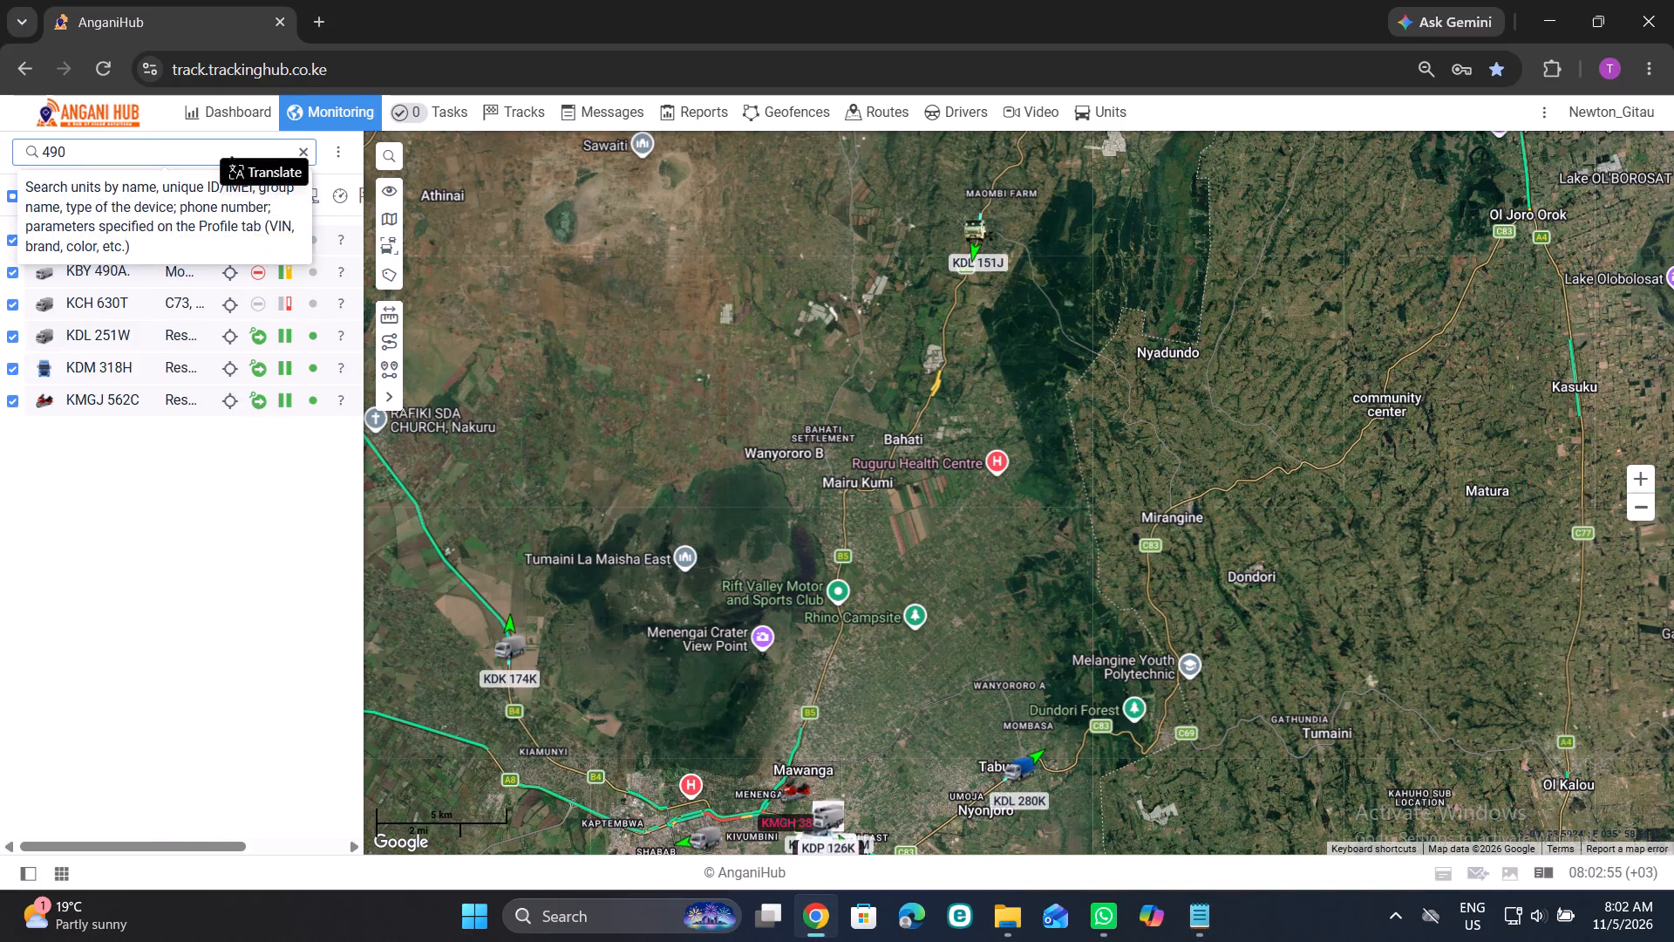
{"action": "left_click", "coordinate": [94, 267]}
{"action": "key", "text": "alt+Tab"}
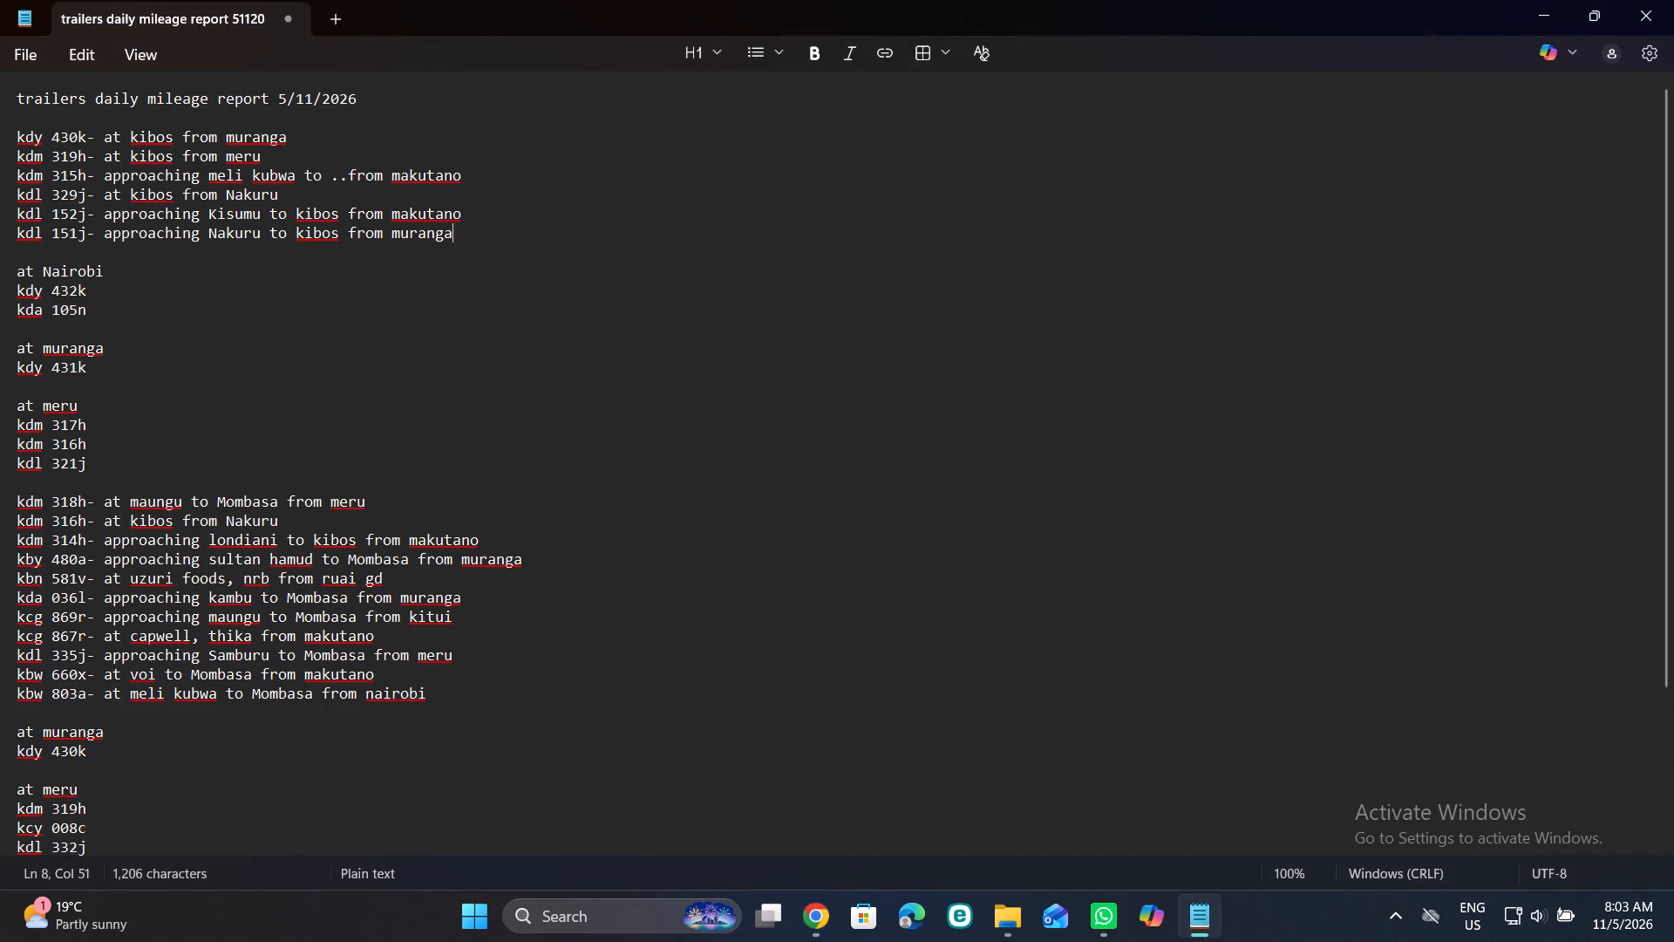
{"action": "key", "text": "Return"}
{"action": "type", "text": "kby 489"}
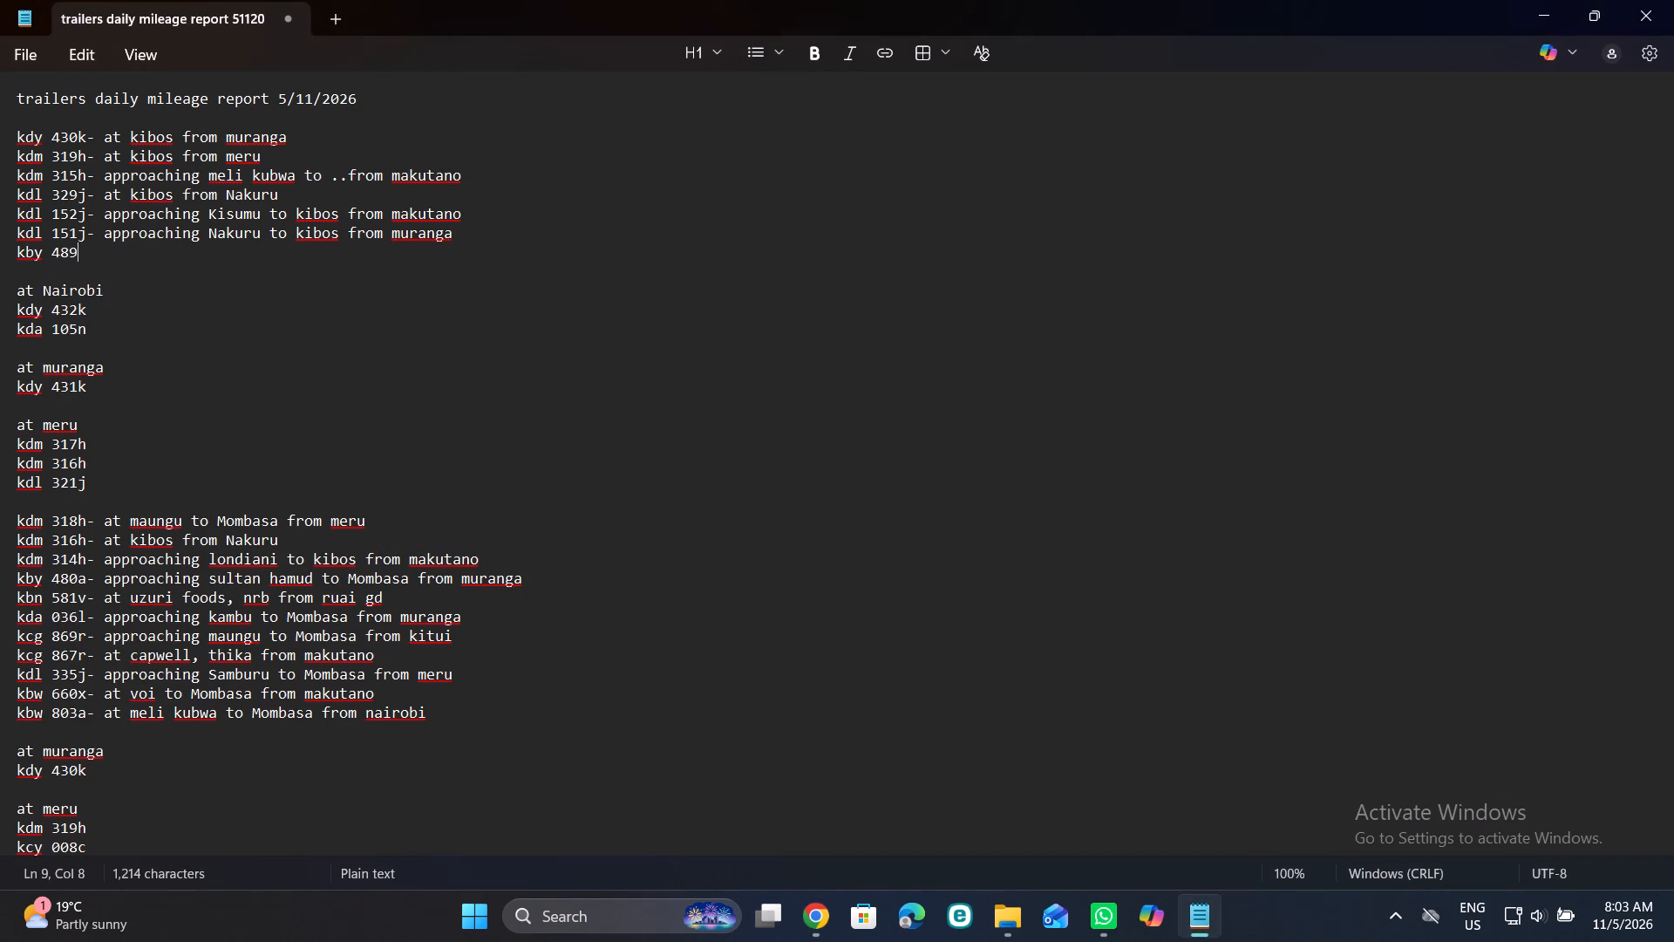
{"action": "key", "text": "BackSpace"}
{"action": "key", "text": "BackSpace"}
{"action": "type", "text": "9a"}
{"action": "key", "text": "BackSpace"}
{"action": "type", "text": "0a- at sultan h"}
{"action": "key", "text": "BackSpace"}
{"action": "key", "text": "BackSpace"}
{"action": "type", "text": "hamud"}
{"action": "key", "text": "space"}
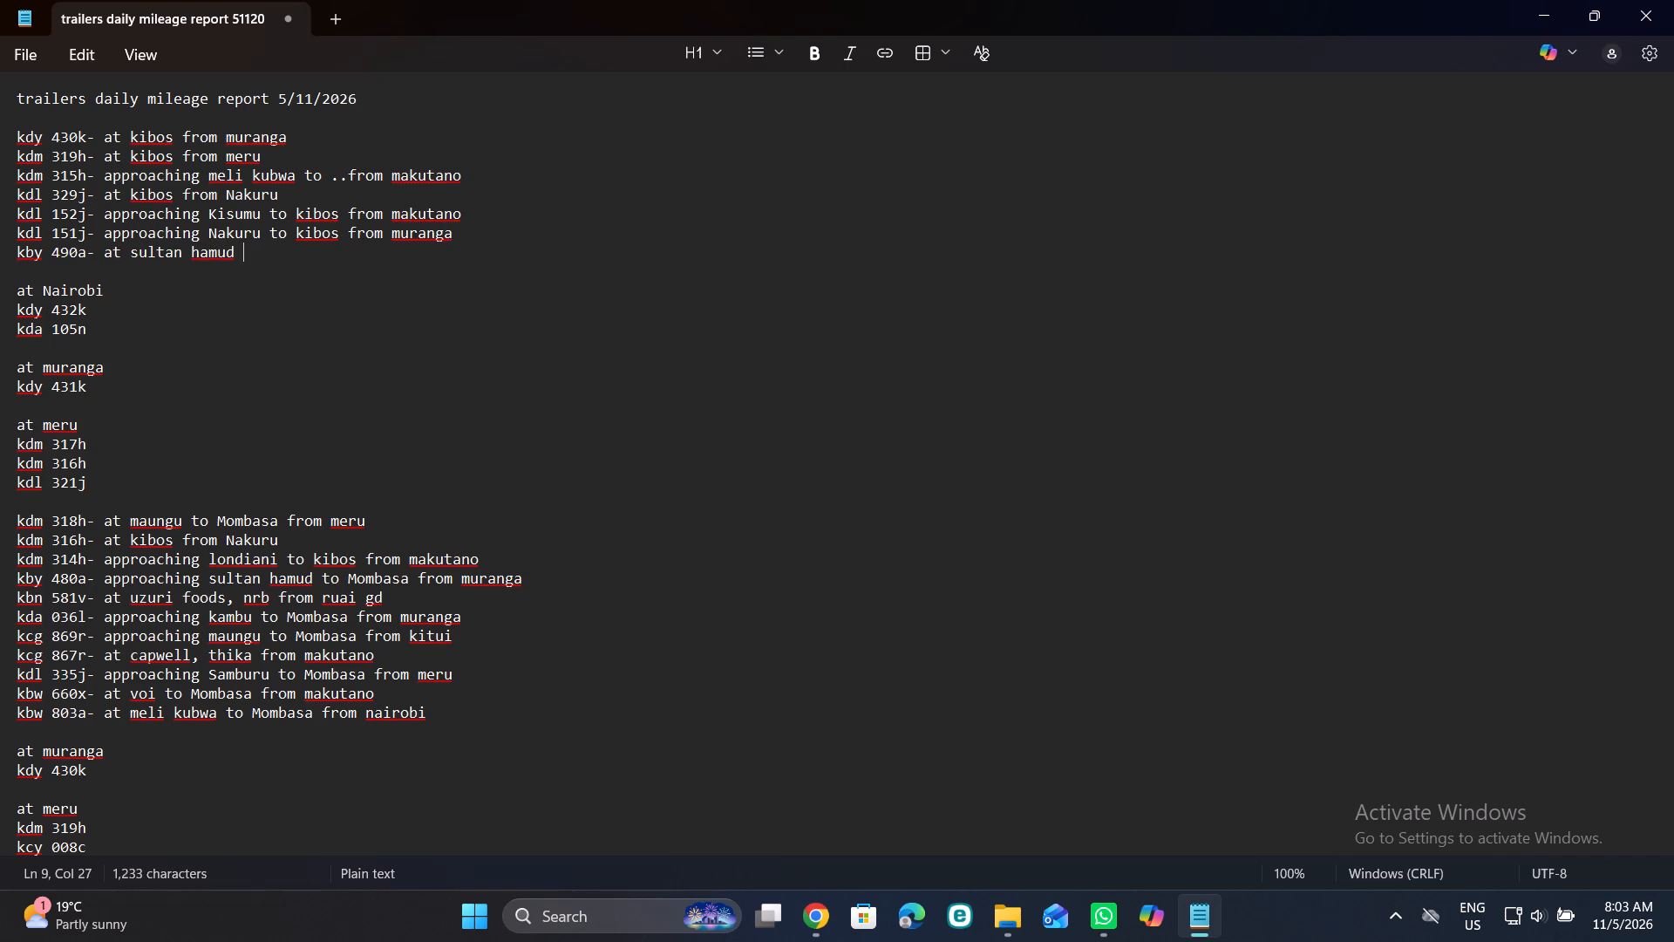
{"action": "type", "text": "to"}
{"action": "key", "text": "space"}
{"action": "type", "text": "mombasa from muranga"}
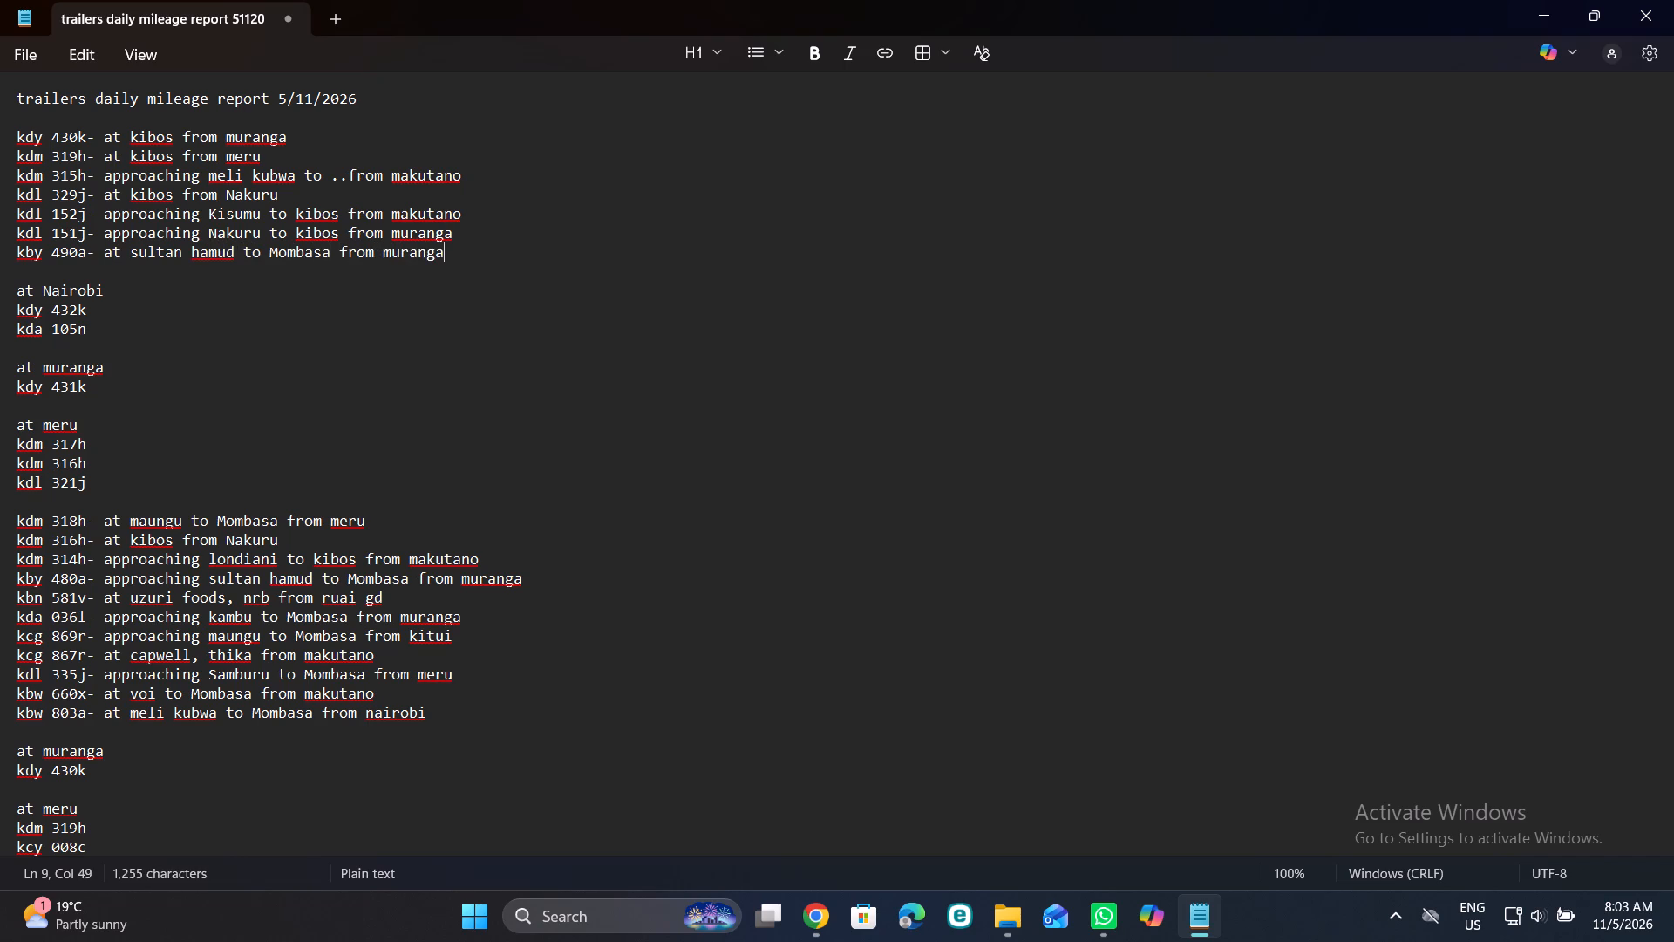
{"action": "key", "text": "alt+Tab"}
{"action": "double_click", "coordinate": [91, 160]}
{"action": "type", "text": "456"}
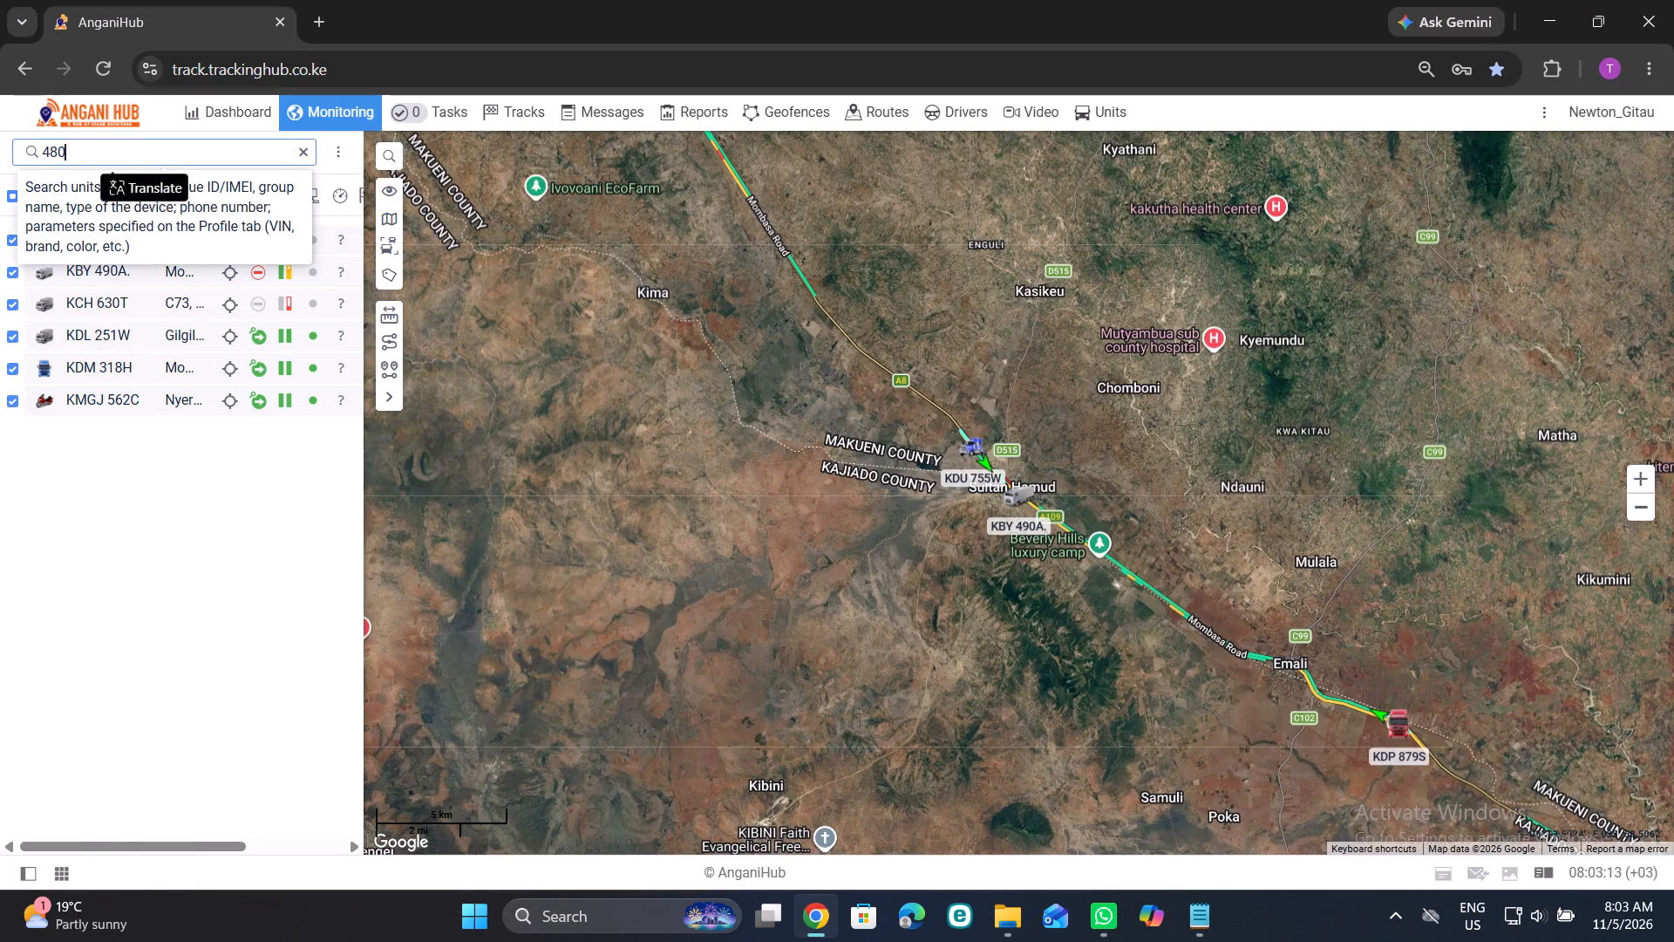
{"action": "left_click", "coordinate": [103, 238]}
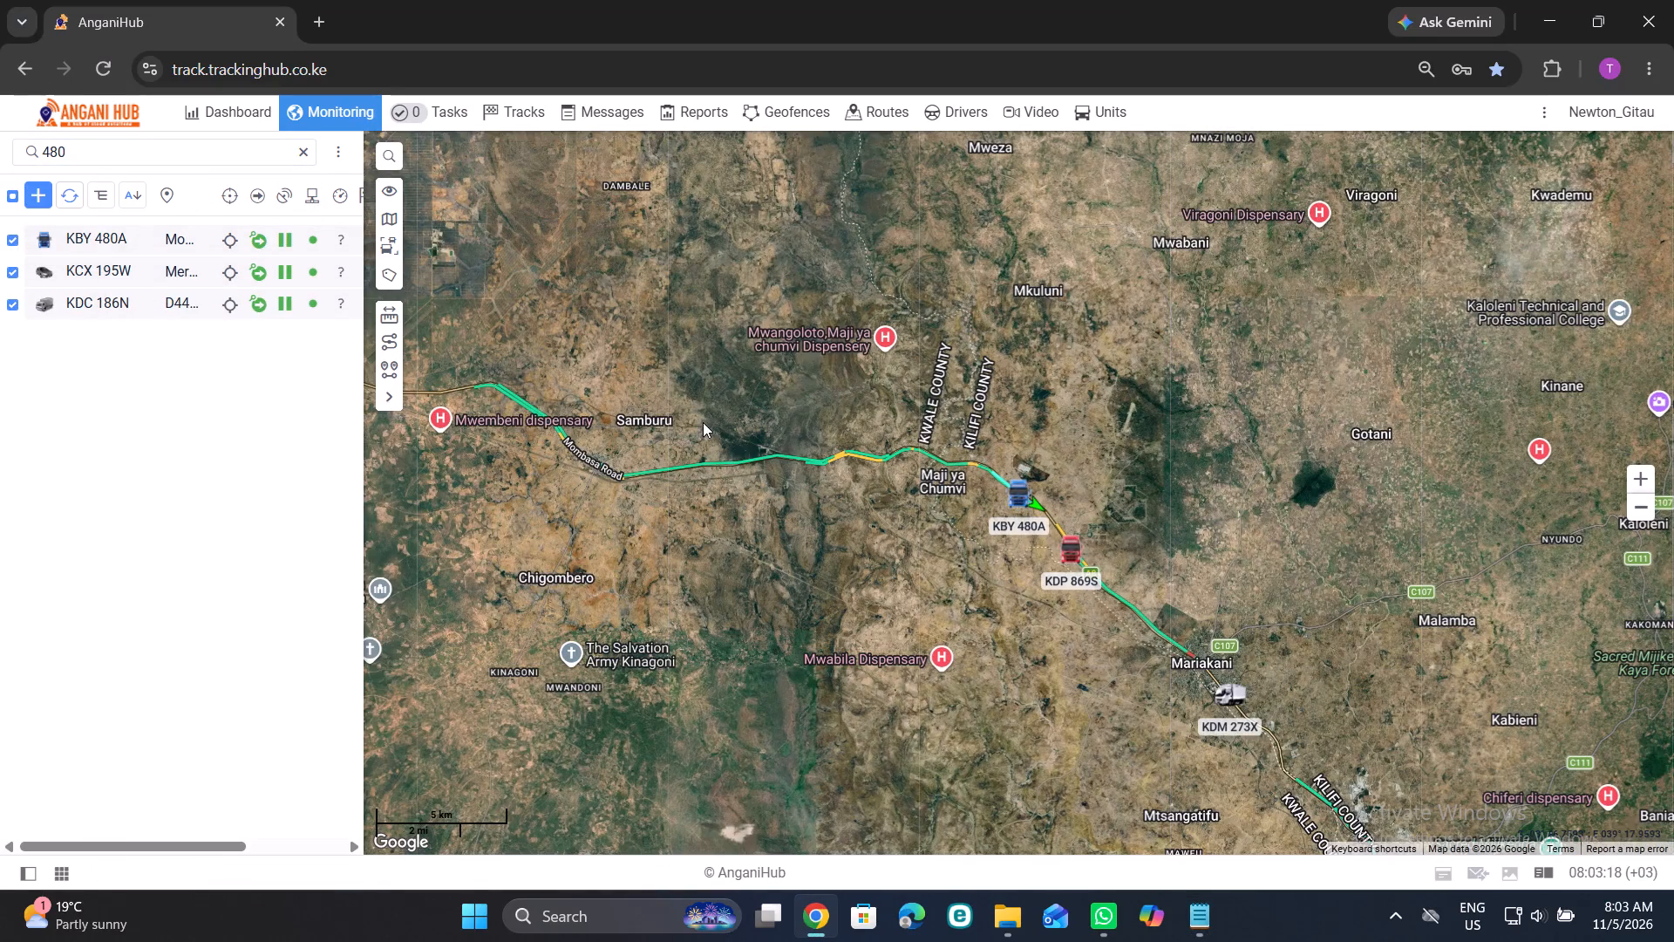
{"action": "left_click_drag", "start_coordinate": [365, 290], "coordinate": [405, 293]}
{"action": "key", "text": "alt+Tab"}
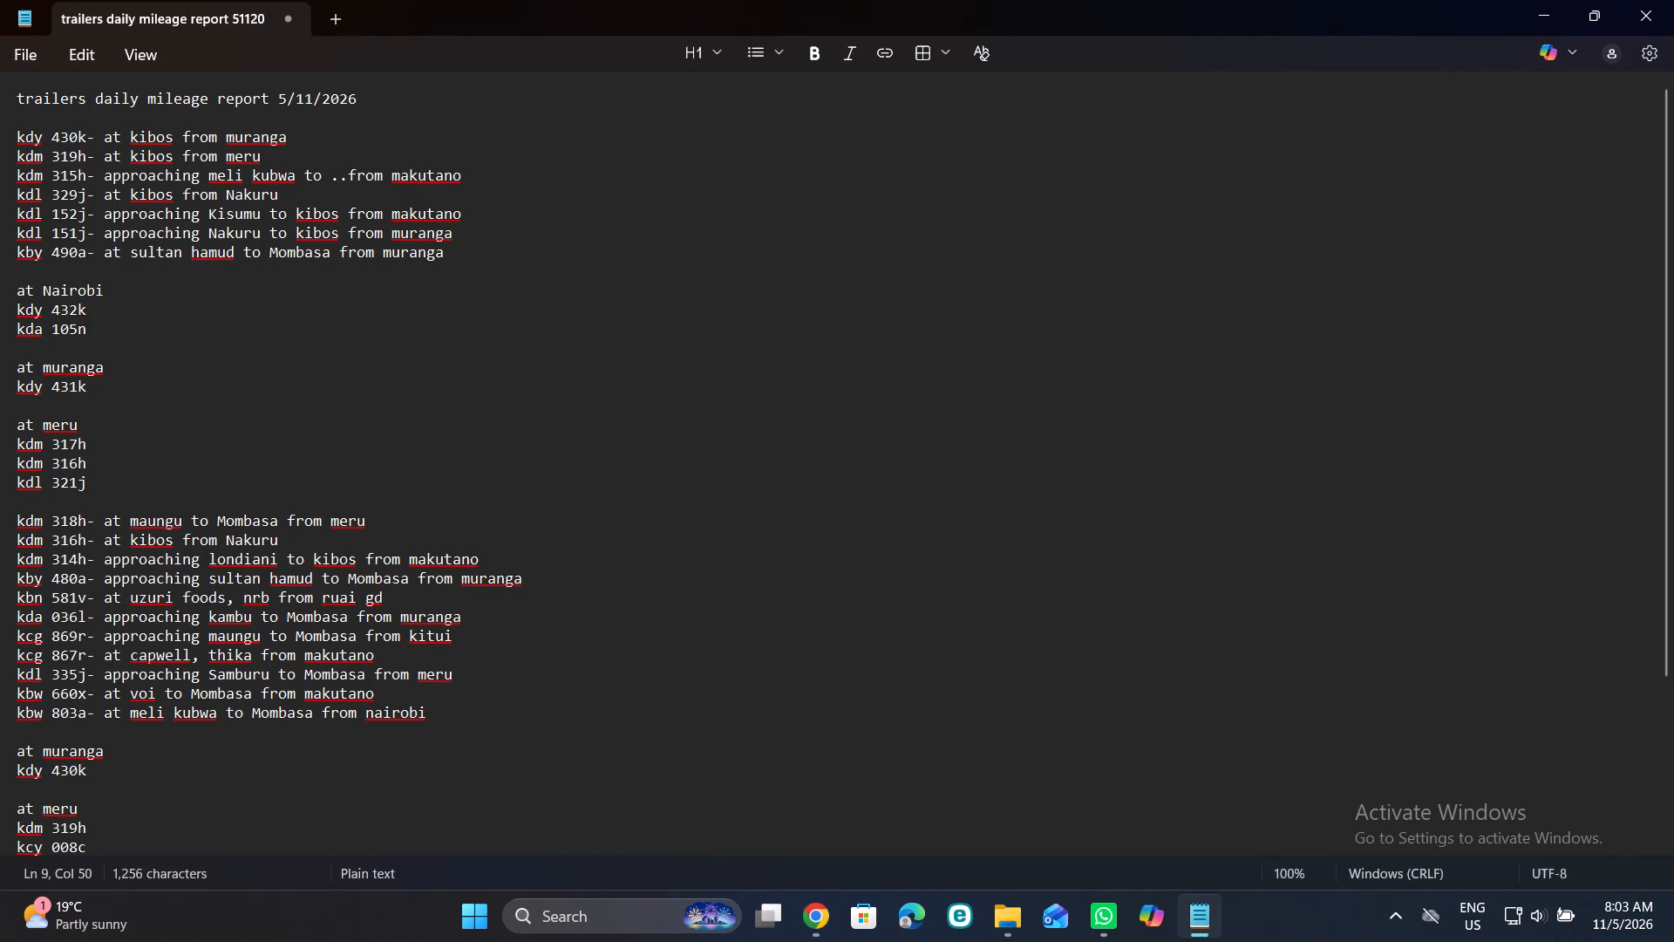
{"action": "left_click", "coordinate": [2, 584]}
{"action": "key", "text": "ctrl+c"}
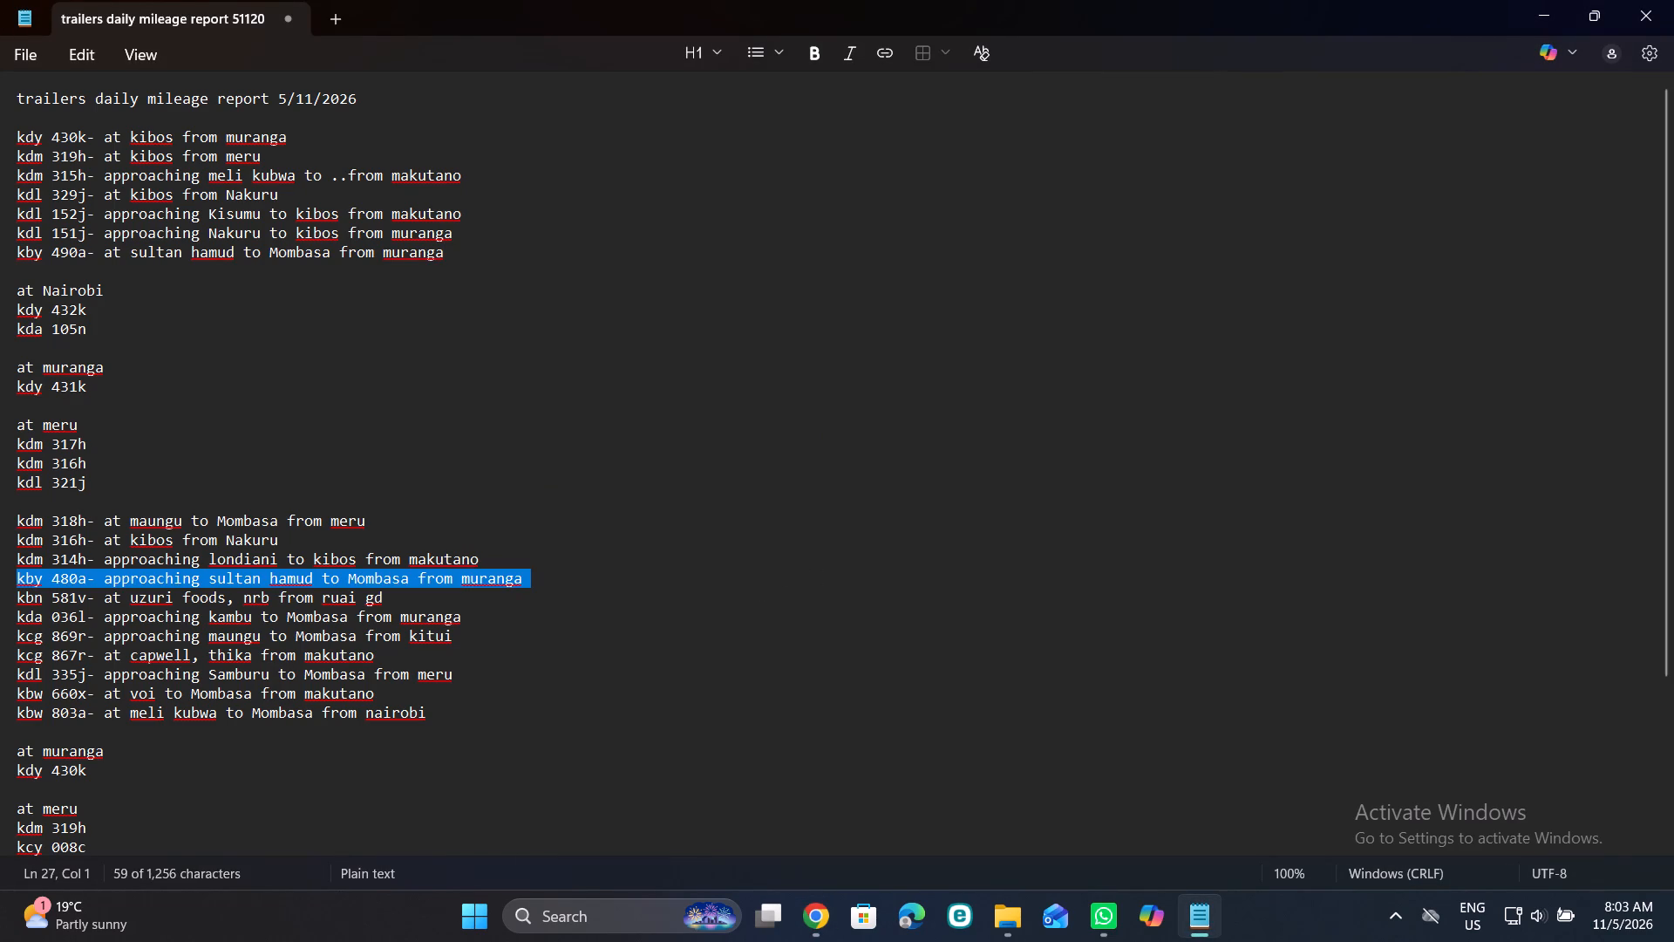
{"action": "left_click", "coordinate": [463, 247]}
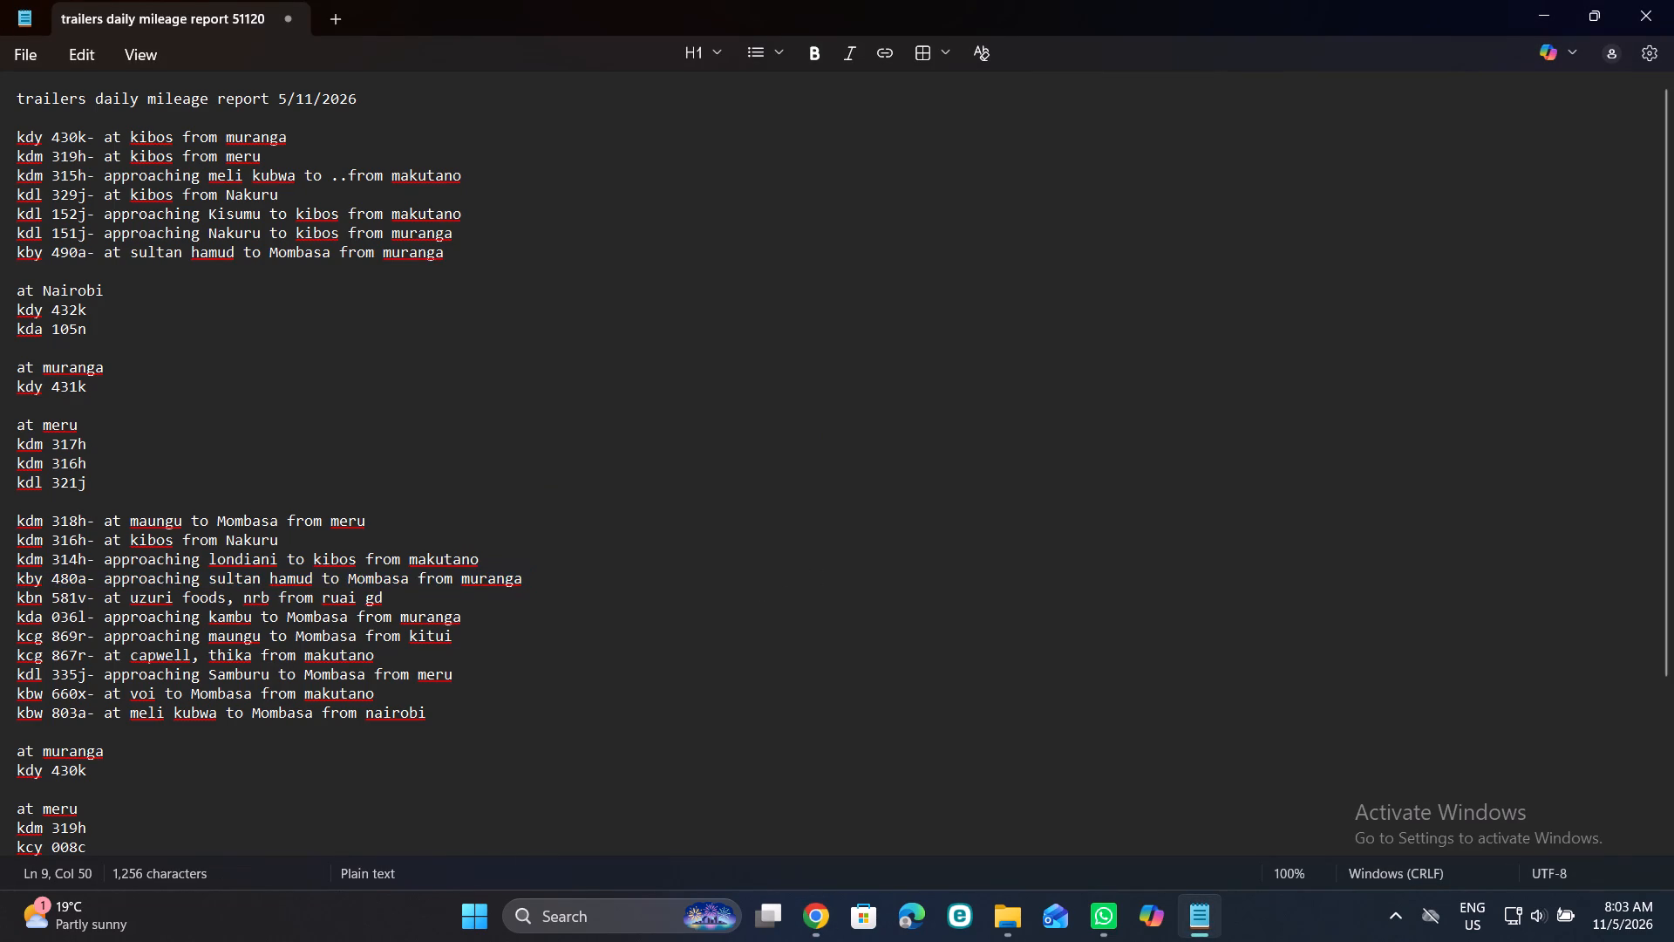
{"action": "key", "text": "Return"}
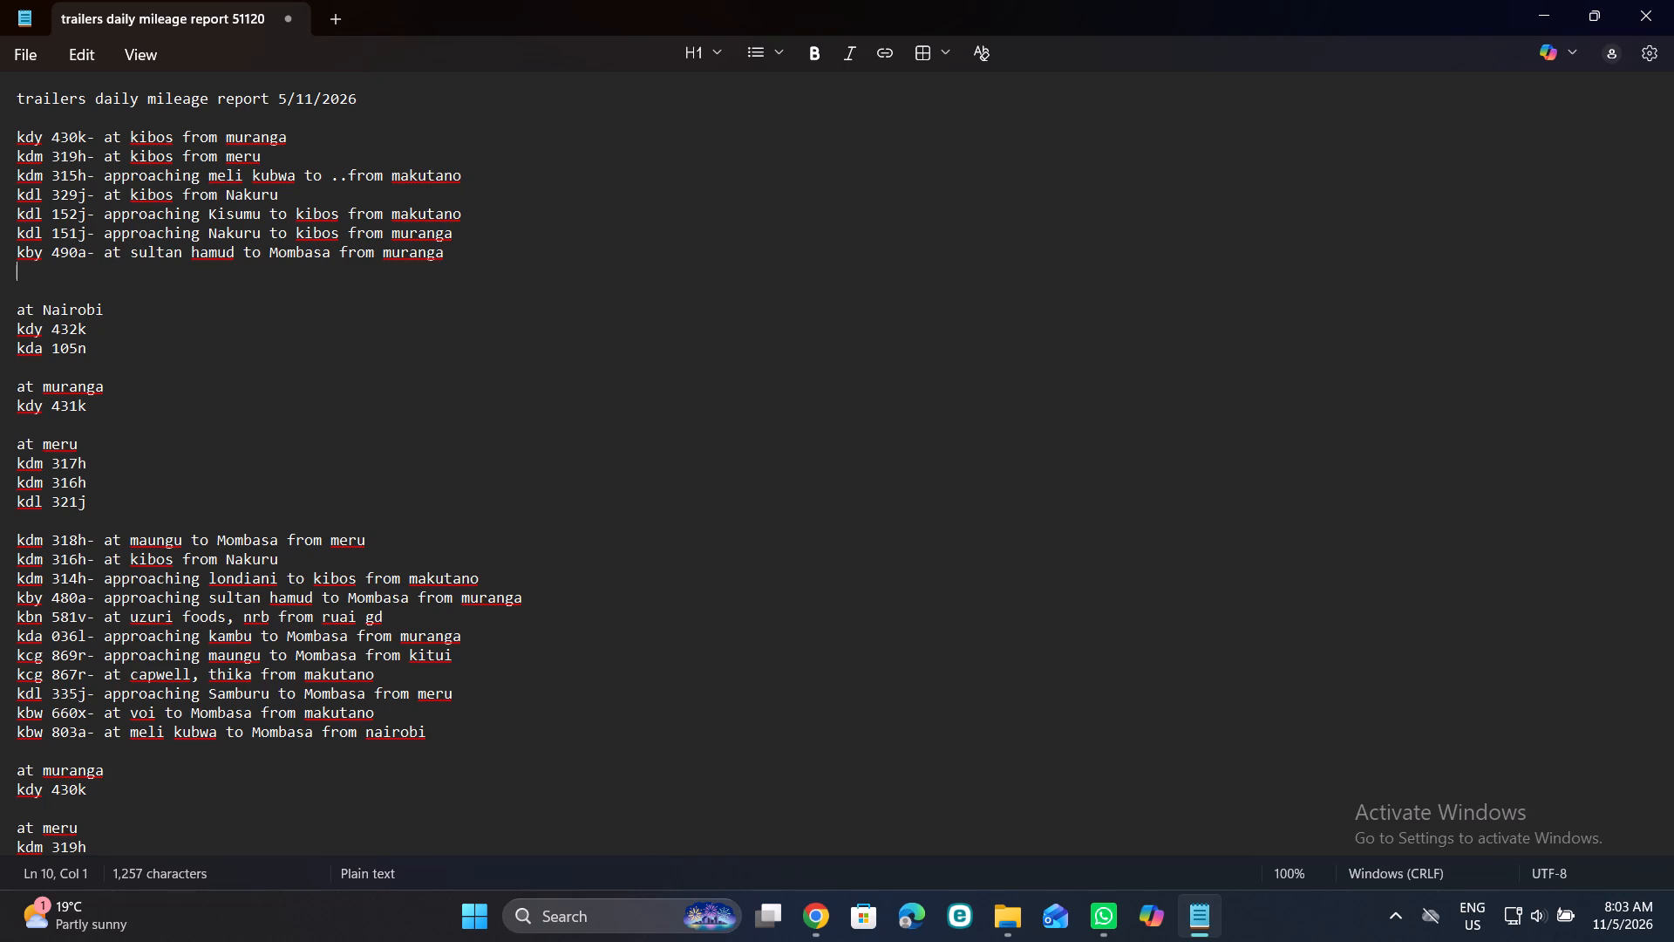
{"action": "key", "text": "ctrl+v"}
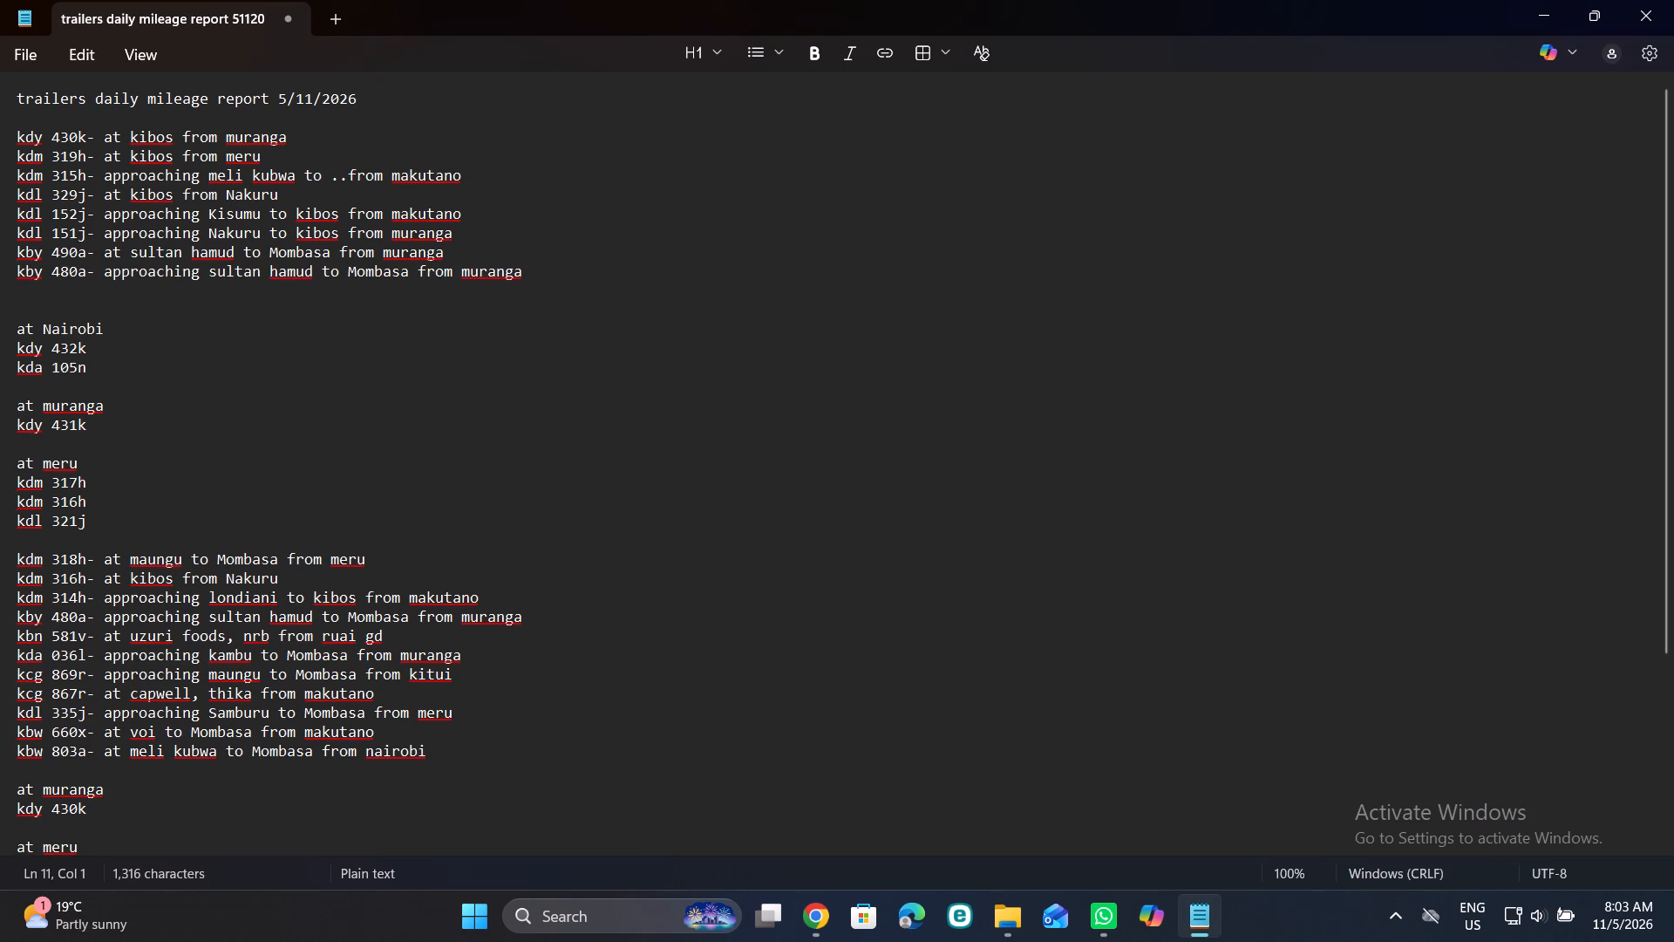
Replace the dots in the kdm 315h line with "pwani" as the destination.
{"action": "double_click", "coordinate": [343, 170]}
{"action": "type", "text": "pwani"}
{"action": "key", "text": "space"}
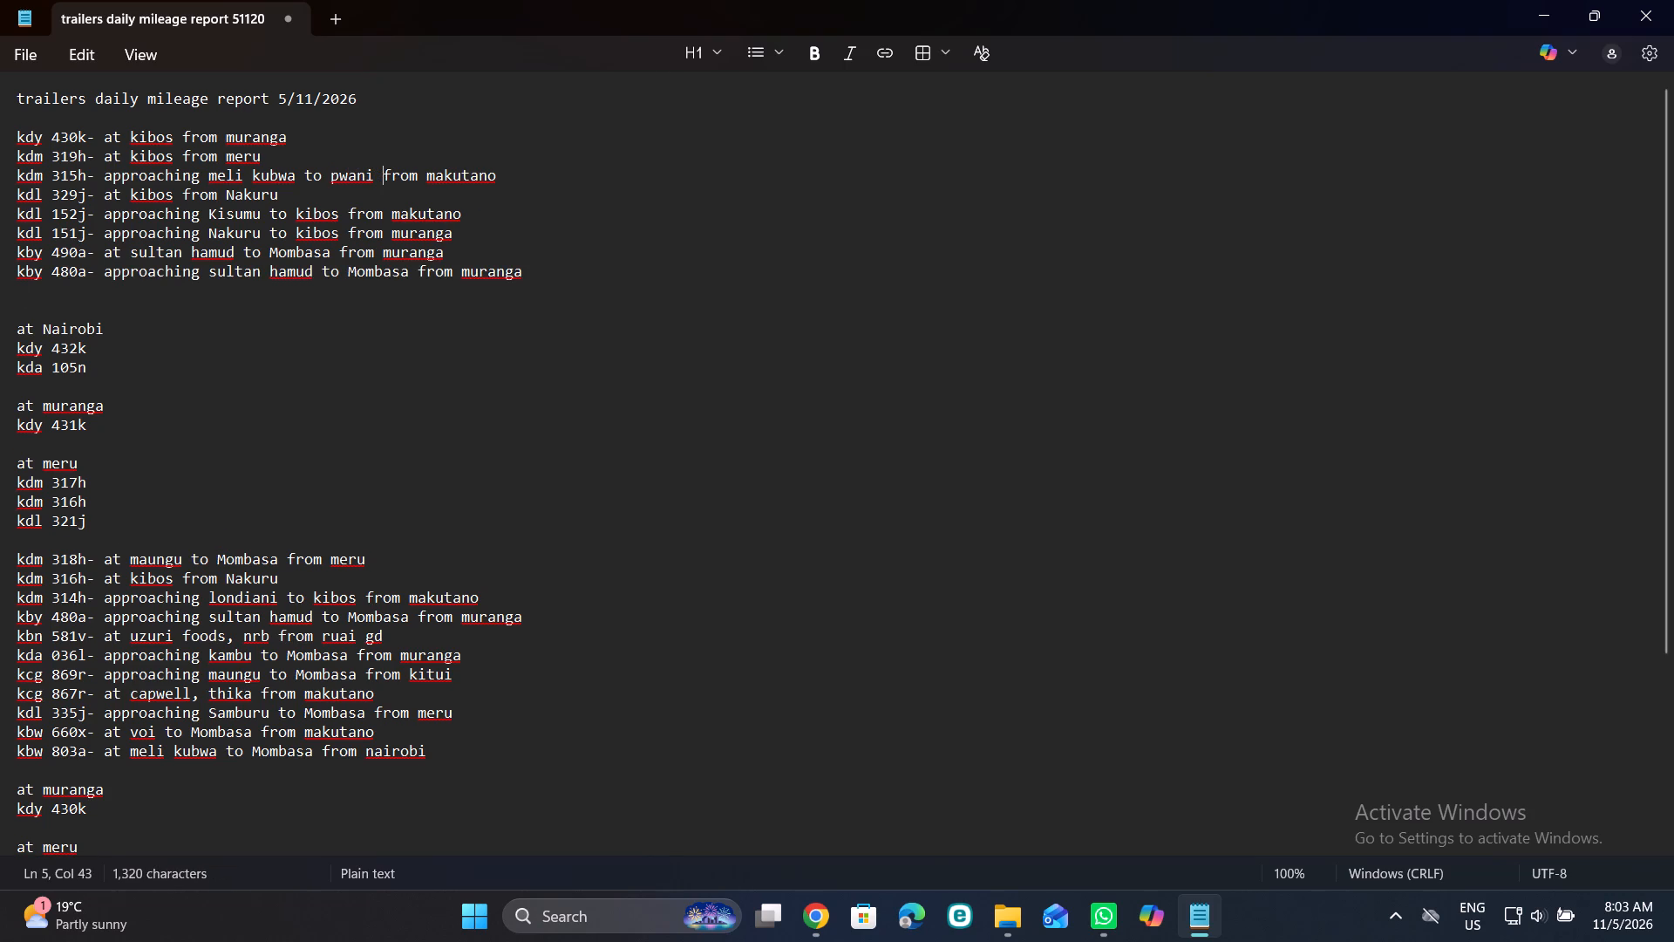
{"action": "key", "text": "ctrl+BackSpace"}
{"action": "key", "text": "ctrl+z"}
Remove the extra blank line above the "at Nairobi" heading in the note.
{"action": "left_click", "coordinate": [123, 316]}
{"action": "key", "text": "backslash"}
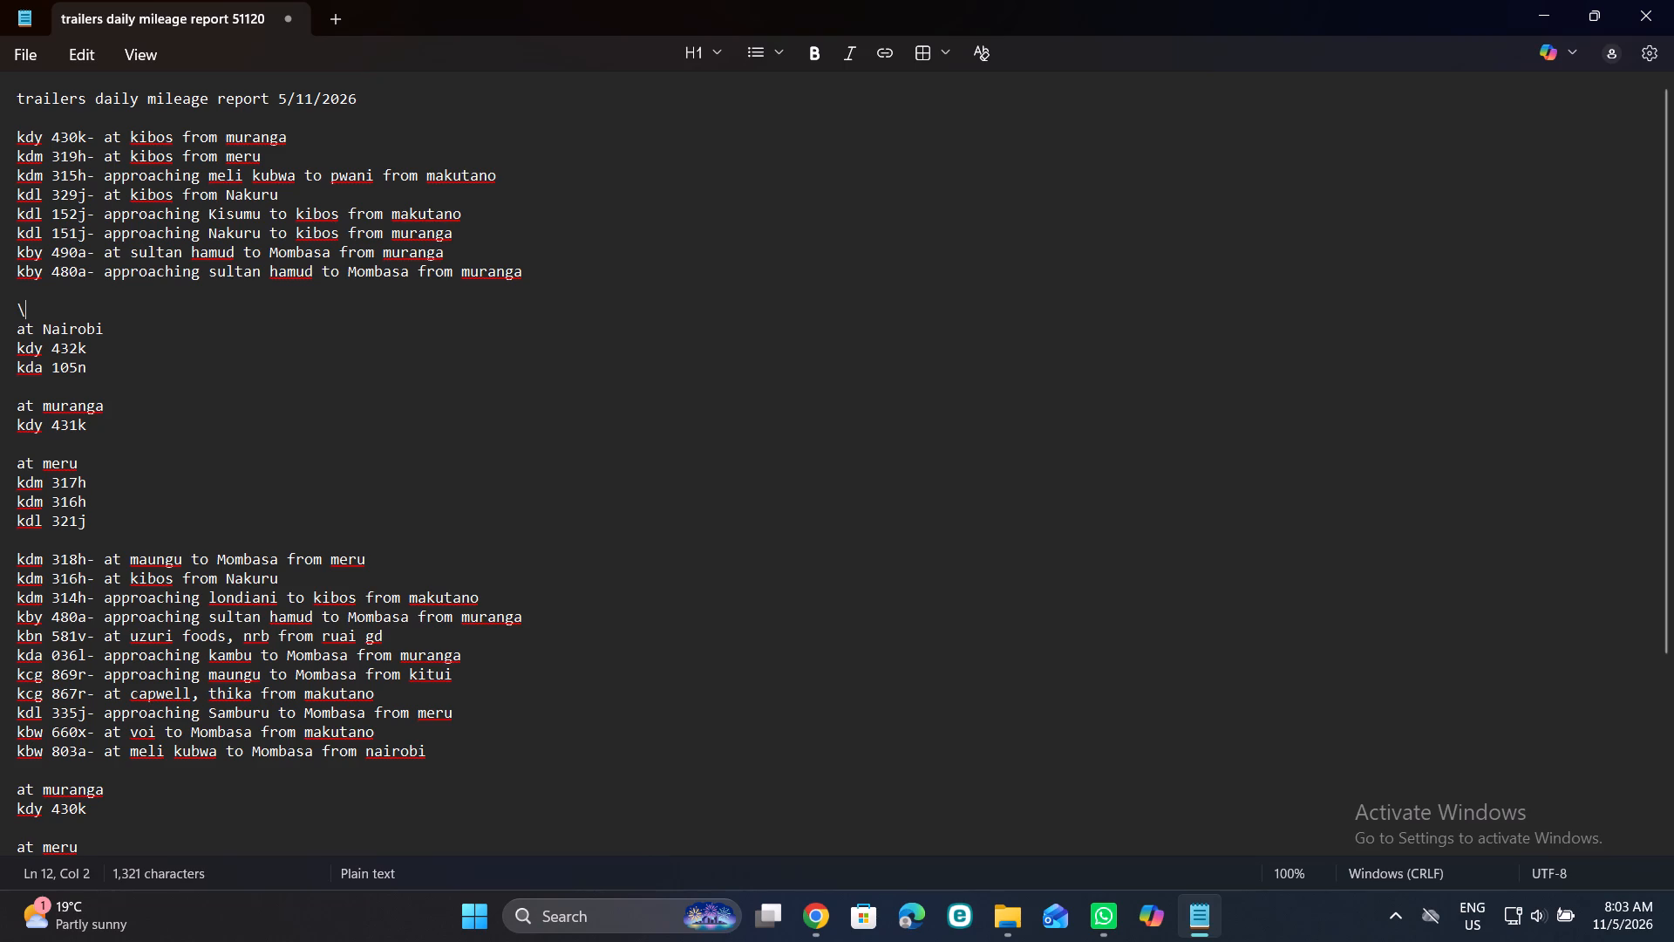
{"action": "key", "text": "BackSpace"}
{"action": "key", "text": "BackSpace"}
{"action": "key", "text": "alt+Tab"}
{"action": "double_click", "coordinate": [89, 138]}
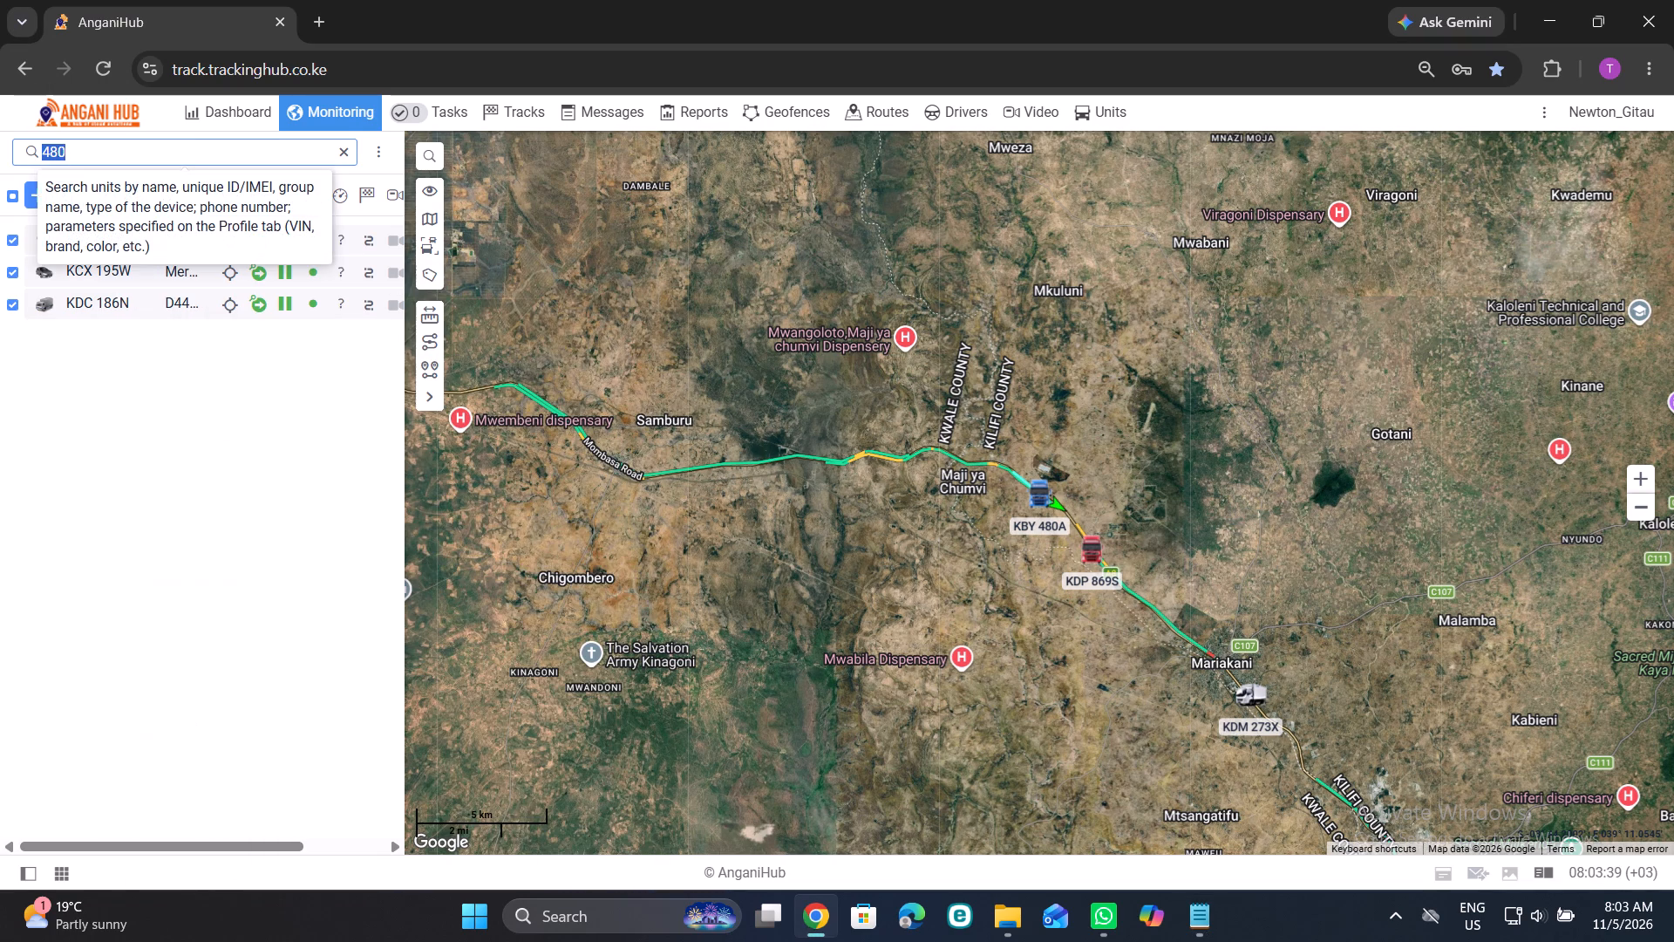
{"action": "type", "text": "012"}
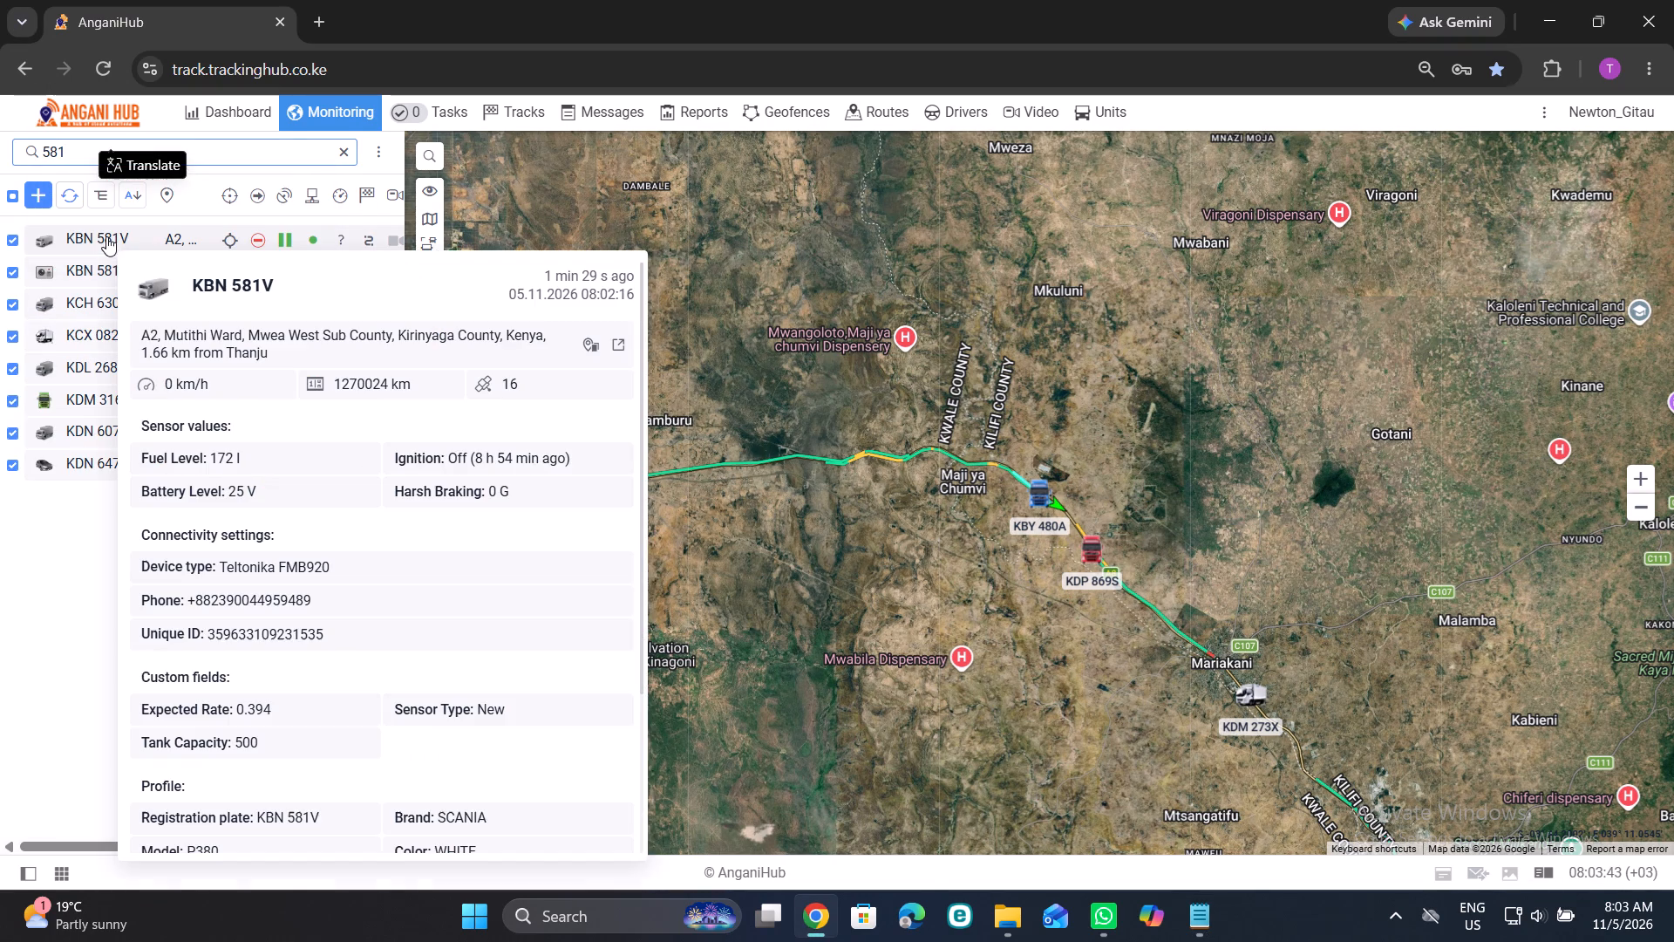
{"action": "left_click", "coordinate": [106, 236]}
{"action": "key", "text": "alt+Tab"}
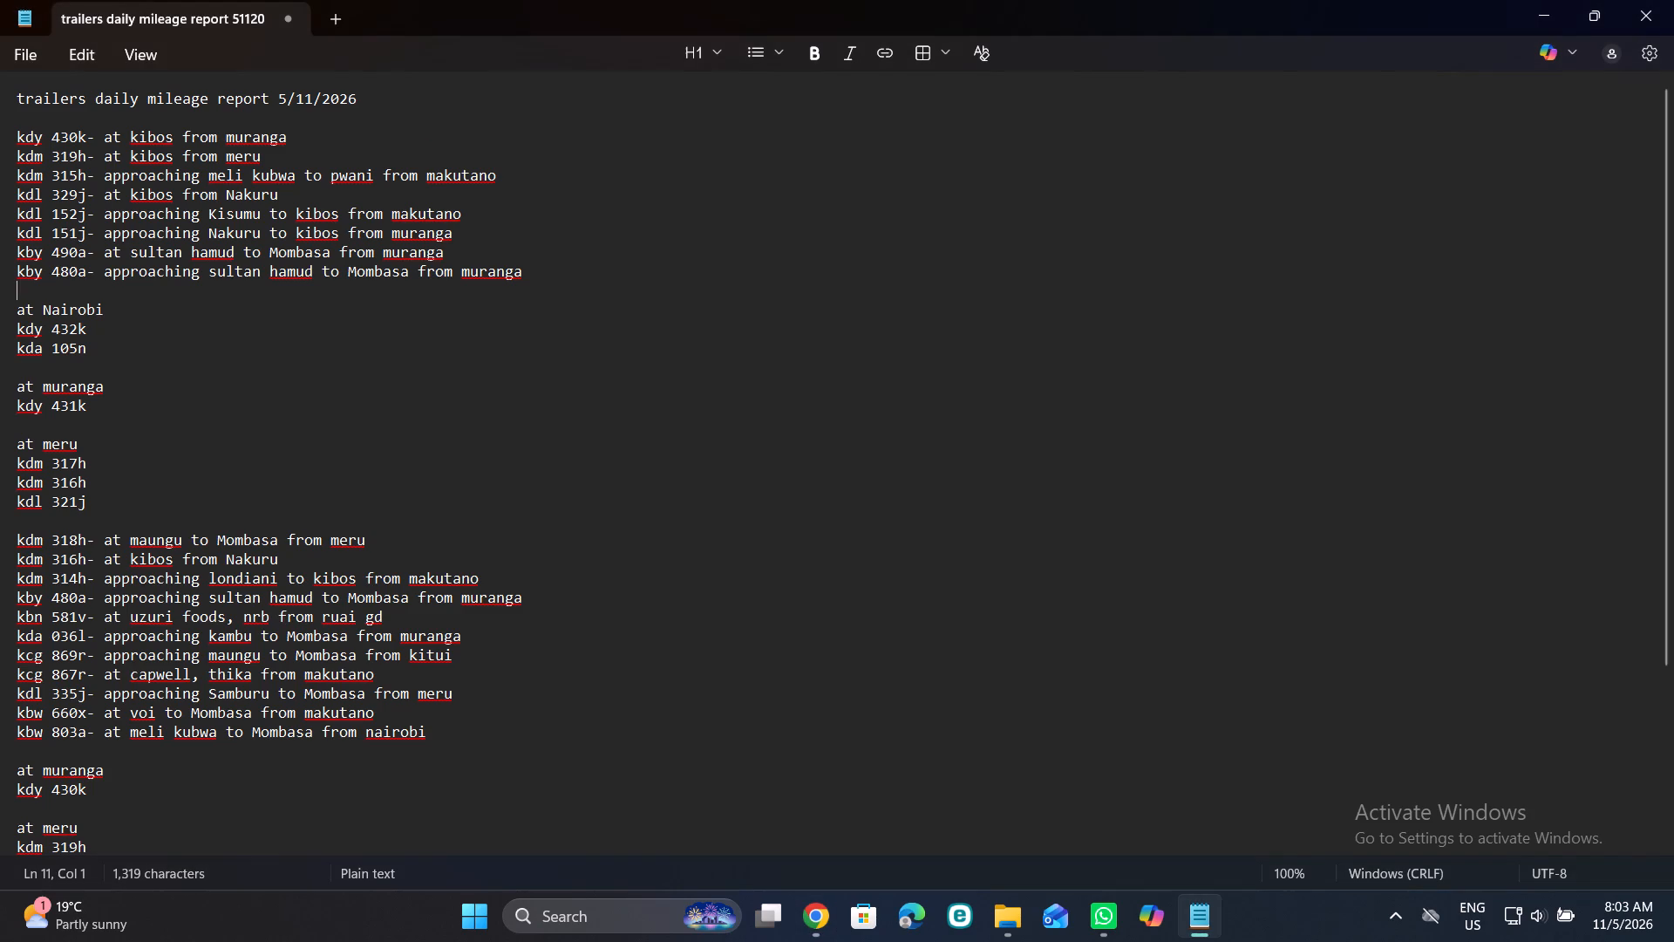
{"action": "left_click", "coordinate": [133, 509]}
{"action": "key", "text": "Return"}
{"action": "key", "text": "Return"}
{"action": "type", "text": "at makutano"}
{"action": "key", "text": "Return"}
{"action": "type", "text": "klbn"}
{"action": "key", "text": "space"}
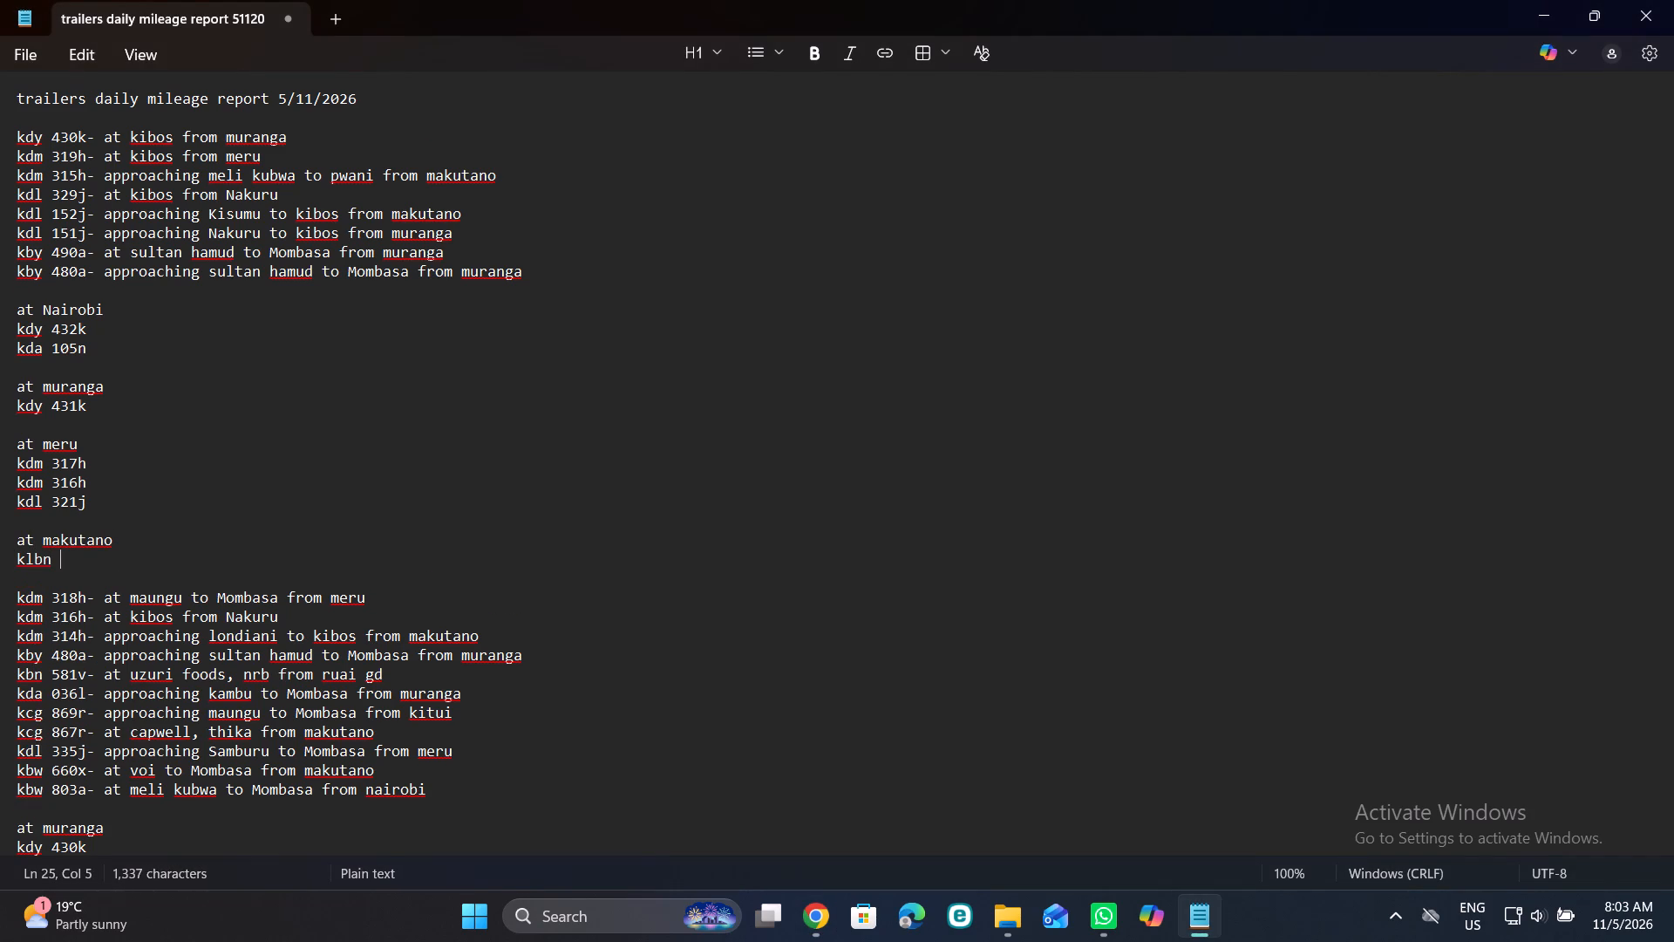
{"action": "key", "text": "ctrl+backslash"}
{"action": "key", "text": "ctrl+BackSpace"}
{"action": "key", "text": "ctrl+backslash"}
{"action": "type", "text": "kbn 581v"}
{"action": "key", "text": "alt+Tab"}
{"action": "double_click", "coordinate": [78, 154]}
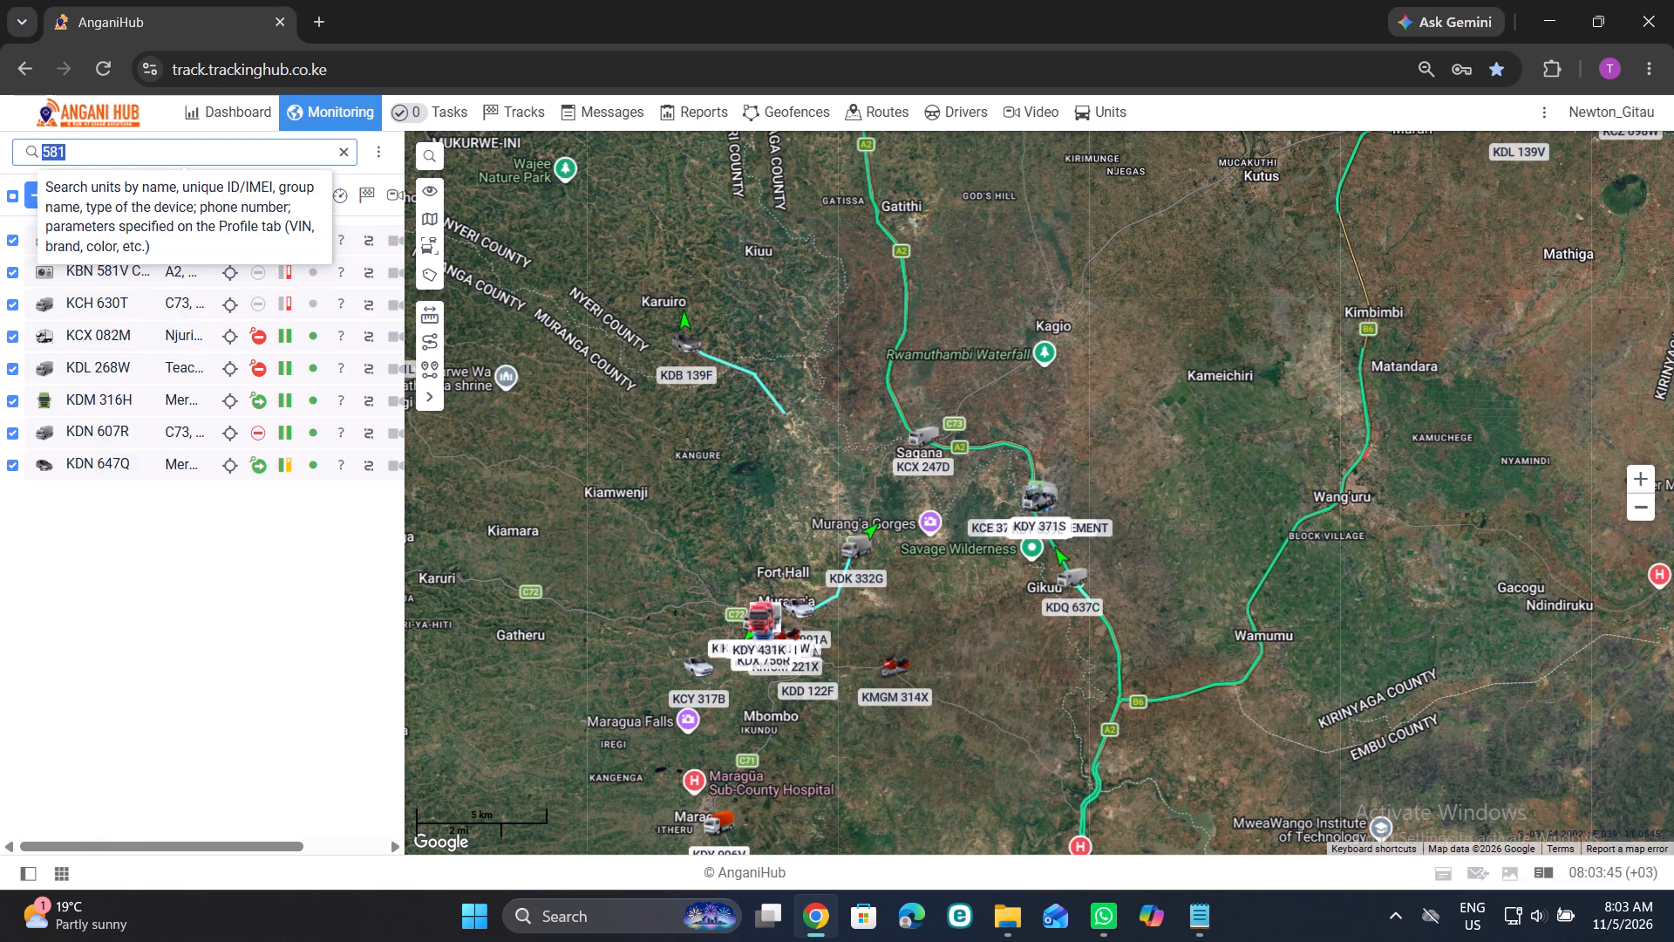
{"action": "type", "text": "23"}
{"action": "key", "text": "4"}
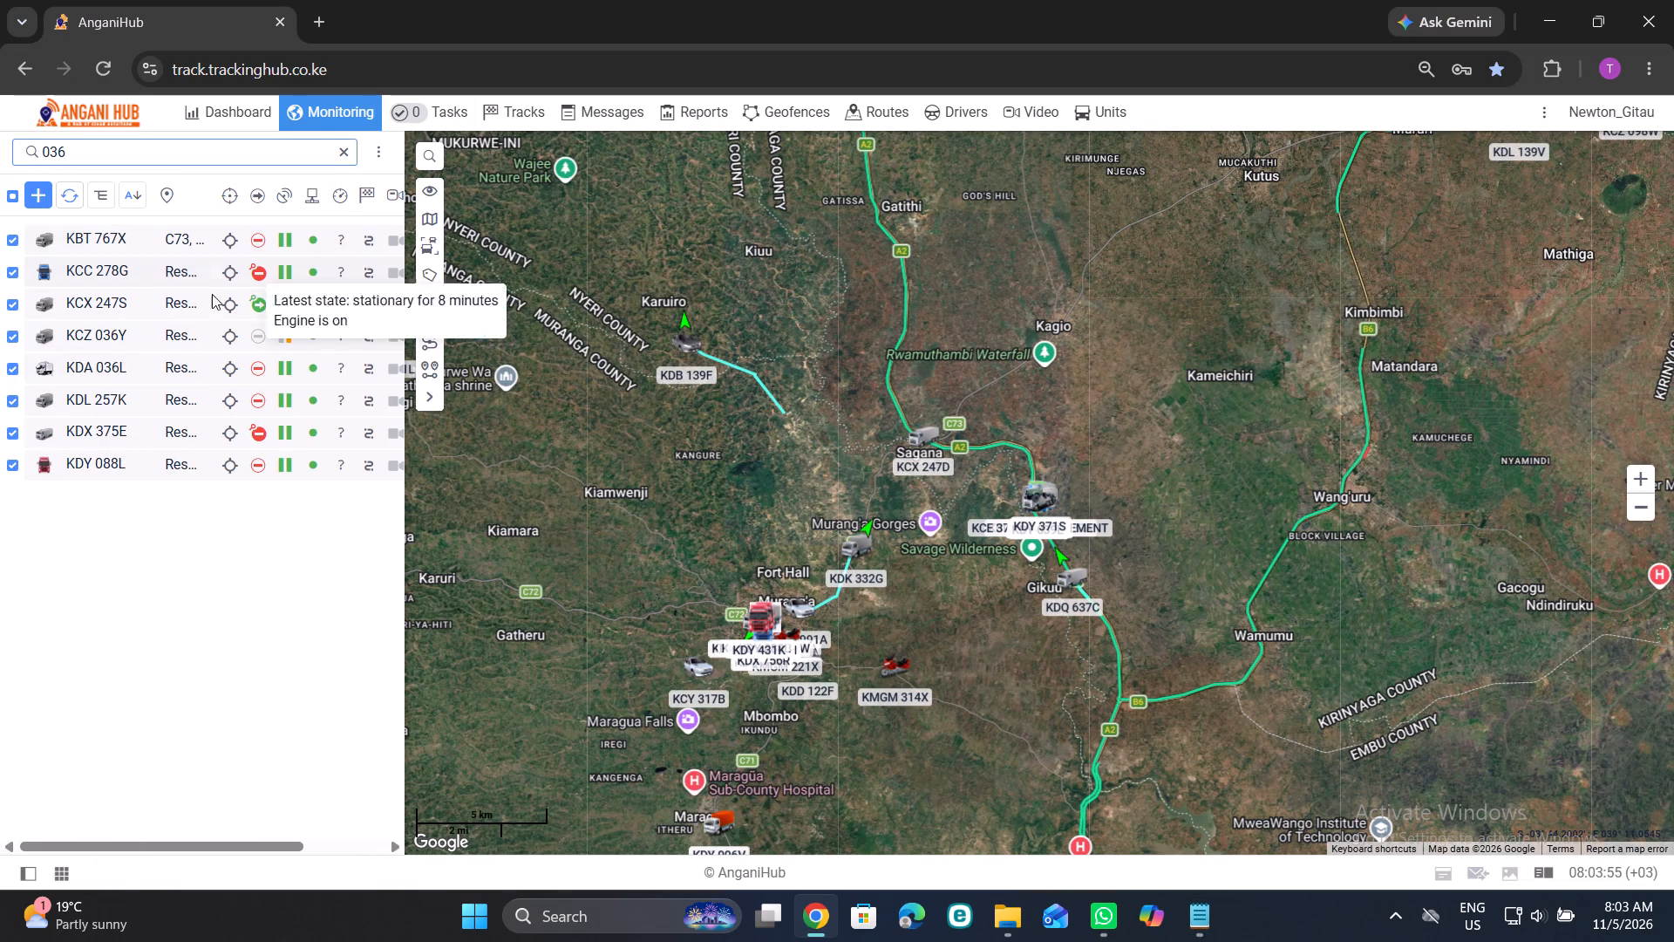
{"action": "left_click", "coordinate": [110, 369]}
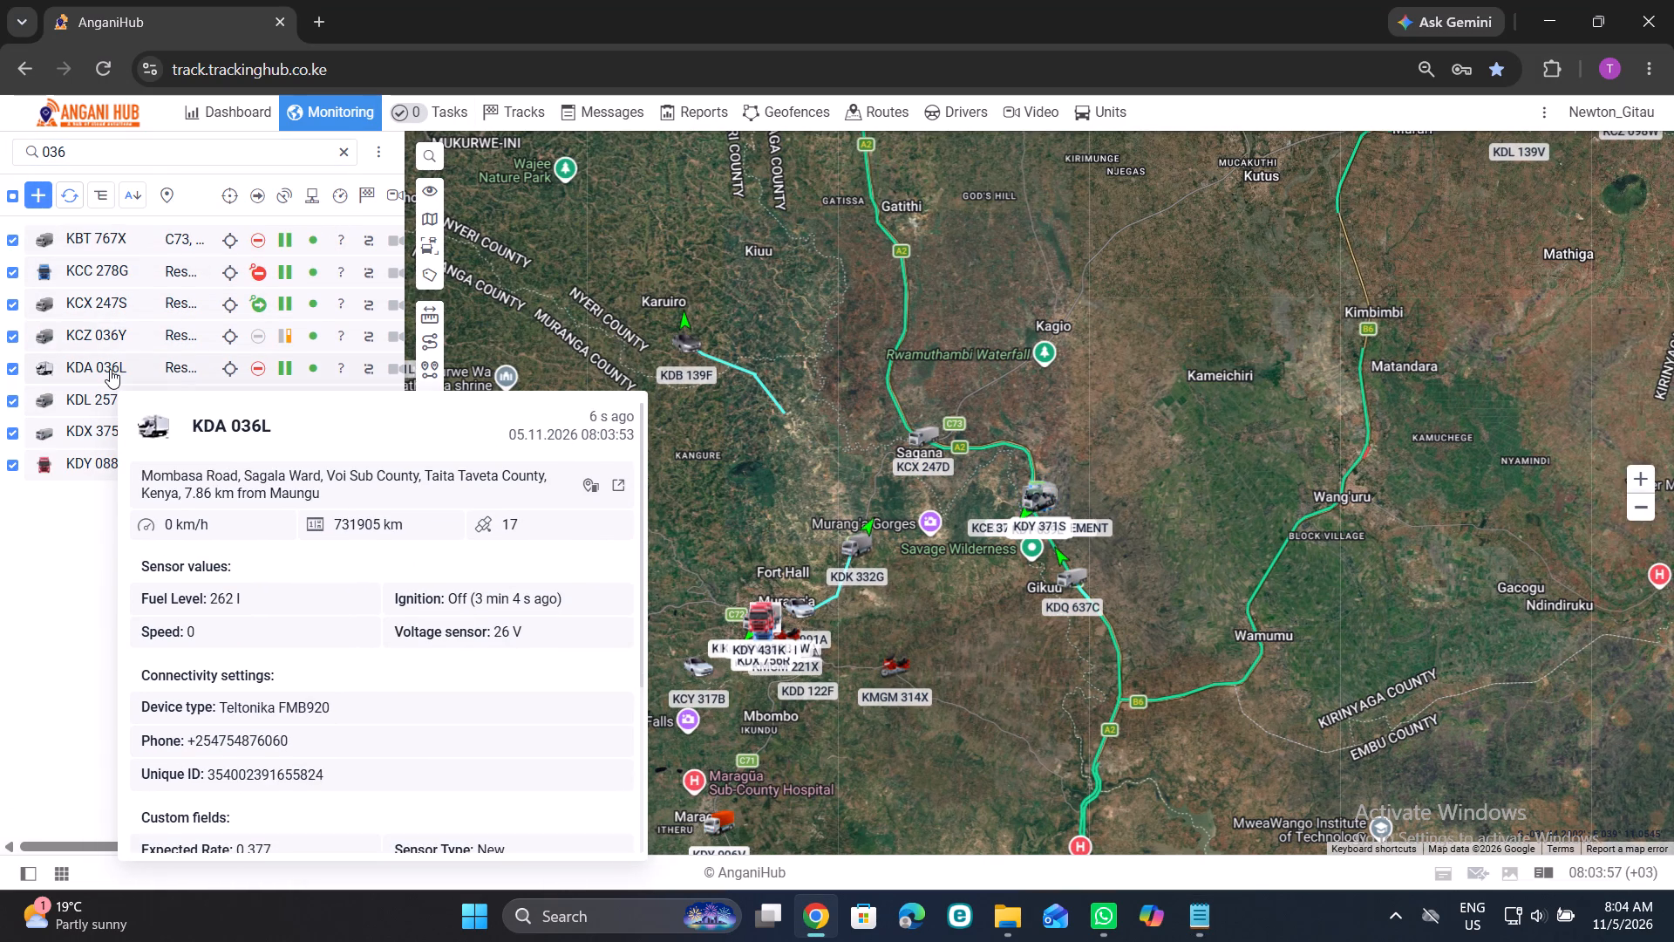
{"action": "left_click", "coordinate": [139, 123]}
{"action": "double_click", "coordinate": [134, 143]}
{"action": "type", "text": "567"}
{"action": "double_click", "coordinate": [93, 227]}
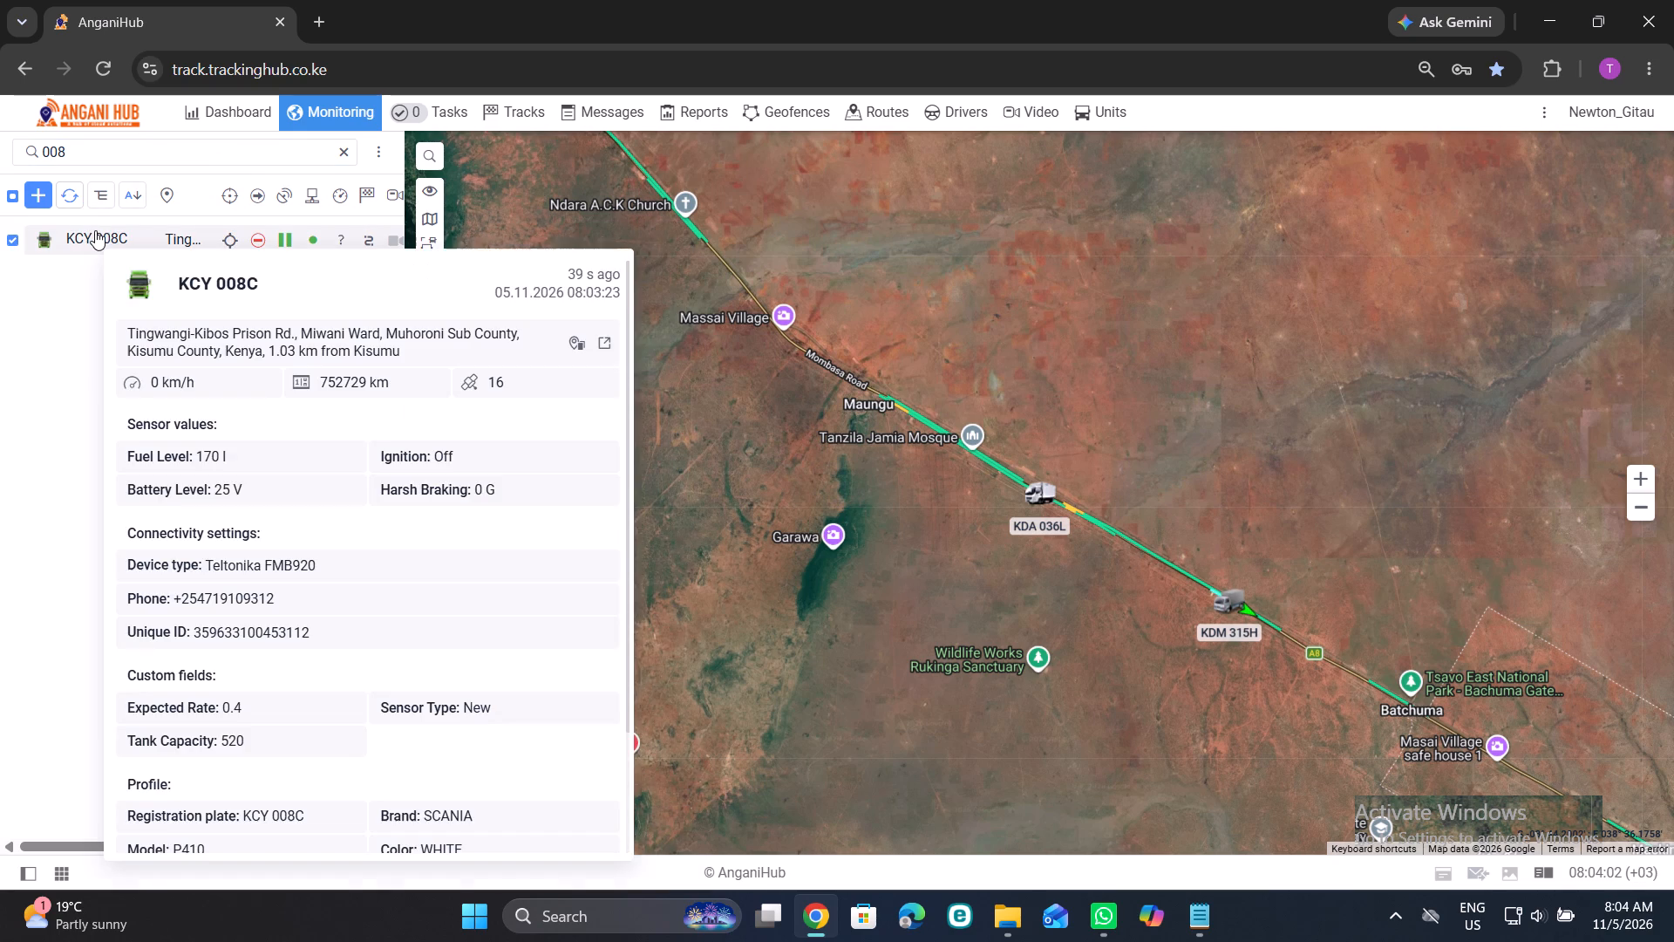
{"action": "key", "text": "alt+Tab"}
{"action": "scroll", "coordinate": [211, 444], "scroll_direction": "down", "scroll_amount": 4}
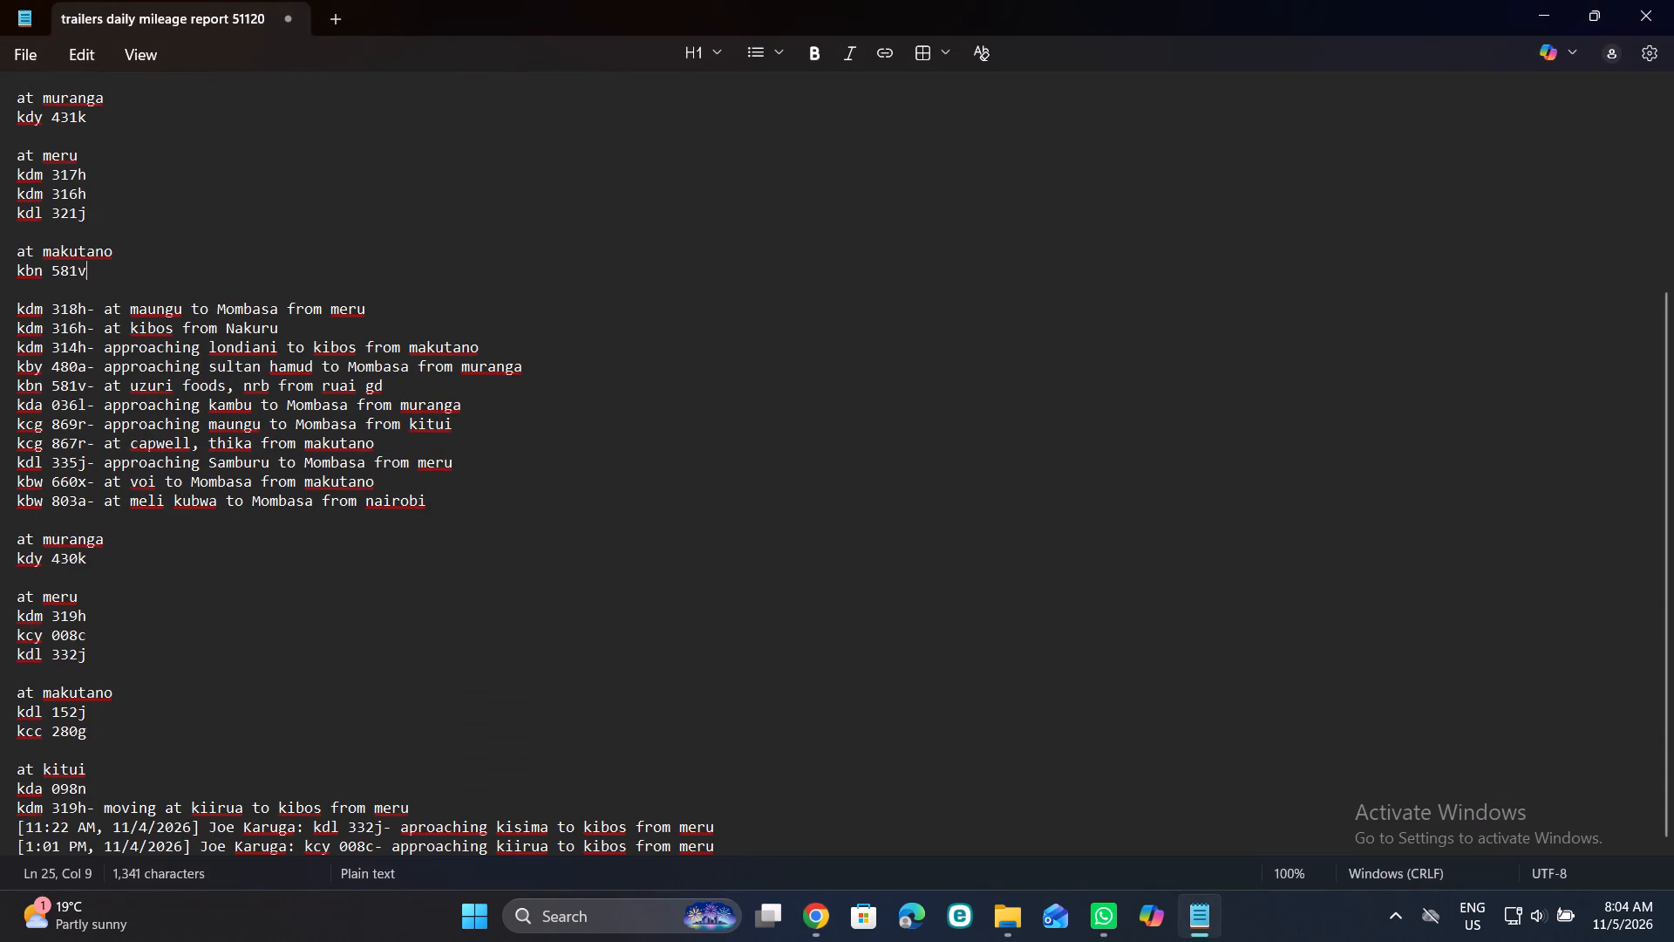
{"action": "scroll", "coordinate": [34, 453], "scroll_direction": "down", "scroll_amount": 3}
{"action": "scroll", "coordinate": [0, 590], "scroll_direction": "up", "scroll_amount": 1}
{"action": "scroll", "coordinate": [455, 874], "scroll_direction": "down", "scroll_amount": 7}
{"action": "scroll", "coordinate": [326, 774], "scroll_direction": "down", "scroll_amount": 1}
{"action": "left_click_drag", "start_coordinate": [300, 850], "coordinate": [728, 870]}
{"action": "key", "text": "ctrl+c"}
{"action": "scroll", "coordinate": [559, 670], "scroll_direction": "up", "scroll_amount": 6}
{"action": "left_click", "coordinate": [558, 273]}
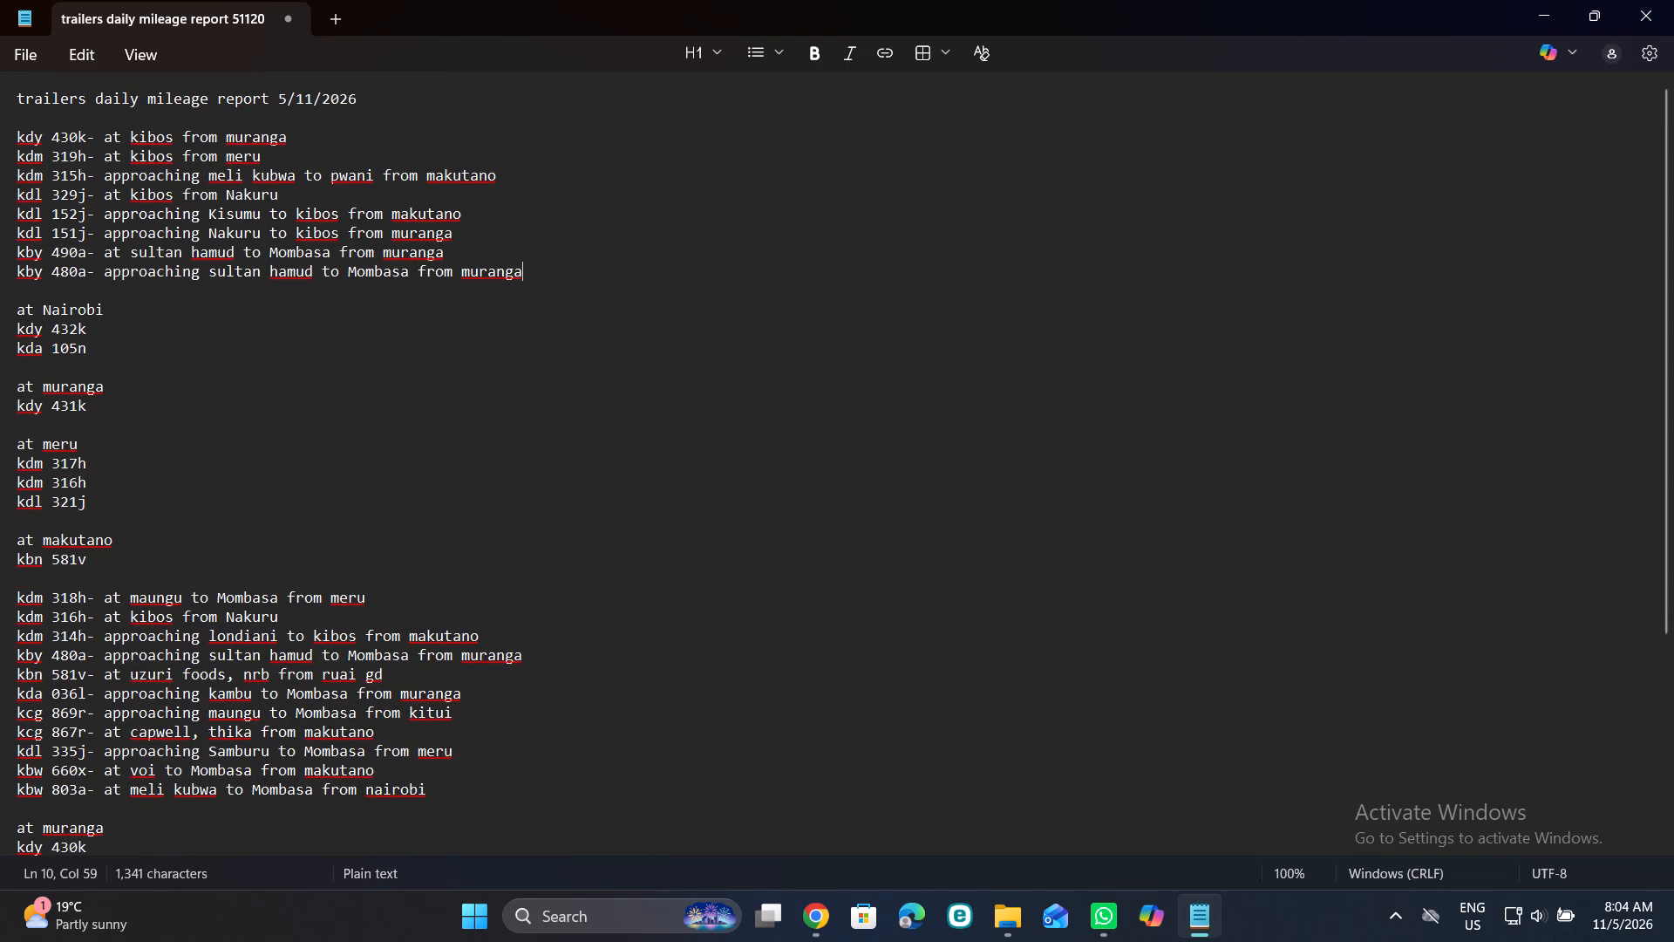
{"action": "key", "text": "Return"}
{"action": "key", "text": "ctrl+v"}
{"action": "key", "text": "ctrl+BackSpace"}
{"action": "key", "text": "ctrl+z"}
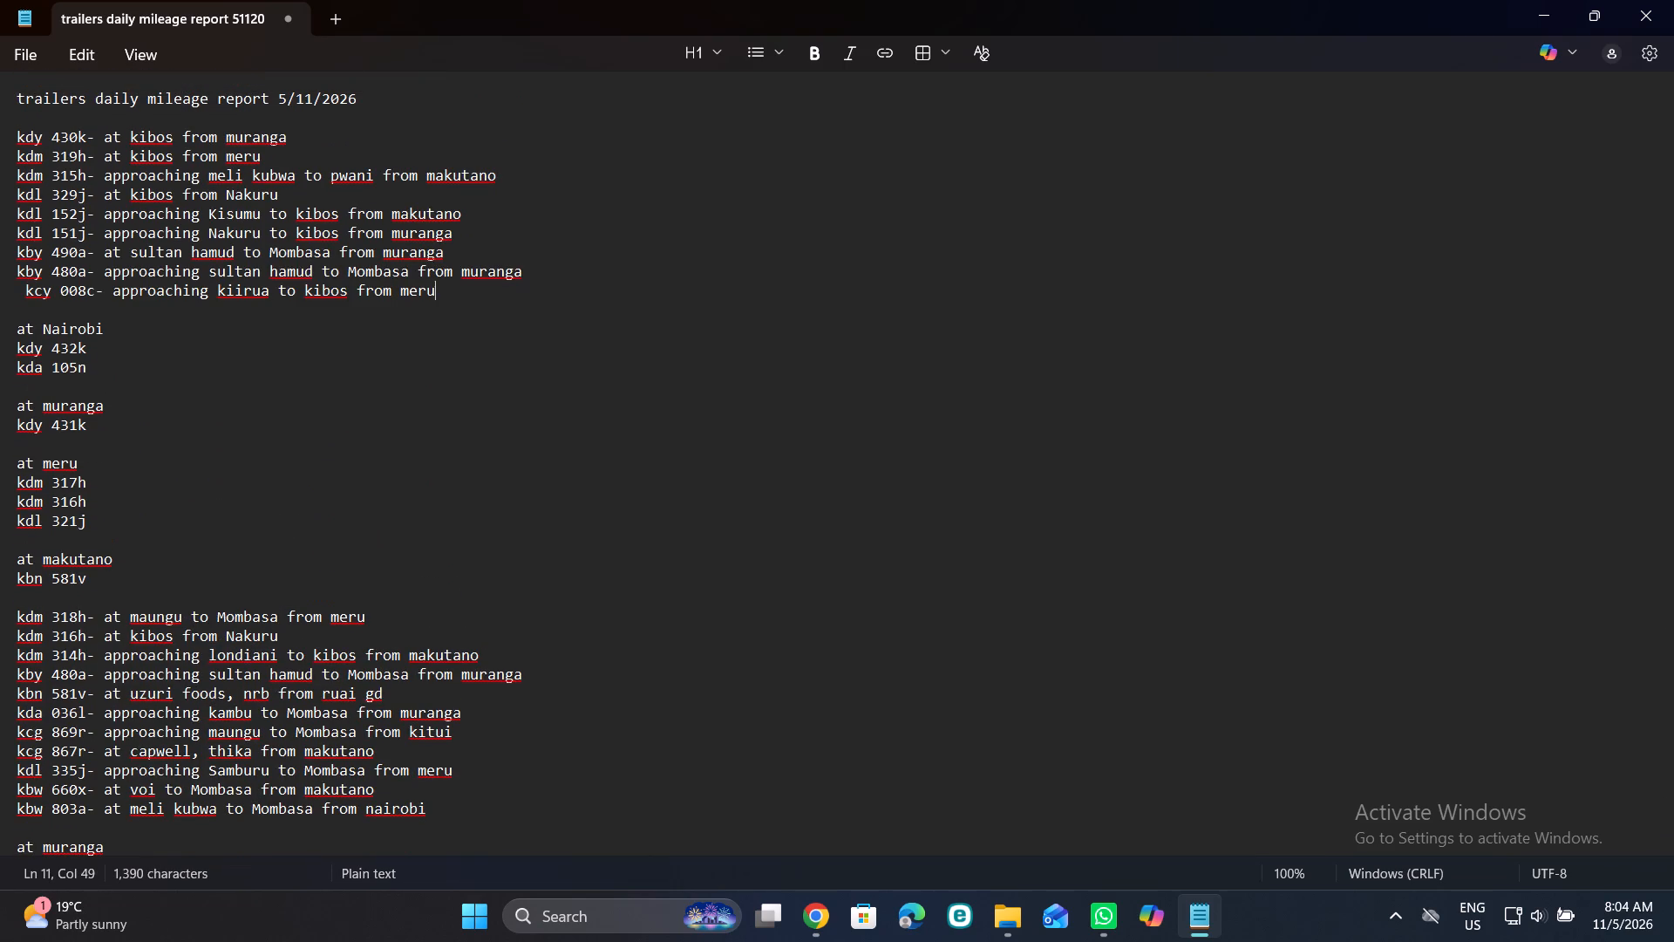
Replace "approaching kiirua to" with "at" in the pasted kcy 008c line so it reads "at kibos from meru".
{"action": "key", "text": "ctrl+Left"}
{"action": "key", "text": "ctrl+Left"}
{"action": "key", "text": "ctrl+Left"}
{"action": "key", "text": "ctrl+BackSpace"}
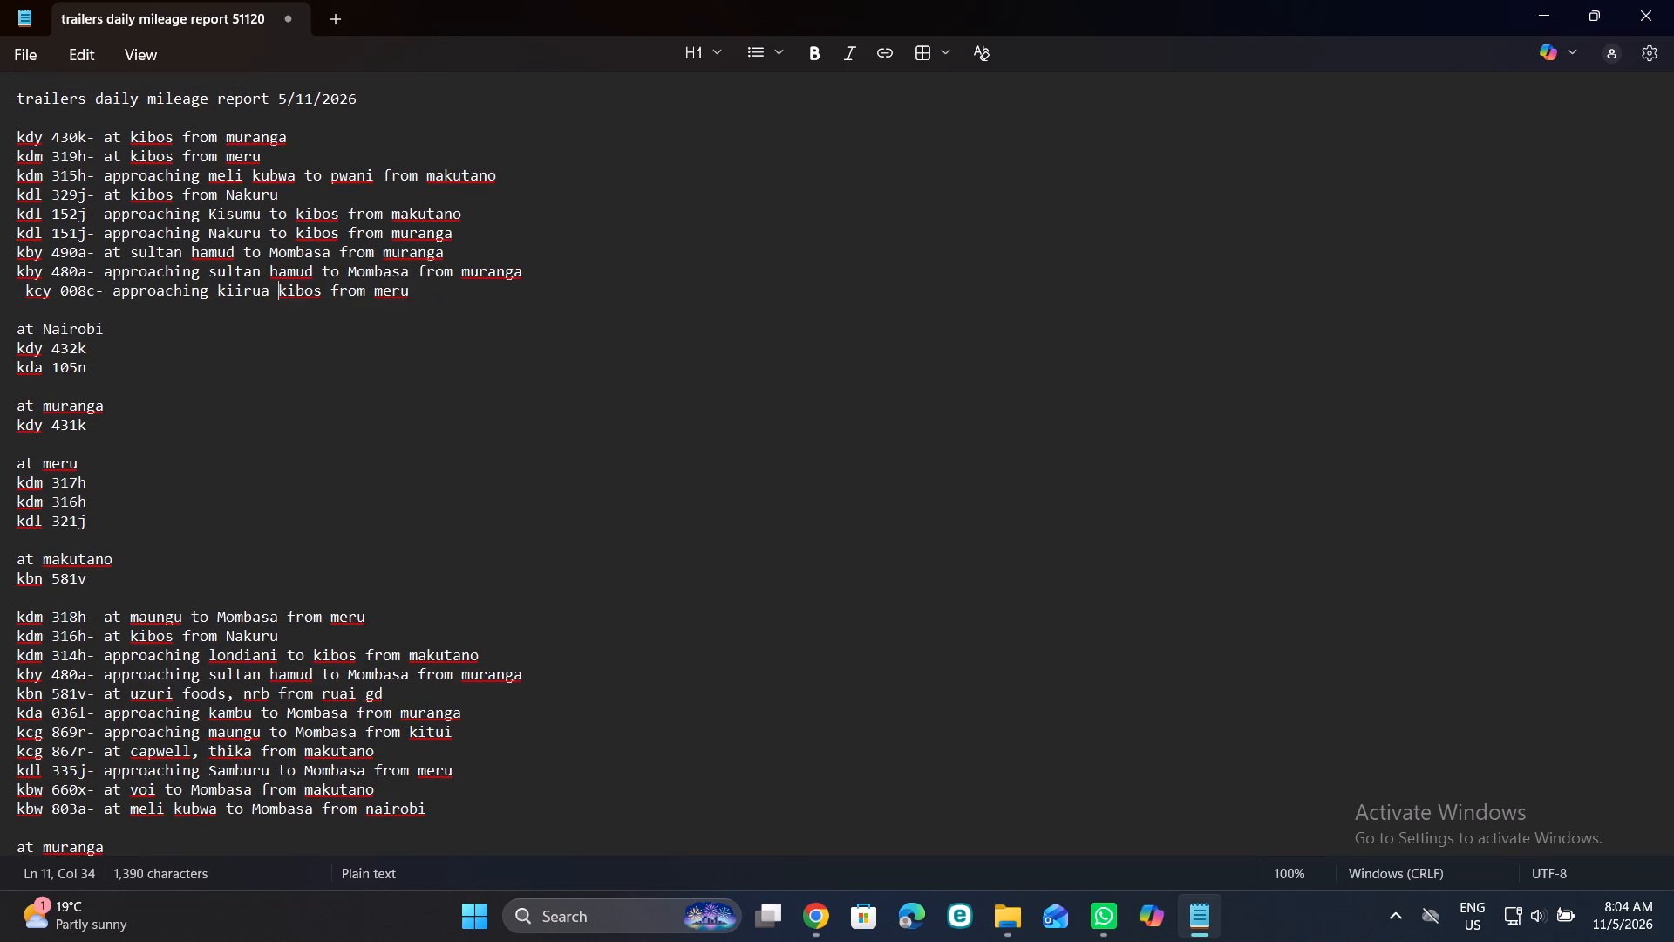
{"action": "key", "text": "ctrl+BackSpace"}
{"action": "key", "text": "ctrl+BackSpace"}
{"action": "key", "text": "ctrl+BackSpace"}
{"action": "key", "text": "z"}
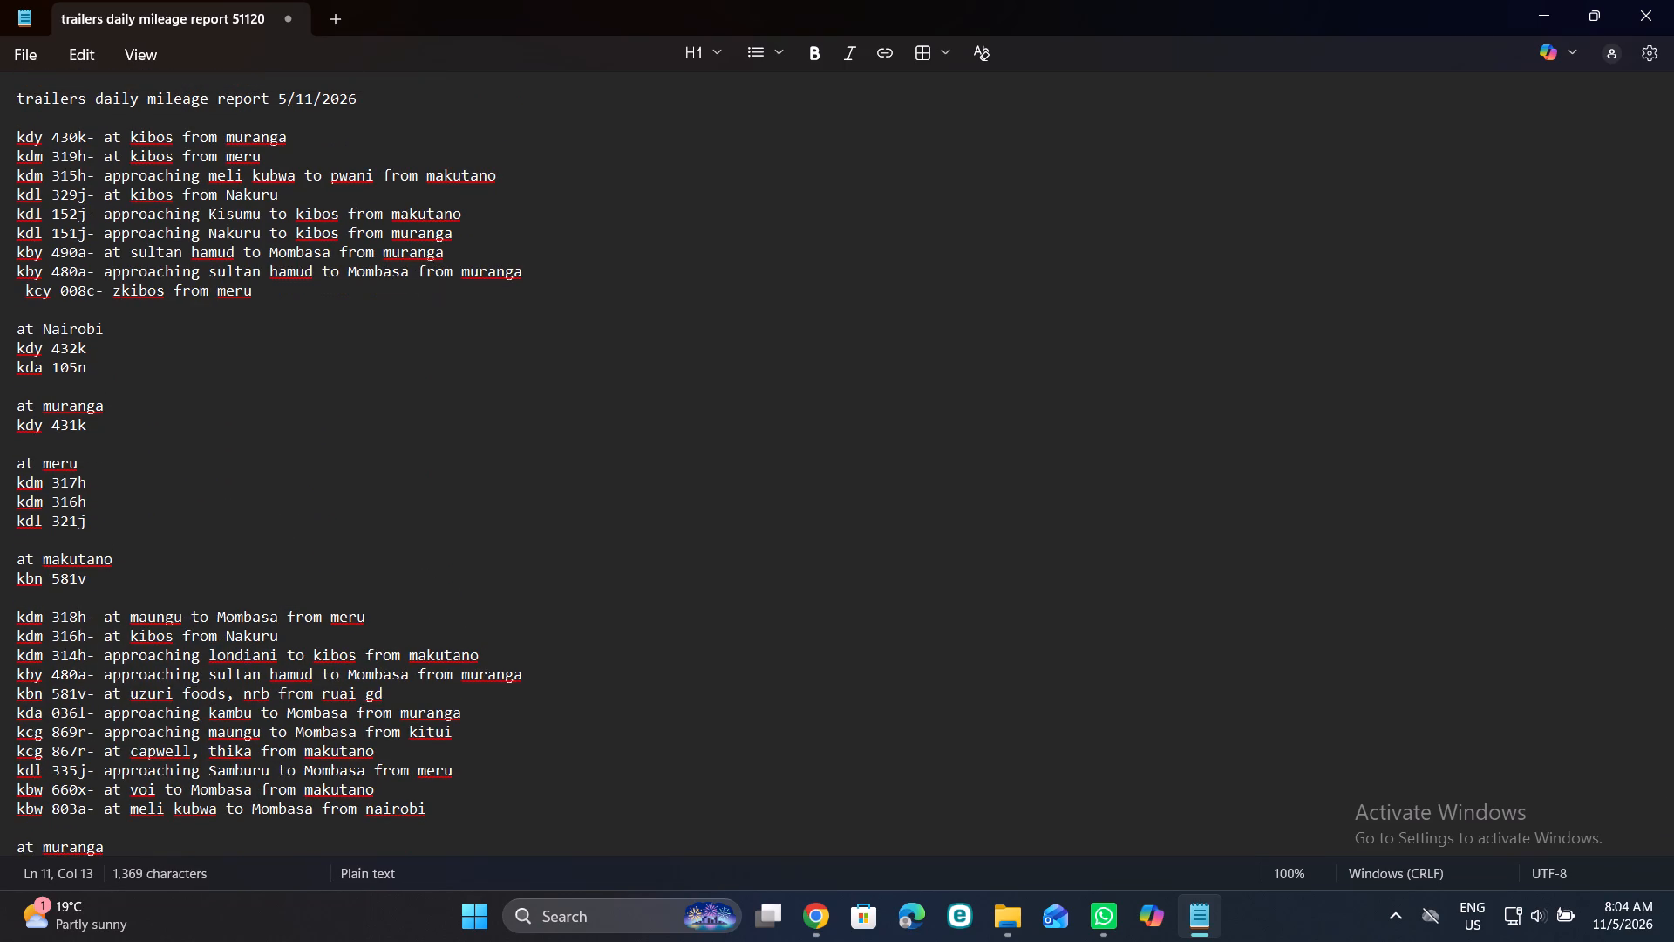
{"action": "key", "text": "BackSpace"}
{"action": "type", "text": "a"}
{"action": "key", "text": "space"}
{"action": "key", "text": "BackSpace"}
{"action": "type", "text": "tb"}
{"action": "key", "text": "space"}
{"action": "key", "text": "BackSpace"}
{"action": "key", "text": "BackSpace"}
{"action": "key", "text": "space"}
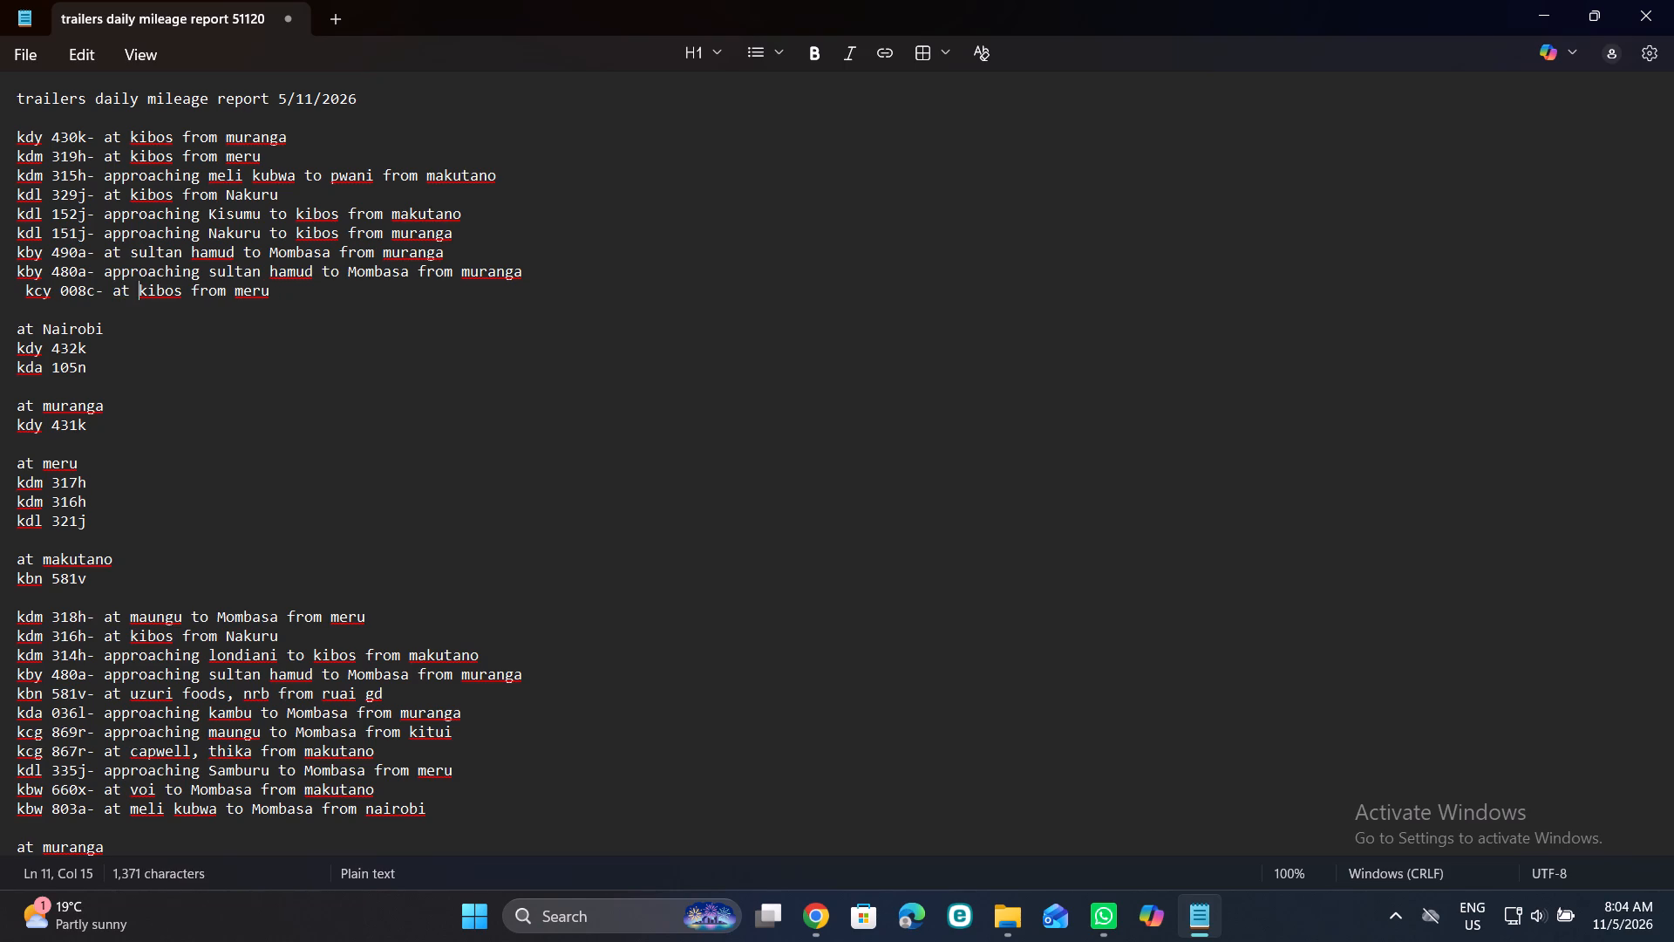
Remove the leading space at the start of the pasted kcy 008c line.
{"action": "key", "text": "ctrl+Left"}
{"action": "key", "text": "ctrl+Left"}
{"action": "key", "text": "ctrl+Left"}
{"action": "key", "text": "ctrl+Left"}
{"action": "key", "text": "BackSpace"}
Switch from the note back to AnganiHub.
{"action": "key", "text": "alt+Tab"}
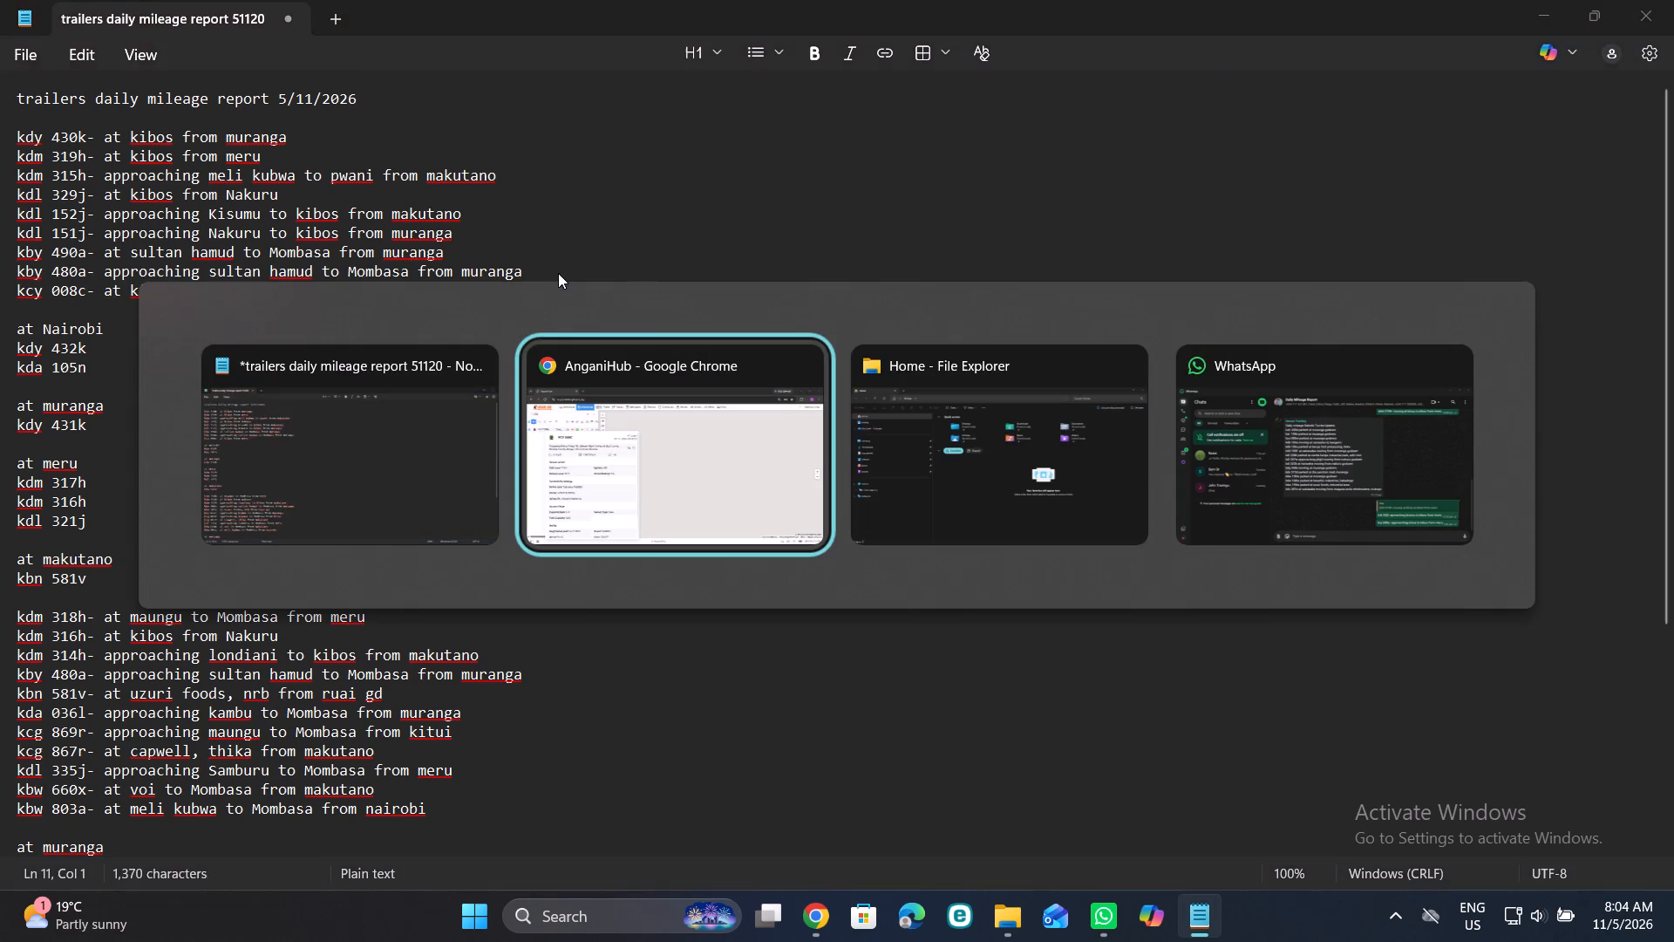
{"action": "key", "text": "alt+Tab"}
{"action": "key", "text": "alt+Tab"}
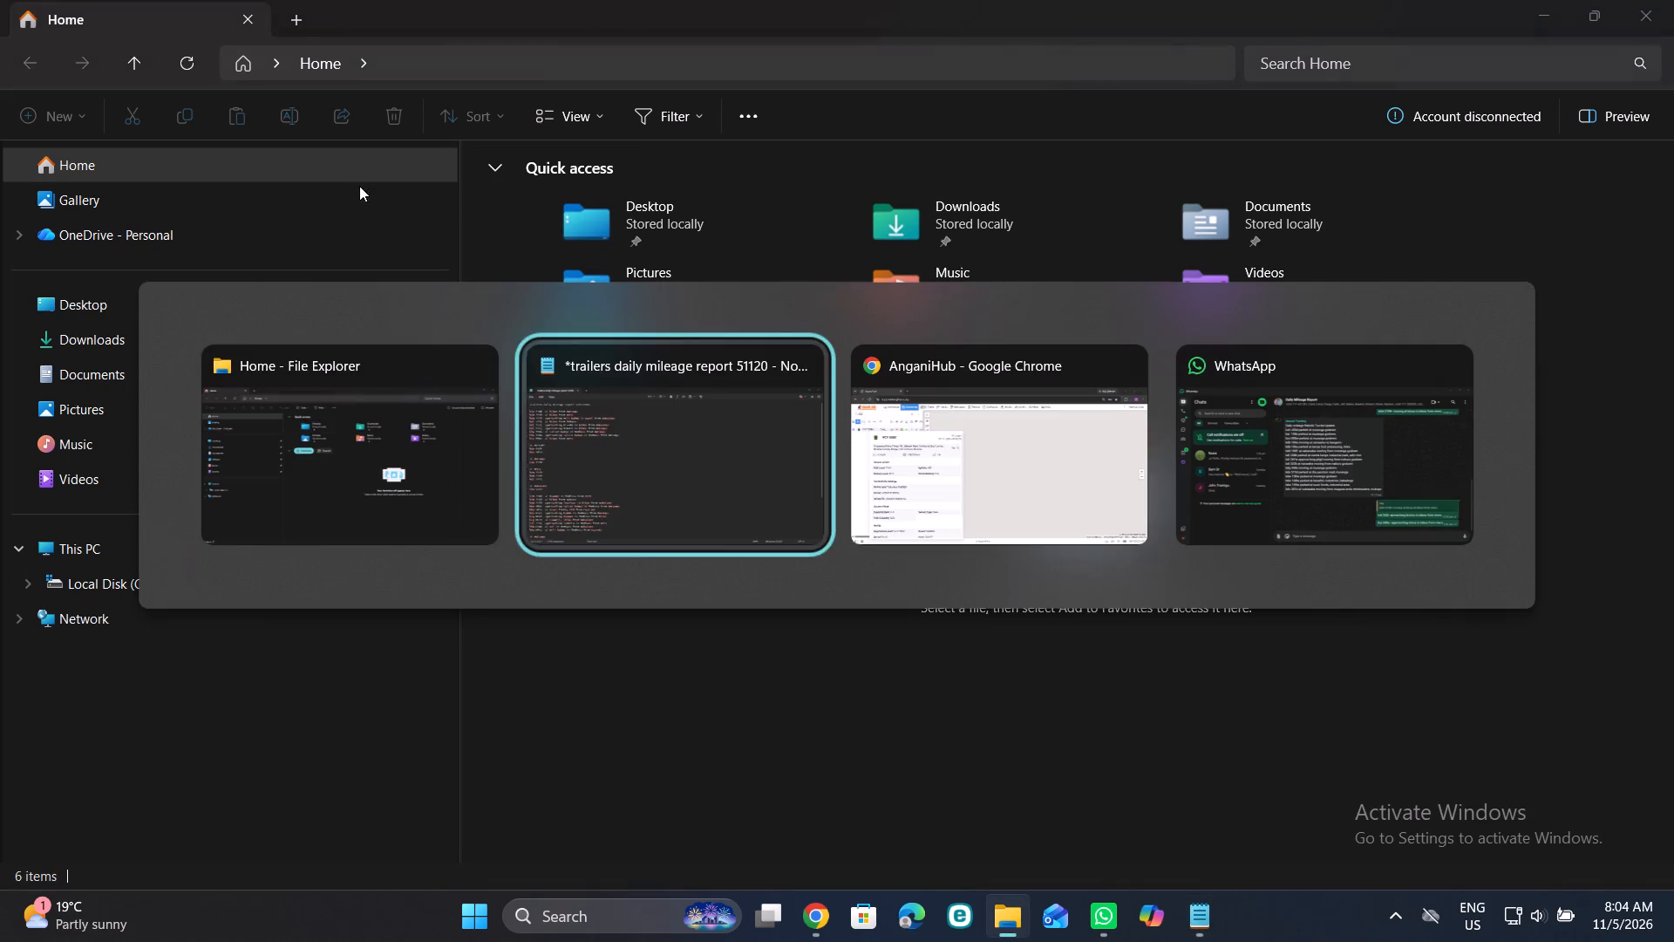
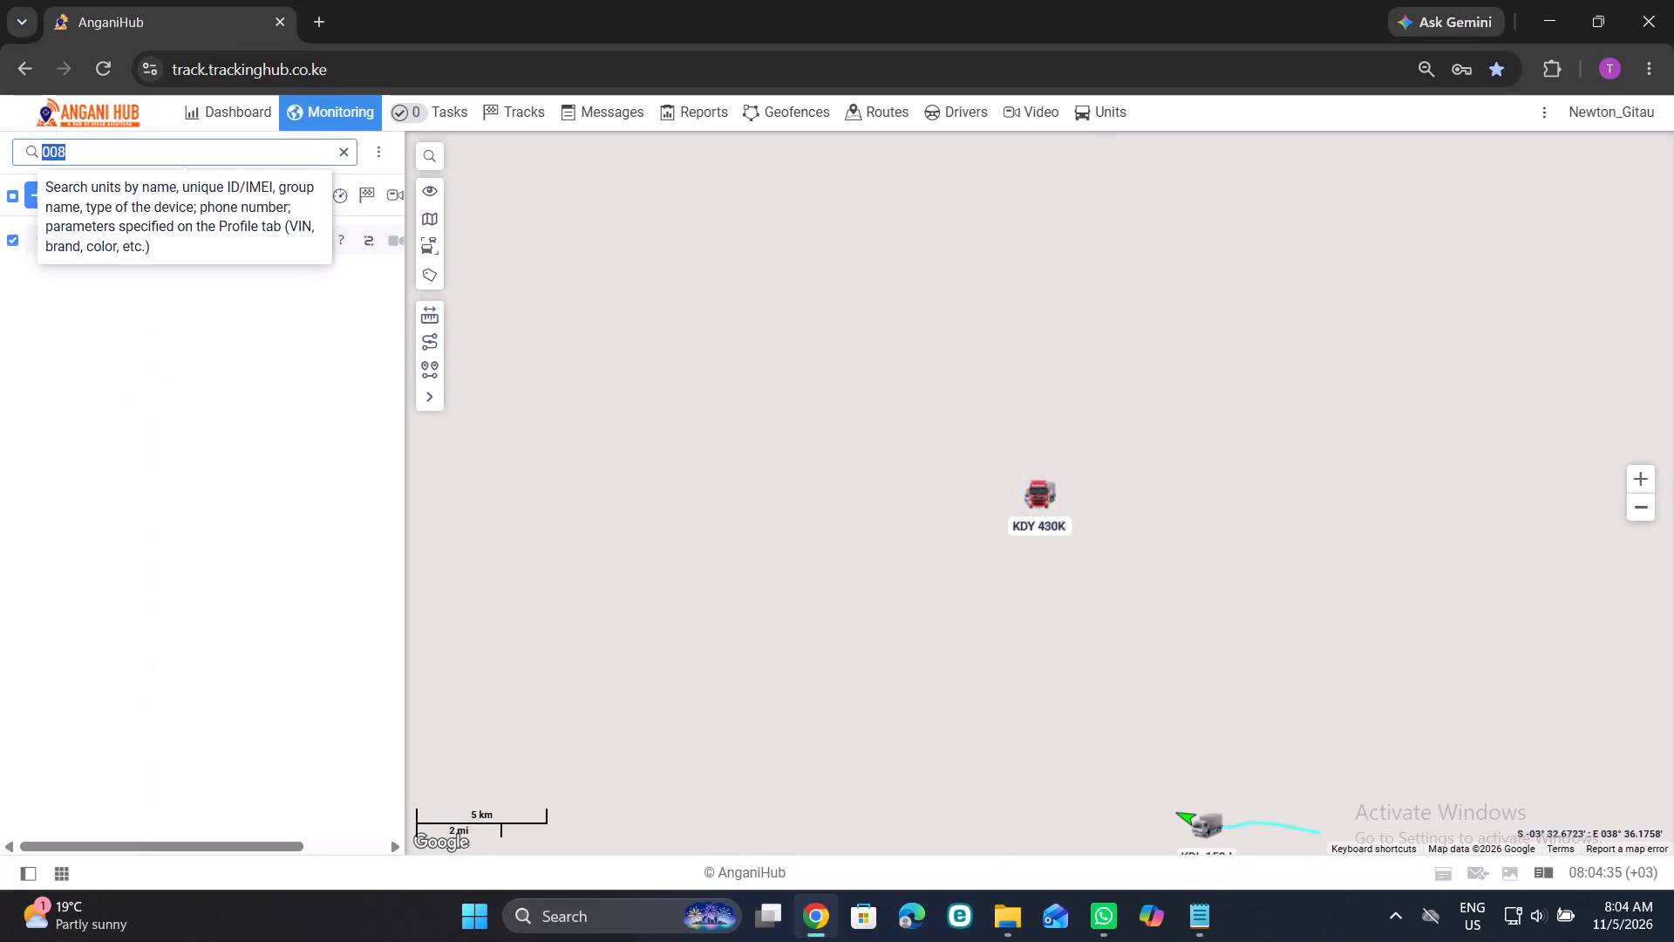
{"action": "type", "text": "012"}
{"action": "left_click", "coordinate": [73, 248]}
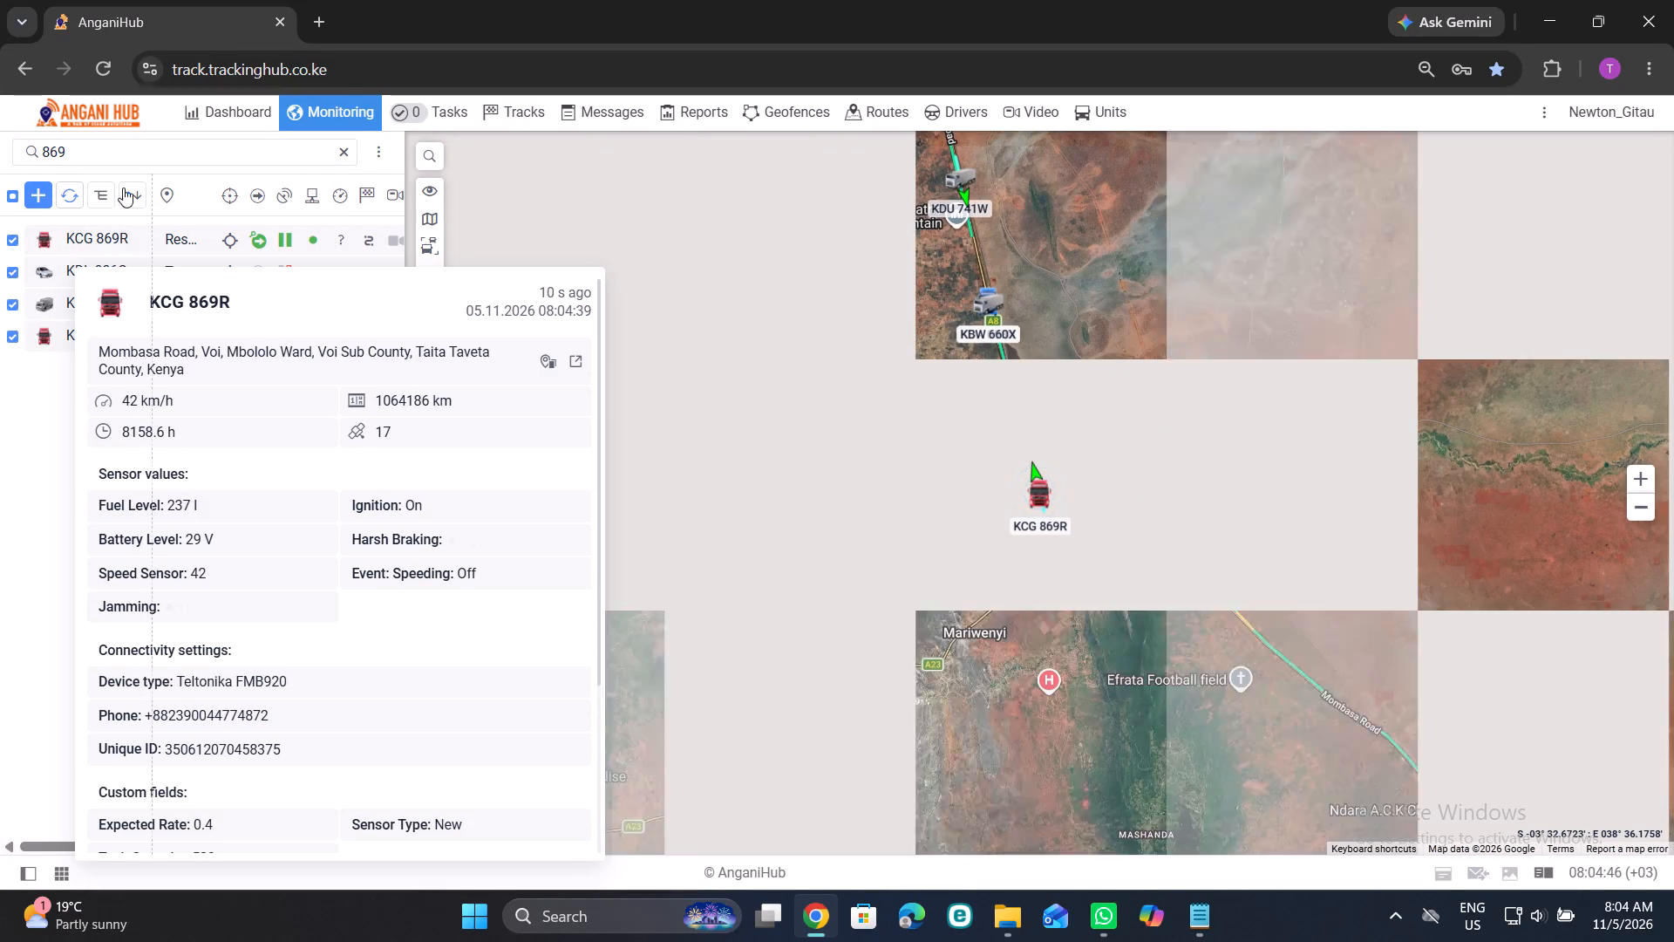
{"action": "left_click", "coordinate": [138, 154]}
{"action": "key", "text": "BackSpace"}
{"action": "key", "text": "3"}
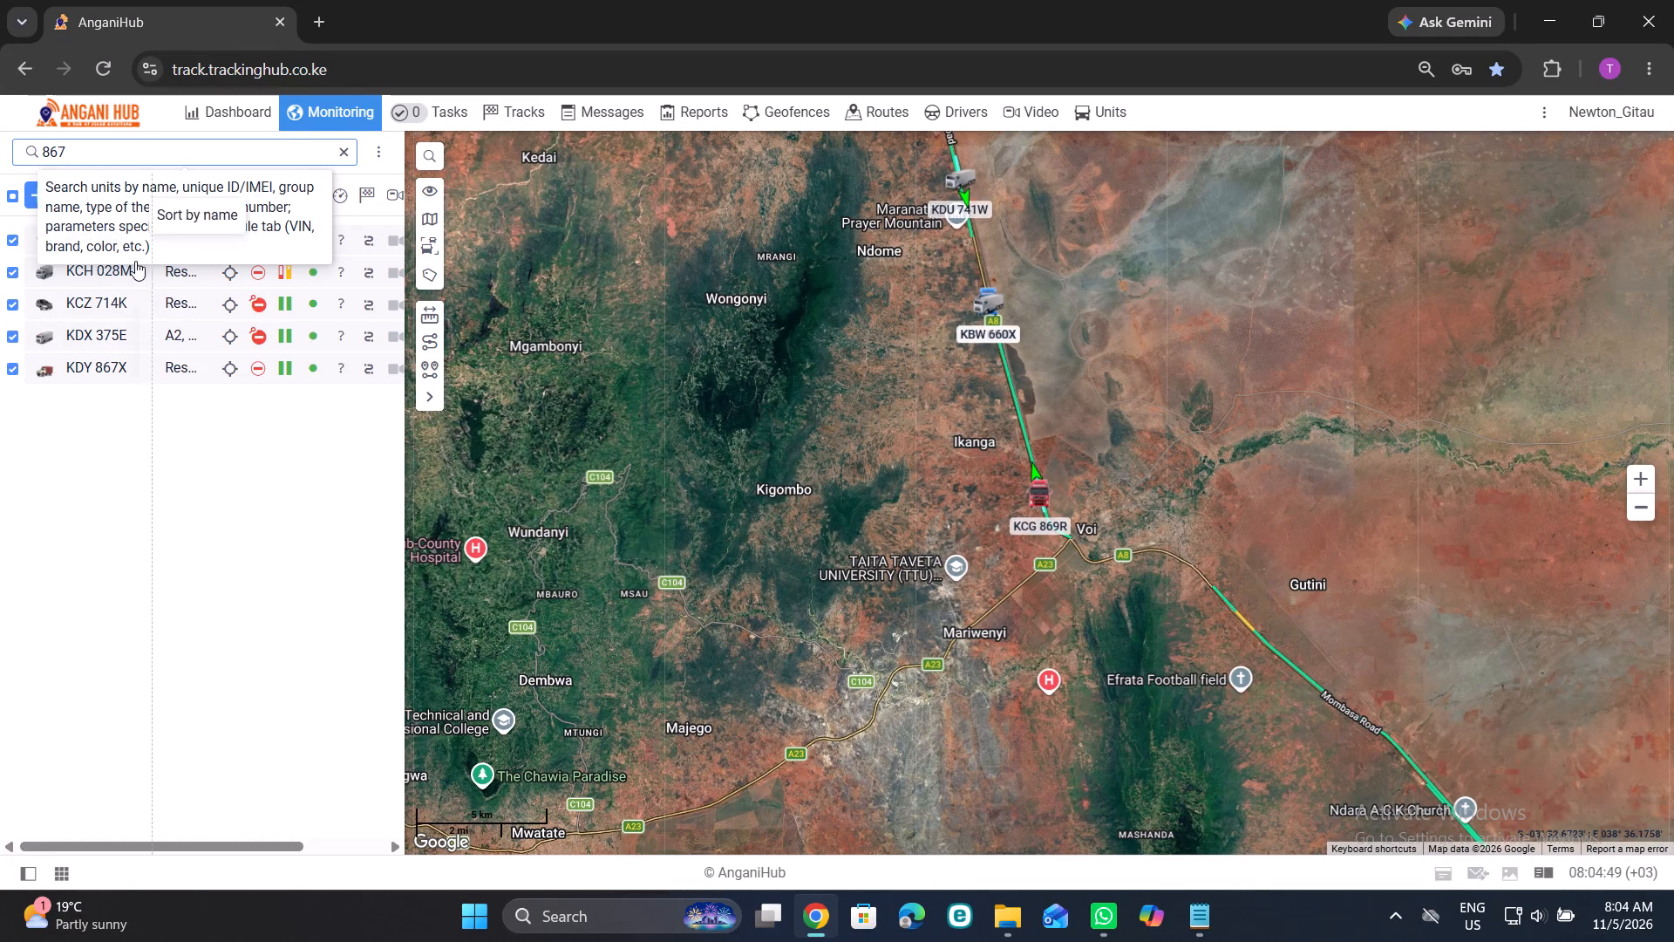
{"action": "left_click", "coordinate": [123, 235]}
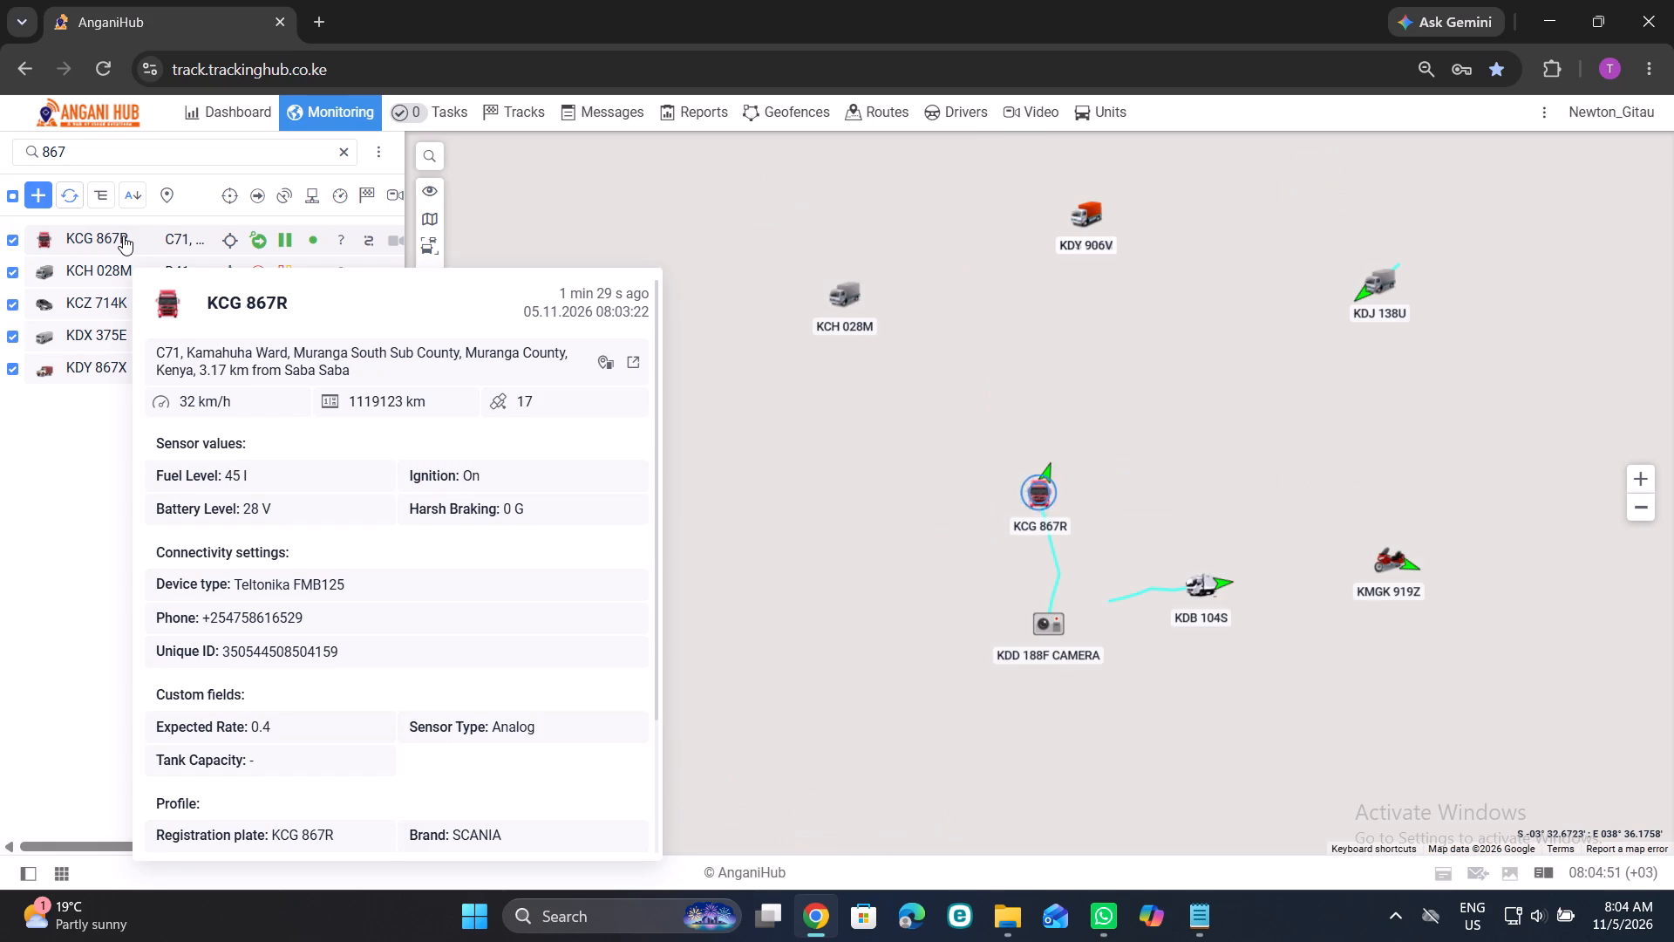
{"action": "double_click", "coordinate": [156, 165]}
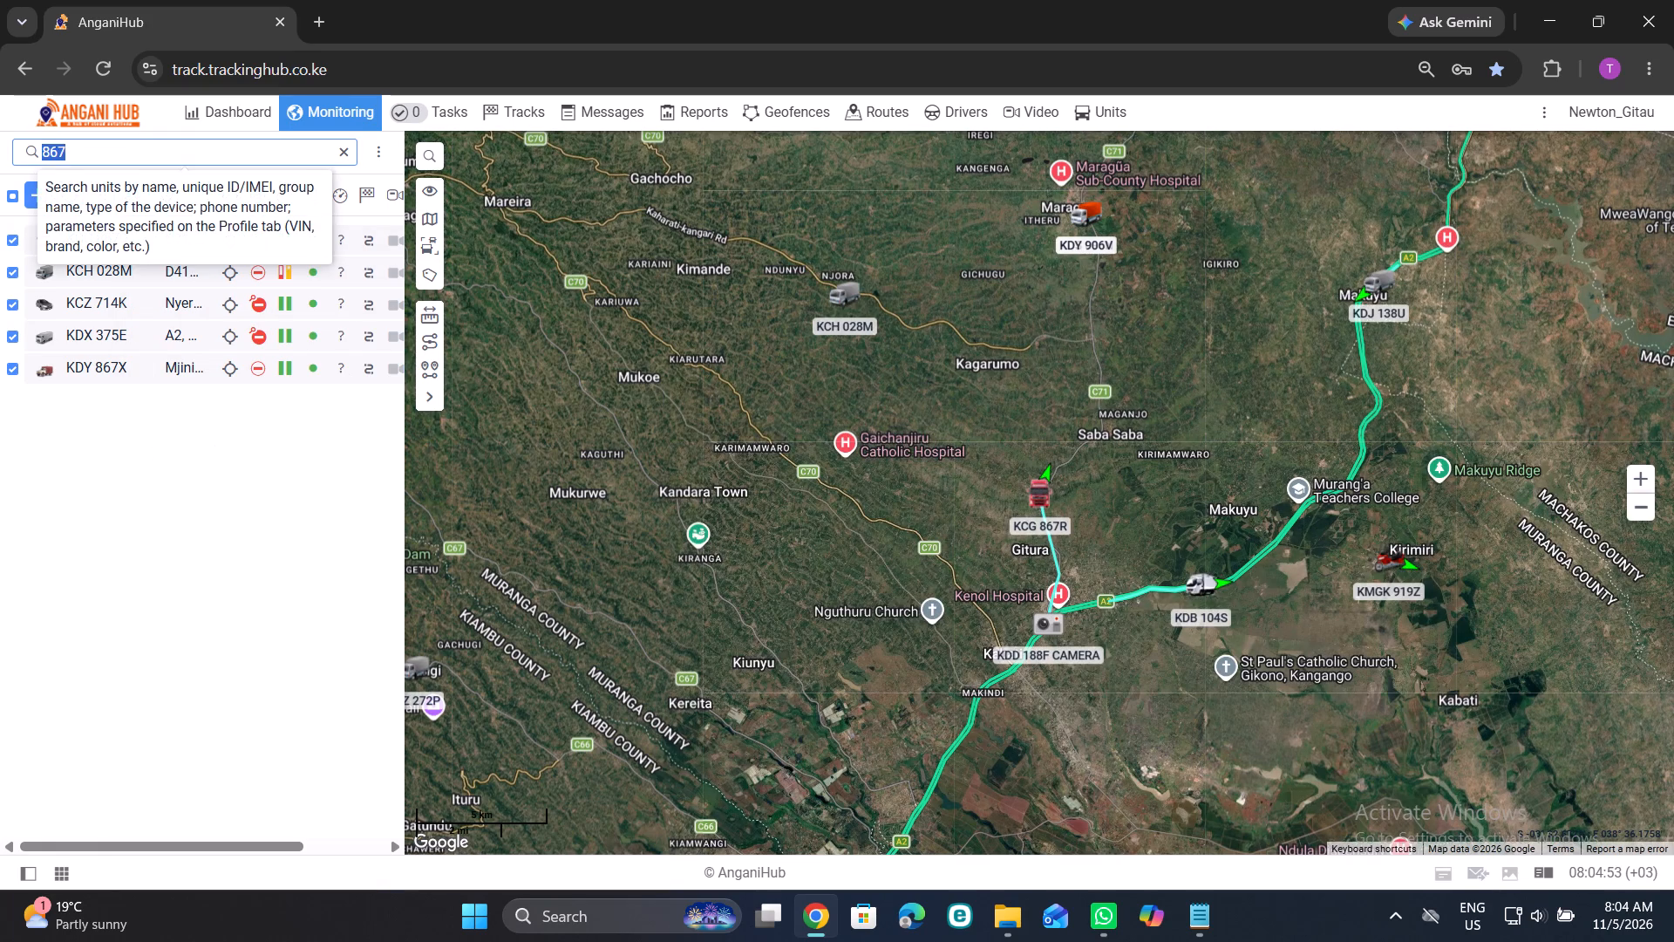
{"action": "type", "text": "456"}
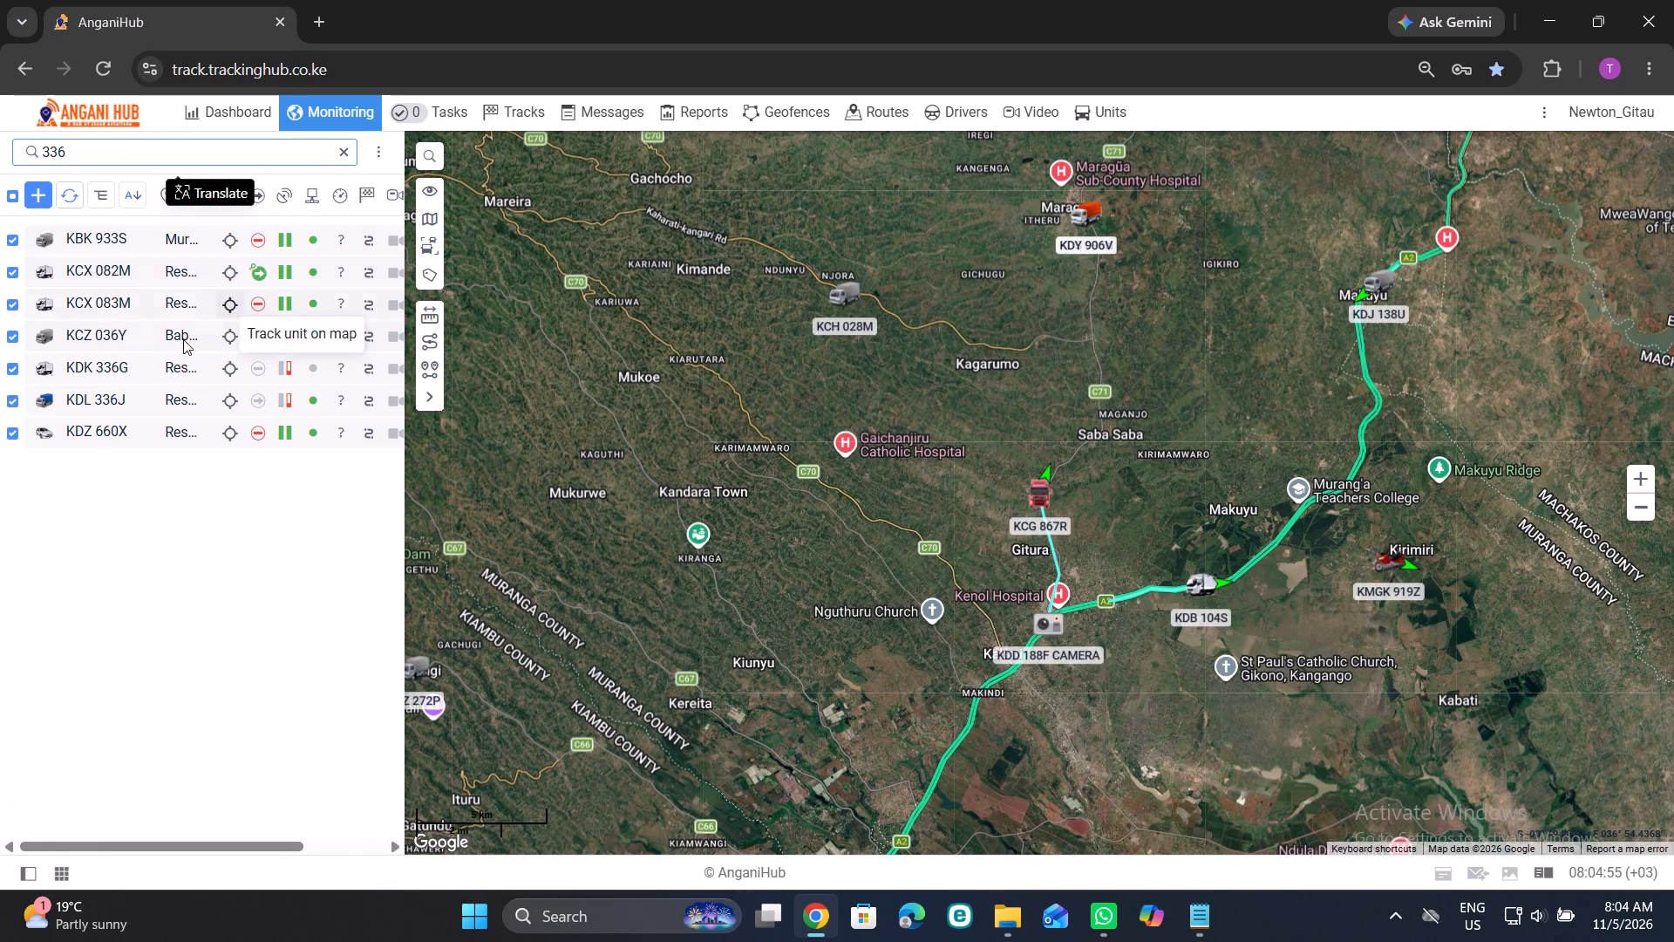
{"action": "left_click", "coordinate": [110, 398]}
{"action": "double_click", "coordinate": [126, 155]}
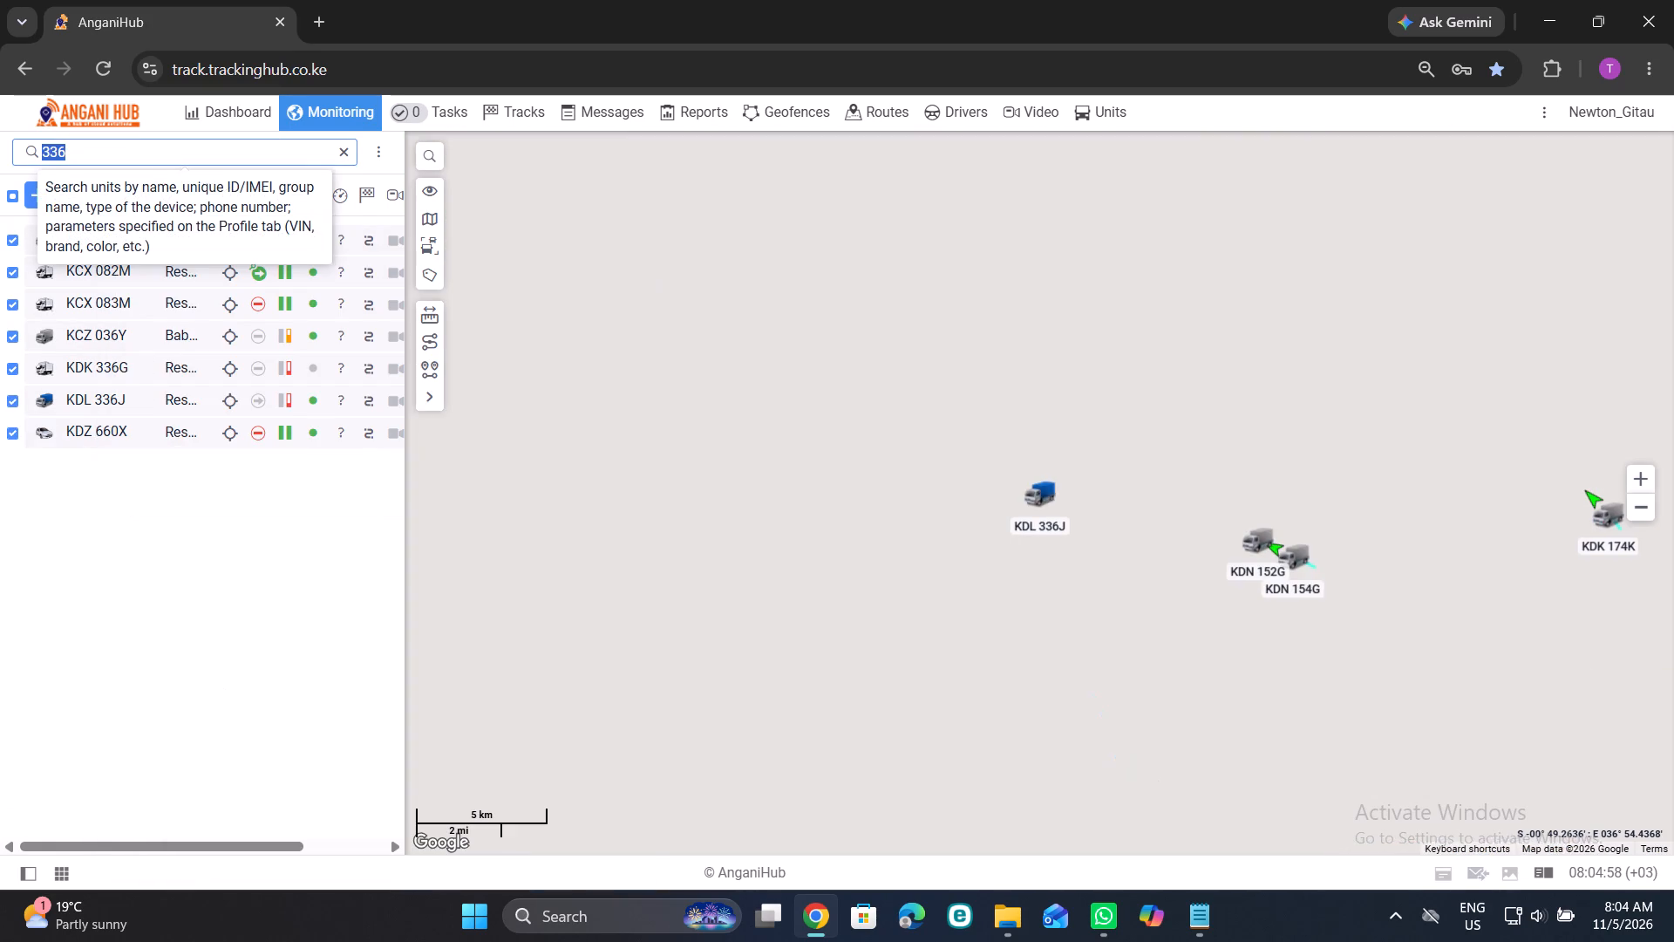
{"action": "type", "text": "789"}
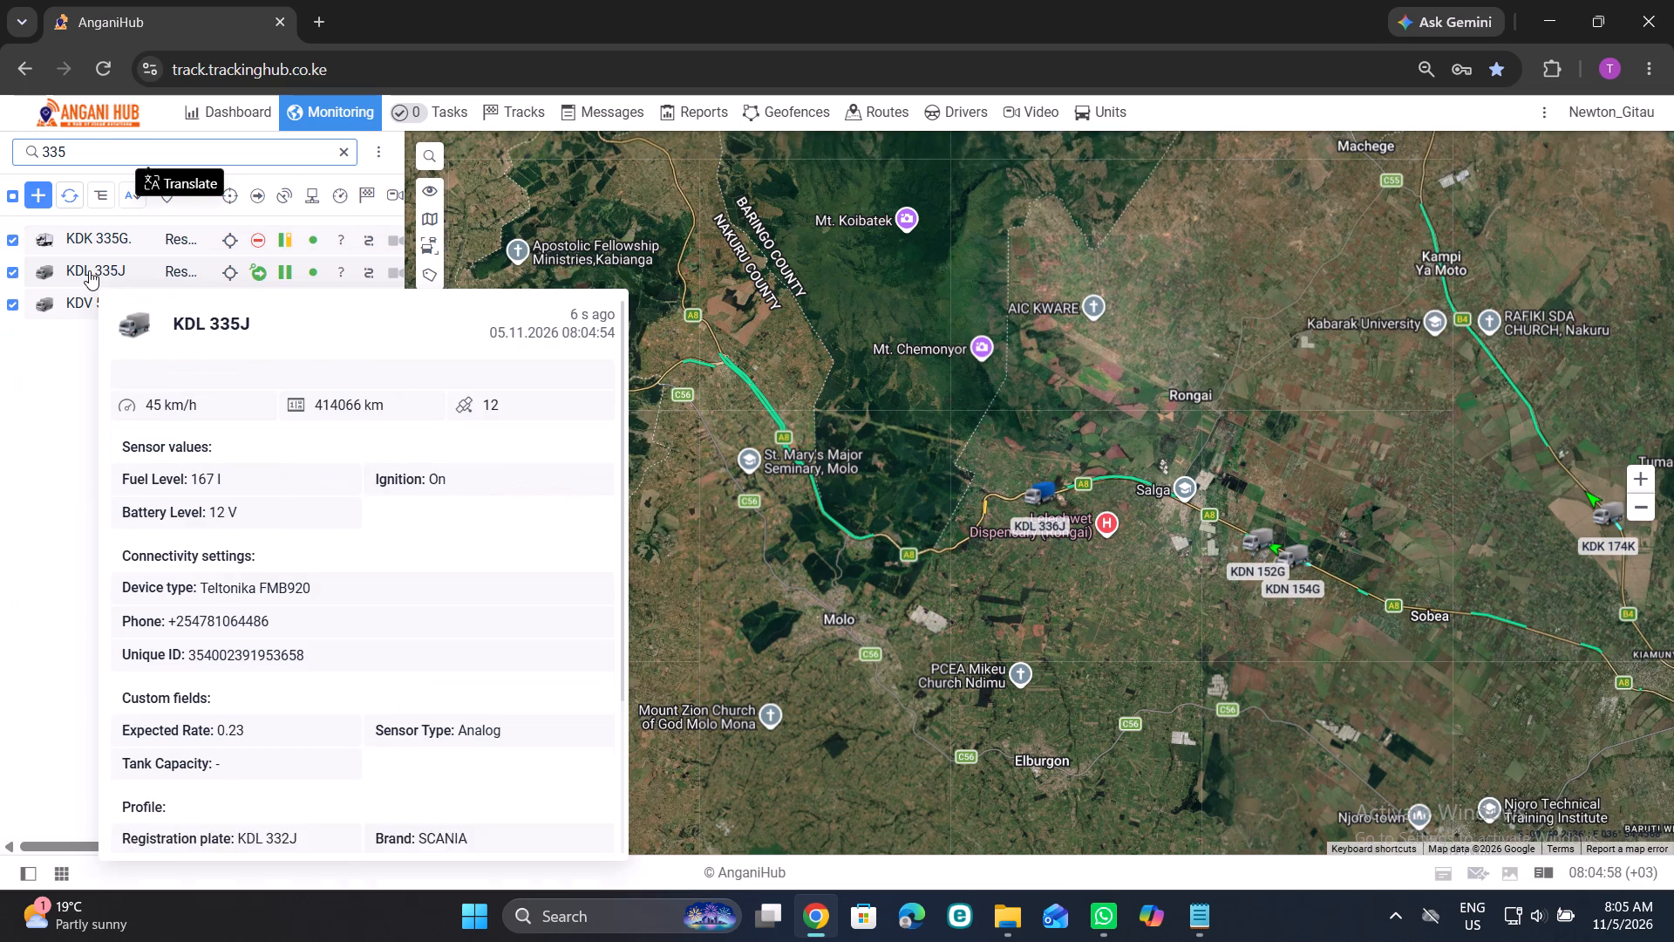
{"action": "left_click", "coordinate": [89, 270]}
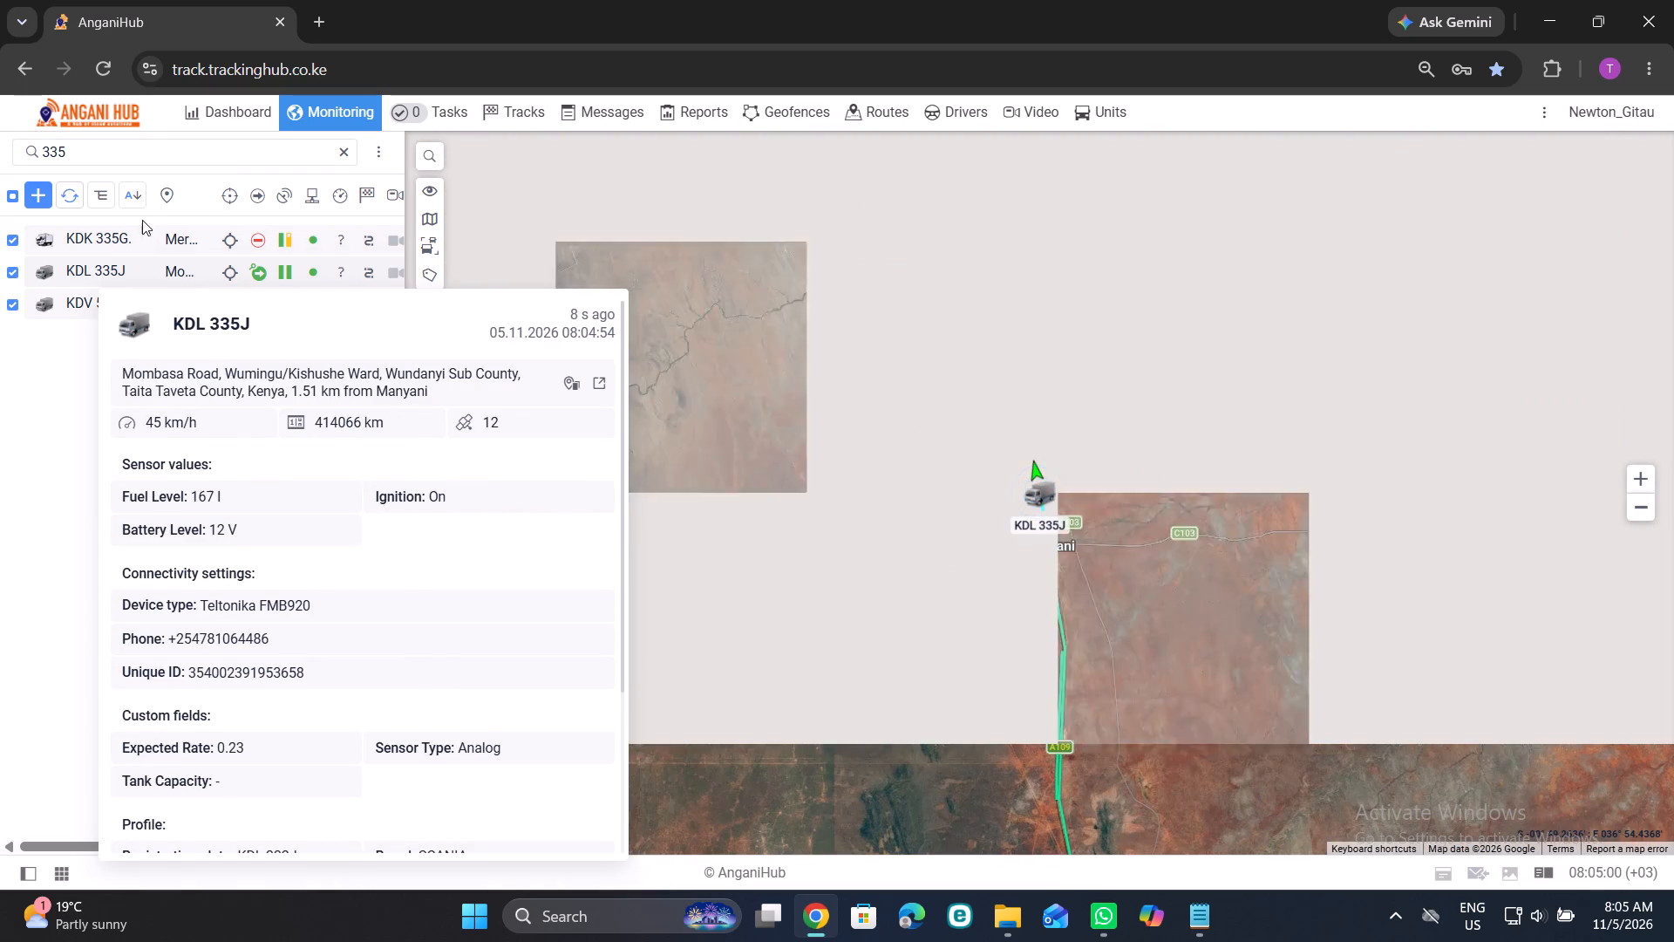
{"action": "left_click", "coordinate": [137, 149]}
{"action": "key", "text": "BackSpace"}
{"action": "key", "text": "0"}
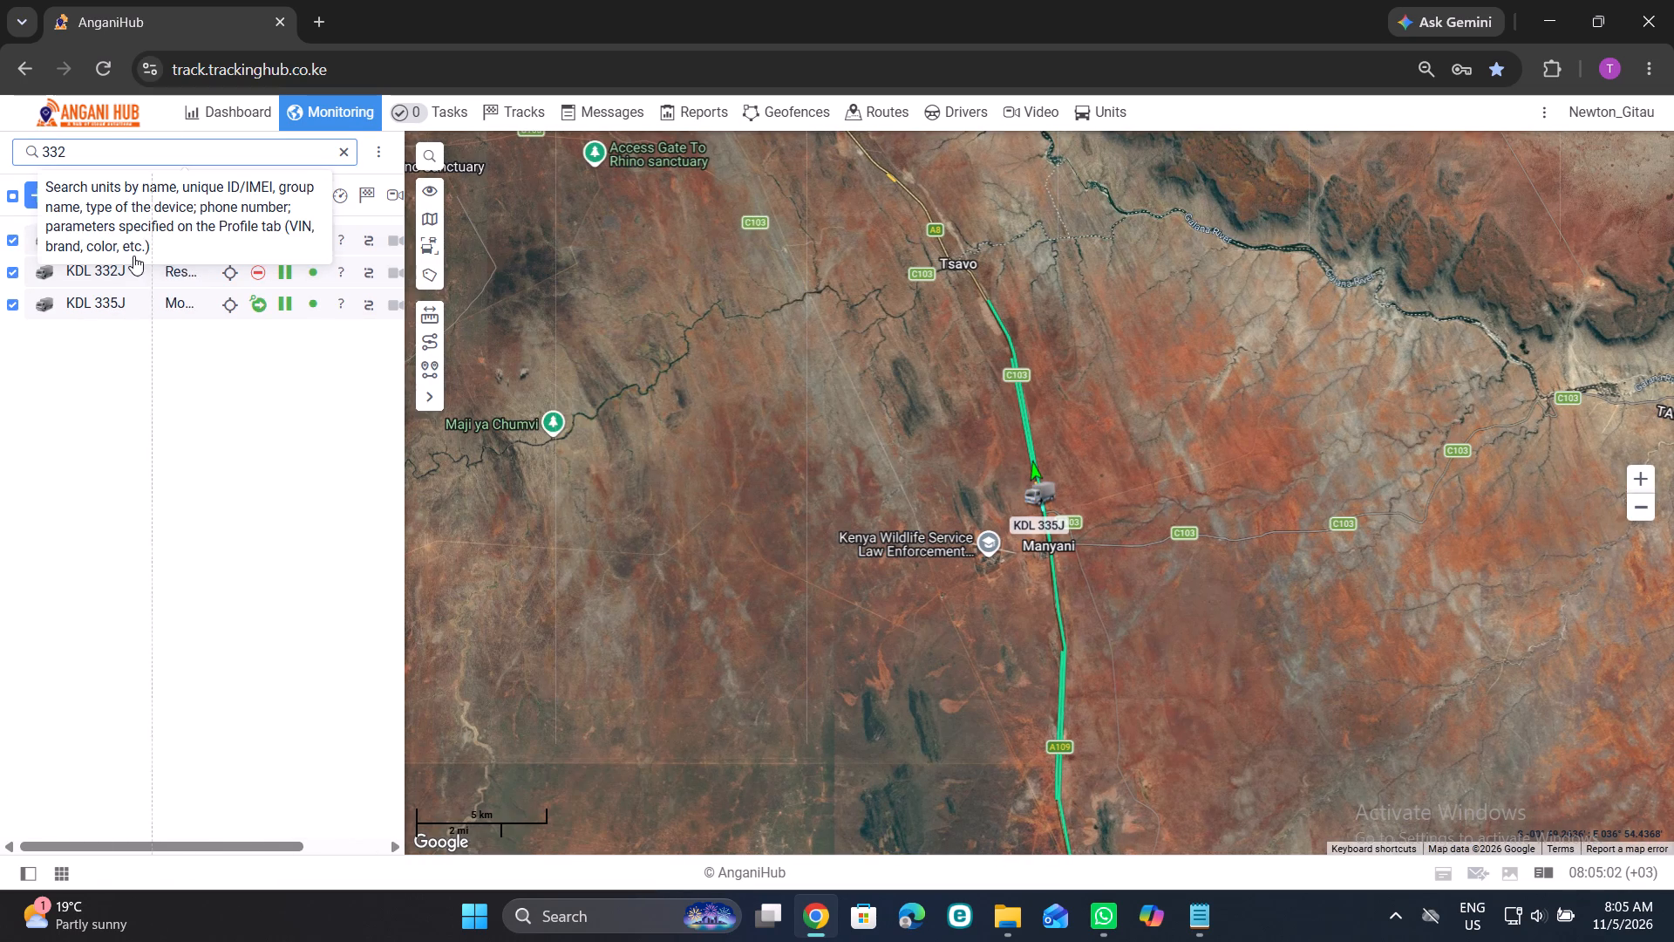
{"action": "left_click", "coordinate": [118, 270]}
Switch from AnganiHub to File Explorer.
{"action": "key", "text": "alt+Tab"}
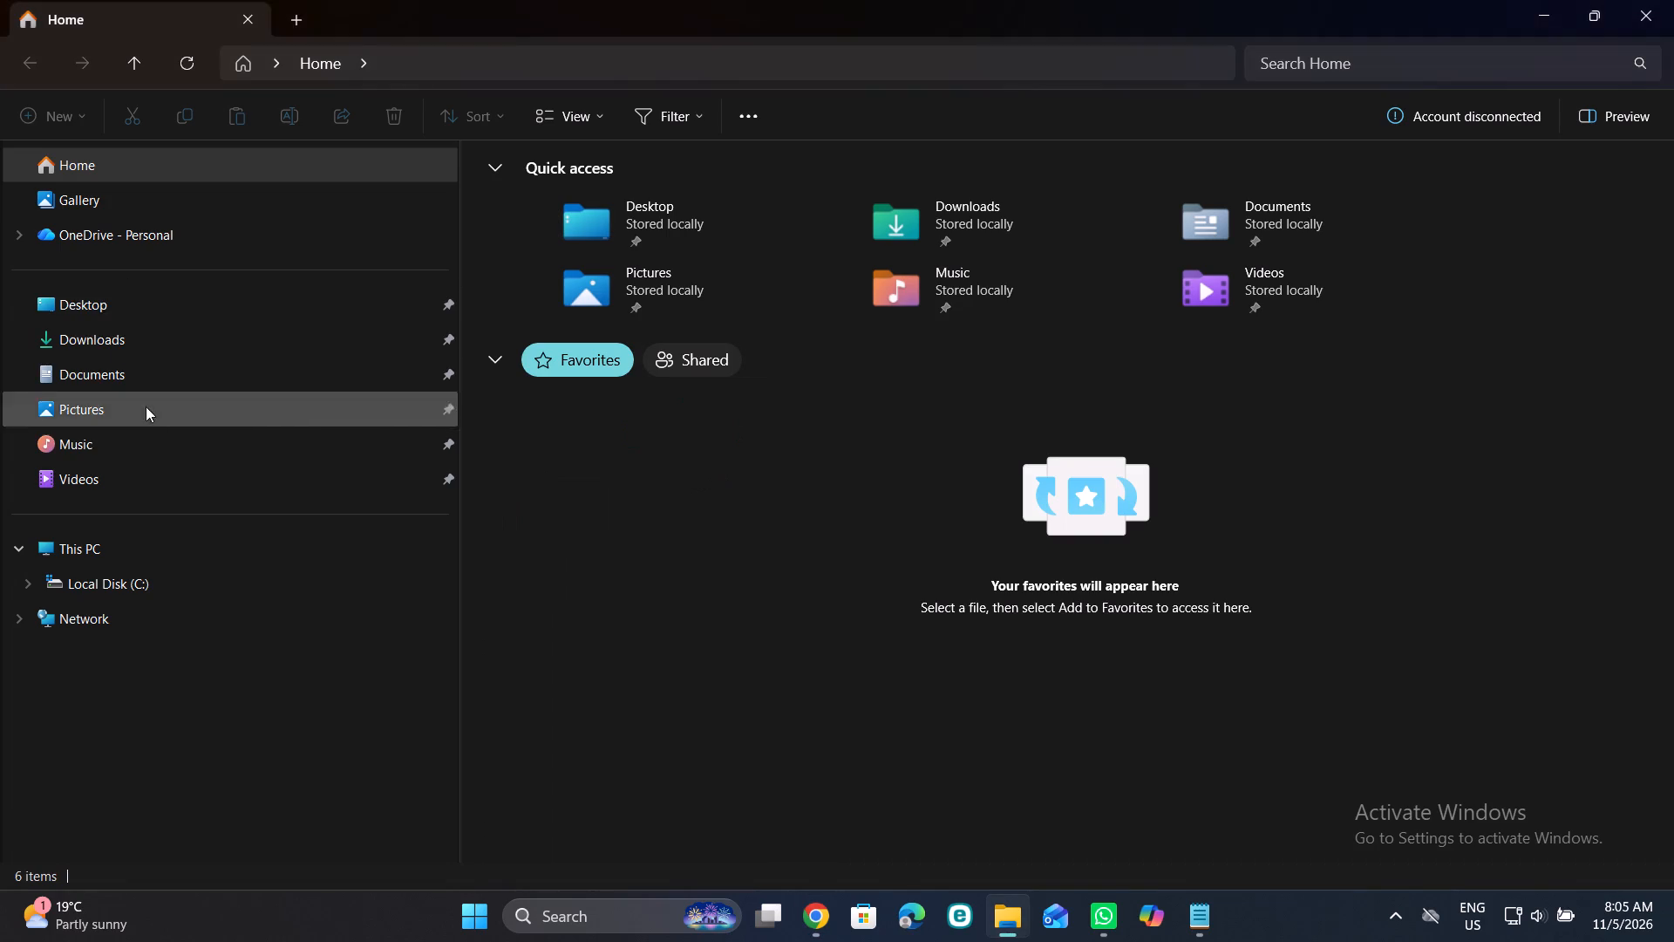
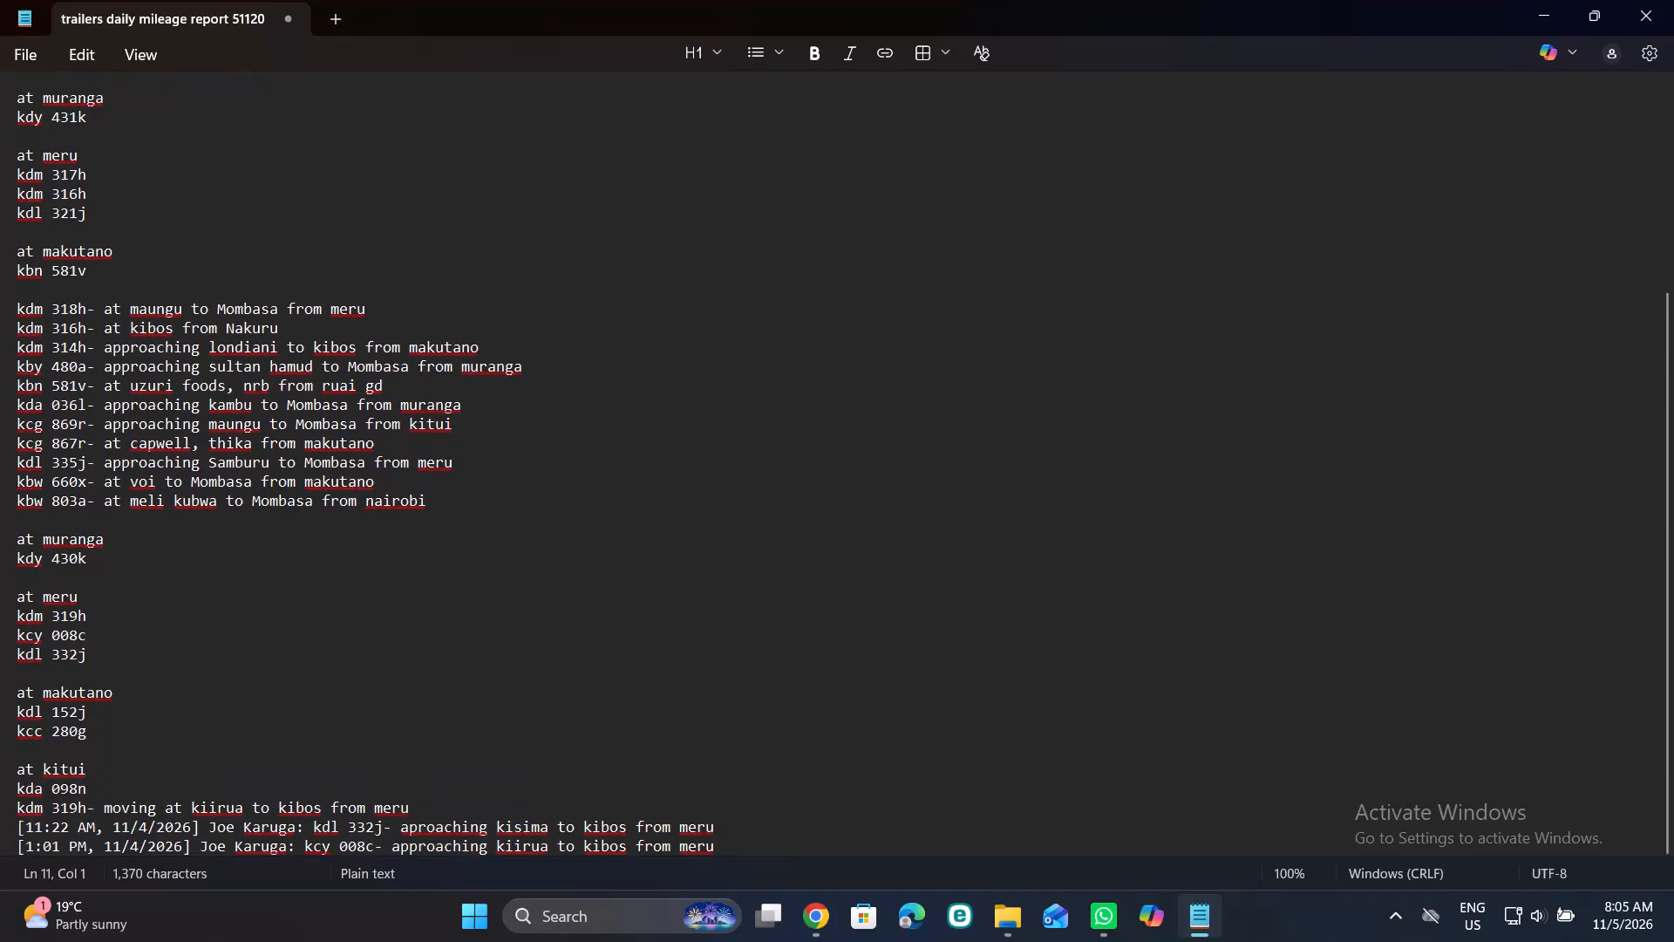
{"action": "scroll", "coordinate": [131, 786], "scroll_direction": "down", "scroll_amount": 3}
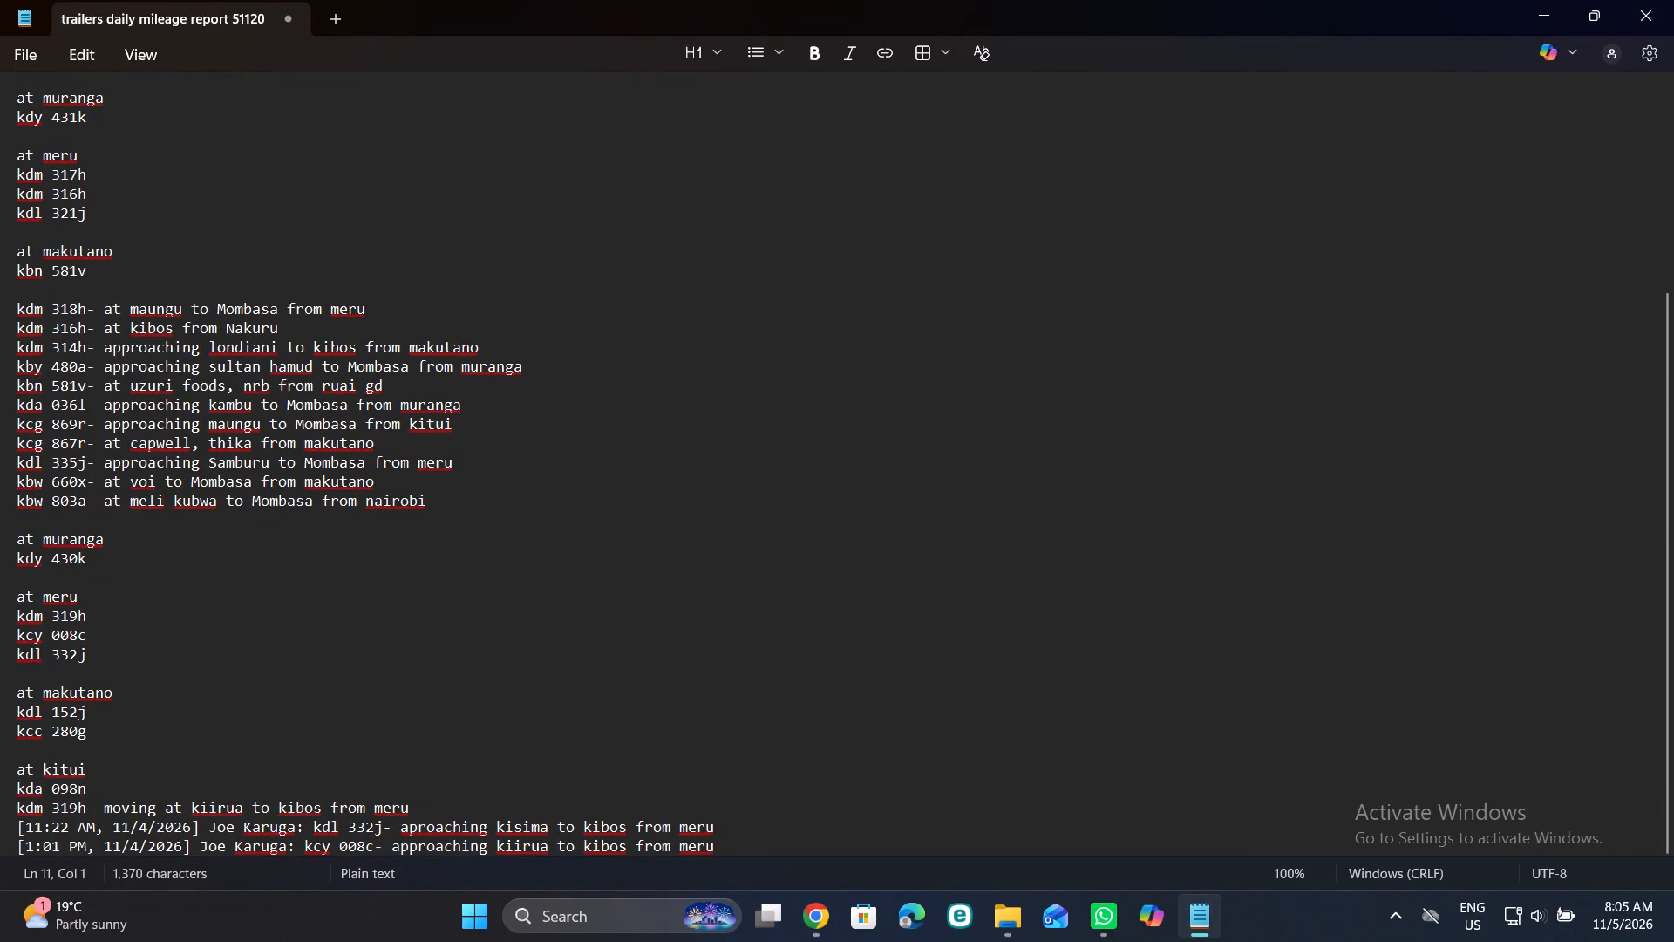
{"action": "left_click", "coordinate": [303, 823]}
{"action": "left_click_drag", "start_coordinate": [316, 823], "coordinate": [753, 824]}
{"action": "key", "text": "ctrl+c"}
{"action": "scroll", "coordinate": [602, 573], "scroll_direction": "up", "scroll_amount": 5}
{"action": "left_click", "coordinate": [405, 270]}
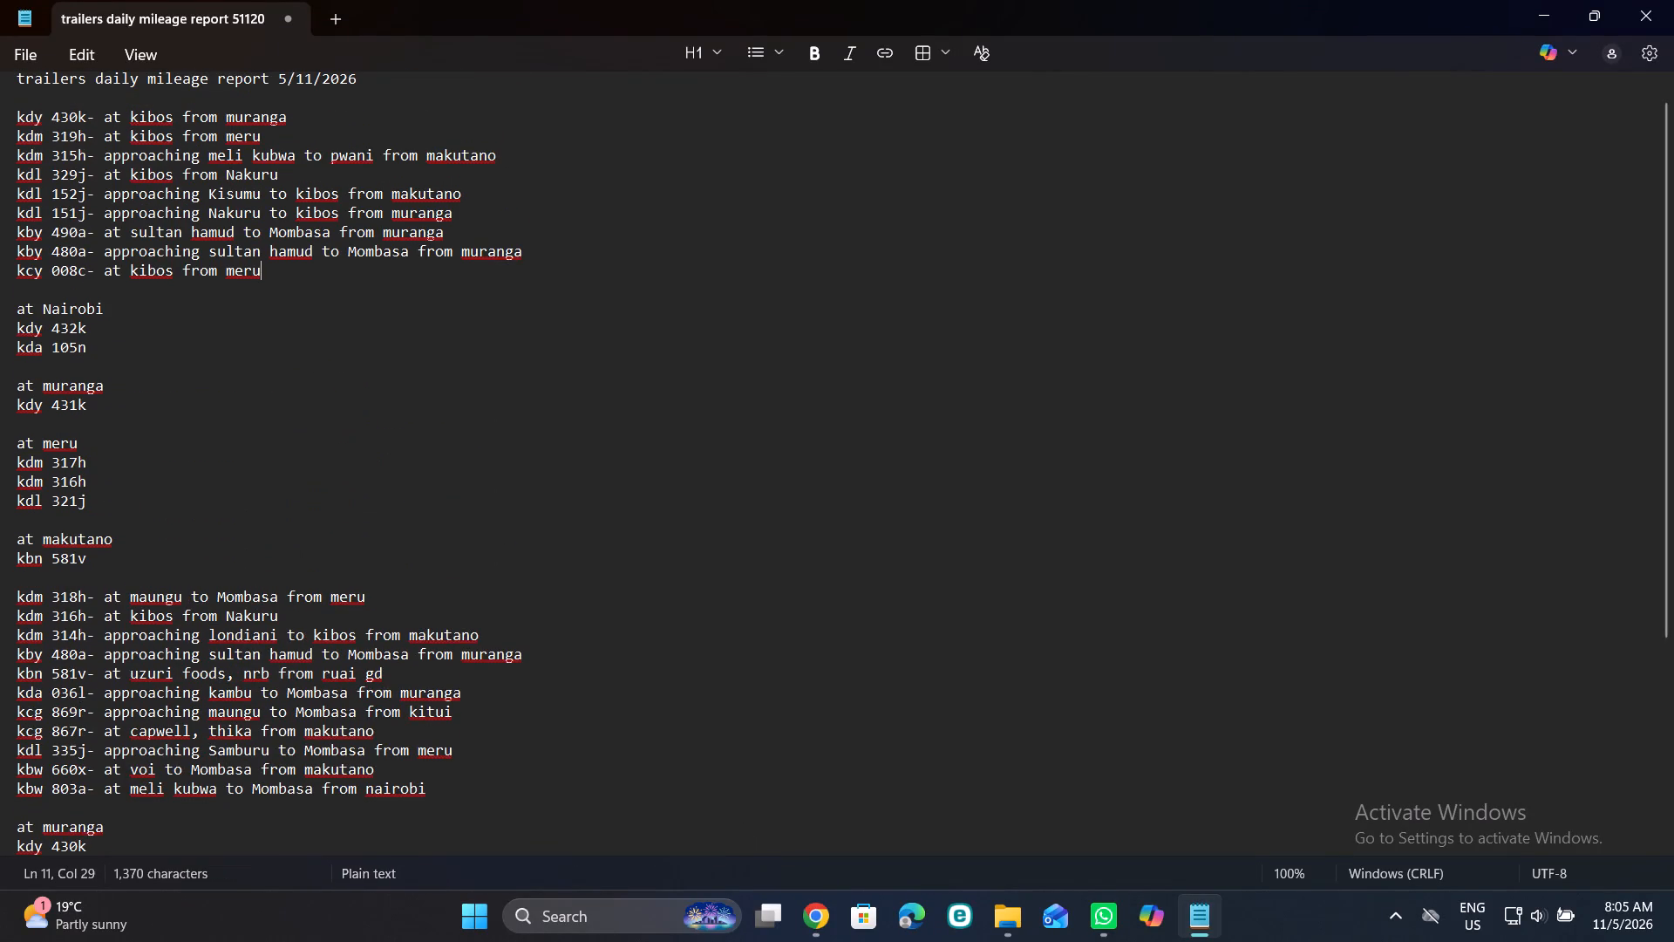
{"action": "key", "text": "Return"}
{"action": "key", "text": "ctrl+v"}
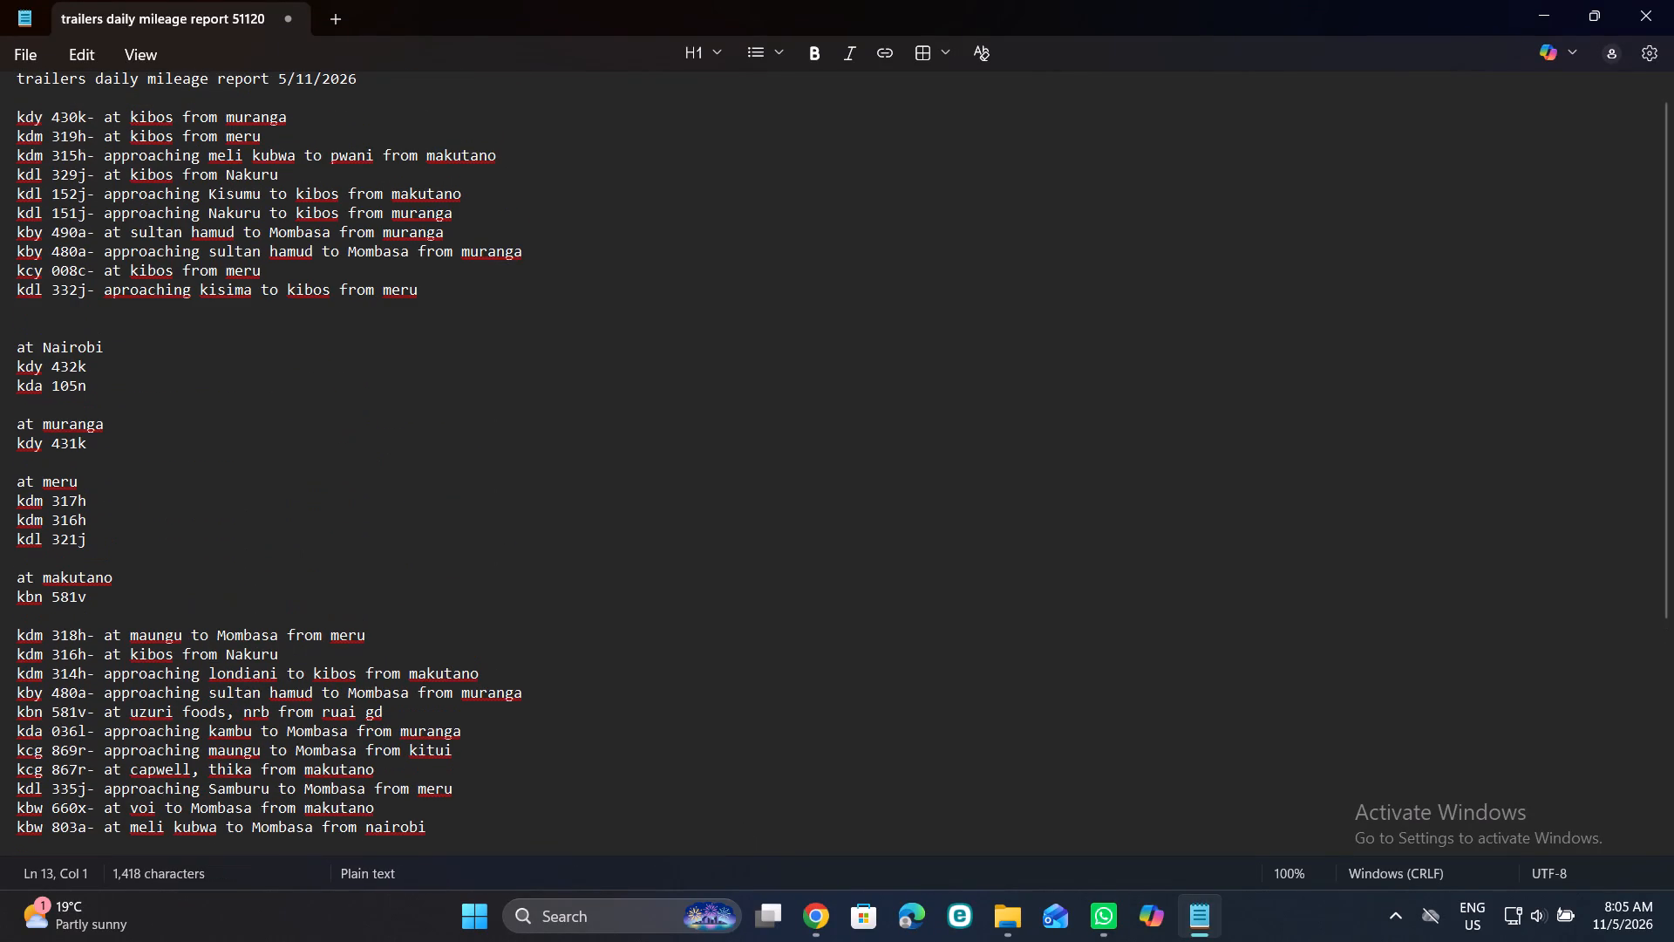
{"action": "key", "text": "ctrl+BackSpace"}
Delete the words "aproaching kisima to" from the new kdl 332j line, keeping "kibos from meru".
{"action": "key", "text": "ctrl+Left"}
{"action": "key", "text": "ctrl+Left"}
{"action": "key", "text": "ctrl+Left"}
{"action": "key", "text": "ctrl+BackSpace"}
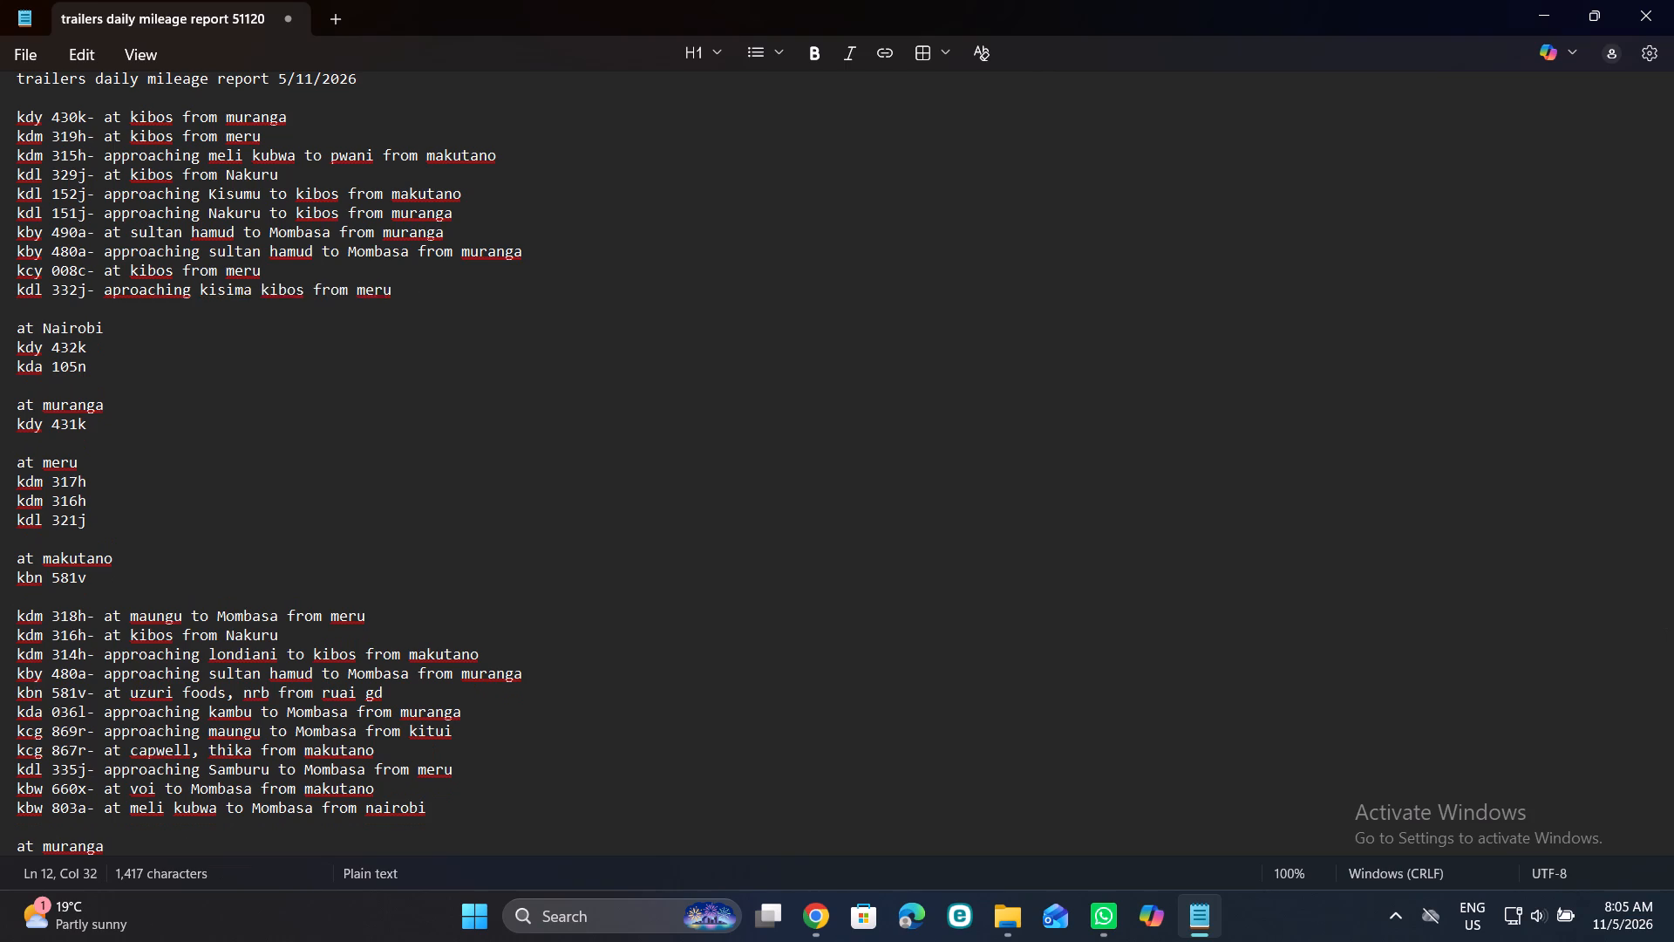
{"action": "key", "text": "ctrl+BackSpace"}
{"action": "key", "text": "ctrl+BackSpace"}
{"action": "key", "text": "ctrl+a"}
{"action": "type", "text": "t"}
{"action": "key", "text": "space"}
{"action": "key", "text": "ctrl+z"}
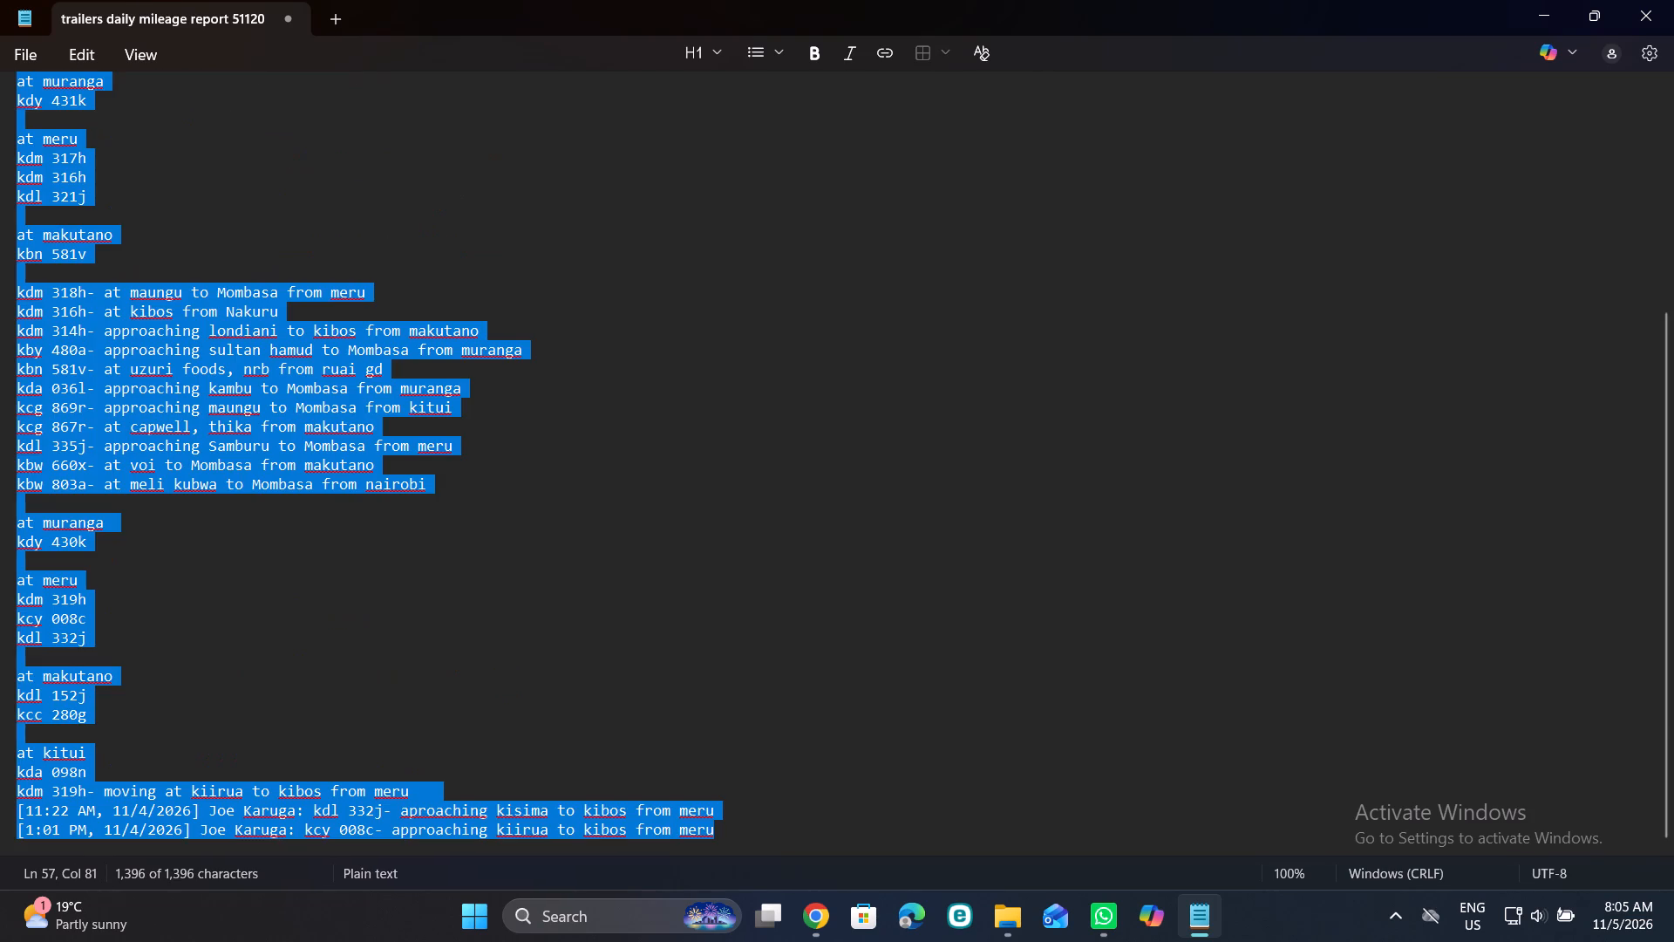
{"action": "scroll", "coordinate": [405, 270], "scroll_direction": "up", "scroll_amount": 5}
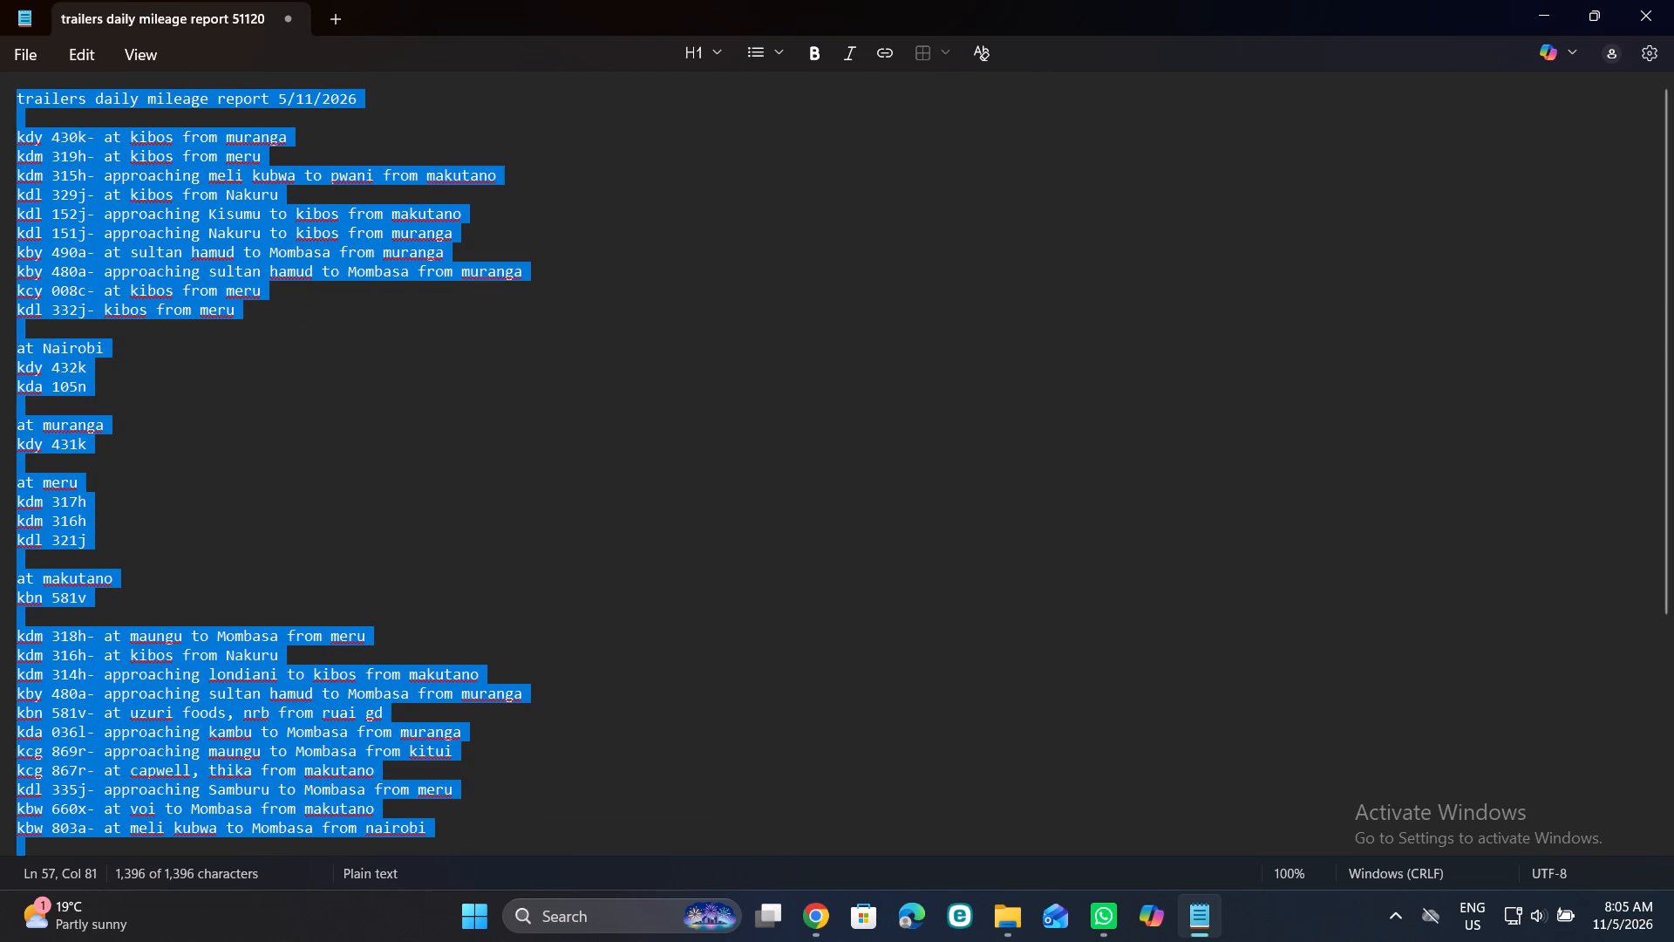
{"action": "left_click", "coordinate": [123, 307]}
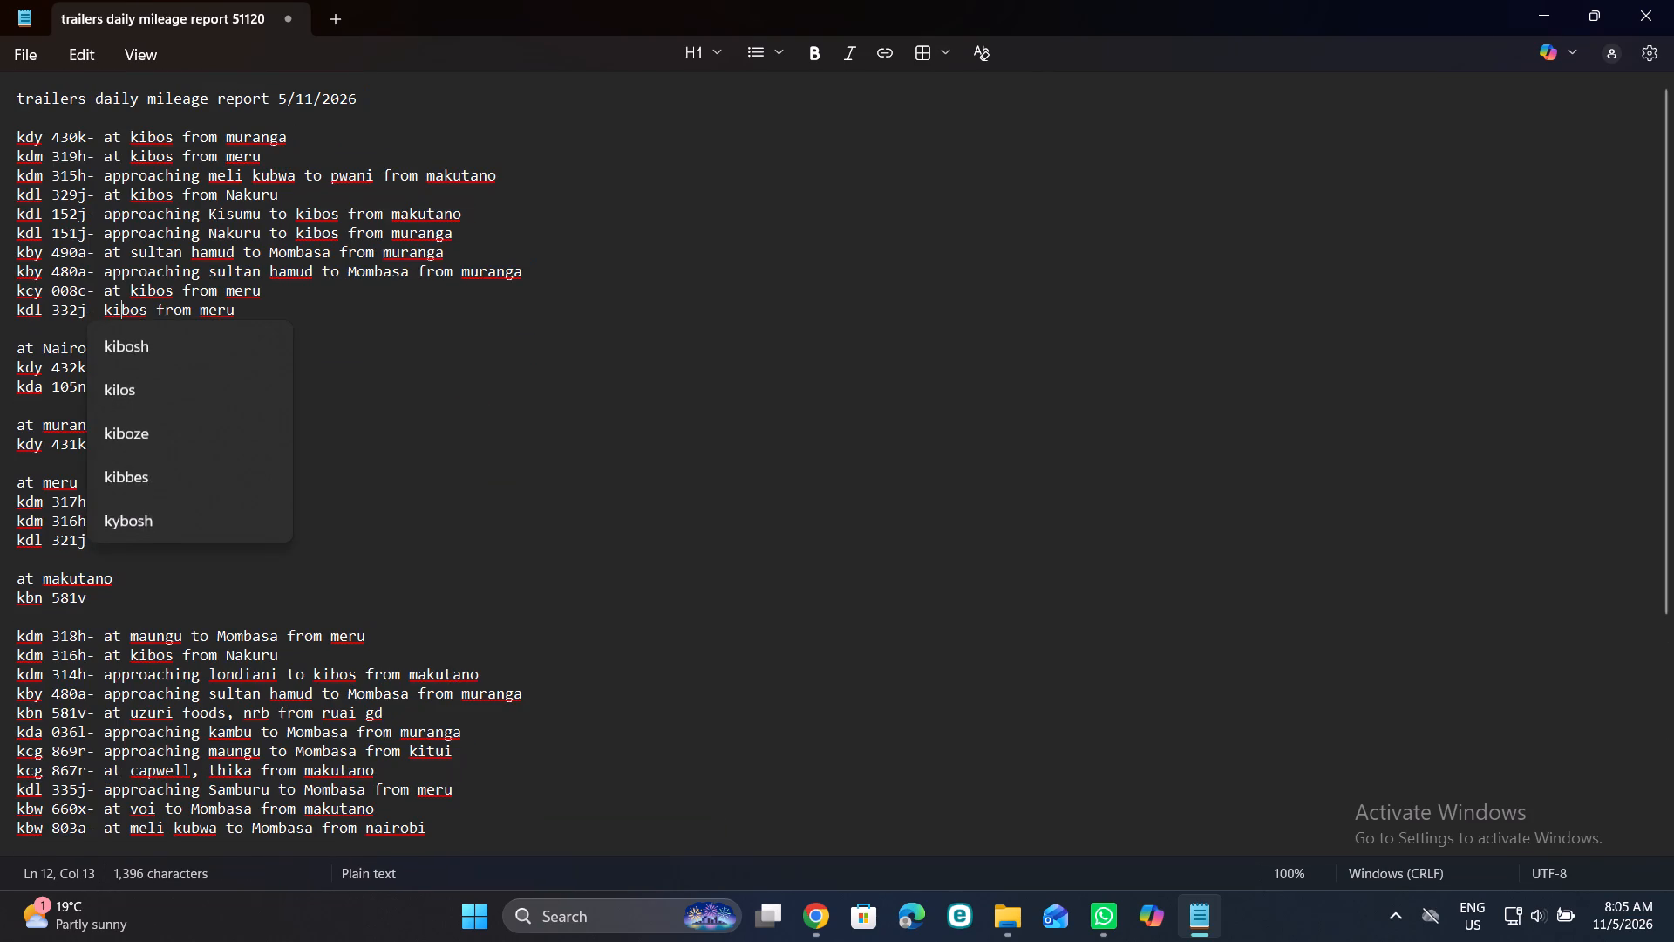
{"action": "key", "text": "Left"}
{"action": "key", "text": "Left"}
{"action": "type", "text": "at"}
{"action": "key", "text": "space"}
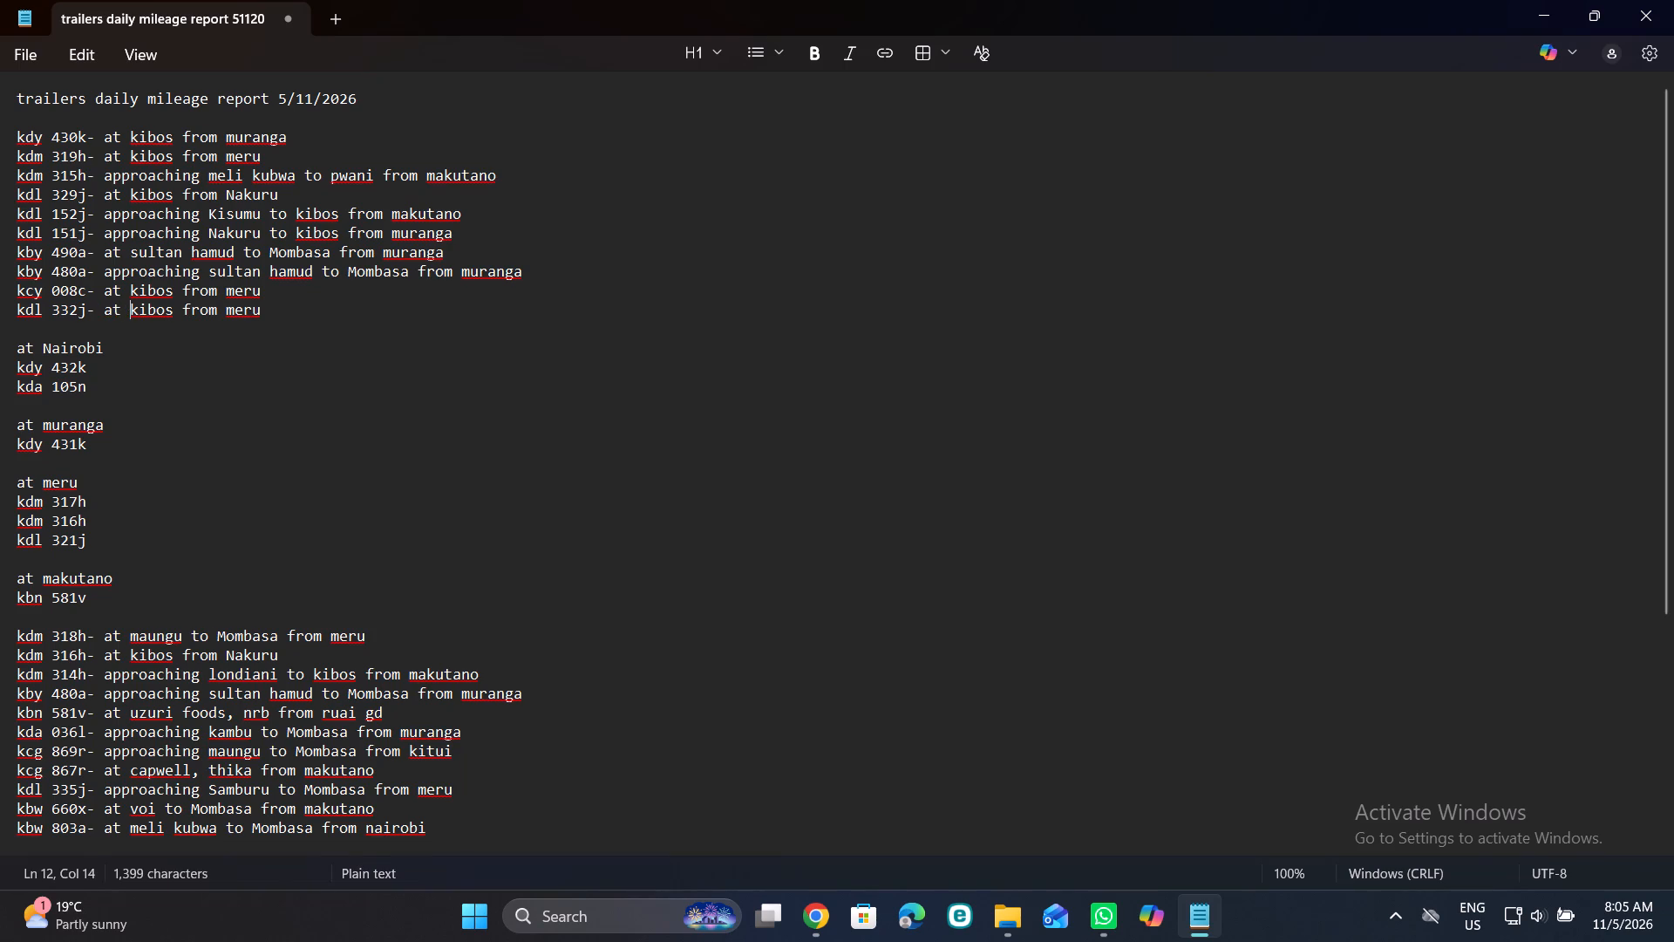
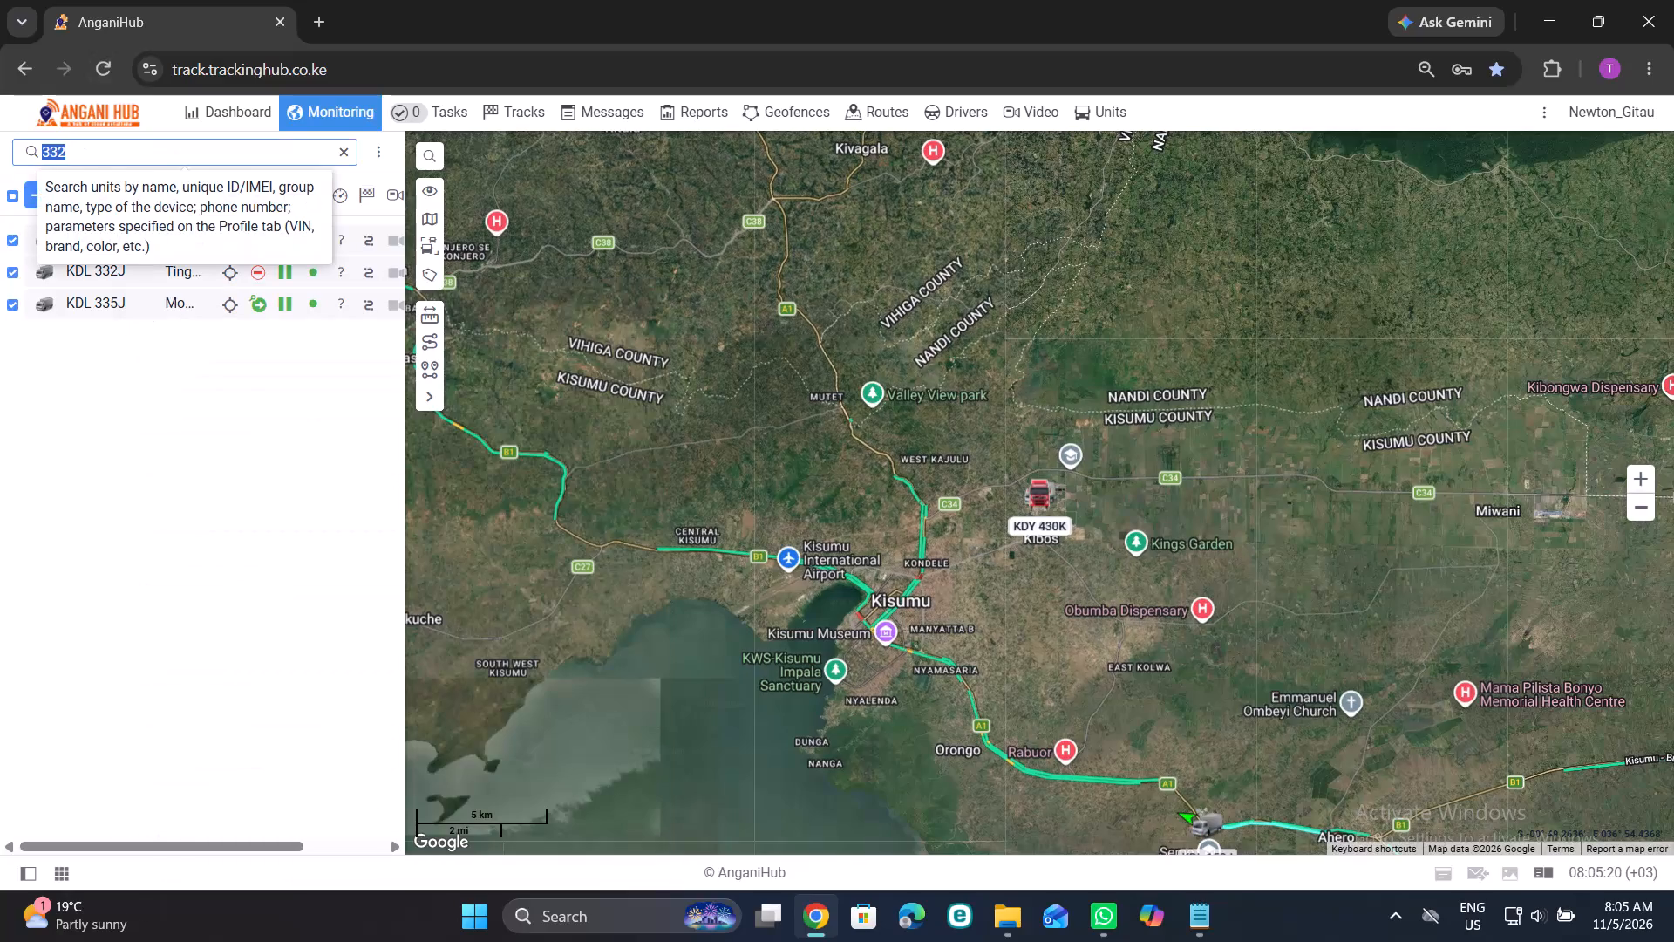
{"action": "type", "text": "234"}
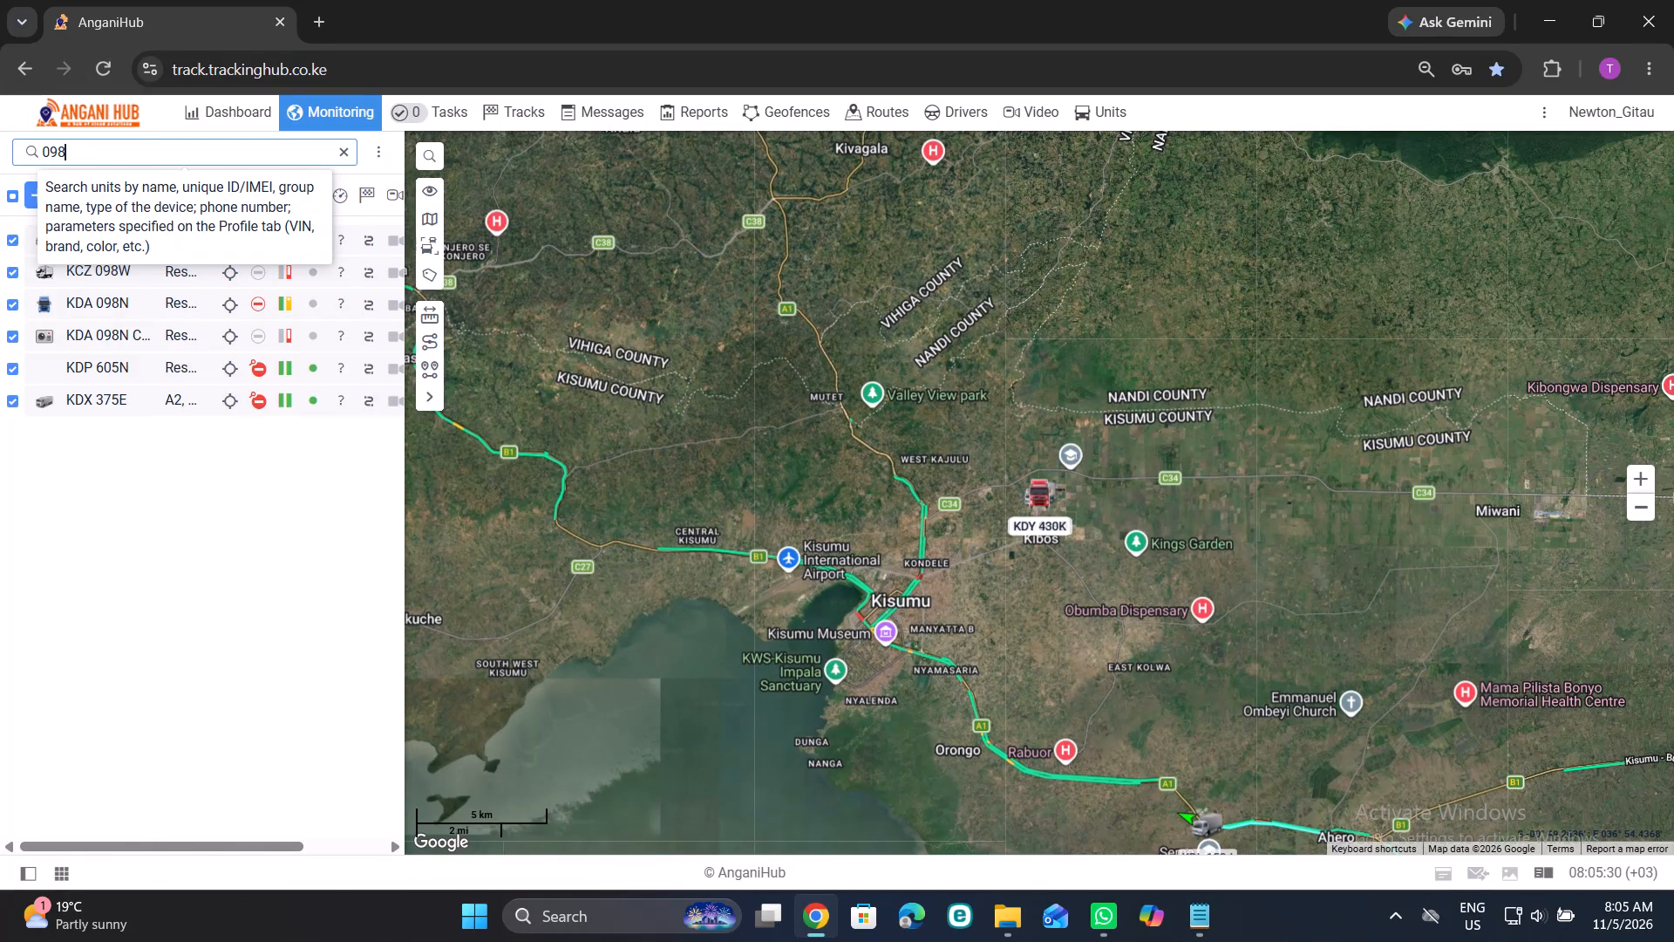
{"action": "left_click", "coordinate": [92, 308]}
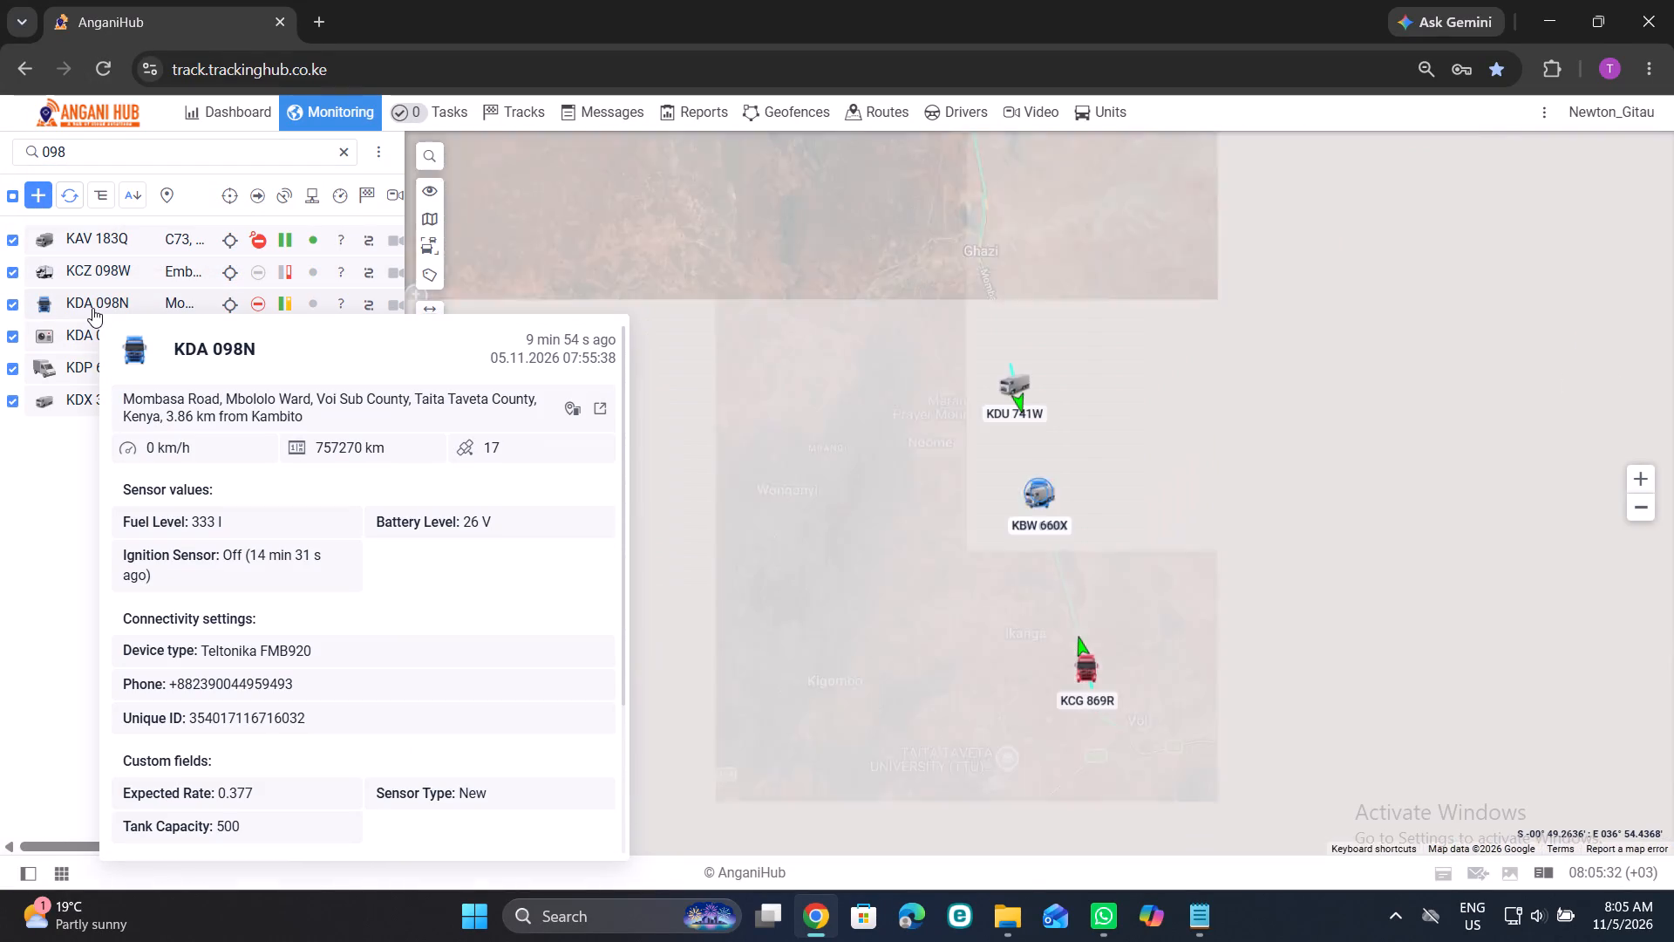
{"action": "key", "text": "alt+Tab"}
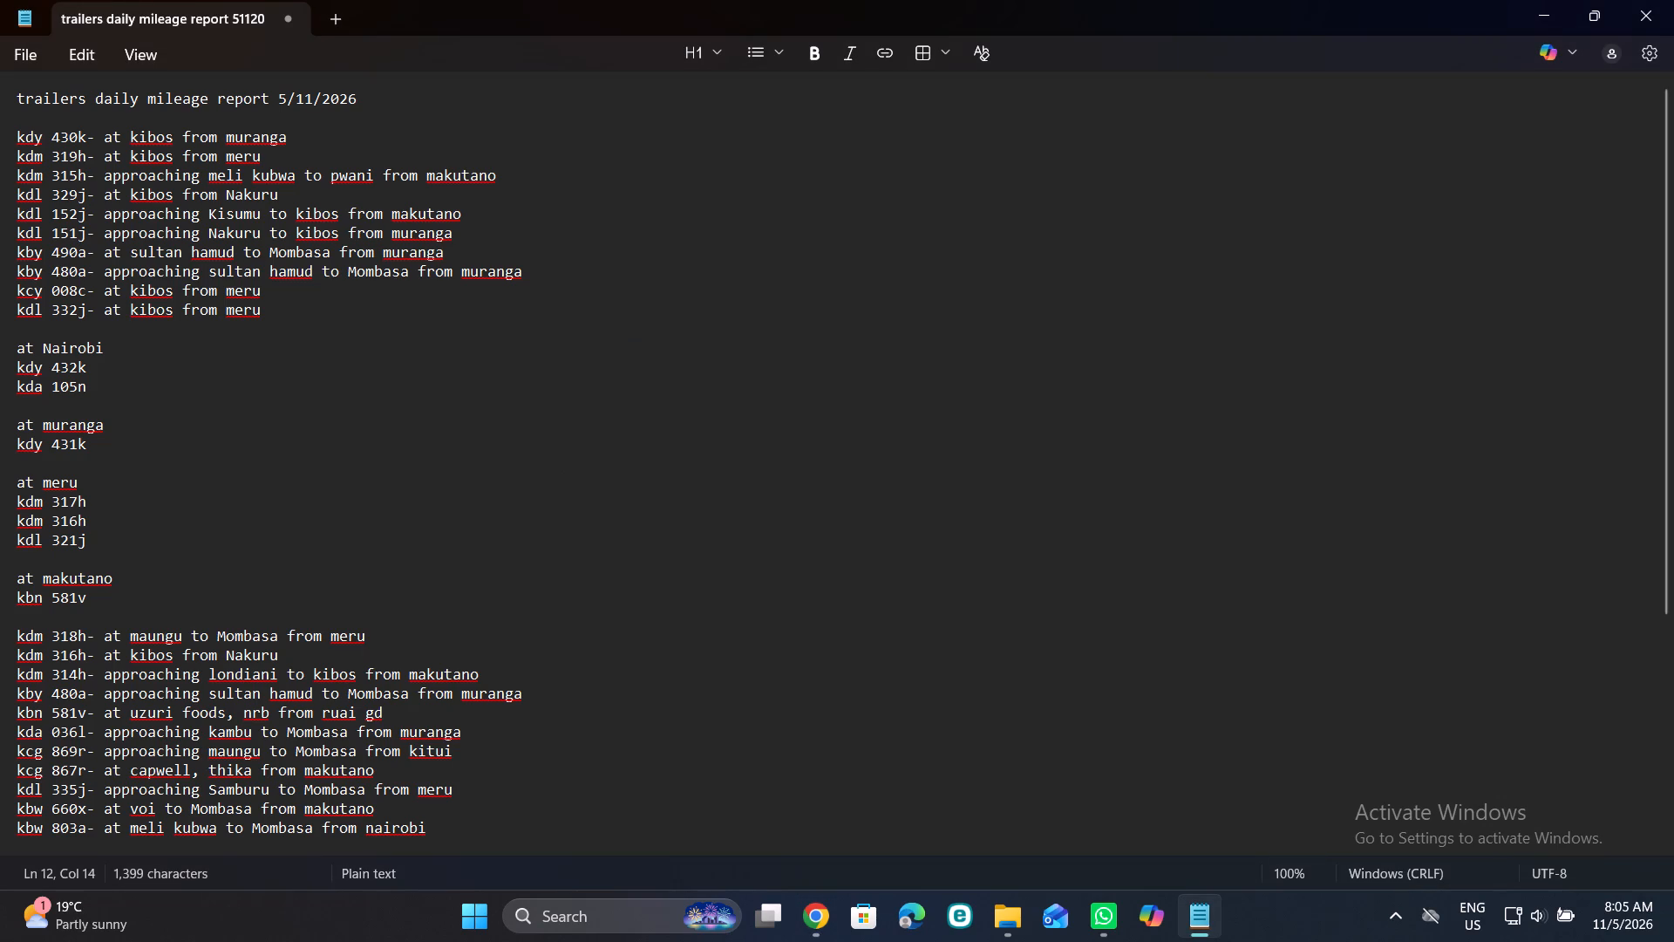
{"action": "left_click", "coordinate": [316, 304]}
{"action": "key", "text": "Return"}
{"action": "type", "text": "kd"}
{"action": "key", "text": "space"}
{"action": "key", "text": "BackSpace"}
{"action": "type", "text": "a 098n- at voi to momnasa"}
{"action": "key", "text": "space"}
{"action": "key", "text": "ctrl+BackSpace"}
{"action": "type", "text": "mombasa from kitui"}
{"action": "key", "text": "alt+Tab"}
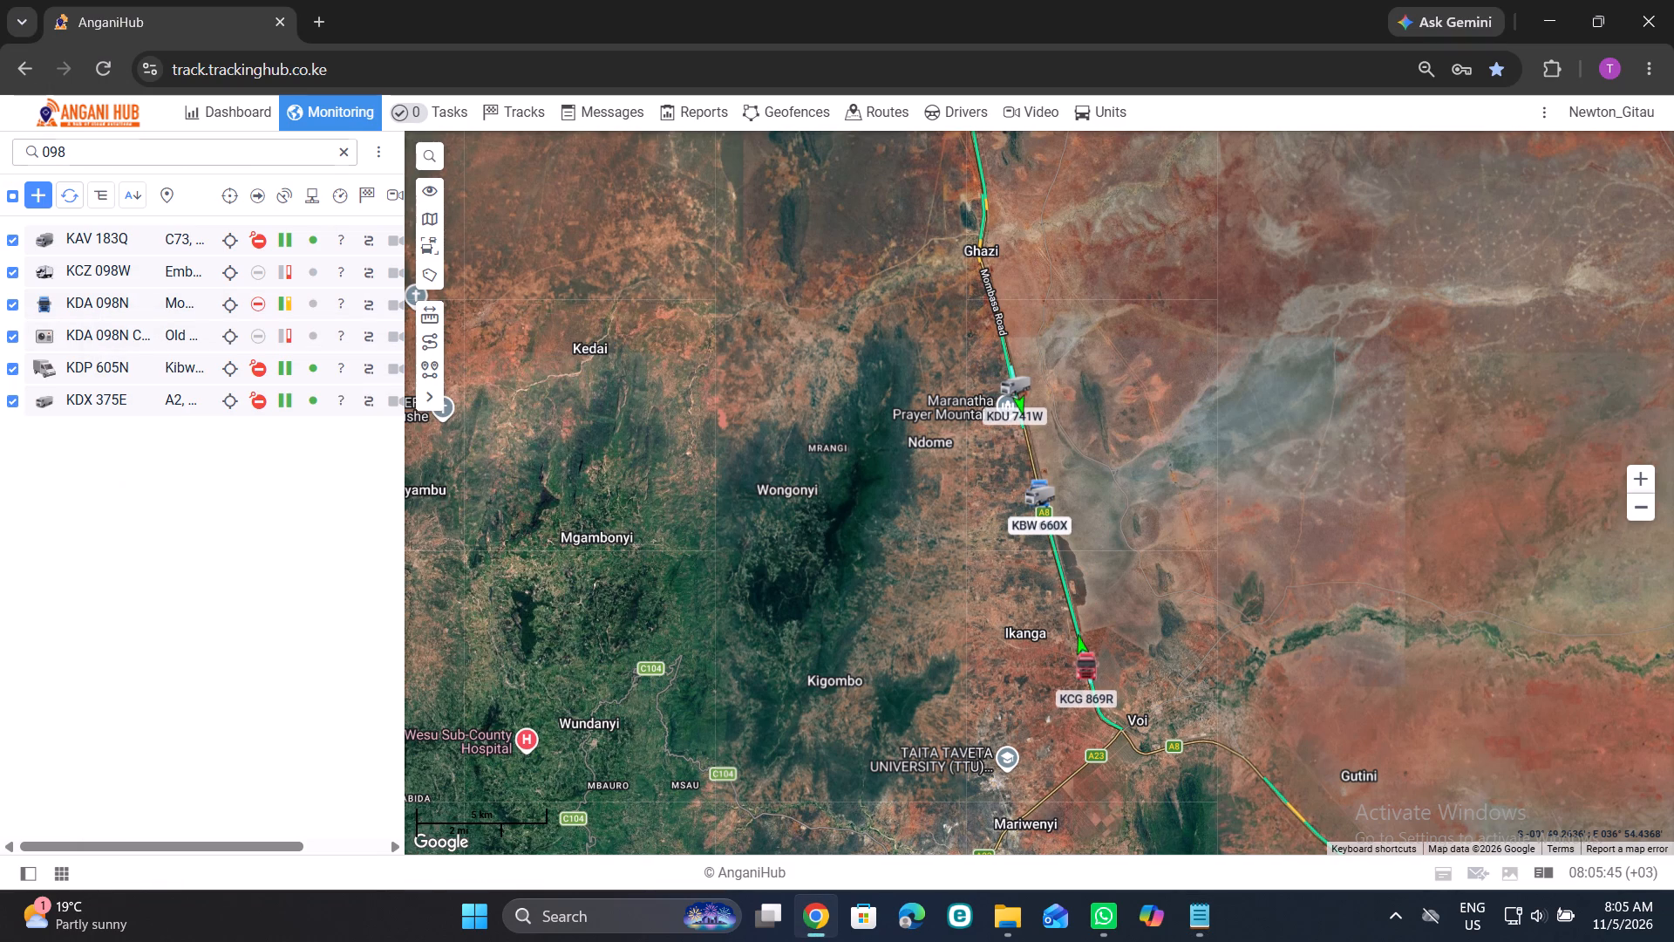
{"action": "double_click", "coordinate": [93, 164]}
{"action": "type", "text": "890"}
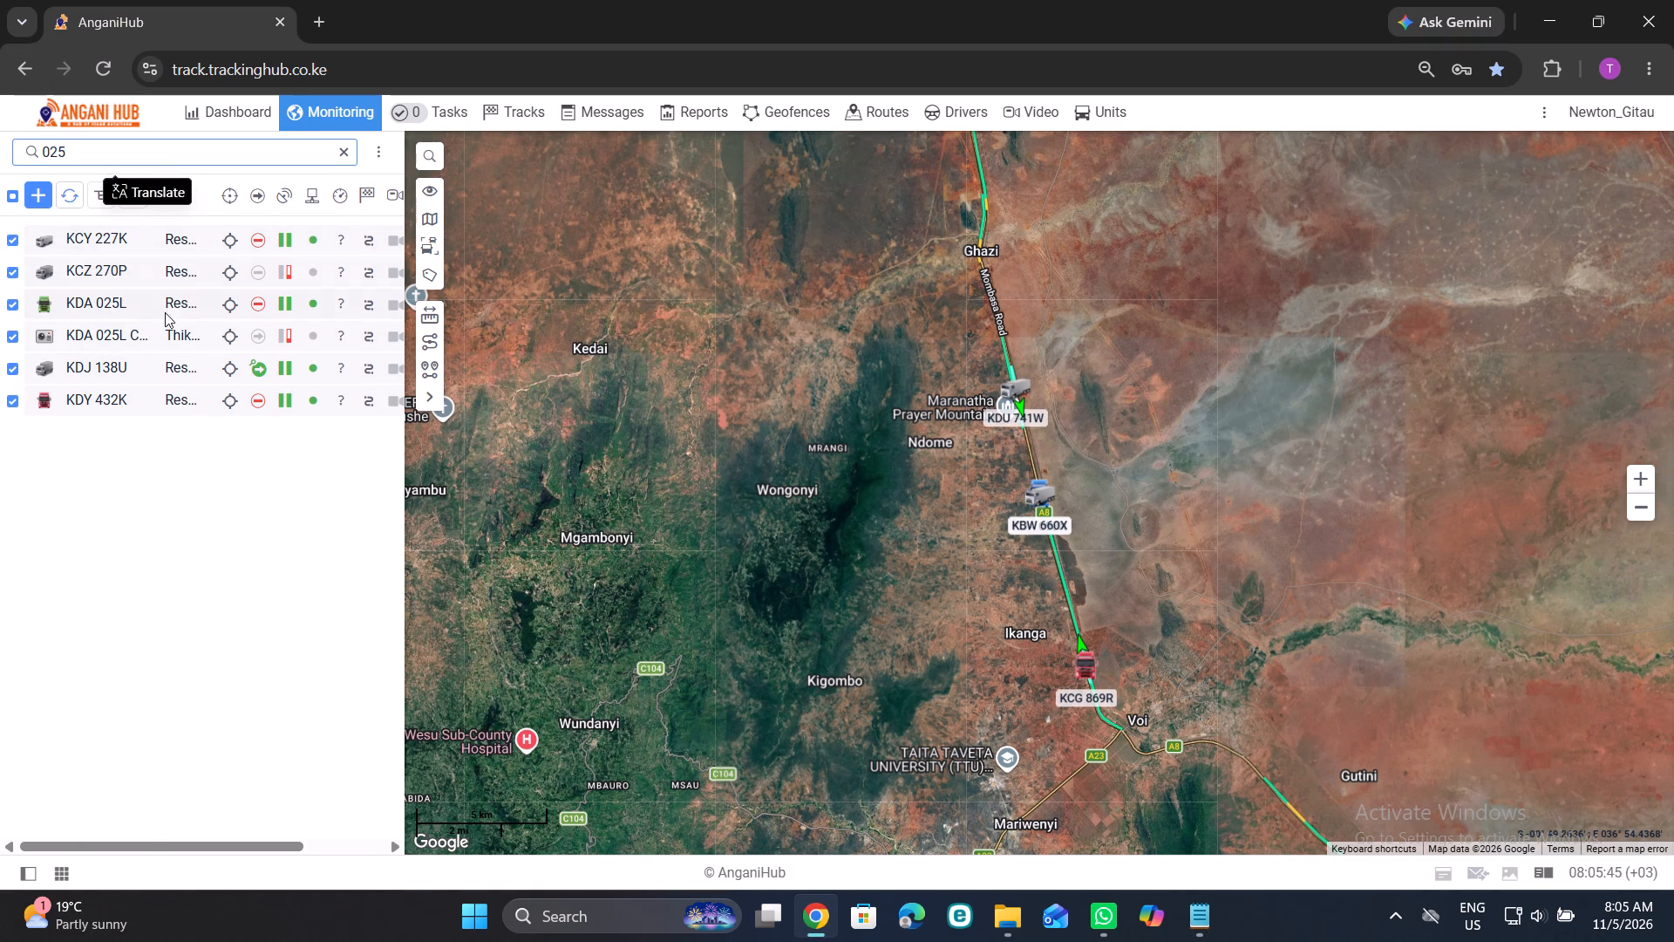
{"action": "left_click", "coordinate": [125, 301]}
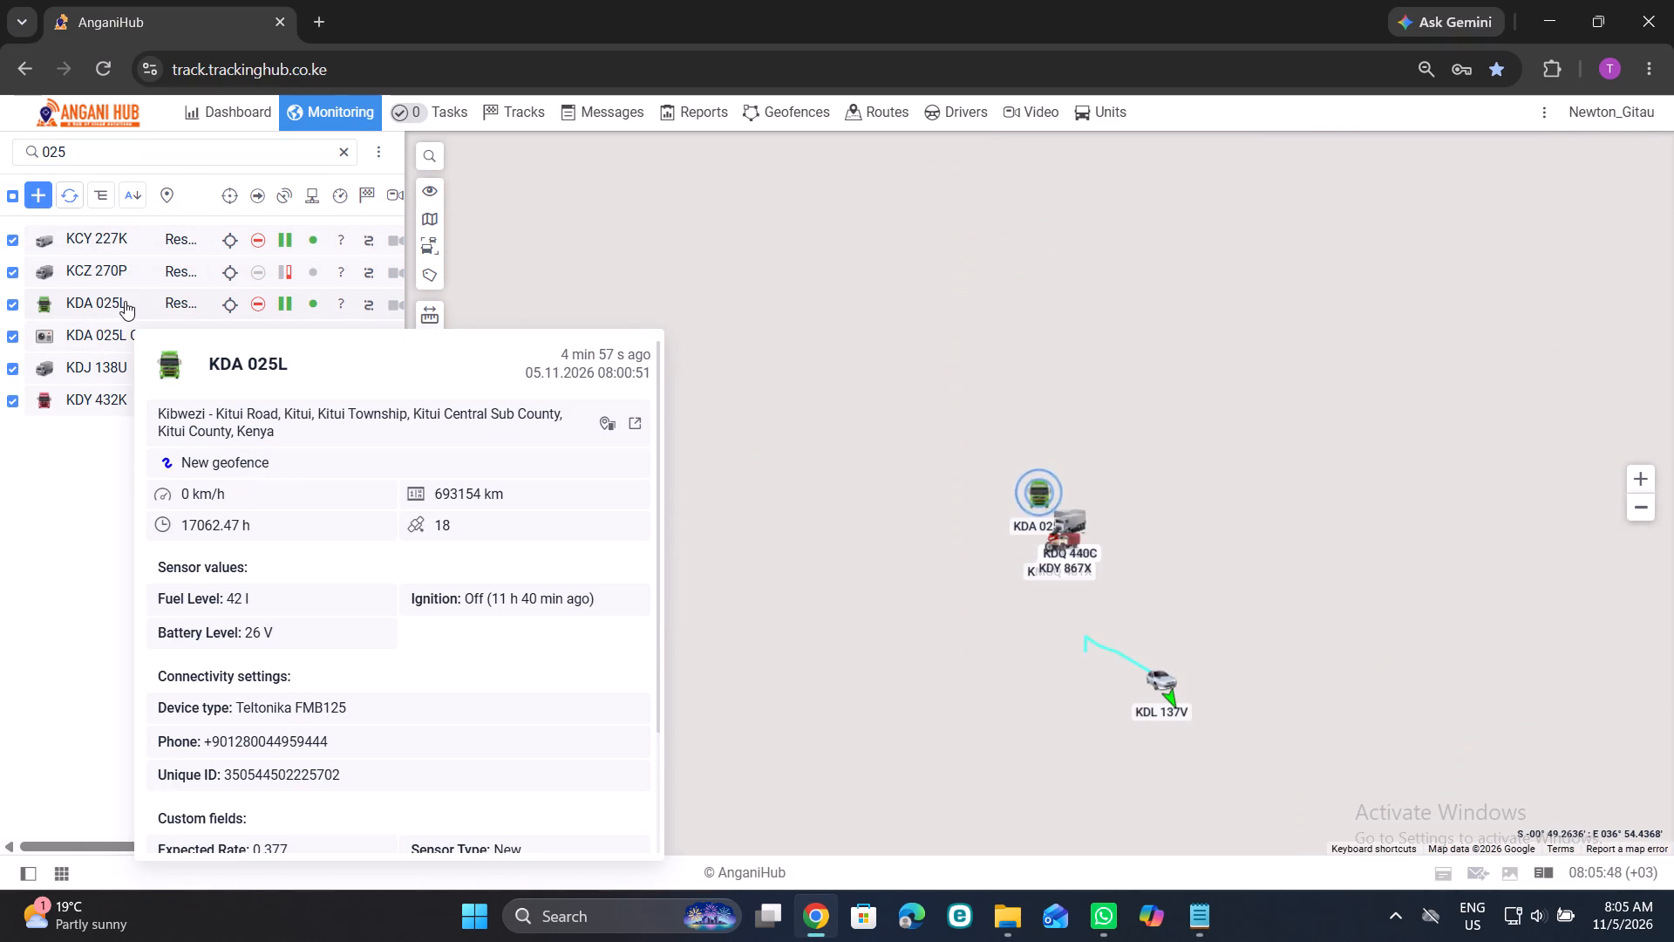
{"action": "key", "text": "alt+Tab"}
{"action": "left_click", "coordinate": [125, 615]}
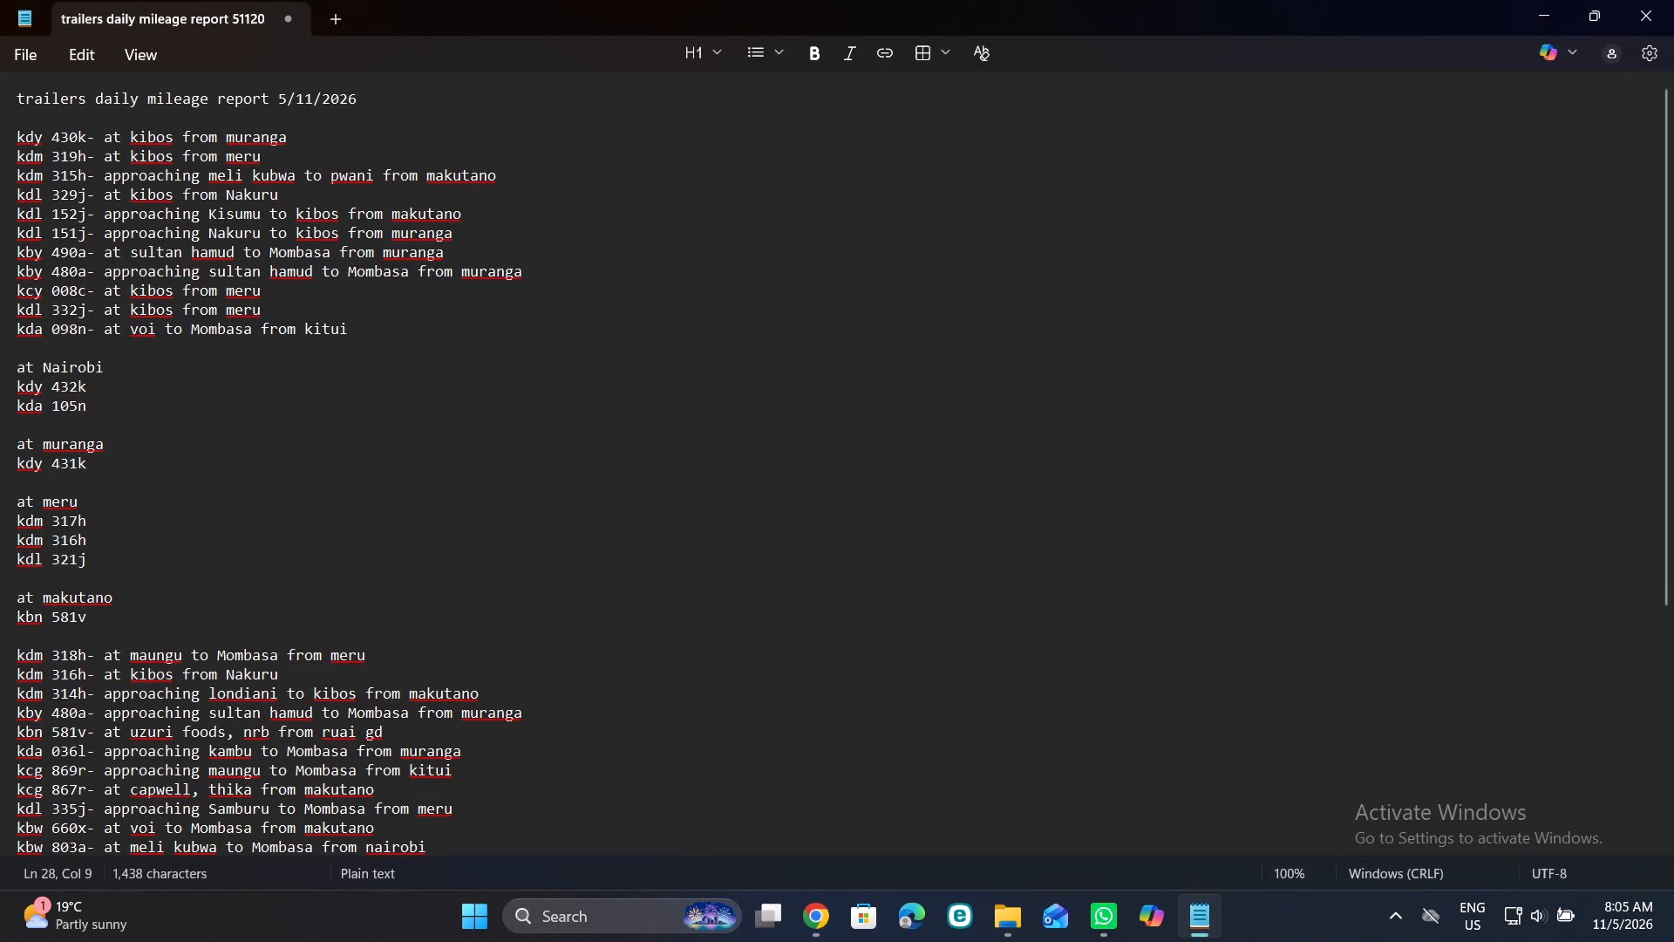
{"action": "key", "text": "Return"}
{"action": "key", "text": "Return"}
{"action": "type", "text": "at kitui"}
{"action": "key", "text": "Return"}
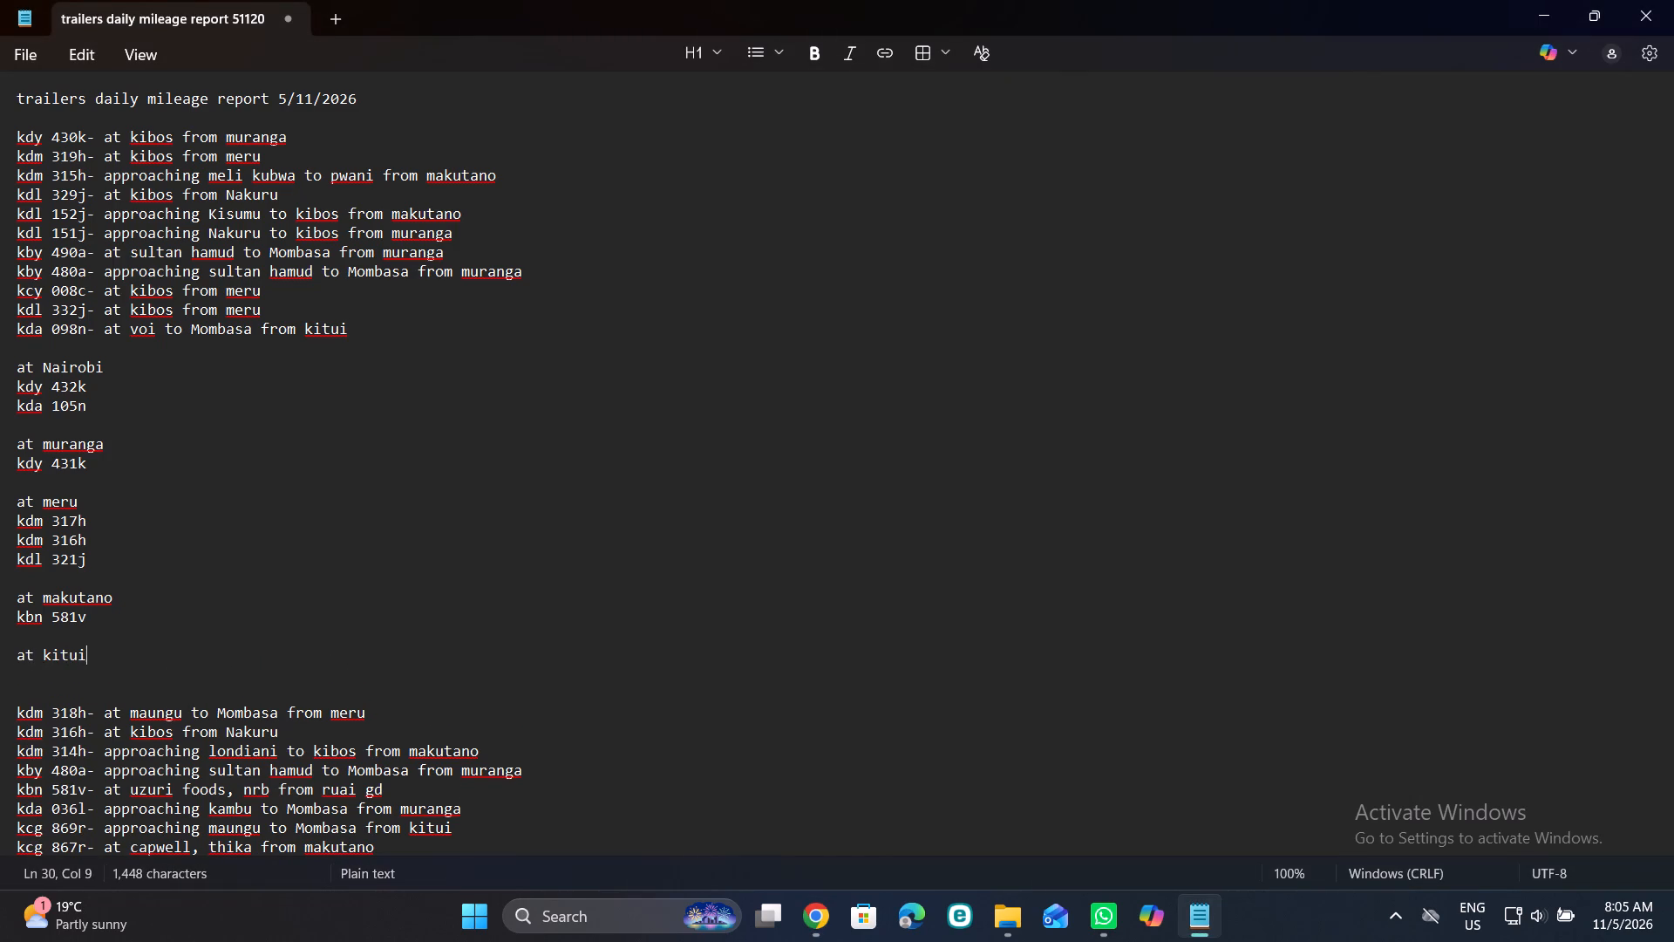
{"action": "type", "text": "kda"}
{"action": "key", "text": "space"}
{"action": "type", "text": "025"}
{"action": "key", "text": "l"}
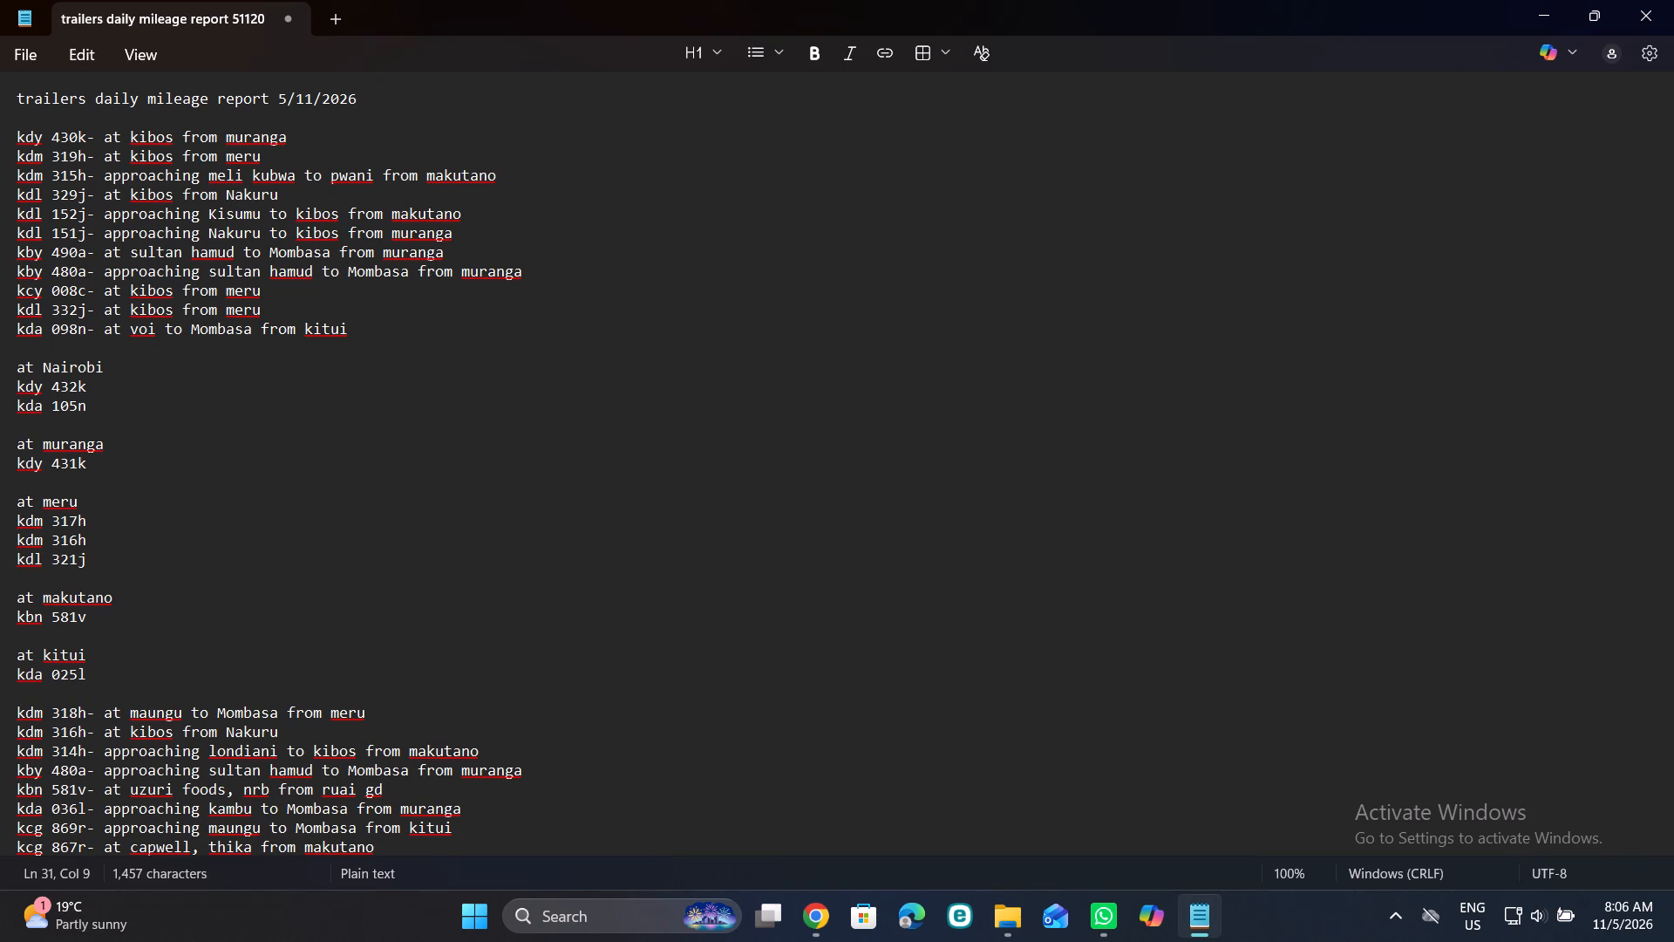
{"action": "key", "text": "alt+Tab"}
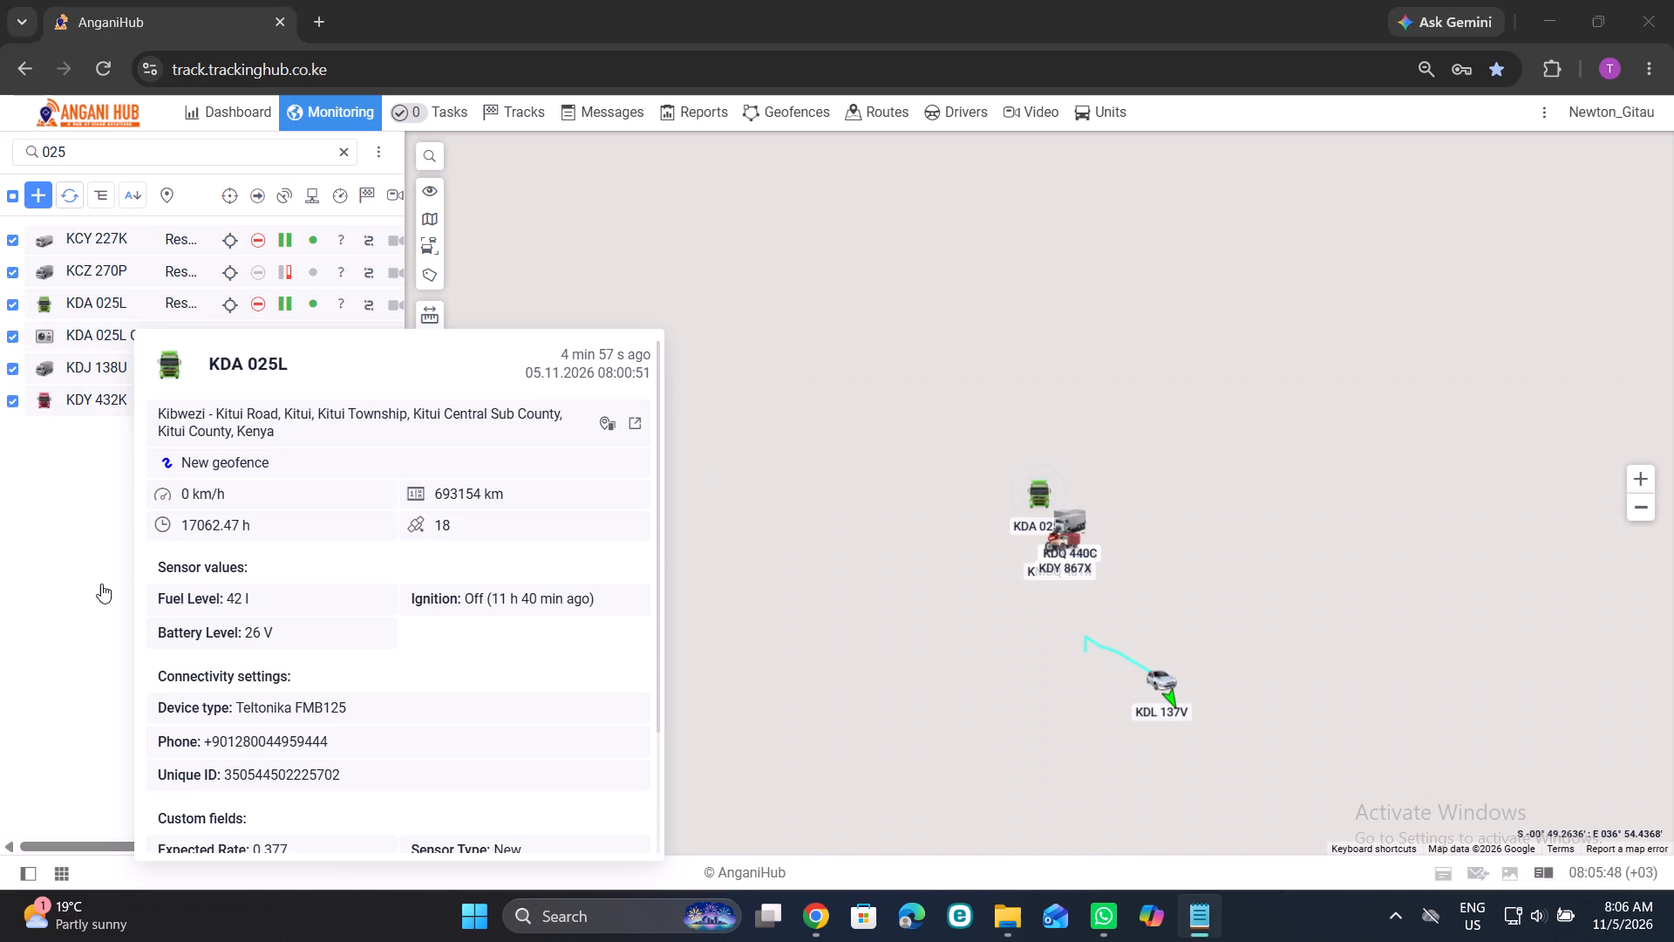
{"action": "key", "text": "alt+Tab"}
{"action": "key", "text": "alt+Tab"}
{"action": "left_click", "coordinate": [99, 137]}
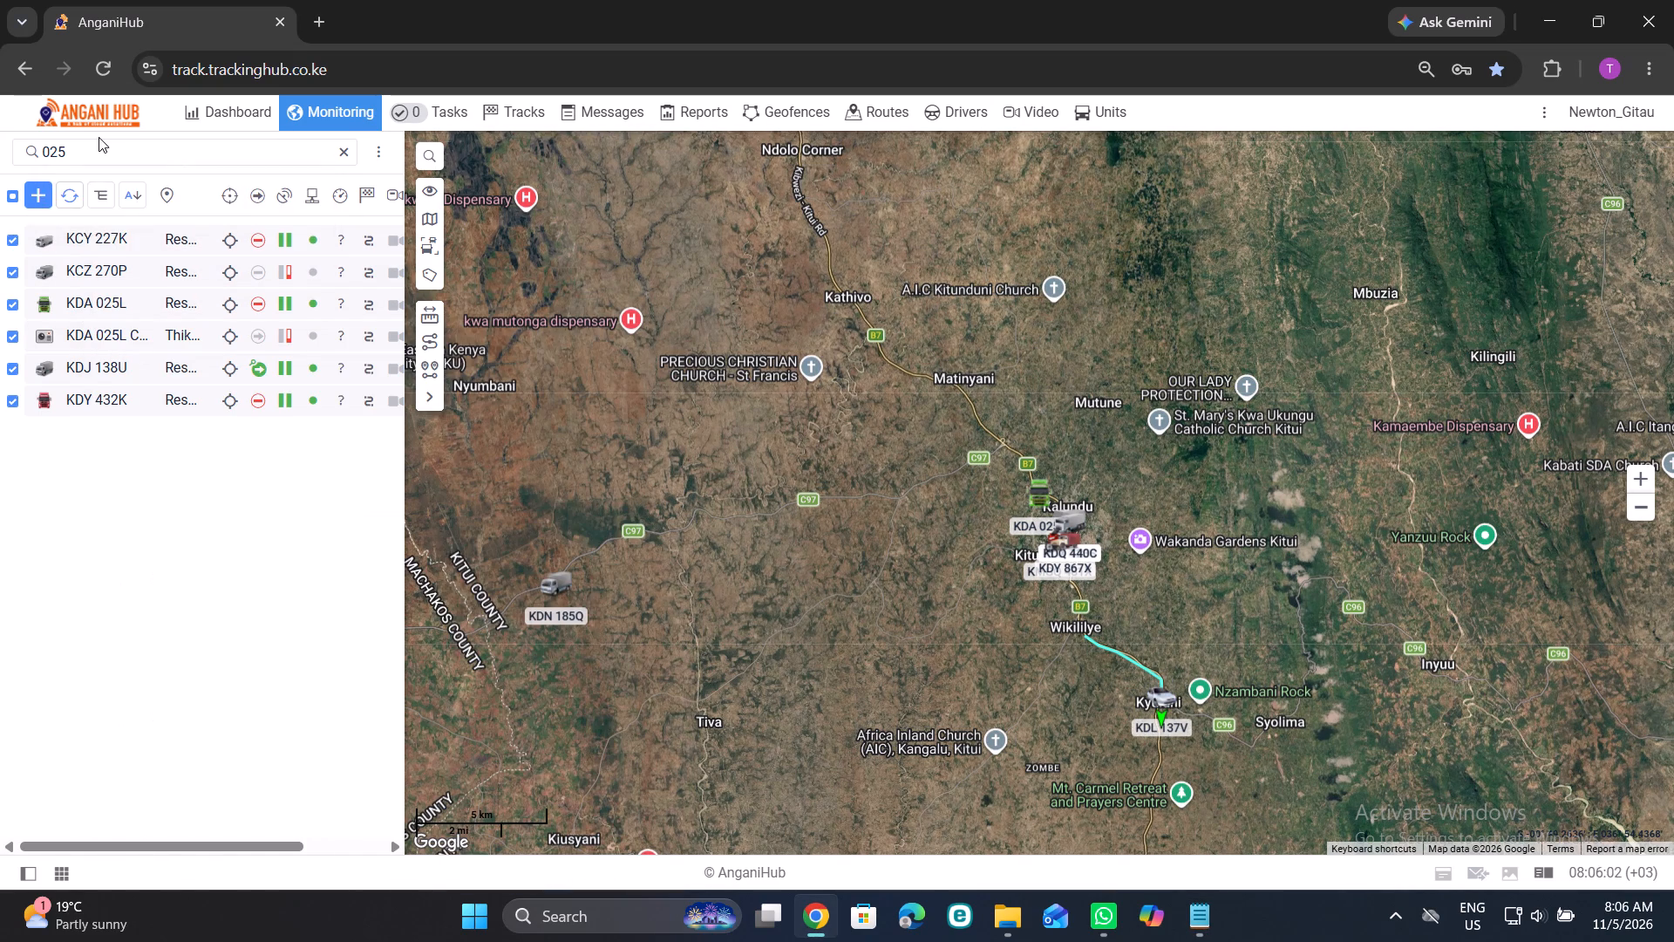
{"action": "double_click", "coordinate": [96, 146]}
{"action": "type", "text": "012"}
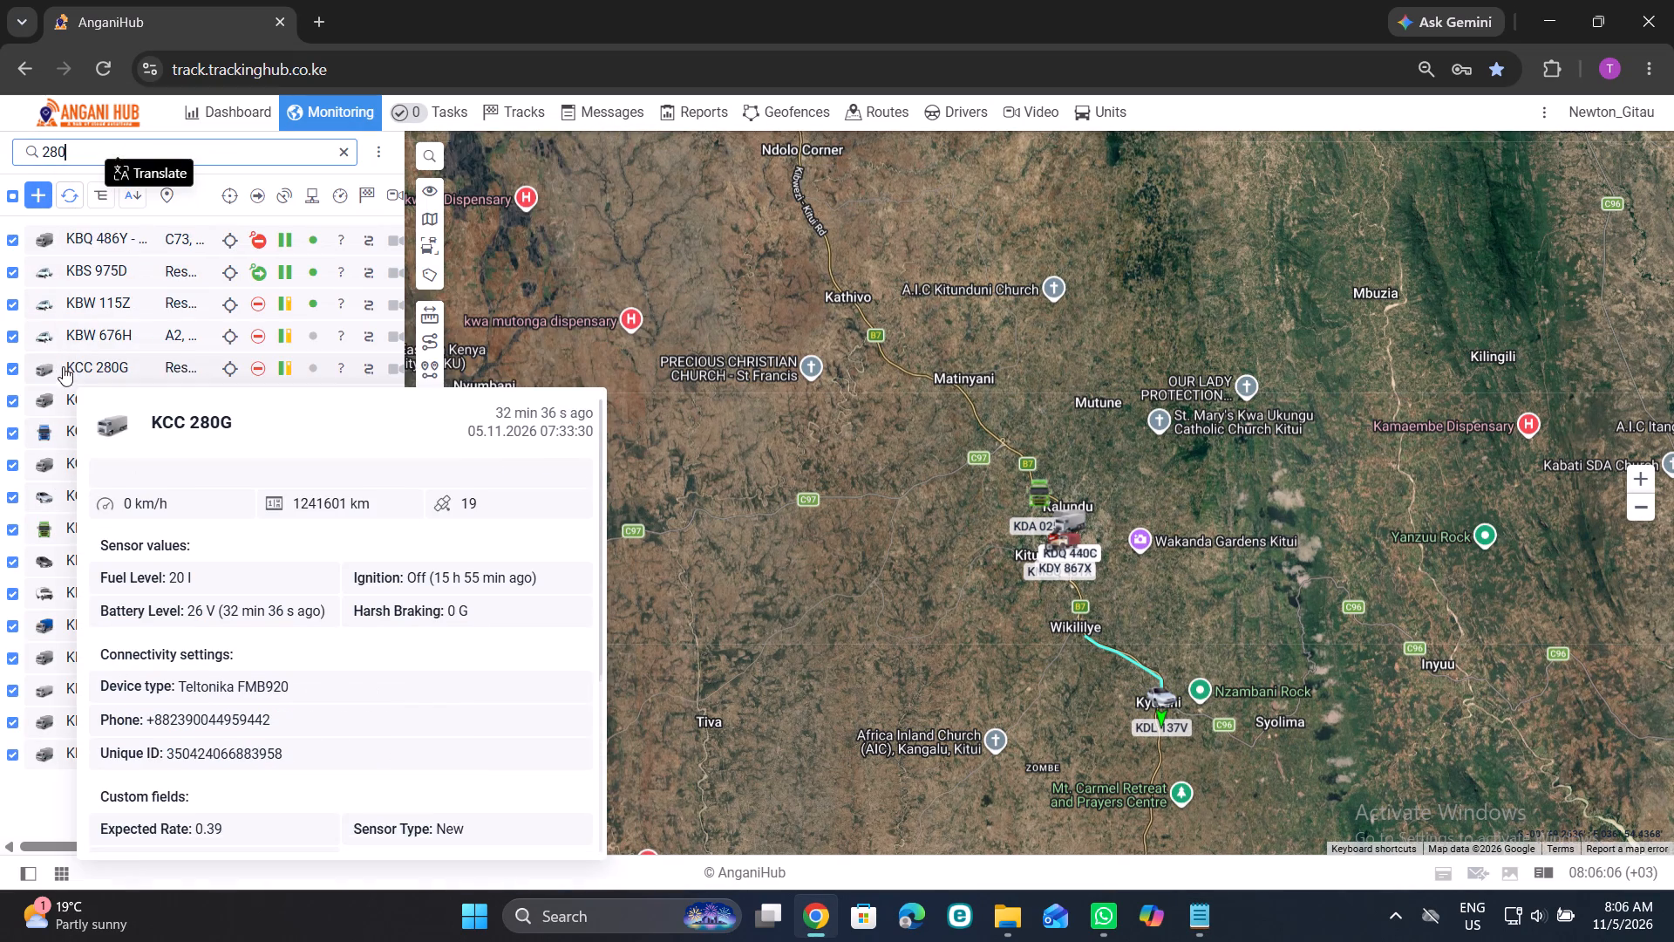
{"action": "left_click", "coordinate": [79, 366]}
{"action": "key", "text": "alt+Tab"}
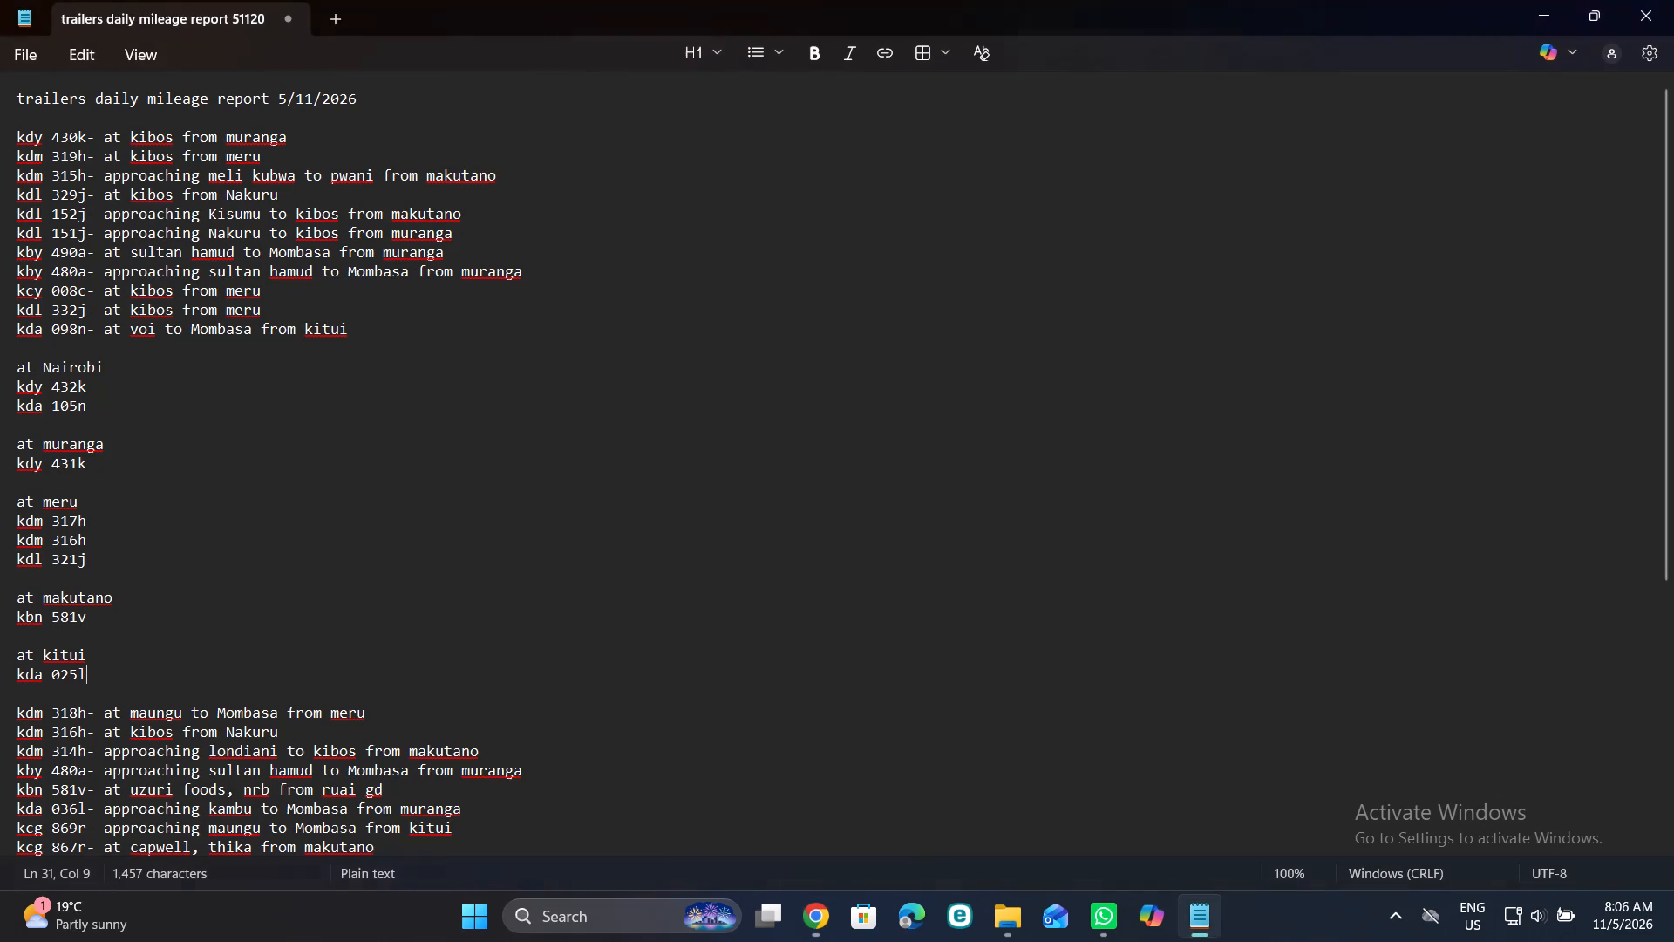
{"action": "left_click", "coordinate": [104, 618]}
{"action": "key", "text": "Return"}
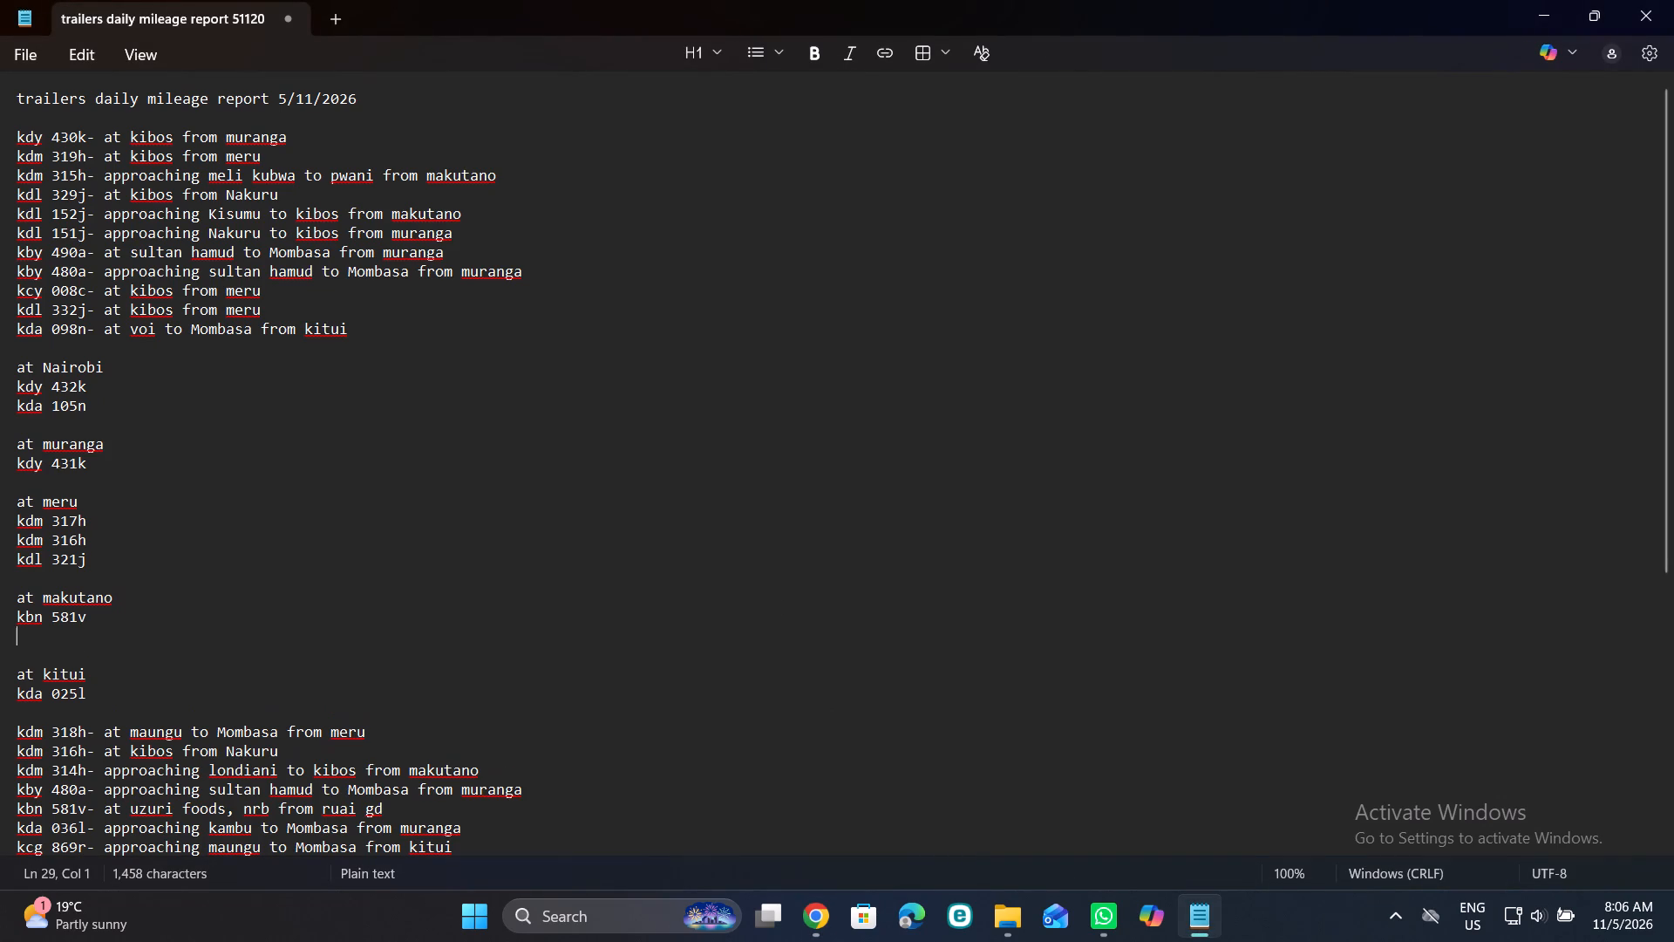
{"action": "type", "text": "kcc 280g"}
Look up unit 278 in AnganiHub and add "kcc 278g" below kcc 280g under "at makutano" in the note.
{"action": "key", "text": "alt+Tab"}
{"action": "double_click", "coordinate": [94, 151]}
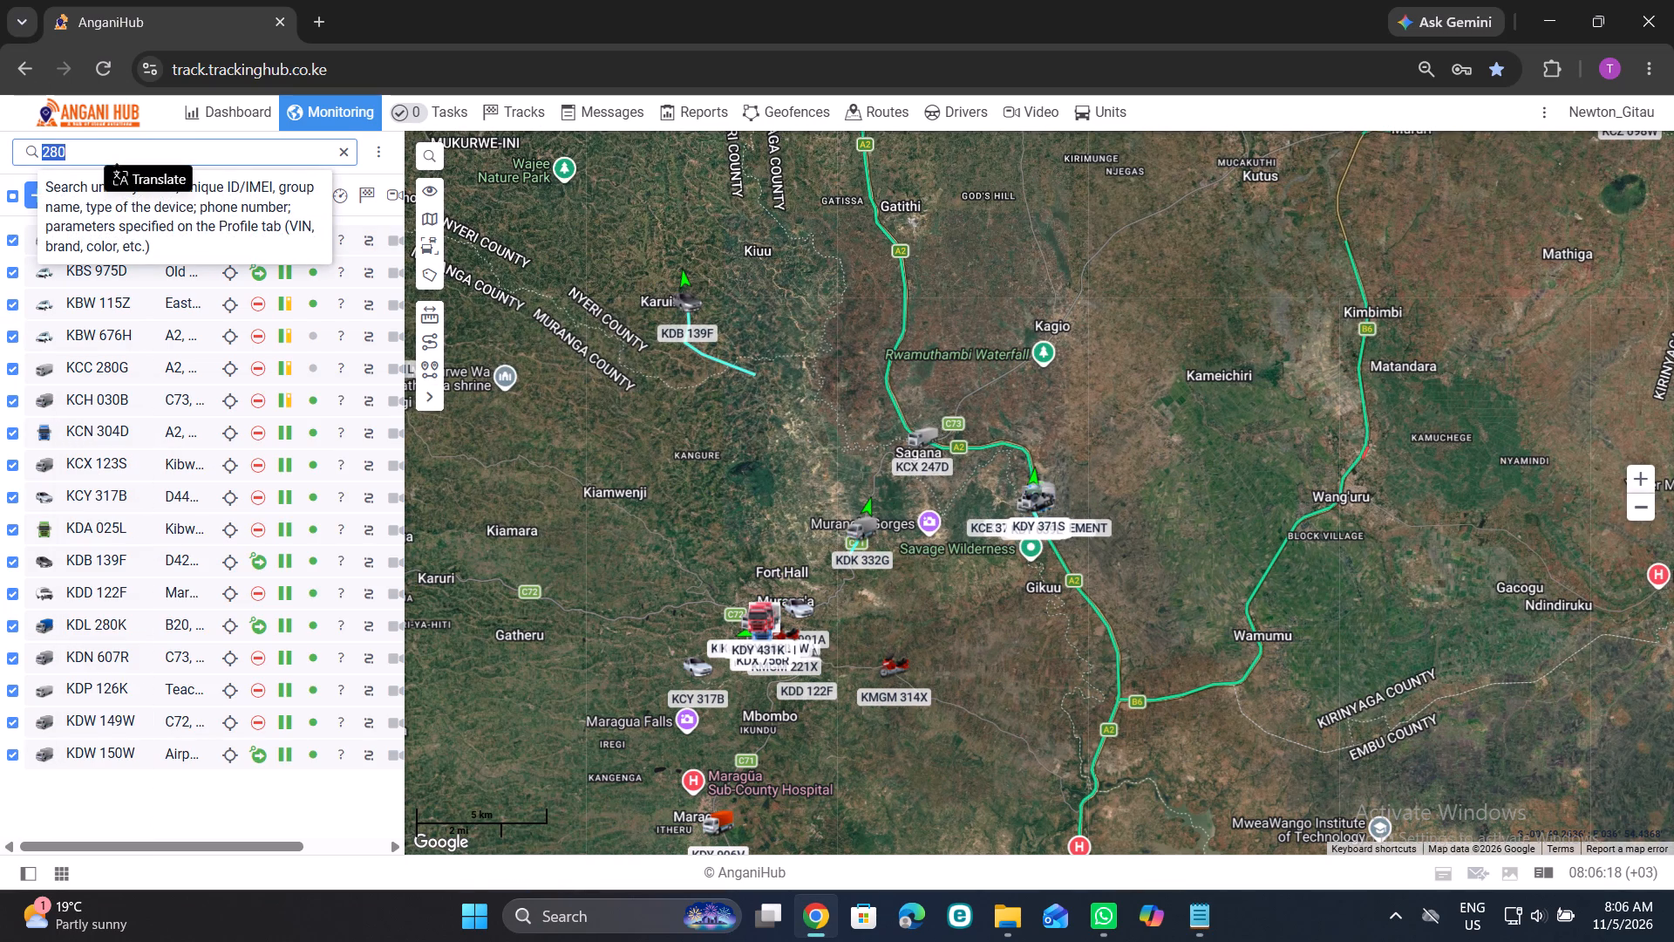
{"action": "type", "text": "678"}
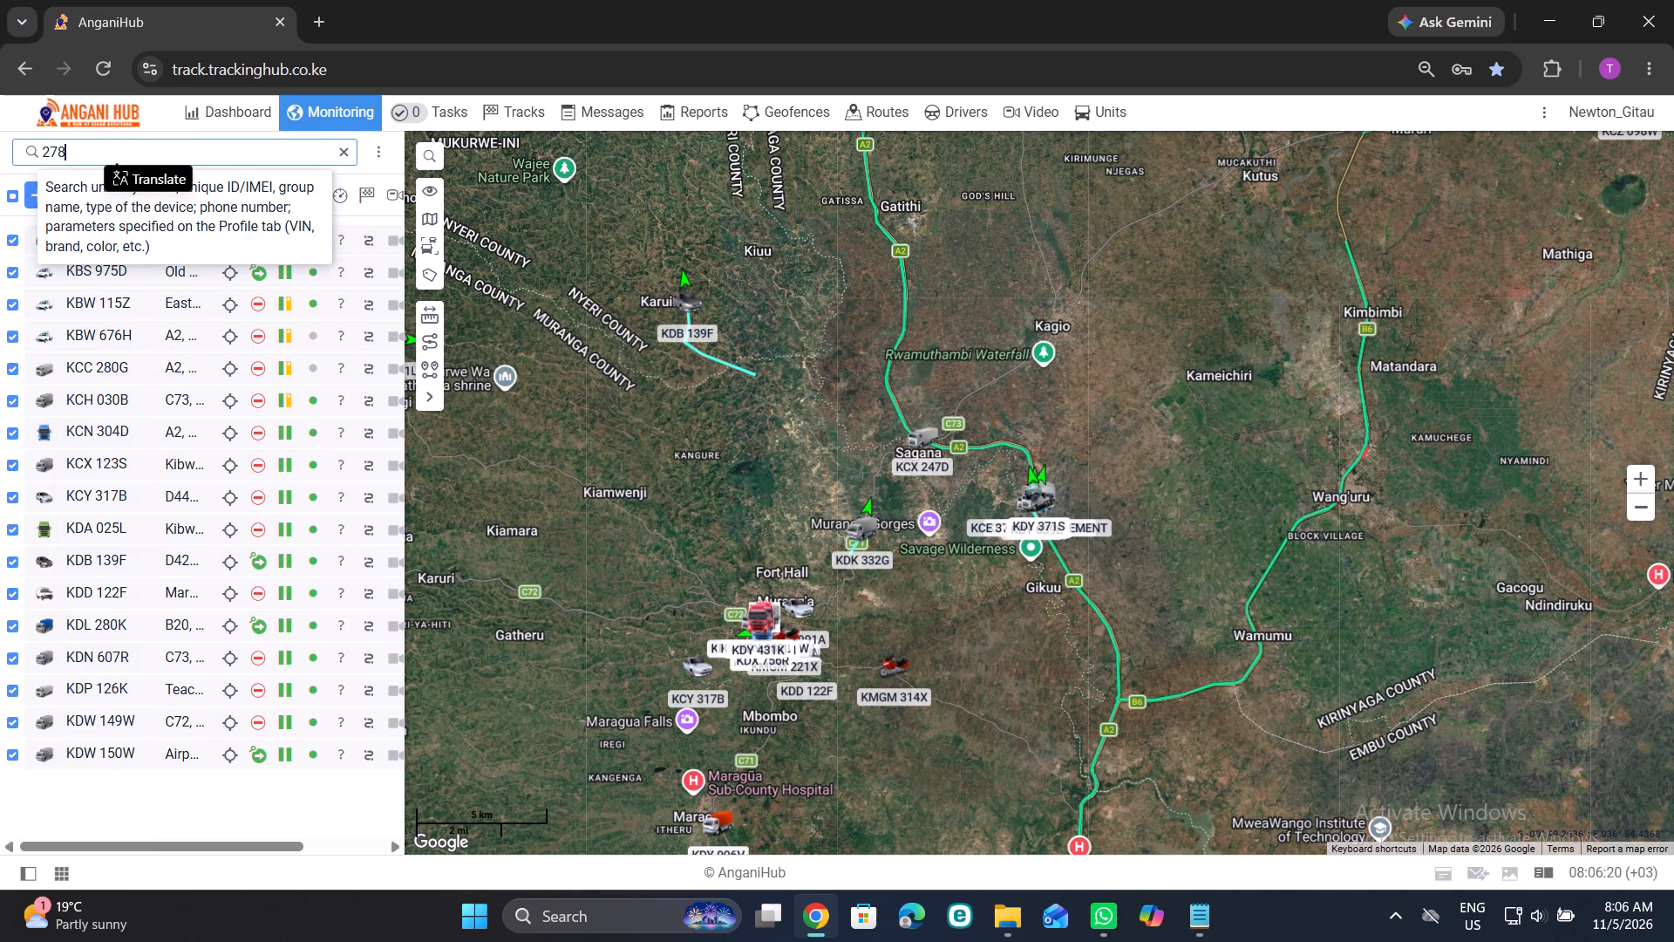
{"action": "left_click", "coordinate": [99, 247]}
{"action": "key", "text": "alt+Tab"}
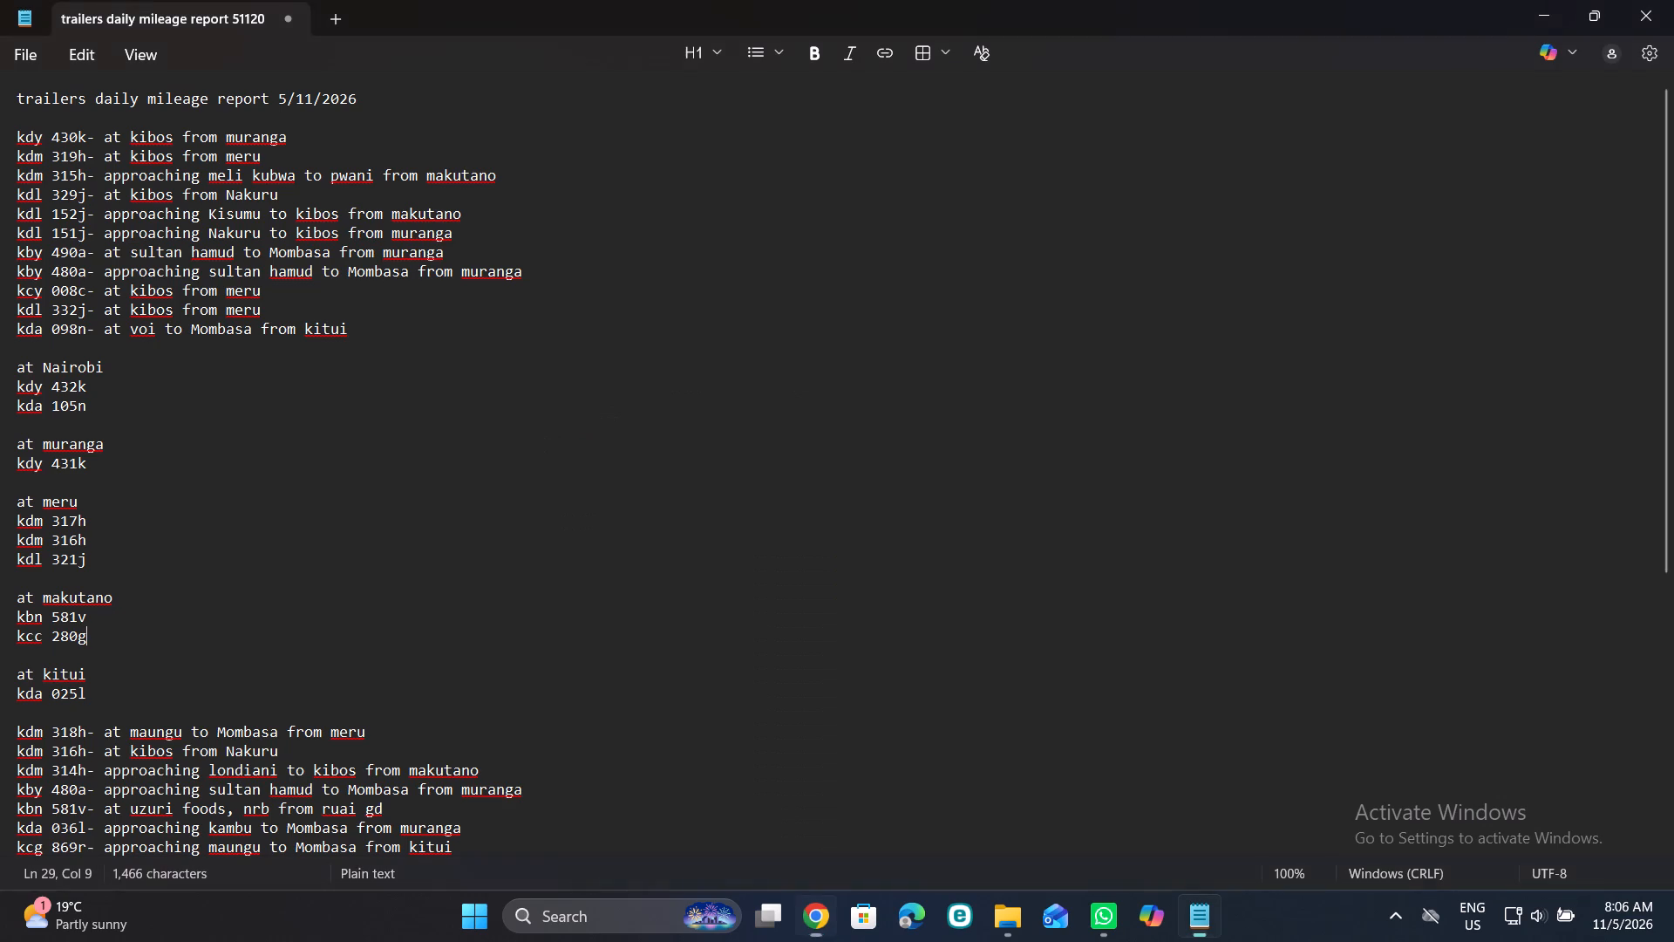
{"action": "key", "text": "Return"}
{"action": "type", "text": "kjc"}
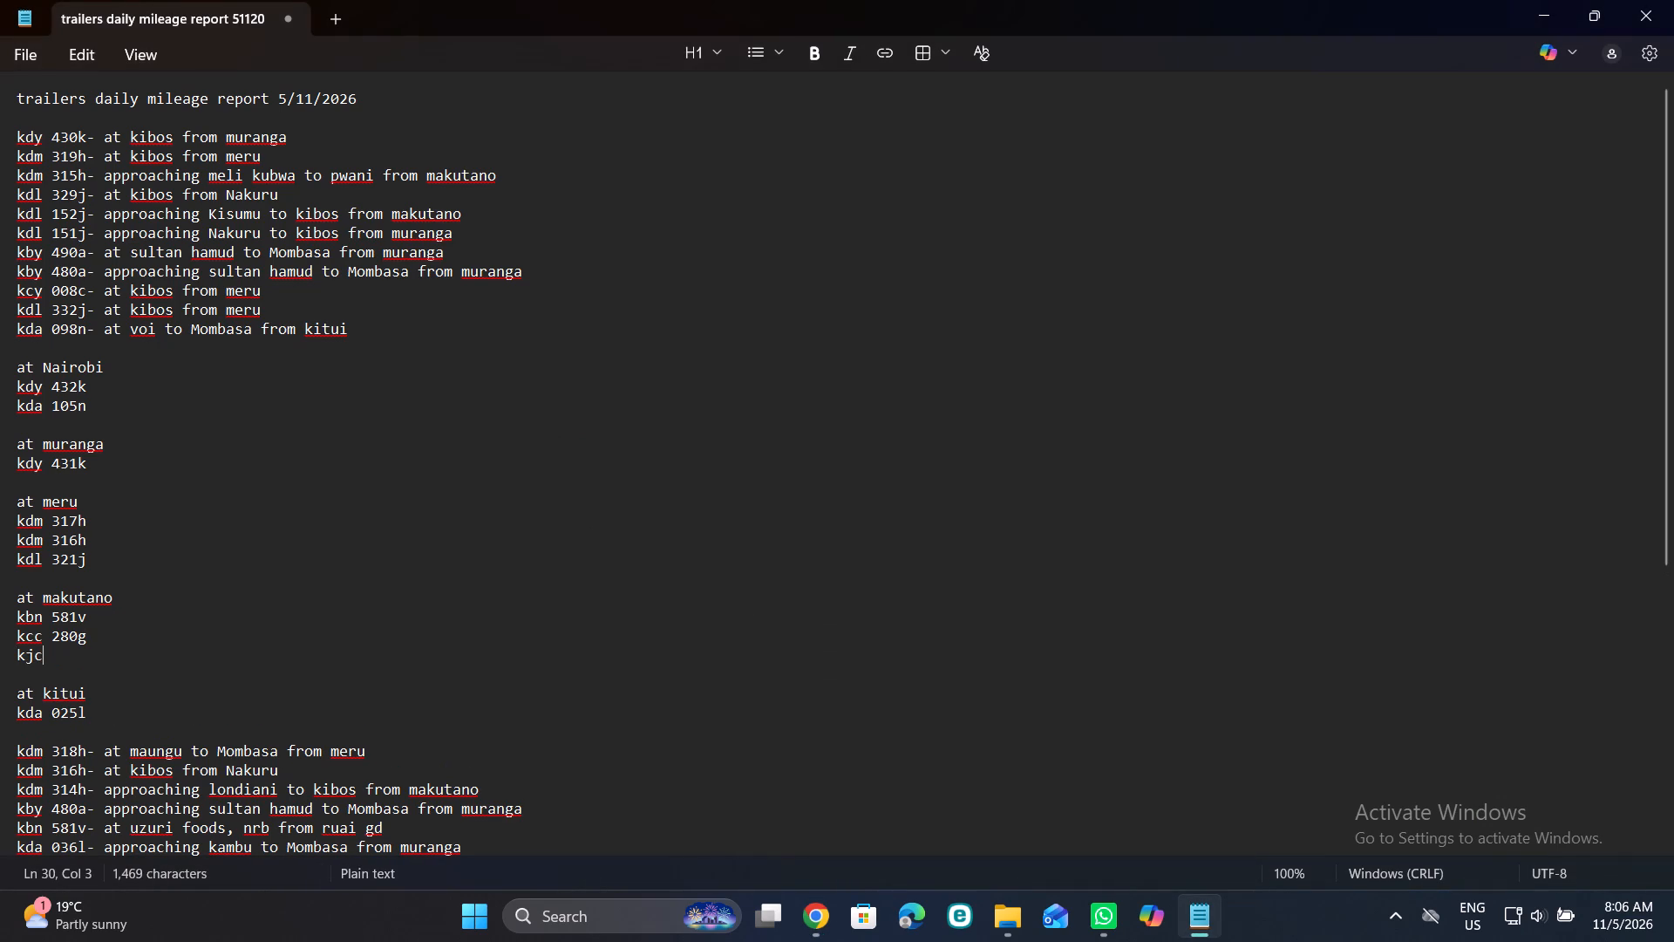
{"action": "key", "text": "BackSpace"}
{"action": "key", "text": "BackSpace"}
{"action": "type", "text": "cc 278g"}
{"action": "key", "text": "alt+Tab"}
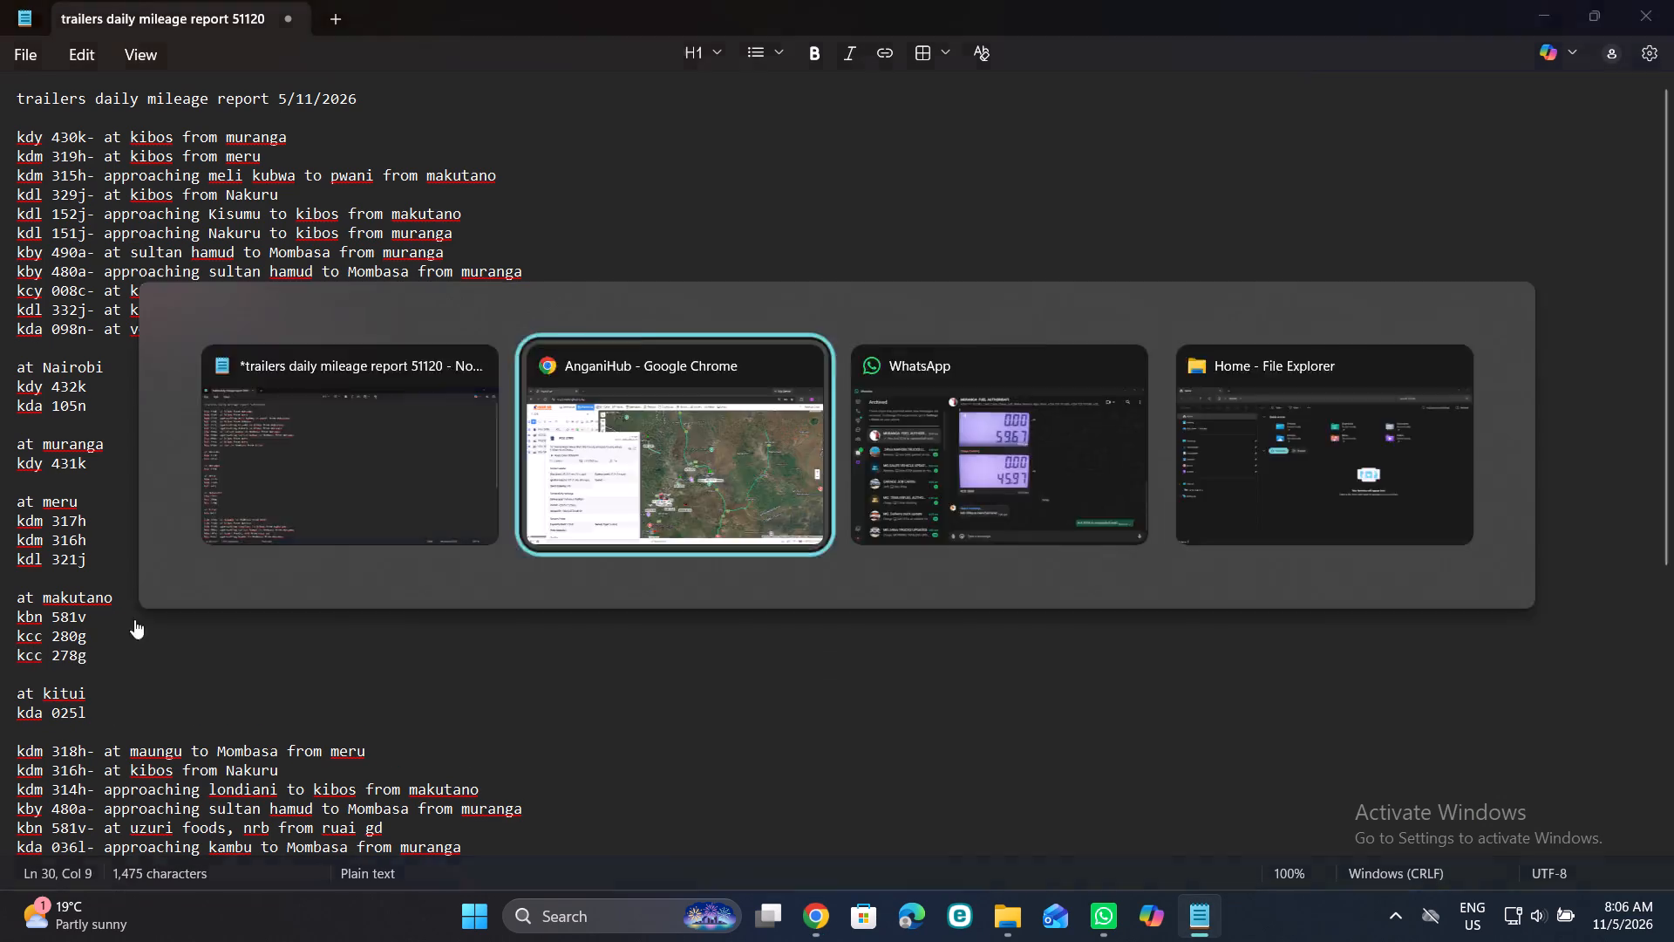
{"action": "double_click", "coordinate": [99, 162]}
{"action": "type", "text": "890"}
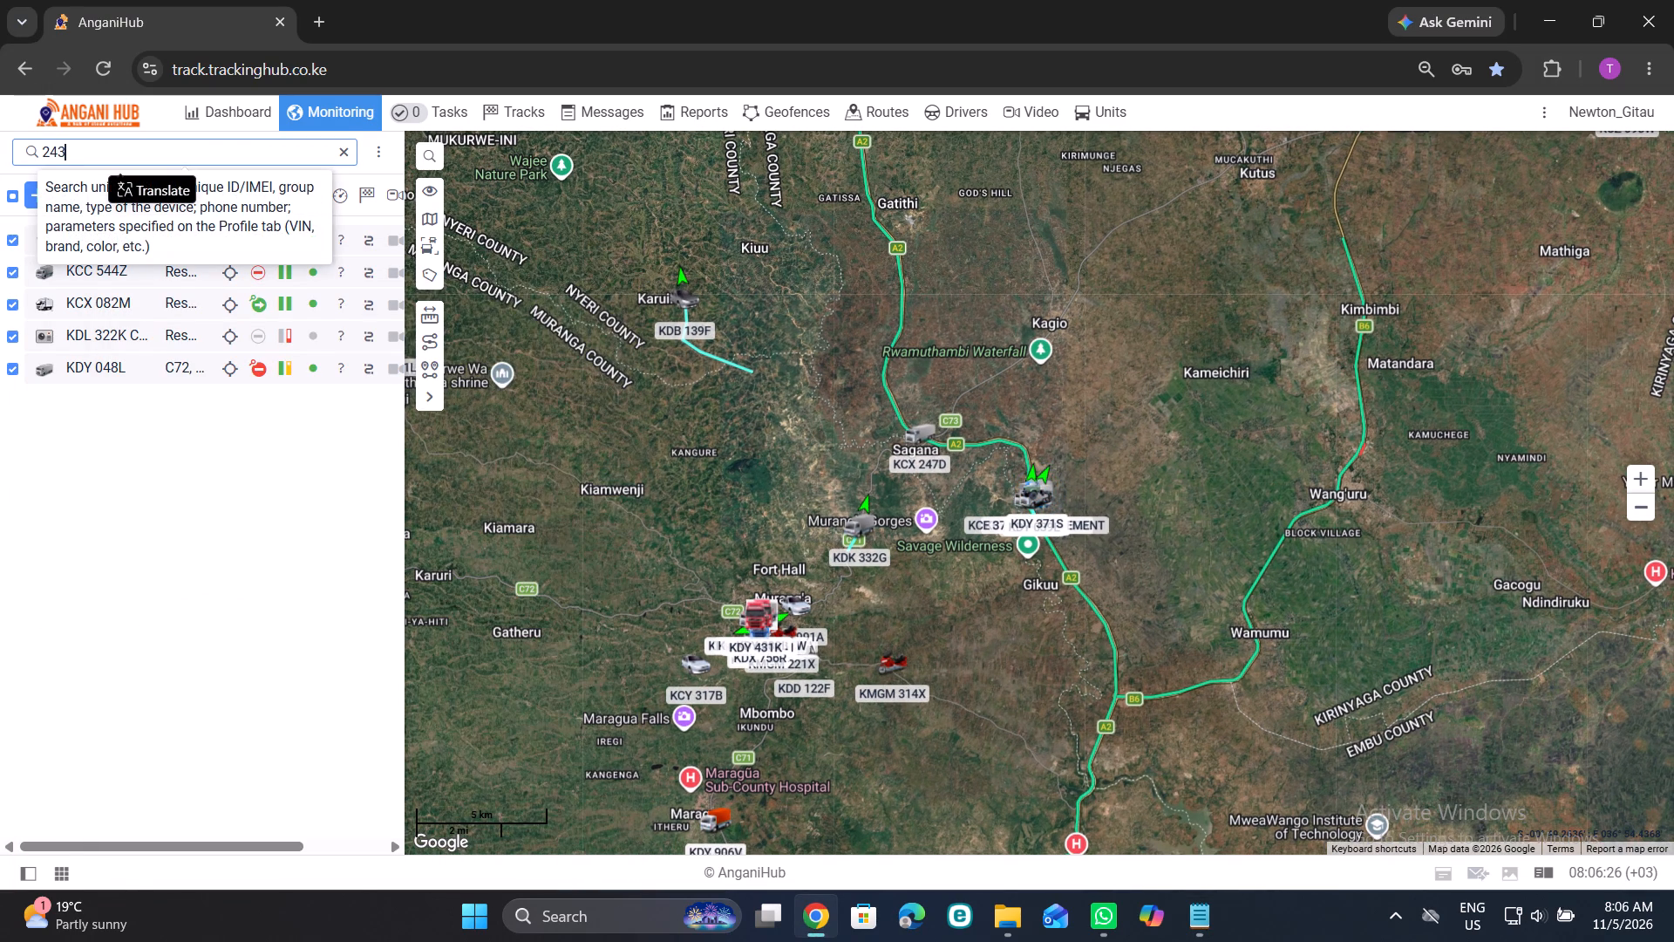
{"action": "left_click", "coordinate": [109, 219]}
{"action": "left_click", "coordinate": [98, 232]}
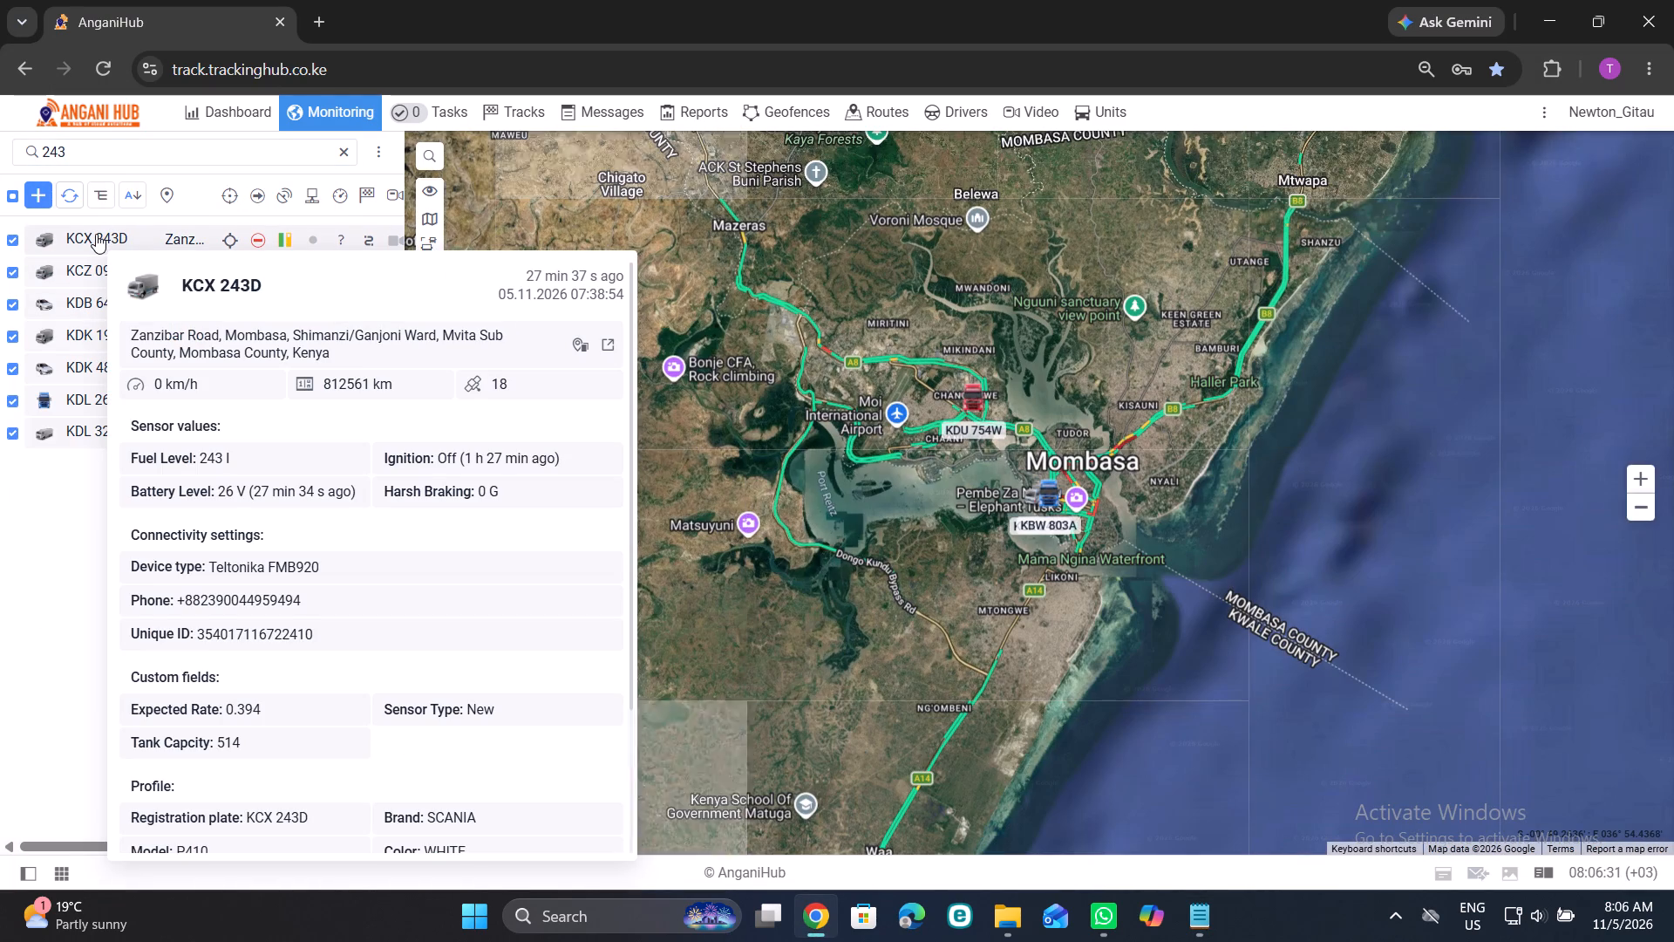
{"action": "key", "text": "alt+Tab"}
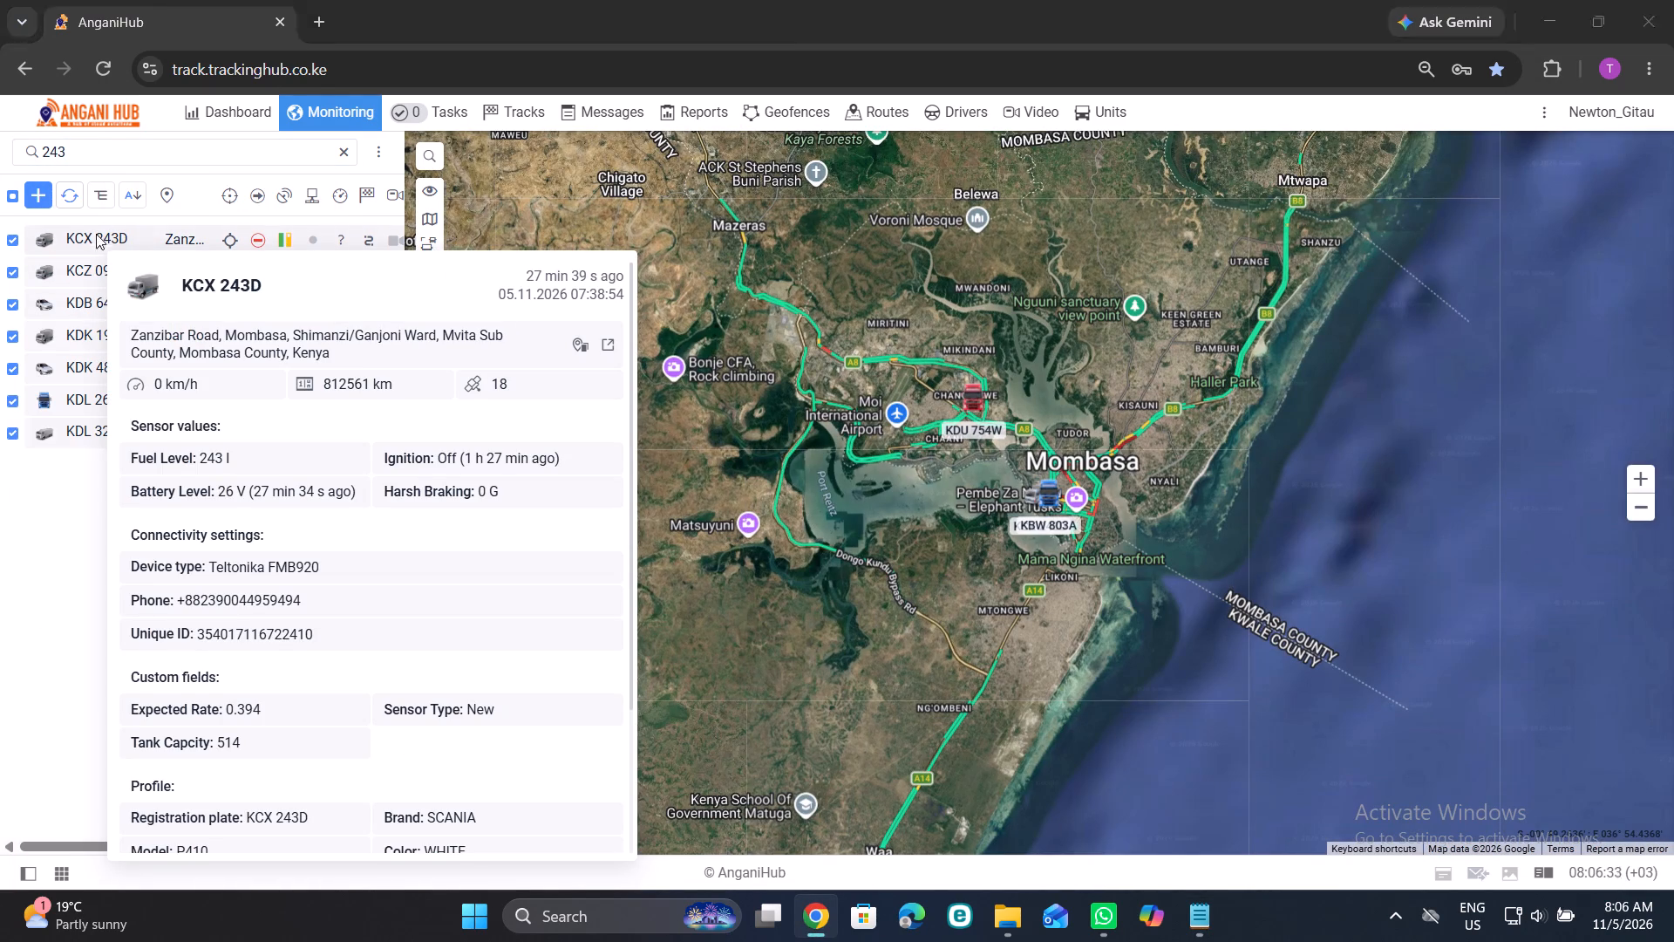
{"action": "left_click_drag", "start_coordinate": [348, 313], "coordinate": [353, 334]}
{"action": "left_click", "coordinate": [353, 334]}
{"action": "key", "text": "Return"}
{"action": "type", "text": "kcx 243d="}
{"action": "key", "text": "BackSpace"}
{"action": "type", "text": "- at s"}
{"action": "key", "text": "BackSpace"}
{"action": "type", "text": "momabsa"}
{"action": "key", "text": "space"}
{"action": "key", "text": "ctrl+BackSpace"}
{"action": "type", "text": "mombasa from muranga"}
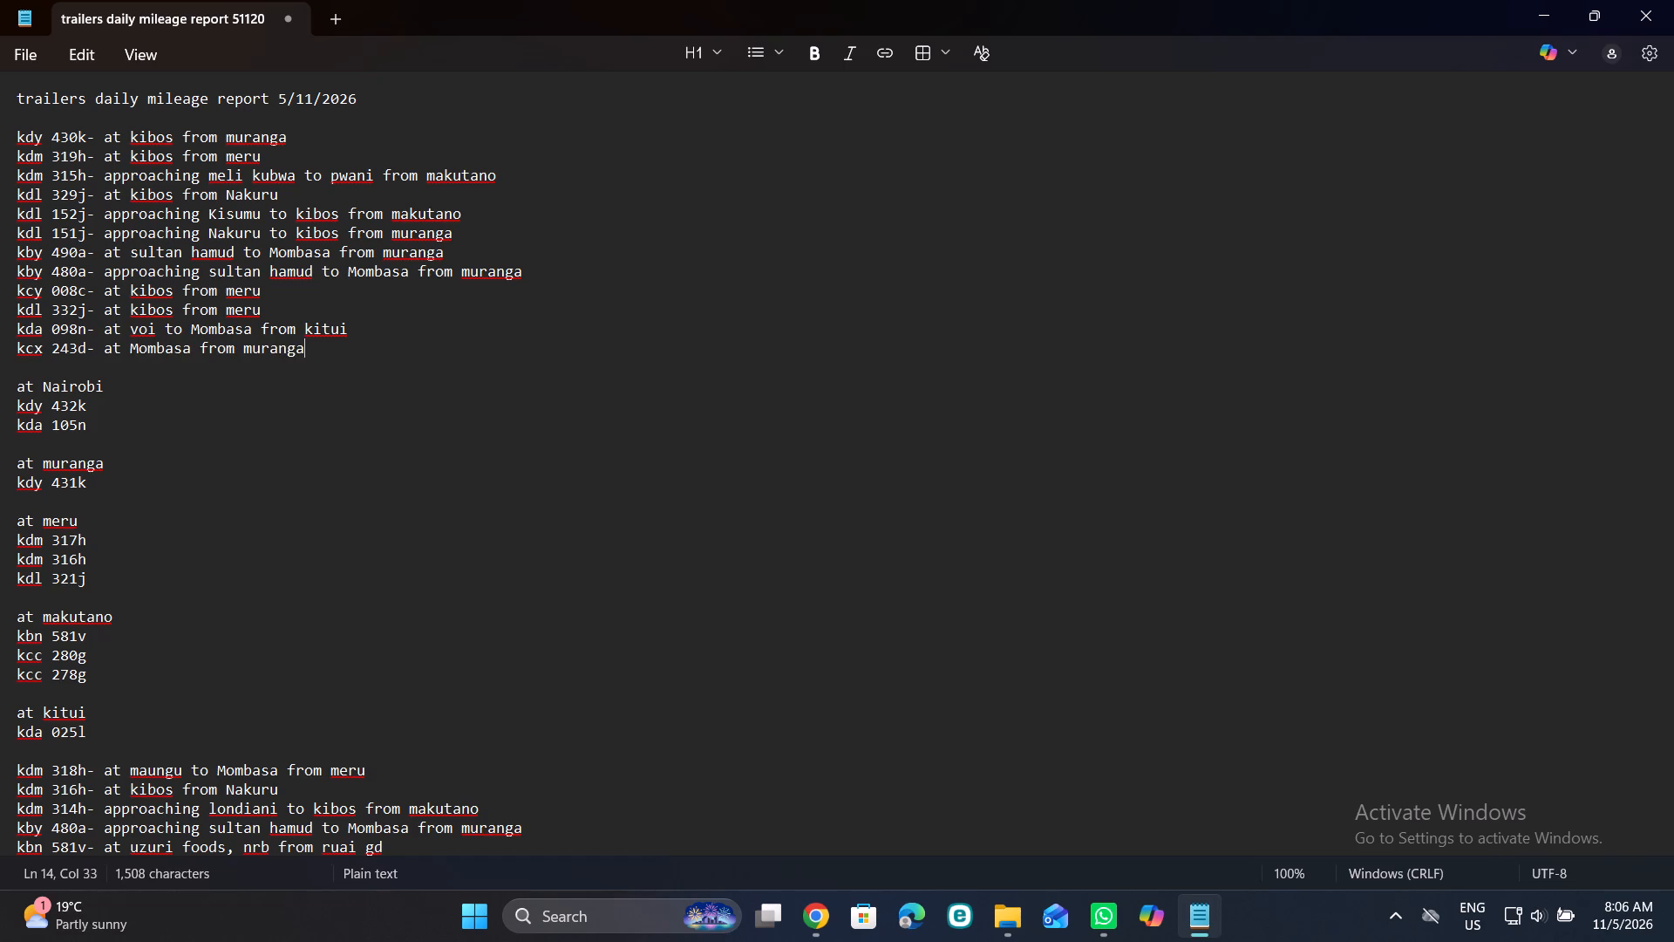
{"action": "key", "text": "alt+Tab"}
{"action": "double_click", "coordinate": [114, 154]}
{"action": "type", "text": "456"}
{"action": "left_click", "coordinate": [92, 235]}
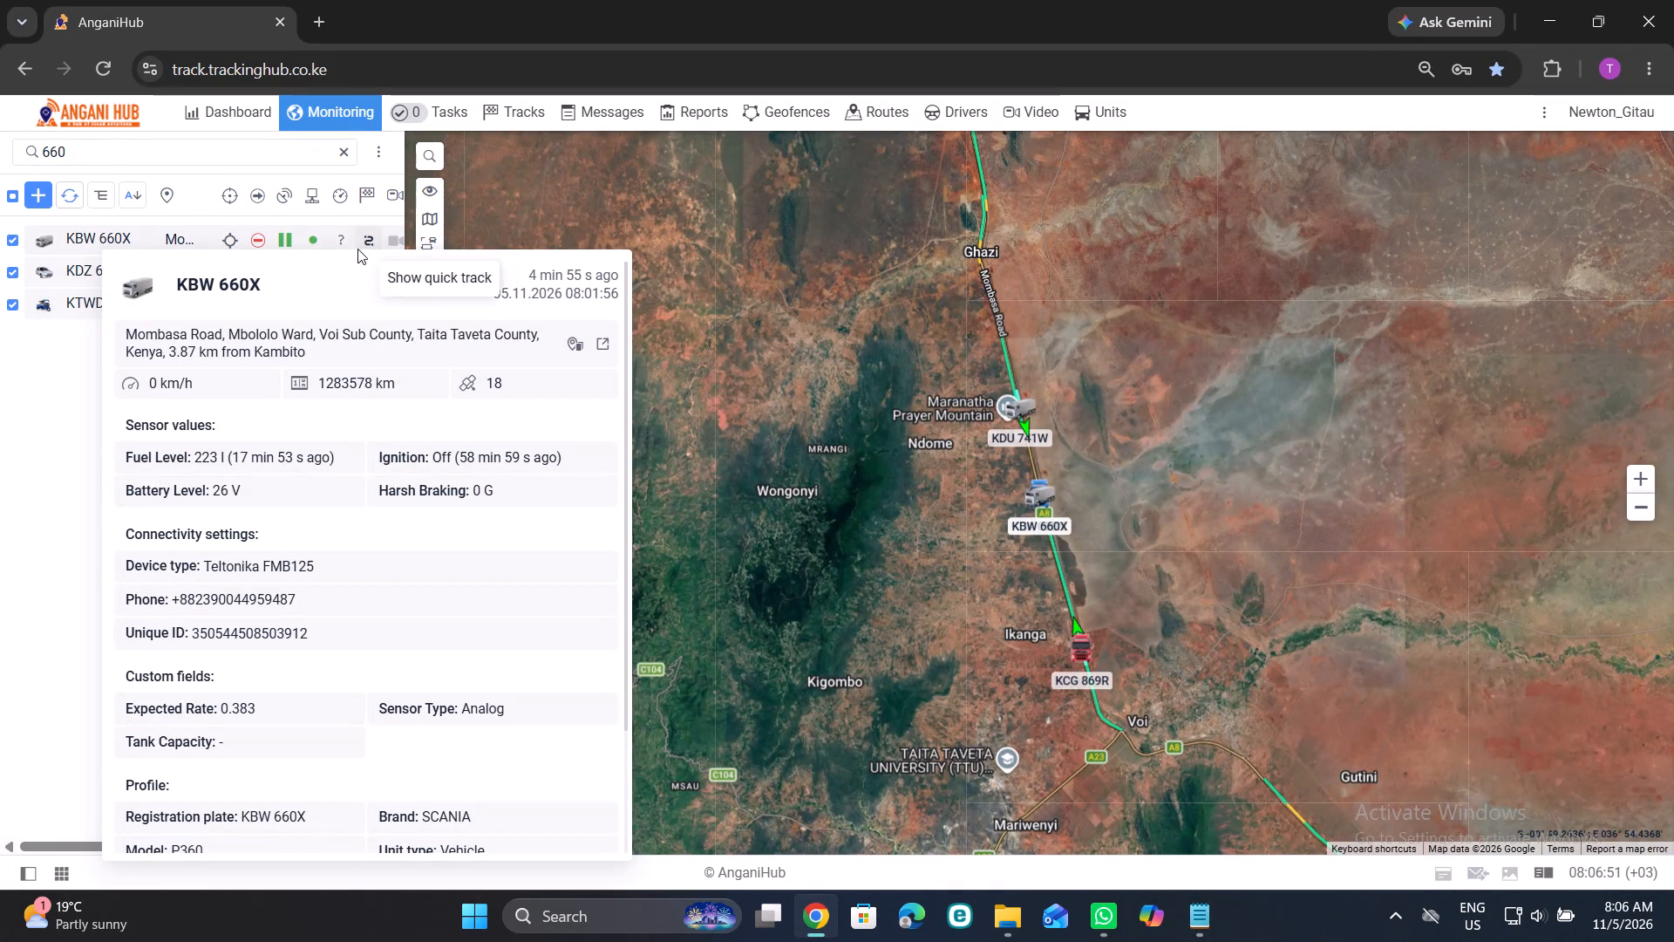
{"action": "double_click", "coordinate": [357, 249]}
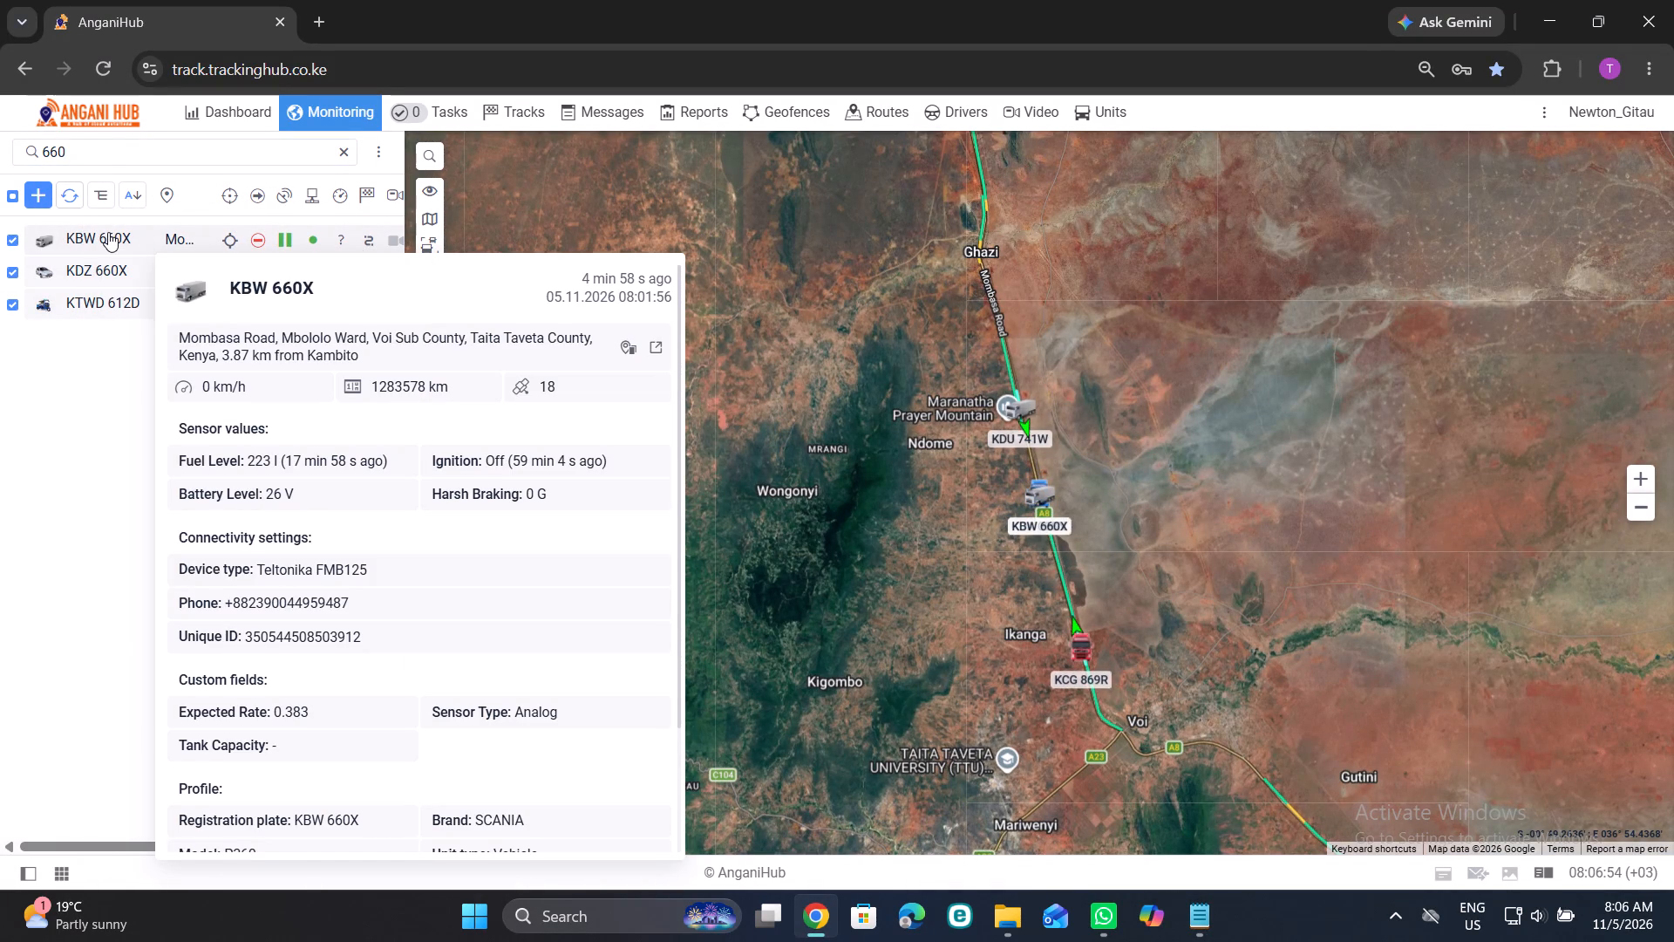
{"action": "left_click", "coordinate": [108, 232]}
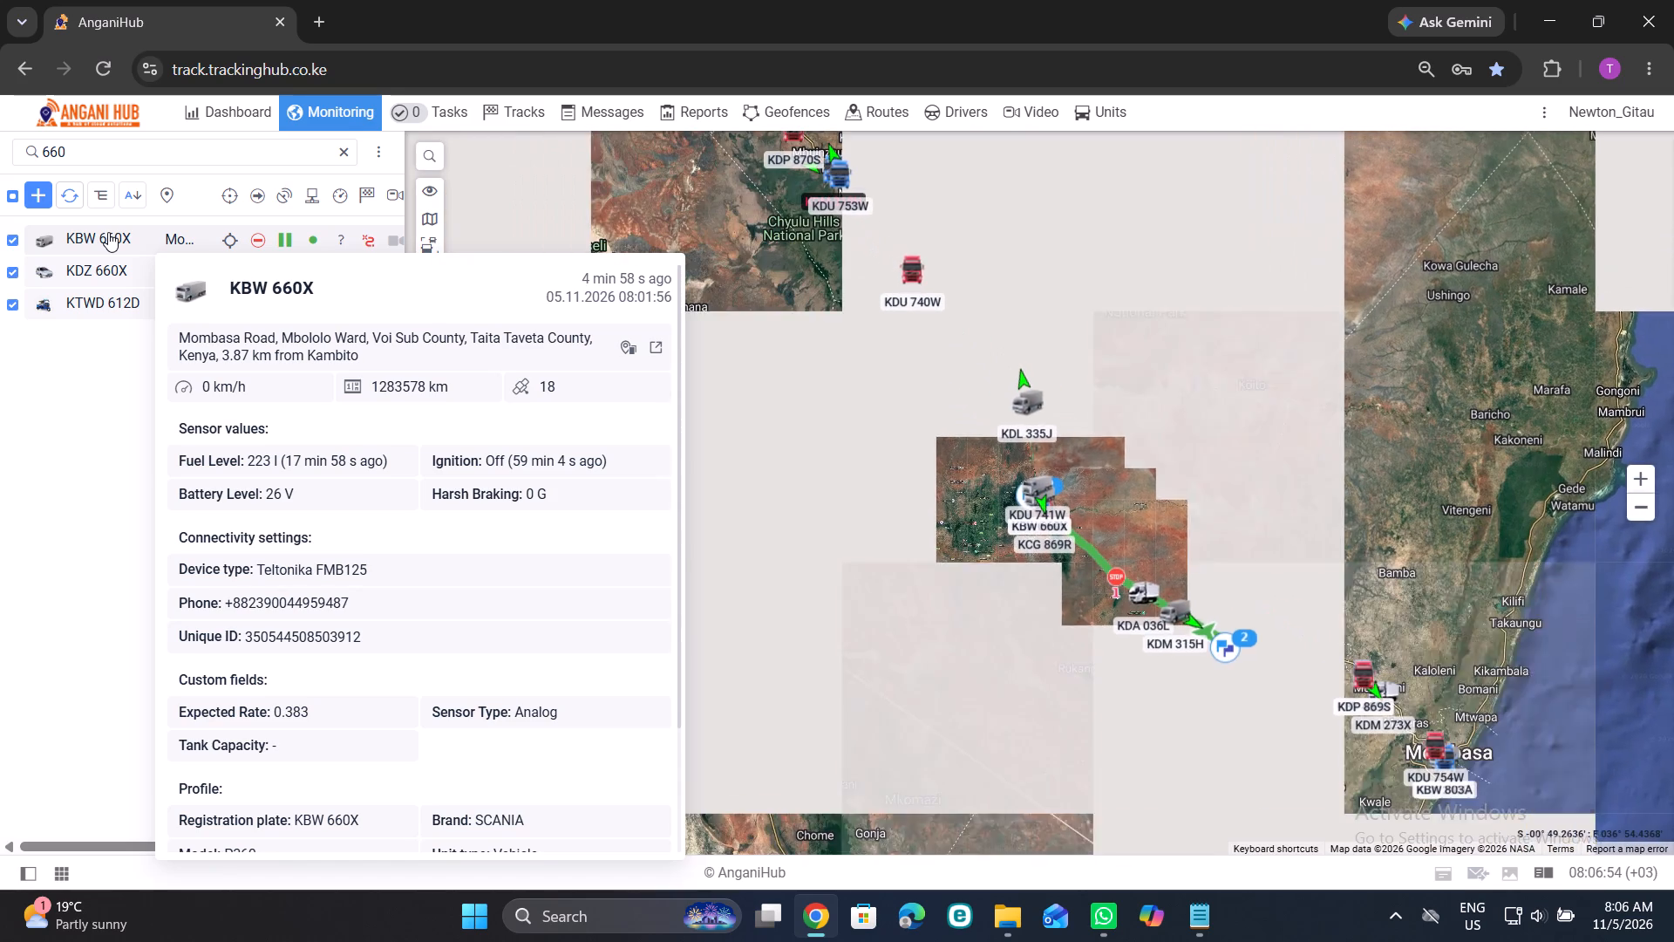
{"action": "scroll", "coordinate": [1120, 483], "scroll_direction": "up", "scroll_amount": 5}
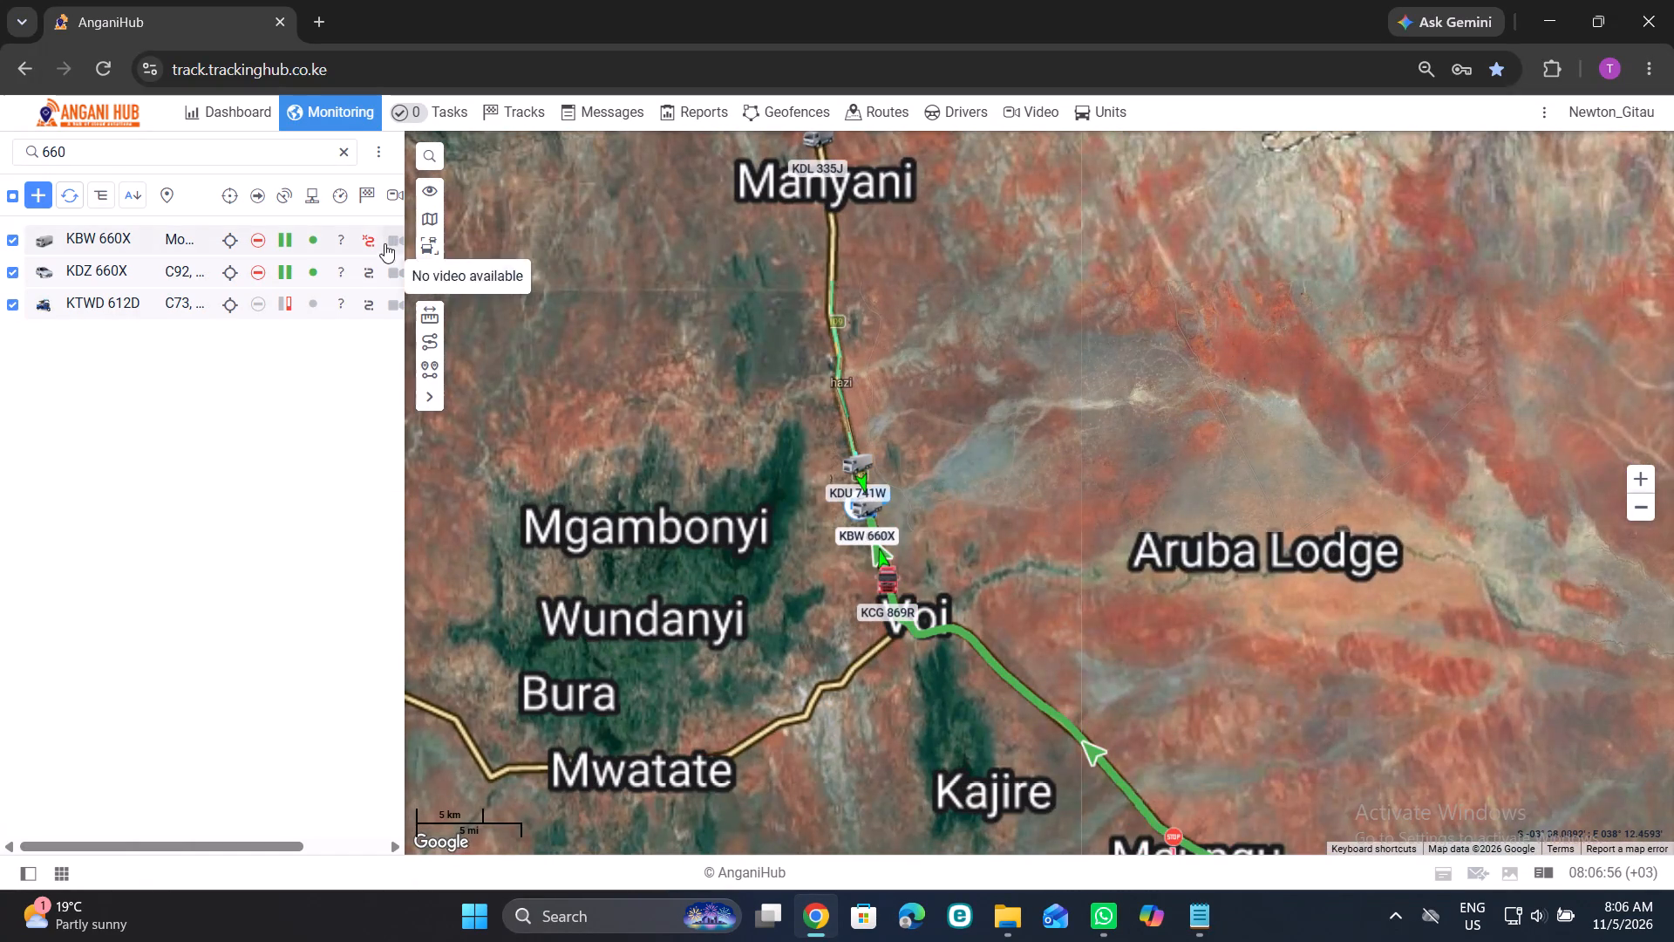
{"action": "left_click", "coordinate": [378, 243]}
Look up unit KBW 803A in AnganiHub and copy the note's old kbw 803a entry onto a new line below kcx 243d.
{"action": "double_click", "coordinate": [220, 150]}
{"action": "type", "text": "789"}
{"action": "left_click", "coordinate": [81, 239]}
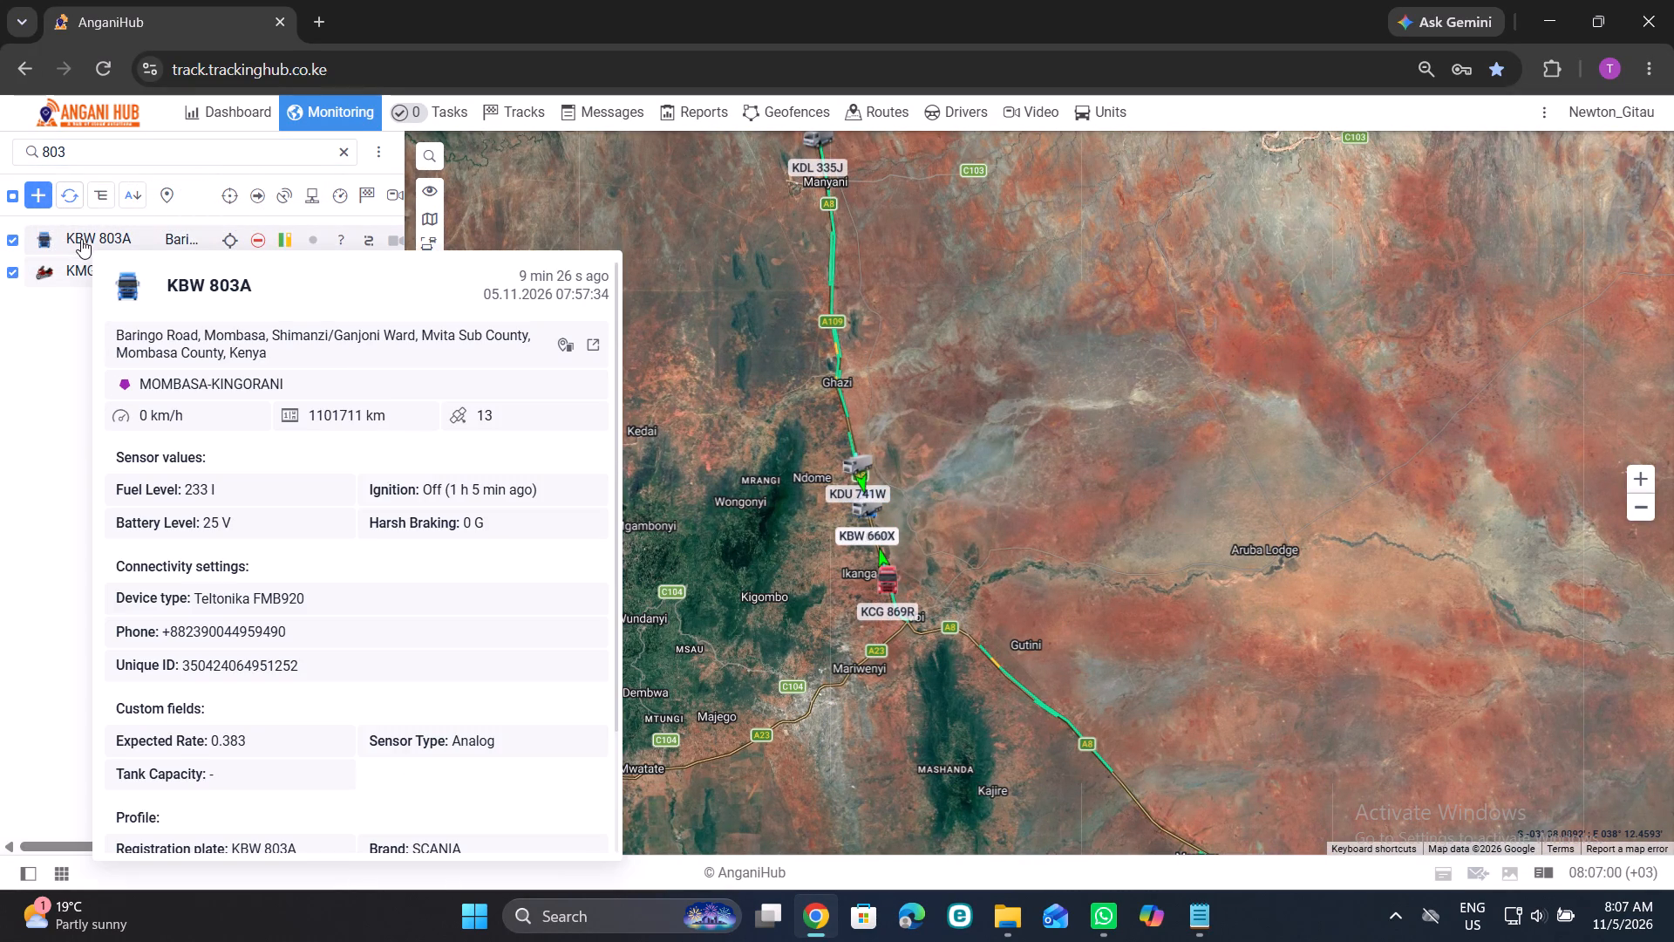
{"action": "key", "text": "alt+Tab"}
{"action": "scroll", "coordinate": [81, 286], "scroll_direction": "down", "scroll_amount": 3}
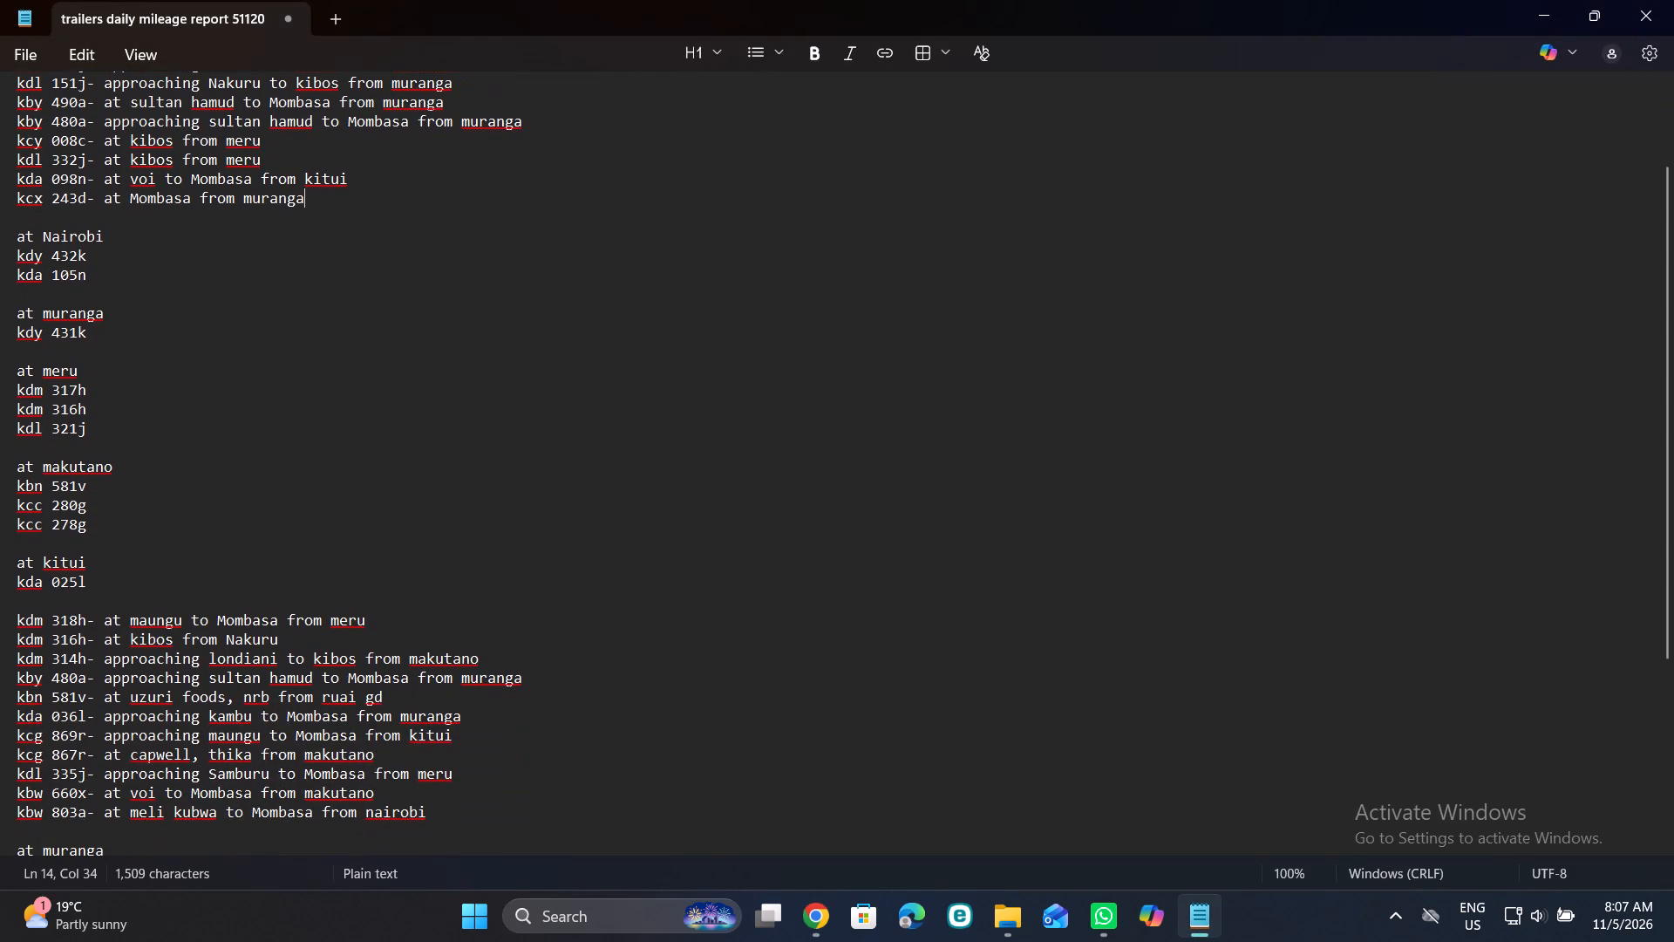
{"action": "left_click", "coordinate": [0, 802]}
{"action": "key", "text": "ctrl+c"}
{"action": "scroll", "coordinate": [230, 420], "scroll_direction": "up", "scroll_amount": 3}
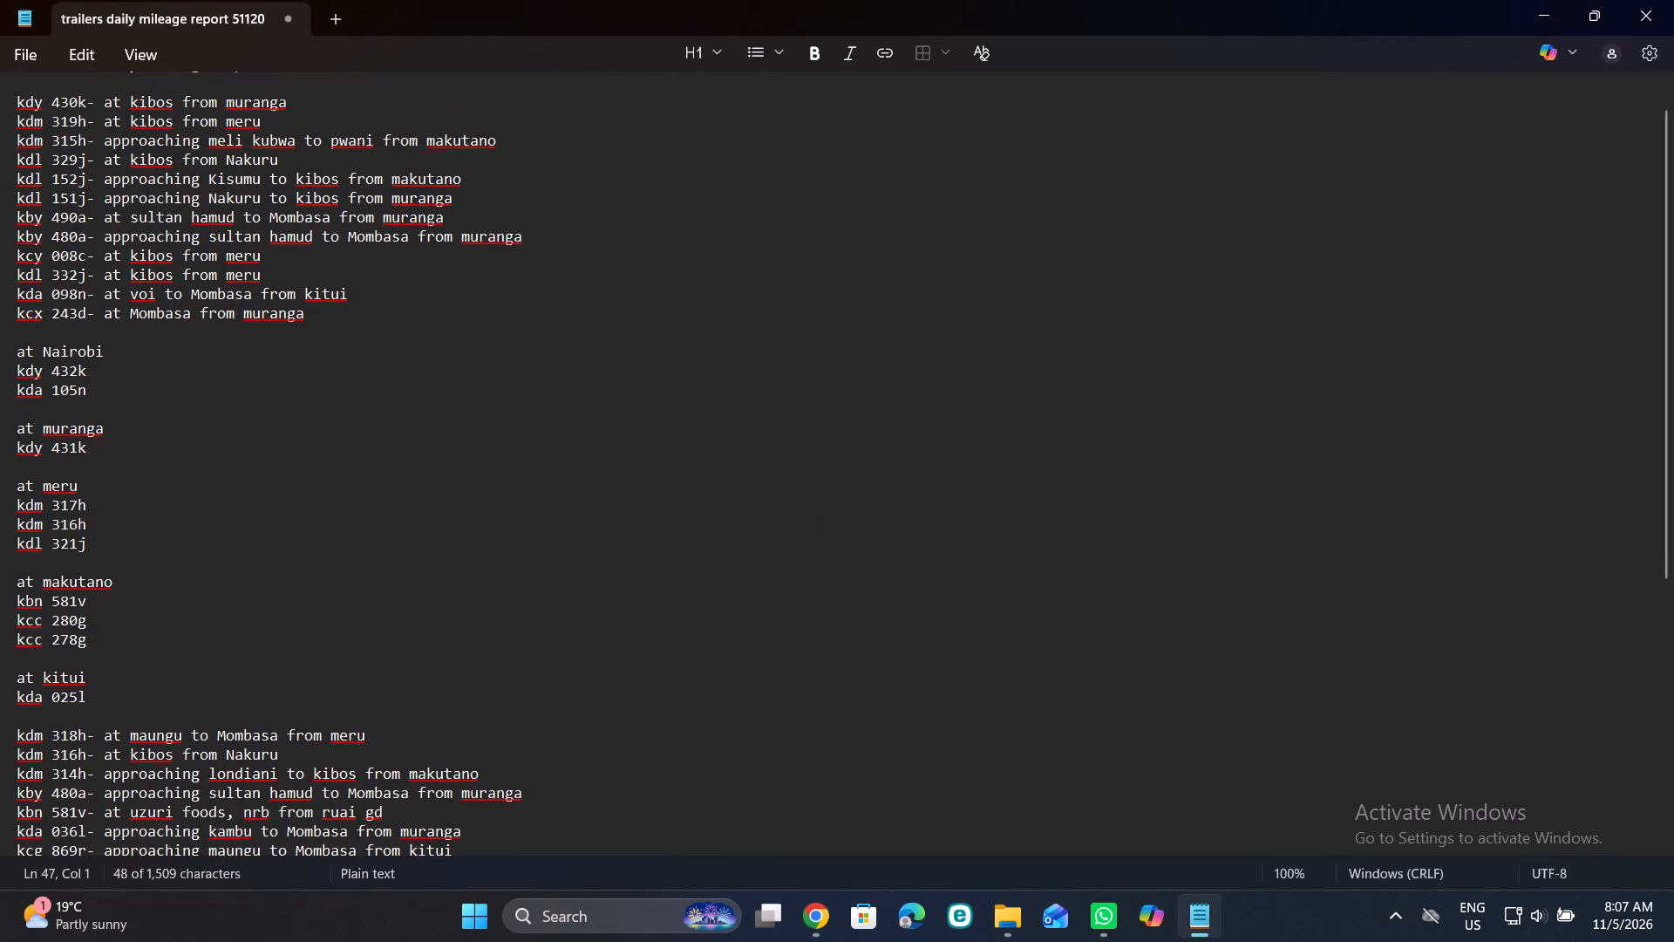
{"action": "left_click", "coordinate": [316, 315]}
{"action": "key", "text": "Return"}
{"action": "key", "text": "ctrl+v"}
{"action": "key", "text": "ctrl+BackSpace"}
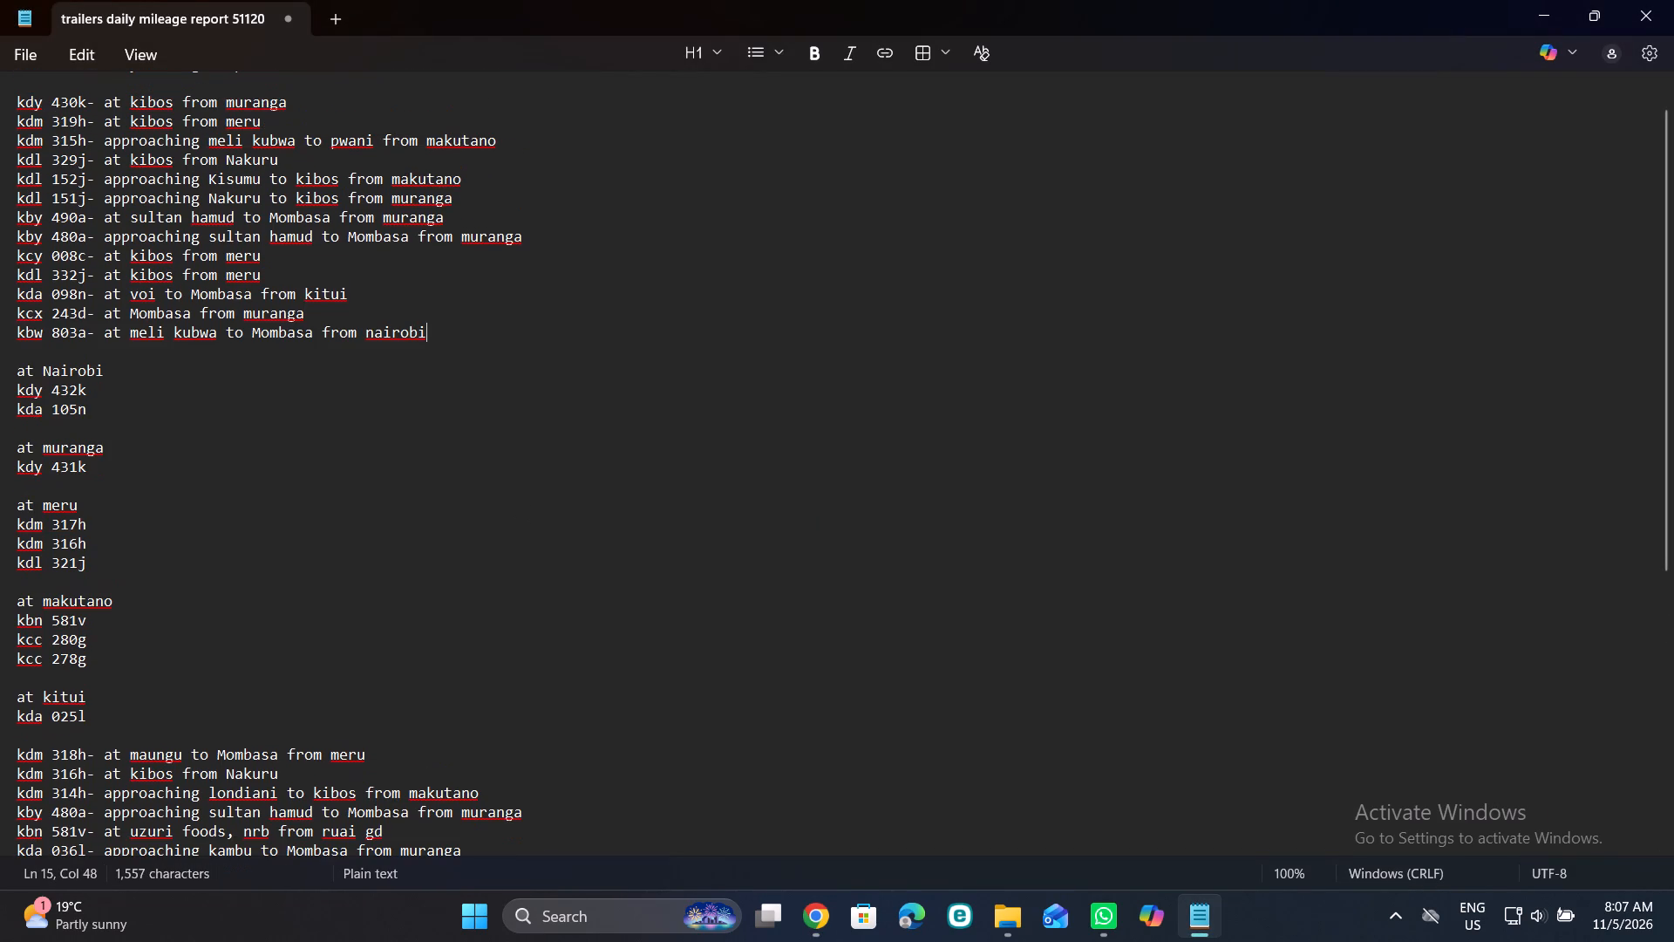
{"action": "key", "text": "ctrl+Left"}
{"action": "key", "text": "ctrl+Left"}
{"action": "key", "text": "ctrl+Left"}
{"action": "key", "text": "ctrl+Left"}
{"action": "key", "text": "ctrl+Left"}
{"action": "key", "text": "ctrl+Right"}
{"action": "key", "text": "ctrl+BackSpace"}
{"action": "key", "text": "ctrl+backslash"}
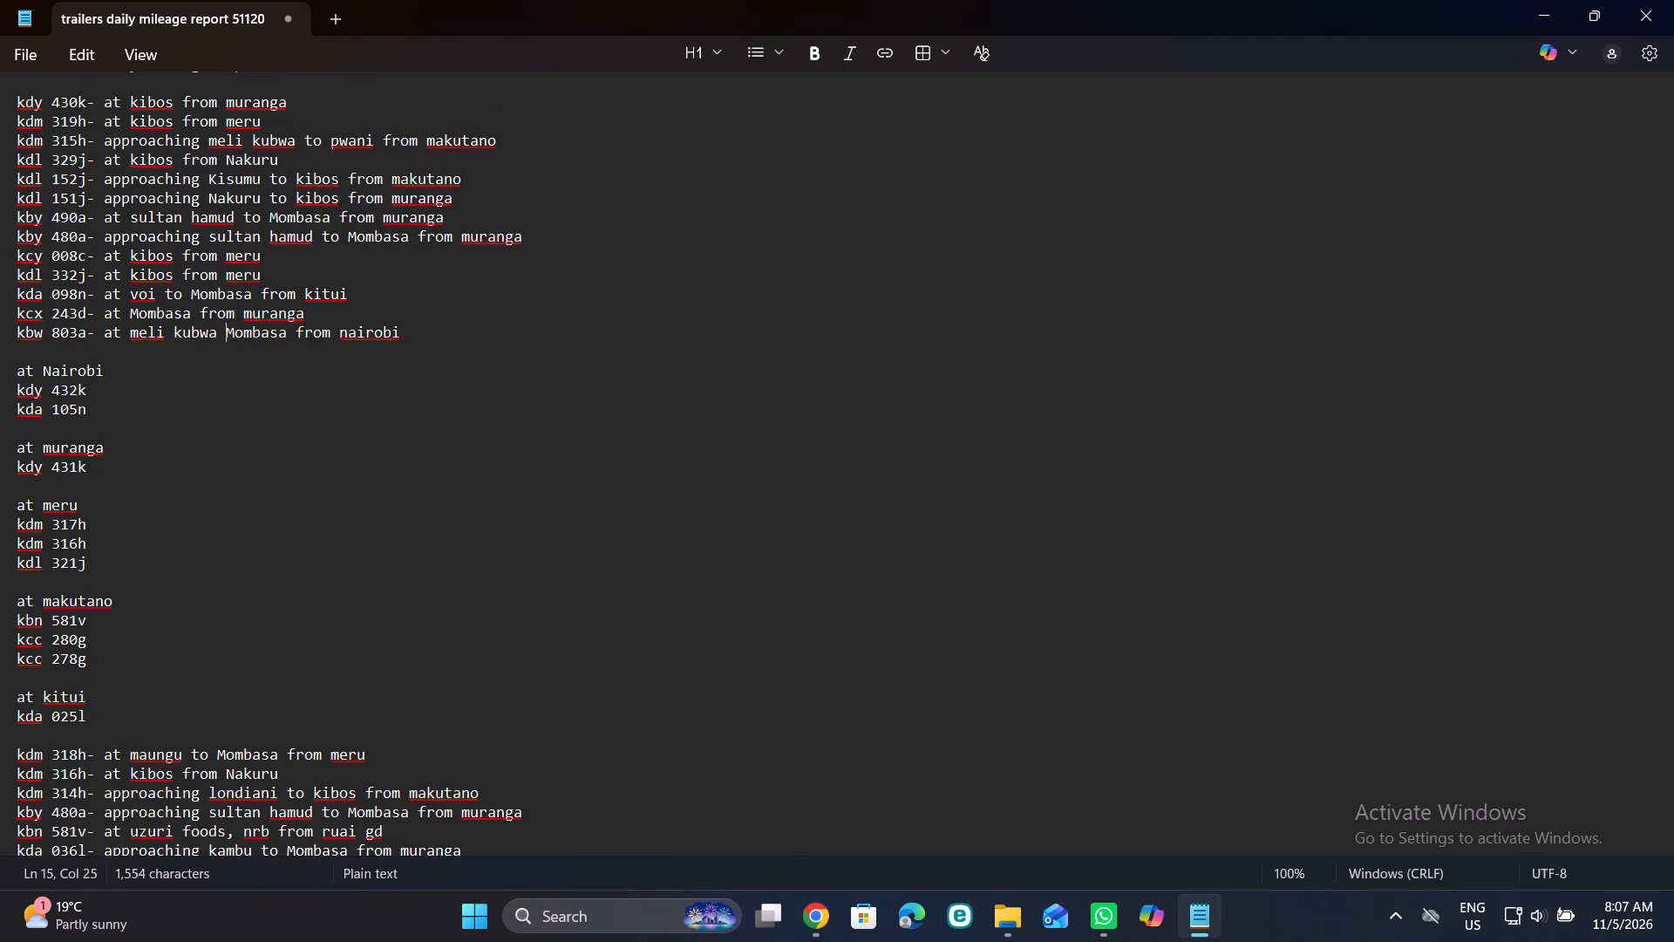
{"action": "key", "text": "ctrl+BackSpace"}
{"action": "key", "text": "ctrl+BackSpace"}
{"action": "scroll", "coordinate": [318, 311], "scroll_direction": "down", "scroll_amount": 4}
{"action": "scroll", "coordinate": [306, 464], "scroll_direction": "down", "scroll_amount": 4}
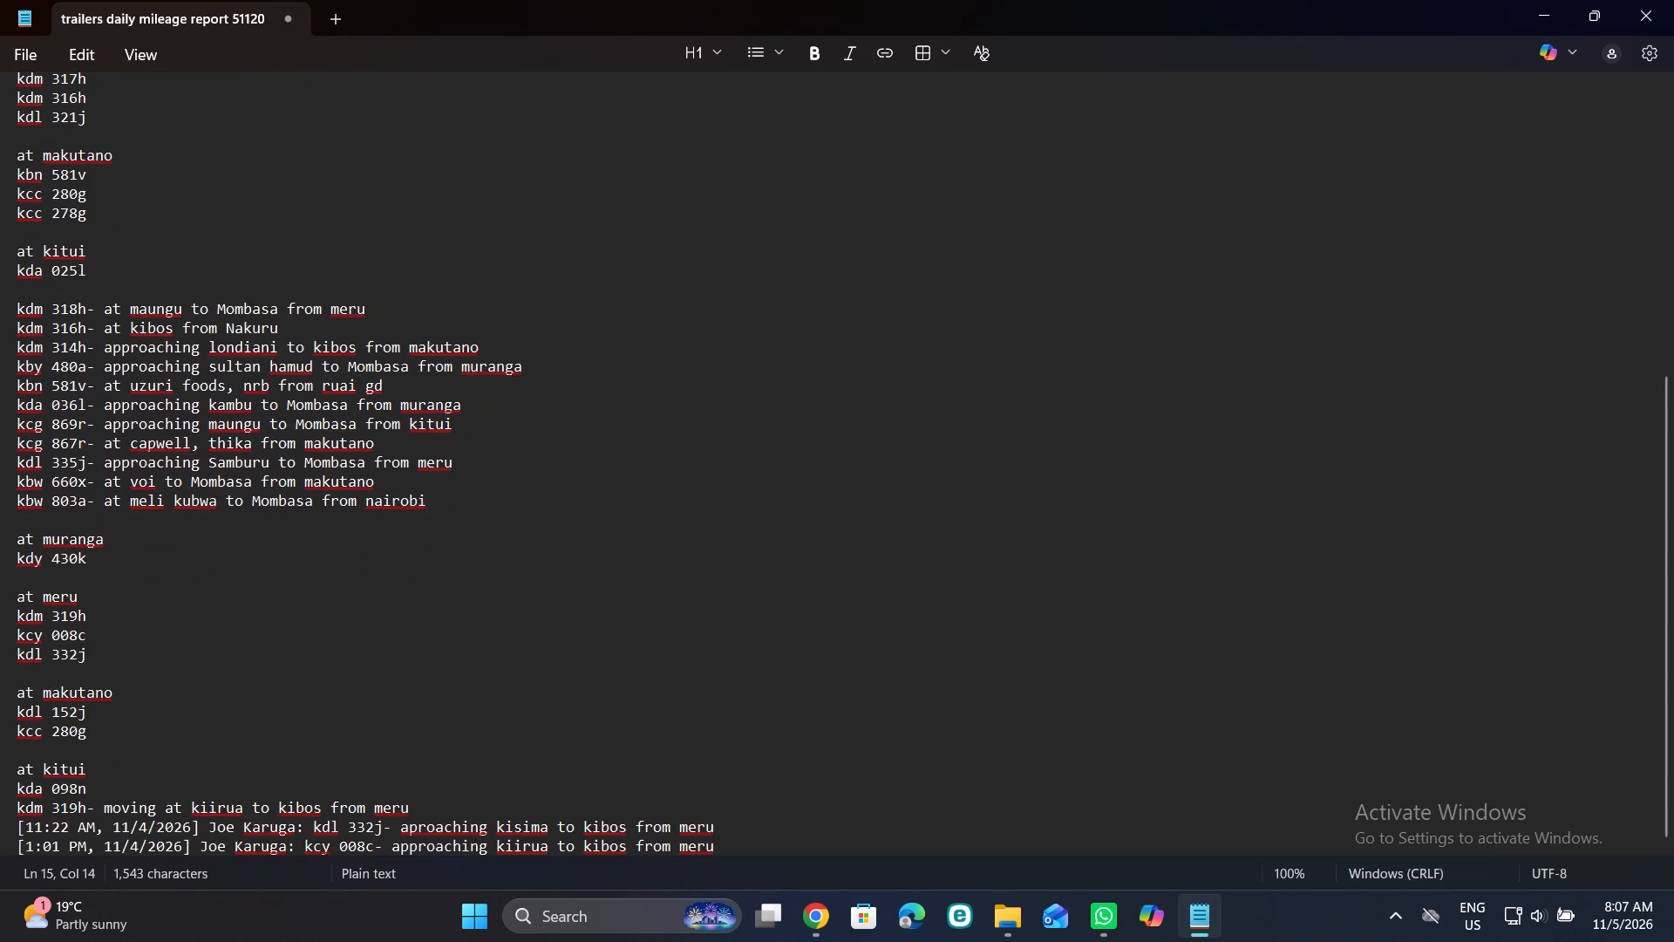
{"action": "left_click", "coordinate": [27, 290]}
{"action": "left_click_drag", "start_coordinate": [8, 302], "coordinate": [715, 941]}
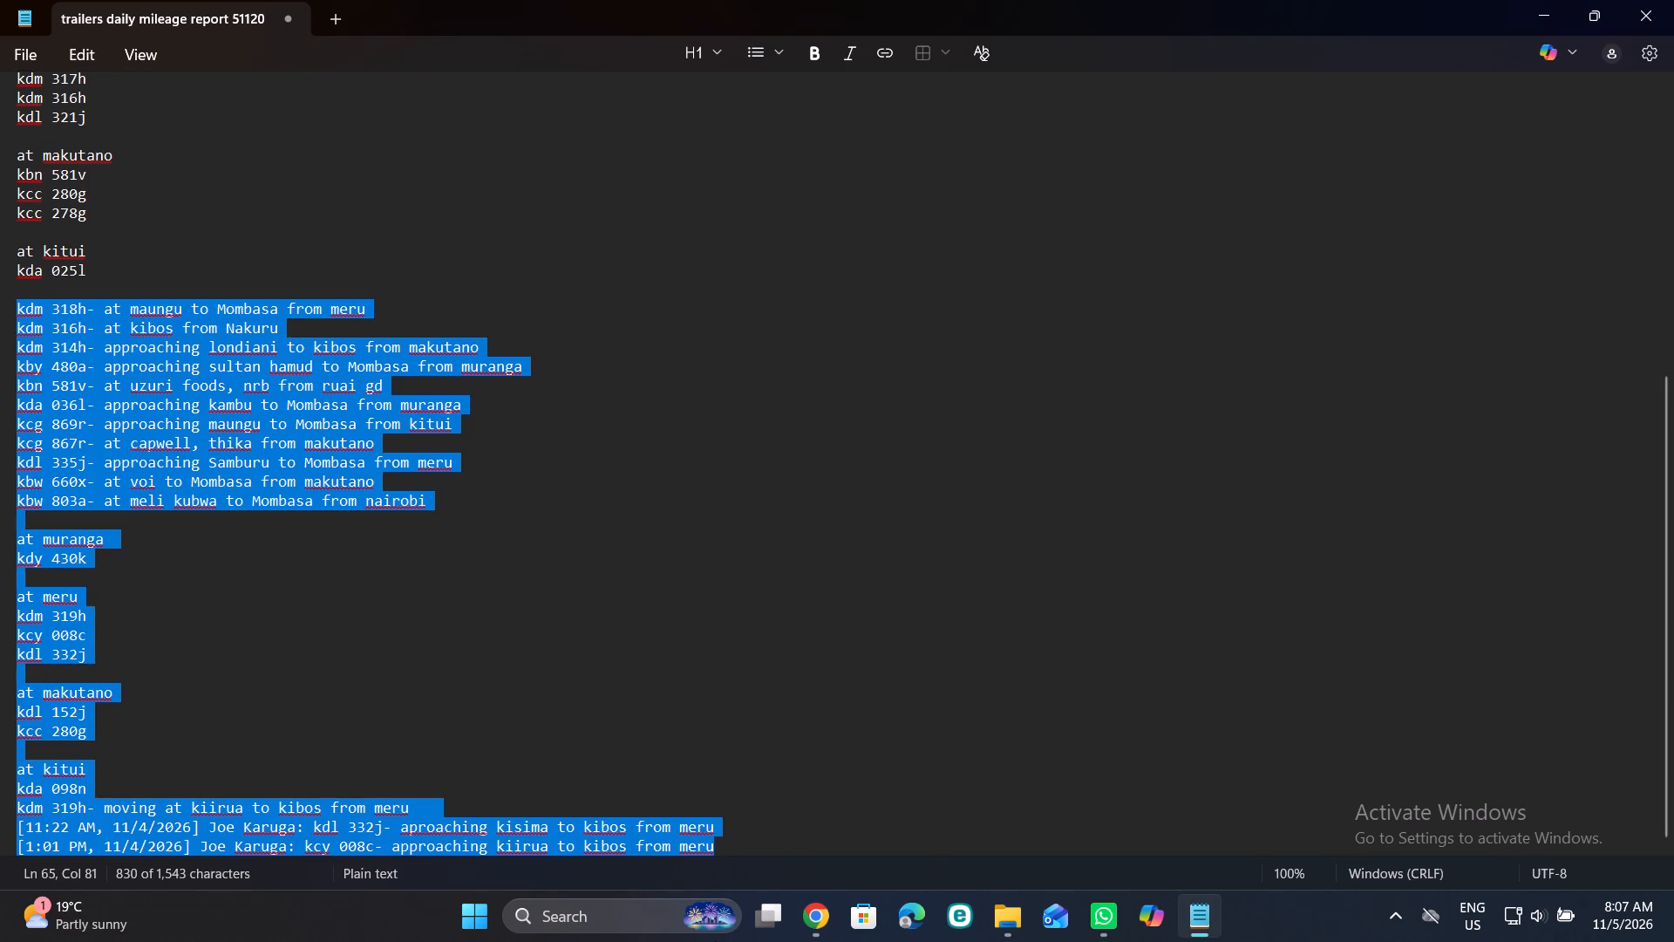
{"action": "key", "text": "BackSpace"}
Copy the entire report text and switch away from the note.
{"action": "key", "text": "ctrl+a"}
{"action": "key", "text": "ctrl+c"}
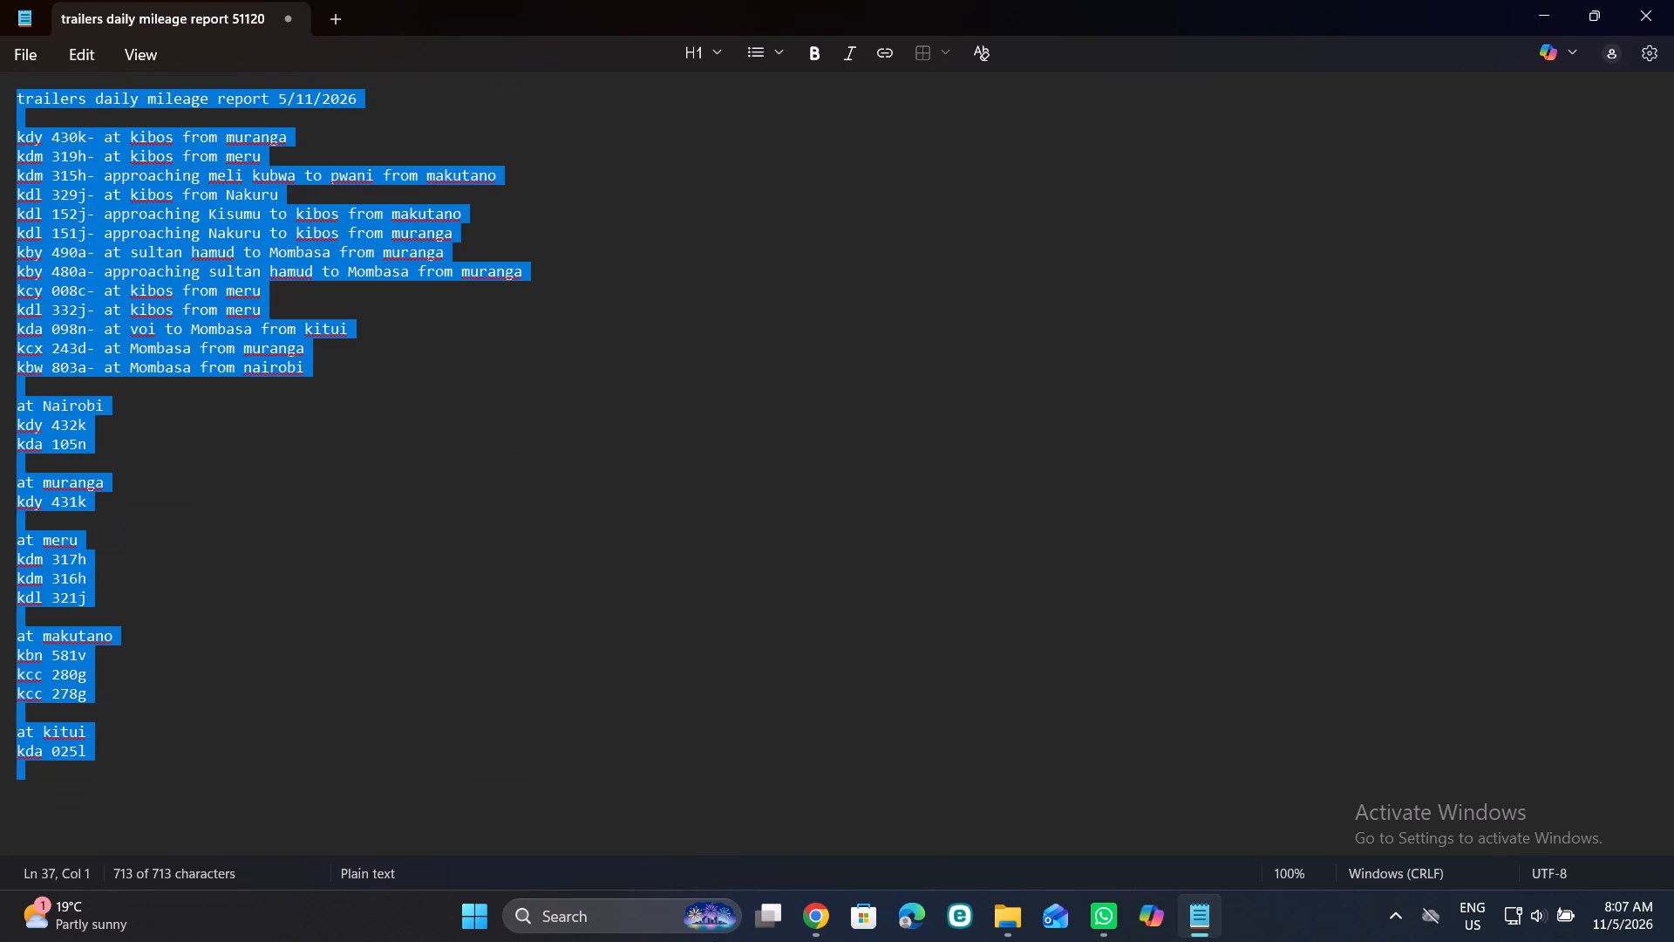
{"action": "key", "text": "alt+Tab"}
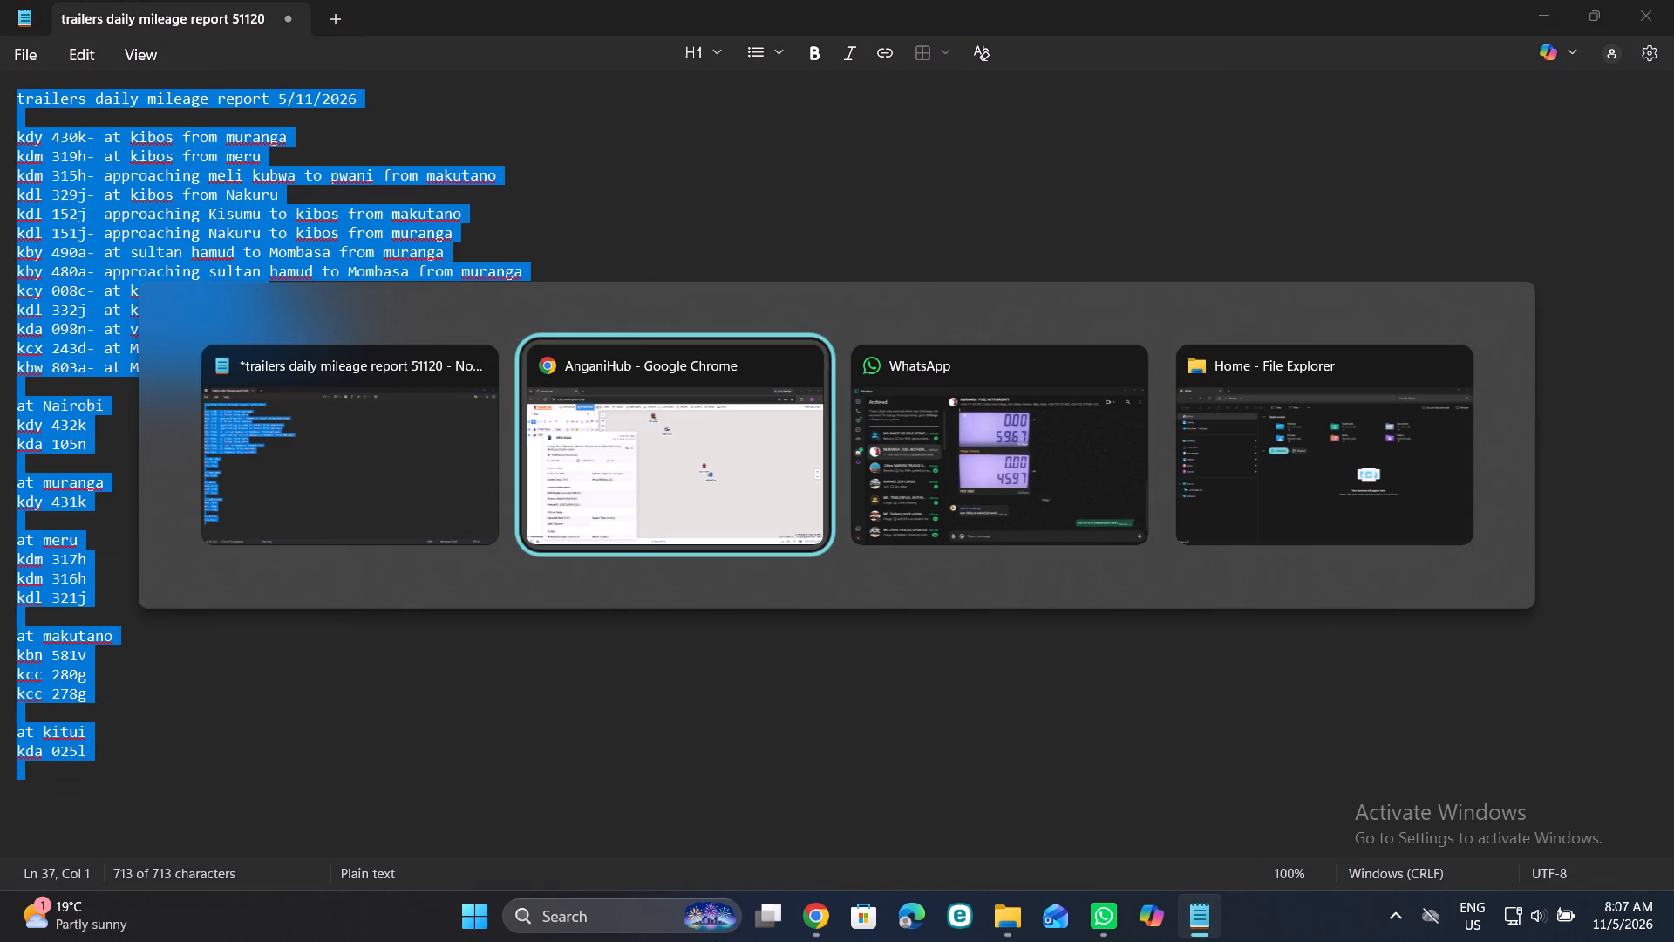
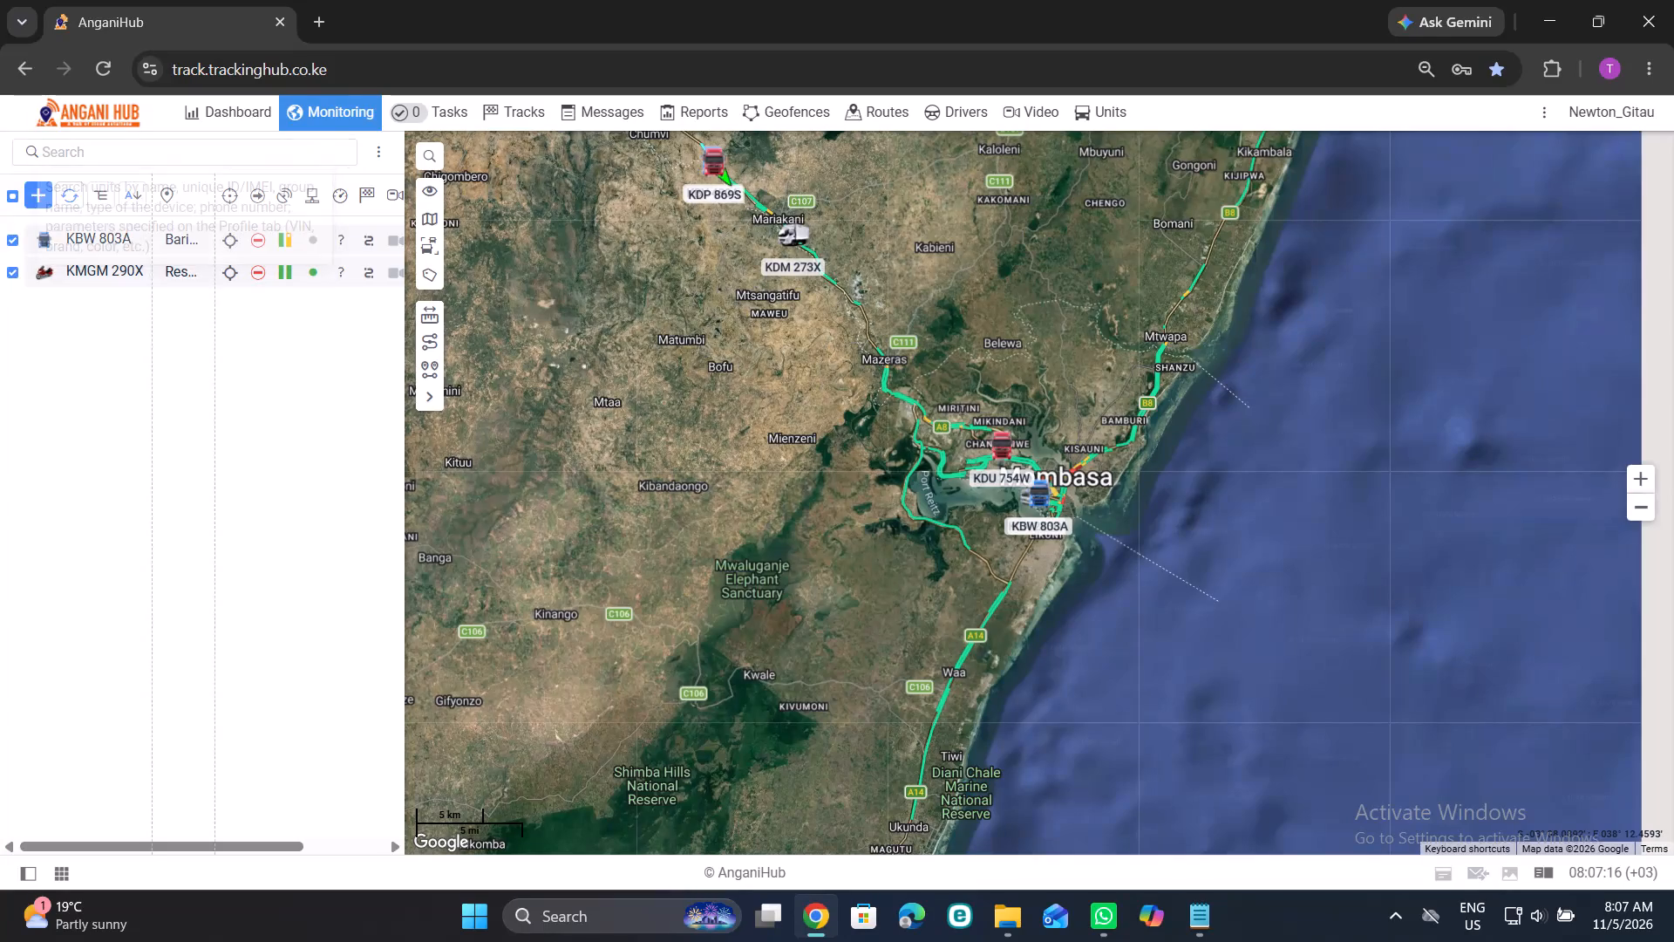
List the units by group, collapse the expanded groups, and clear all units from the map.
{"action": "left_click", "coordinate": [99, 190]}
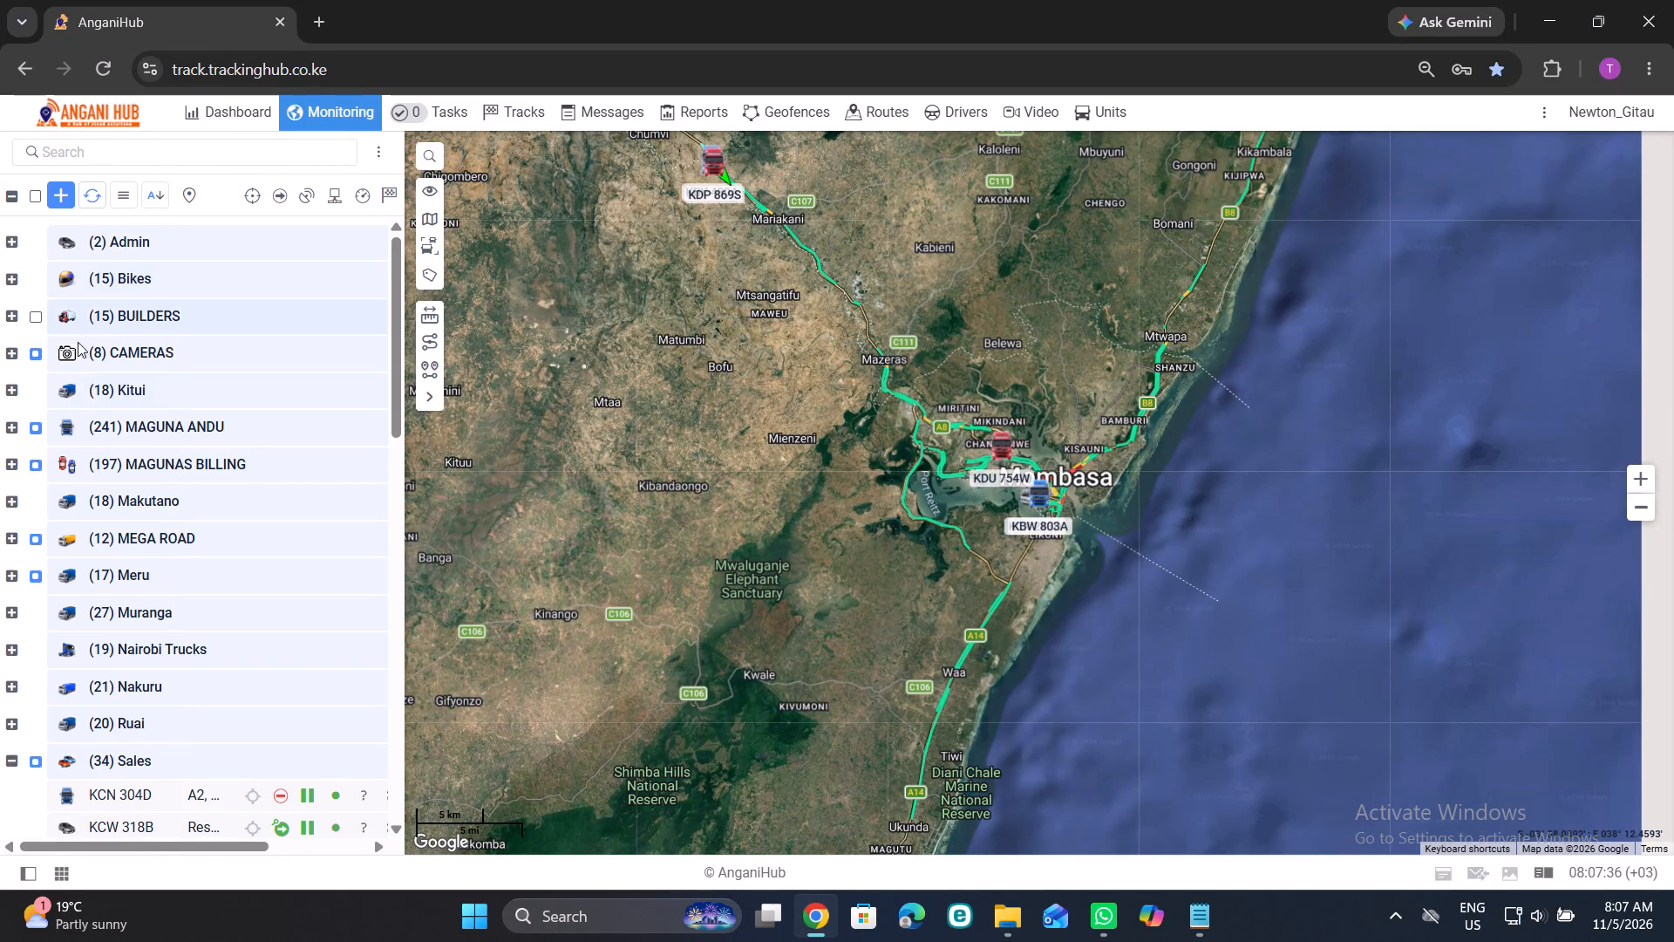
{"action": "scroll", "coordinate": [75, 380], "scroll_direction": "down", "scroll_amount": 4}
{"action": "left_click", "coordinate": [0, 311]}
{"action": "left_click", "coordinate": [7, 311]}
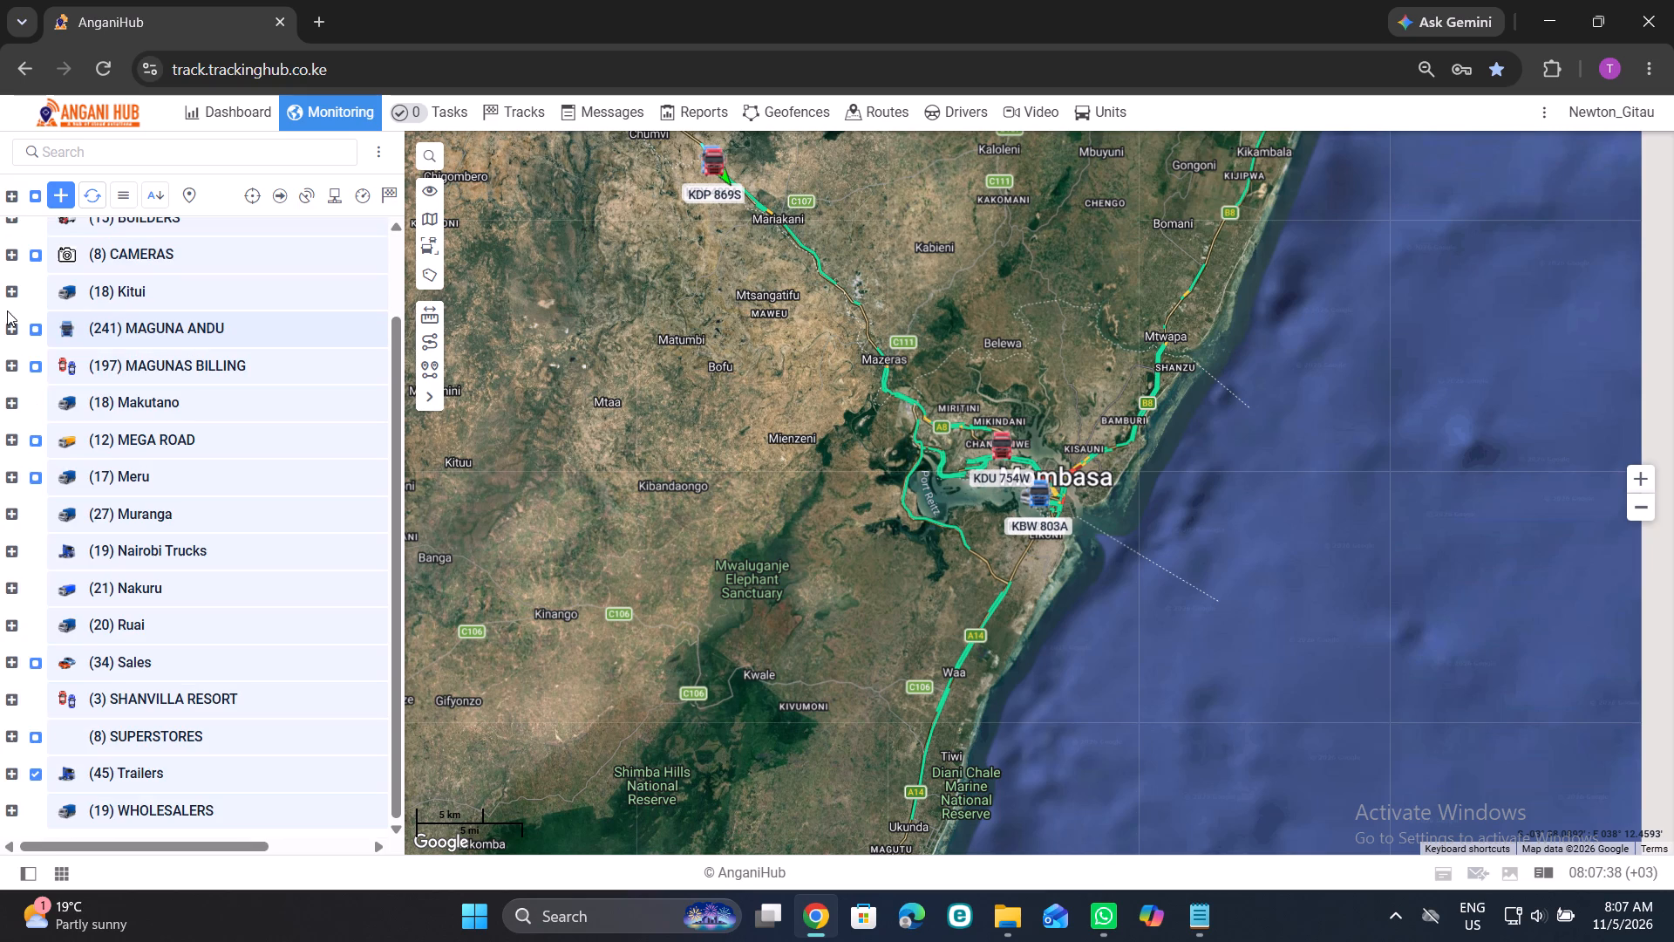
{"action": "double_click", "coordinate": [31, 196]}
Show only the Trailers group's units on the map and expand that group in the unit list.
{"action": "scroll", "coordinate": [31, 199], "scroll_direction": "down", "scroll_amount": 3}
{"action": "scroll", "coordinate": [43, 355], "scroll_direction": "up", "scroll_amount": 2}
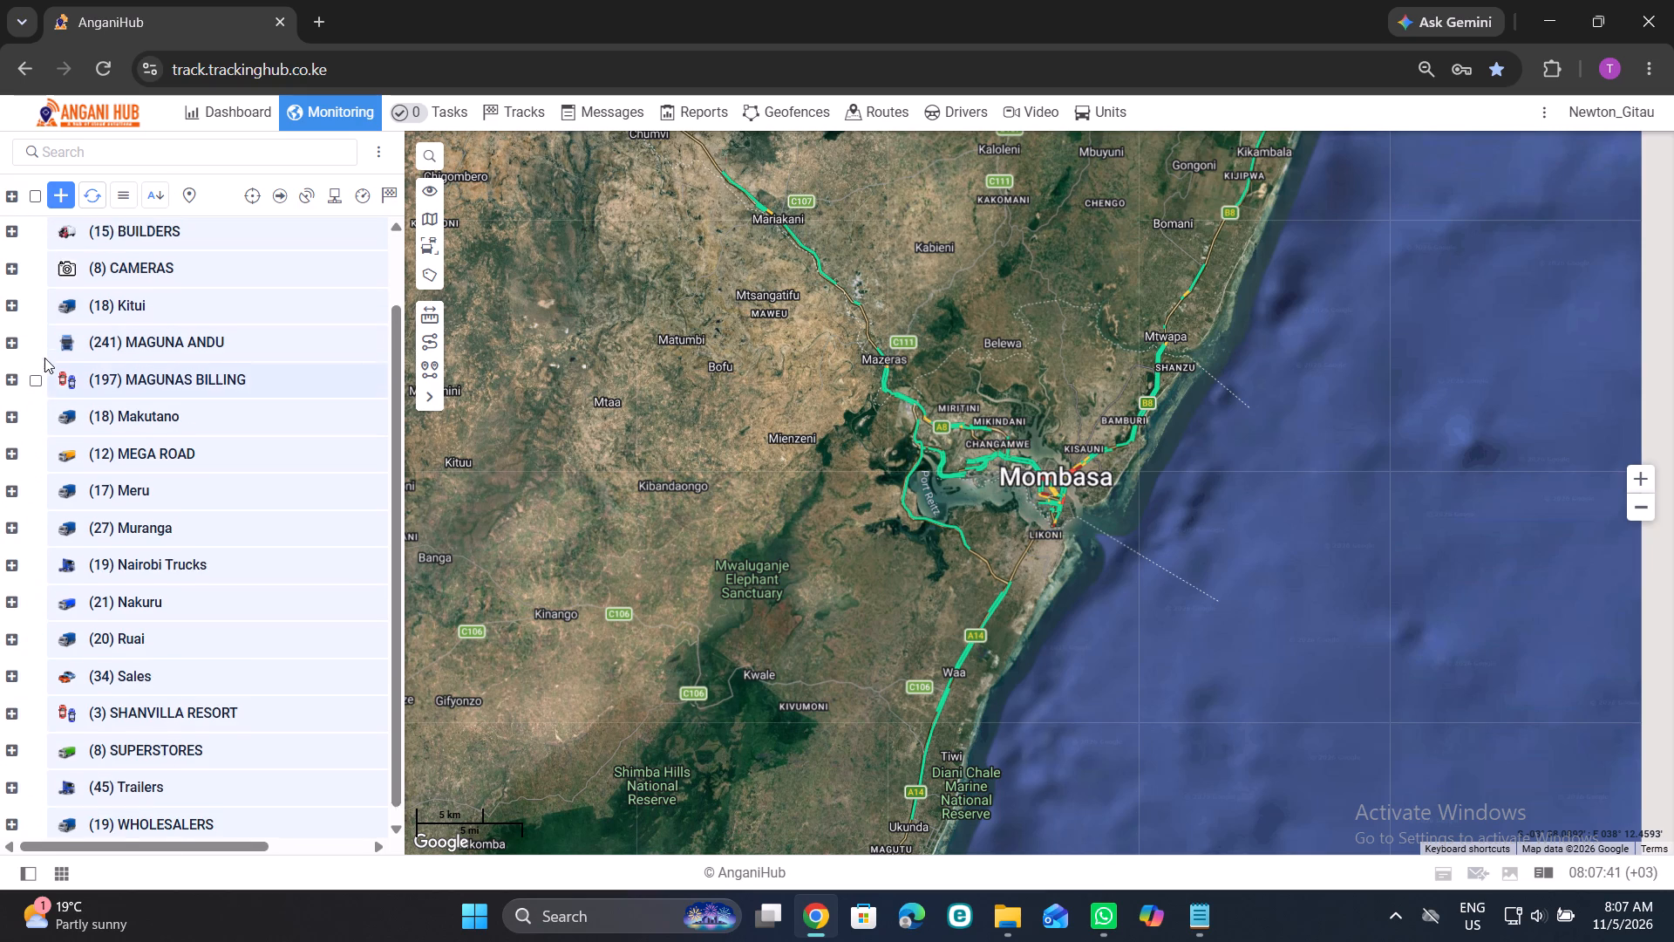
{"action": "scroll", "coordinate": [44, 358], "scroll_direction": "up", "scroll_amount": 2}
{"action": "scroll", "coordinate": [44, 358], "scroll_direction": "down", "scroll_amount": 8}
{"action": "scroll", "coordinate": [50, 660], "scroll_direction": "up", "scroll_amount": 3}
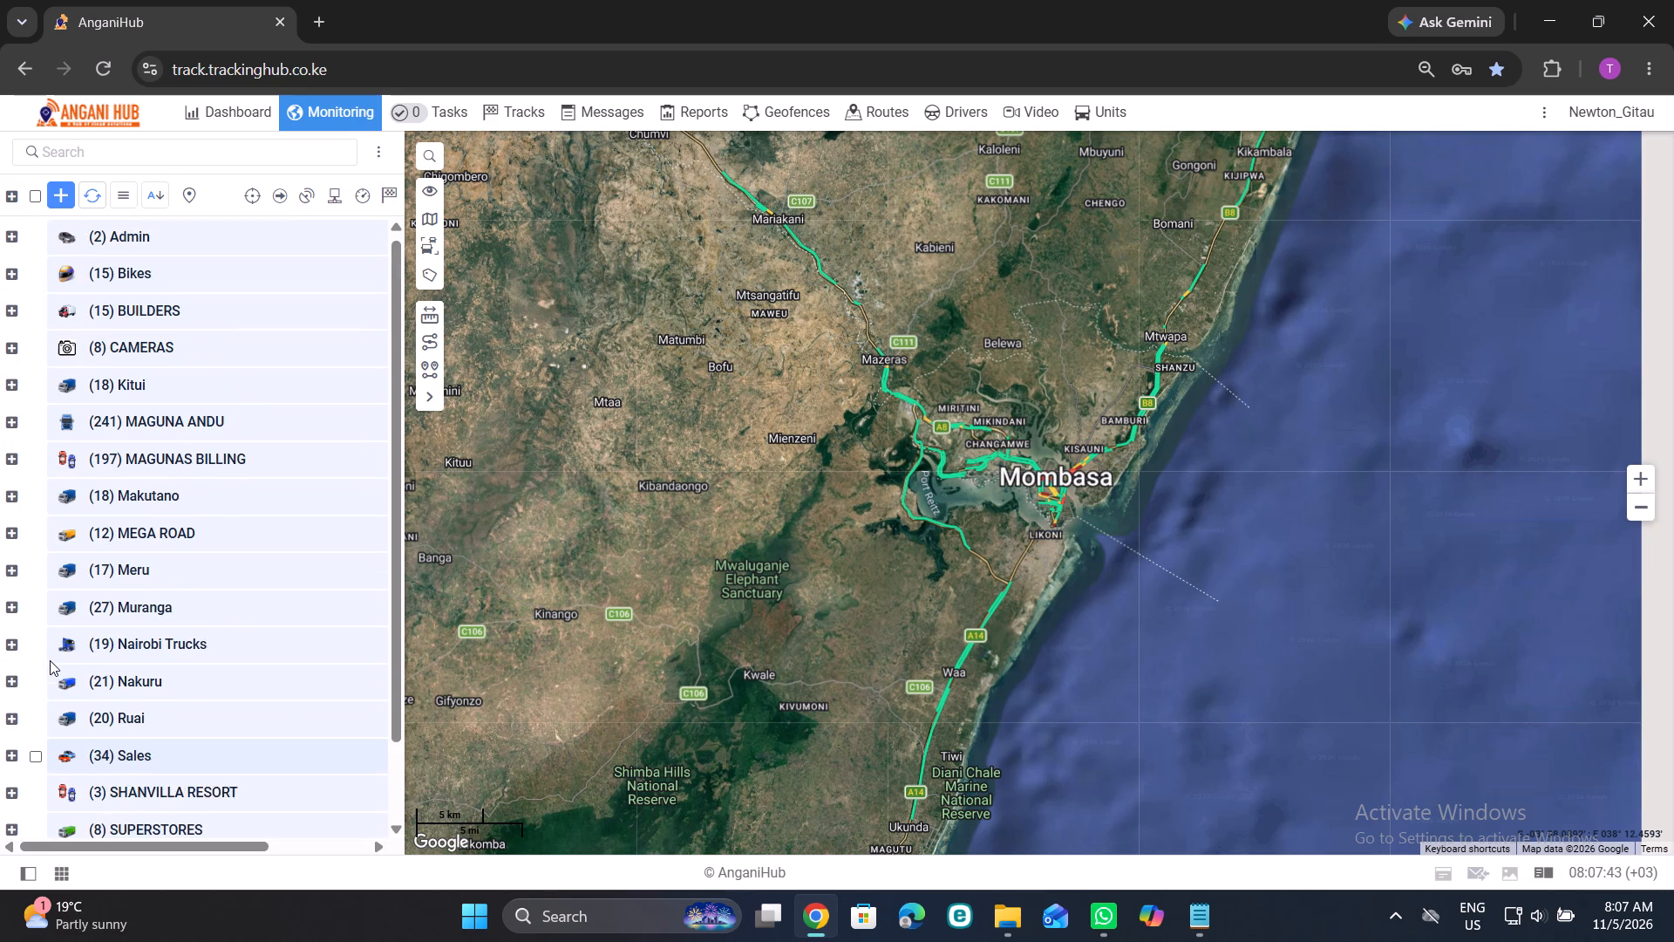
{"action": "scroll", "coordinate": [50, 660], "scroll_direction": "up", "scroll_amount": 4}
{"action": "scroll", "coordinate": [50, 660], "scroll_direction": "down", "scroll_amount": 5}
{"action": "scroll", "coordinate": [50, 660], "scroll_direction": "up", "scroll_amount": 4}
{"action": "scroll", "coordinate": [50, 660], "scroll_direction": "down", "scroll_amount": 5}
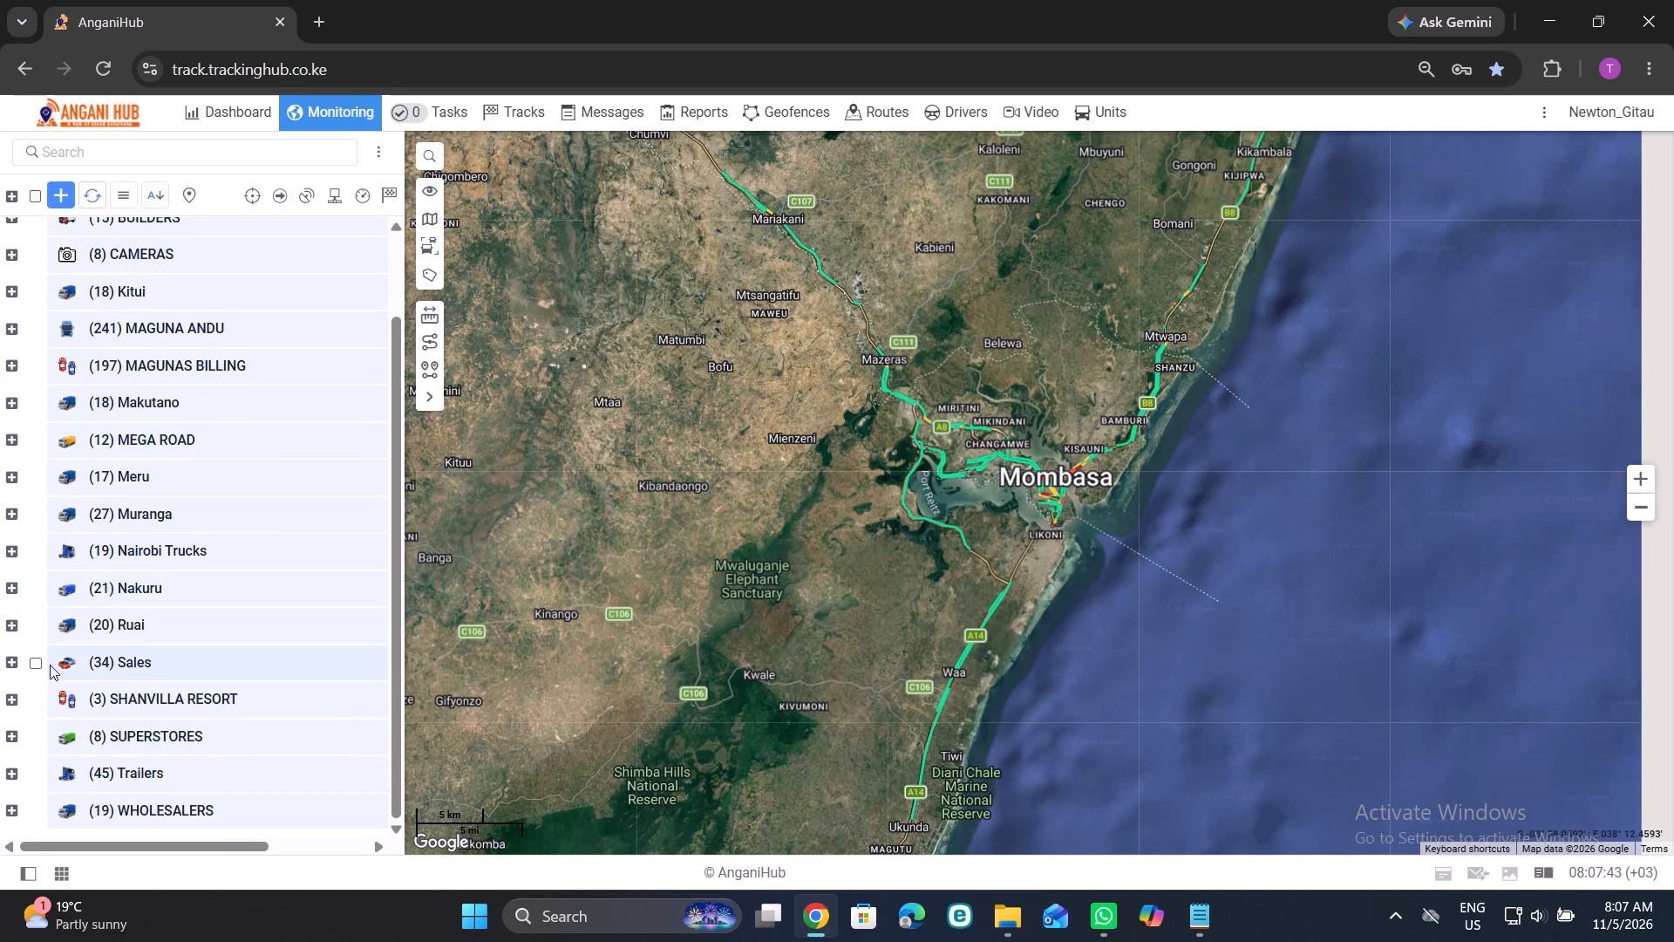
{"action": "left_click", "coordinate": [31, 772]}
{"action": "left_click", "coordinate": [2, 773]}
{"action": "left_click", "coordinate": [10, 773]}
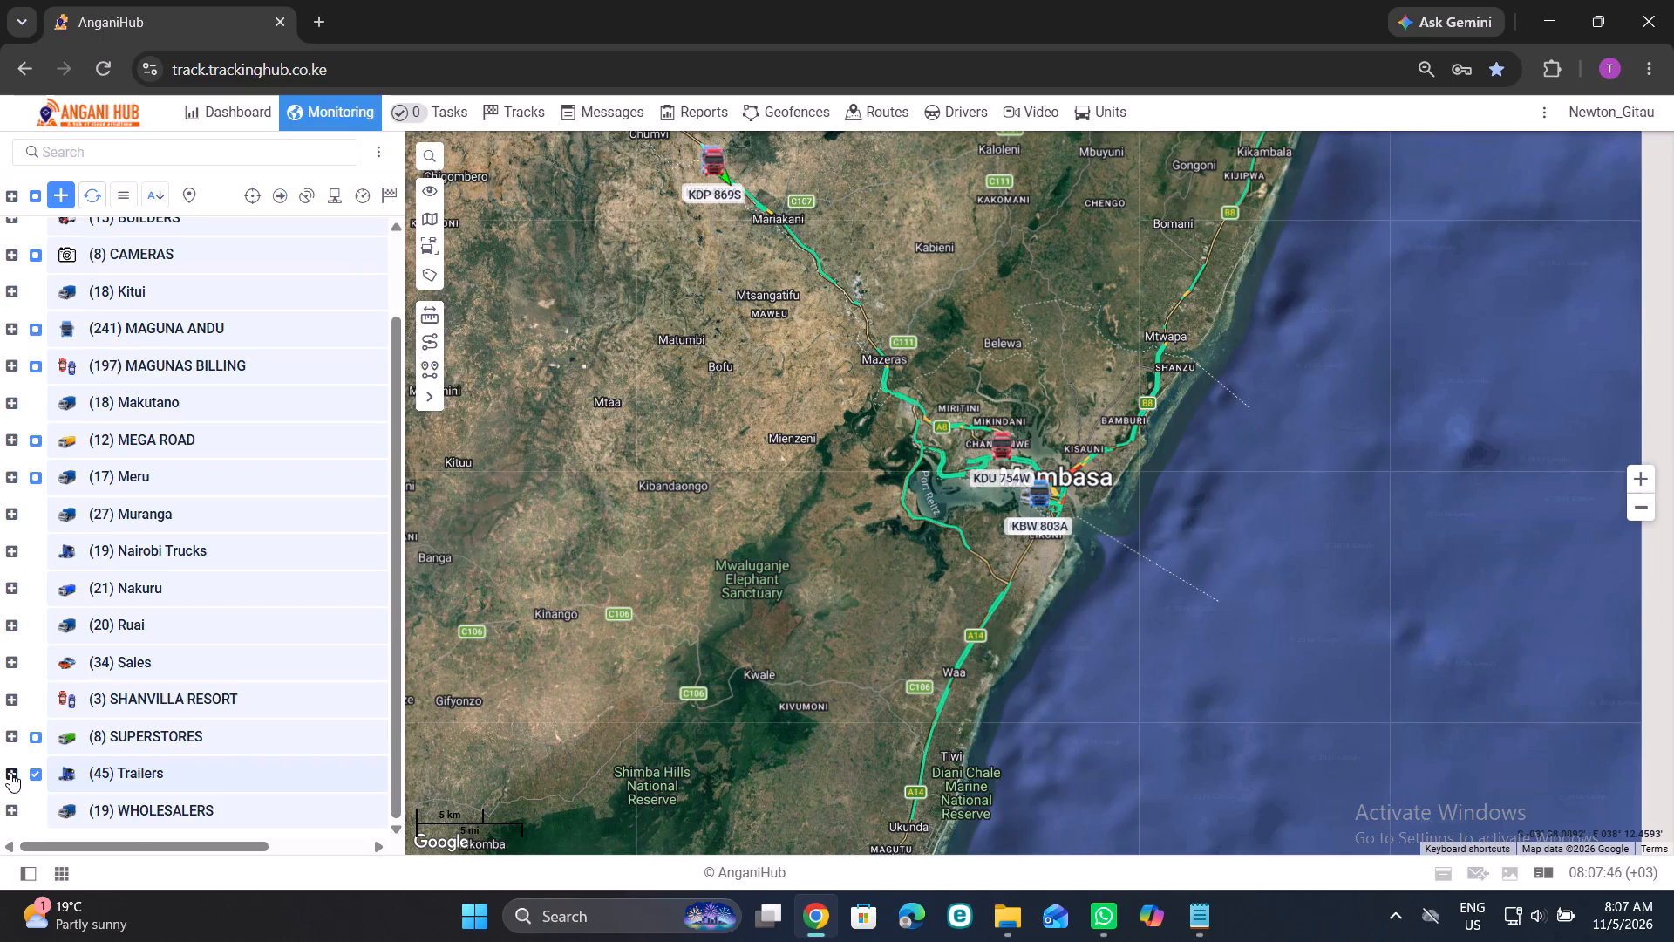
{"action": "scroll", "coordinate": [121, 652], "scroll_direction": "down", "scroll_amount": 3}
{"action": "left_click", "coordinate": [106, 463]}
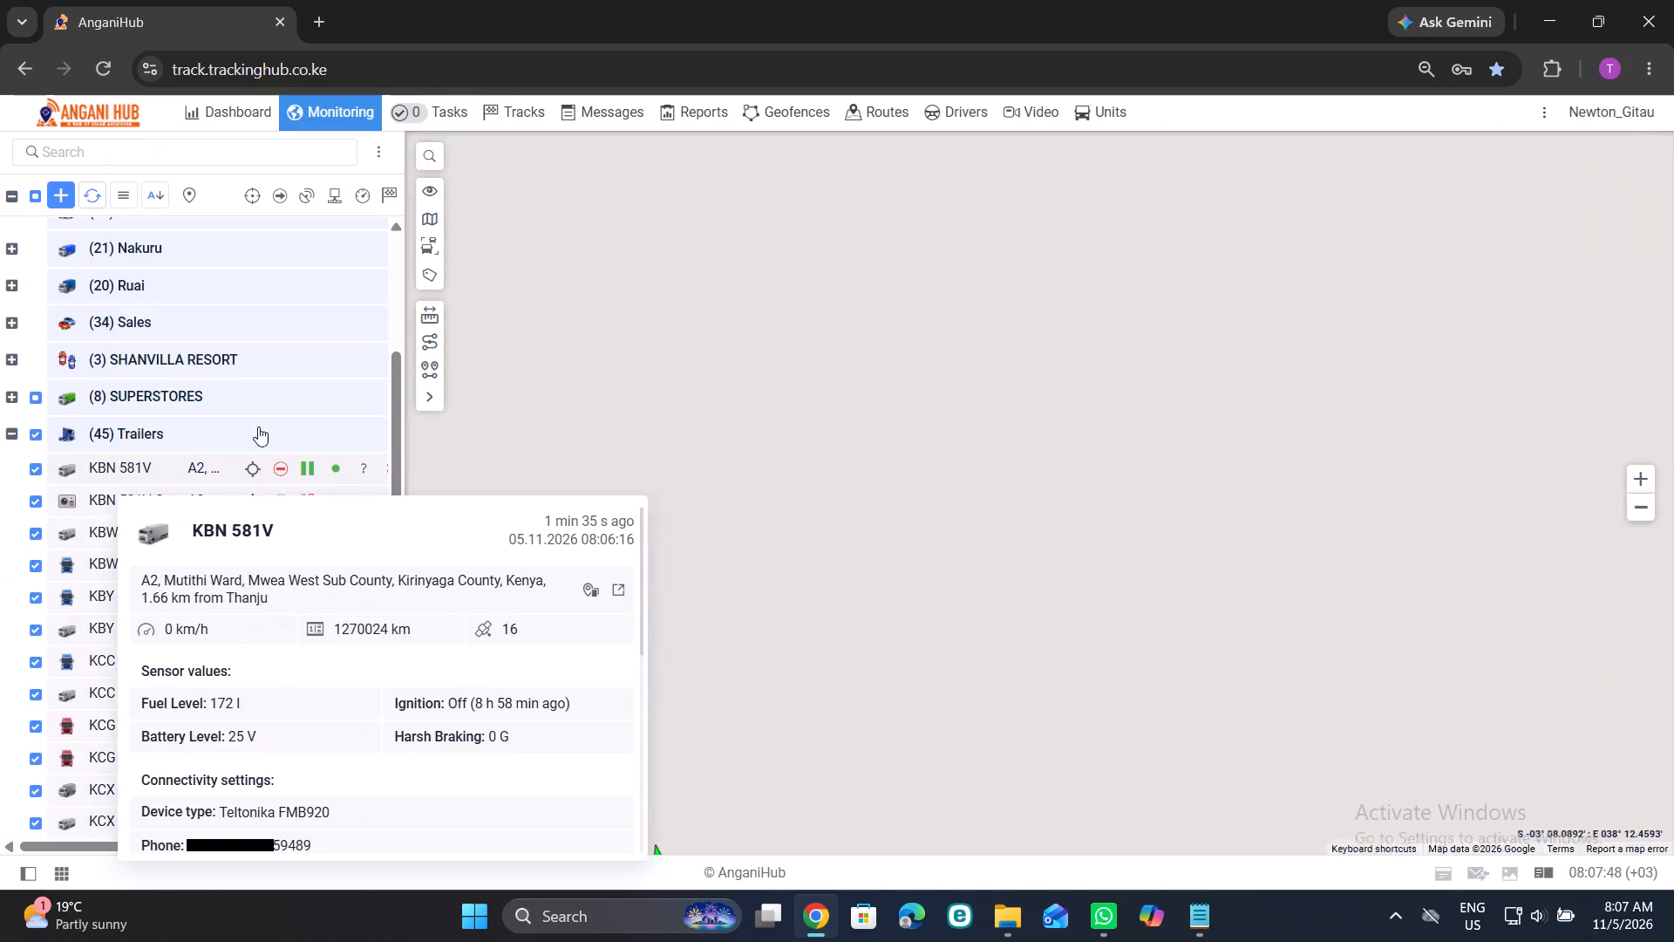
{"action": "scroll", "coordinate": [1033, 395], "scroll_direction": "up", "scroll_amount": 13}
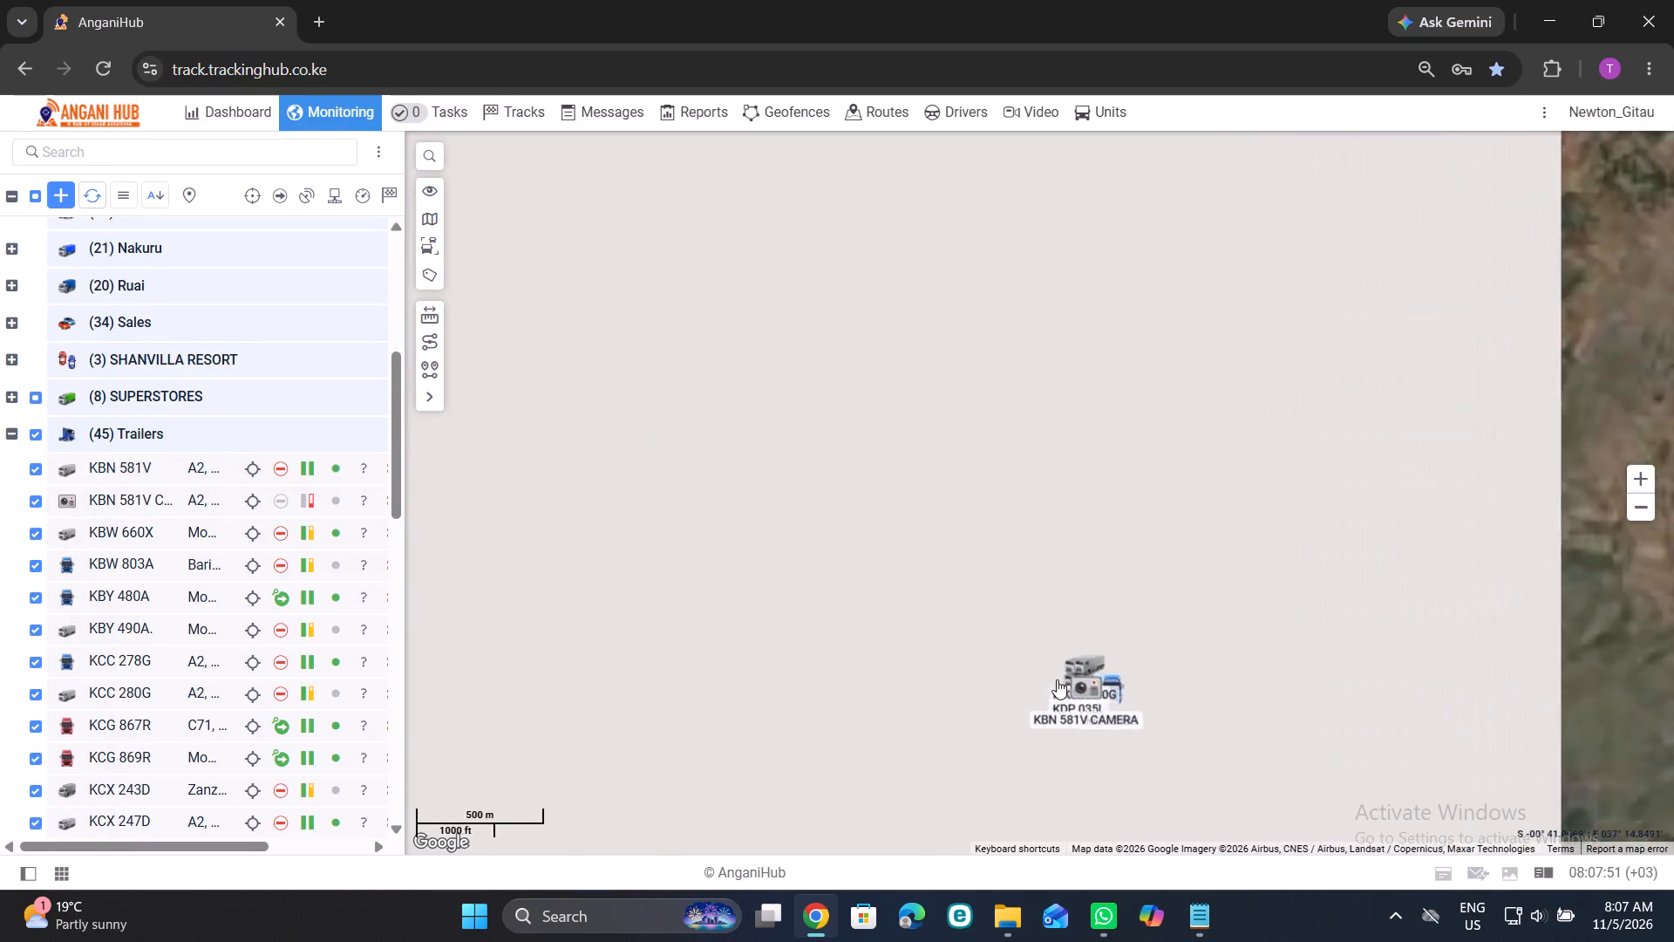
{"action": "scroll", "coordinate": [1057, 679], "scroll_direction": "up", "scroll_amount": 7}
{"action": "left_click_drag", "start_coordinate": [856, 452], "coordinate": [652, 285]}
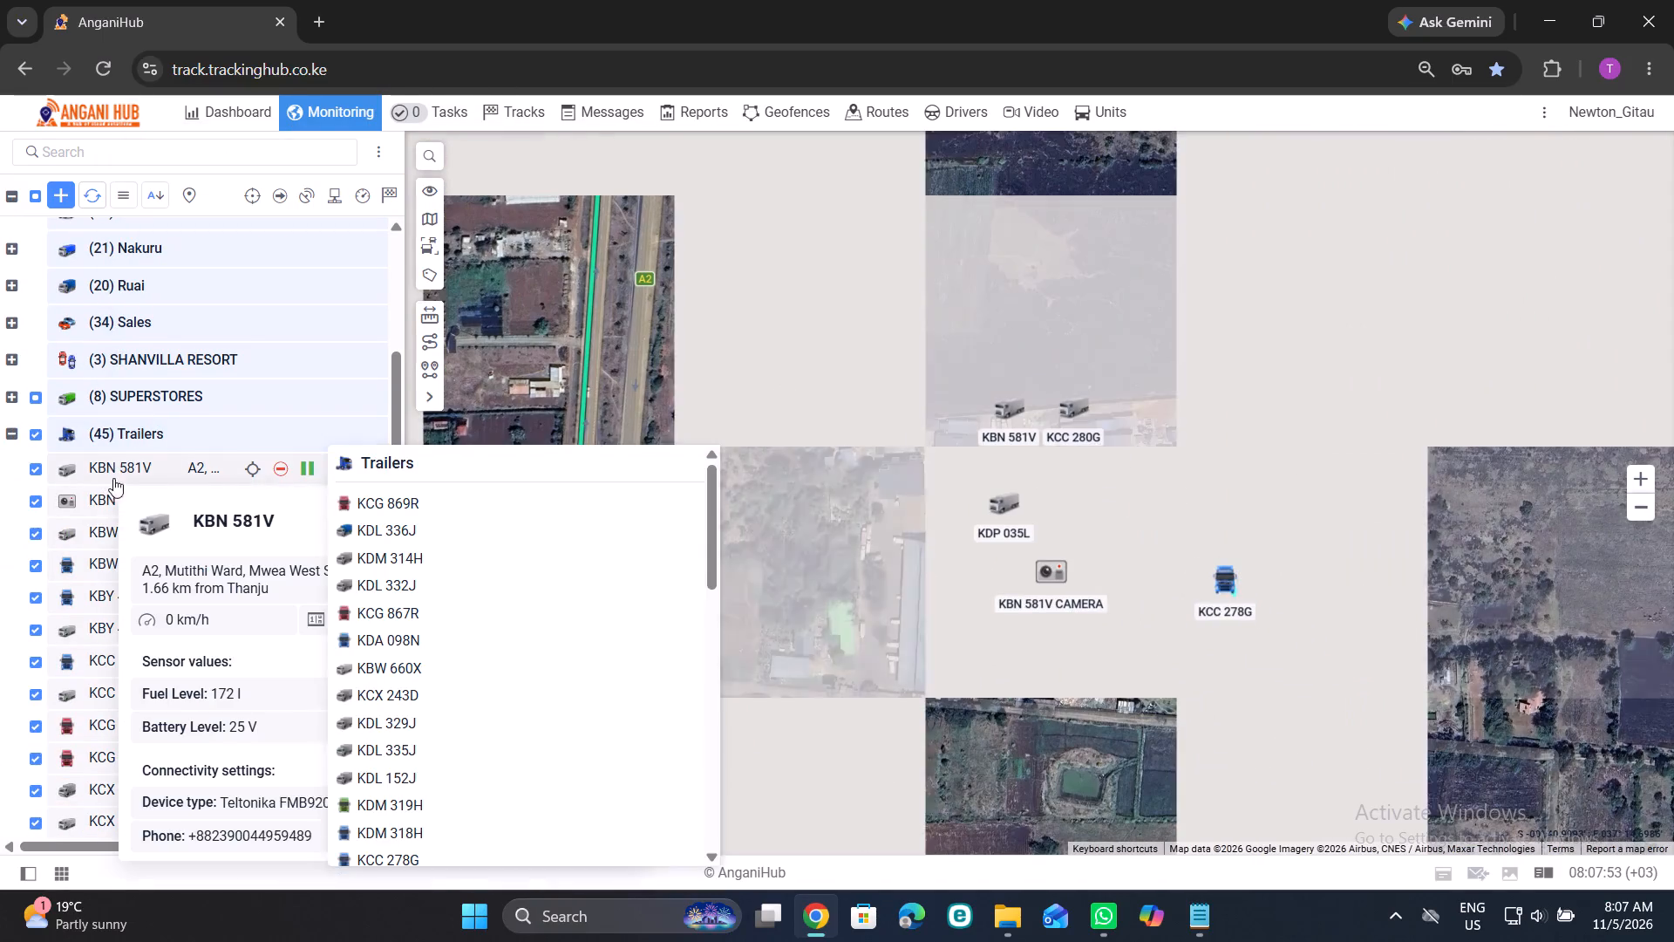
{"action": "key", "text": "shift+super+s"}
{"action": "triple_click", "coordinate": [277, 563]}
{"action": "triple_click", "coordinate": [277, 563]}
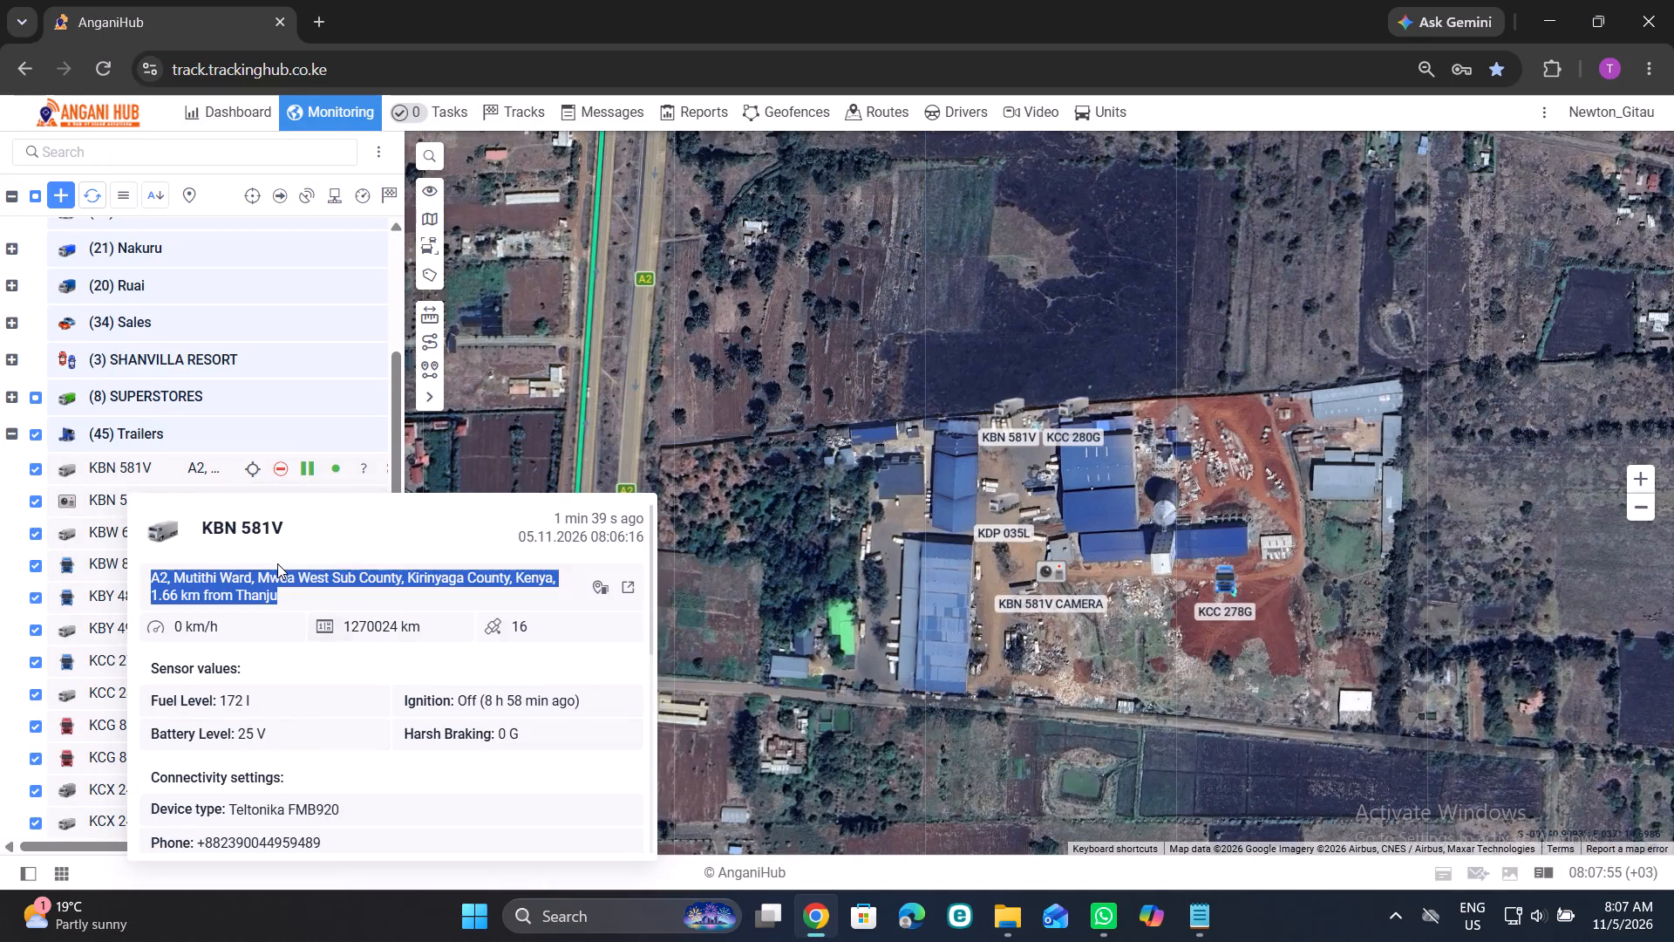
{"action": "double_click", "coordinate": [277, 563]}
{"action": "triple_click", "coordinate": [291, 539]}
Switch to WhatsApp.
{"action": "key", "text": "alt+Tab"}
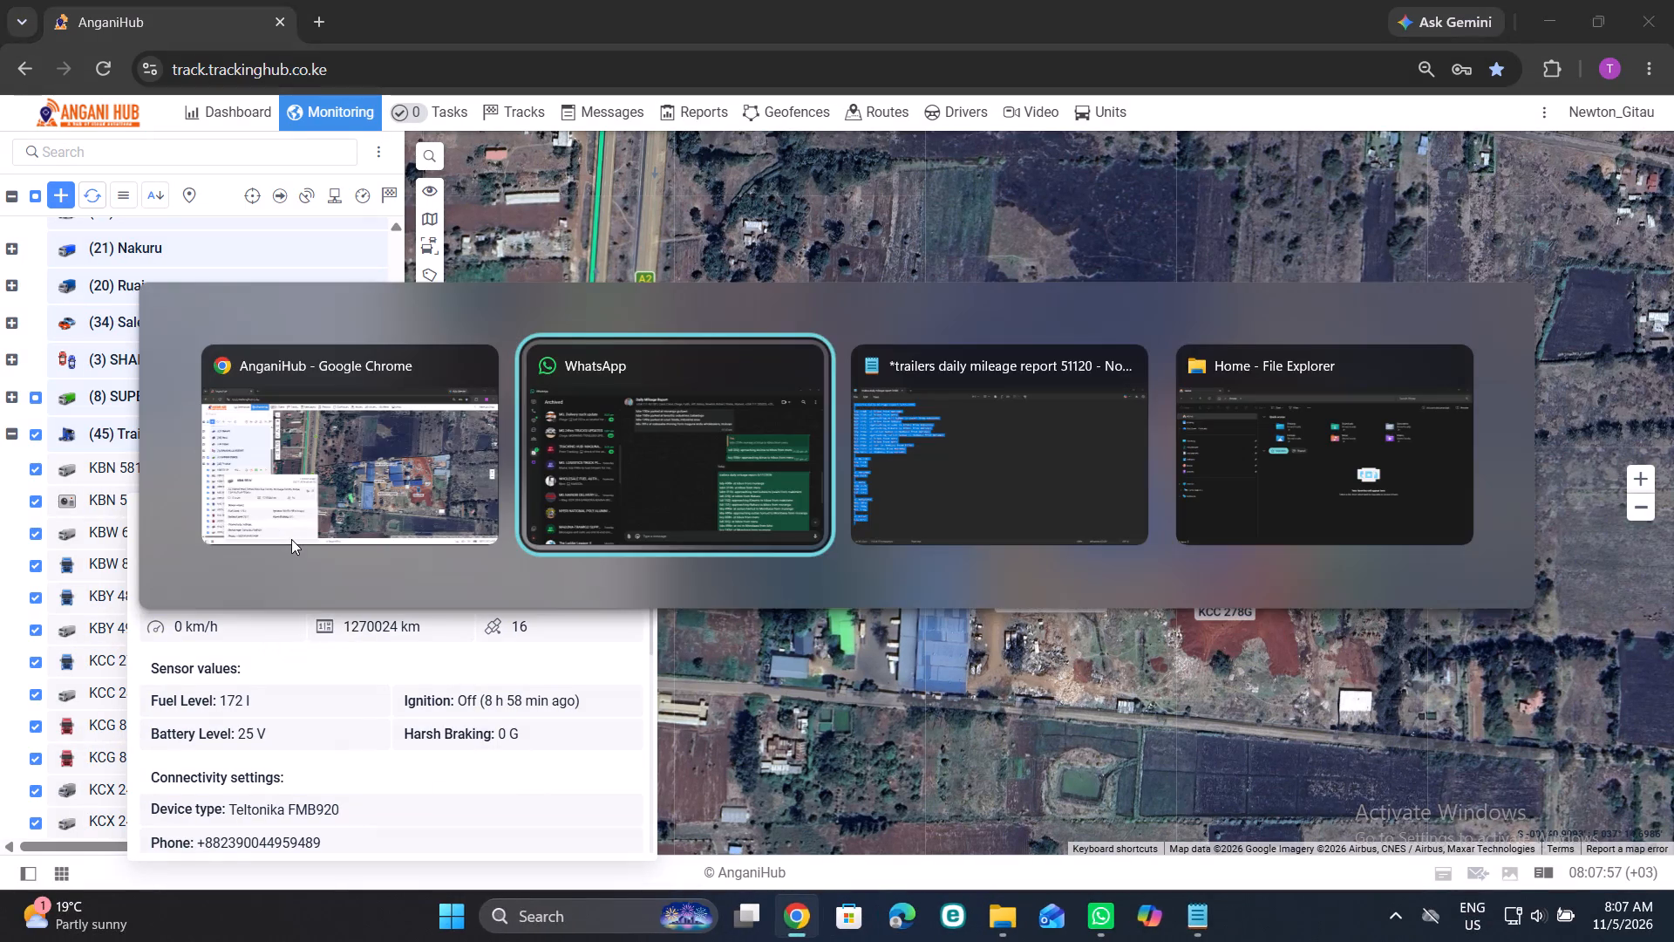
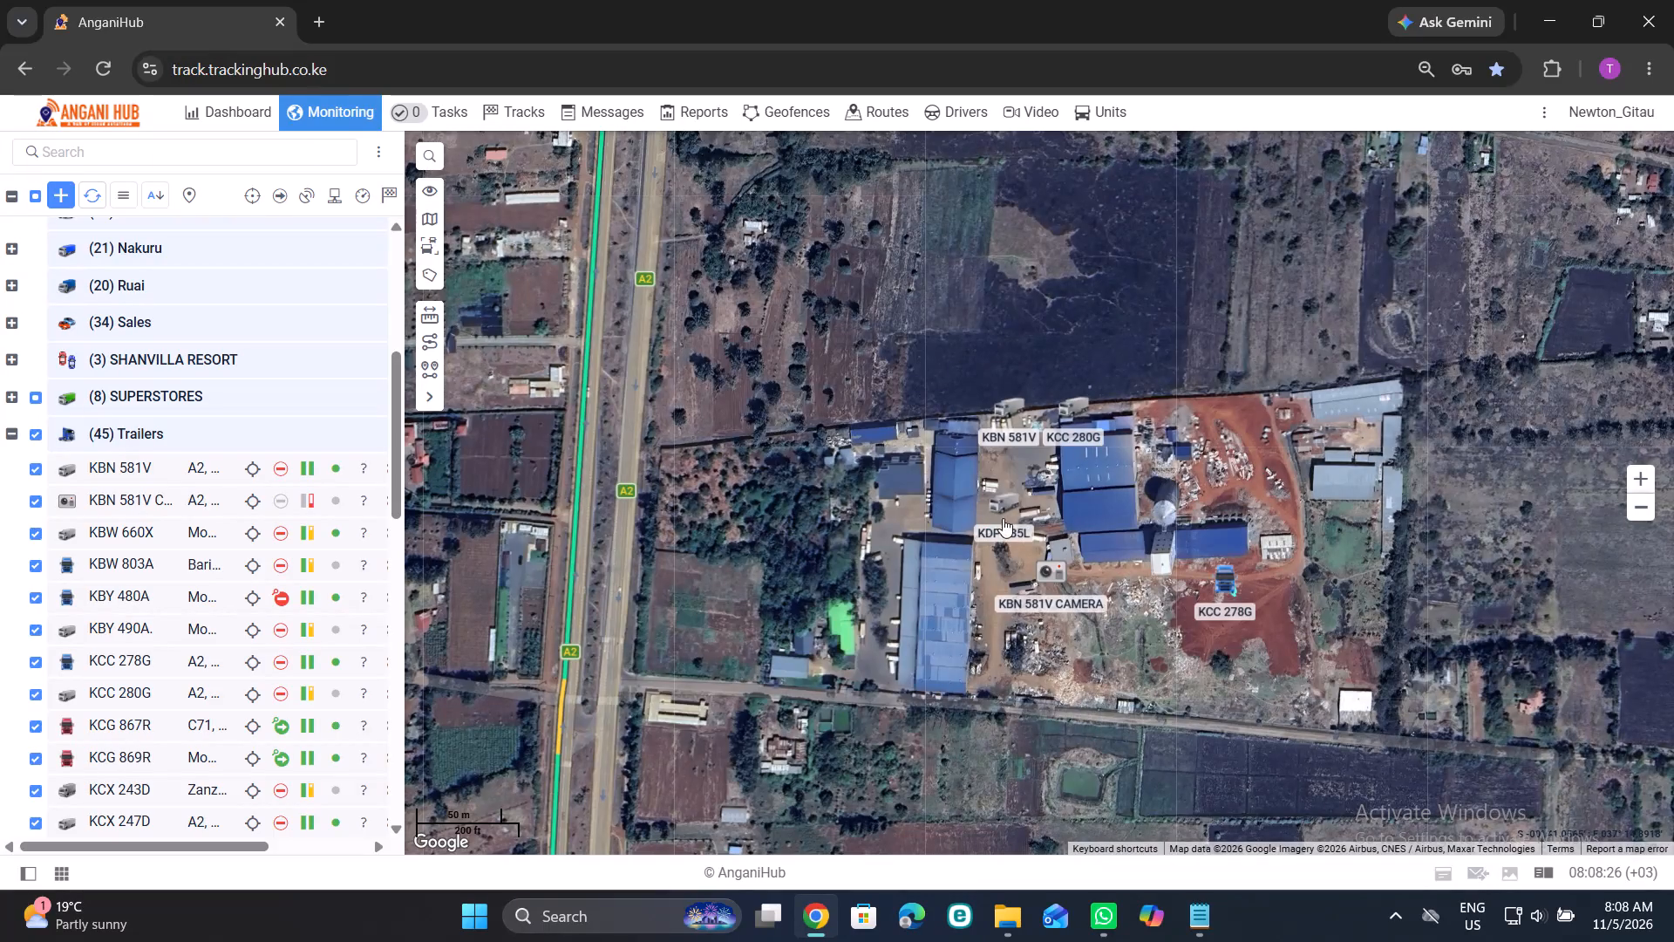
{"action": "key", "text": "shift+super+s"}
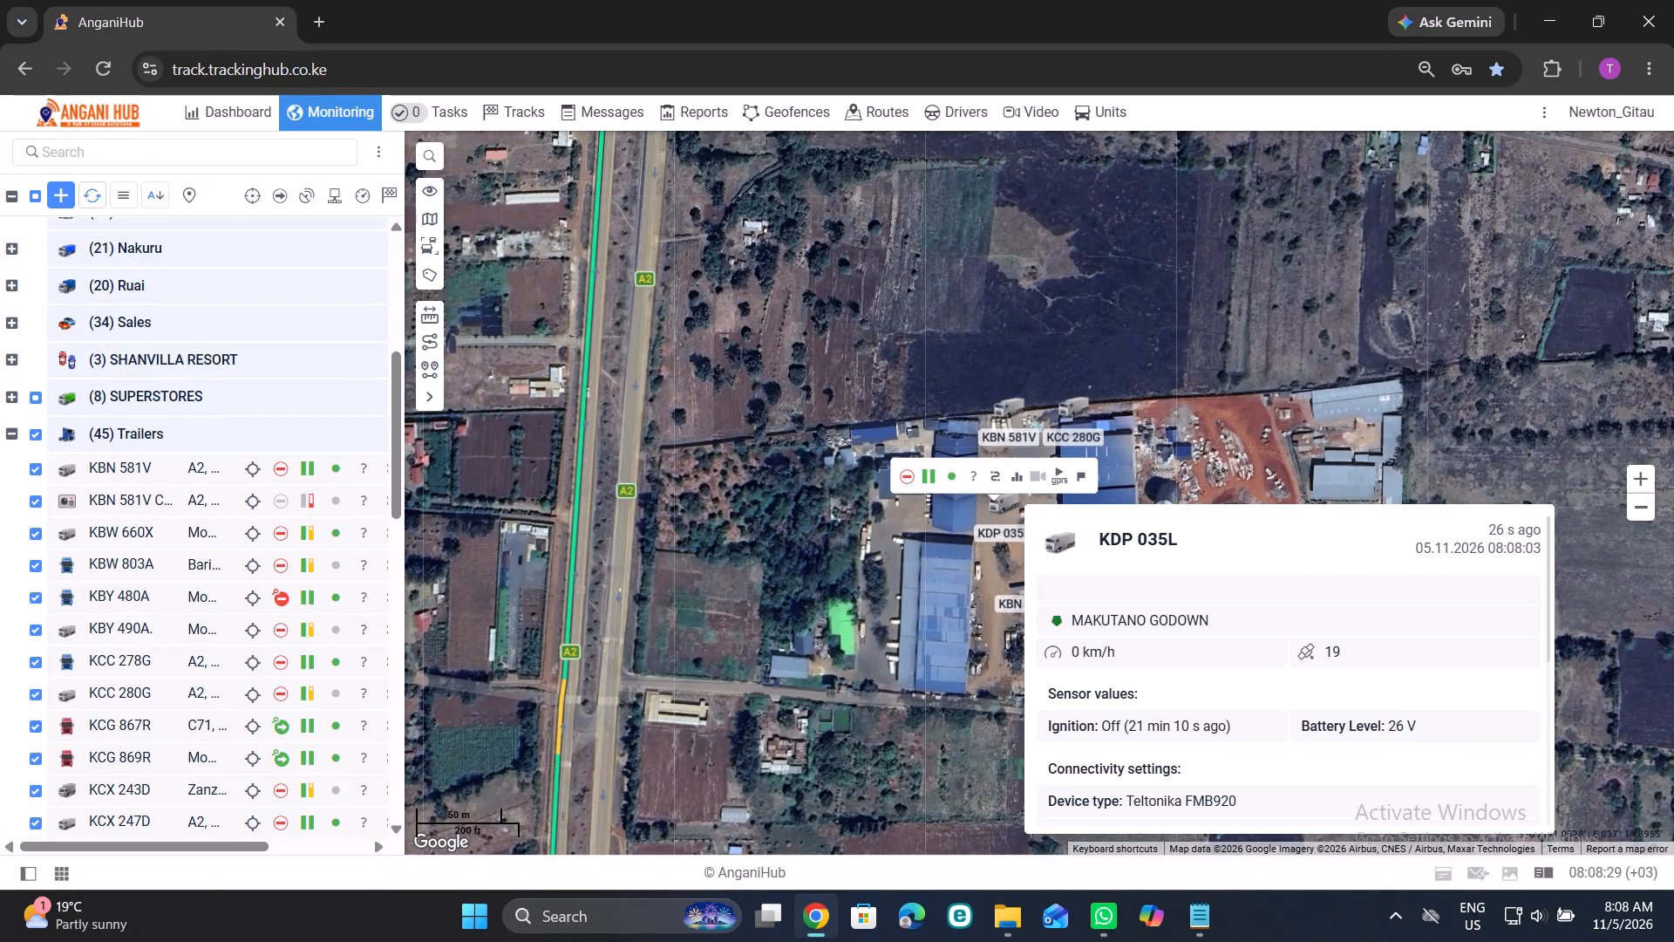
{"action": "triple_click", "coordinate": [1157, 548]}
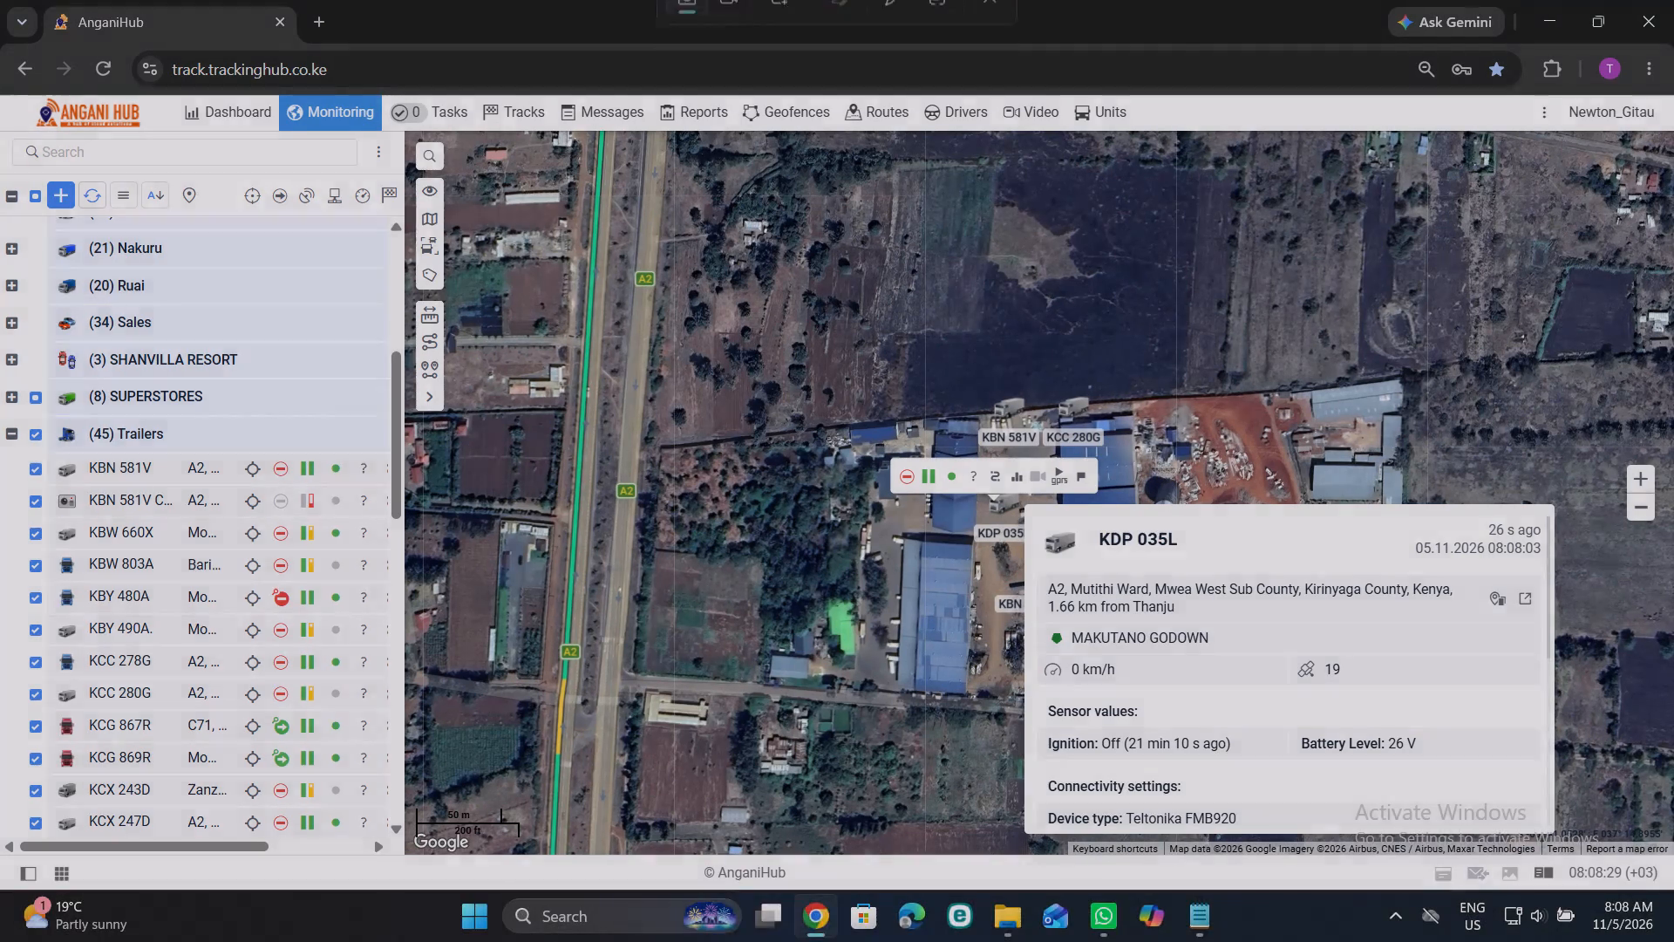
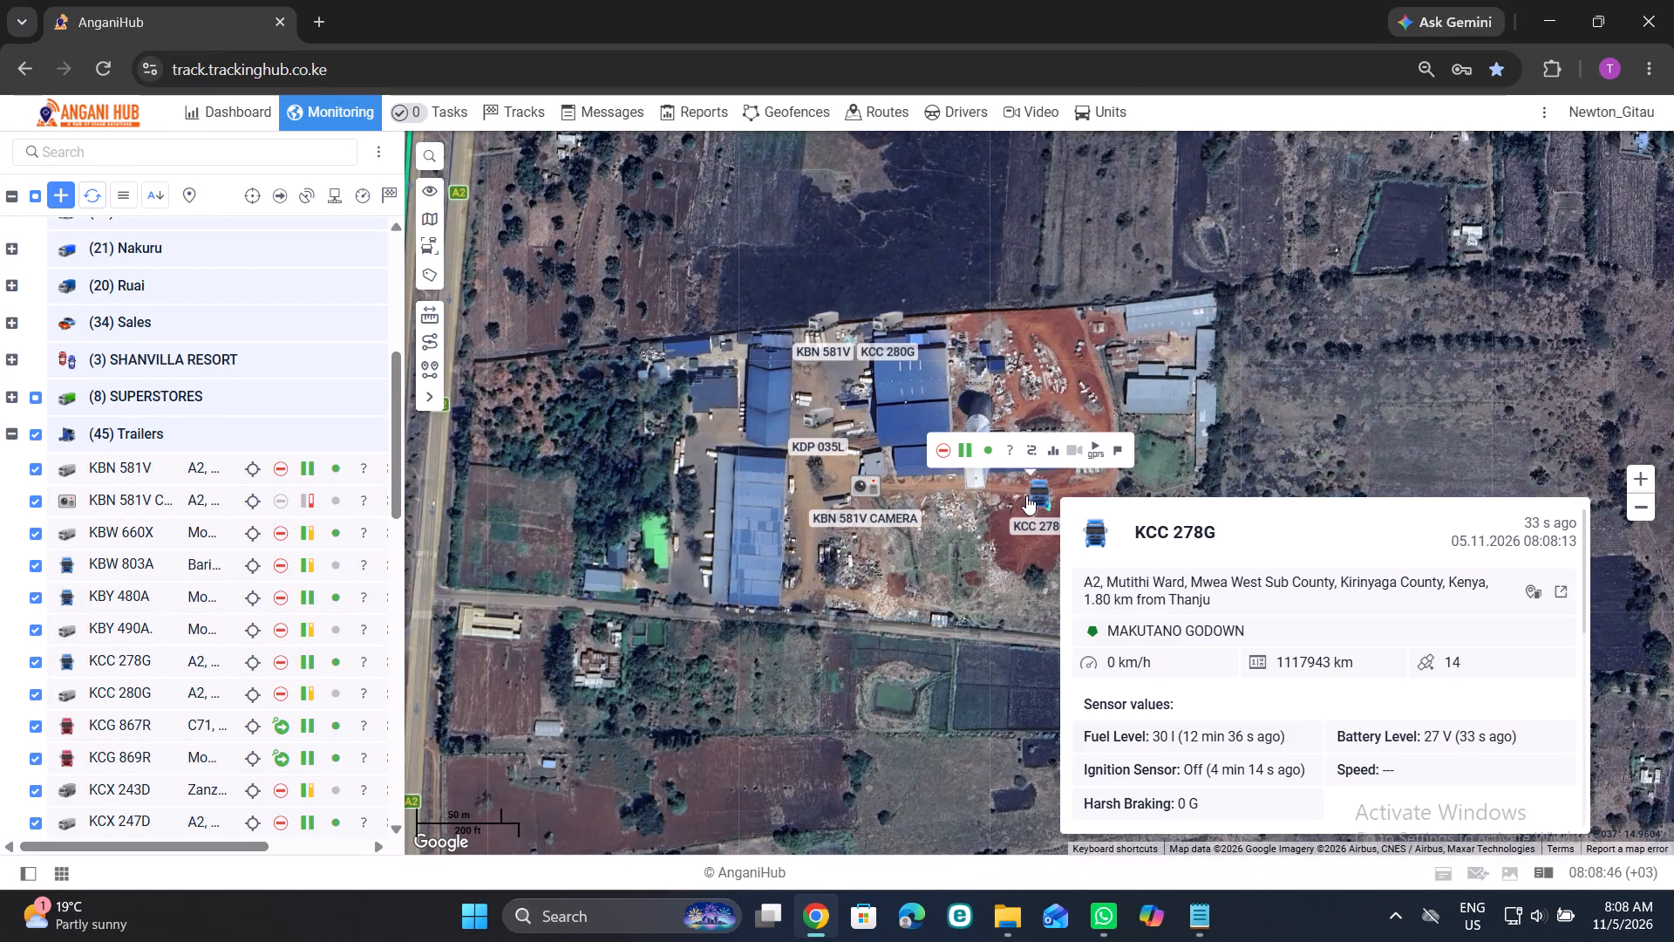
{"action": "key", "text": "shift+super+s"}
{"action": "double_click", "coordinate": [1220, 531]}
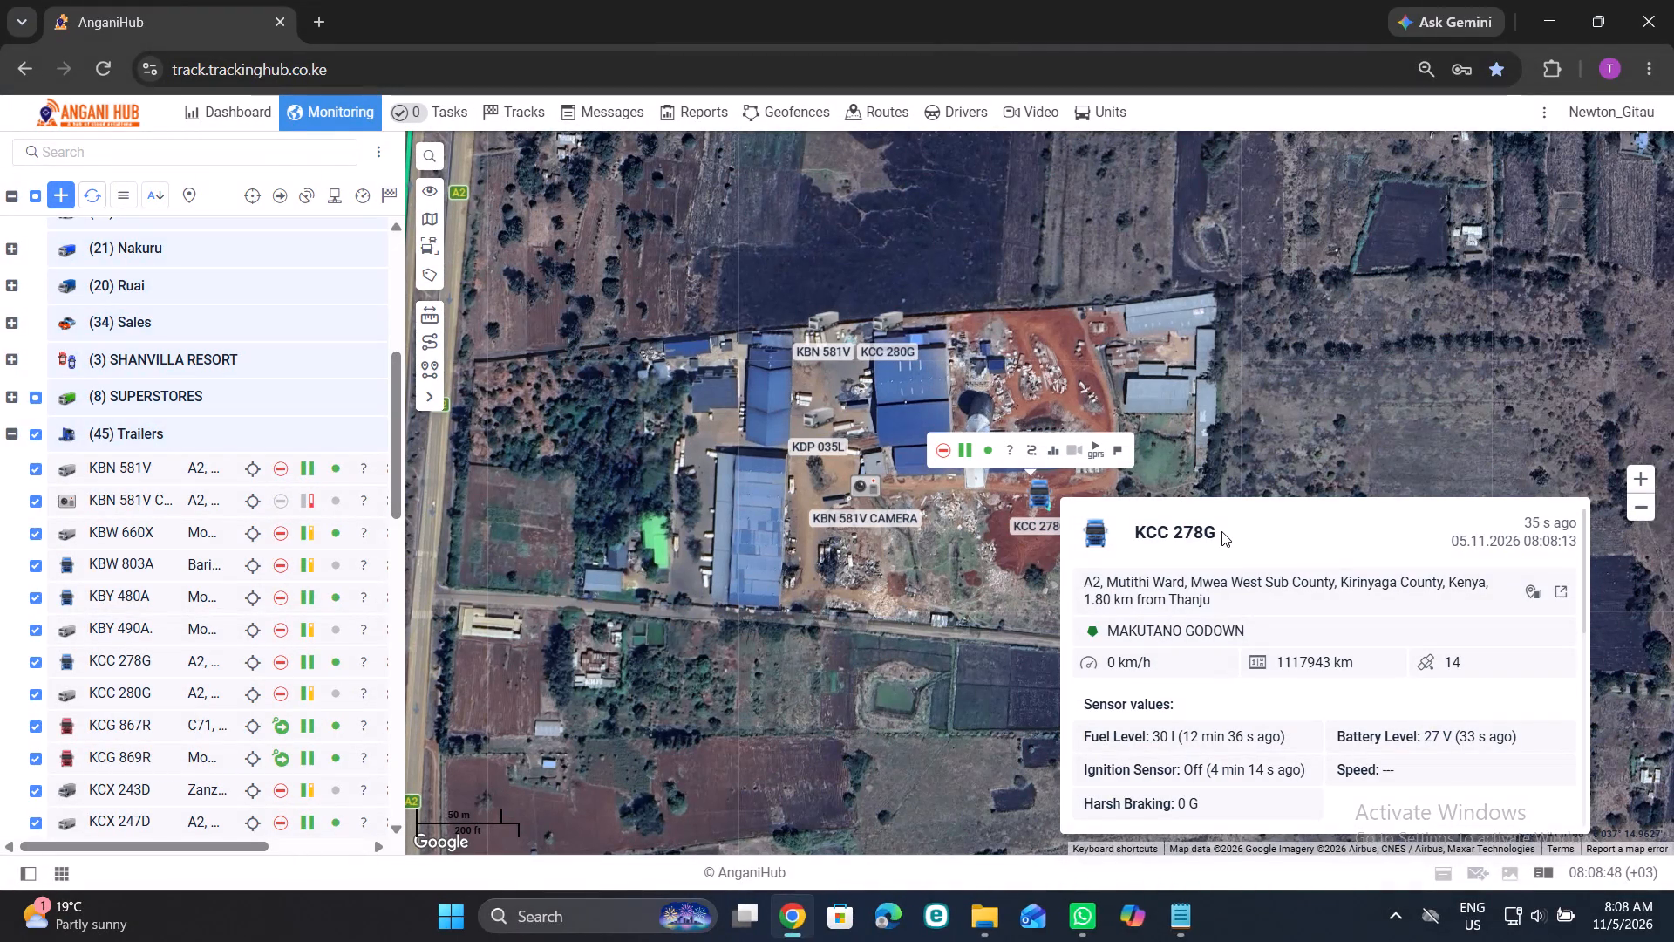
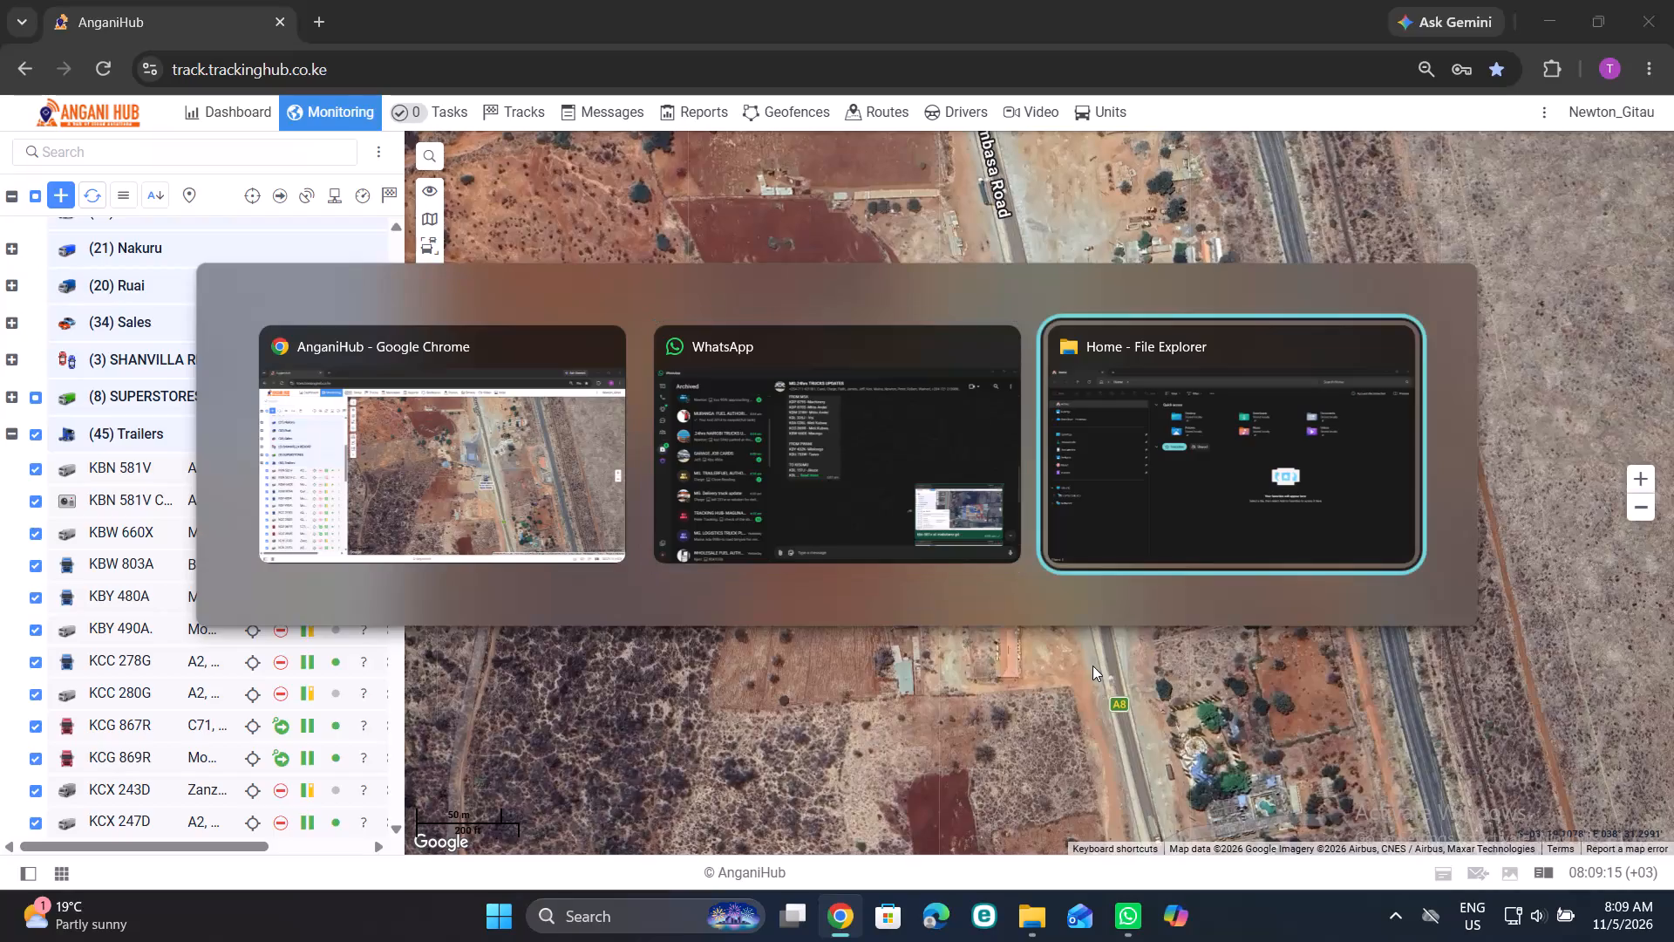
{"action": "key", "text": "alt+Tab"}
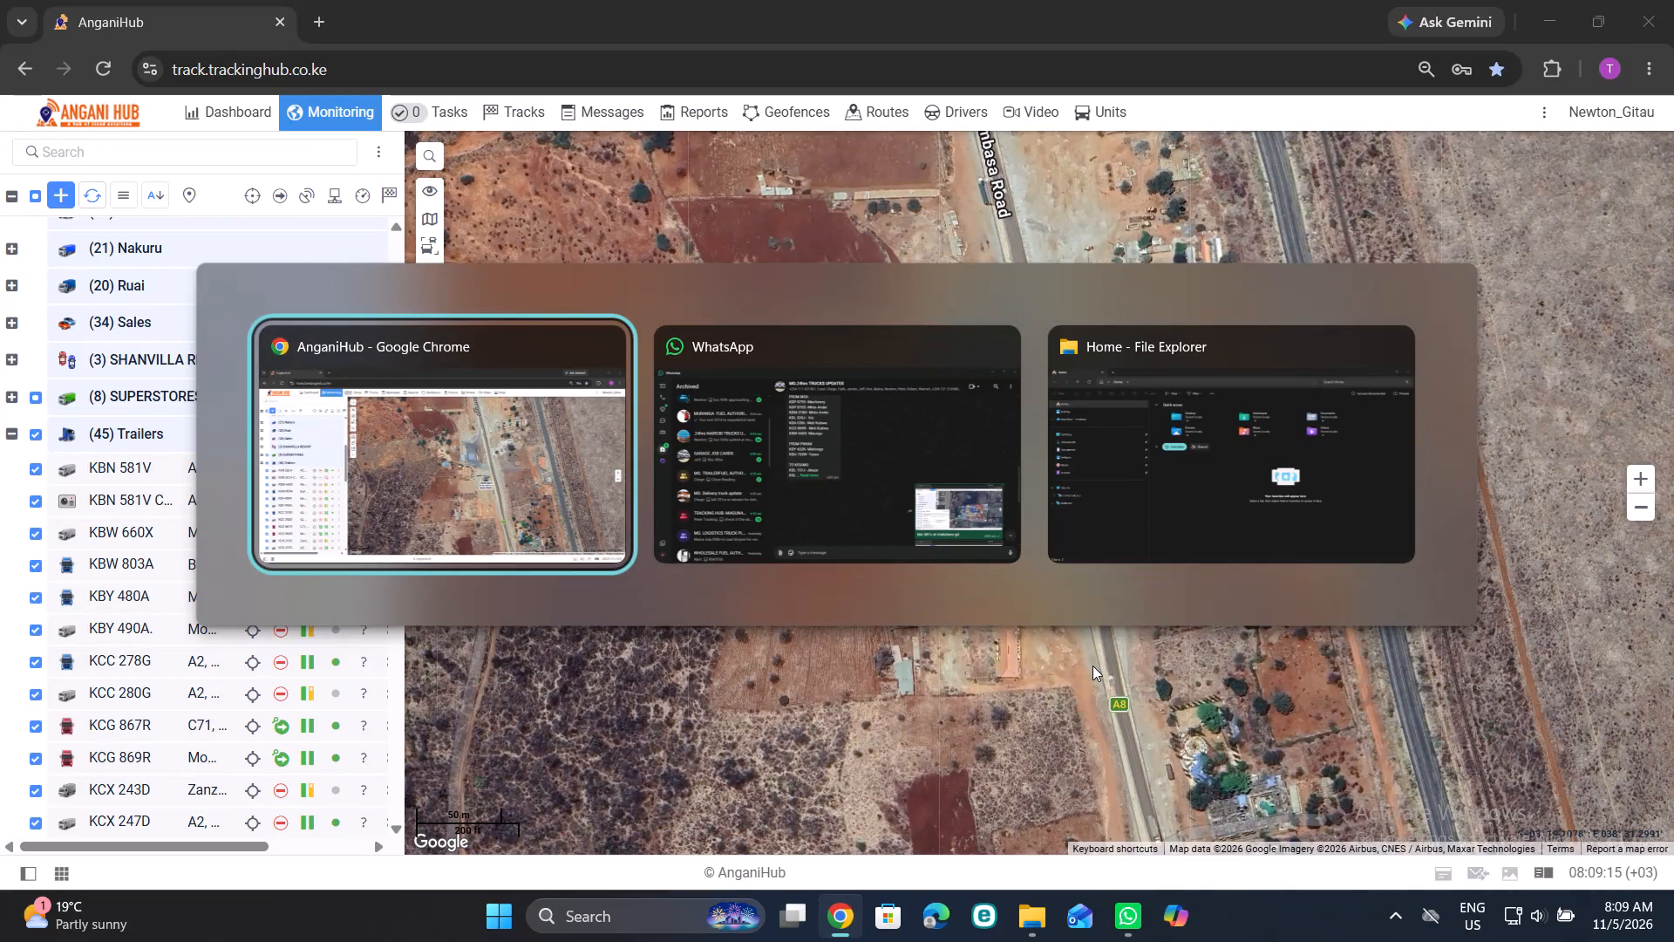
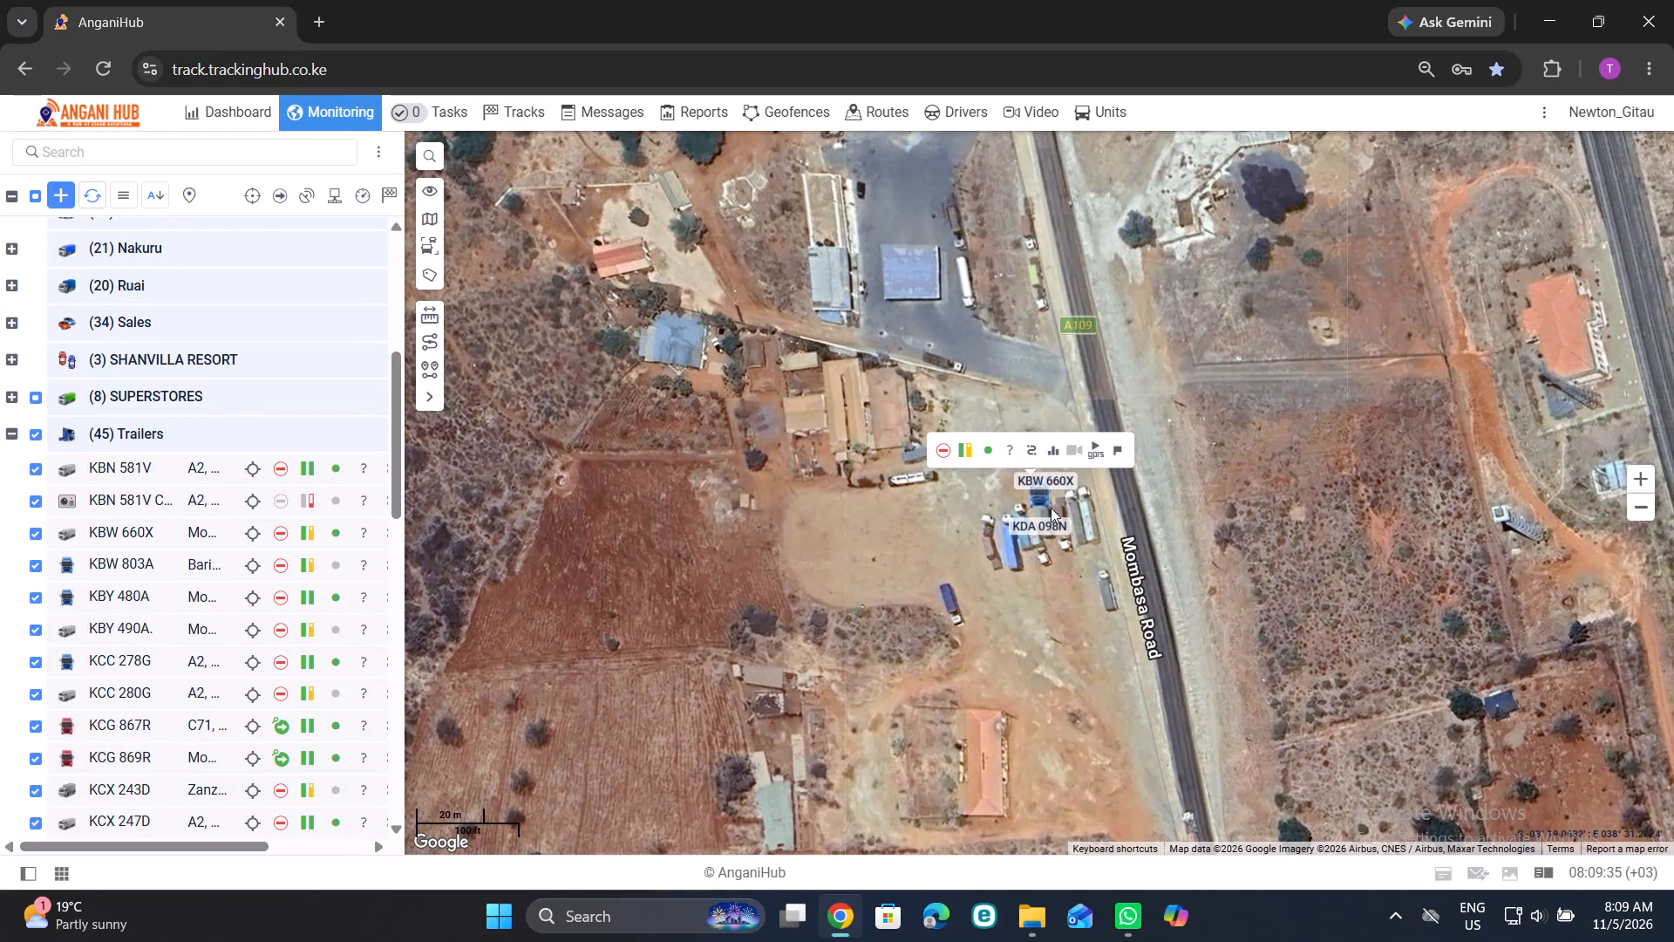
{"action": "key", "text": "shift+super+s"}
{"action": "triple_click", "coordinate": [1237, 541]}
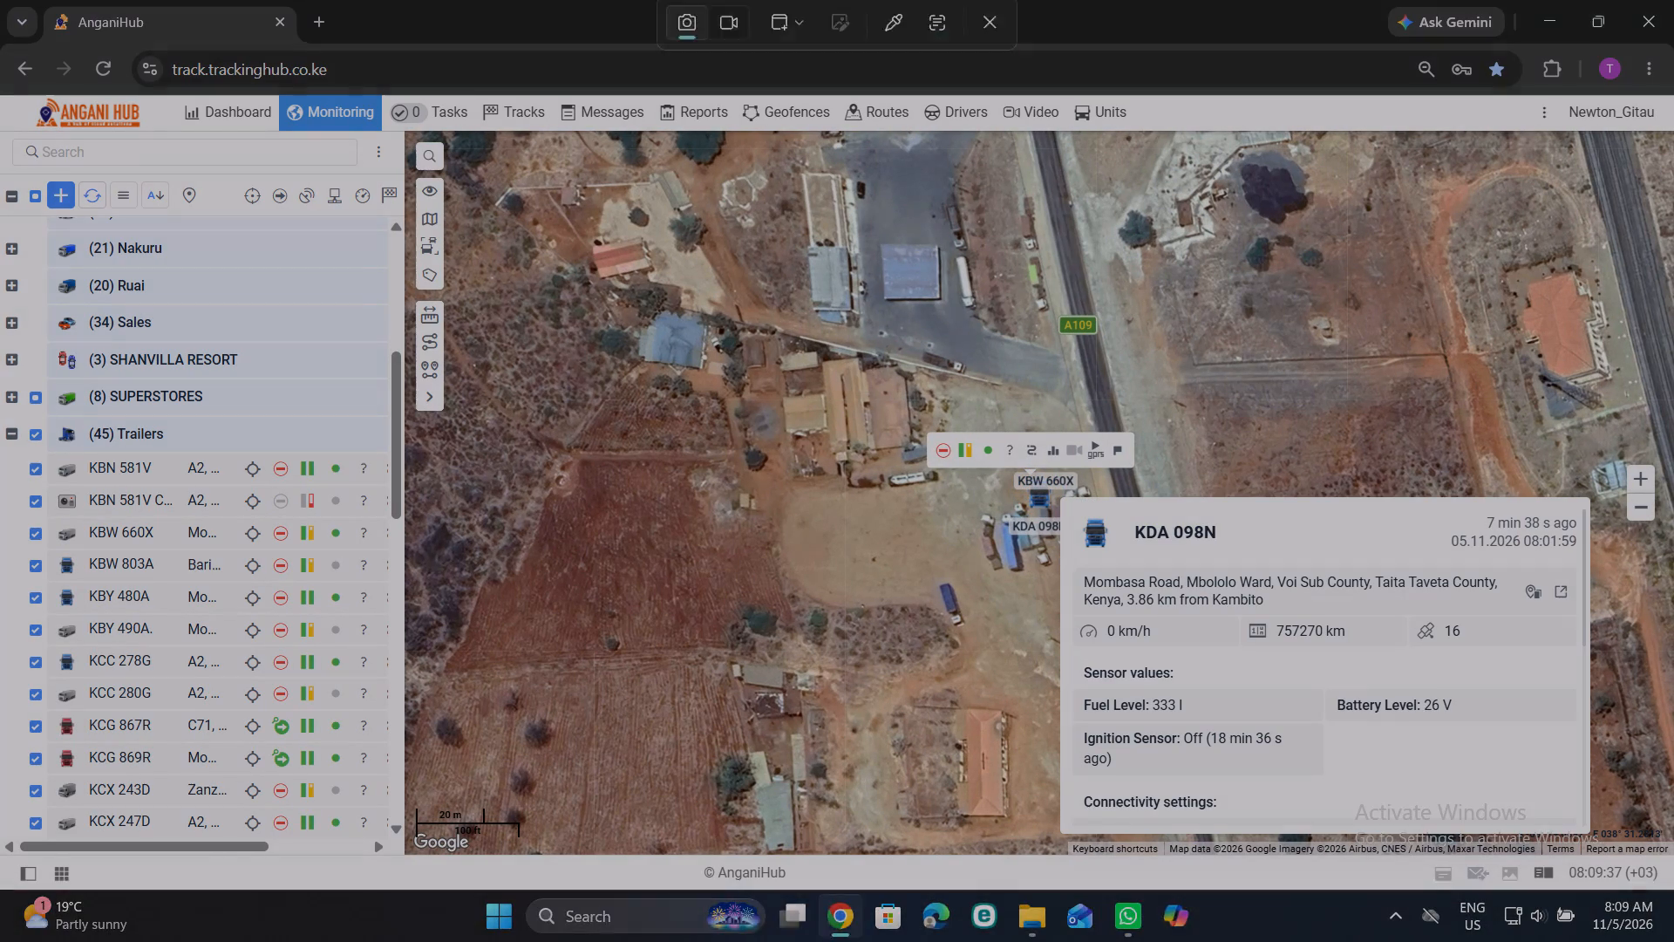
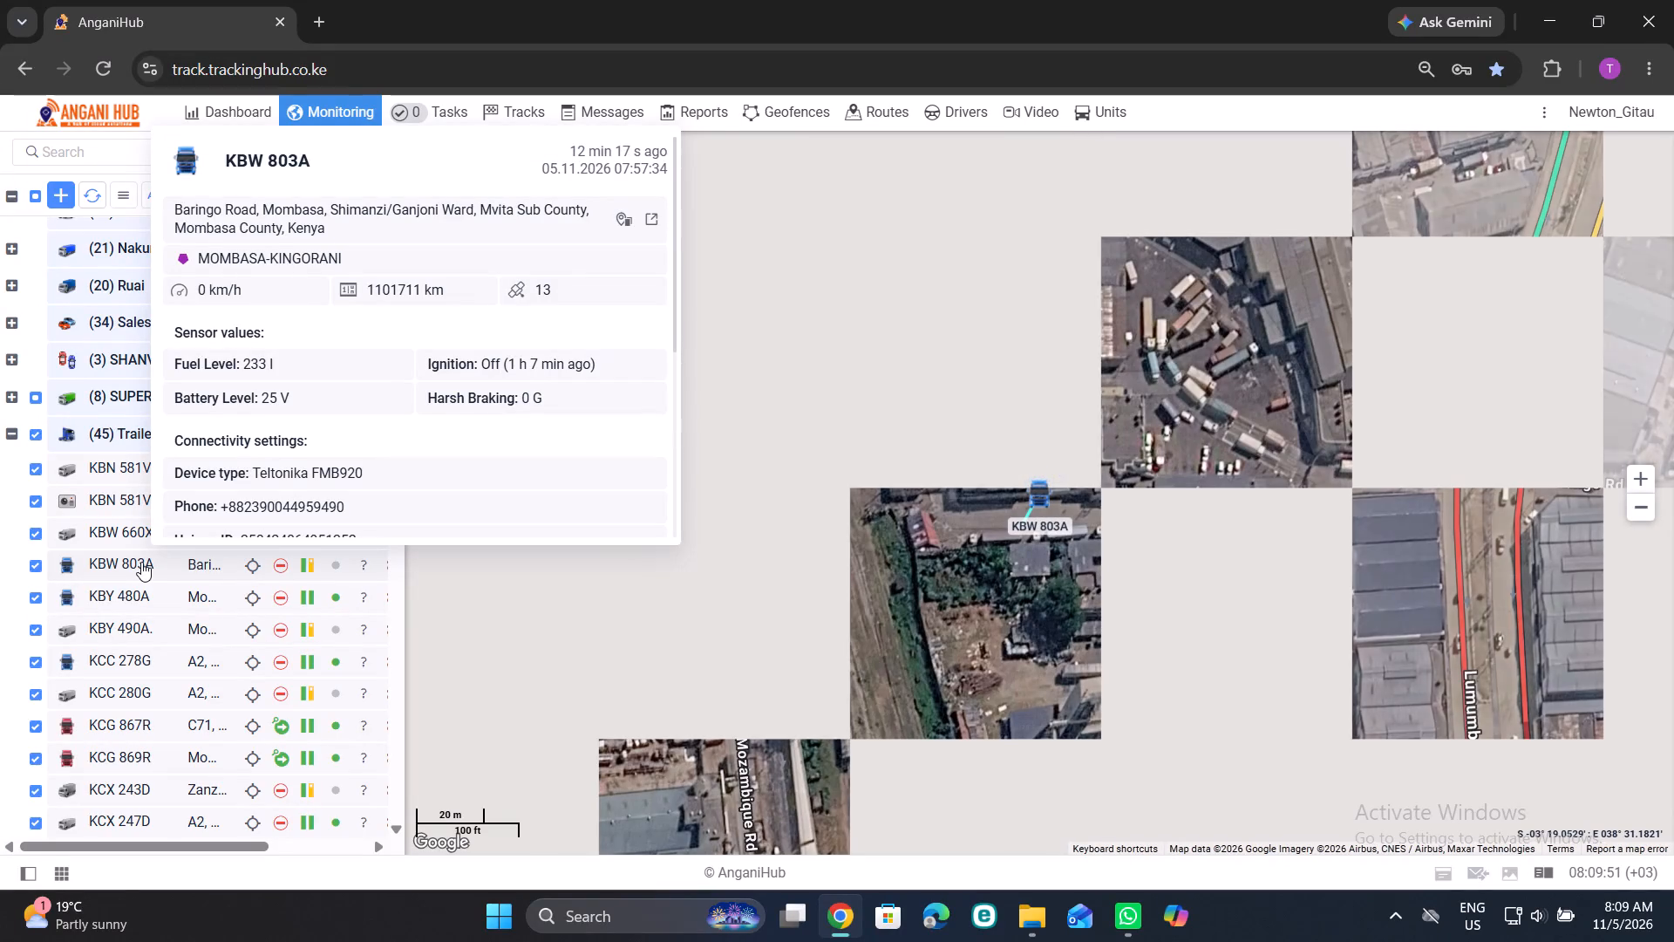
{"action": "key", "text": "shift+super+s"}
{"action": "triple_click", "coordinate": [141, 562]}
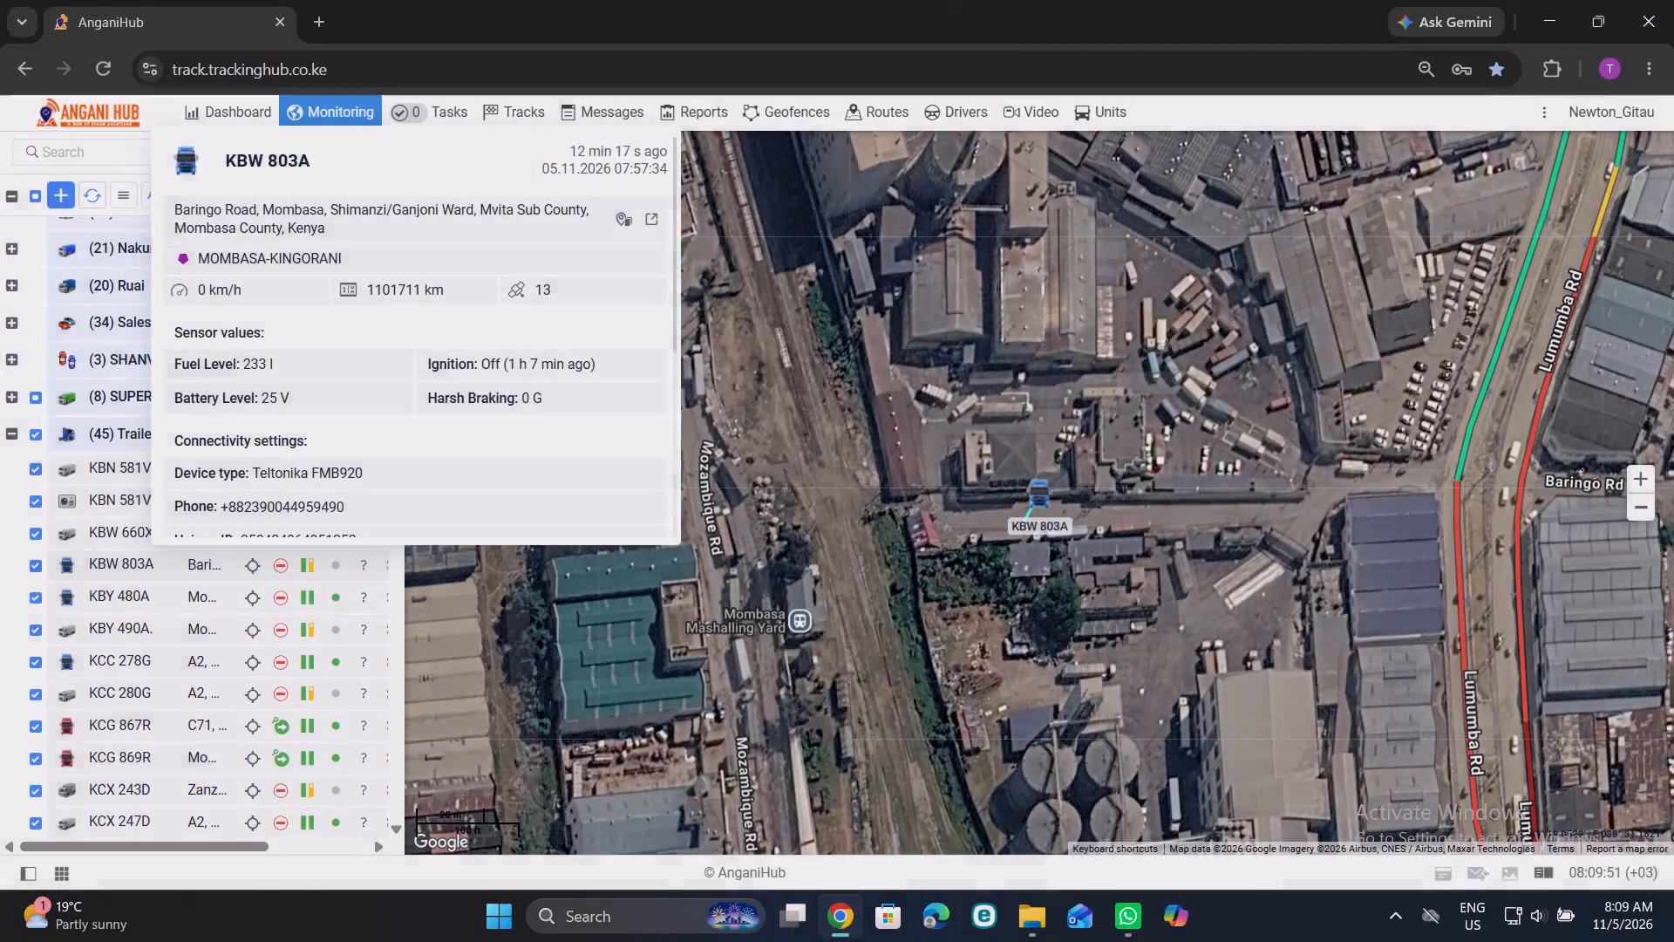
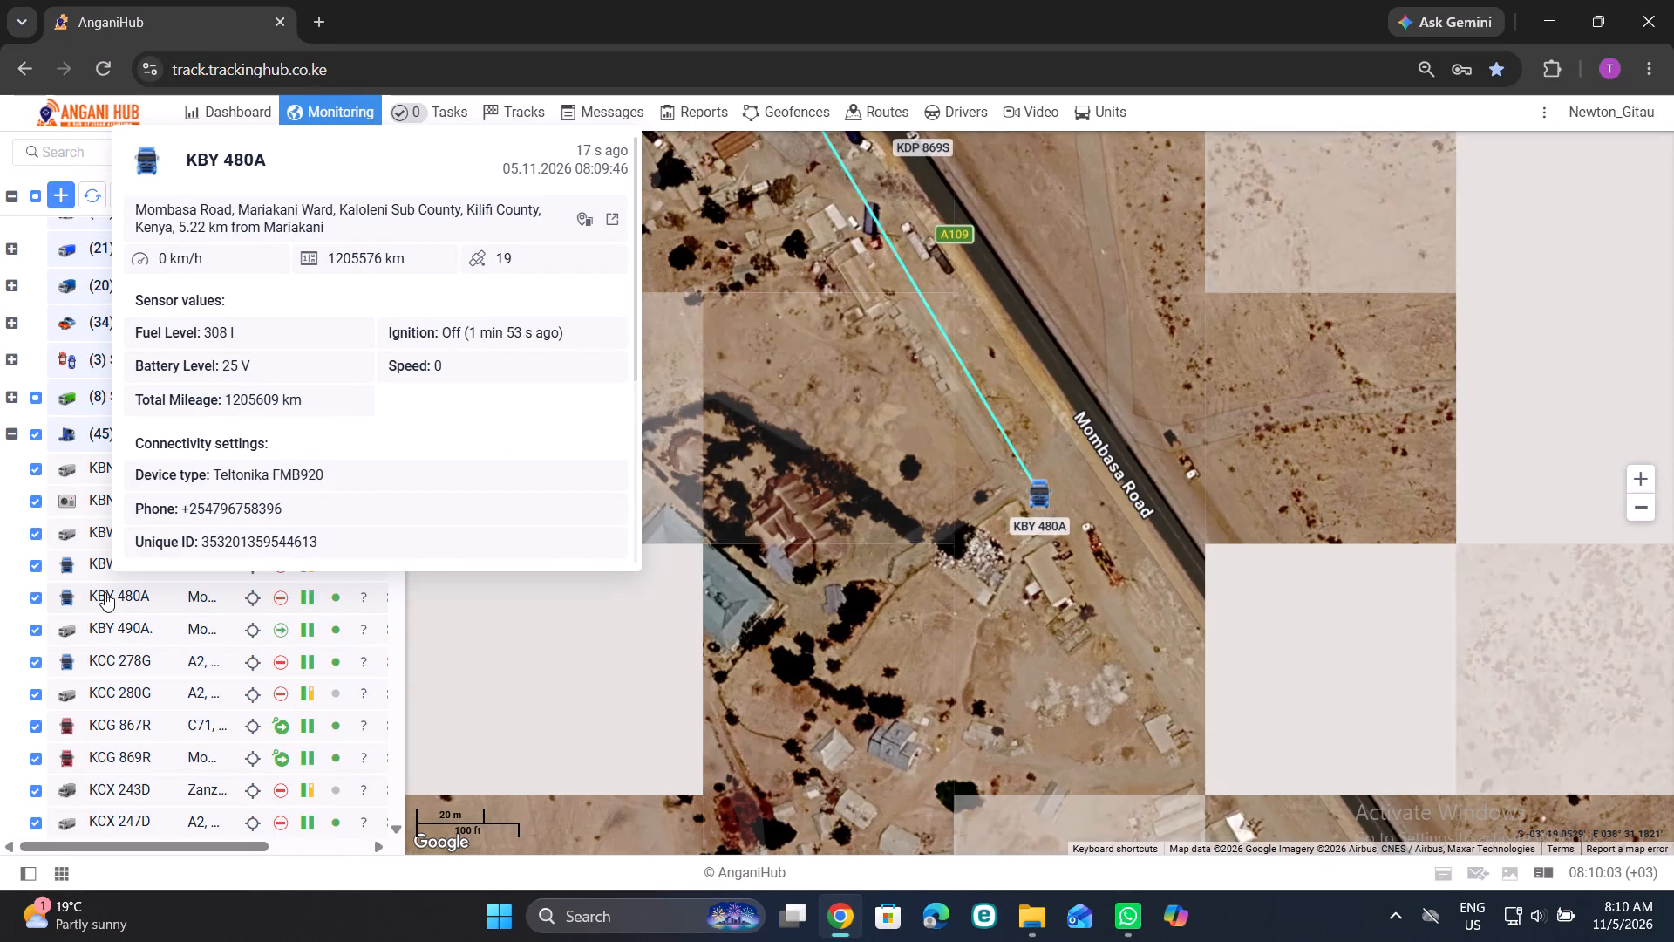
{"action": "key", "text": "shift+super+s"}
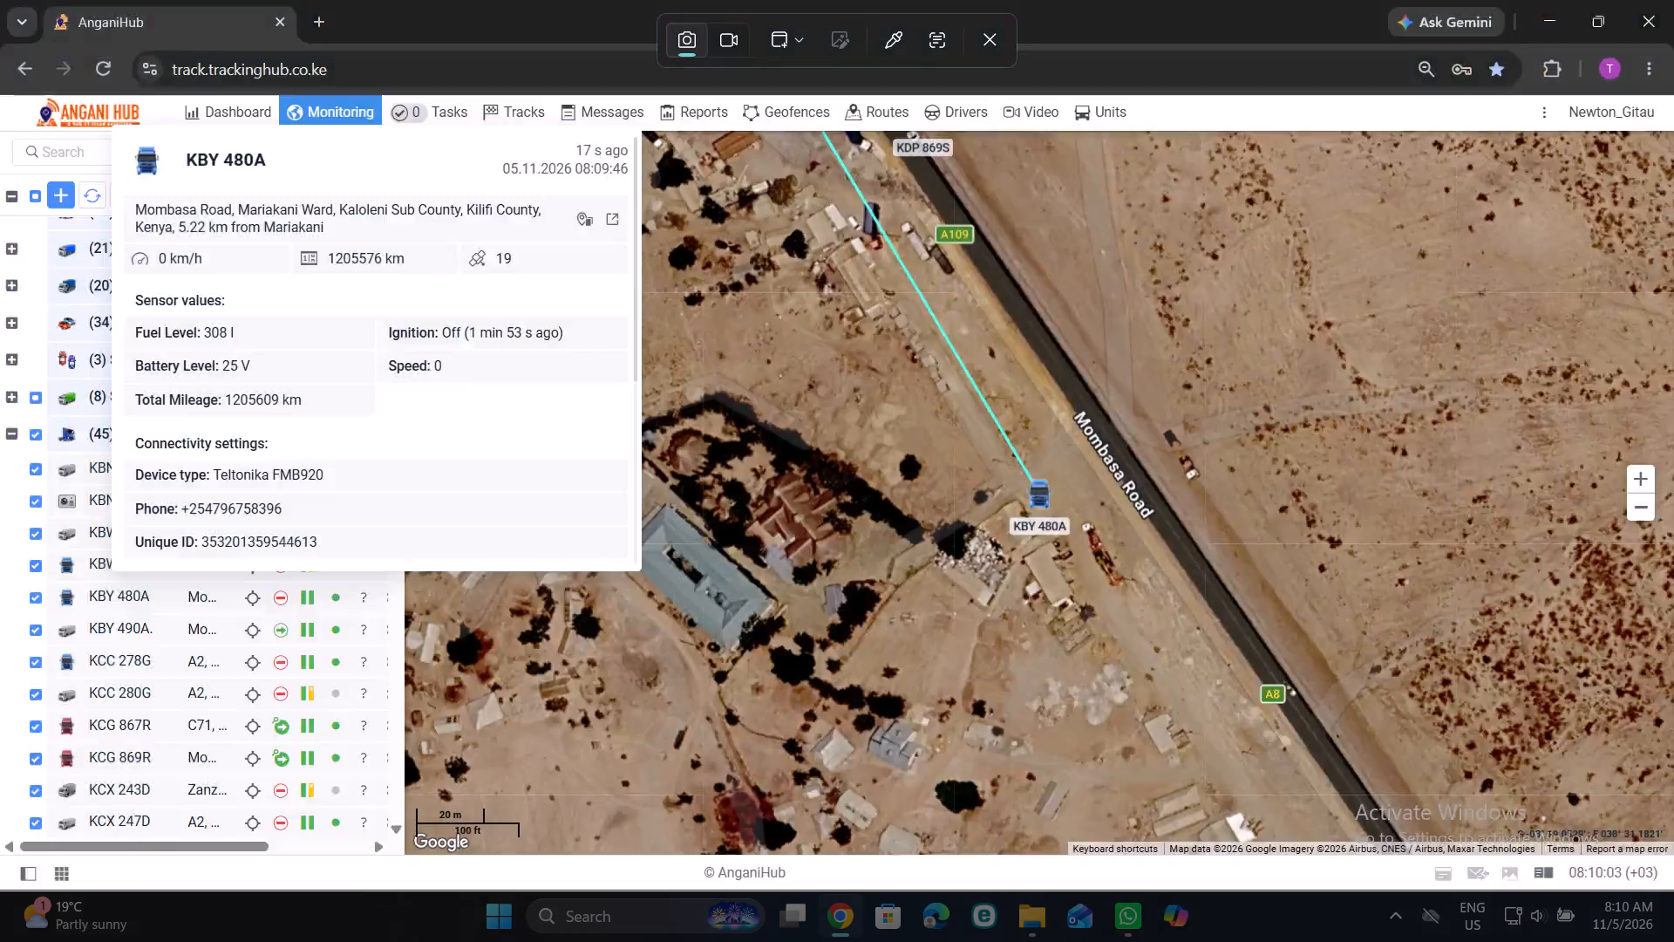
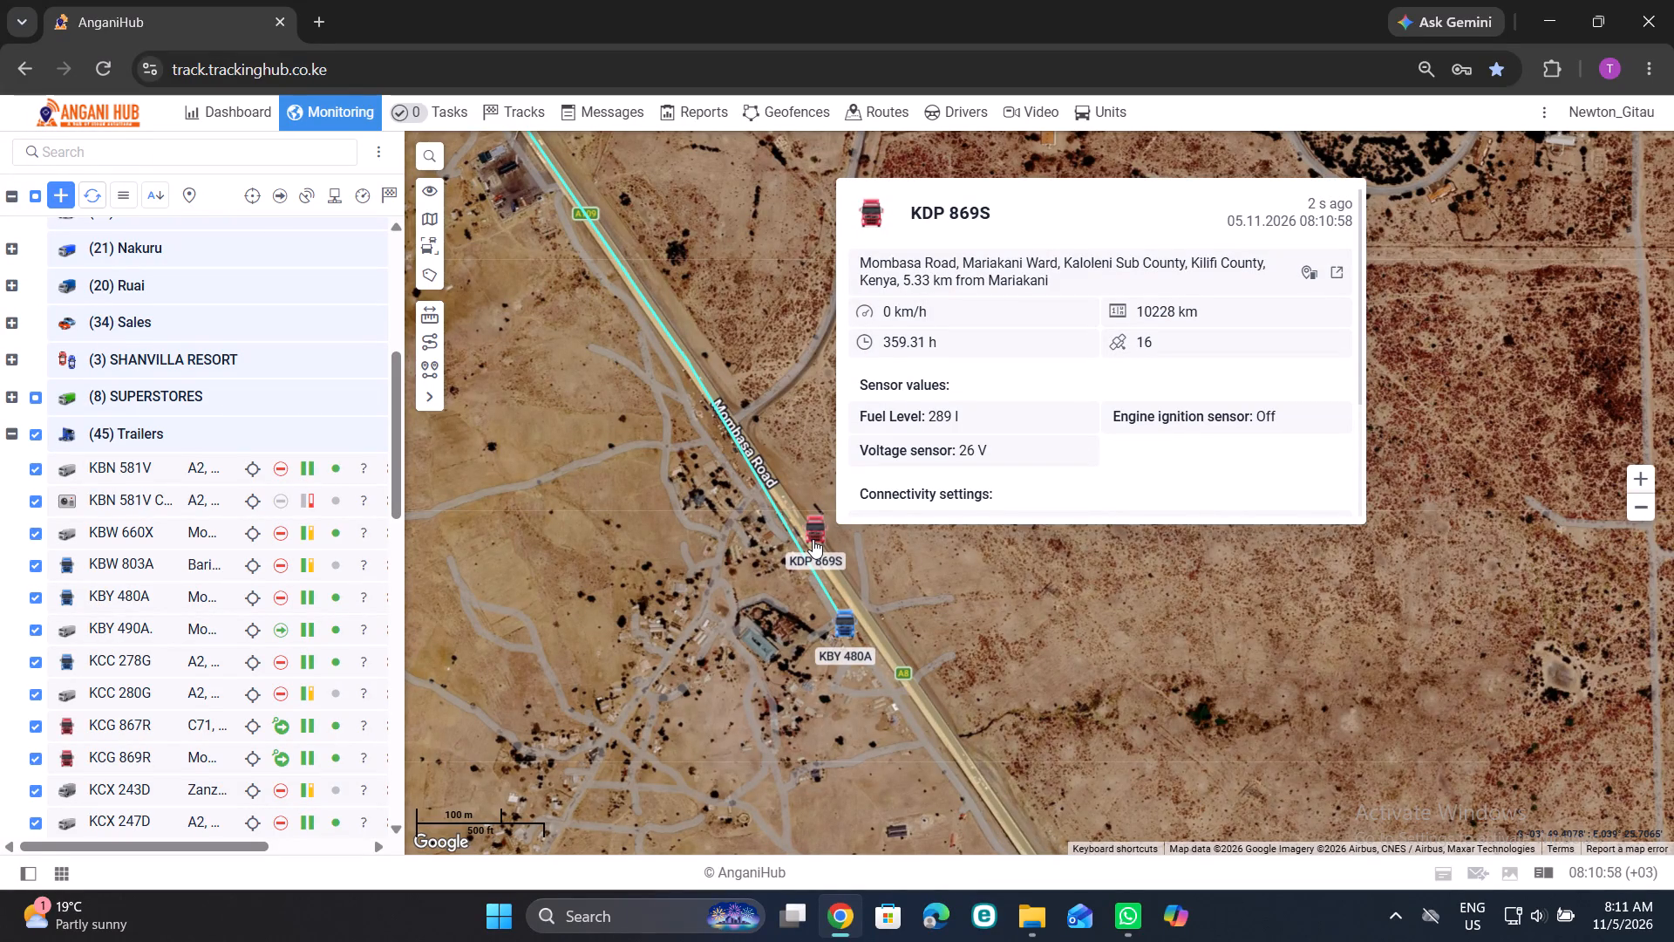
{"action": "scroll", "coordinate": [807, 558], "scroll_direction": "down", "scroll_amount": 2}
{"action": "scroll", "coordinate": [974, 598], "scroll_direction": "up", "scroll_amount": 3}
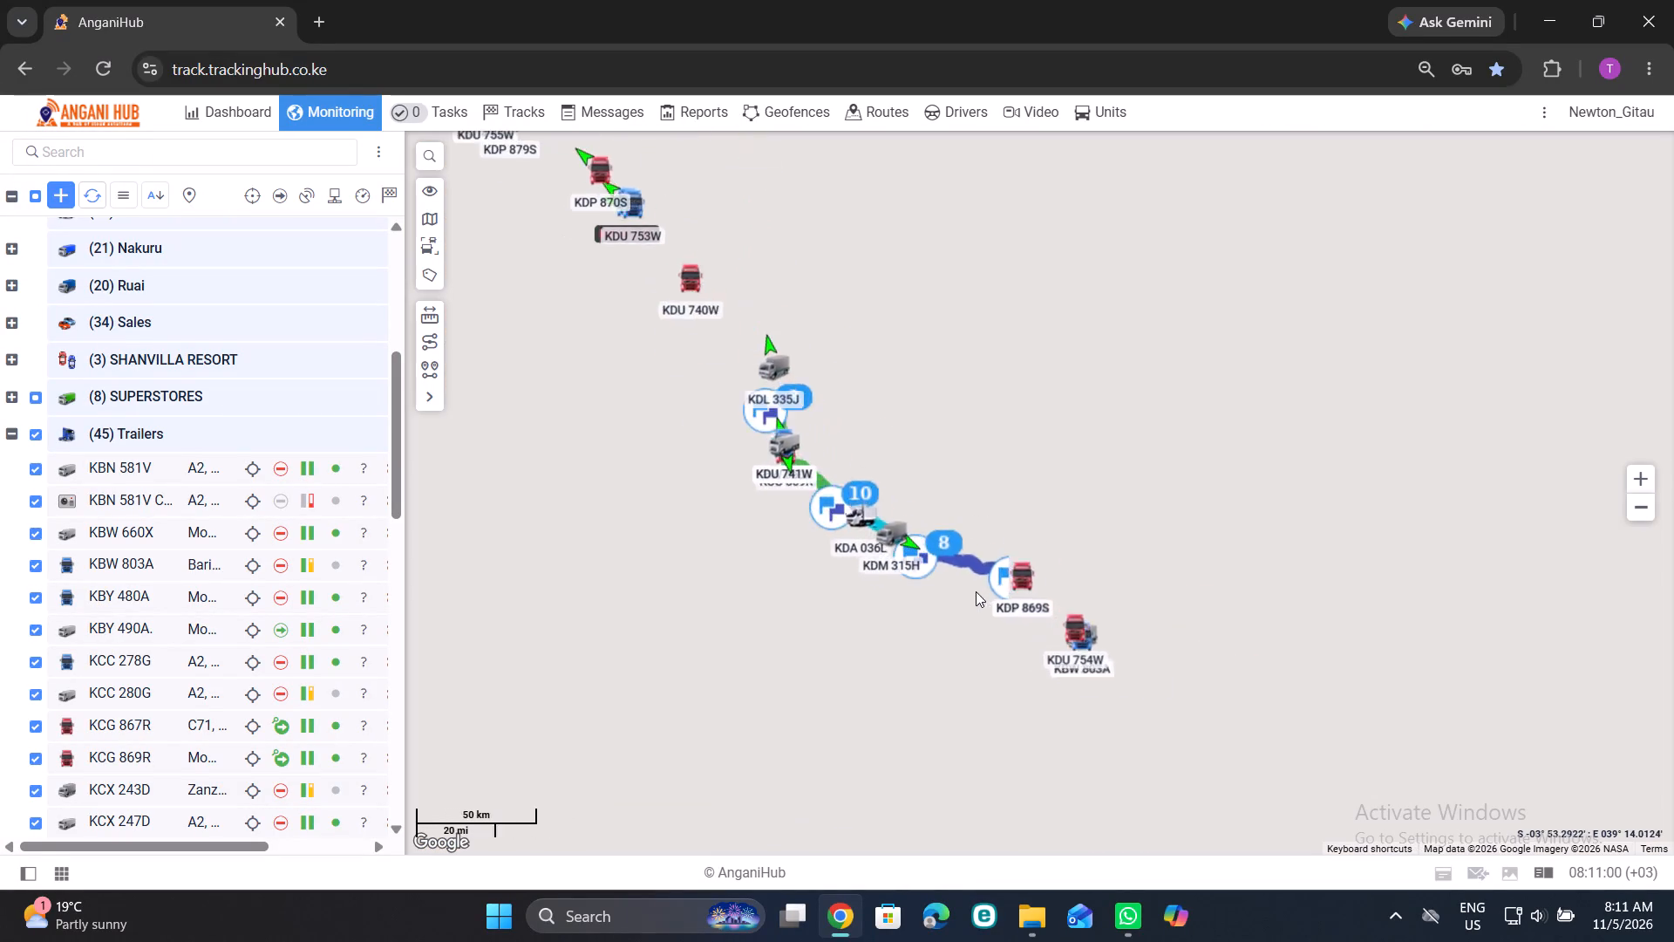
{"action": "scroll", "coordinate": [976, 591], "scroll_direction": "up", "scroll_amount": 2}
{"action": "scroll", "coordinate": [1150, 574], "scroll_direction": "up", "scroll_amount": 6}
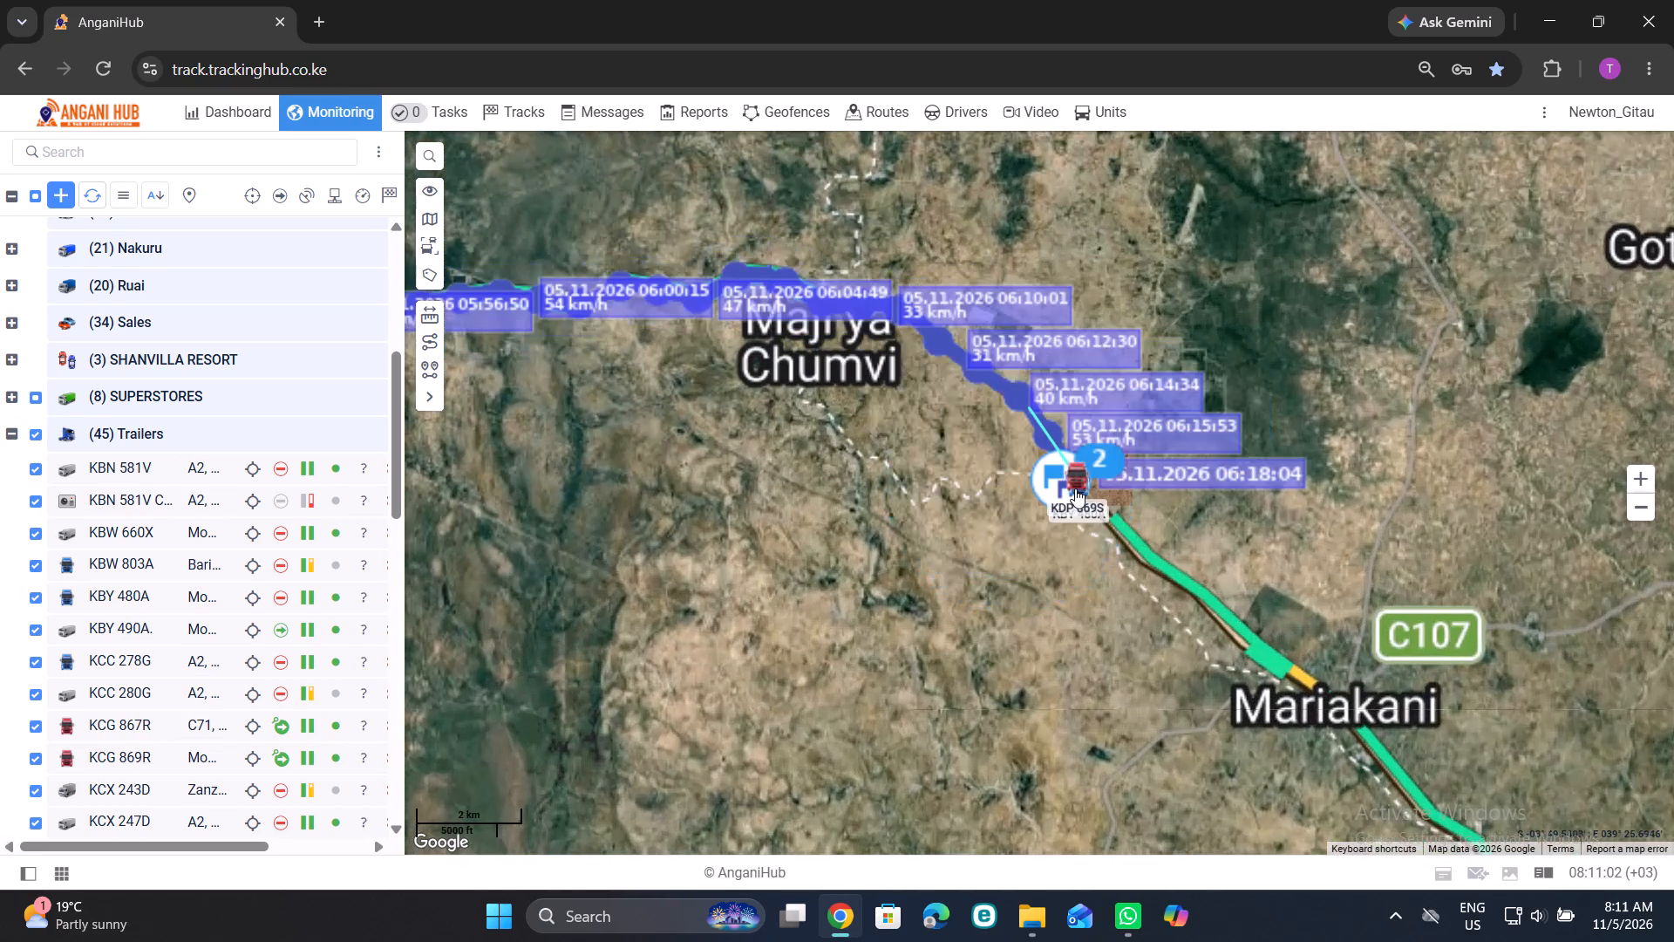
{"action": "left_click", "coordinate": [1075, 488]}
{"action": "left_click", "coordinate": [1028, 439]}
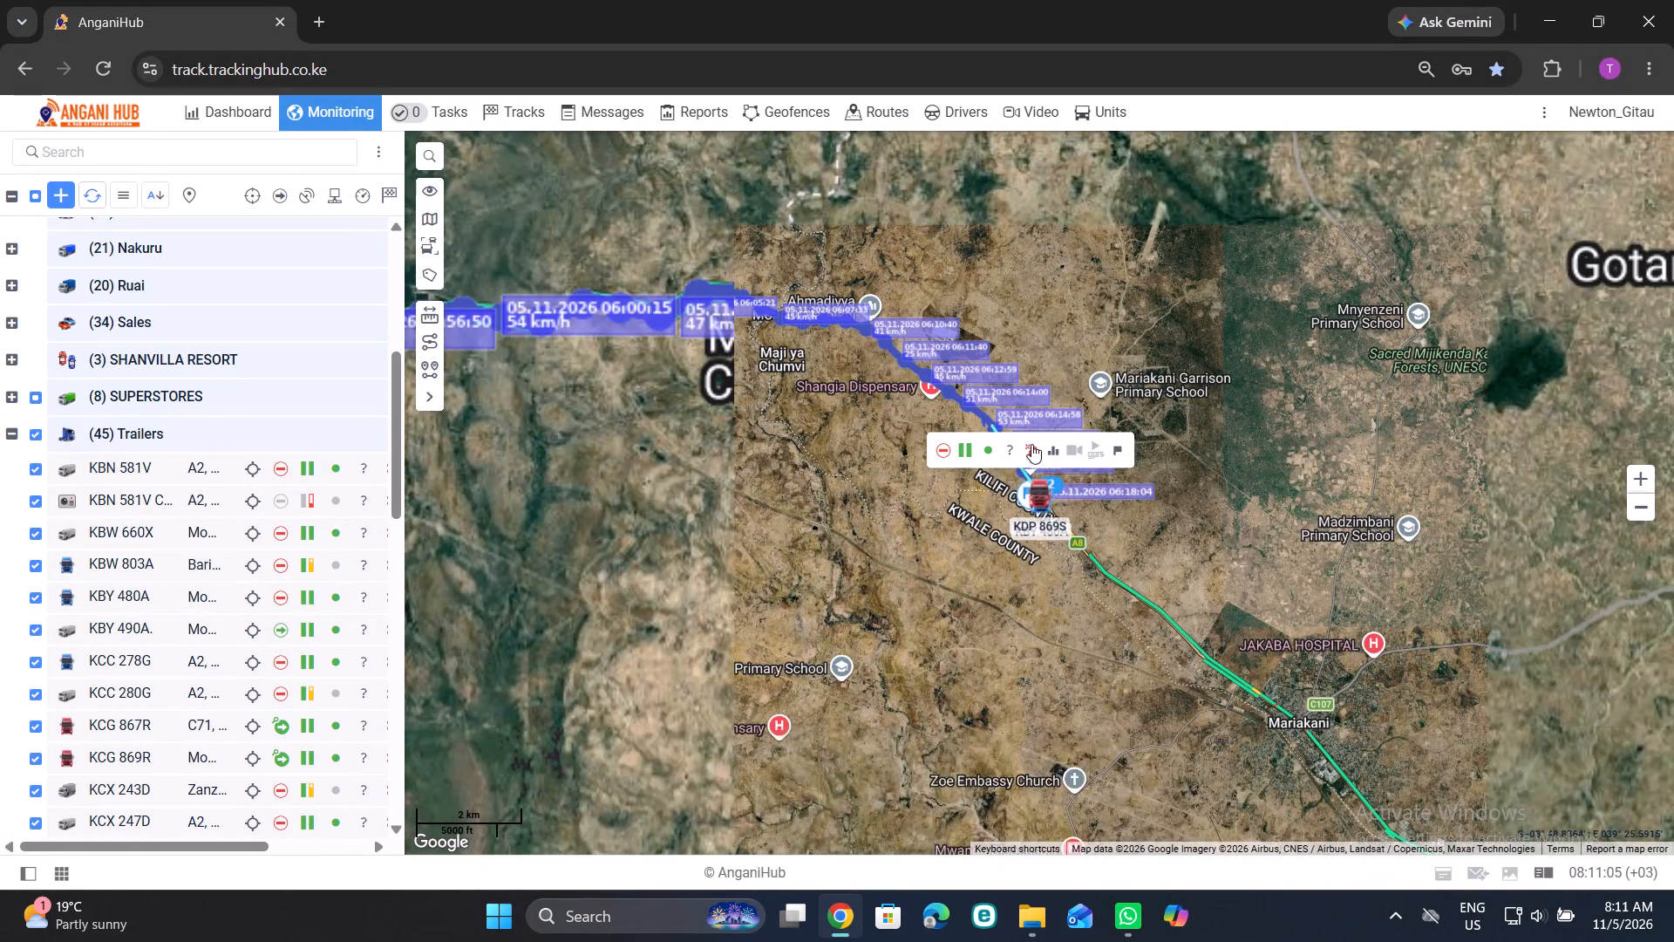
{"action": "scroll", "coordinate": [1070, 523], "scroll_direction": "up", "scroll_amount": 4}
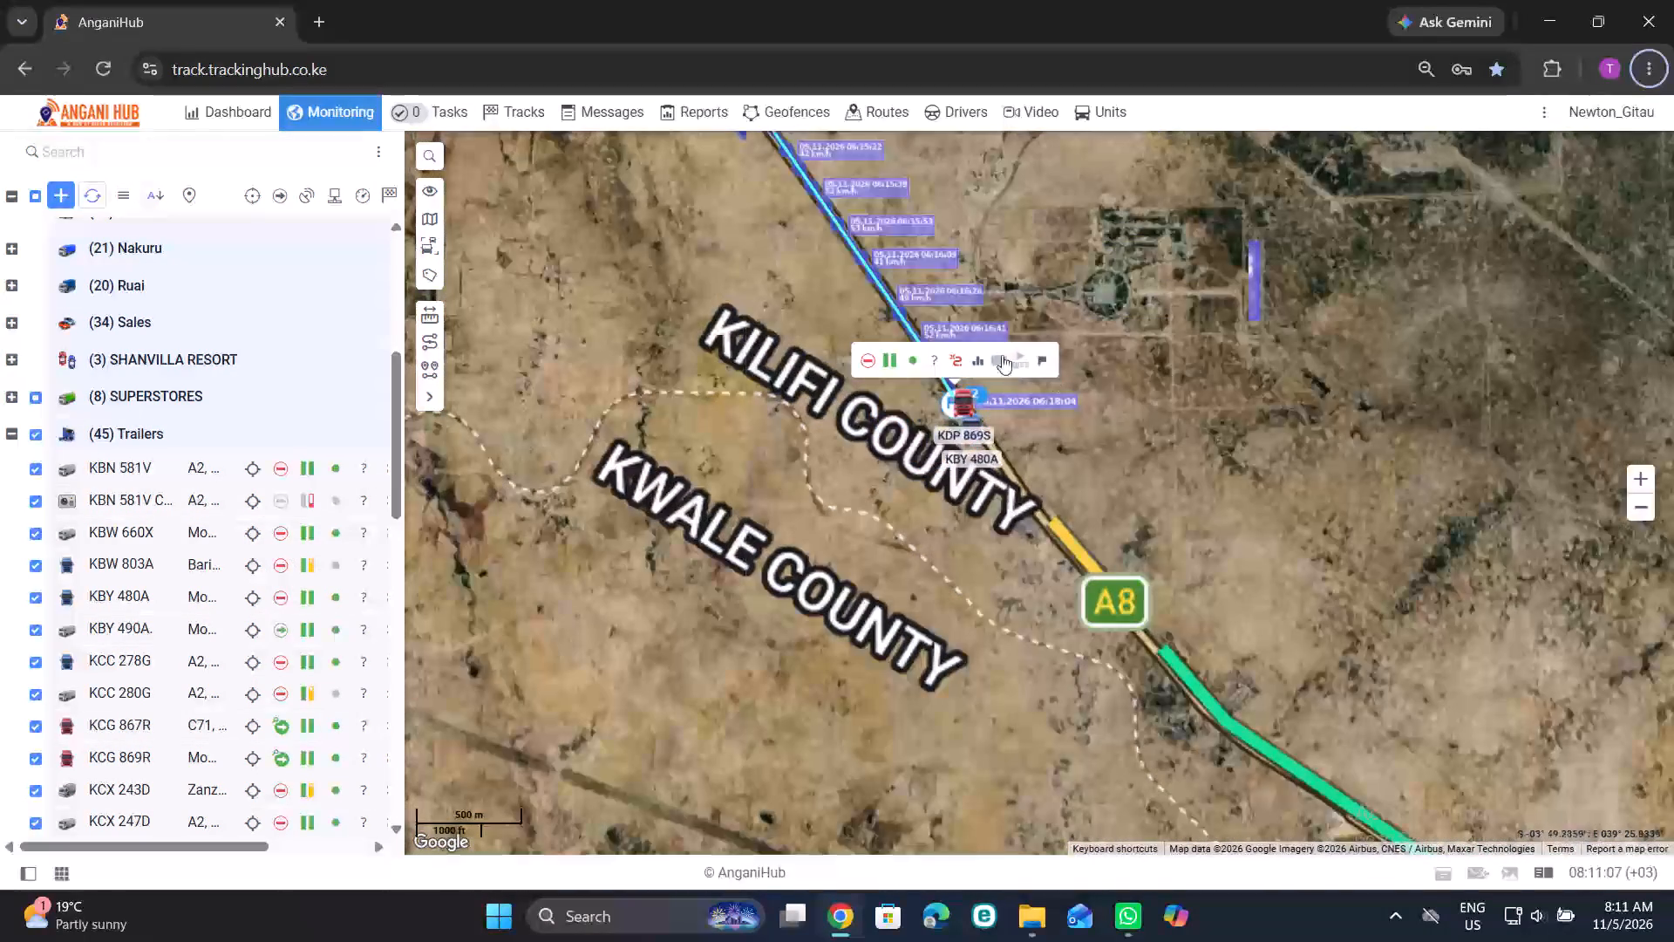
{"action": "left_click", "coordinate": [951, 352]}
{"action": "scroll", "coordinate": [975, 417], "scroll_direction": "up", "scroll_amount": 5}
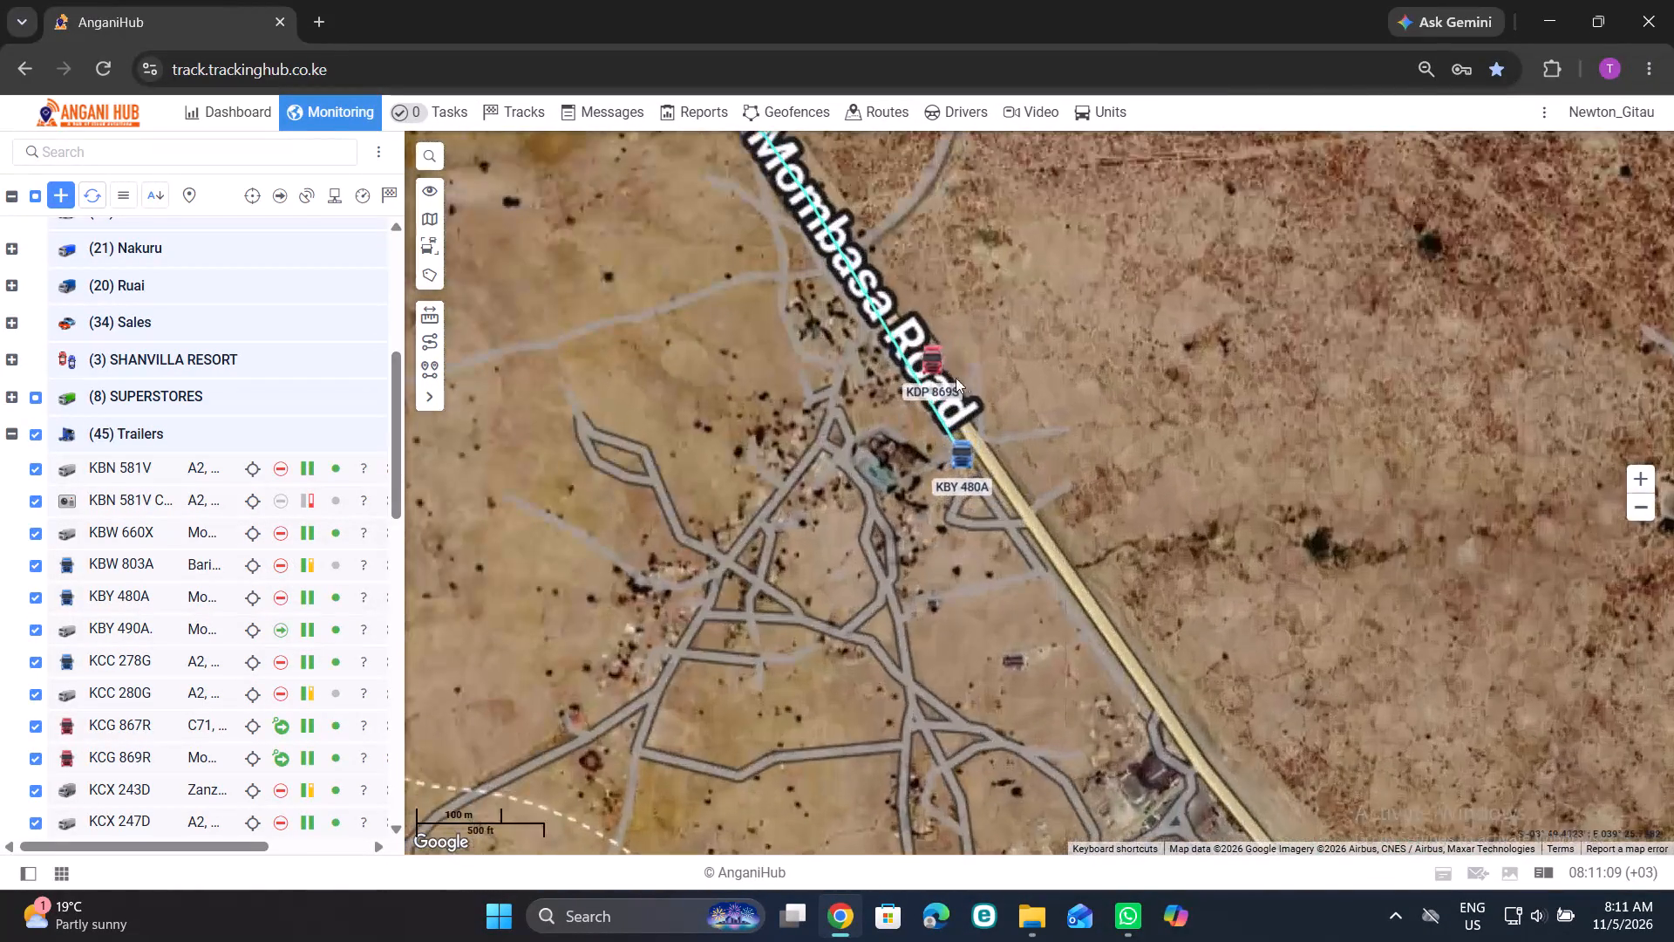
{"action": "left_click", "coordinate": [944, 370]}
{"action": "scroll", "coordinate": [955, 370], "scroll_direction": "up", "scroll_amount": 1}
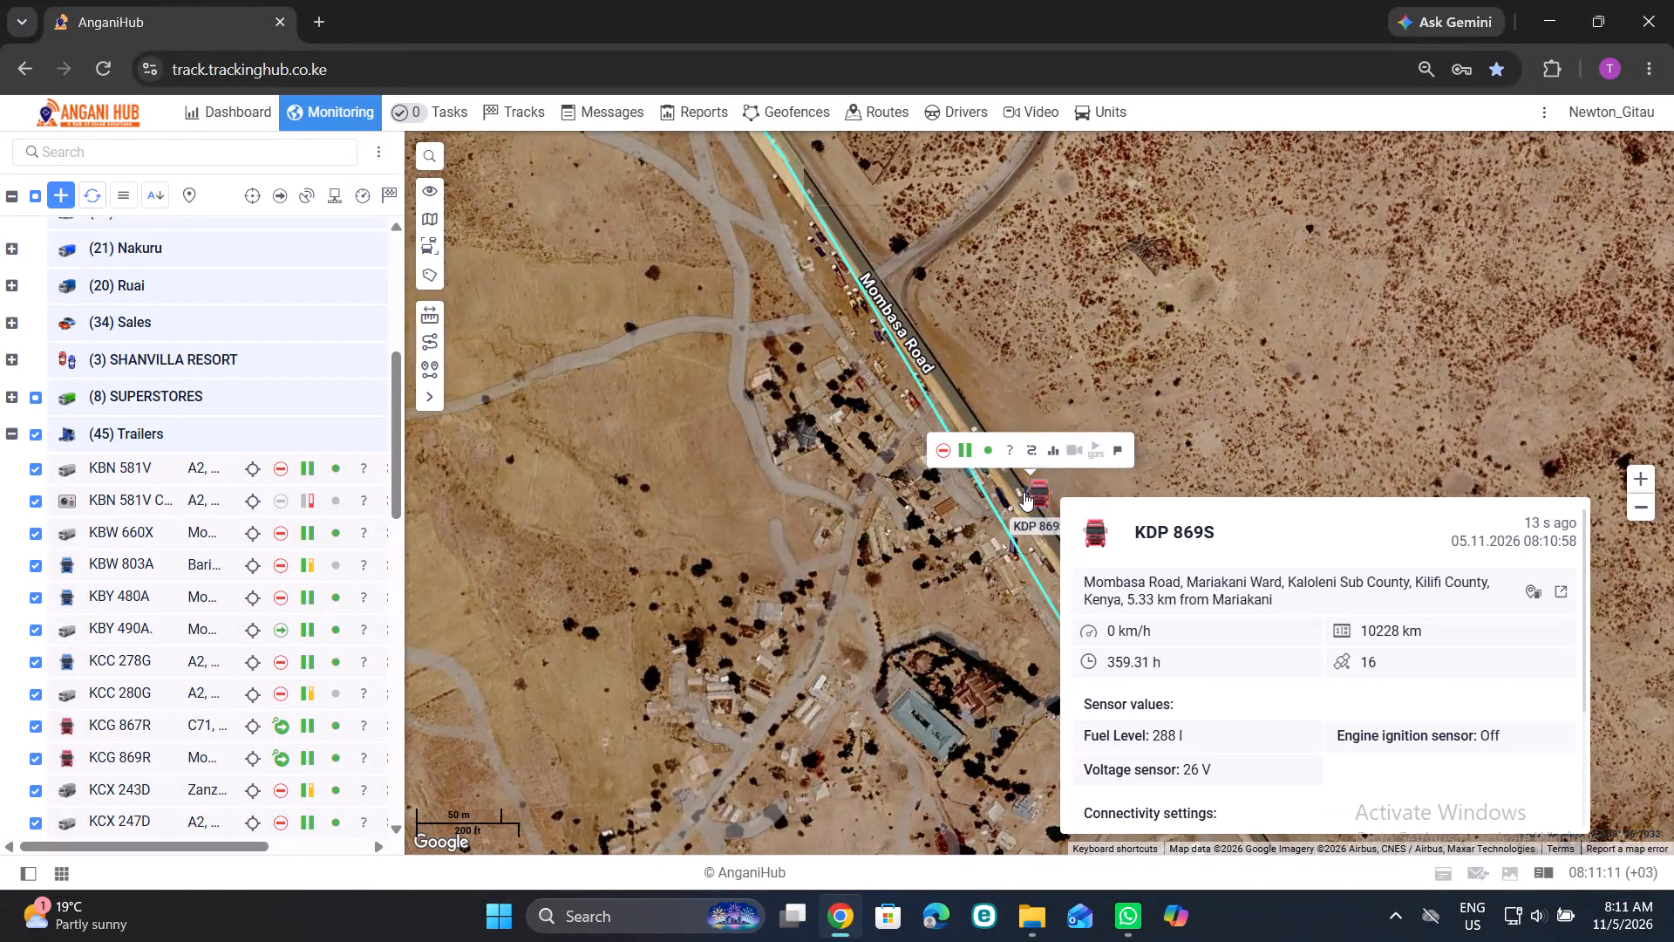
{"action": "key", "text": "shift+super+s"}
{"action": "triple_click", "coordinate": [1262, 566]}
{"action": "triple_click", "coordinate": [1262, 566]}
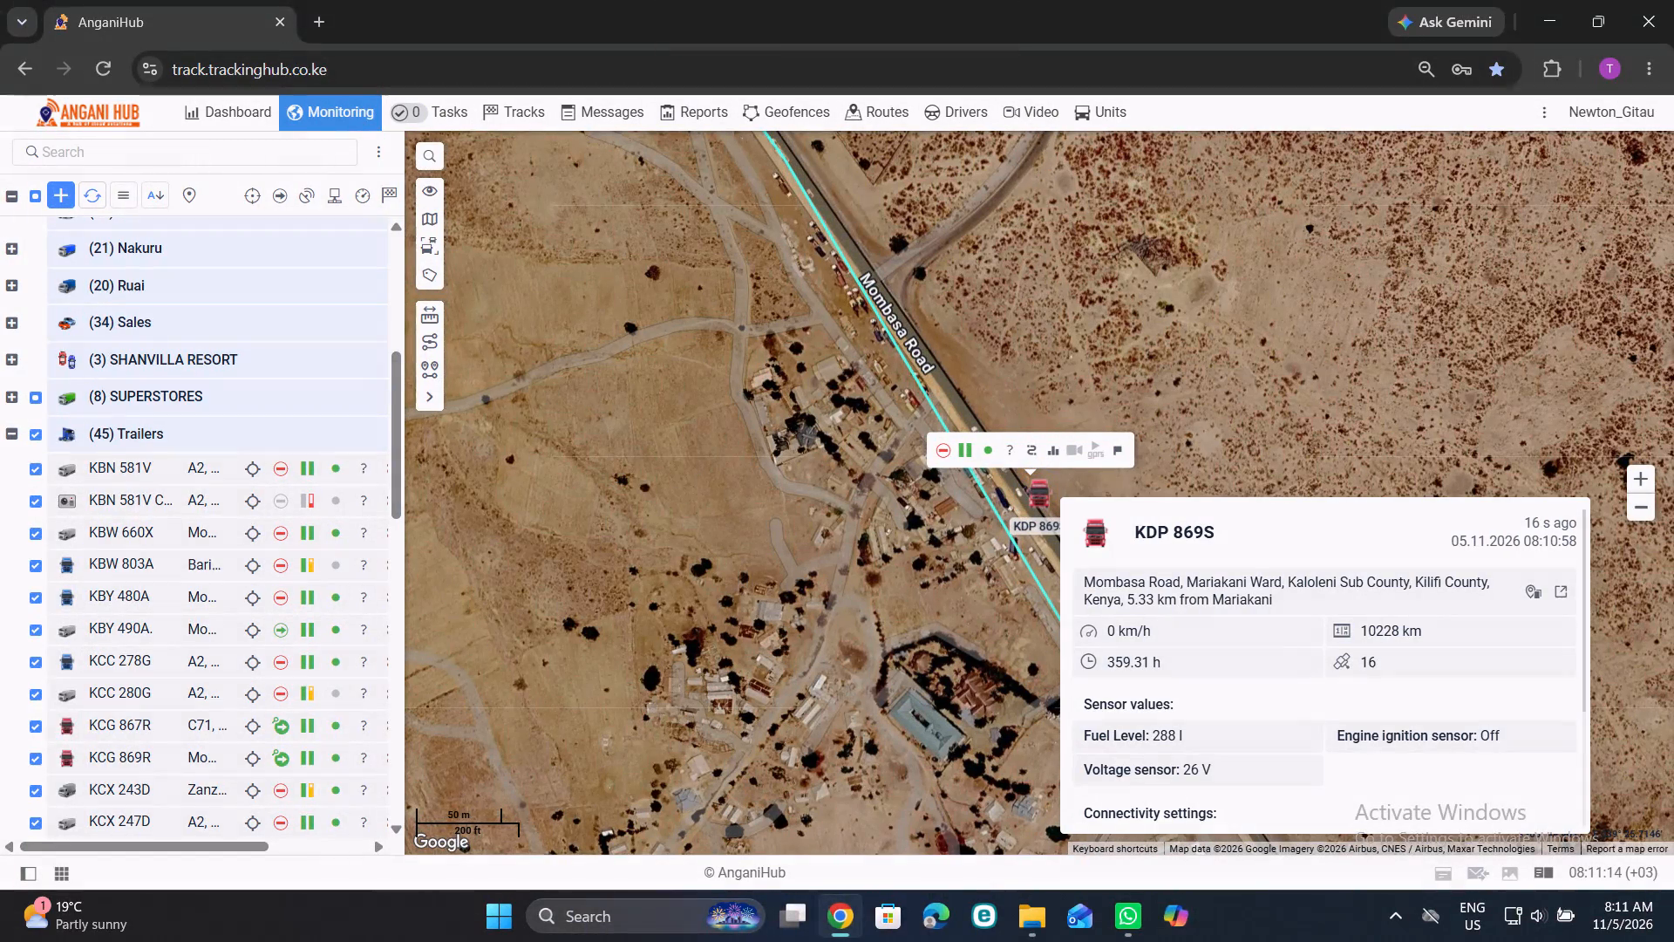
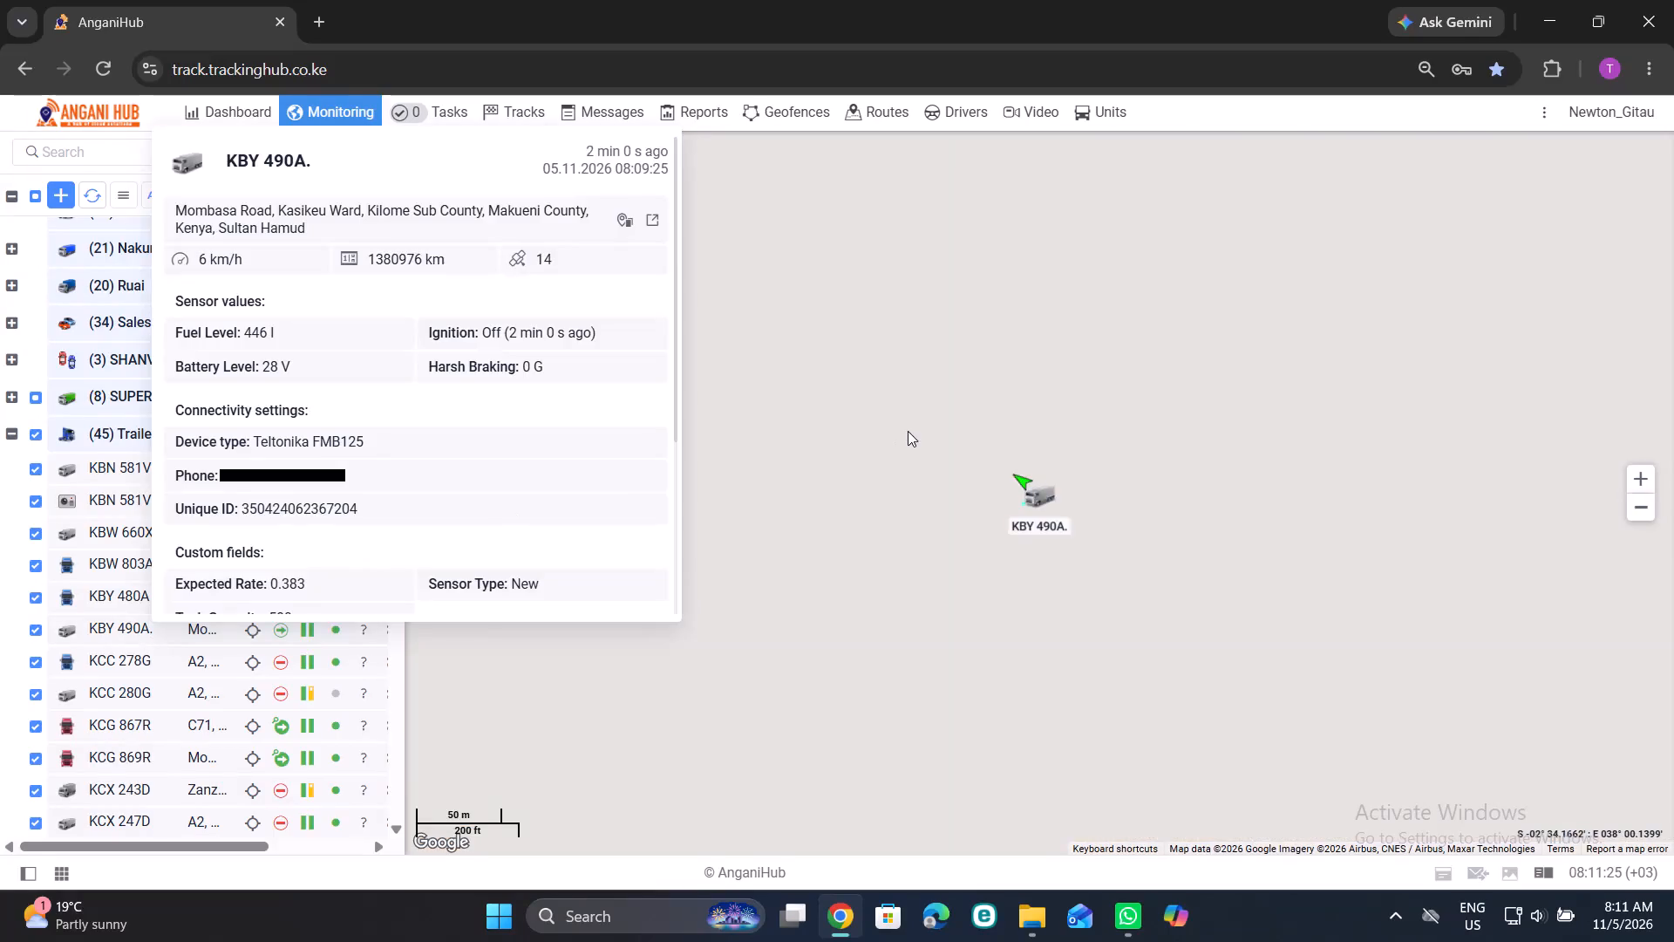
{"action": "scroll", "coordinate": [908, 431], "scroll_direction": "down", "scroll_amount": 1}
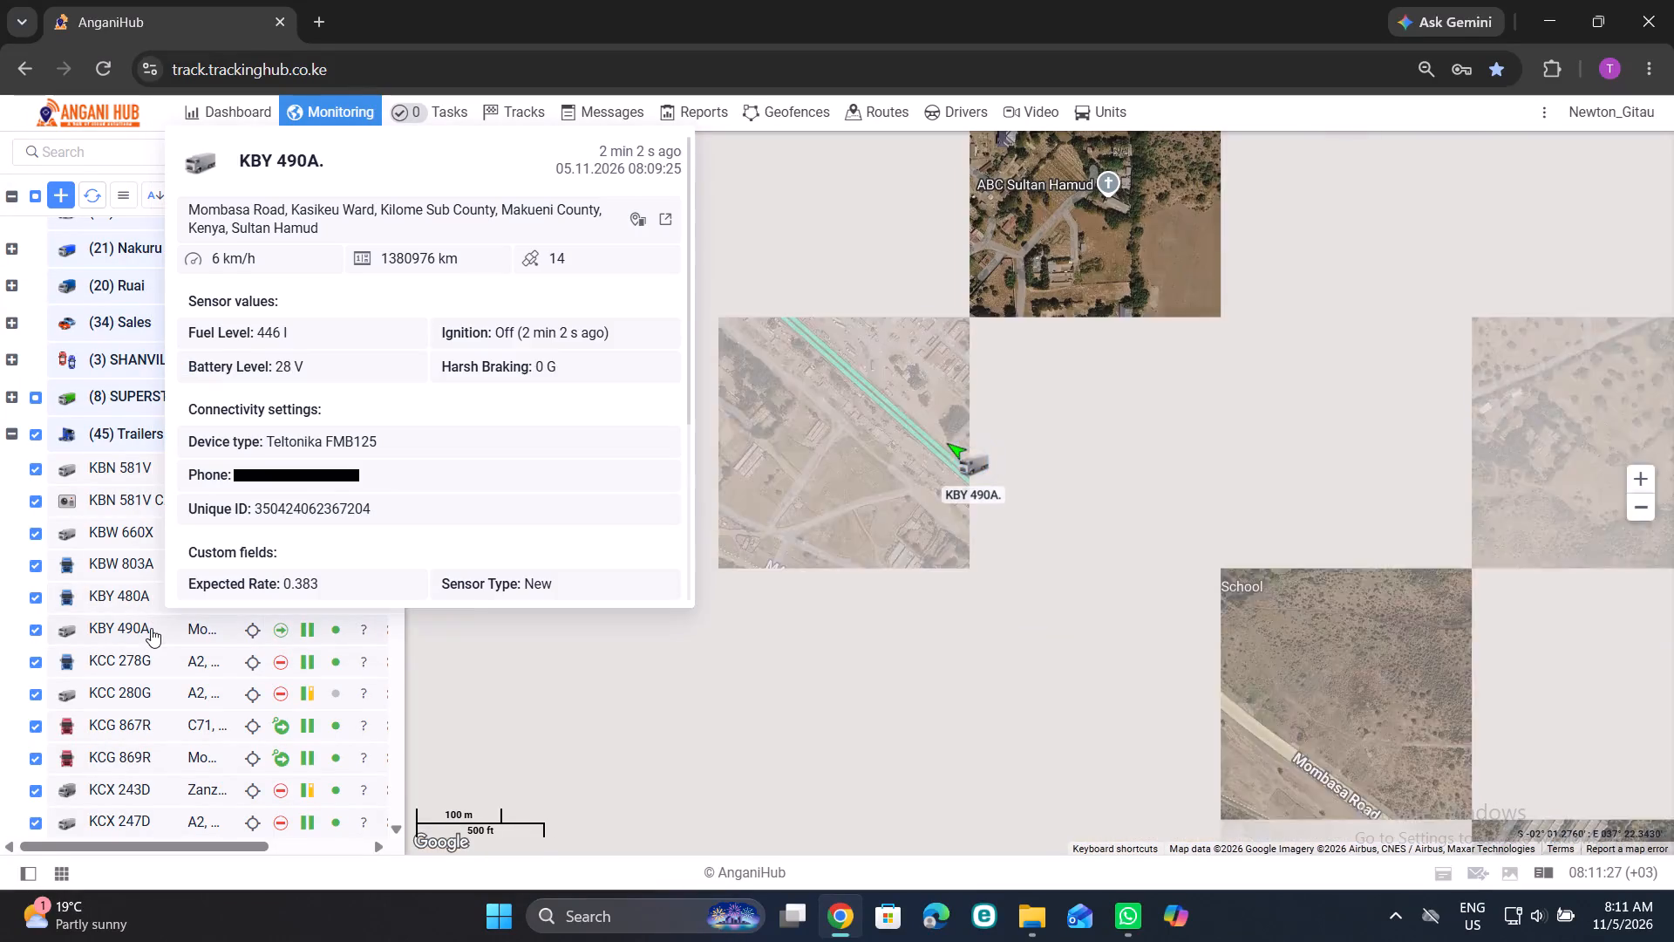
{"action": "key", "text": "shift+super+s"}
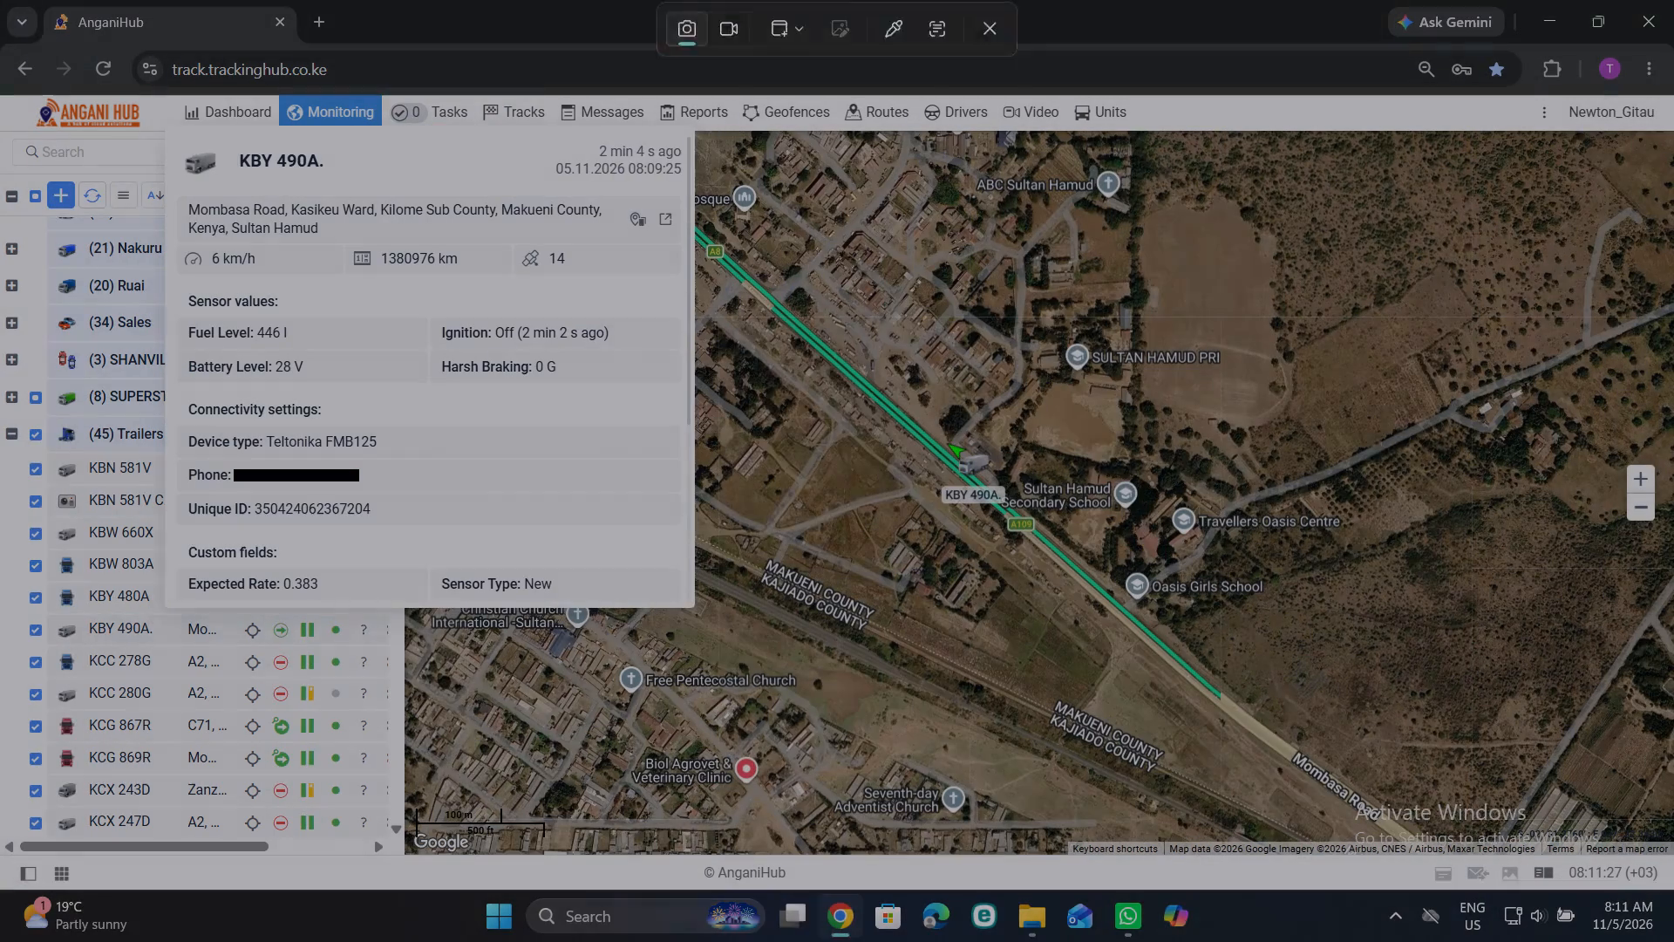
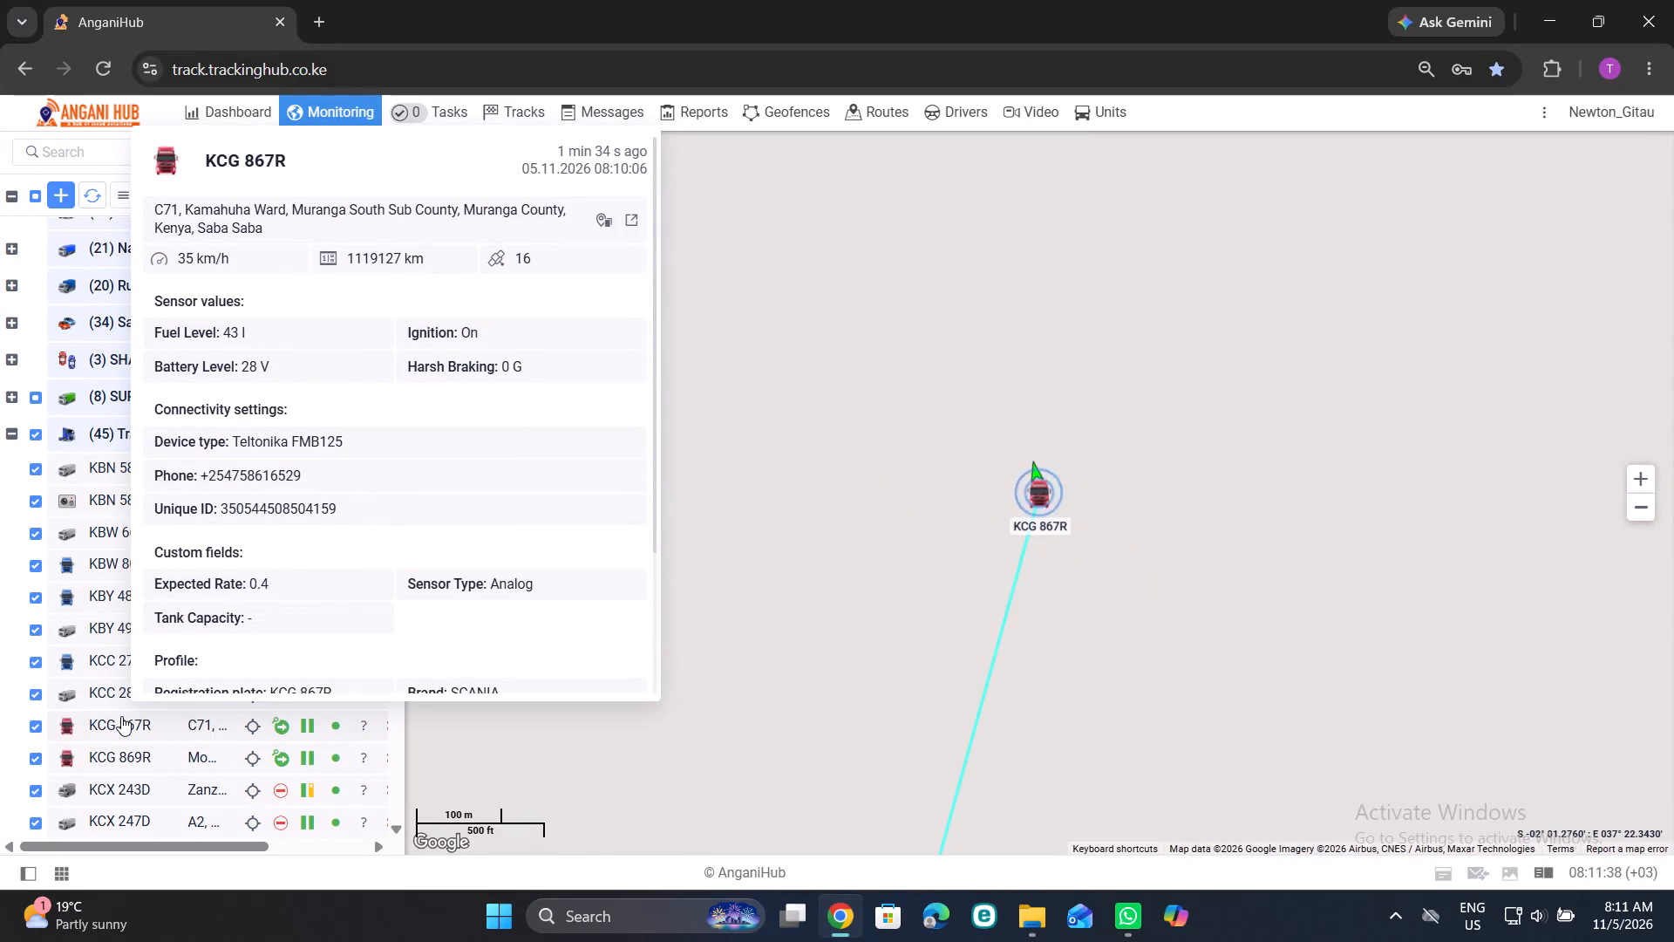
{"action": "scroll", "coordinate": [1053, 578], "scroll_direction": "down", "scroll_amount": 6, "text": "shift"}
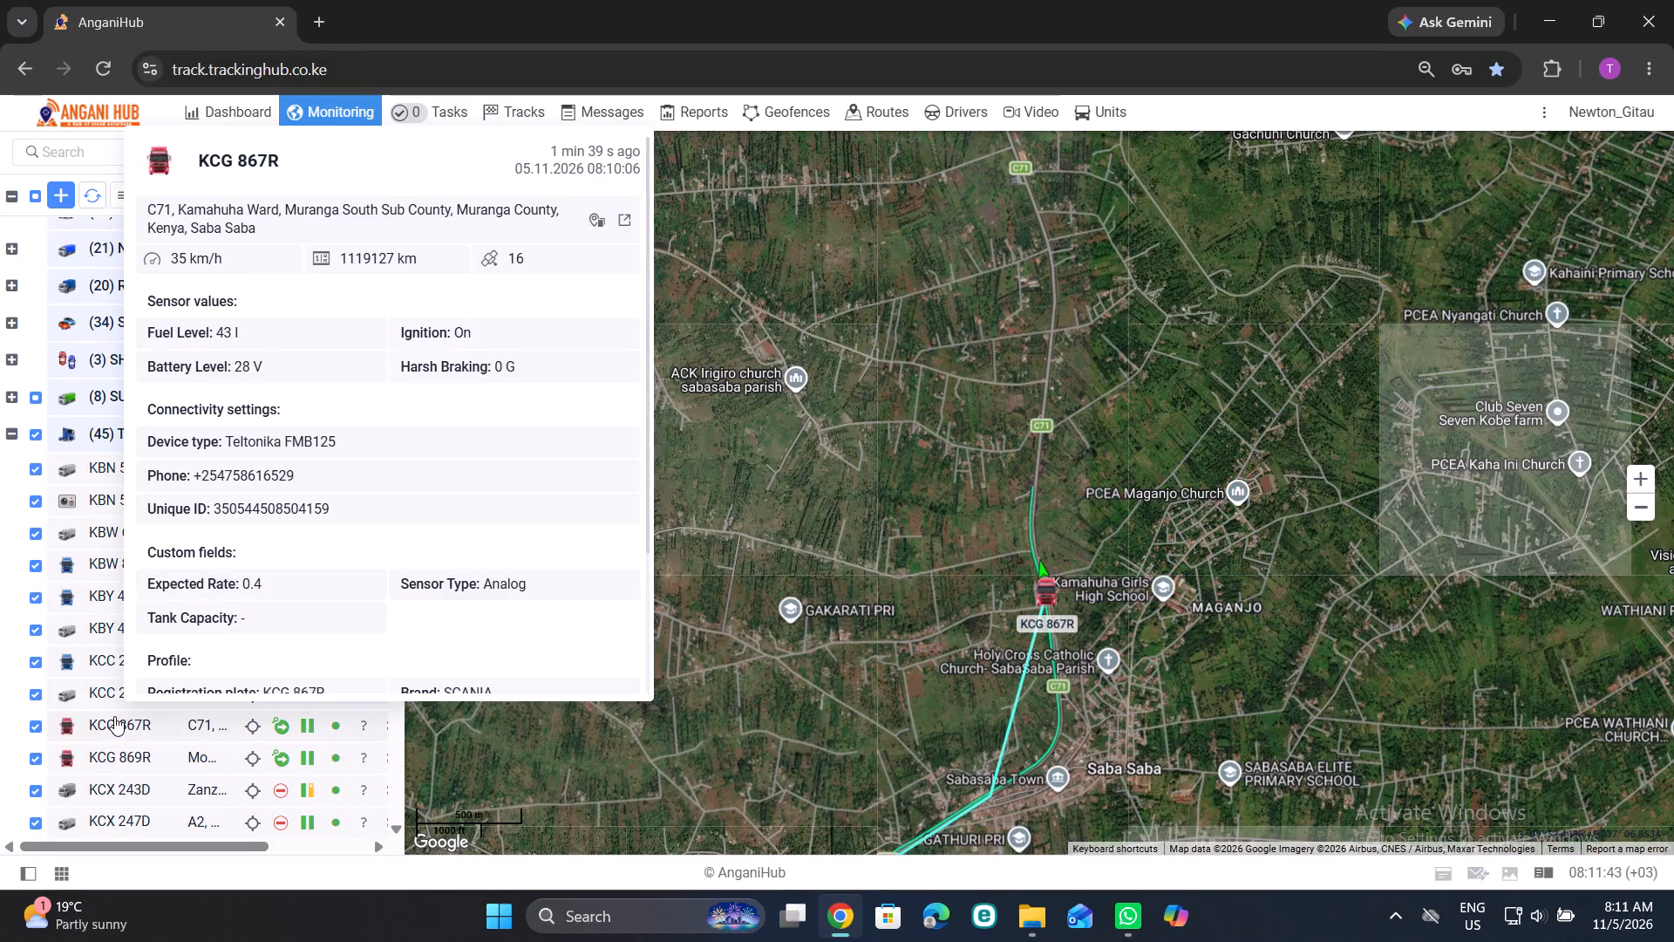
{"action": "key", "text": "shift+super+s"}
{"action": "triple_click", "coordinate": [114, 716]}
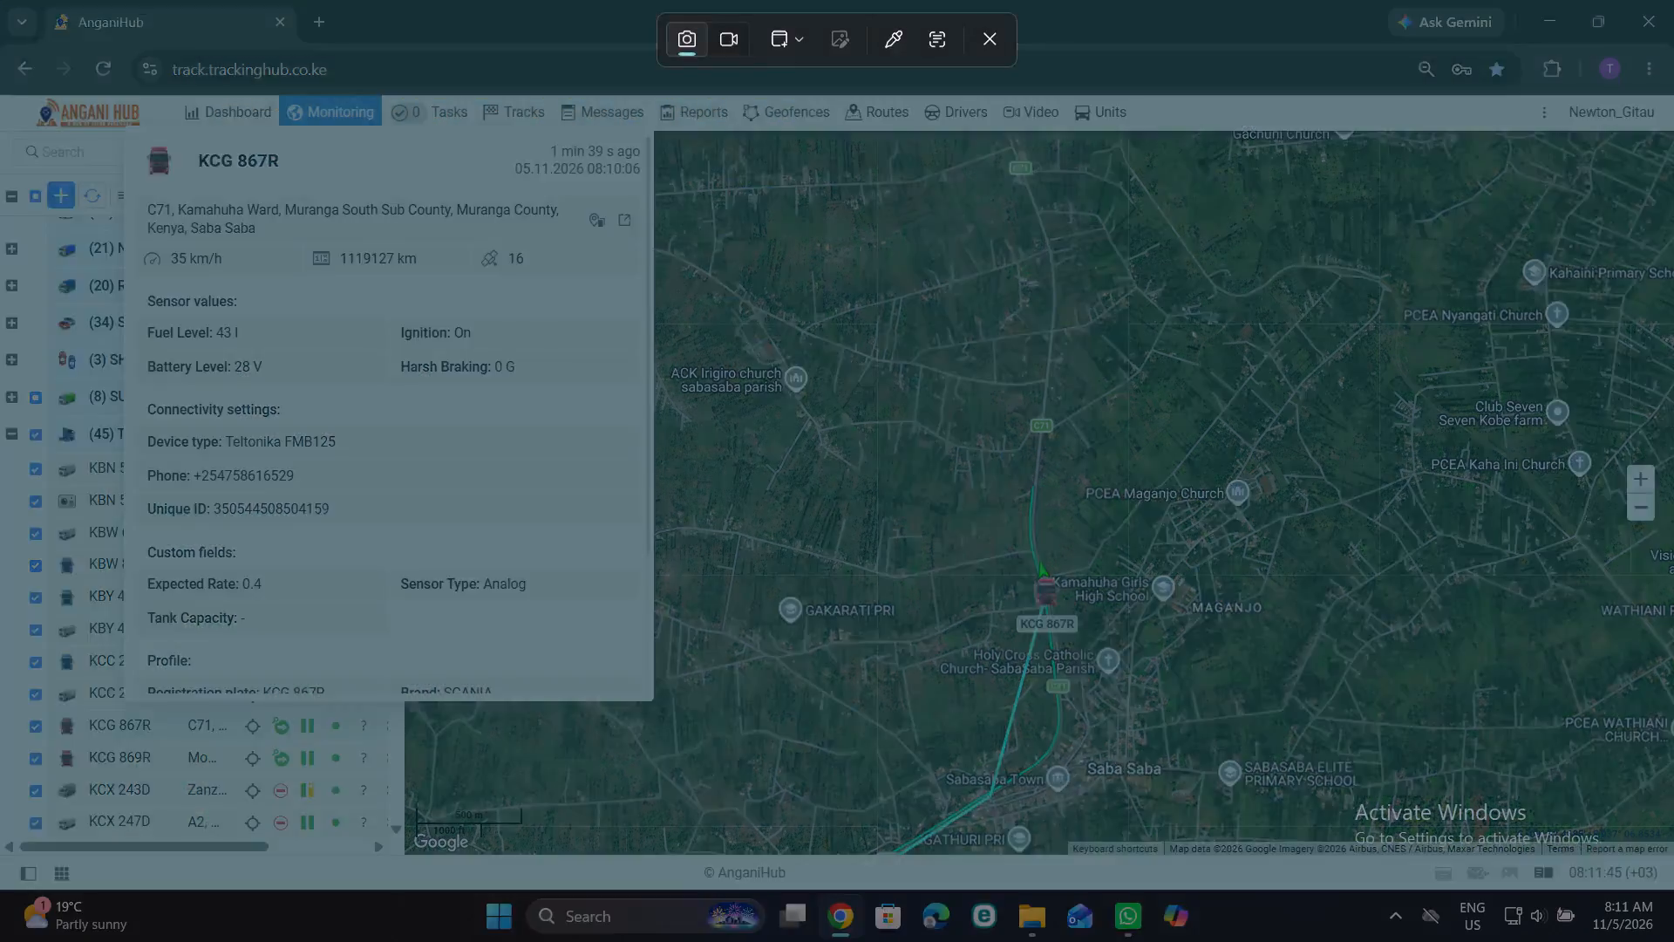
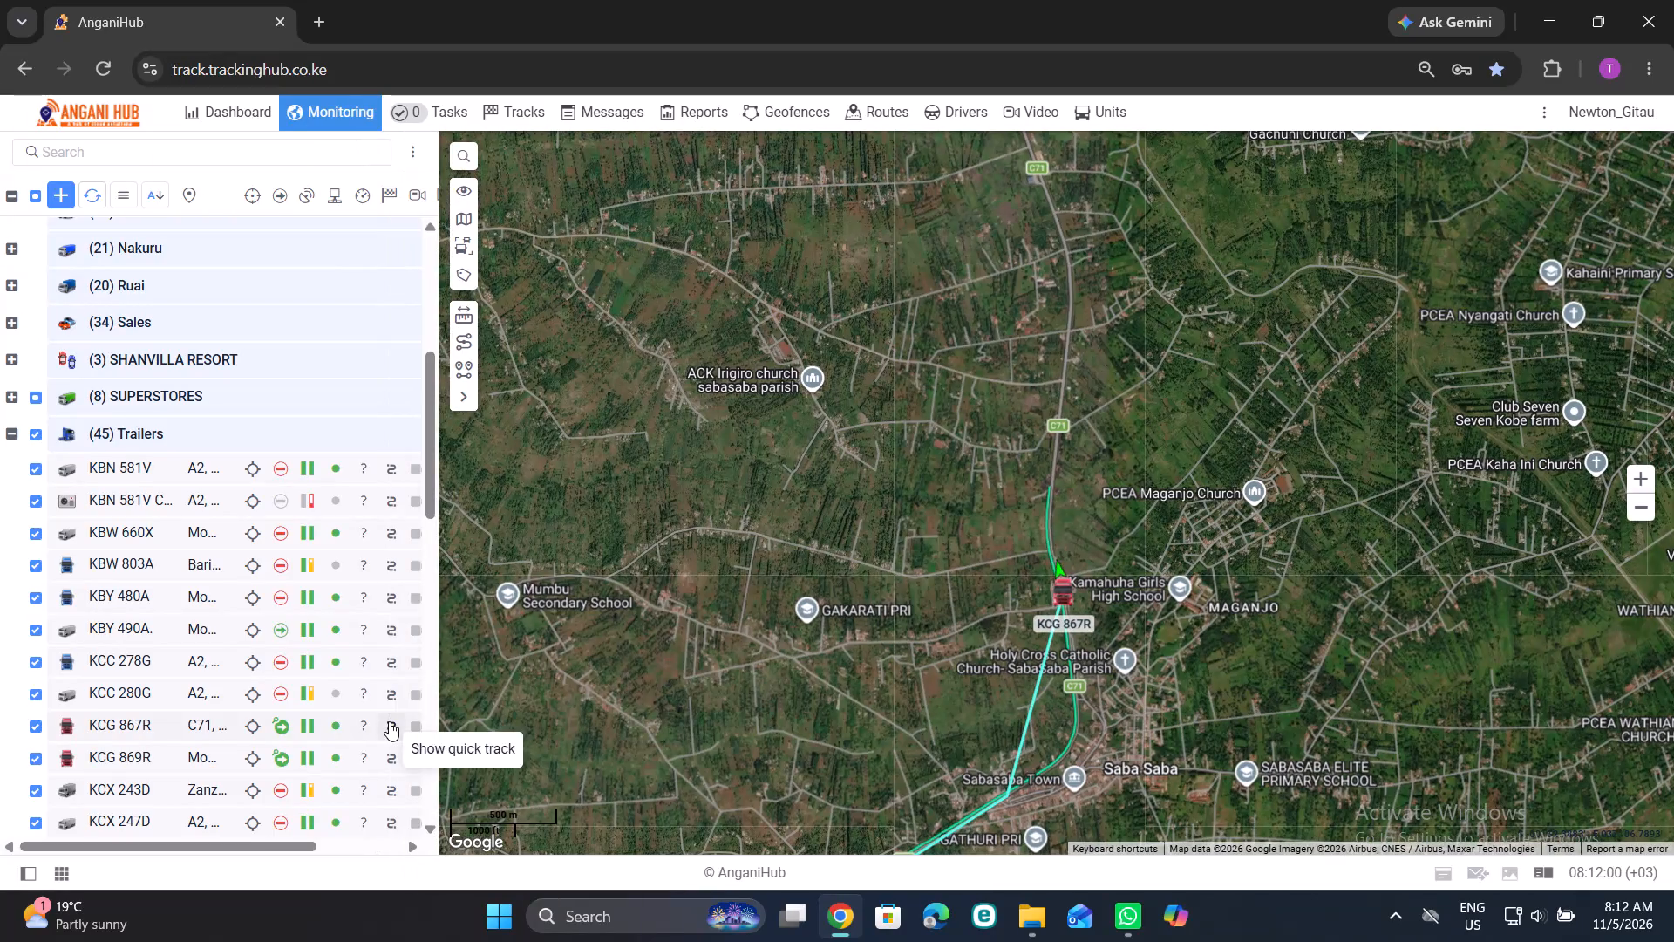
{"action": "left_click", "coordinate": [389, 721]}
{"action": "left_click", "coordinate": [110, 722]}
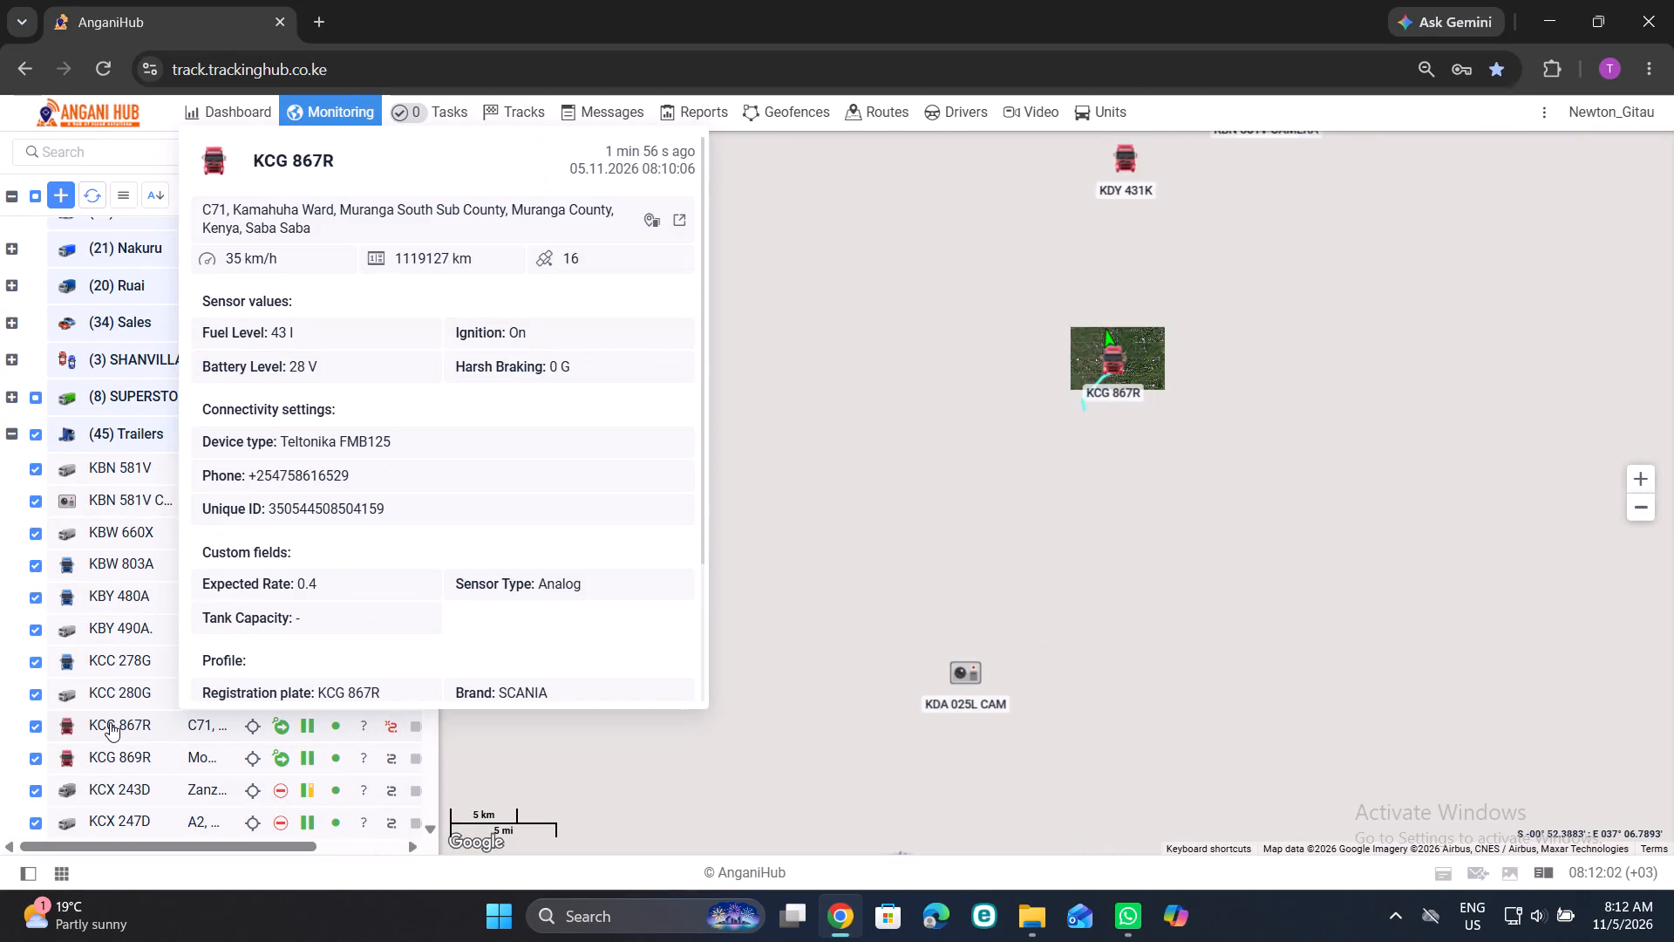
{"action": "left_click", "coordinate": [533, 99]}
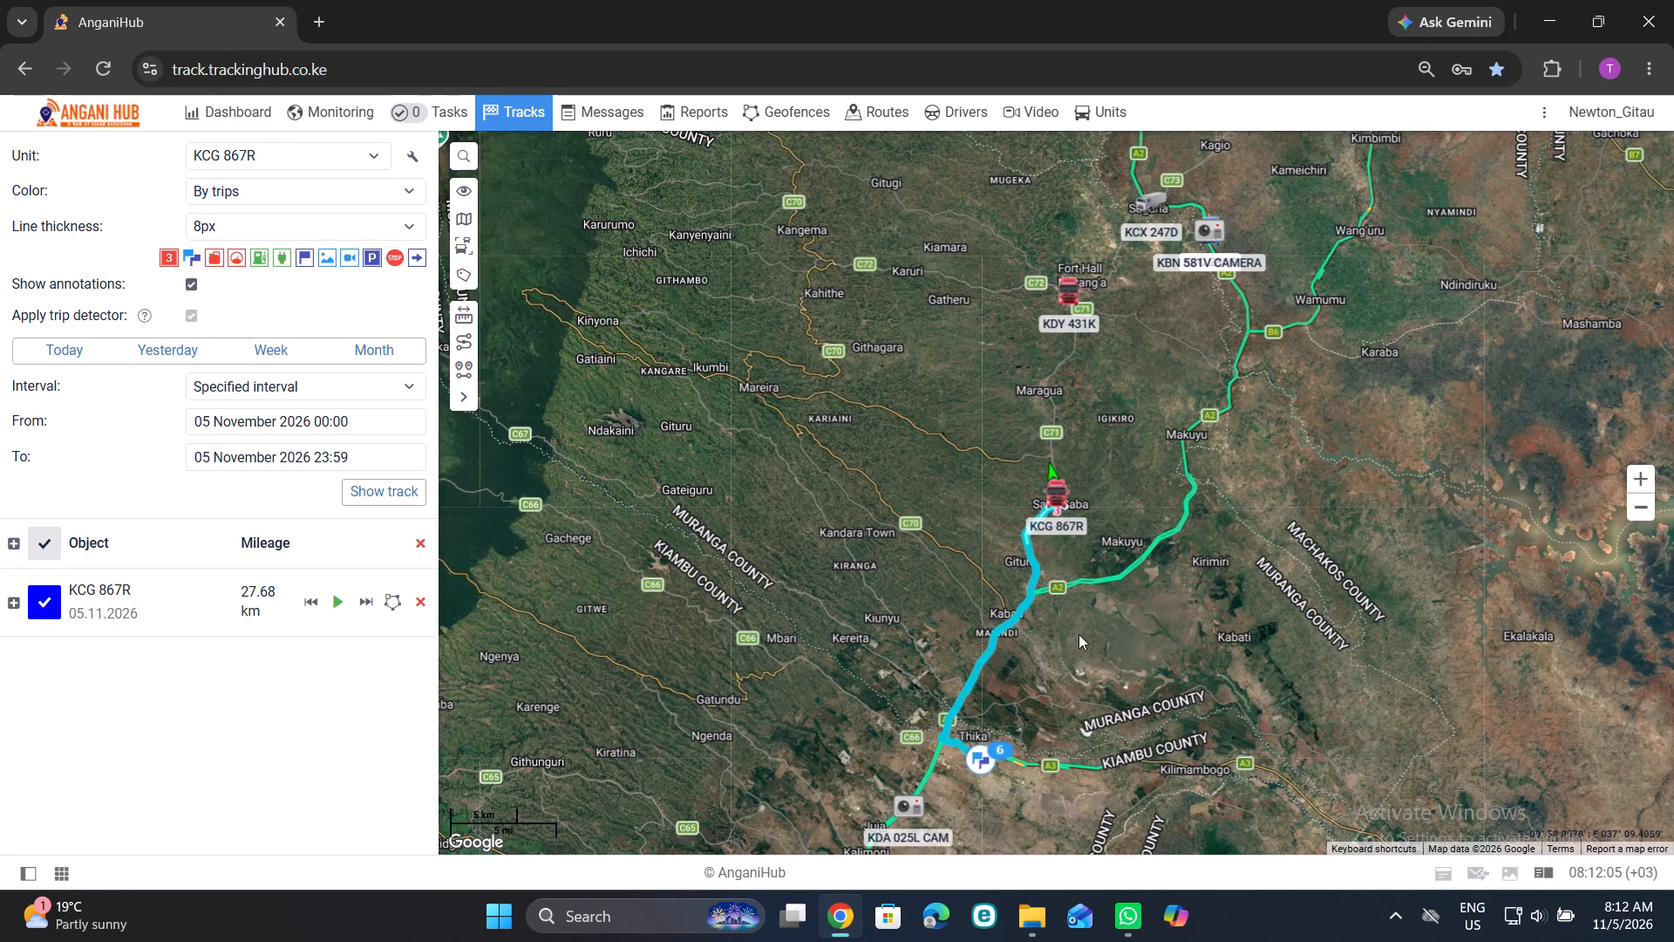
{"action": "left_click", "coordinate": [400, 543]}
{"action": "left_click", "coordinate": [409, 543]}
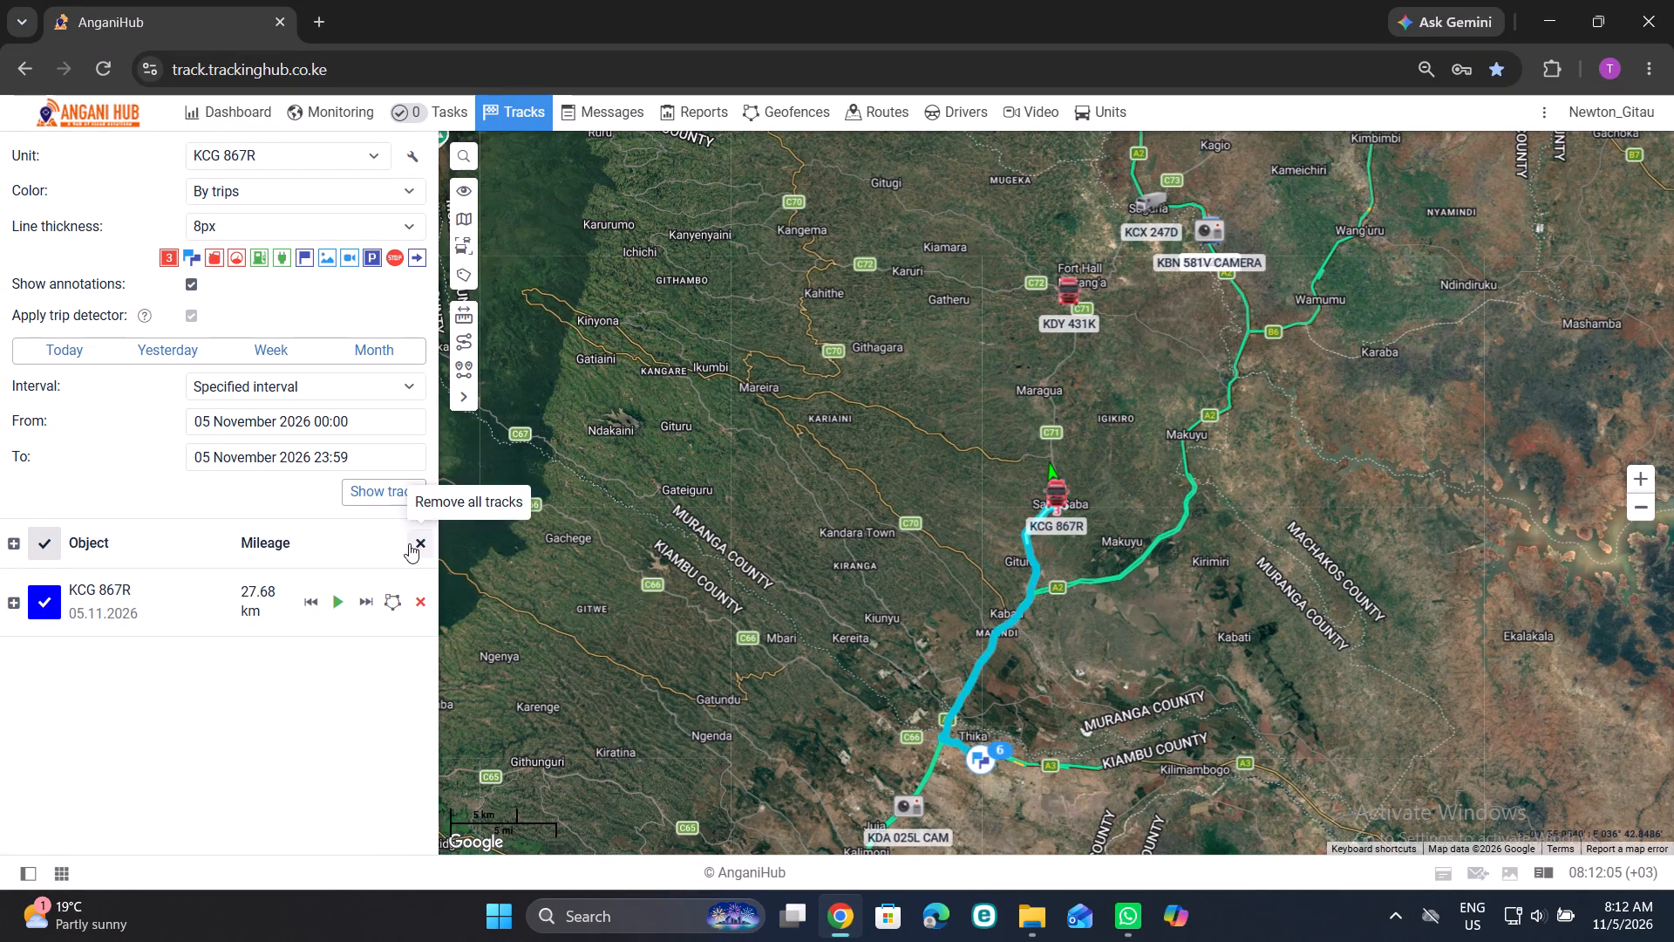
{"action": "left_click", "coordinate": [361, 110]}
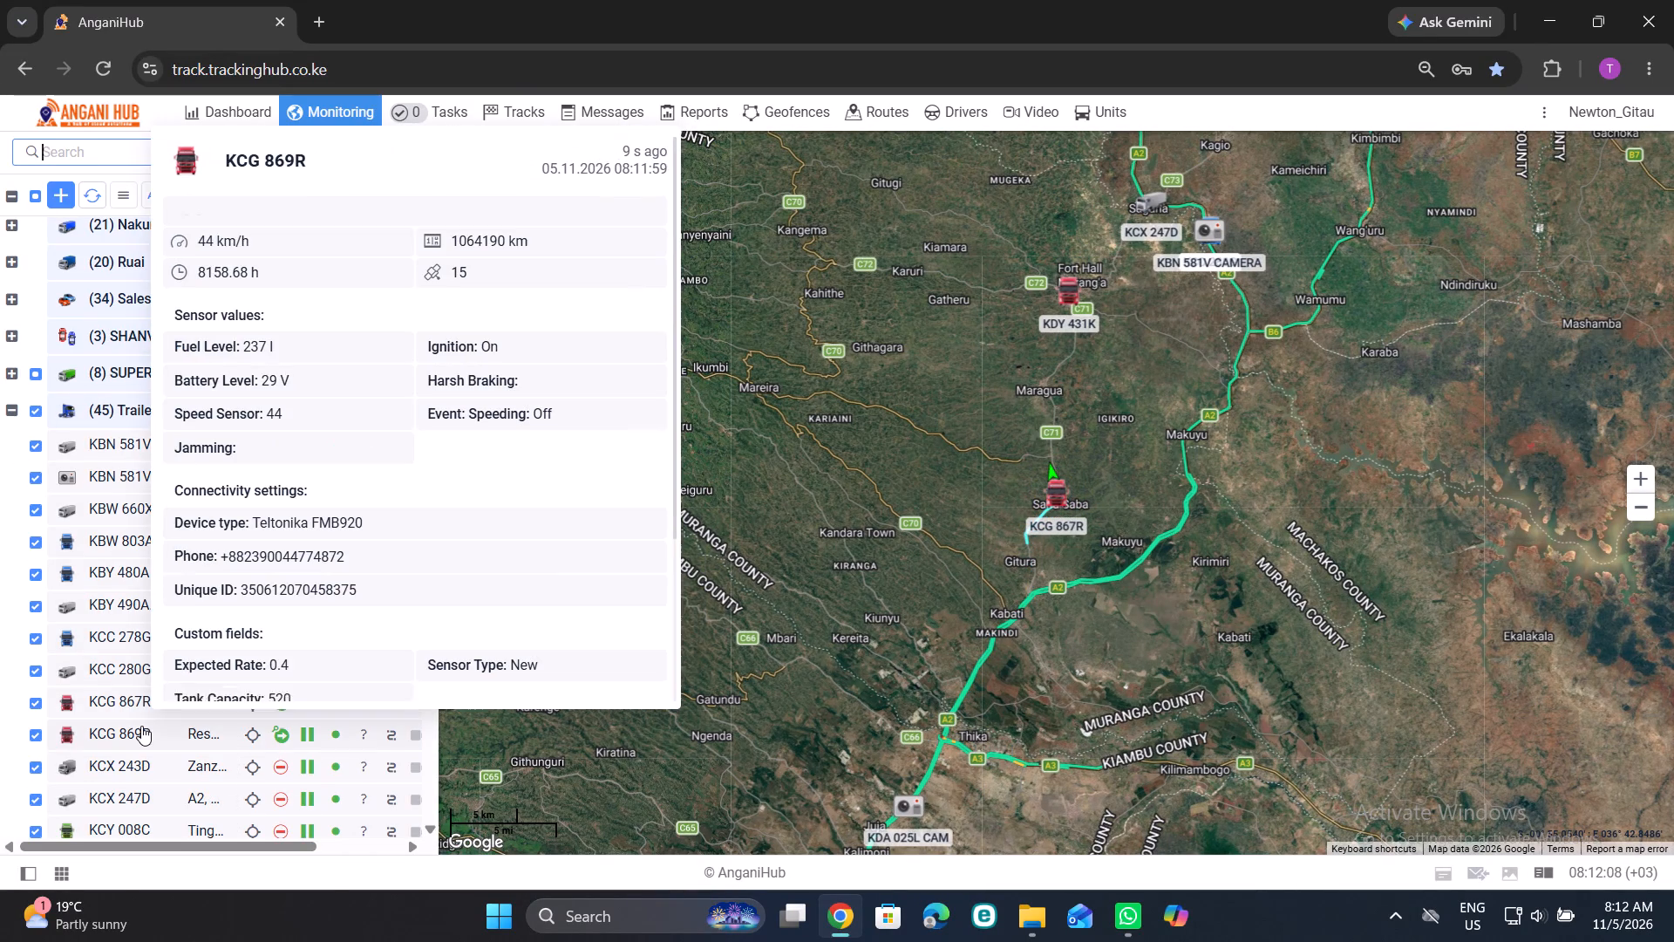
{"action": "left_click", "coordinate": [141, 726]}
{"action": "scroll", "coordinate": [995, 528], "scroll_direction": "up", "scroll_amount": 2}
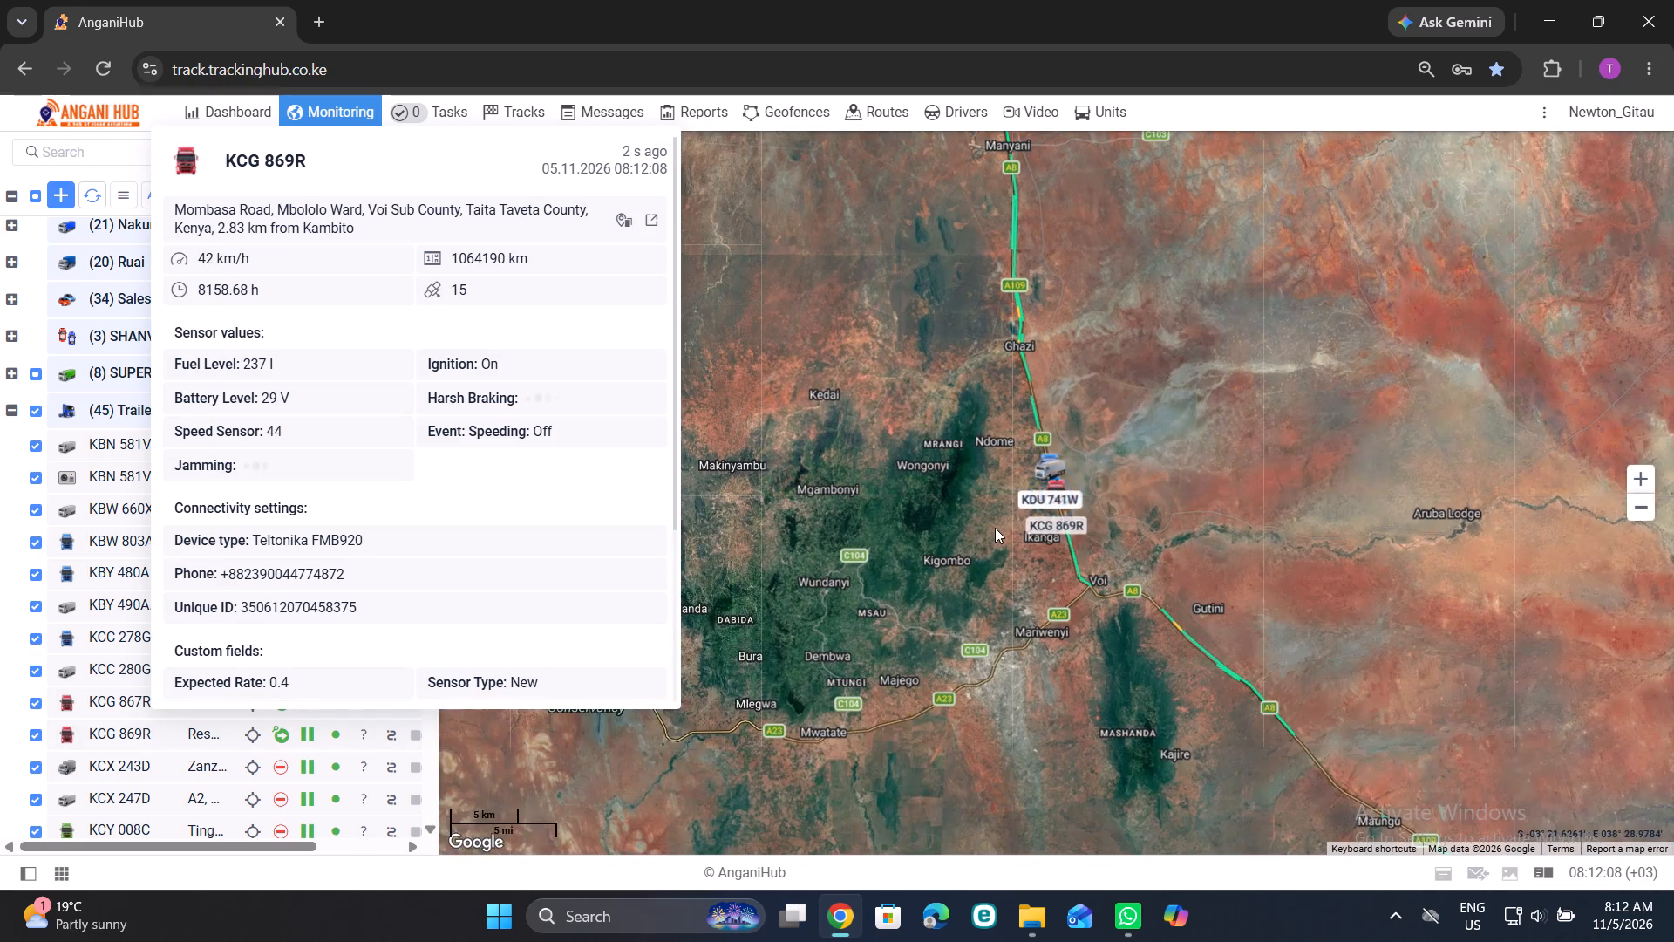
{"action": "scroll", "coordinate": [995, 528], "scroll_direction": "up", "scroll_amount": 4}
{"action": "left_click_drag", "start_coordinate": [1150, 488], "coordinate": [1125, 514]}
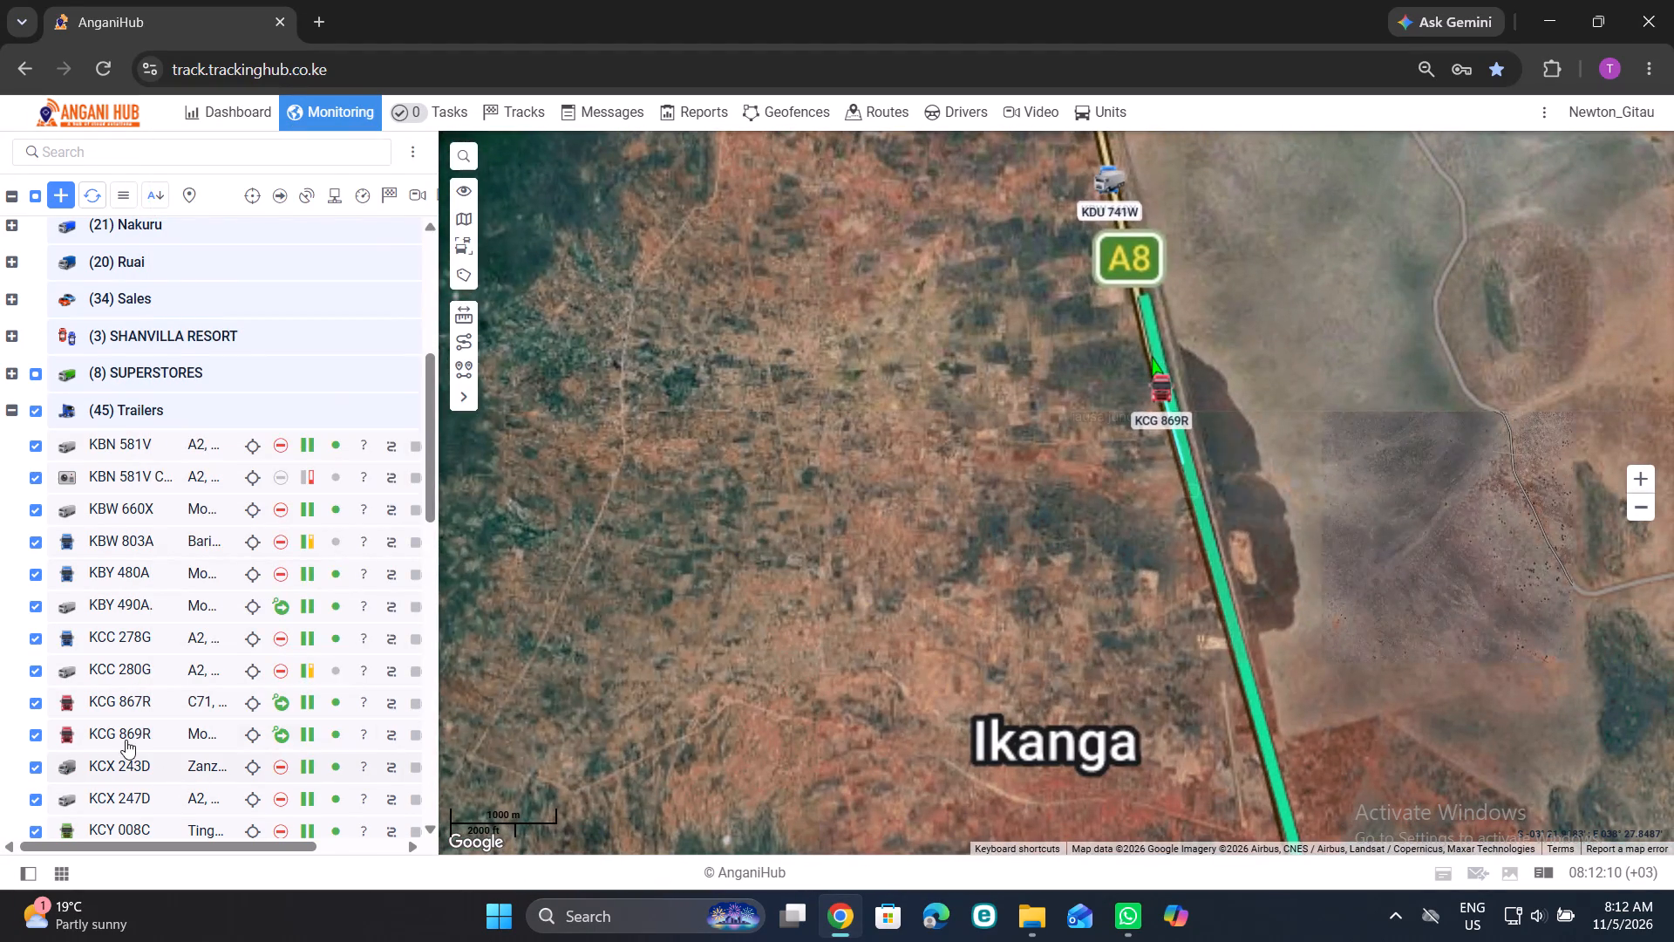
{"action": "key", "text": "shift+super+s"}
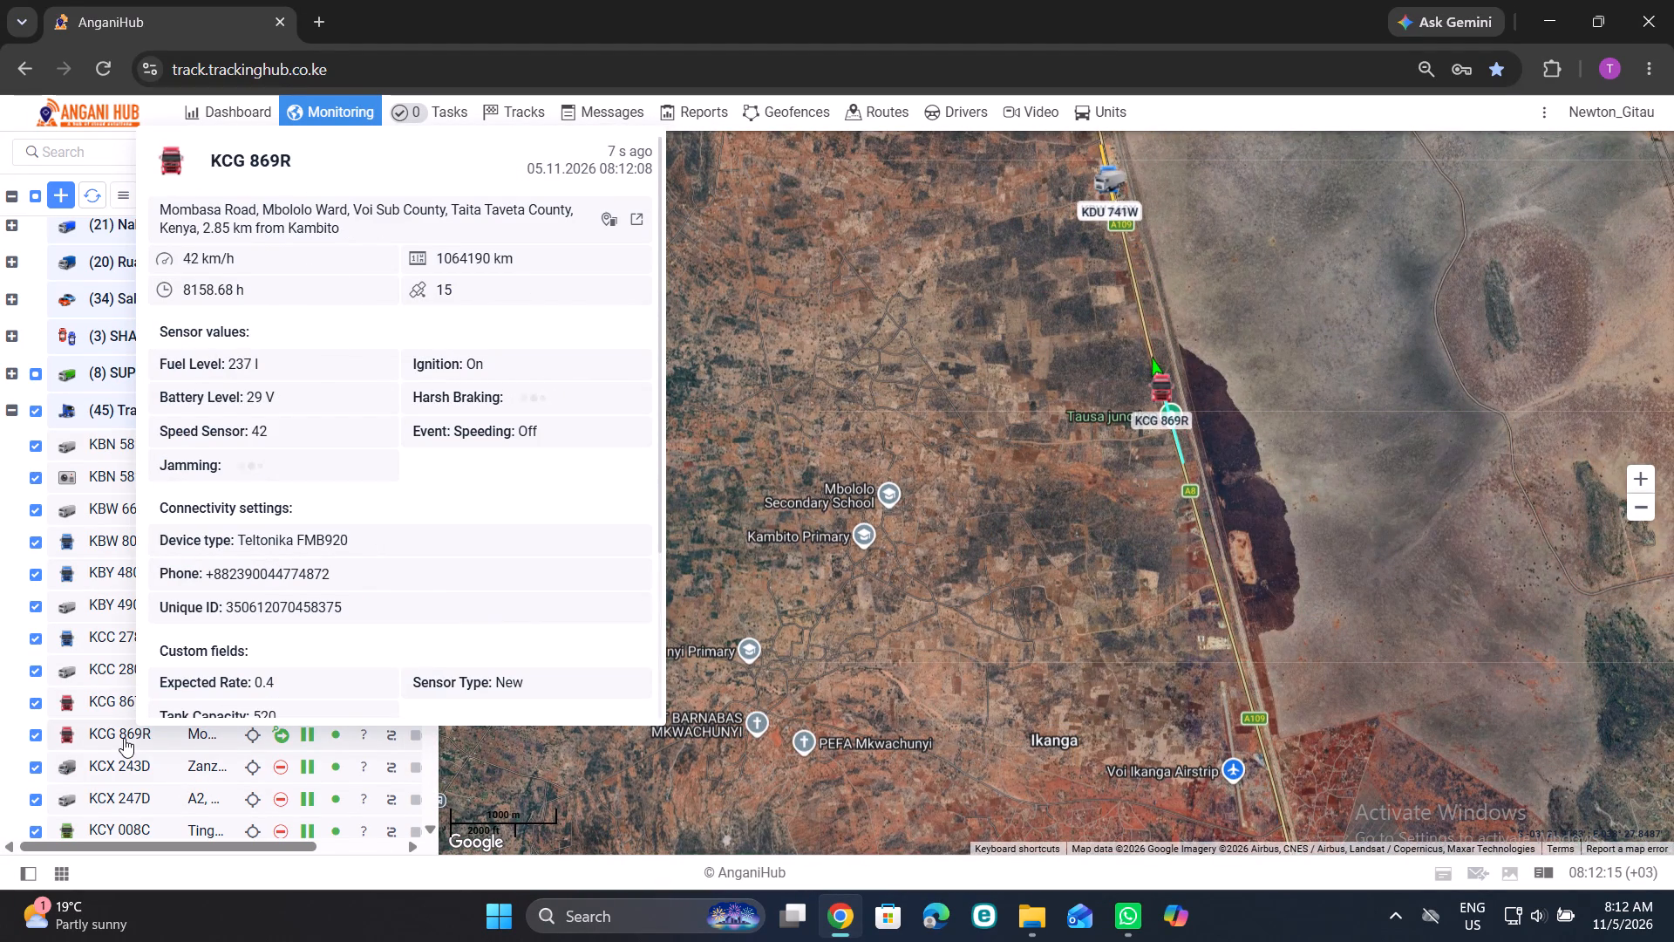
{"action": "triple_click", "coordinate": [124, 738]}
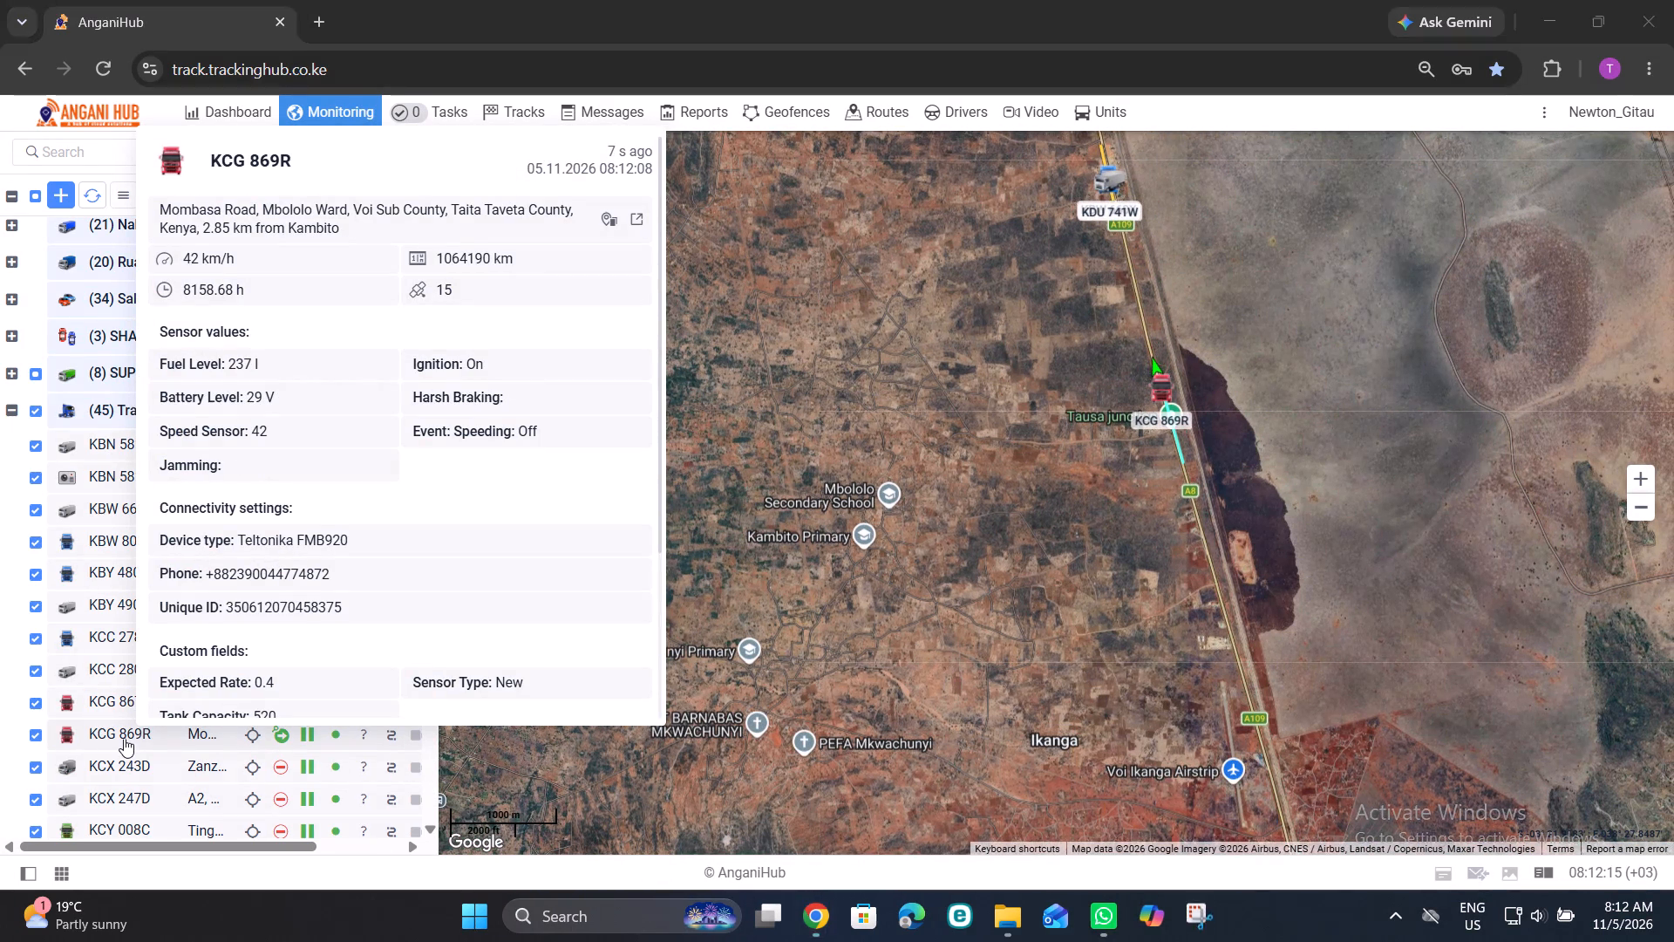
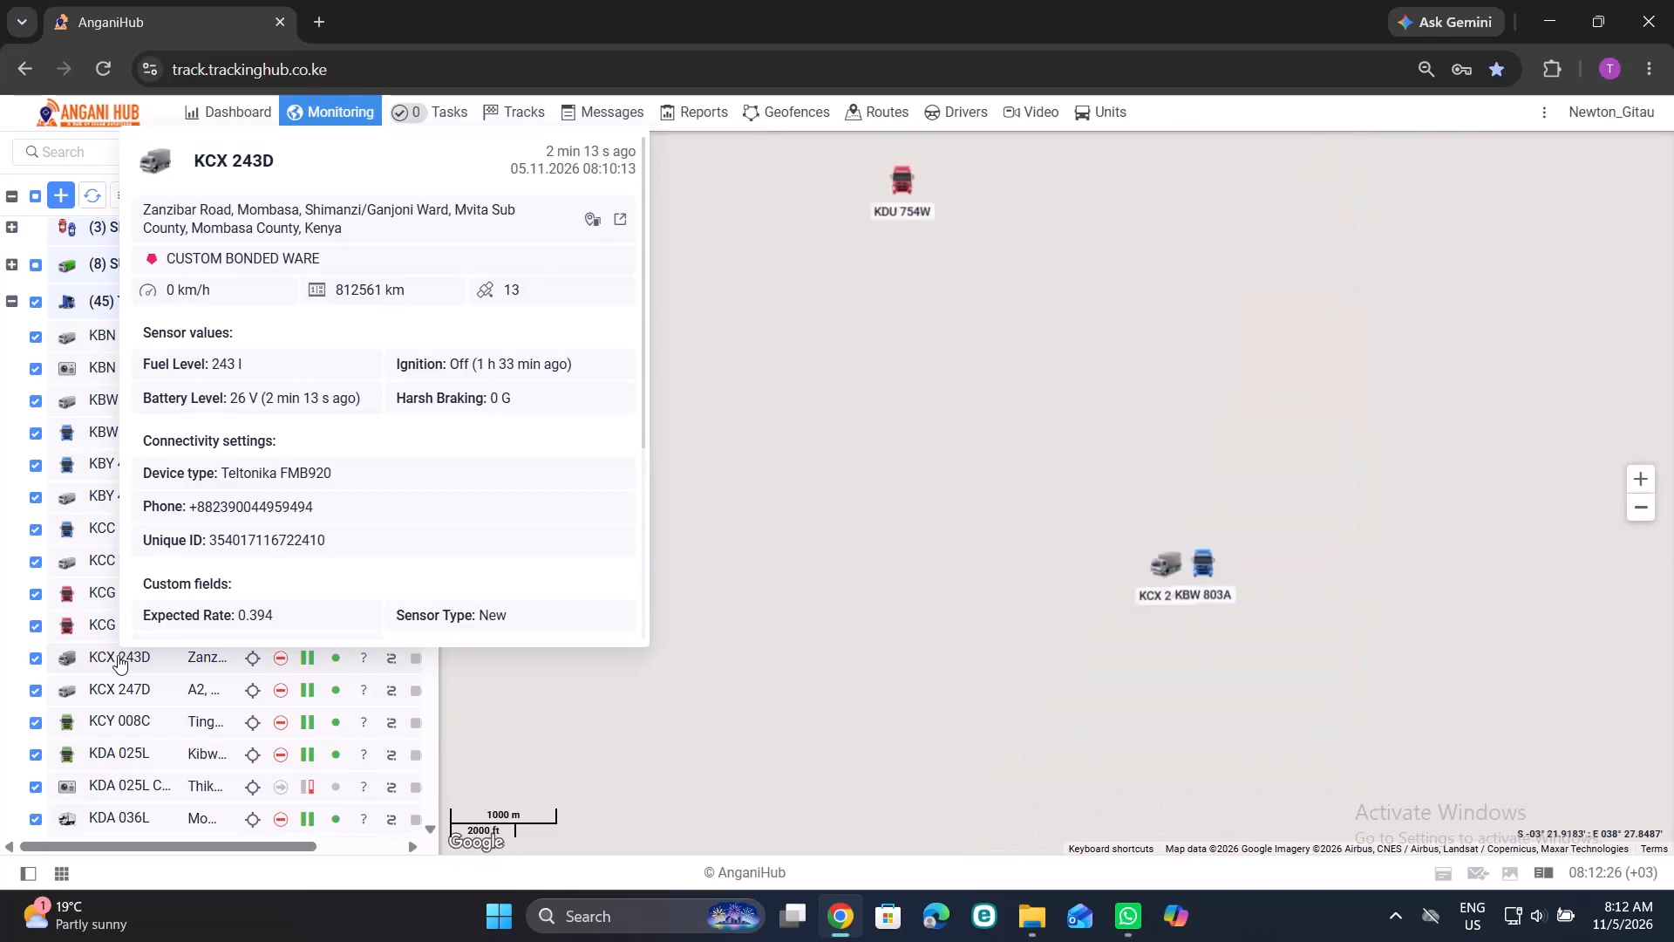
{"action": "scroll", "coordinate": [935, 486], "scroll_direction": "up", "scroll_amount": 4, "text": "shift"}
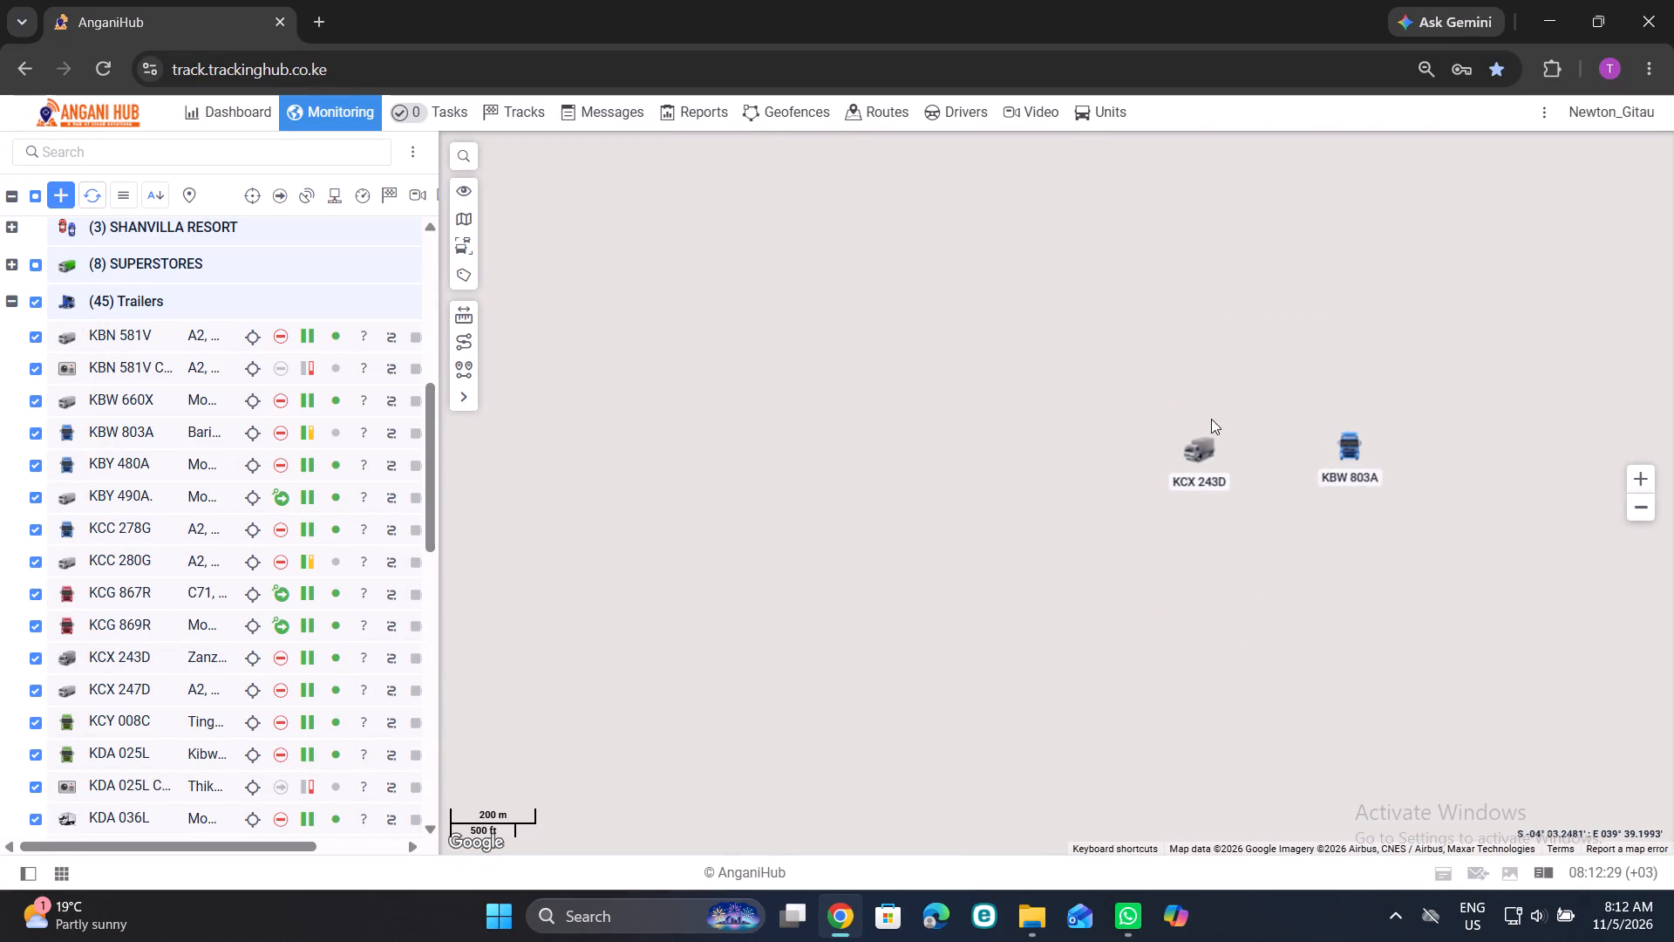
{"action": "scroll", "coordinate": [1211, 419], "scroll_direction": "up", "scroll_amount": 3}
{"action": "left_click_drag", "start_coordinate": [1081, 552], "coordinate": [1033, 571]}
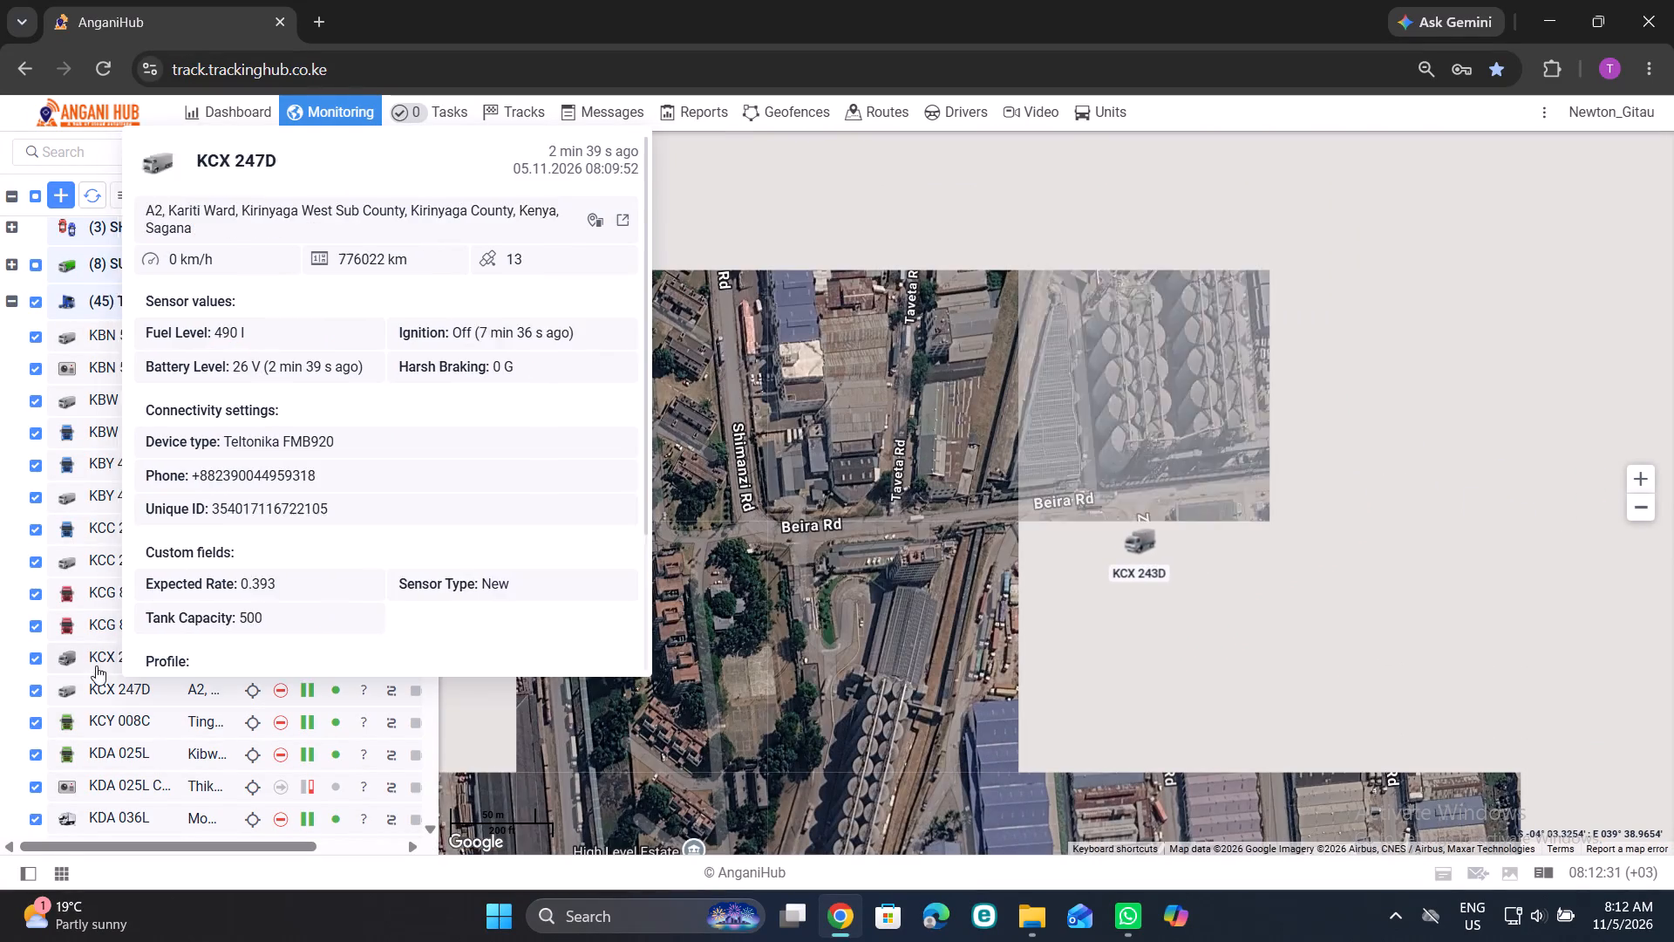
{"action": "key", "text": "shift+super+s"}
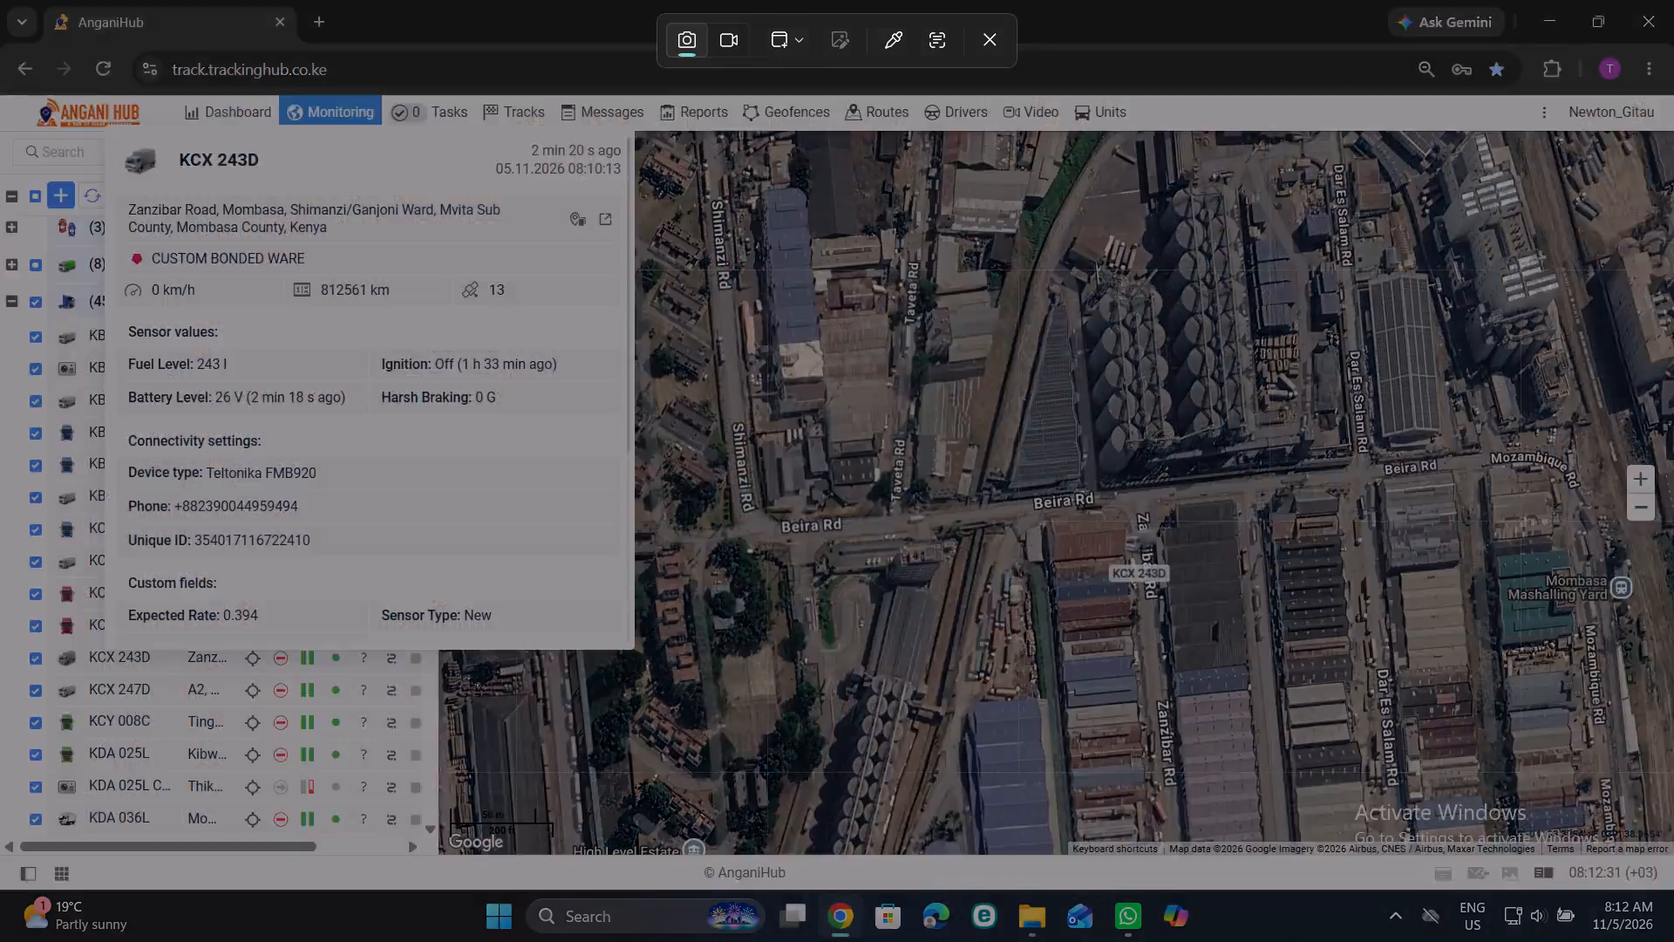
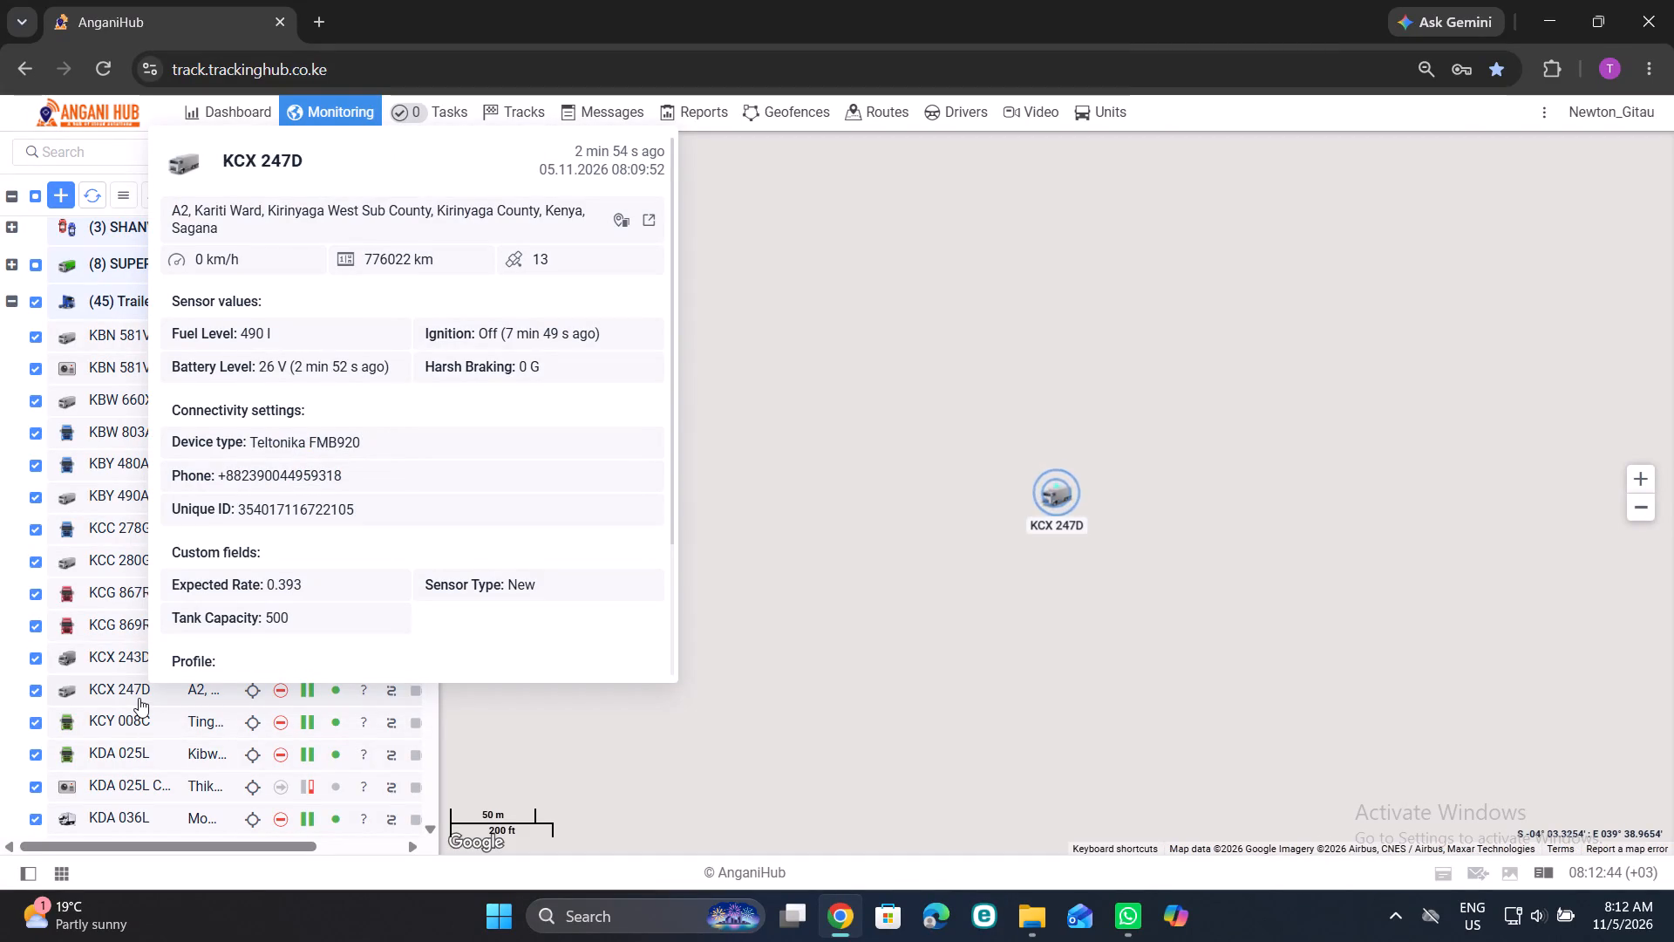
{"action": "key", "text": "shift+super+s"}
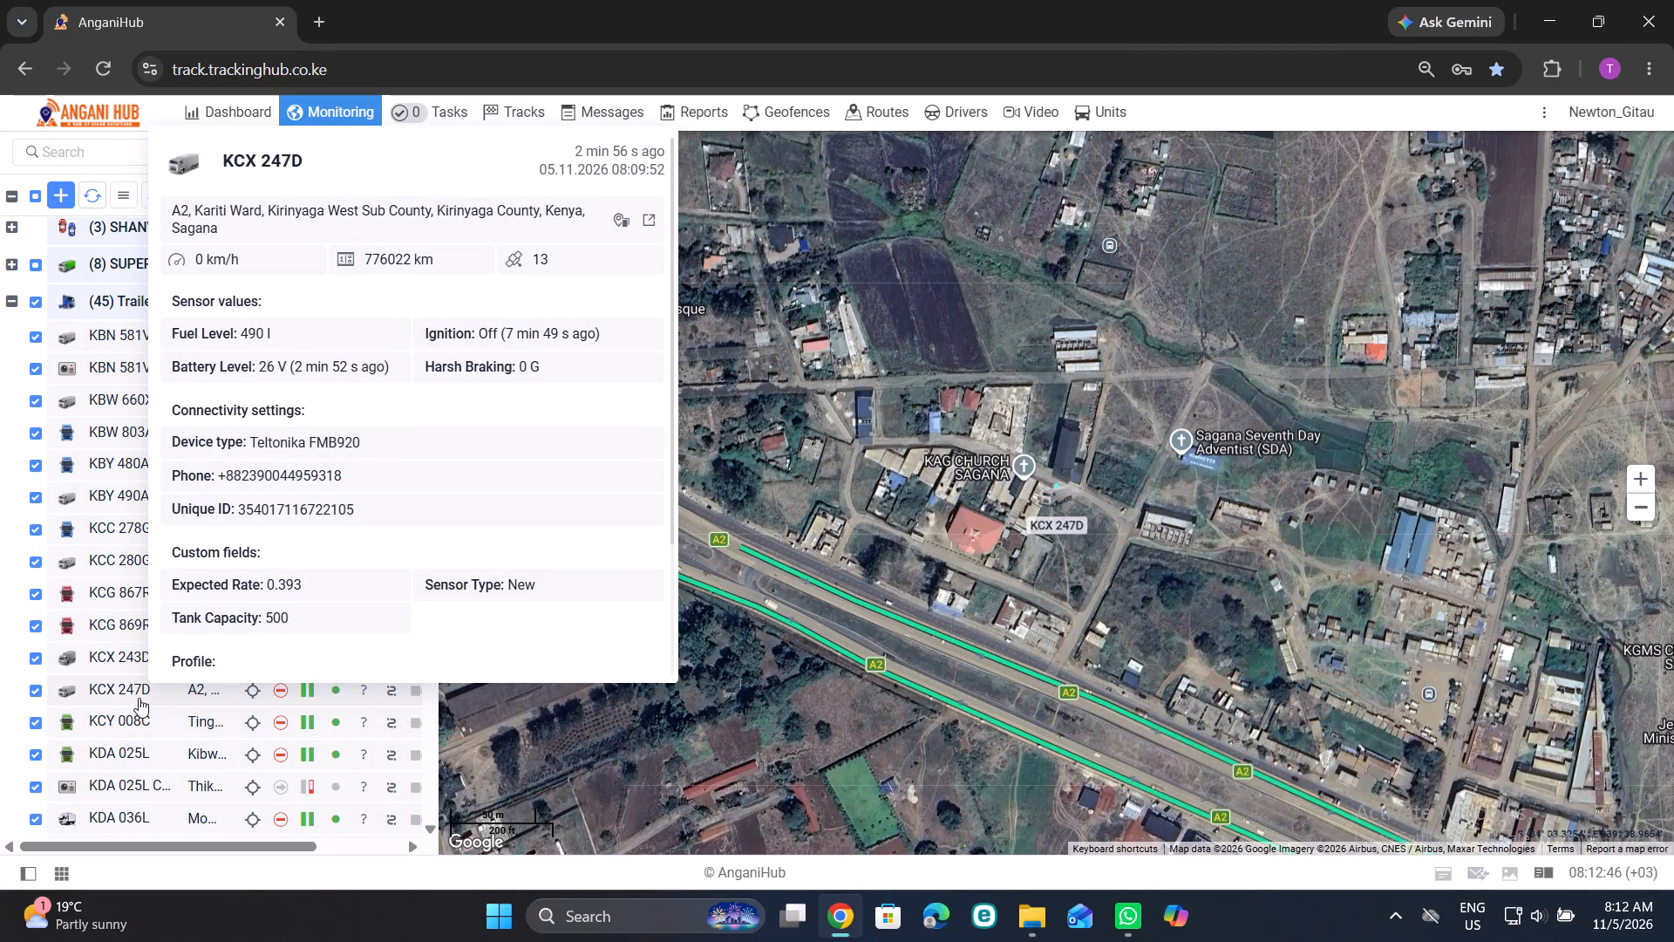
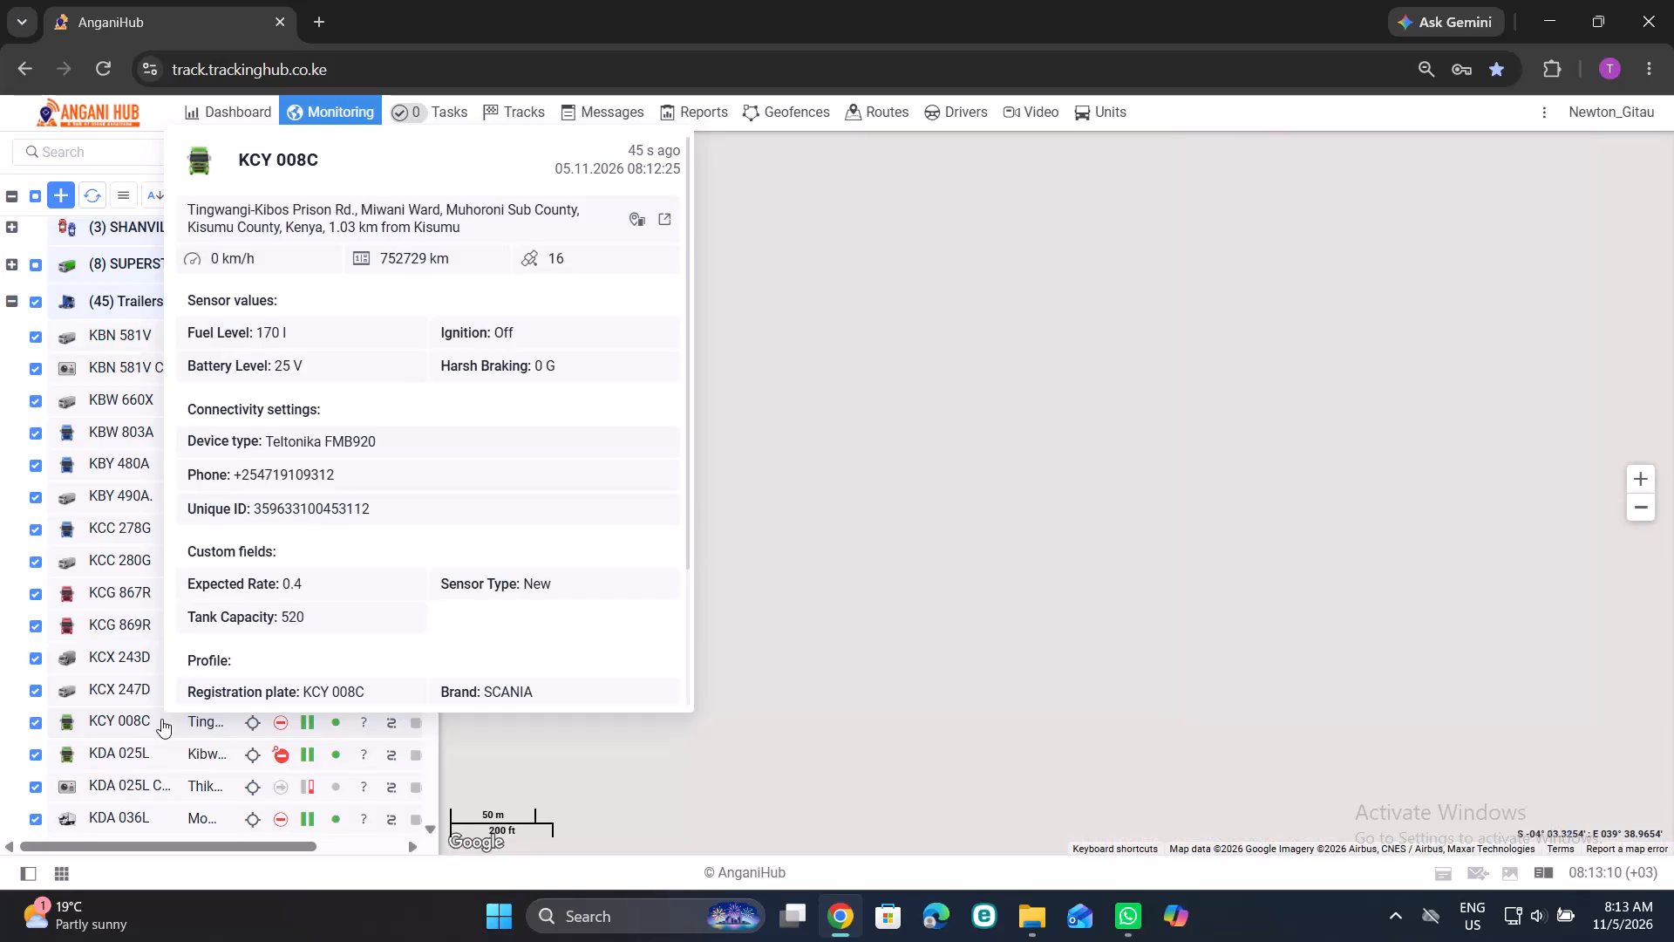
{"action": "key", "text": "shift+super+s"}
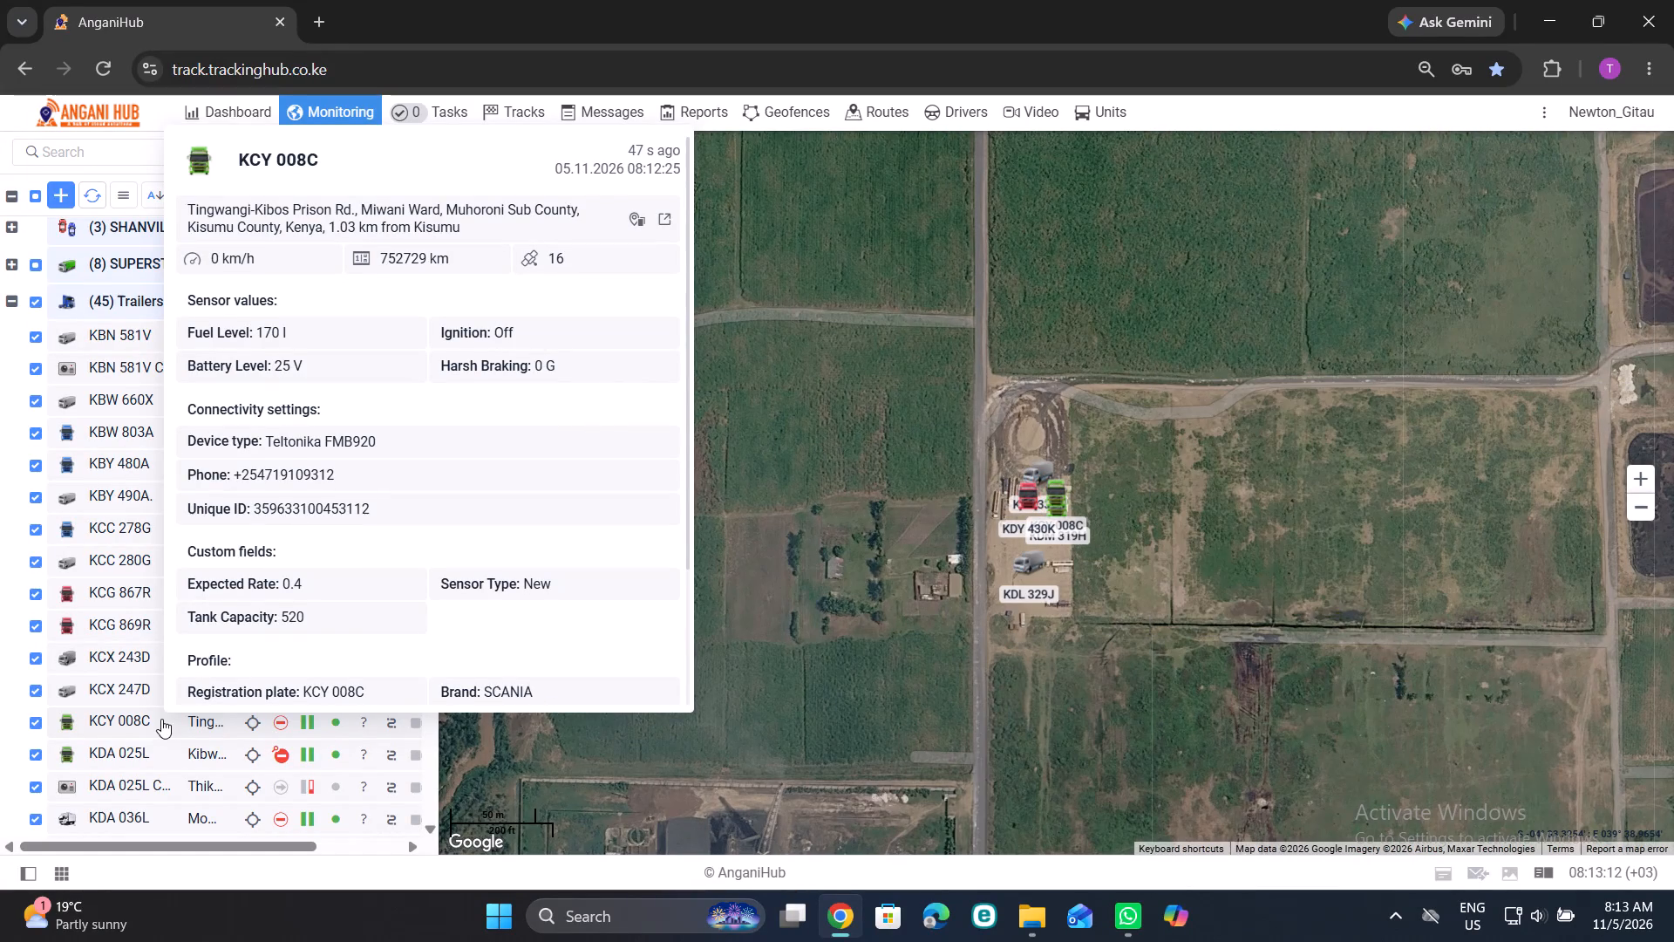
{"action": "triple_click", "coordinate": [161, 719]}
{"action": "triple_click", "coordinate": [161, 719]}
{"action": "key", "text": "alt+Tab"}
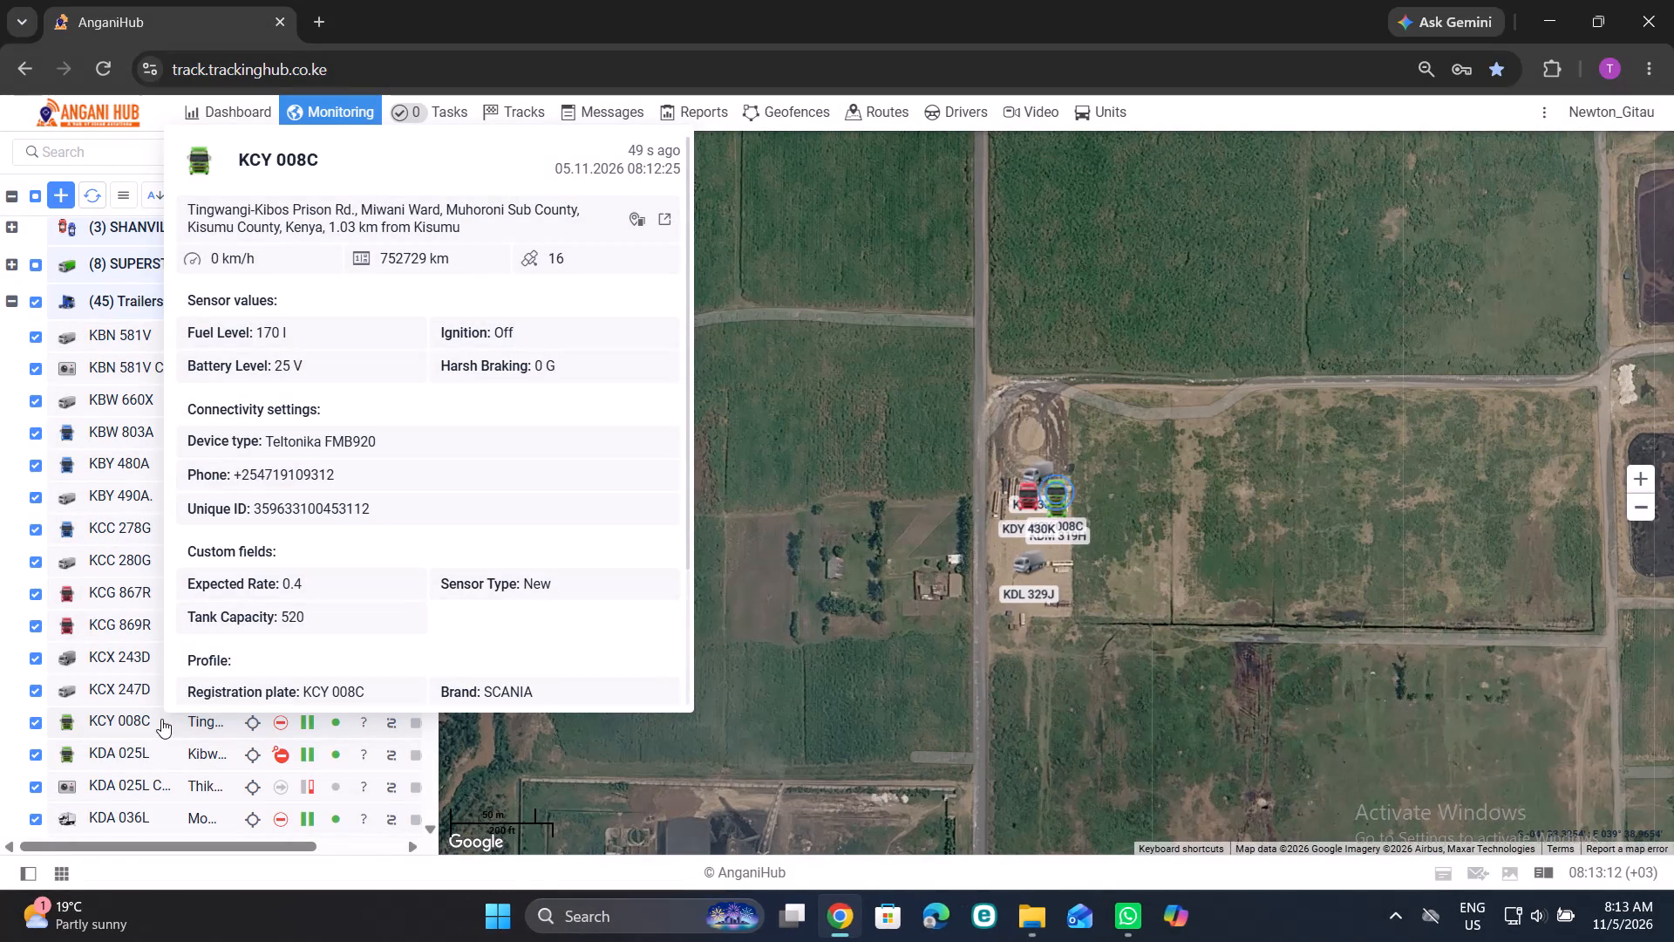
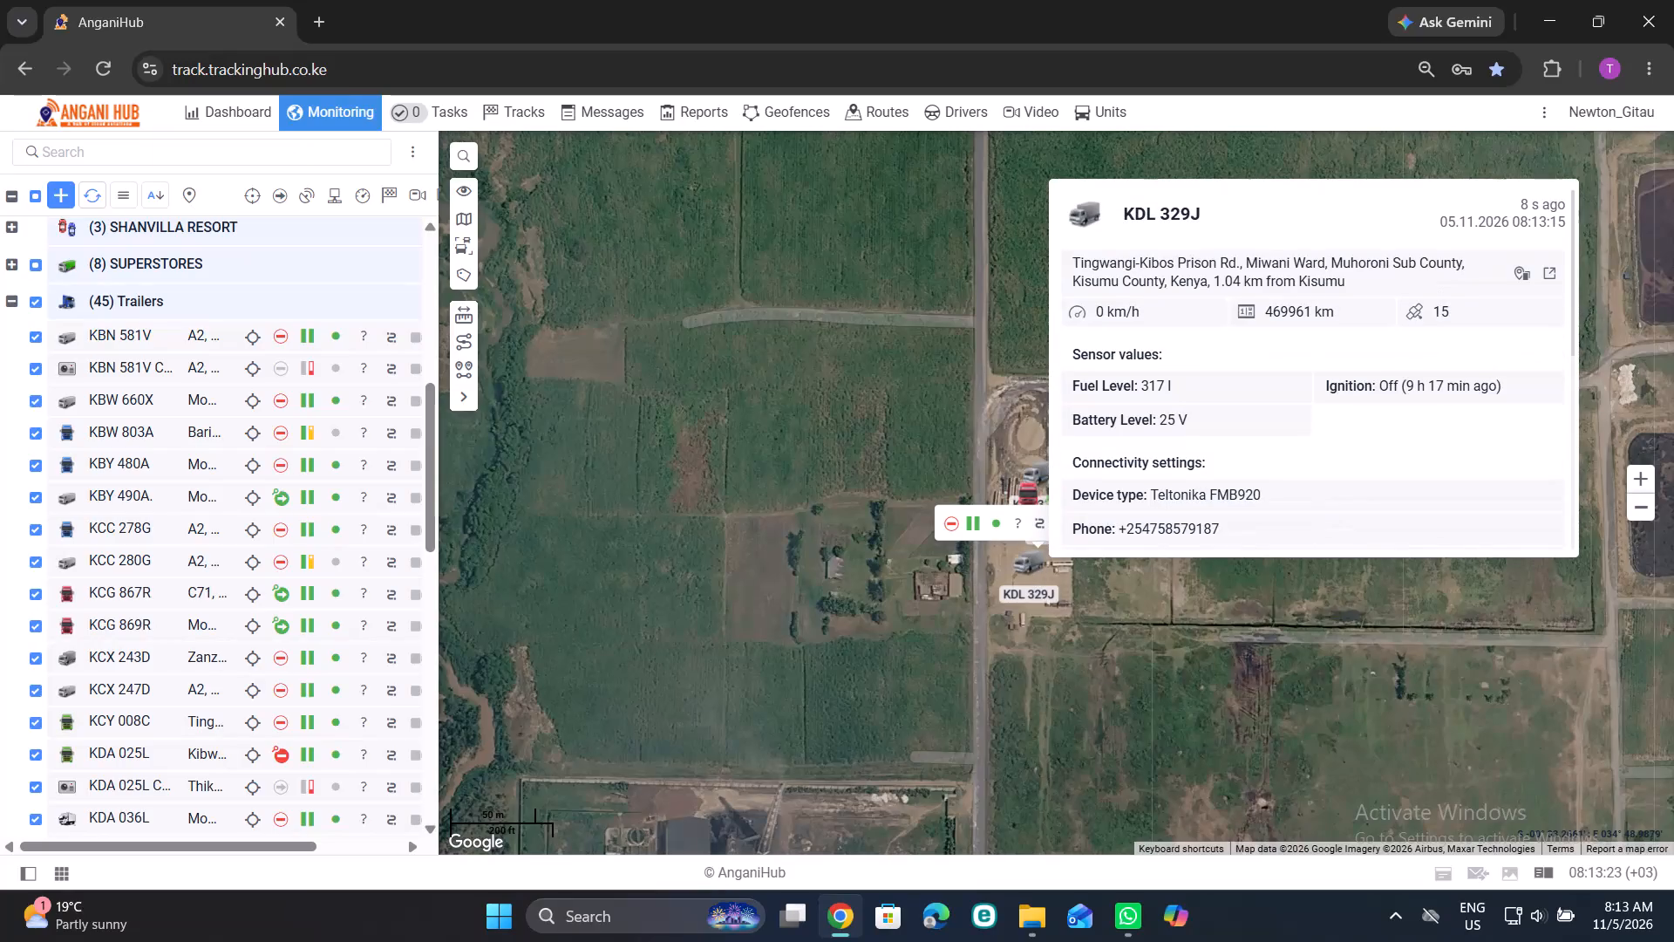
{"action": "triple_click", "coordinate": [1271, 425]}
{"action": "triple_click", "coordinate": [1274, 425]}
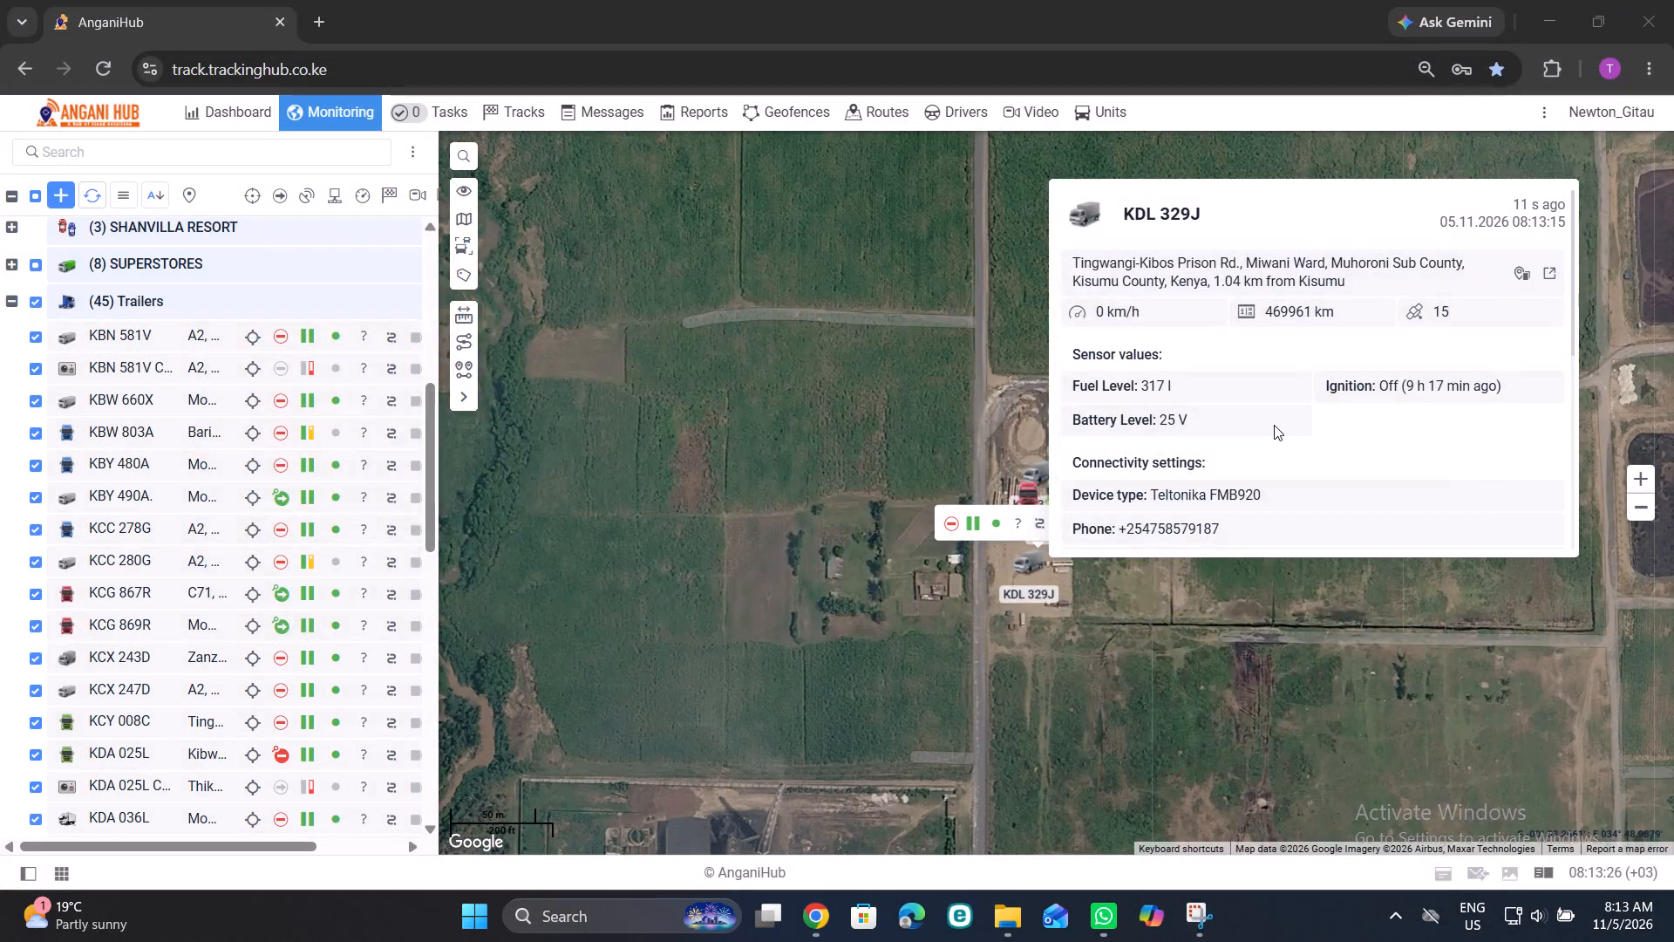
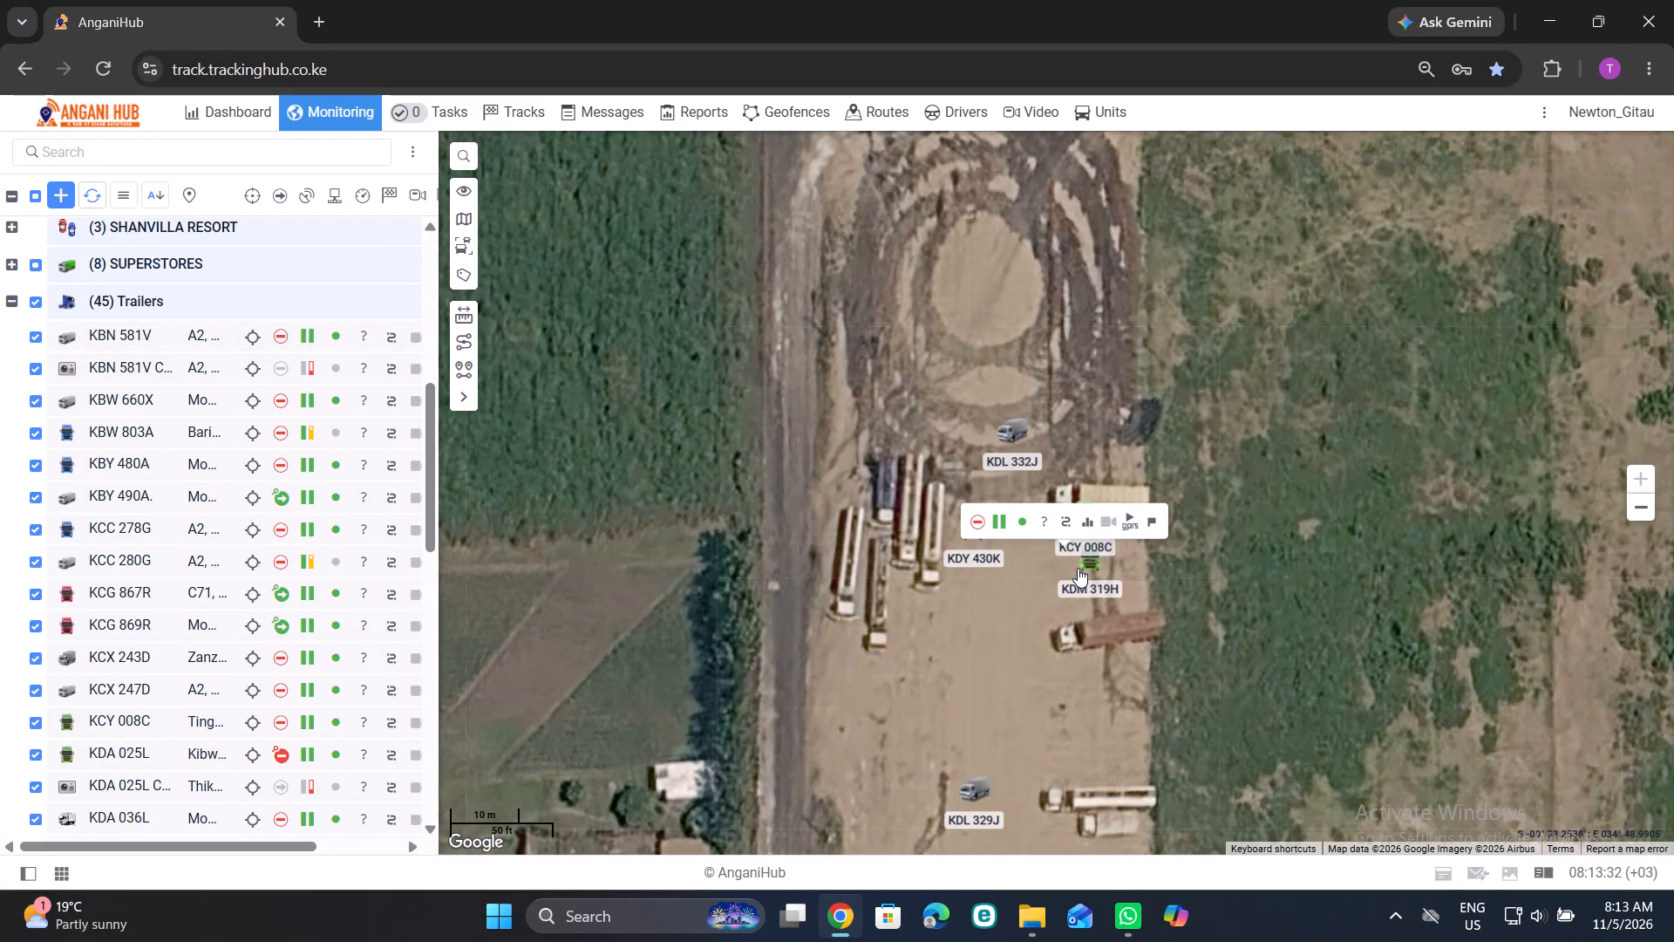
{"action": "key", "text": "shift+super+s"}
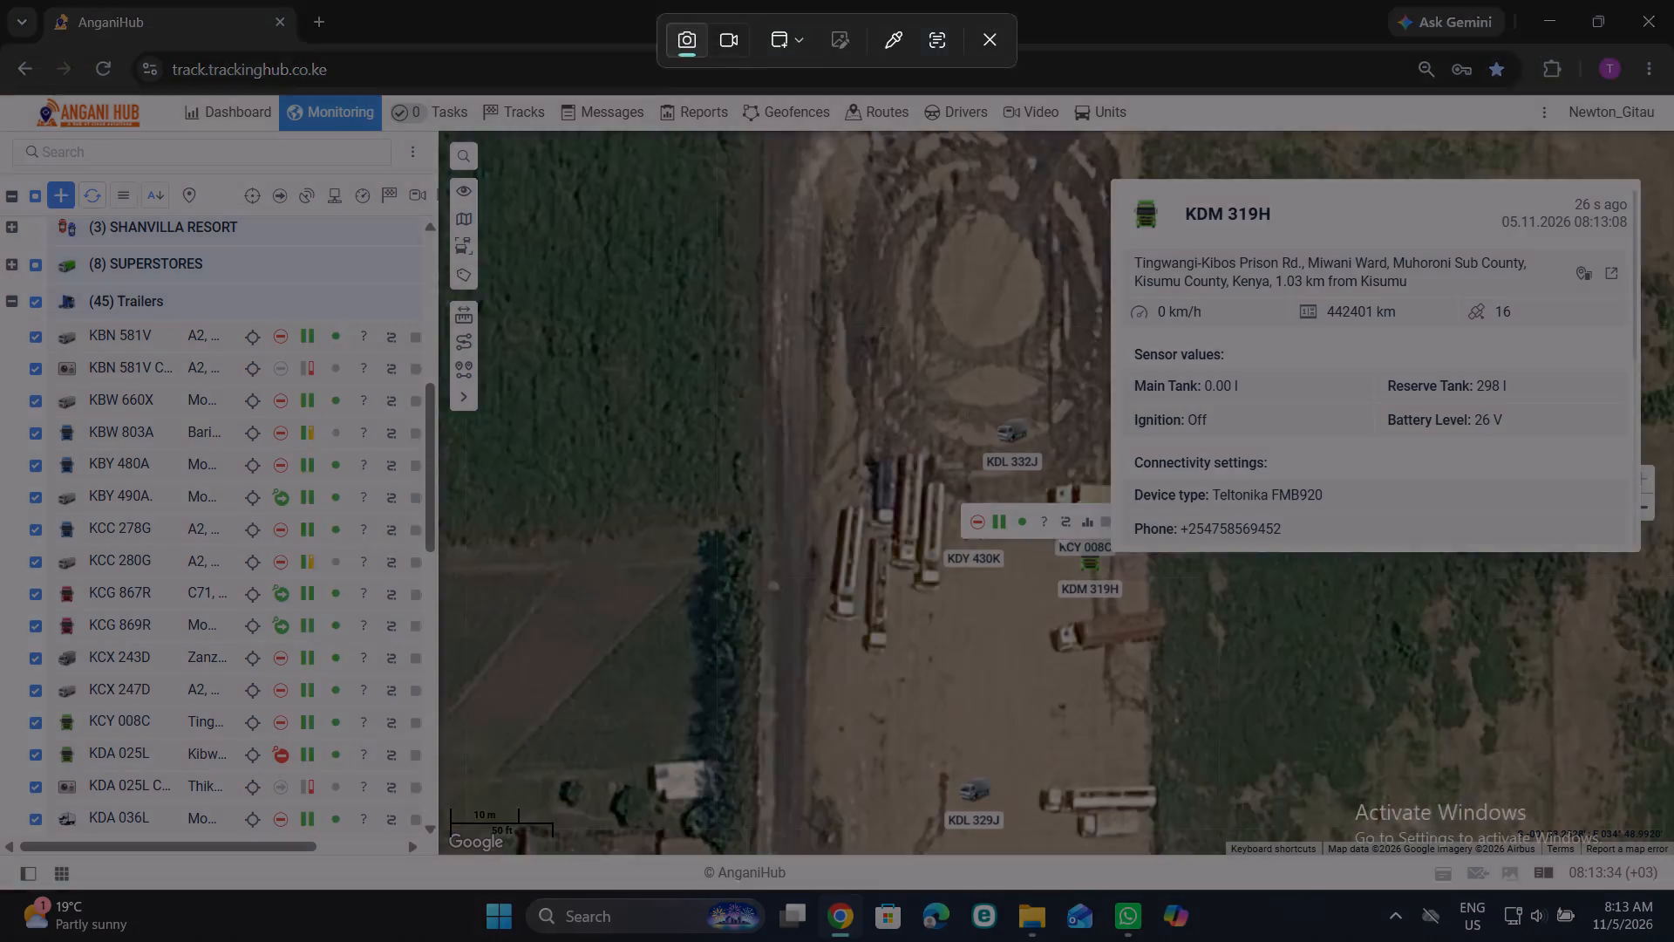
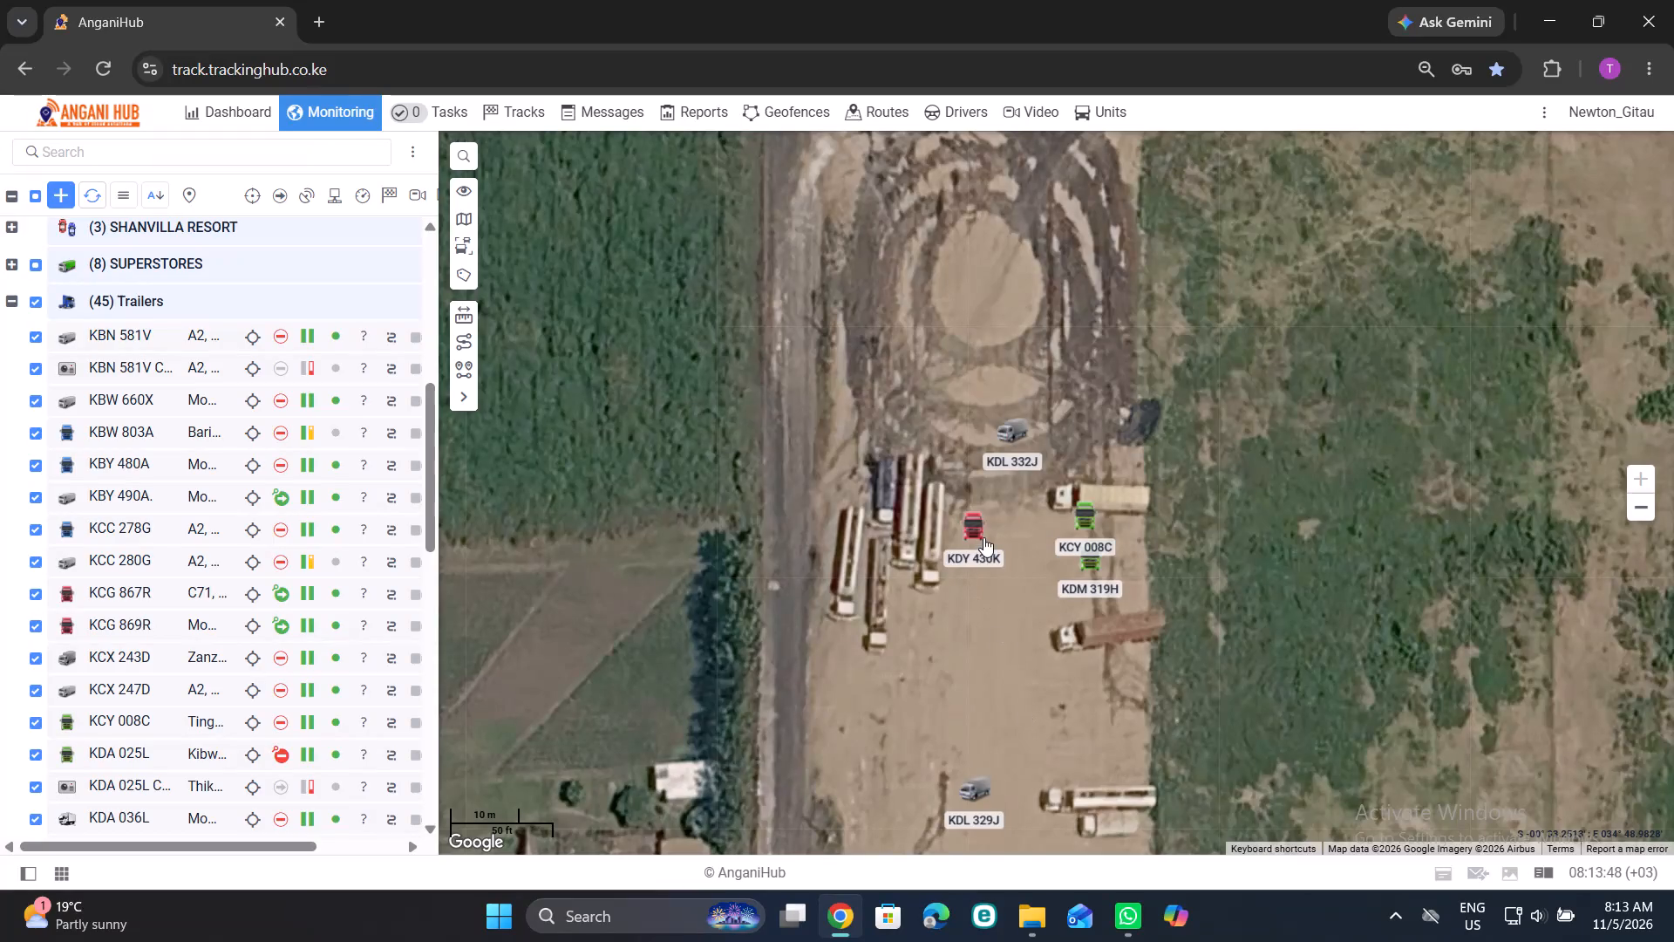
{"action": "key", "text": "shift+super+s"}
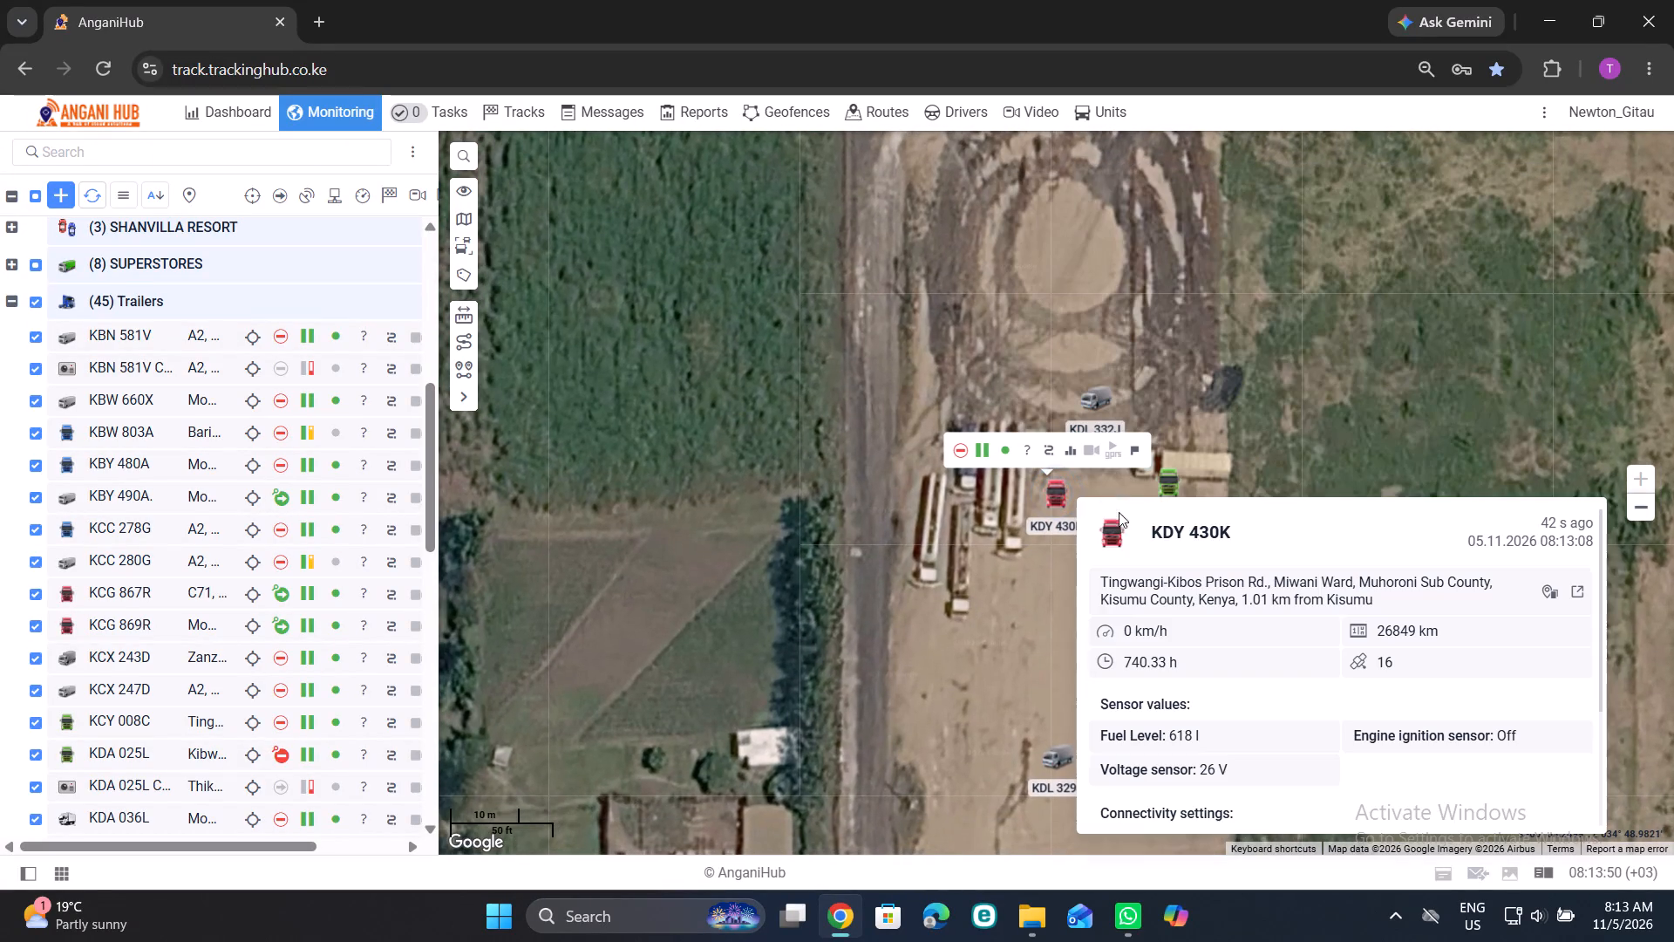
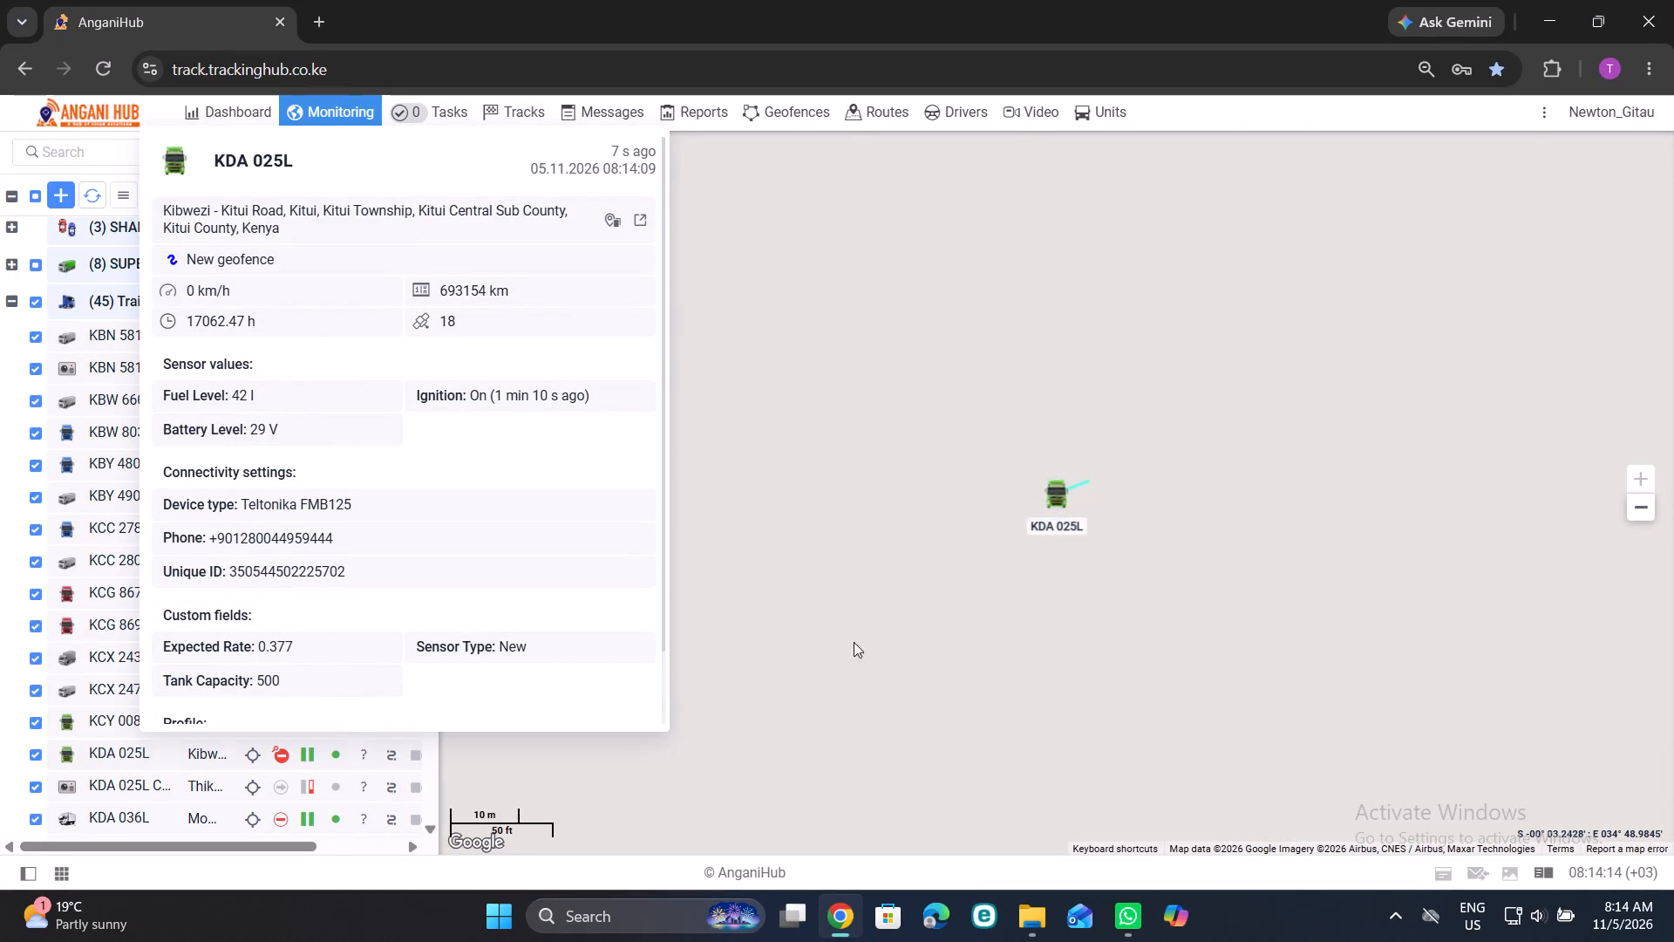
{"action": "scroll", "coordinate": [492, 678], "scroll_direction": "down", "scroll_amount": 4}
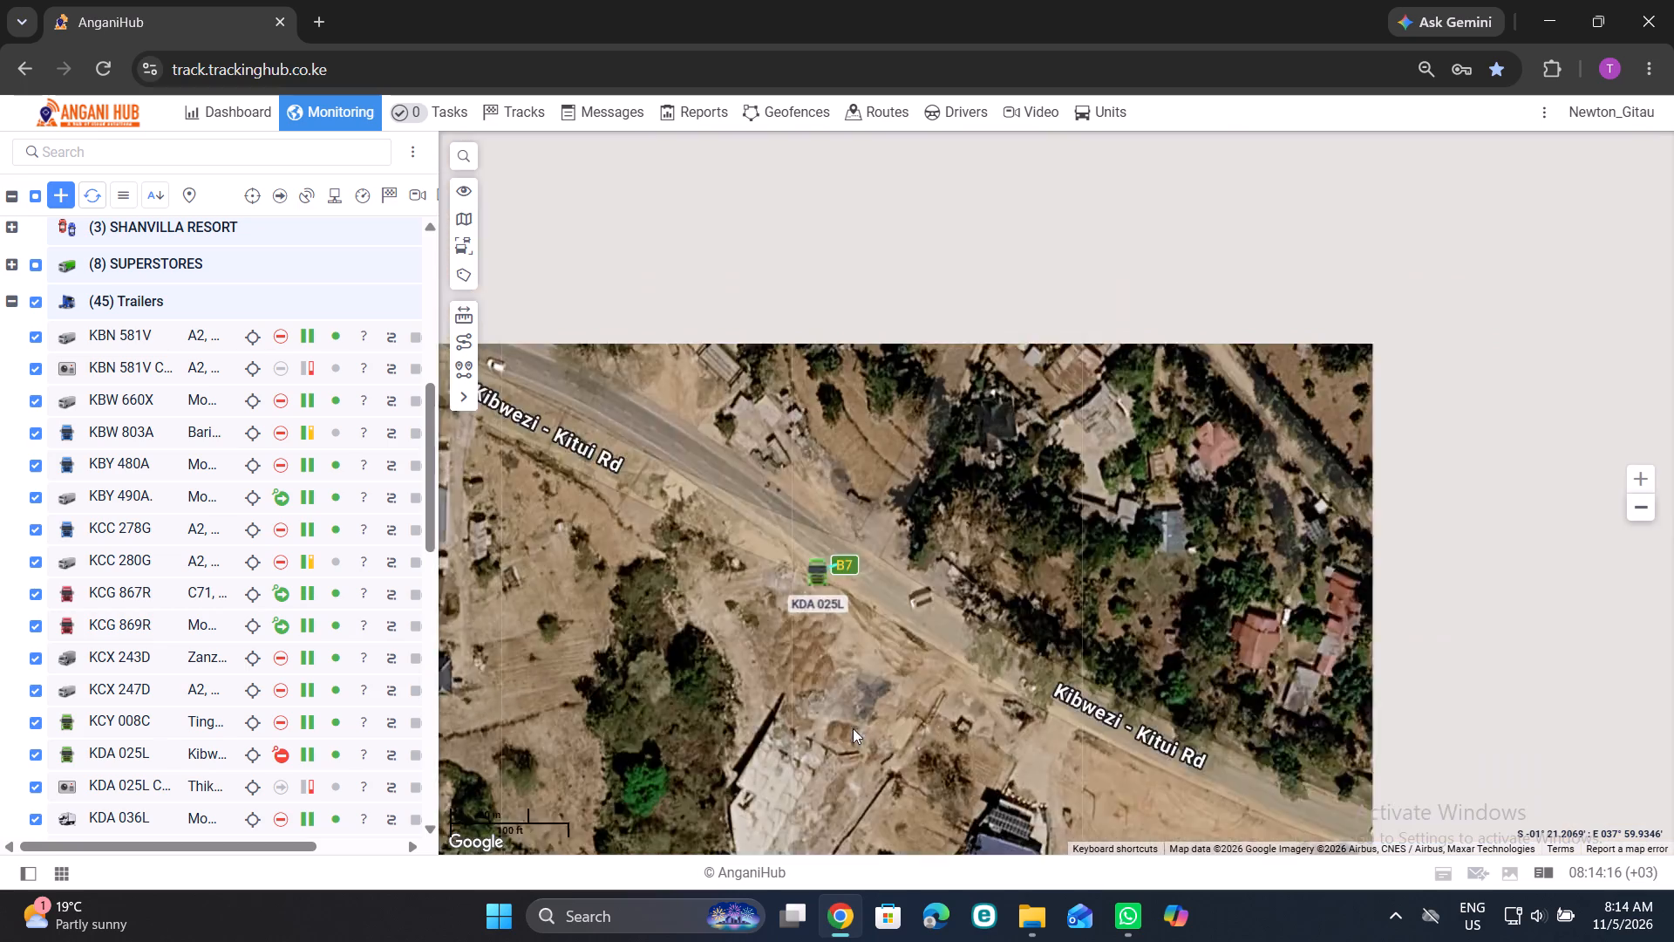
{"action": "scroll", "coordinate": [853, 728], "scroll_direction": "down", "scroll_amount": 3}
{"action": "left_click_drag", "start_coordinate": [786, 746], "coordinate": [802, 330]}
{"action": "scroll", "coordinate": [816, 369], "scroll_direction": "down", "scroll_amount": 2}
{"action": "left_click_drag", "start_coordinate": [793, 515], "coordinate": [810, 583]}
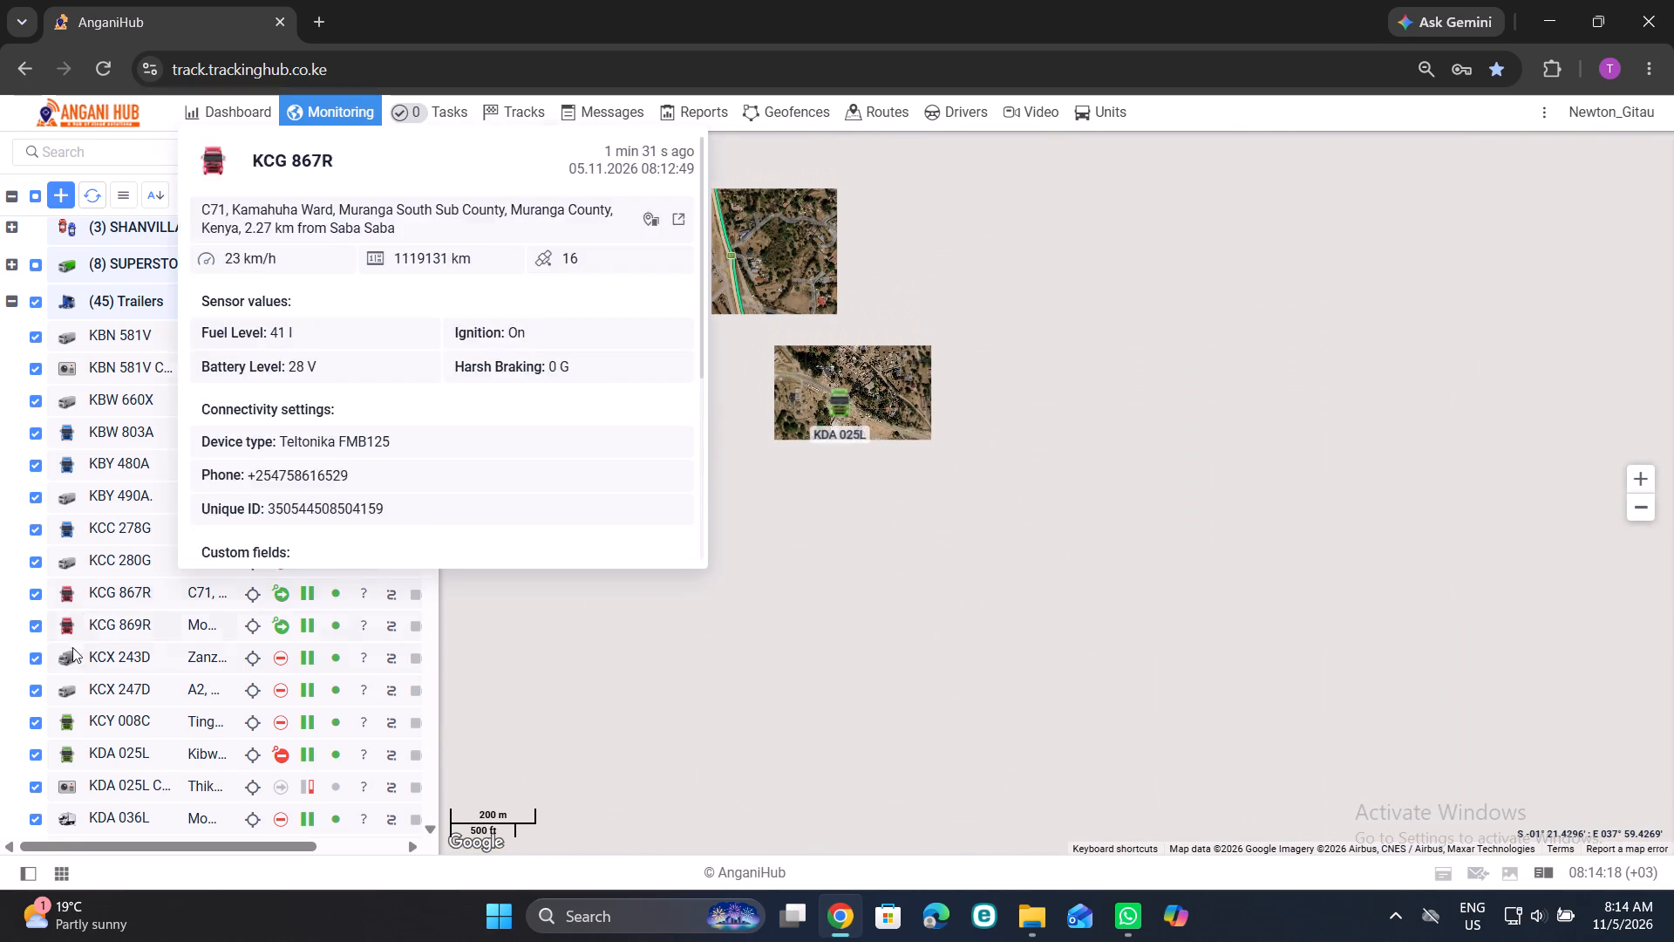
{"action": "key", "text": "shift+super+s"}
{"action": "triple_click", "coordinate": [137, 747]}
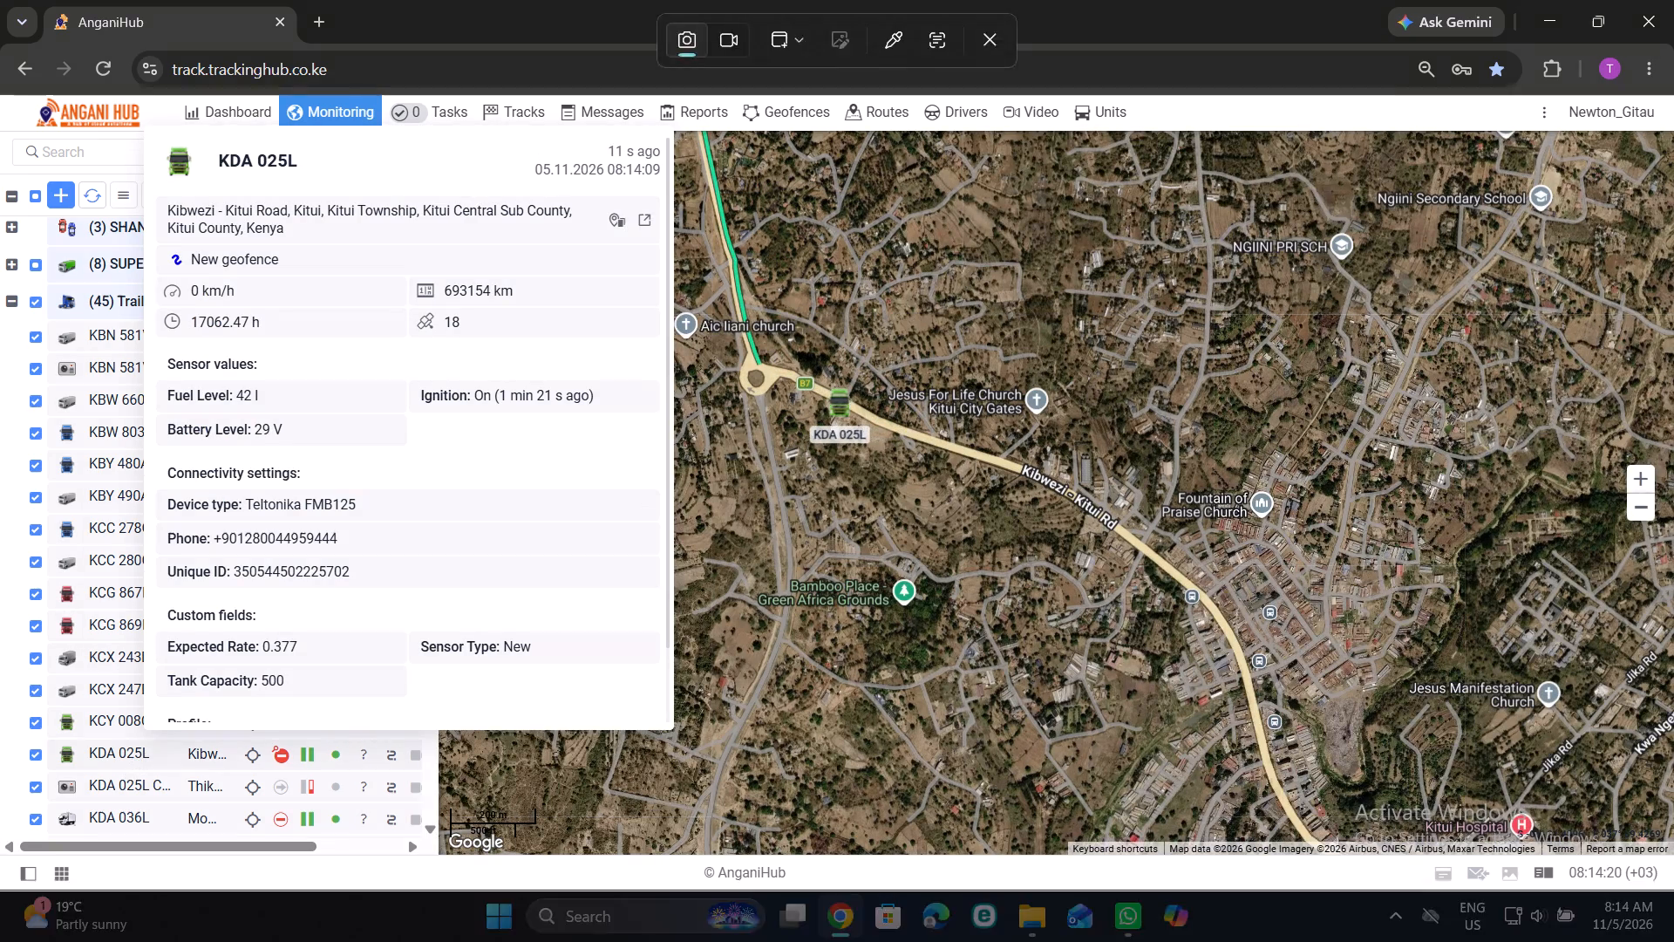
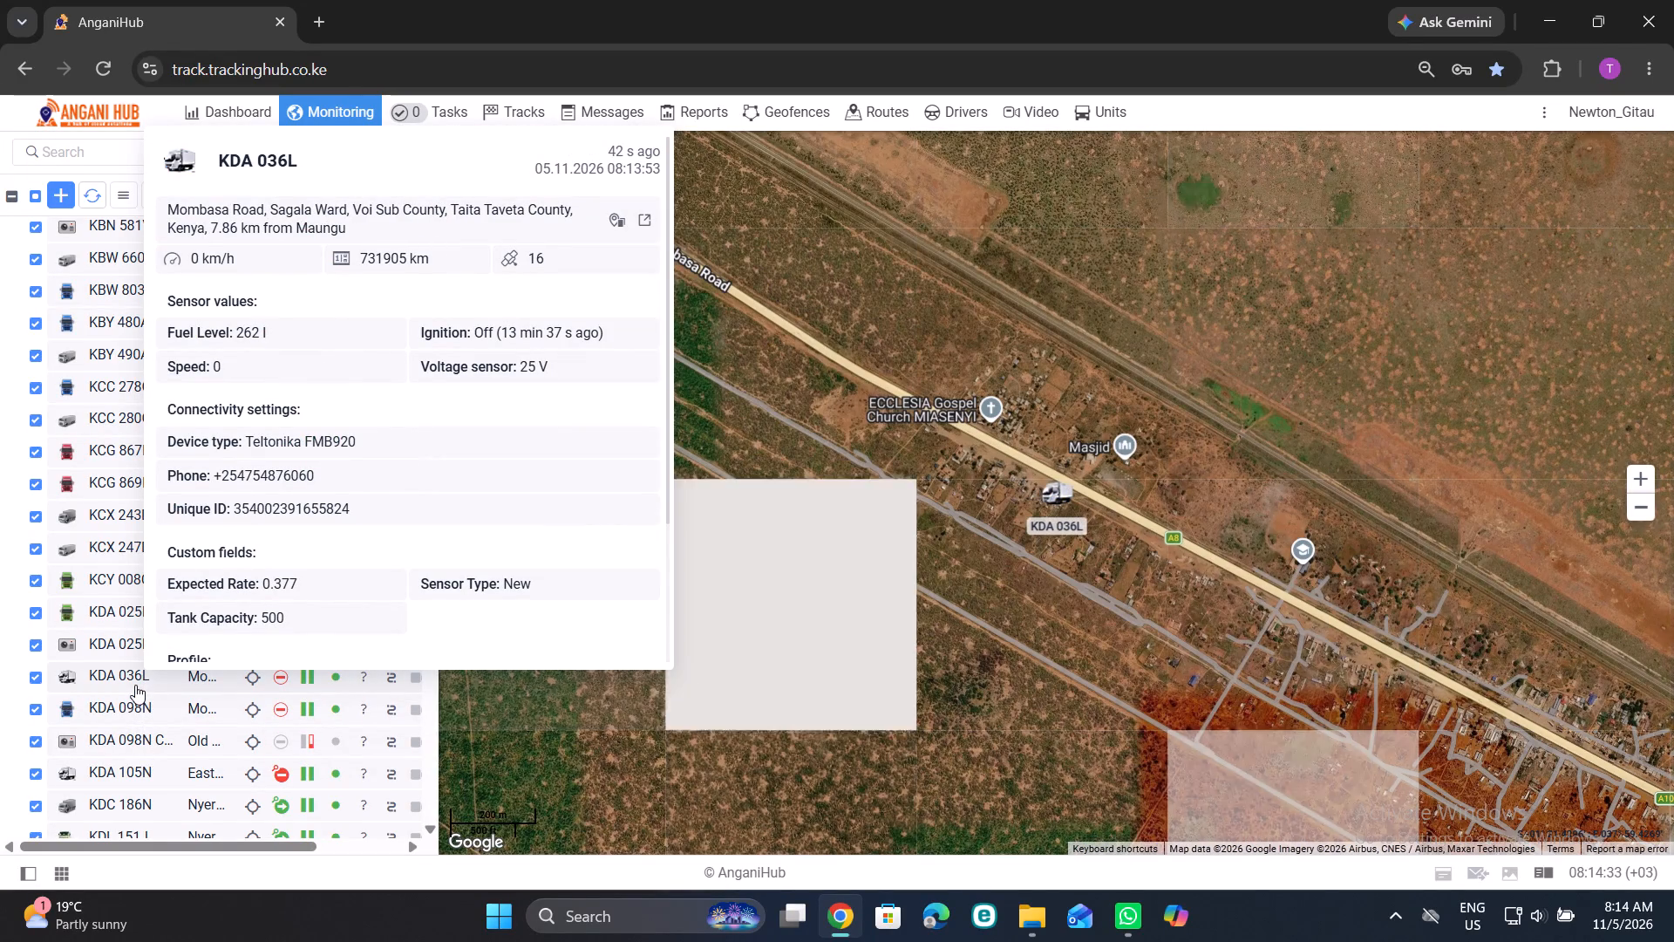
{"action": "key", "text": "shift+super+s"}
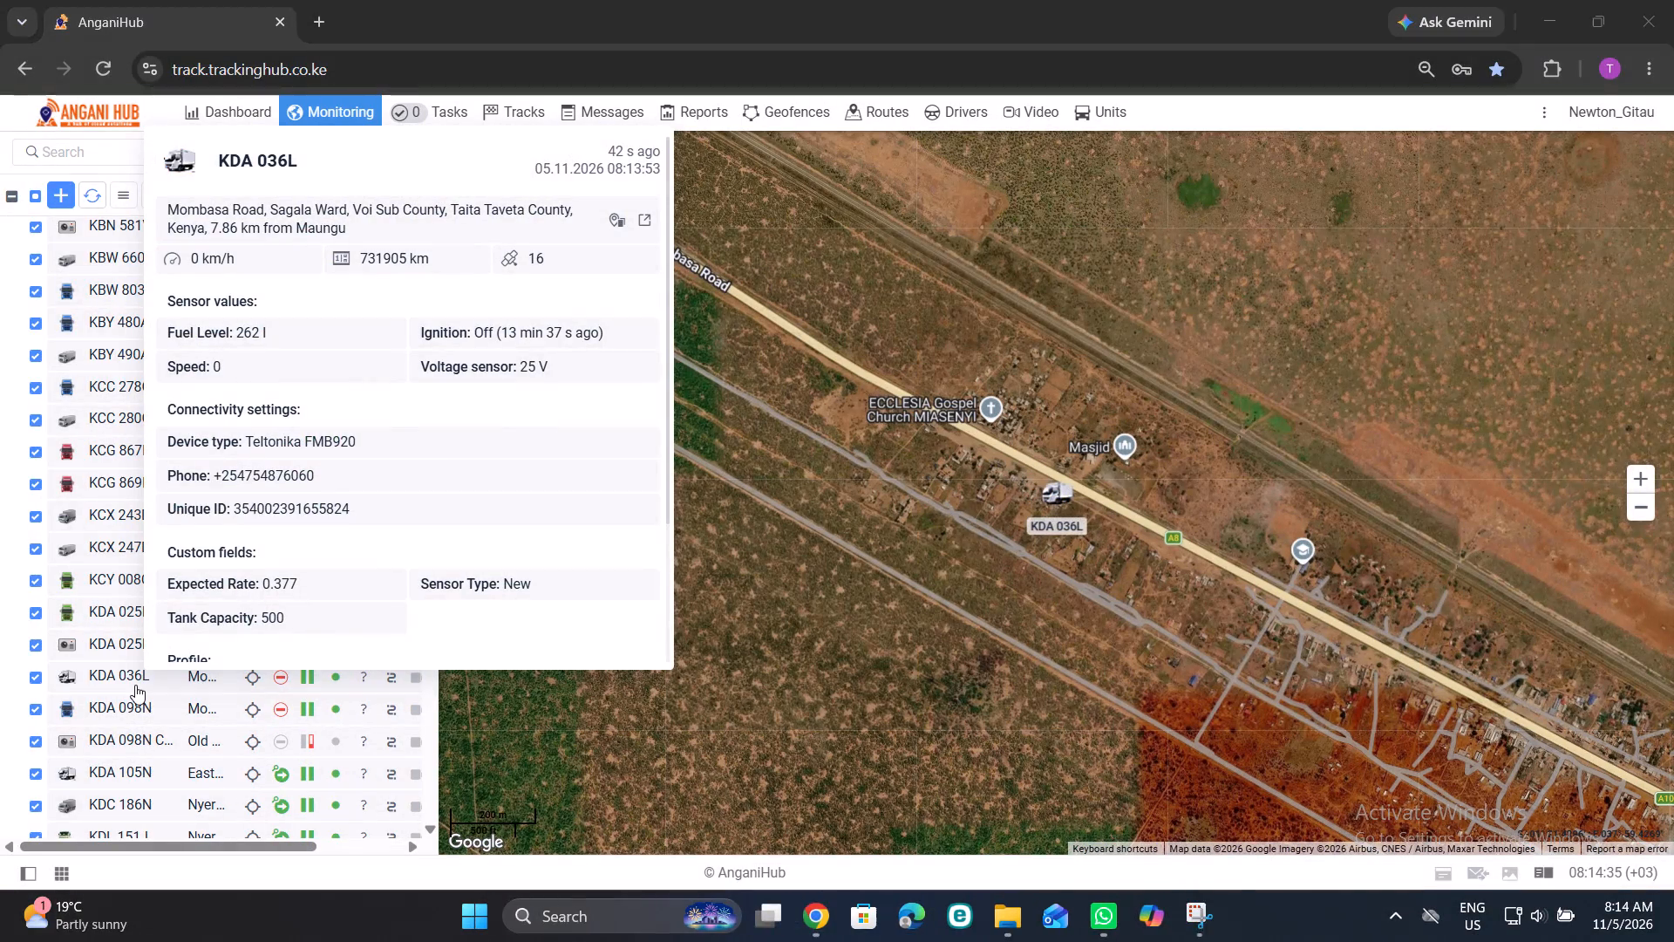
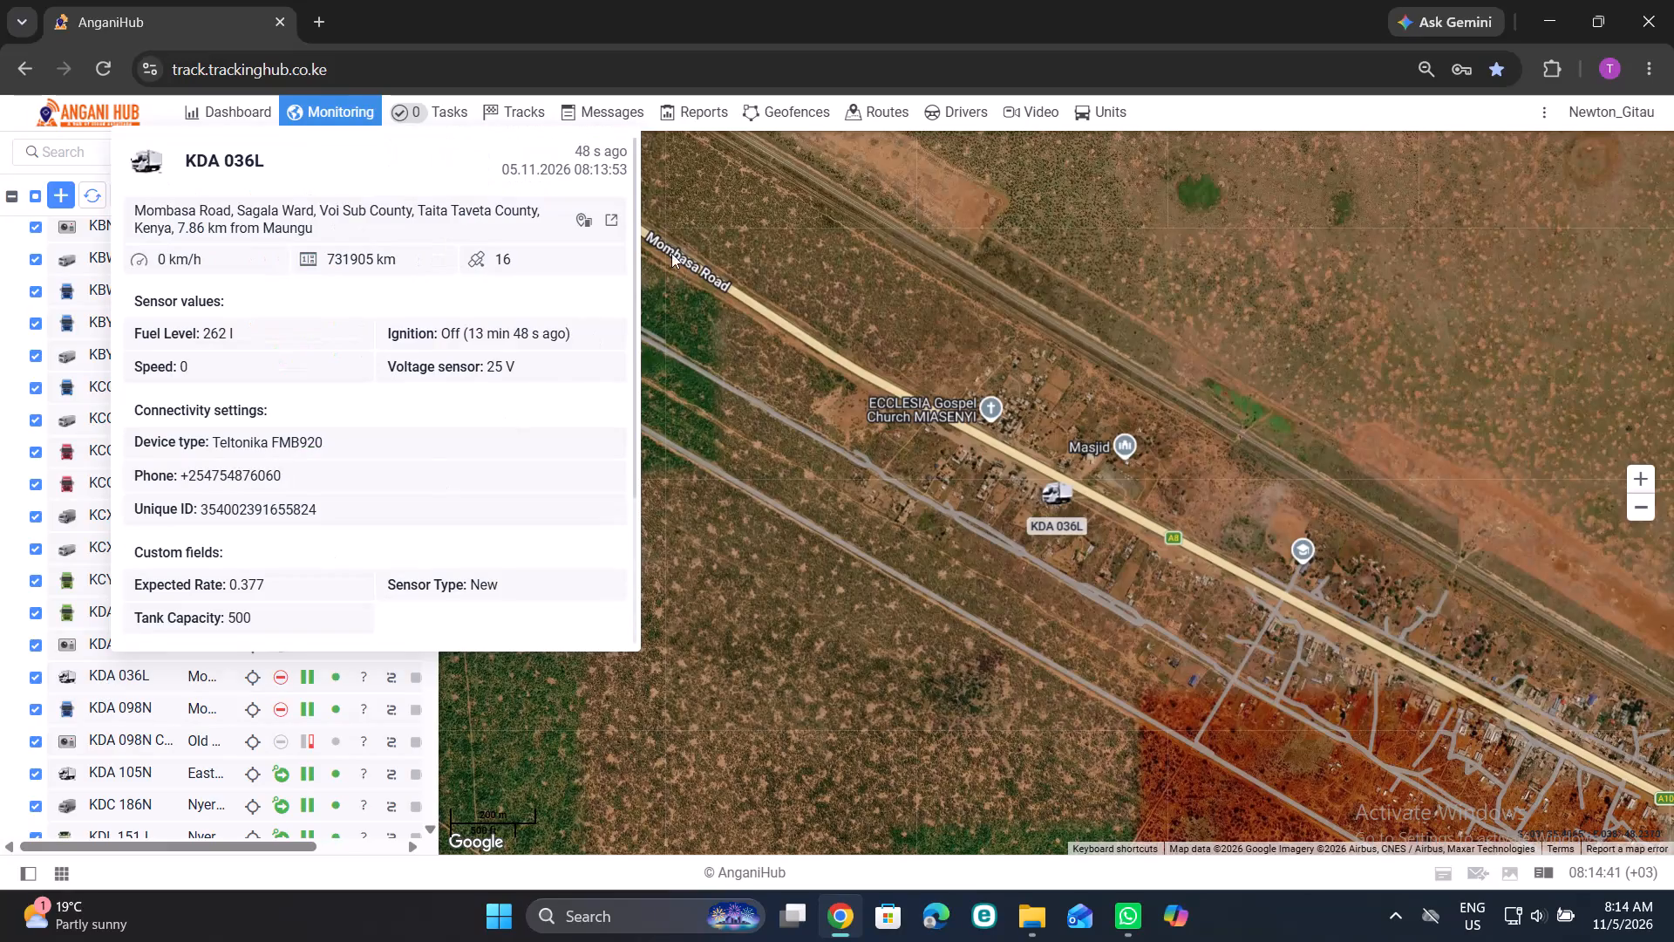
{"action": "left_click", "coordinate": [595, 209]}
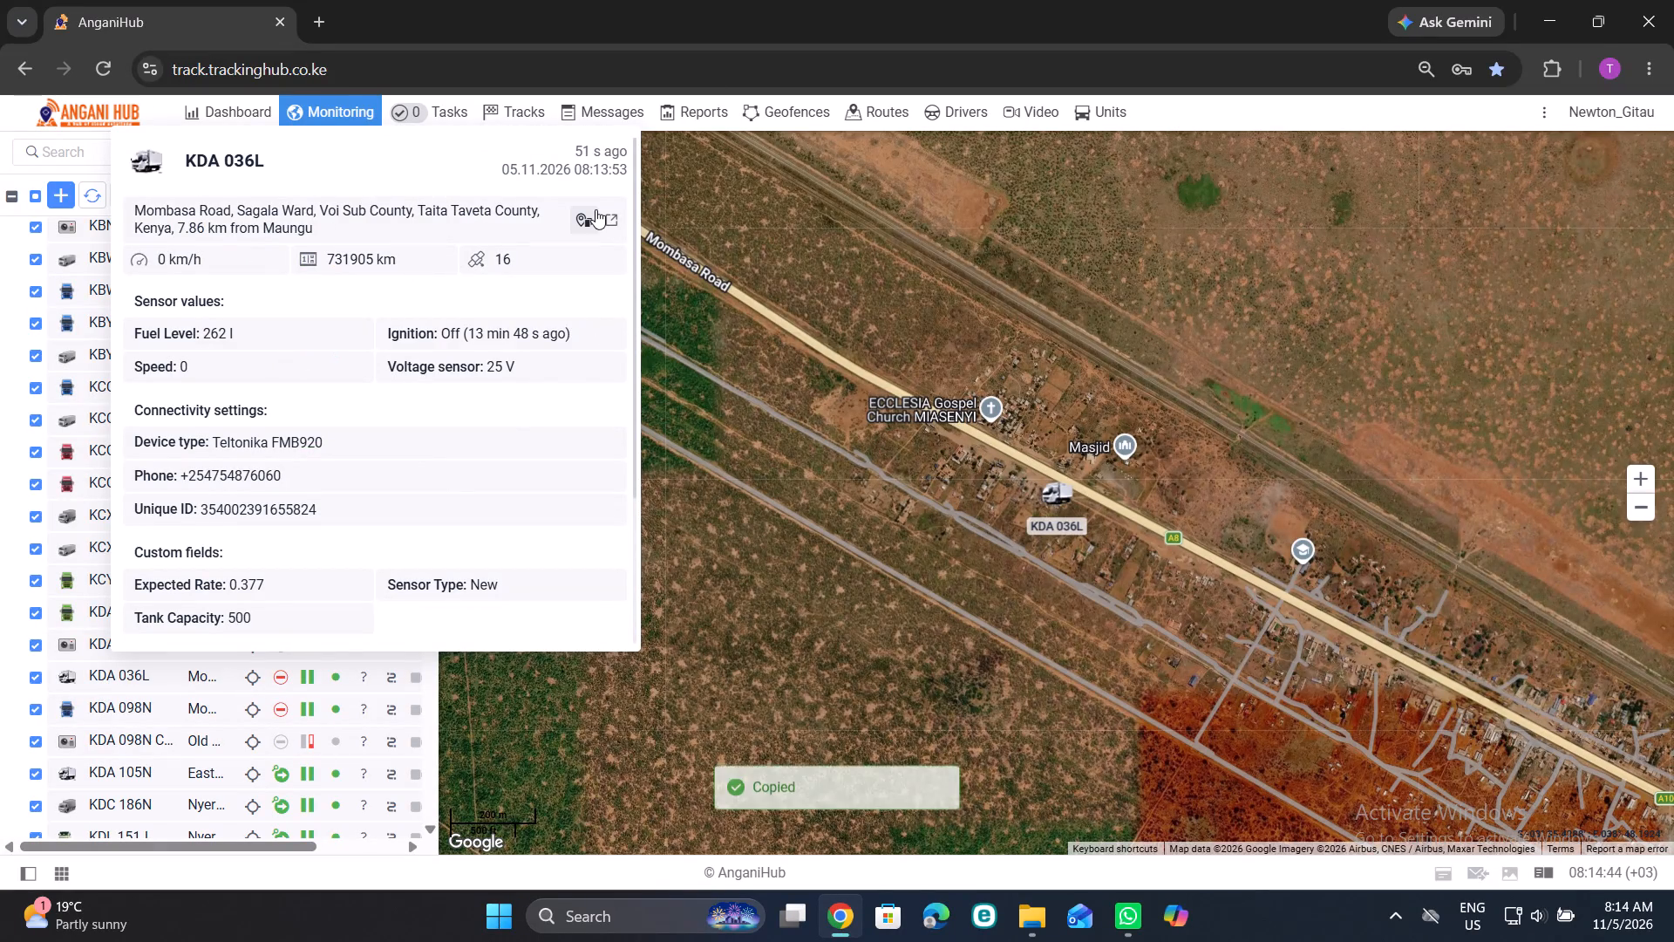
{"action": "left_click", "coordinate": [598, 212]}
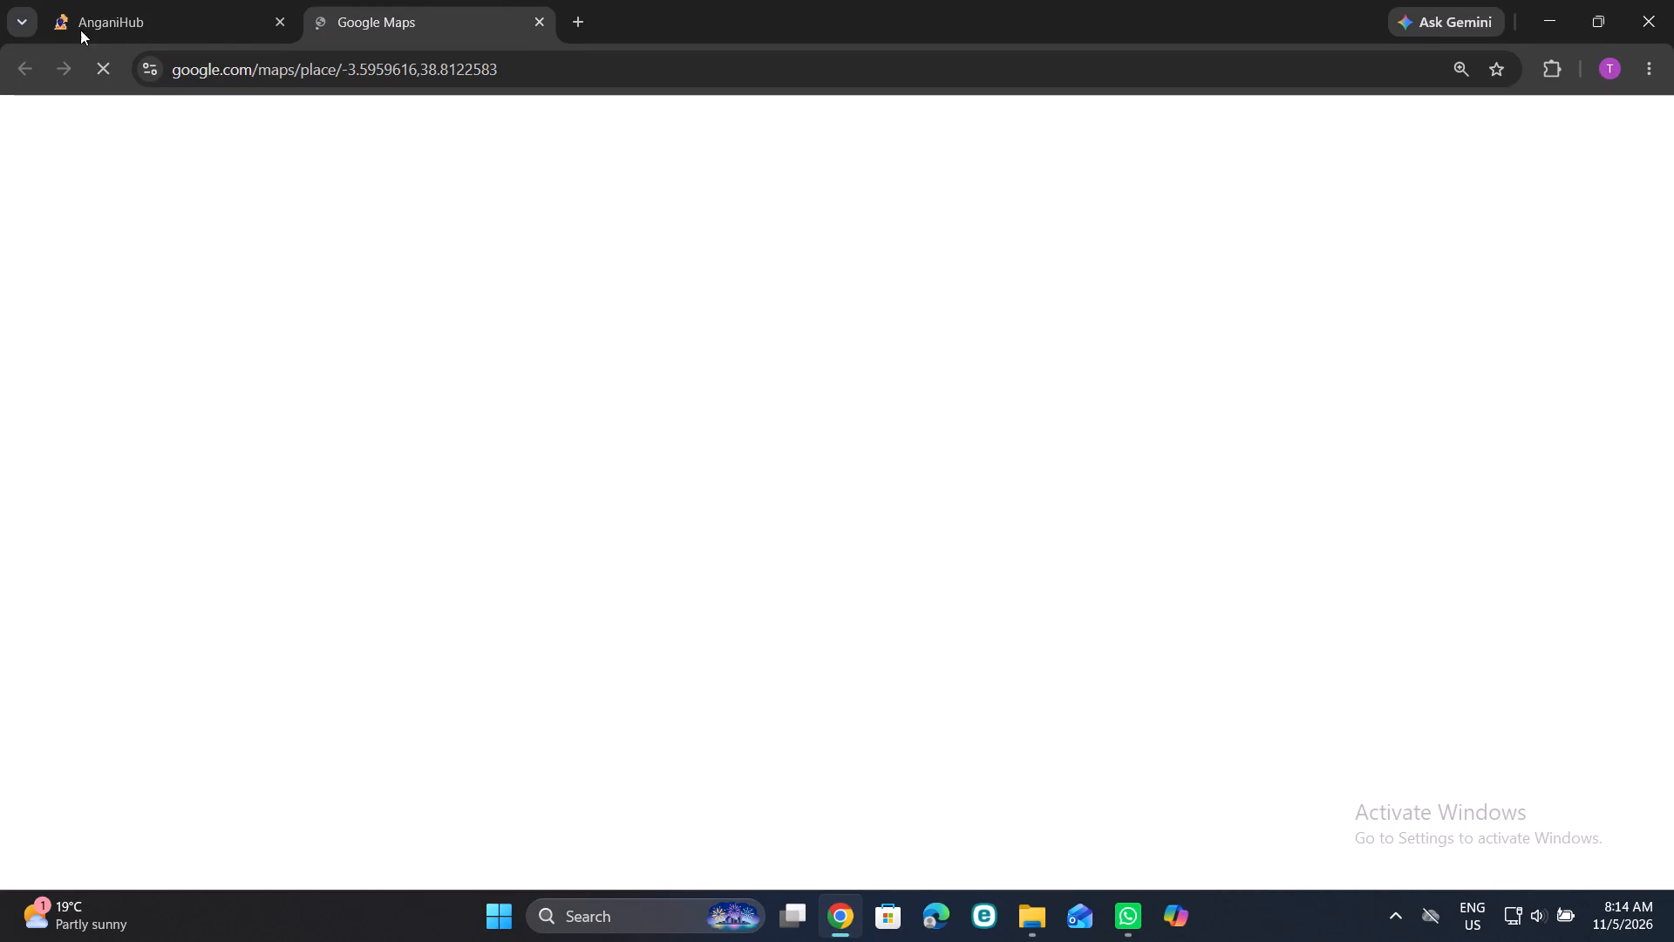
{"action": "left_click", "coordinate": [137, 5]}
{"action": "left_click", "coordinate": [318, 0]}
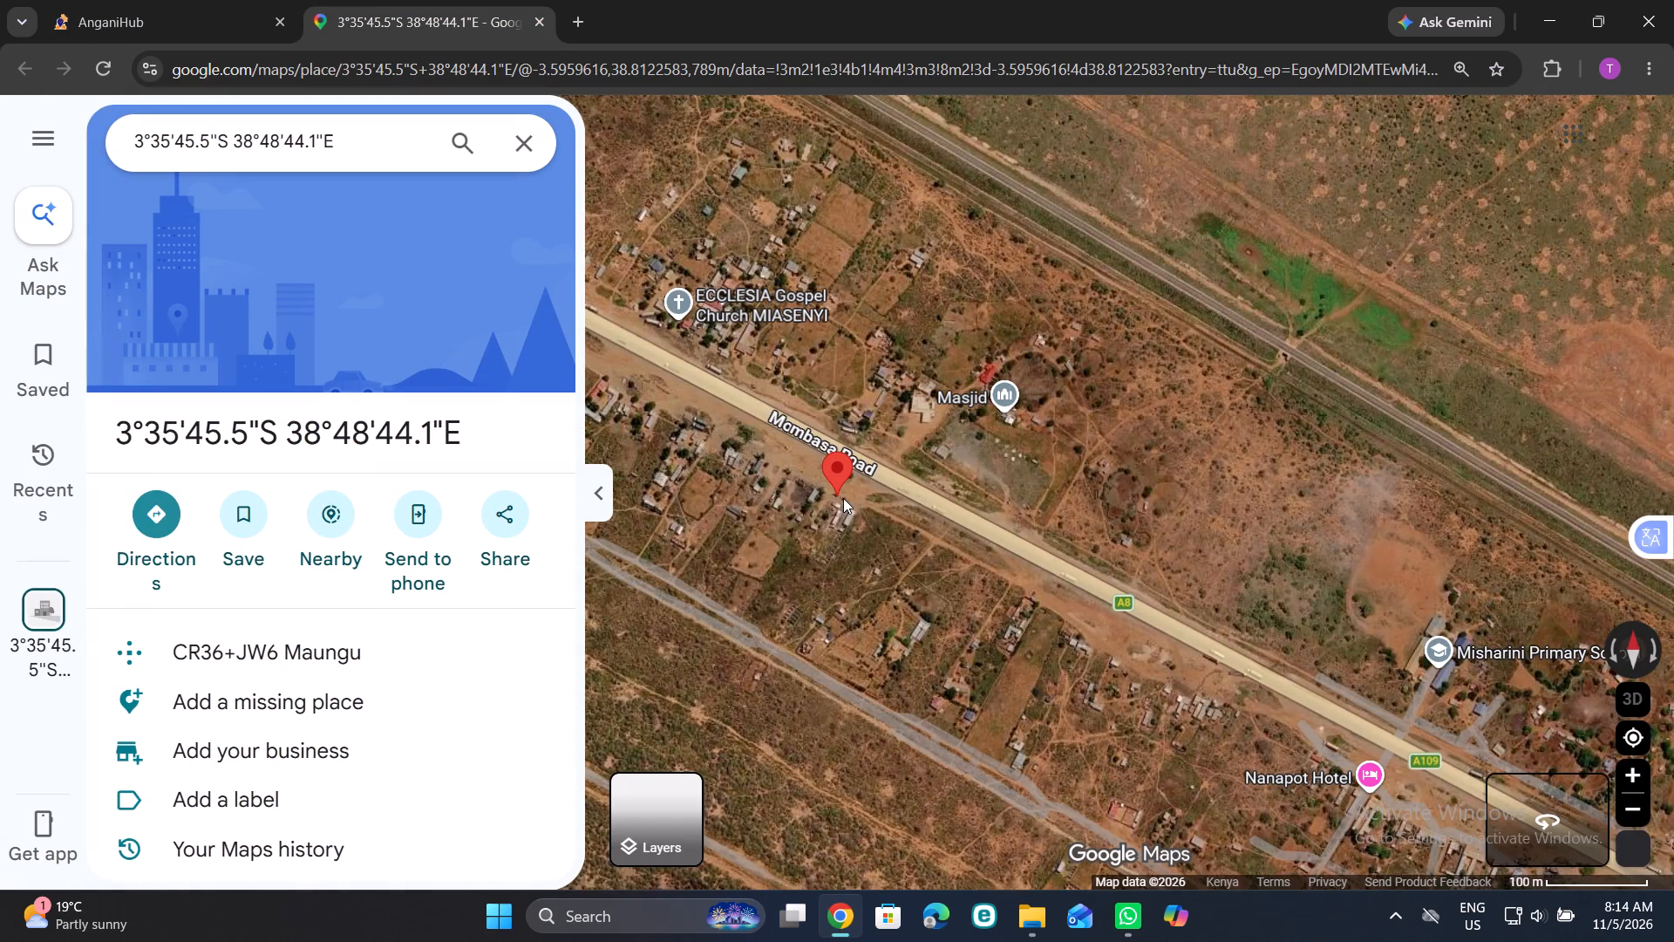
{"action": "scroll", "coordinate": [843, 498], "scroll_direction": "down", "scroll_amount": 6}
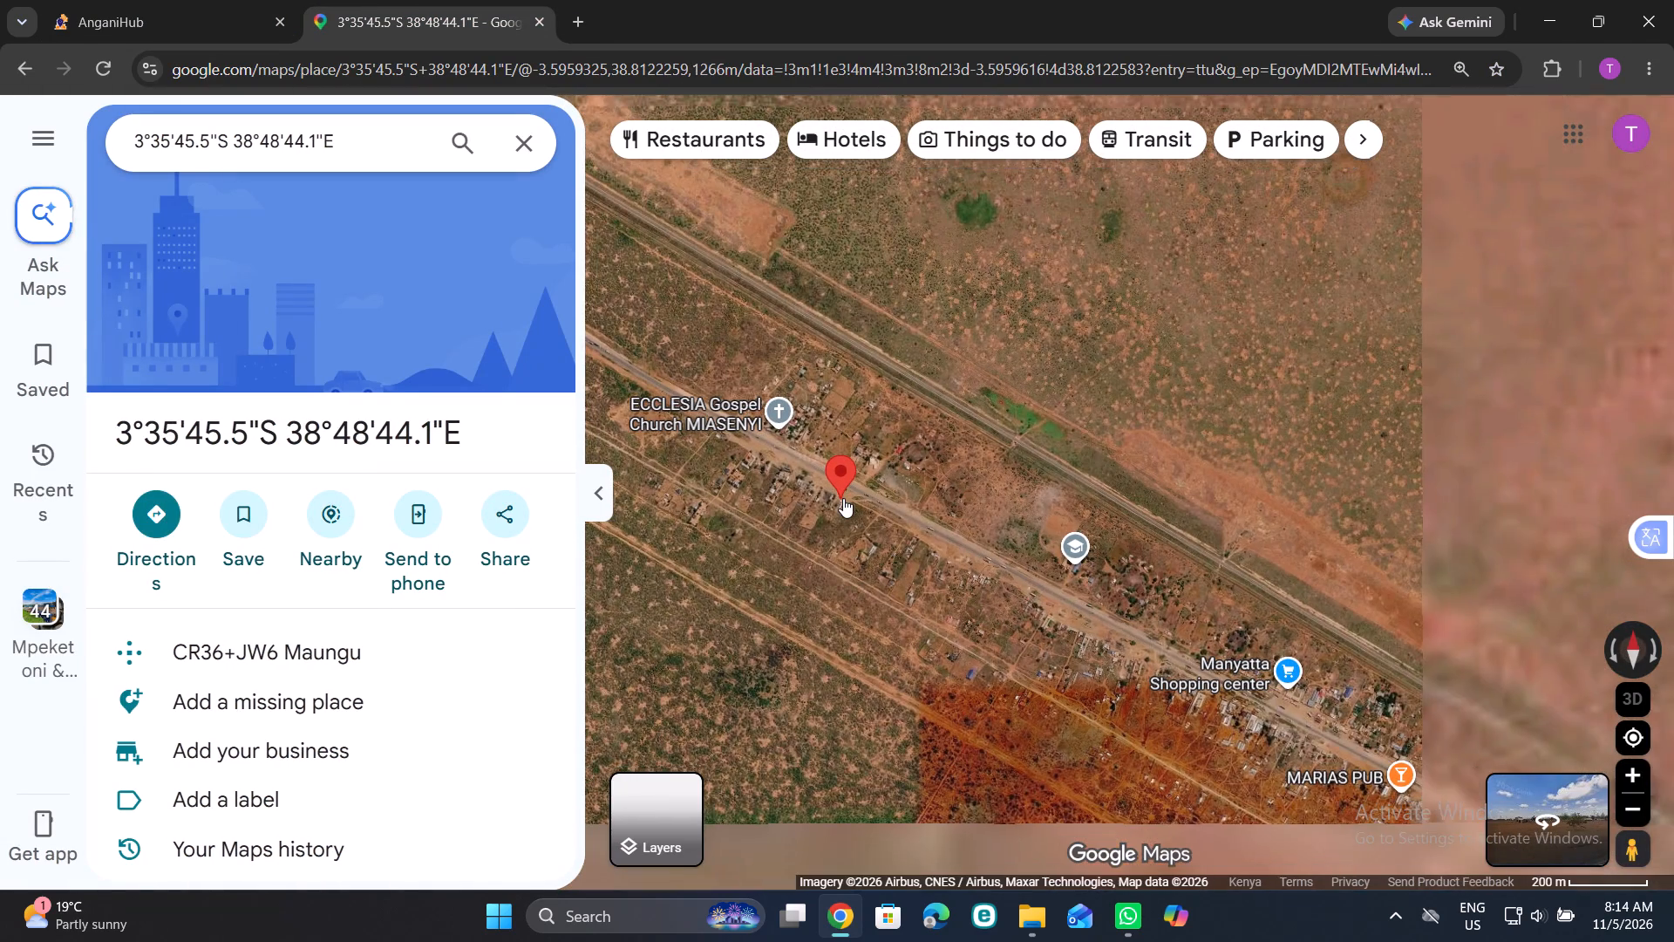
{"action": "scroll", "coordinate": [843, 498], "scroll_direction": "up", "scroll_amount": 3}
{"action": "left_click", "coordinate": [544, 21]}
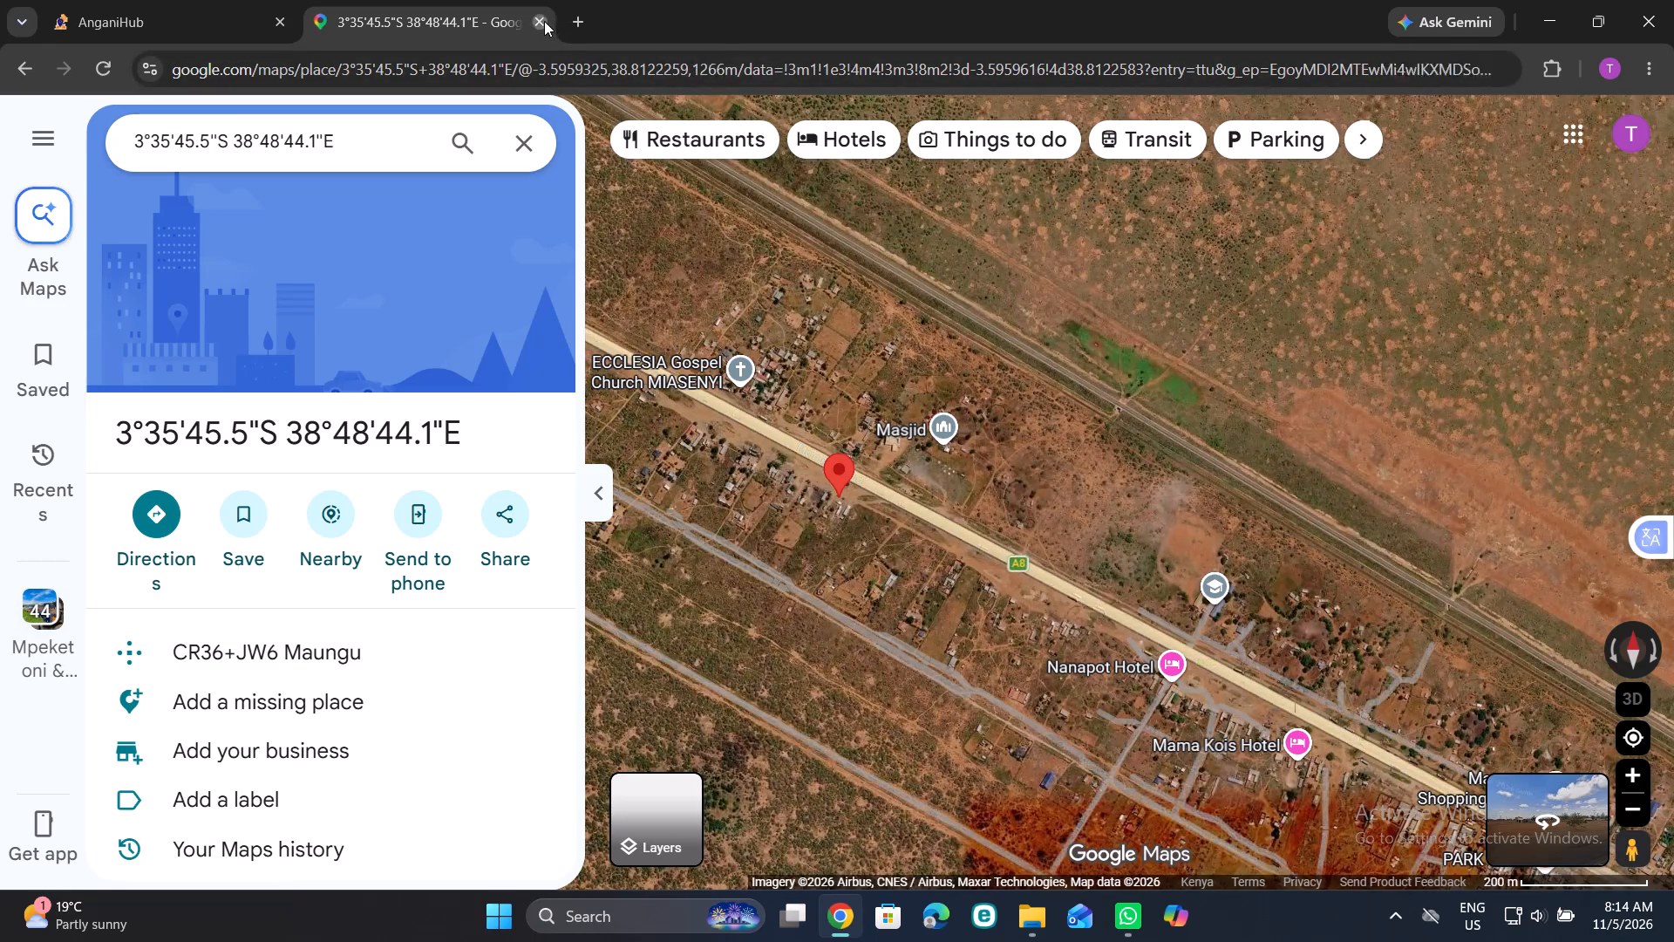
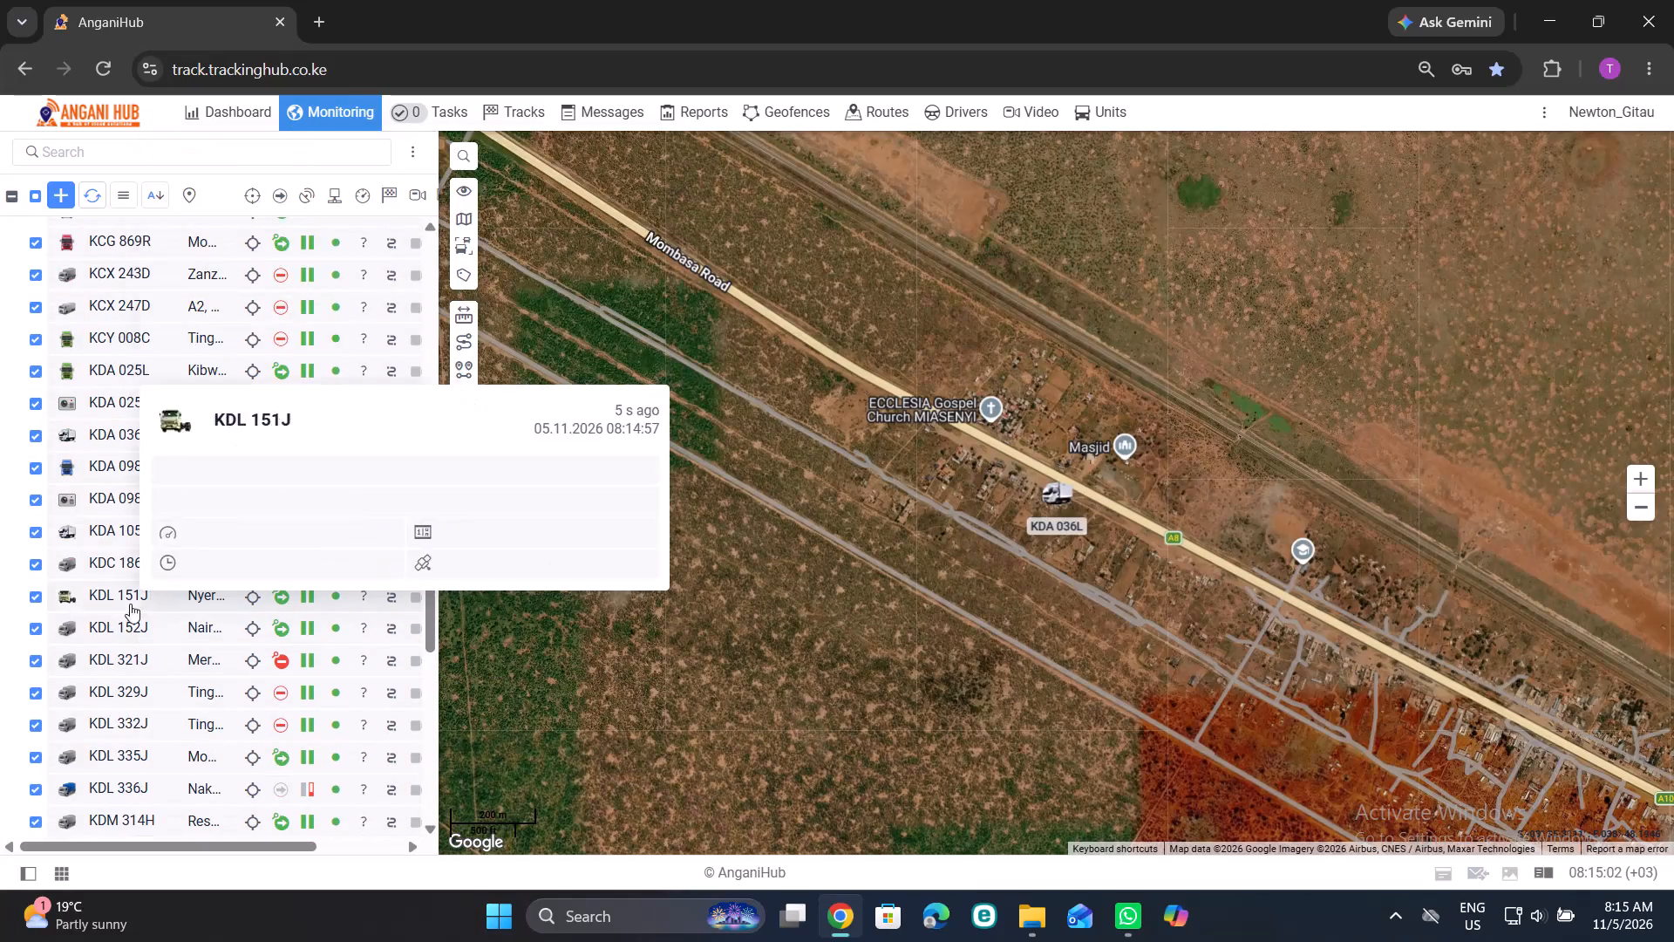
{"action": "left_click", "coordinate": [124, 521]}
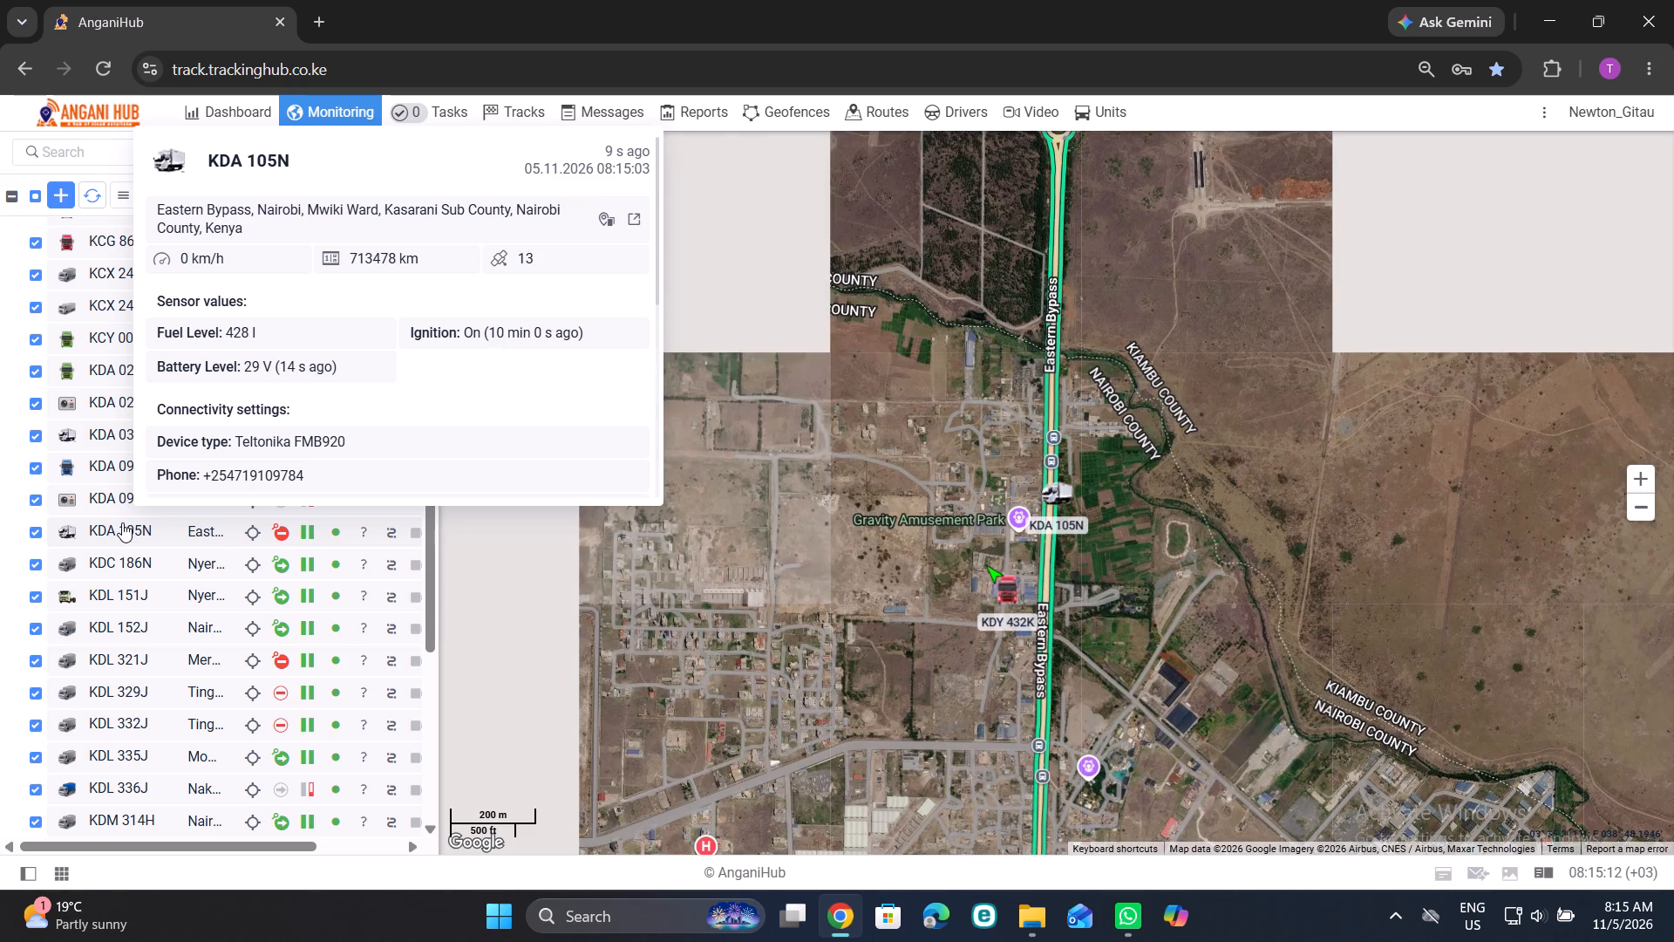
{"action": "key", "text": "shift+super+s"}
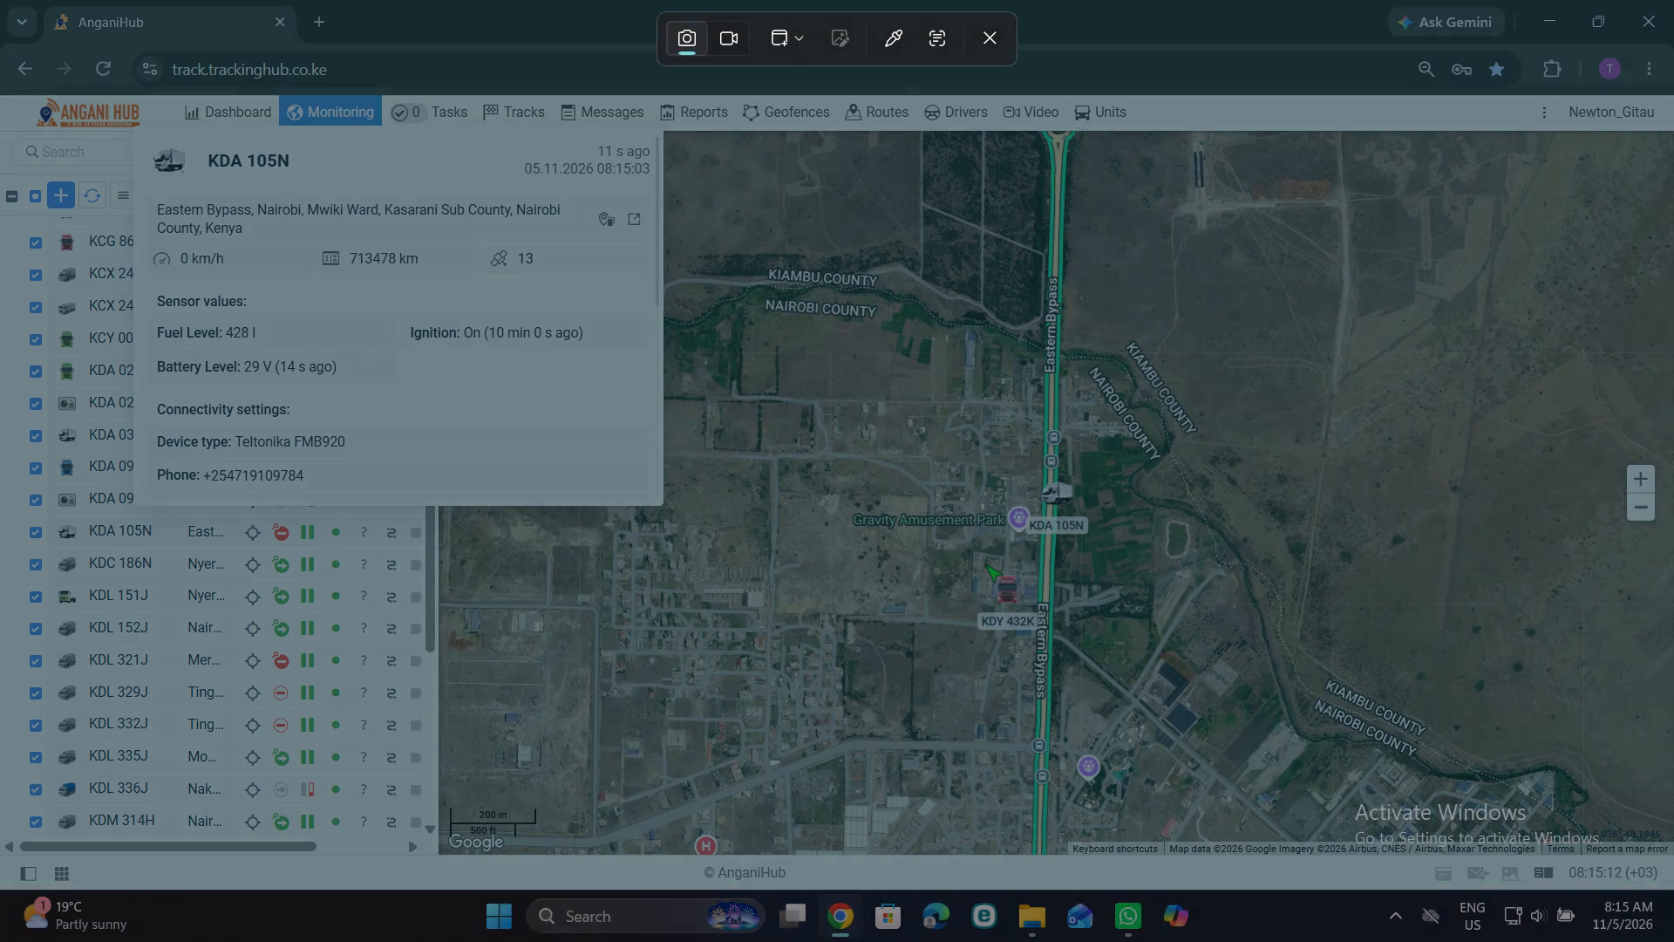
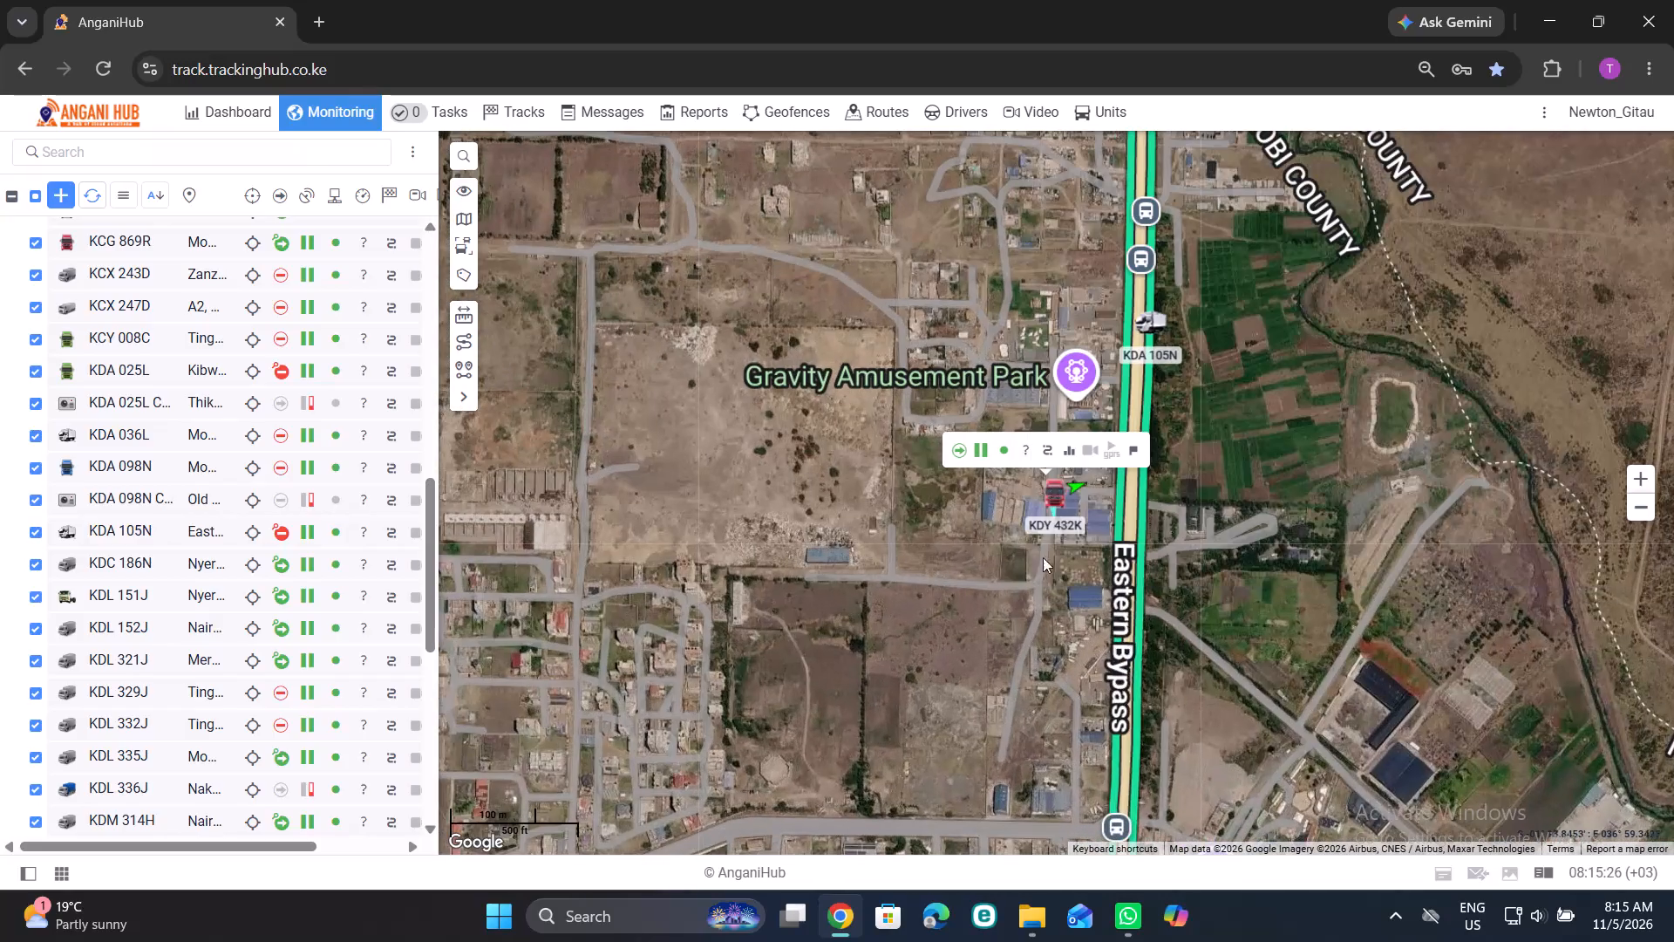
{"action": "key", "text": "shift+super+s"}
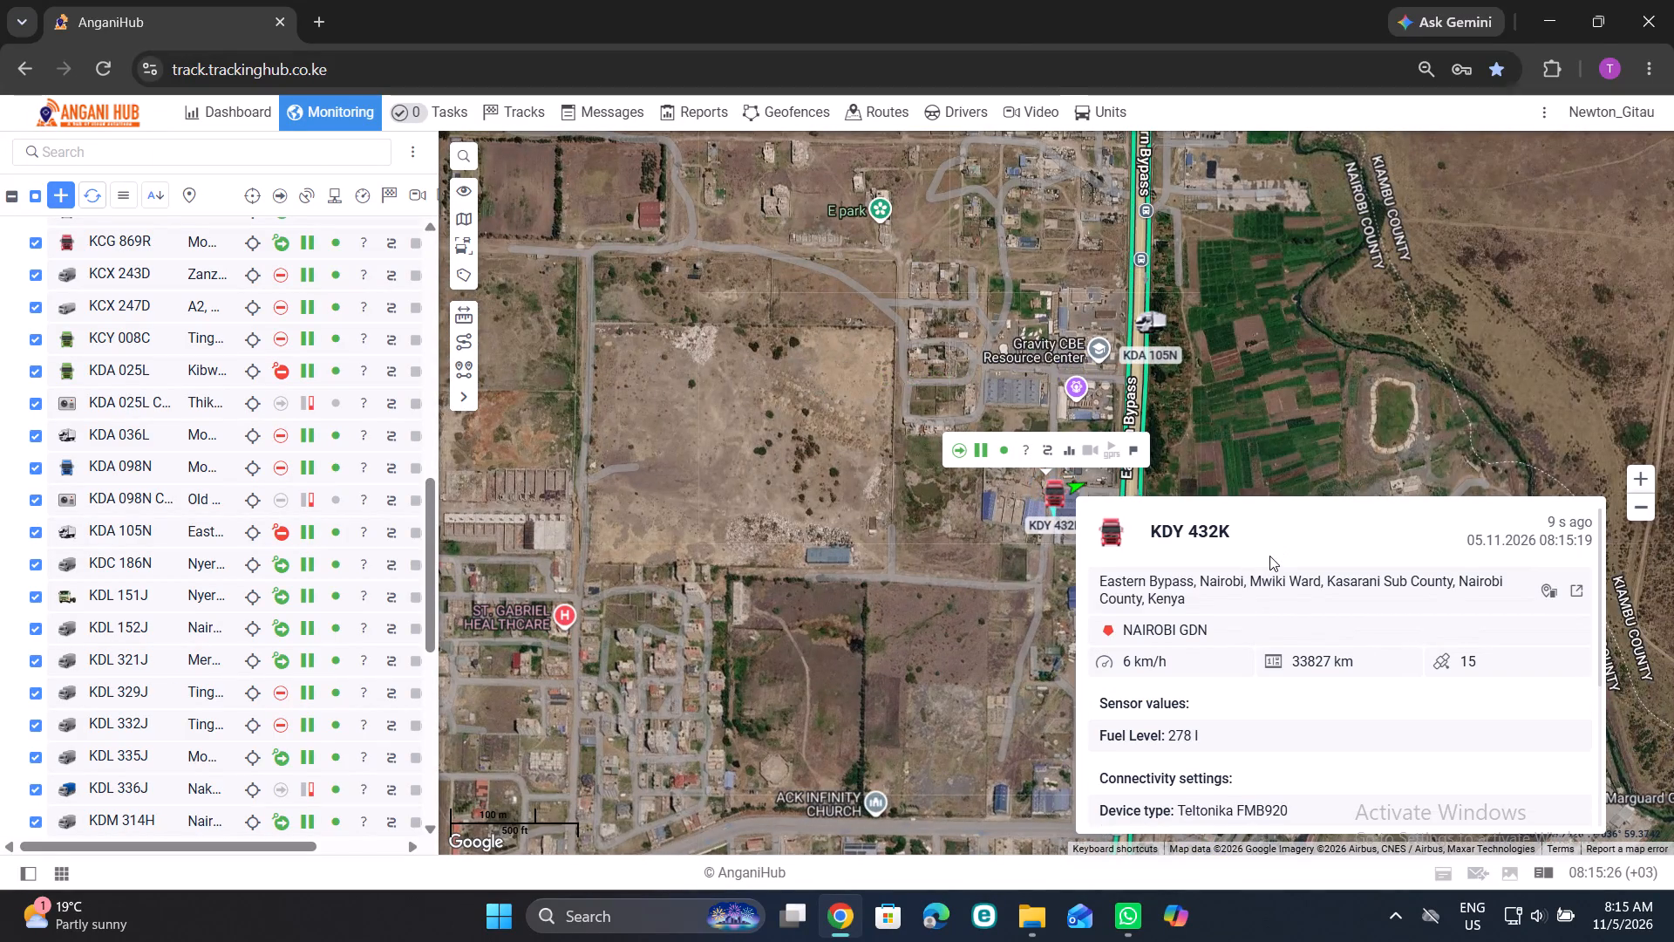
{"action": "left_click", "coordinate": [1269, 556]}
{"action": "left_click_drag", "start_coordinate": [1269, 556], "coordinate": [1269, 548]}
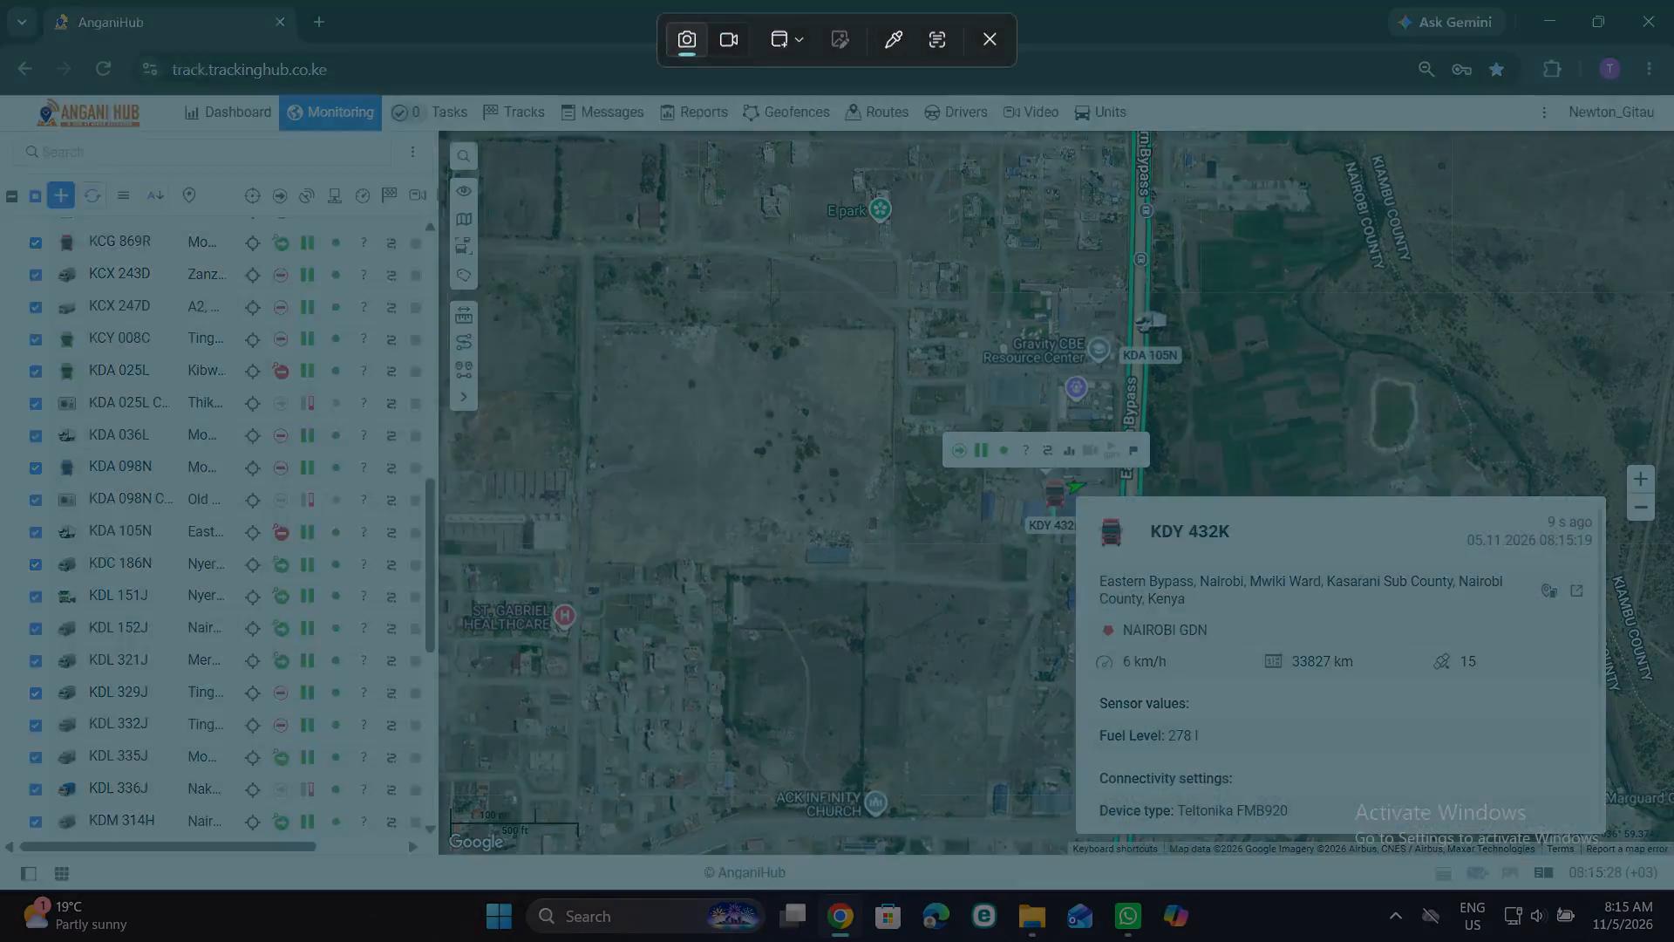
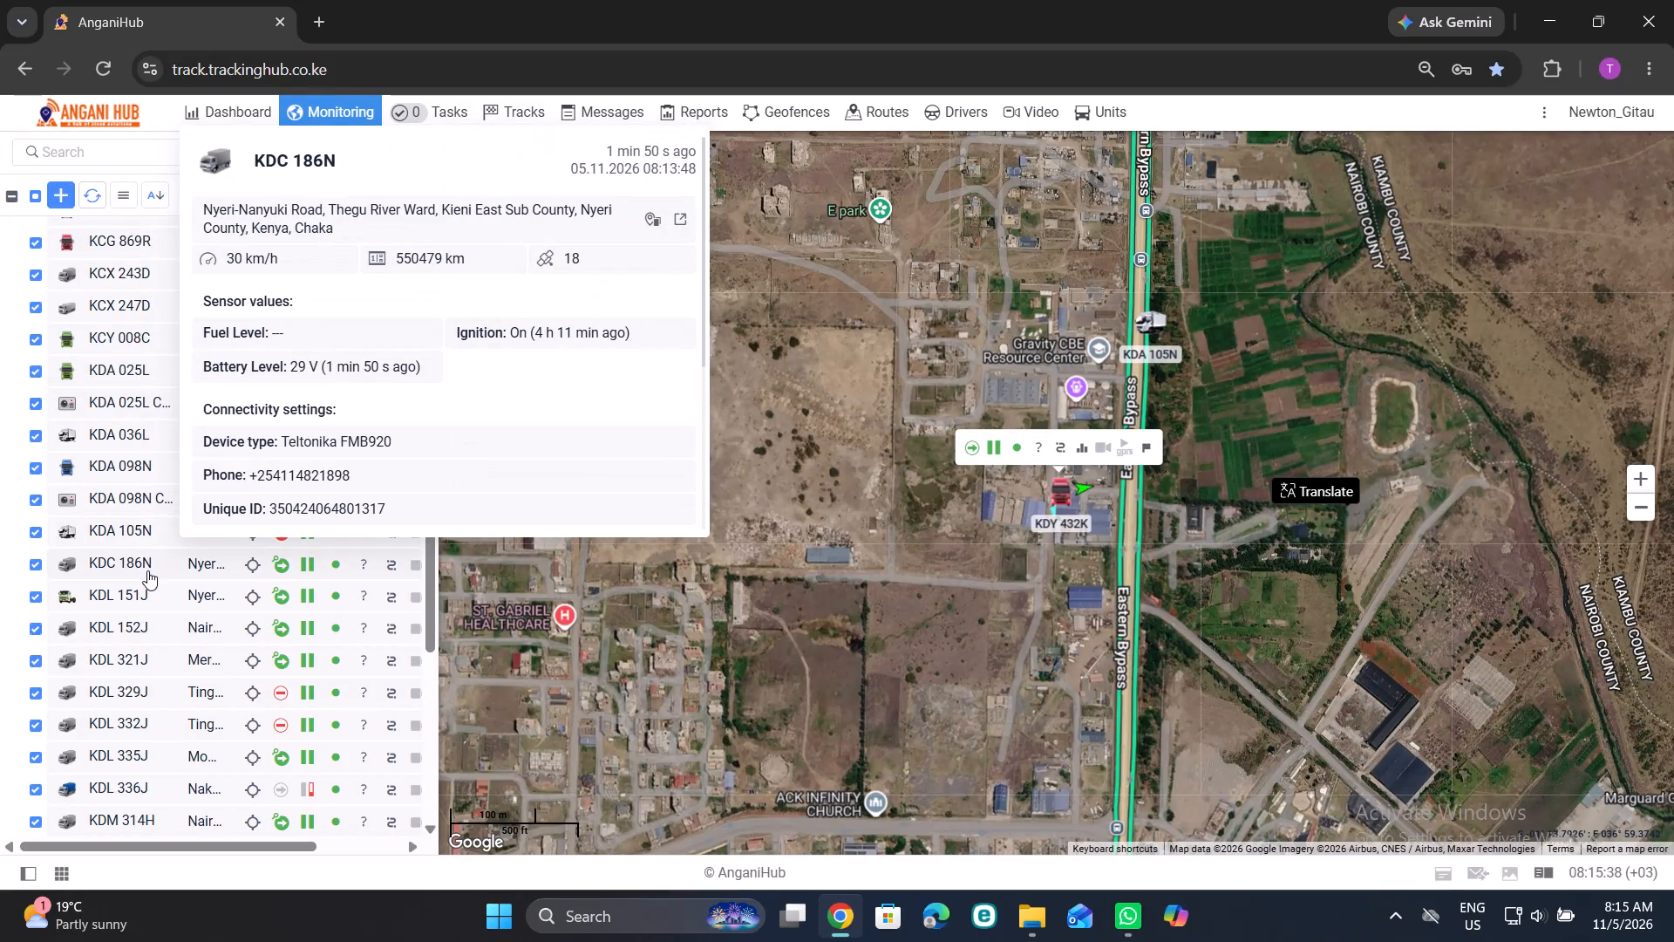
{"action": "left_click", "coordinate": [146, 559]}
{"action": "scroll", "coordinate": [974, 490], "scroll_direction": "down", "scroll_amount": 6}
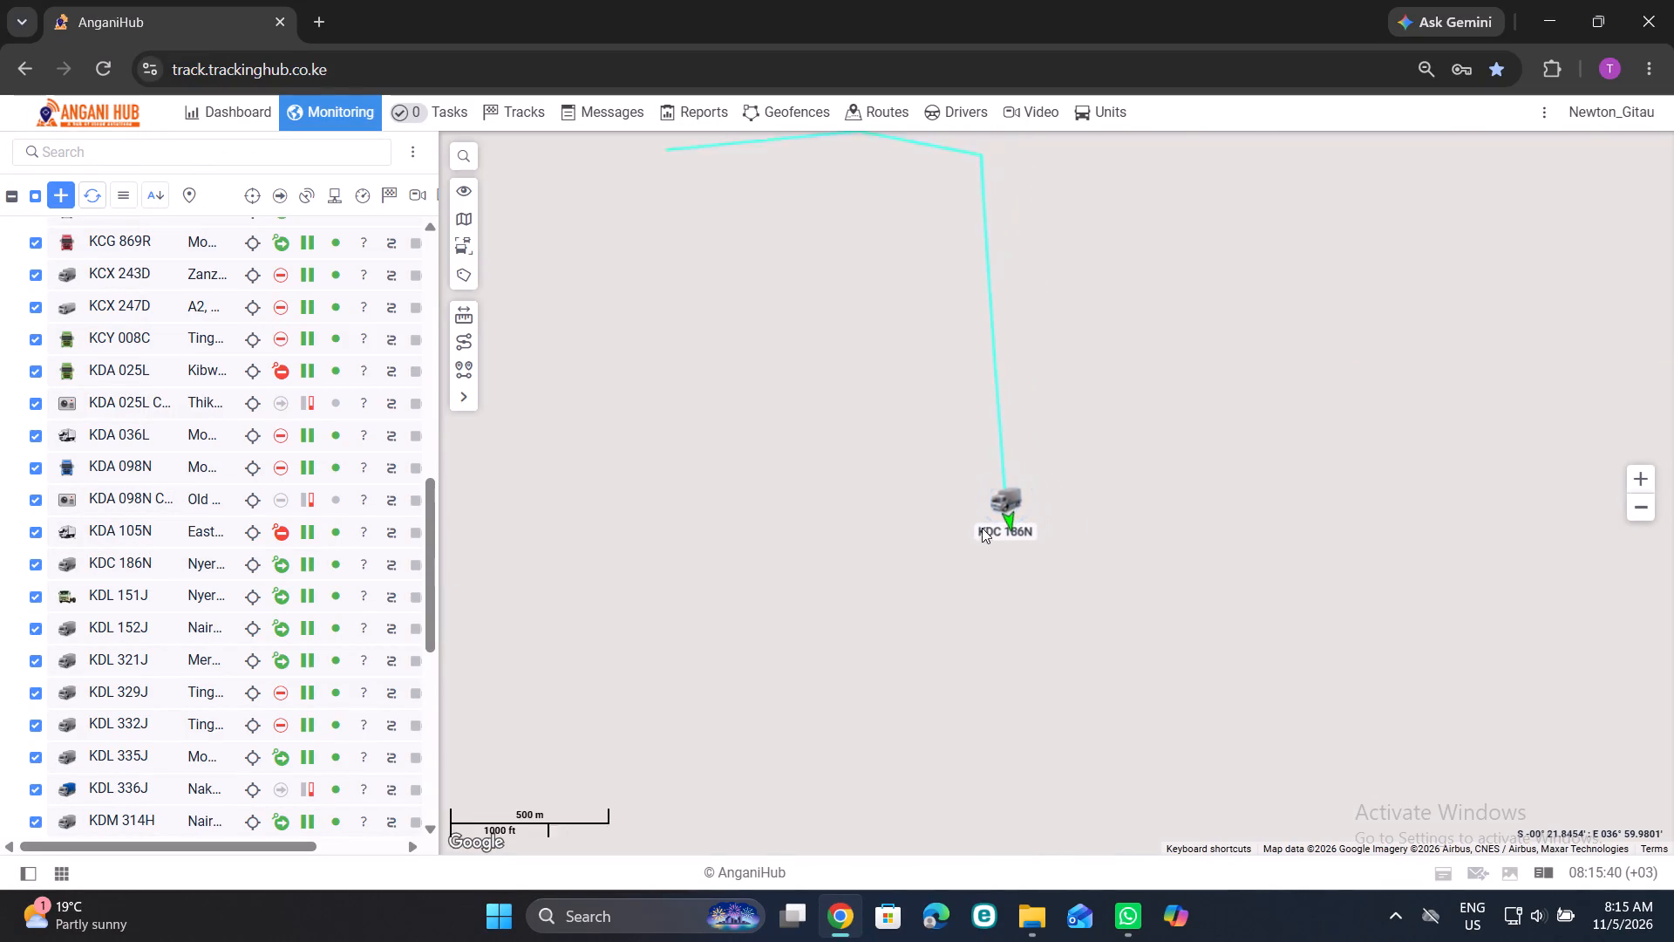
{"action": "scroll", "coordinate": [982, 528], "scroll_direction": "down", "scroll_amount": 2}
{"action": "left_click_drag", "start_coordinate": [886, 611], "coordinate": [966, 504]}
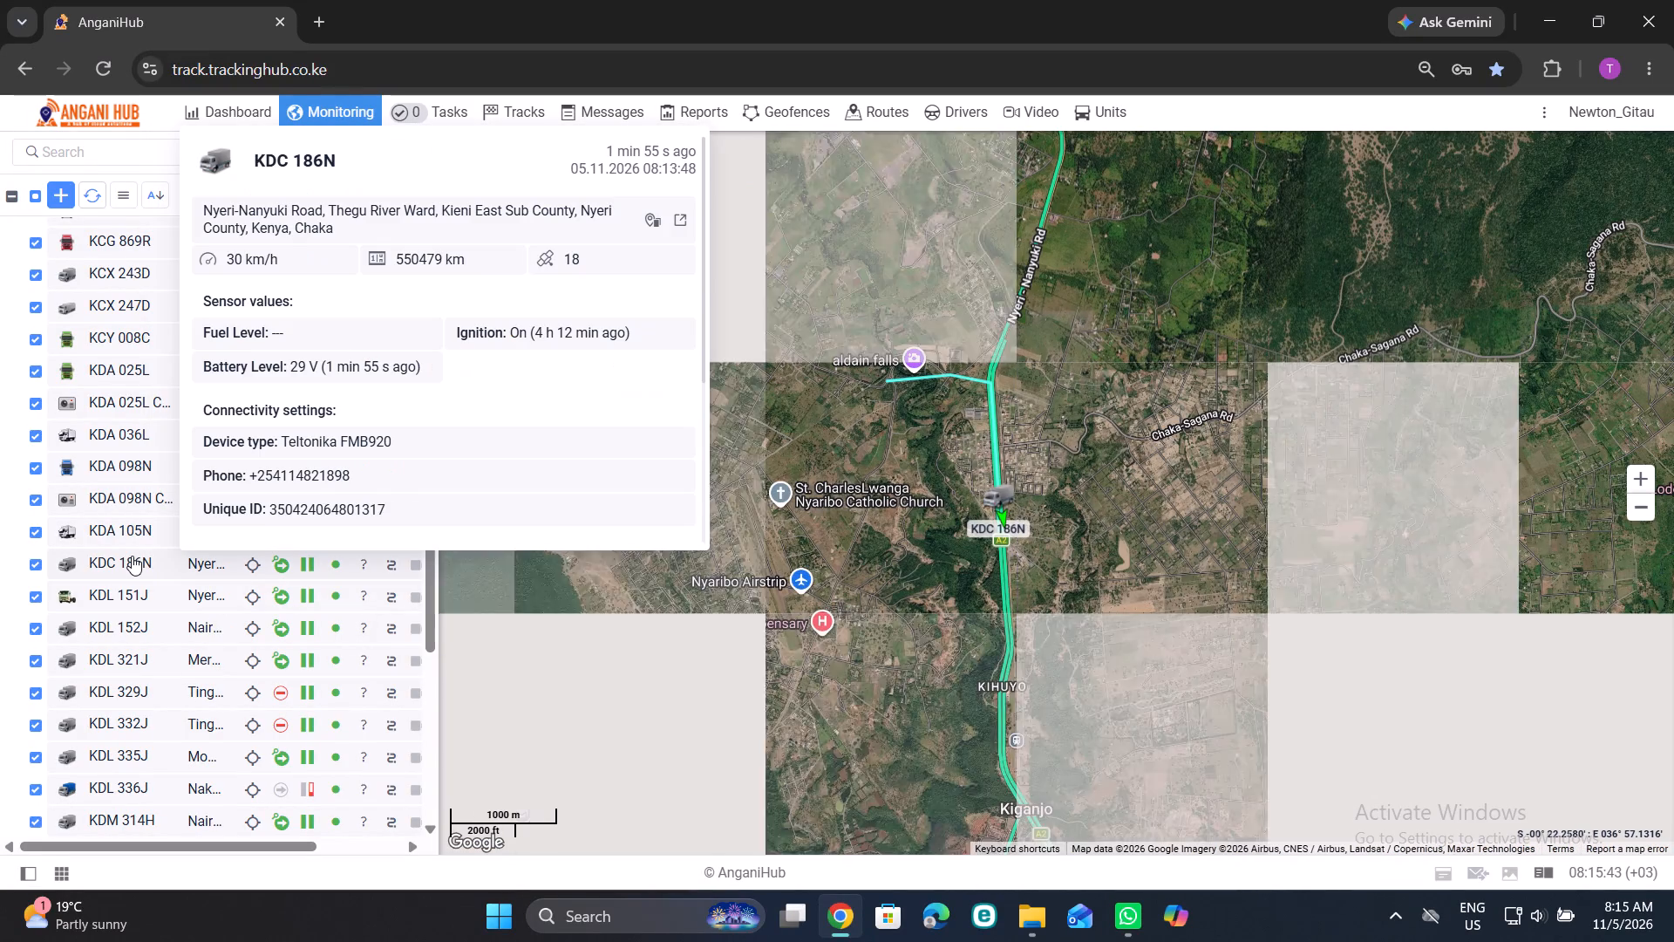
{"action": "key", "text": "shift+super+s"}
{"action": "triple_click", "coordinate": [132, 556]}
{"action": "left_click", "coordinate": [132, 556]}
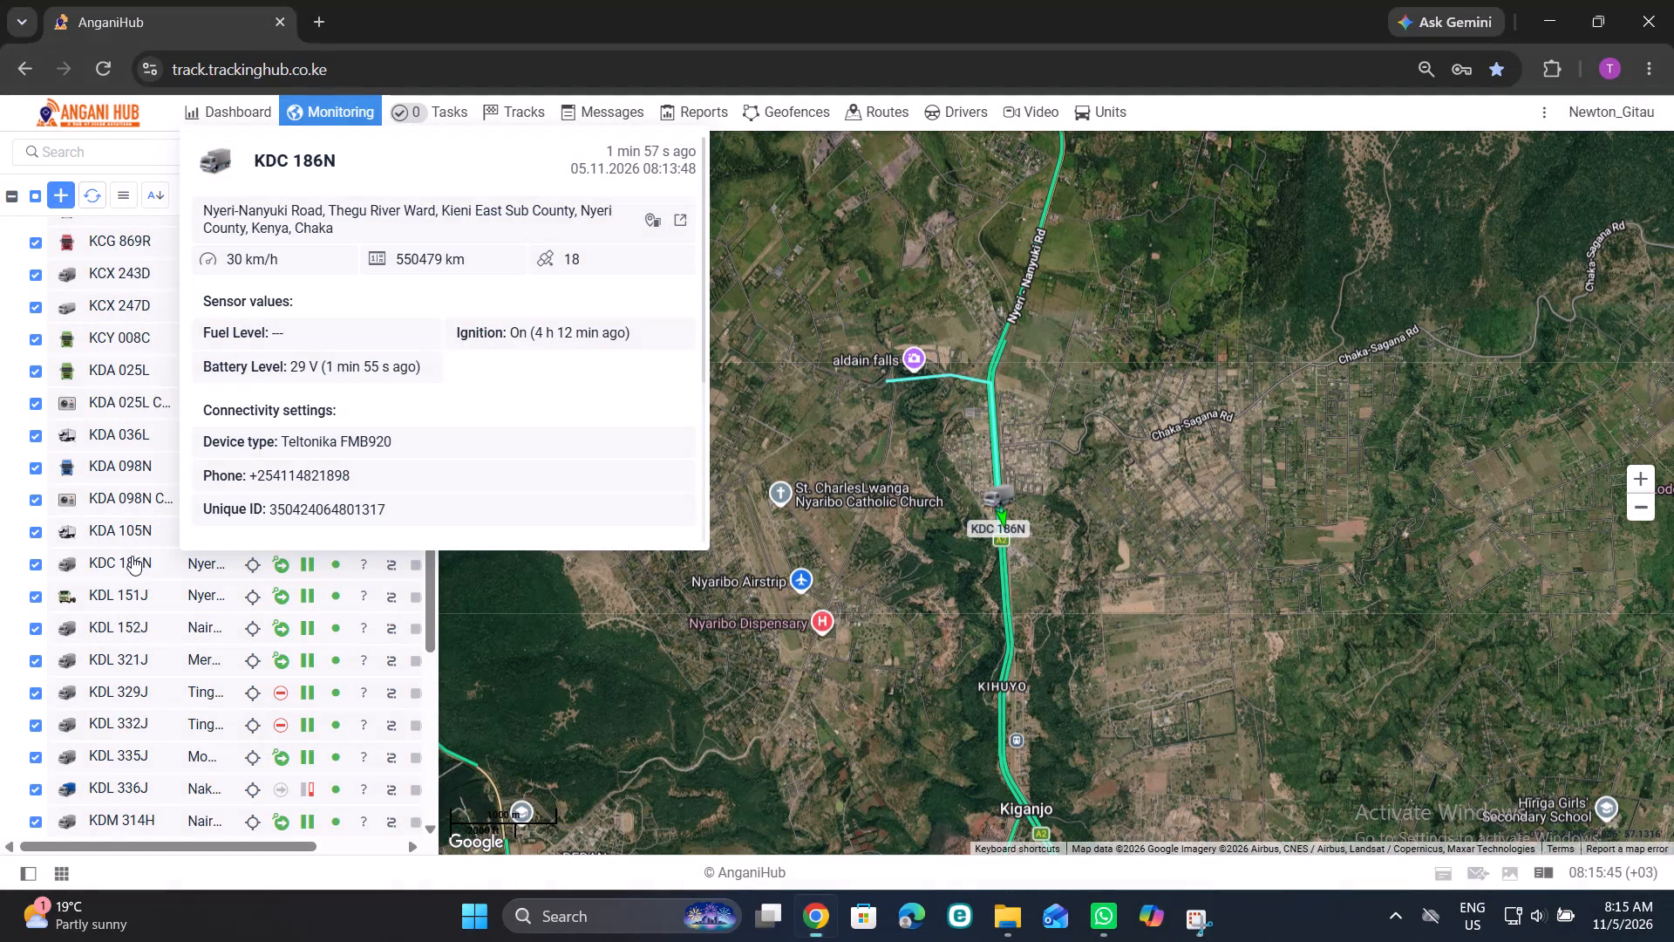
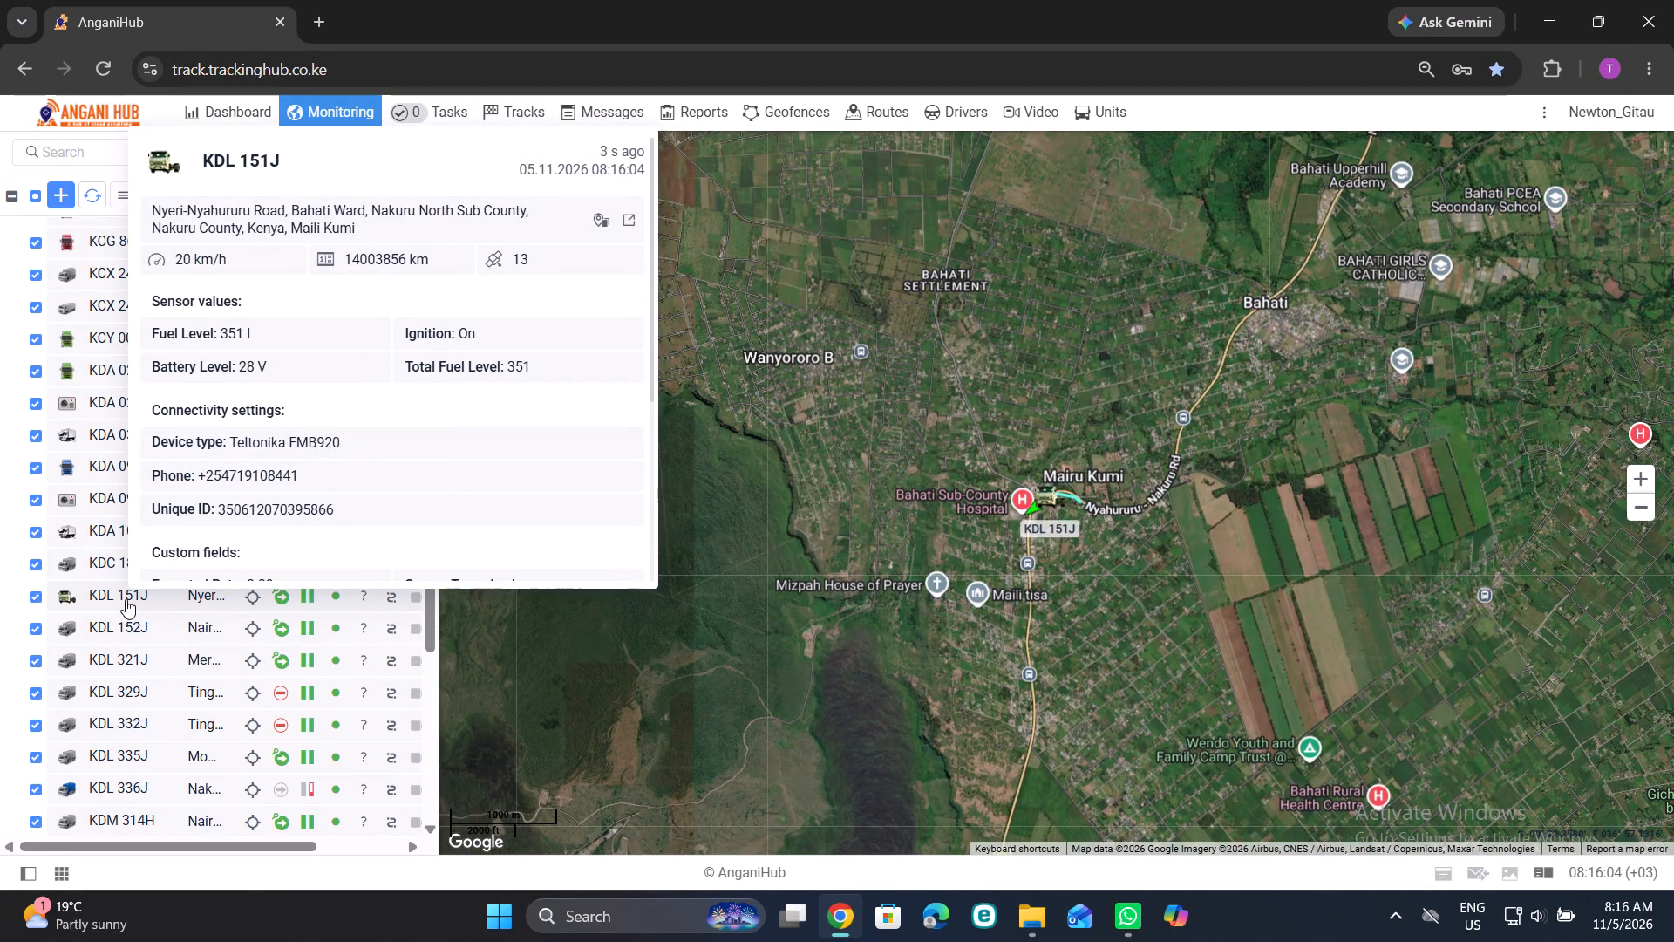
{"action": "key", "text": "shift+super+s"}
{"action": "triple_click", "coordinate": [126, 599]}
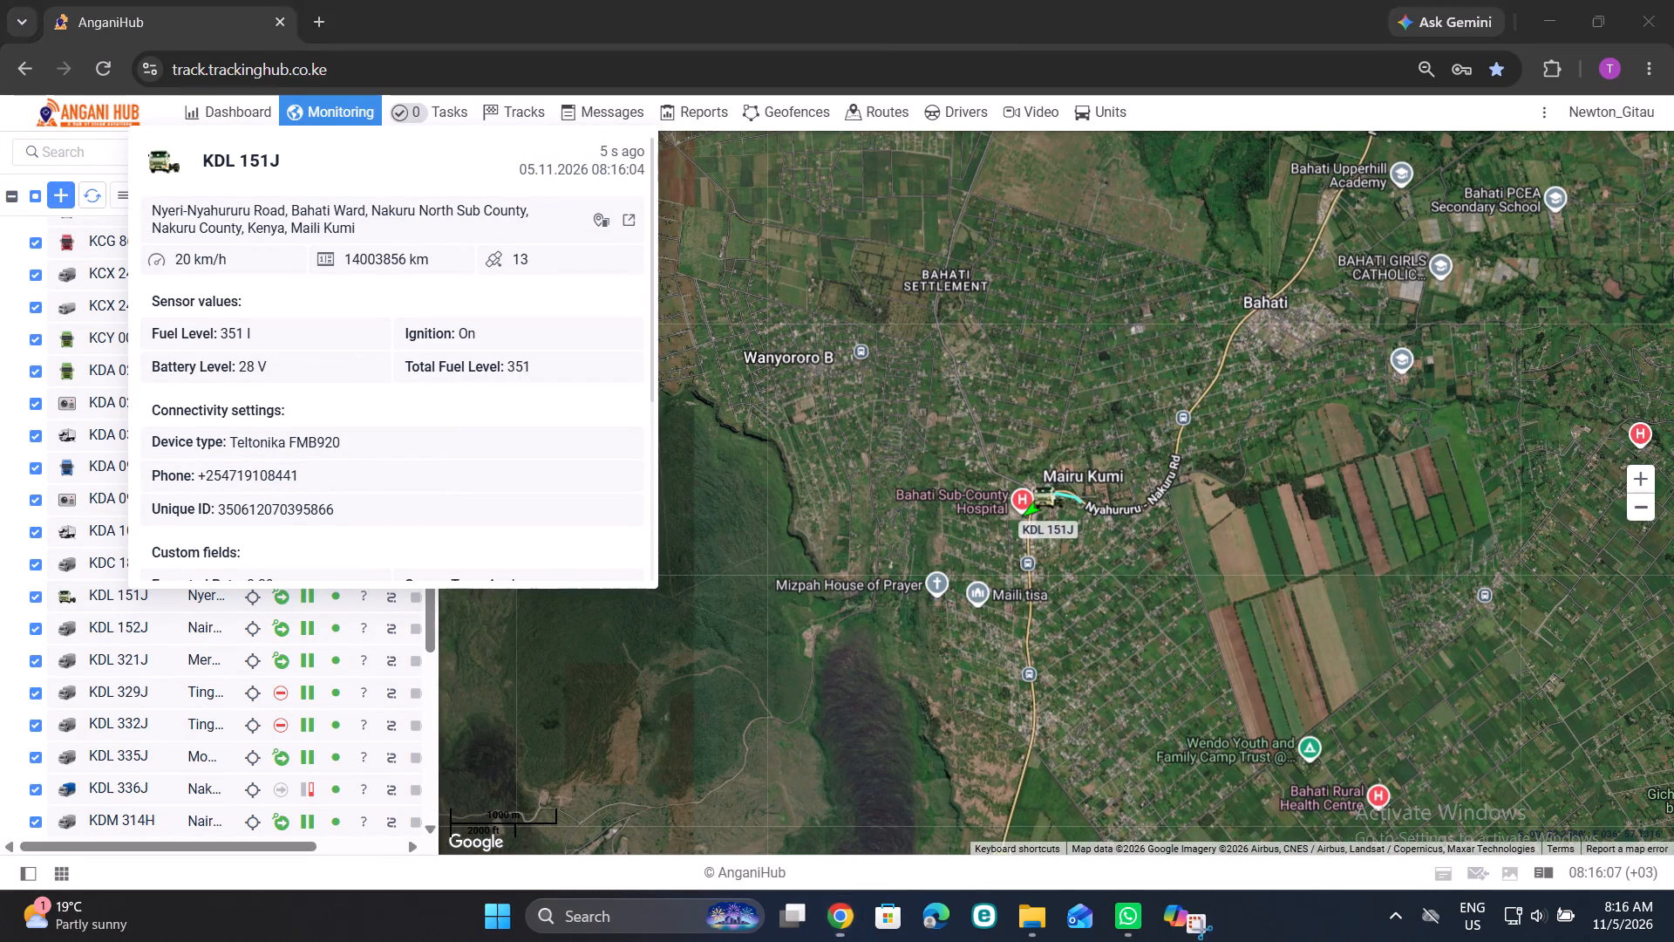
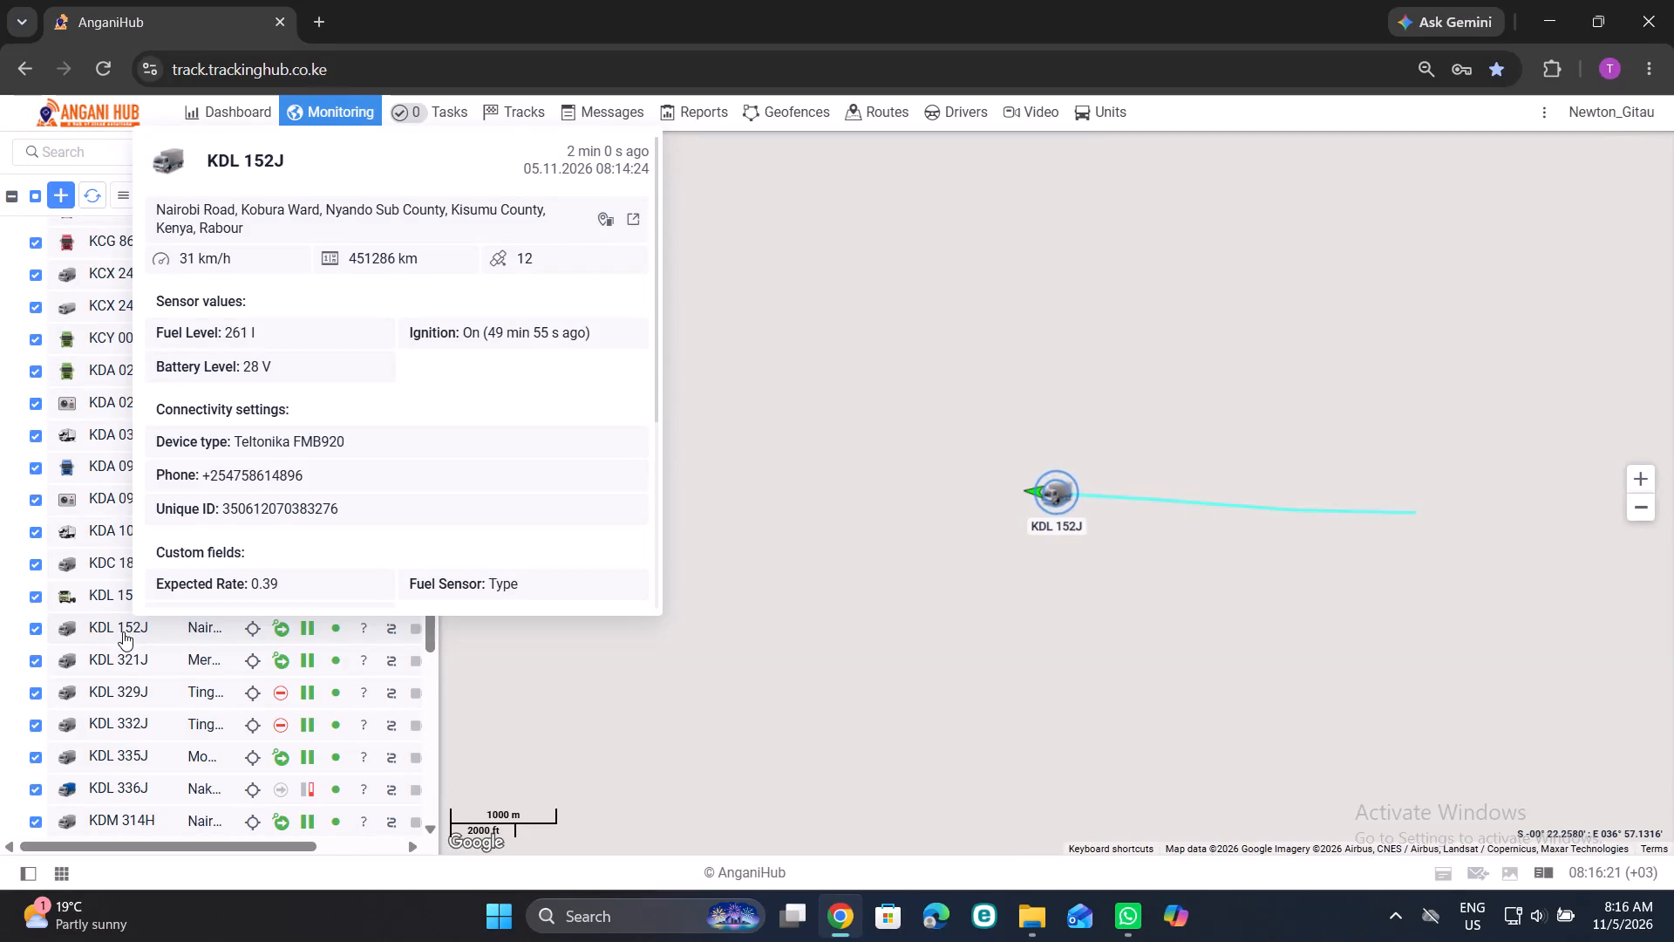
{"action": "key", "text": "shift+super+s"}
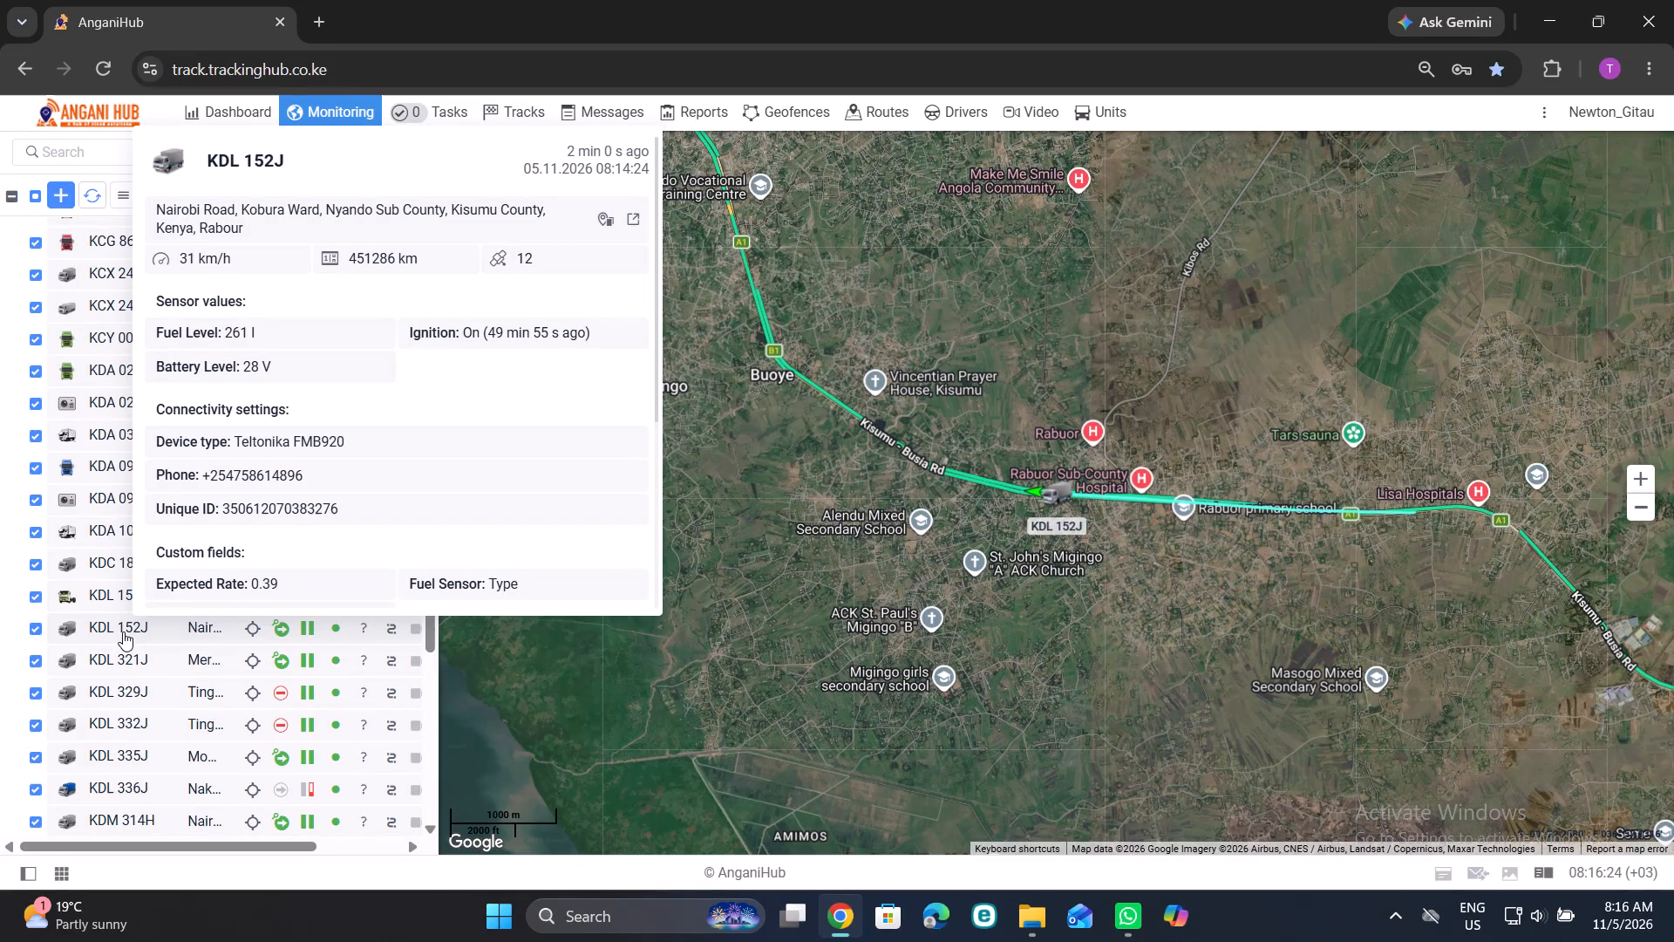
{"action": "left_click", "coordinate": [123, 631]}
{"action": "left_click", "coordinate": [123, 631]}
{"action": "scroll", "coordinate": [865, 594], "scroll_direction": "down", "scroll_amount": 3}
{"action": "left_click_drag", "start_coordinate": [658, 662], "coordinate": [874, 693]}
{"action": "key", "text": "shift+super+s"}
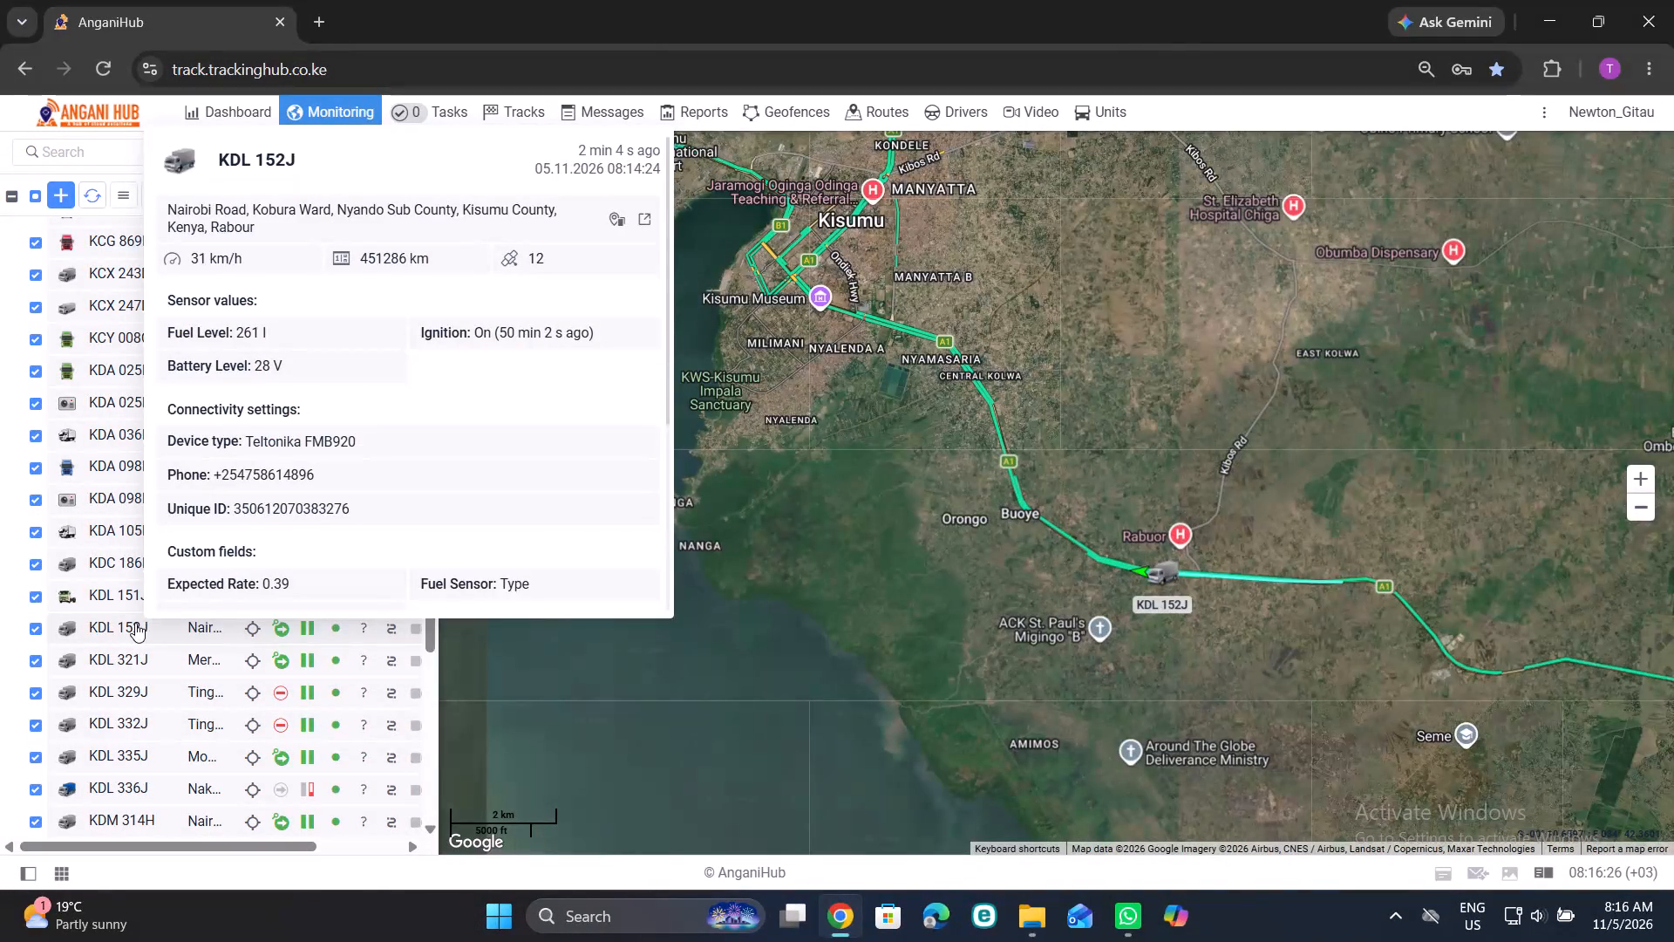
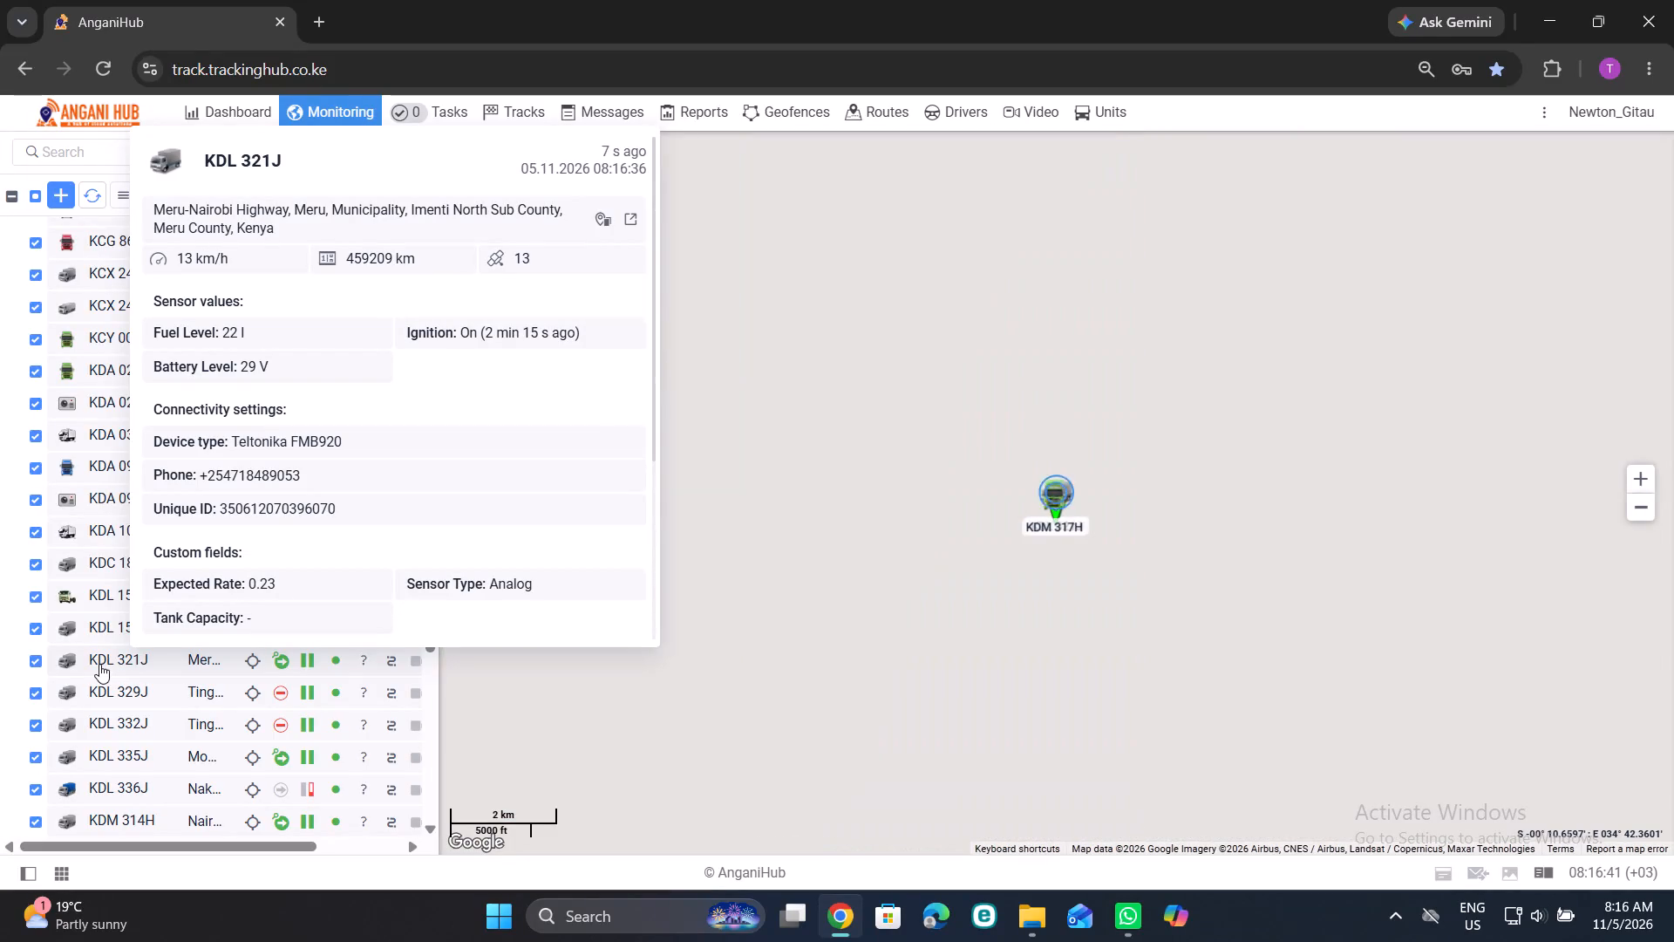
{"action": "scroll", "coordinate": [1053, 379], "scroll_direction": "up", "scroll_amount": 10, "text": "shift"}
{"action": "scroll", "coordinate": [960, 590], "scroll_direction": "up", "scroll_amount": 3, "text": "shift"}
{"action": "left_click_drag", "start_coordinate": [834, 567], "coordinate": [1003, 488]}
{"action": "scroll", "coordinate": [952, 474], "scroll_direction": "up", "scroll_amount": 2}
{"action": "left_click", "coordinate": [110, 652]}
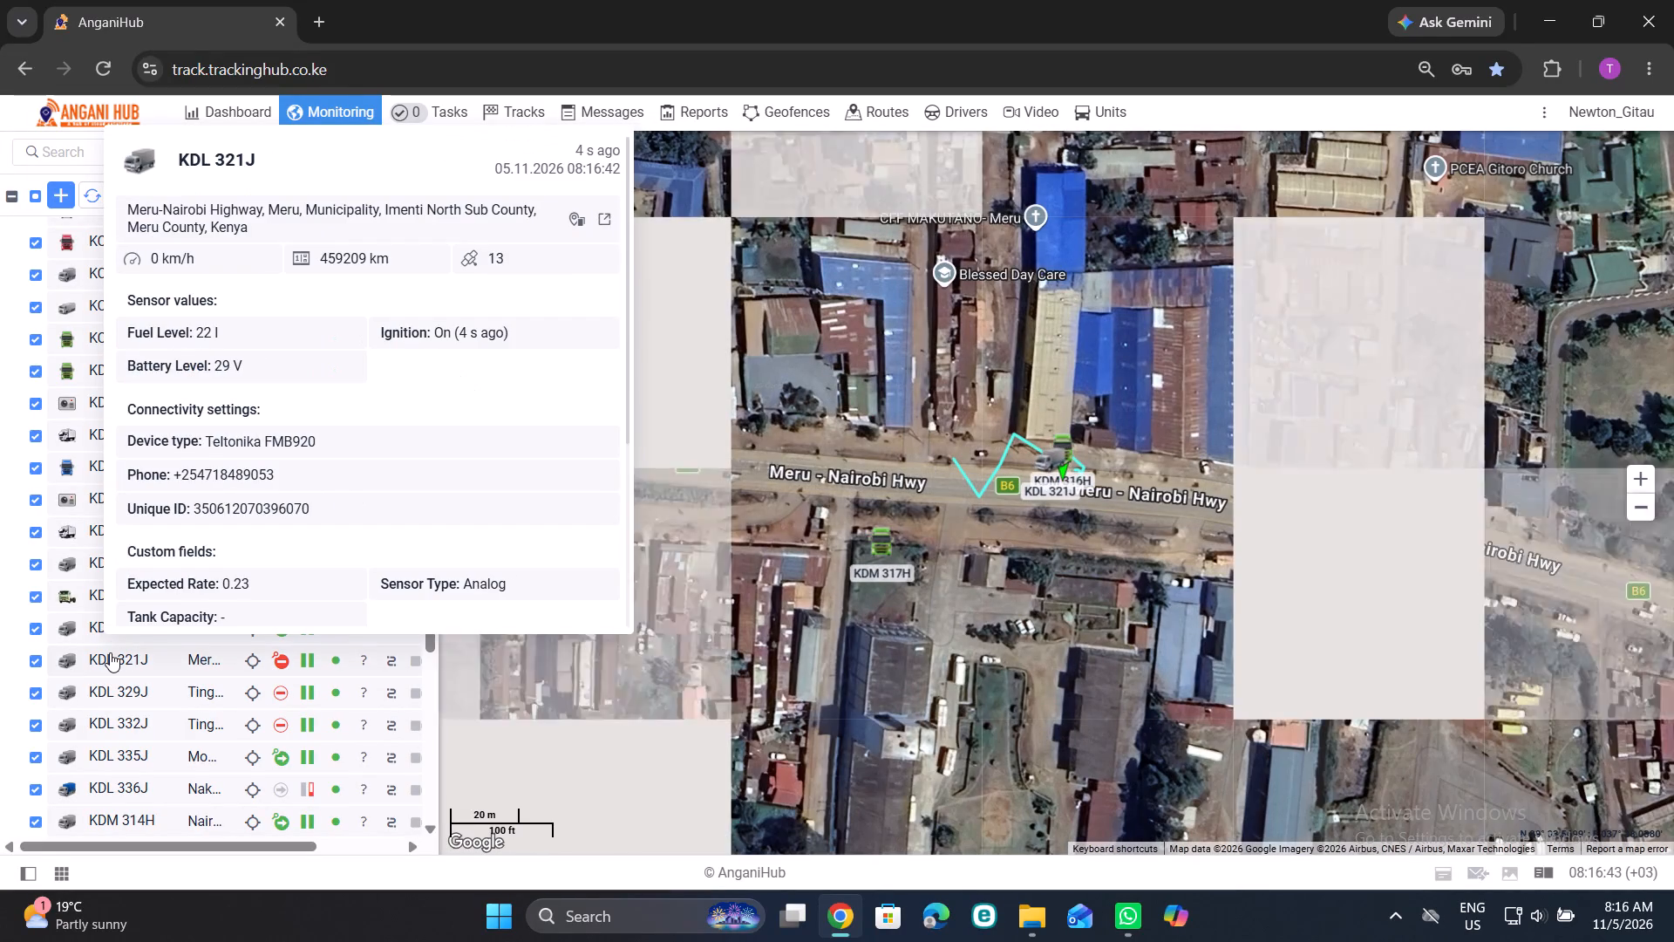
{"action": "key", "text": "shift+super+s"}
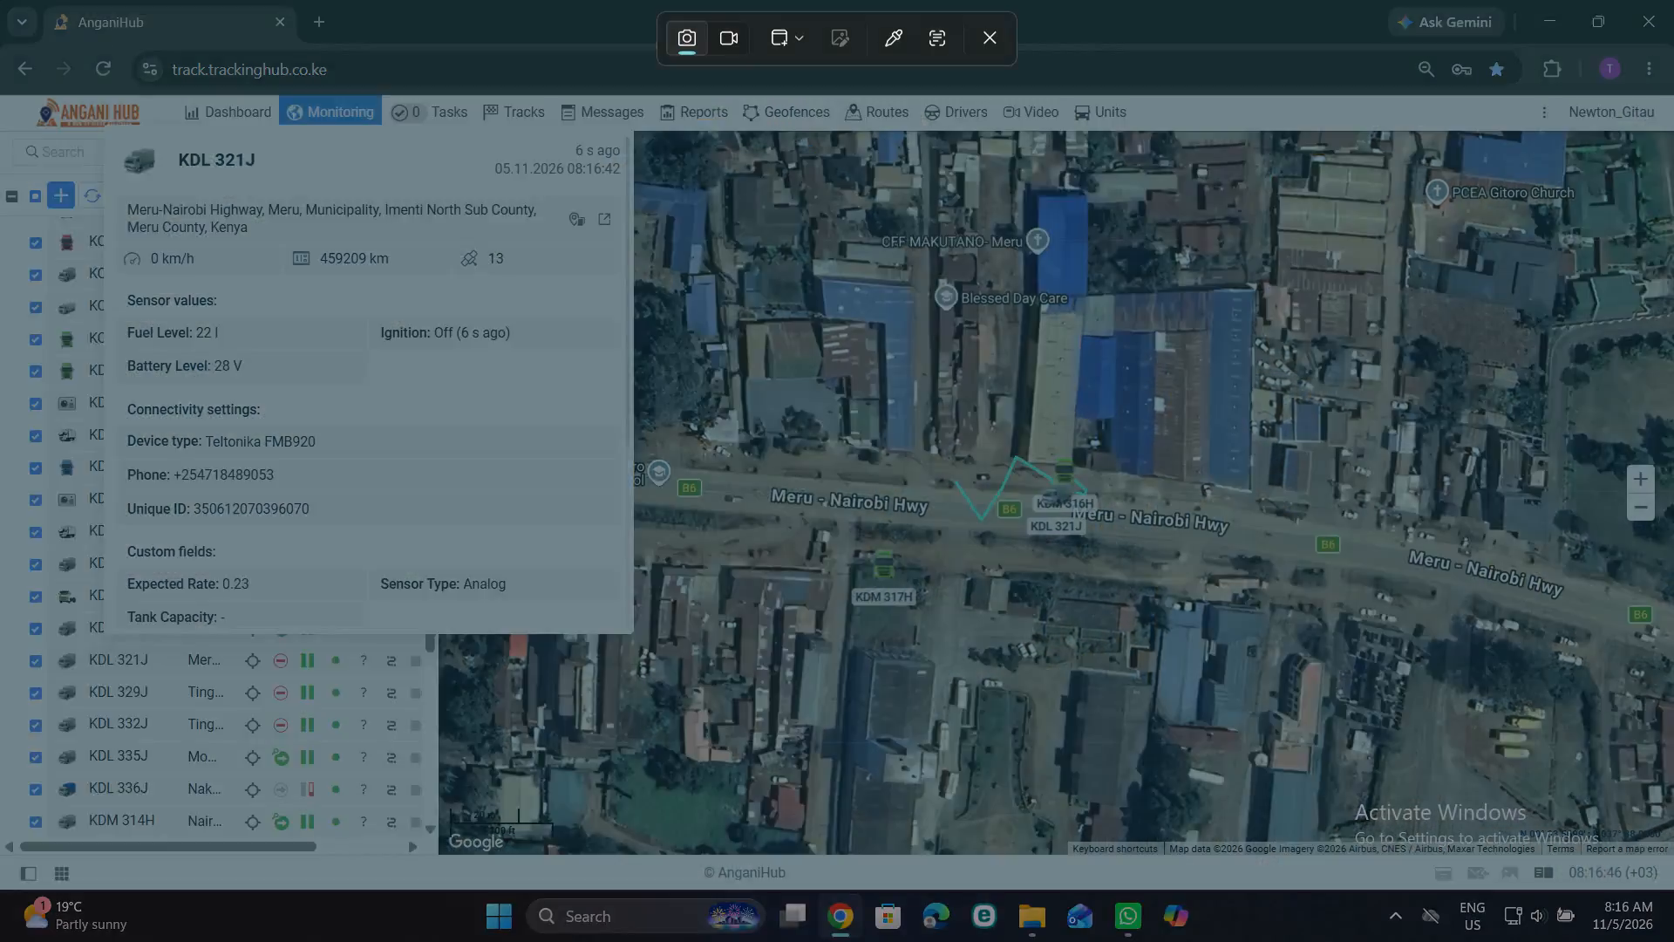
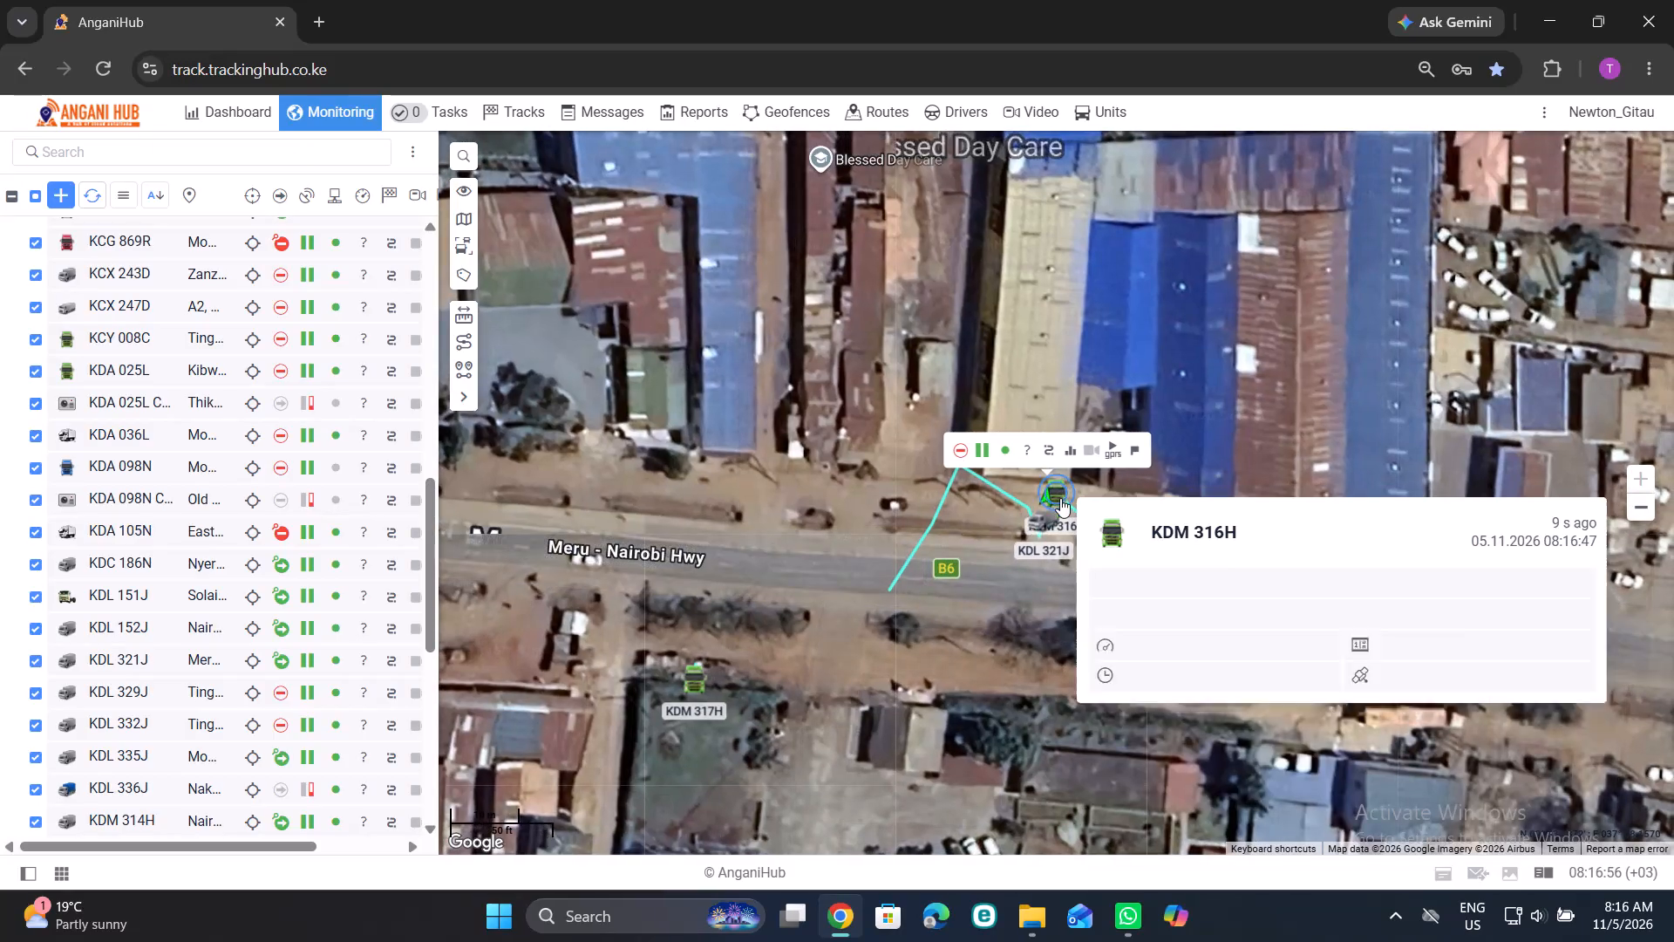
{"action": "key", "text": "shift+super+s"}
{"action": "triple_click", "coordinate": [1205, 526]}
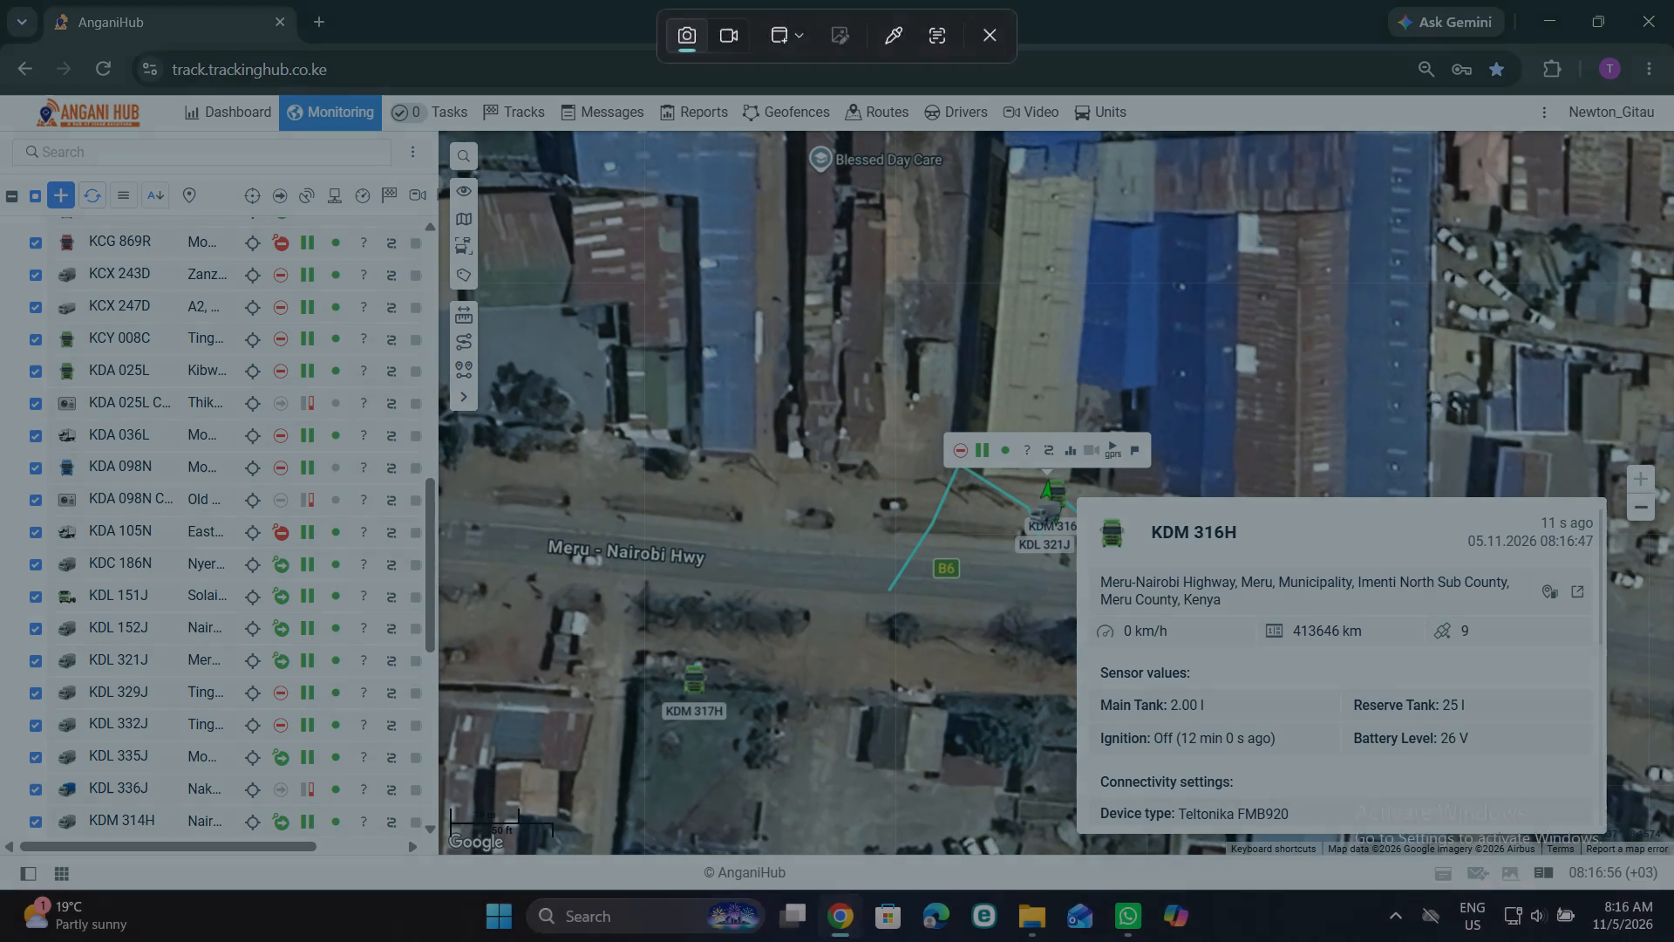
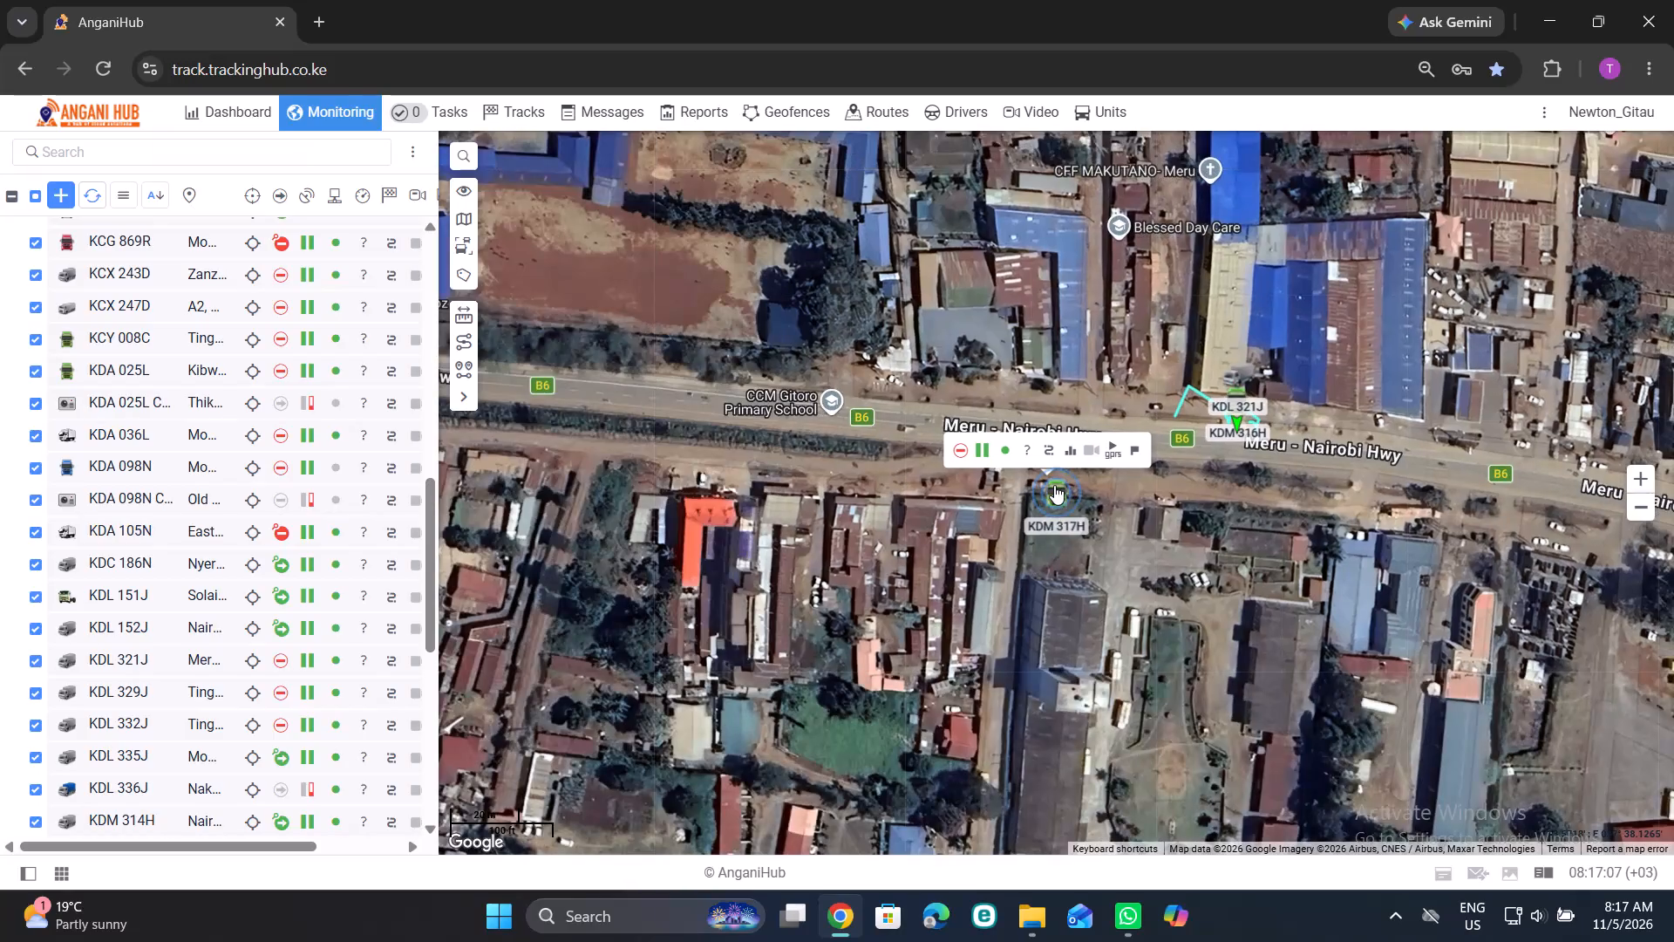
{"action": "scroll", "coordinate": [1054, 485], "scroll_direction": "down", "scroll_amount": 1}
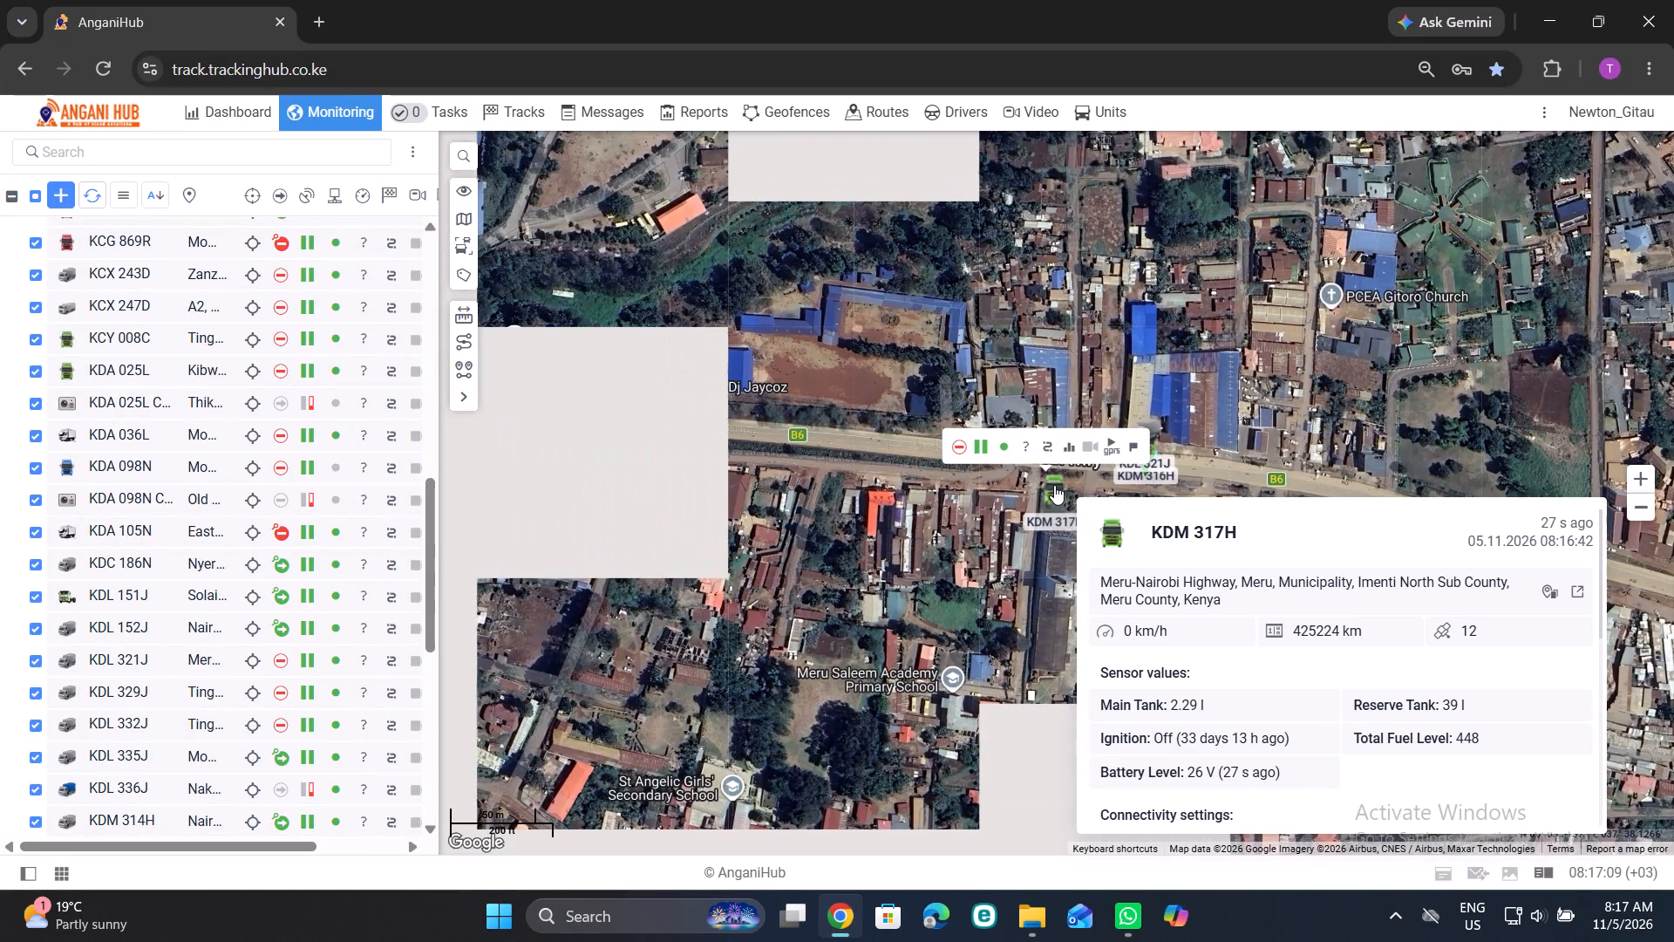
{"action": "key", "text": "shift+super+s"}
{"action": "triple_click", "coordinate": [1323, 547]}
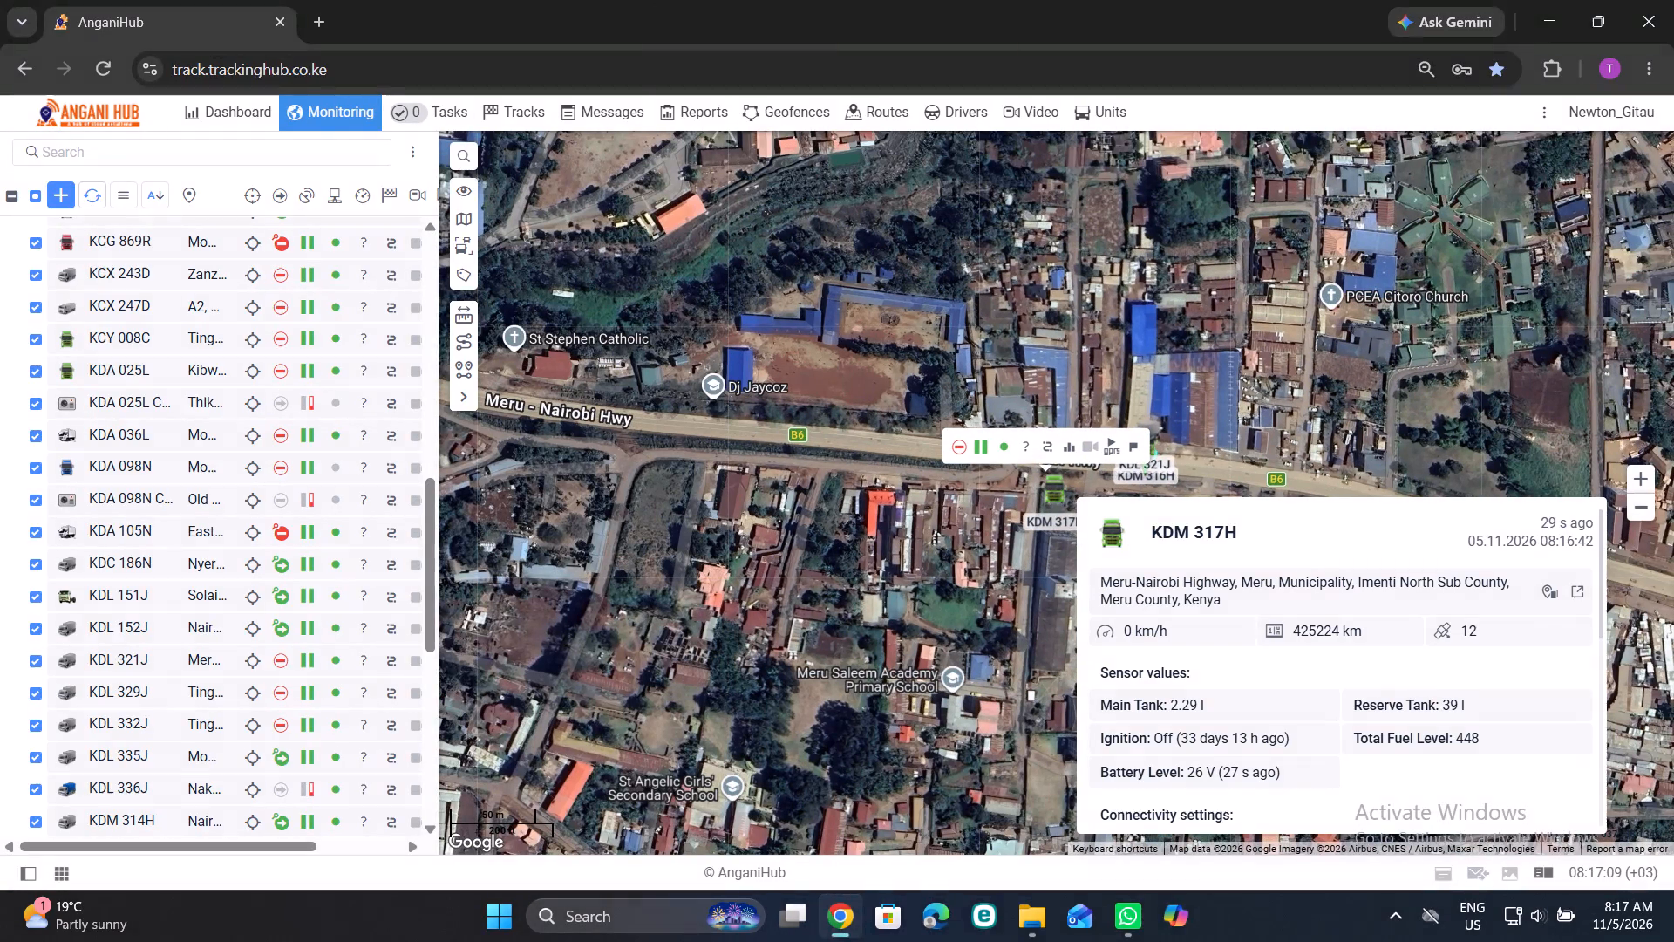
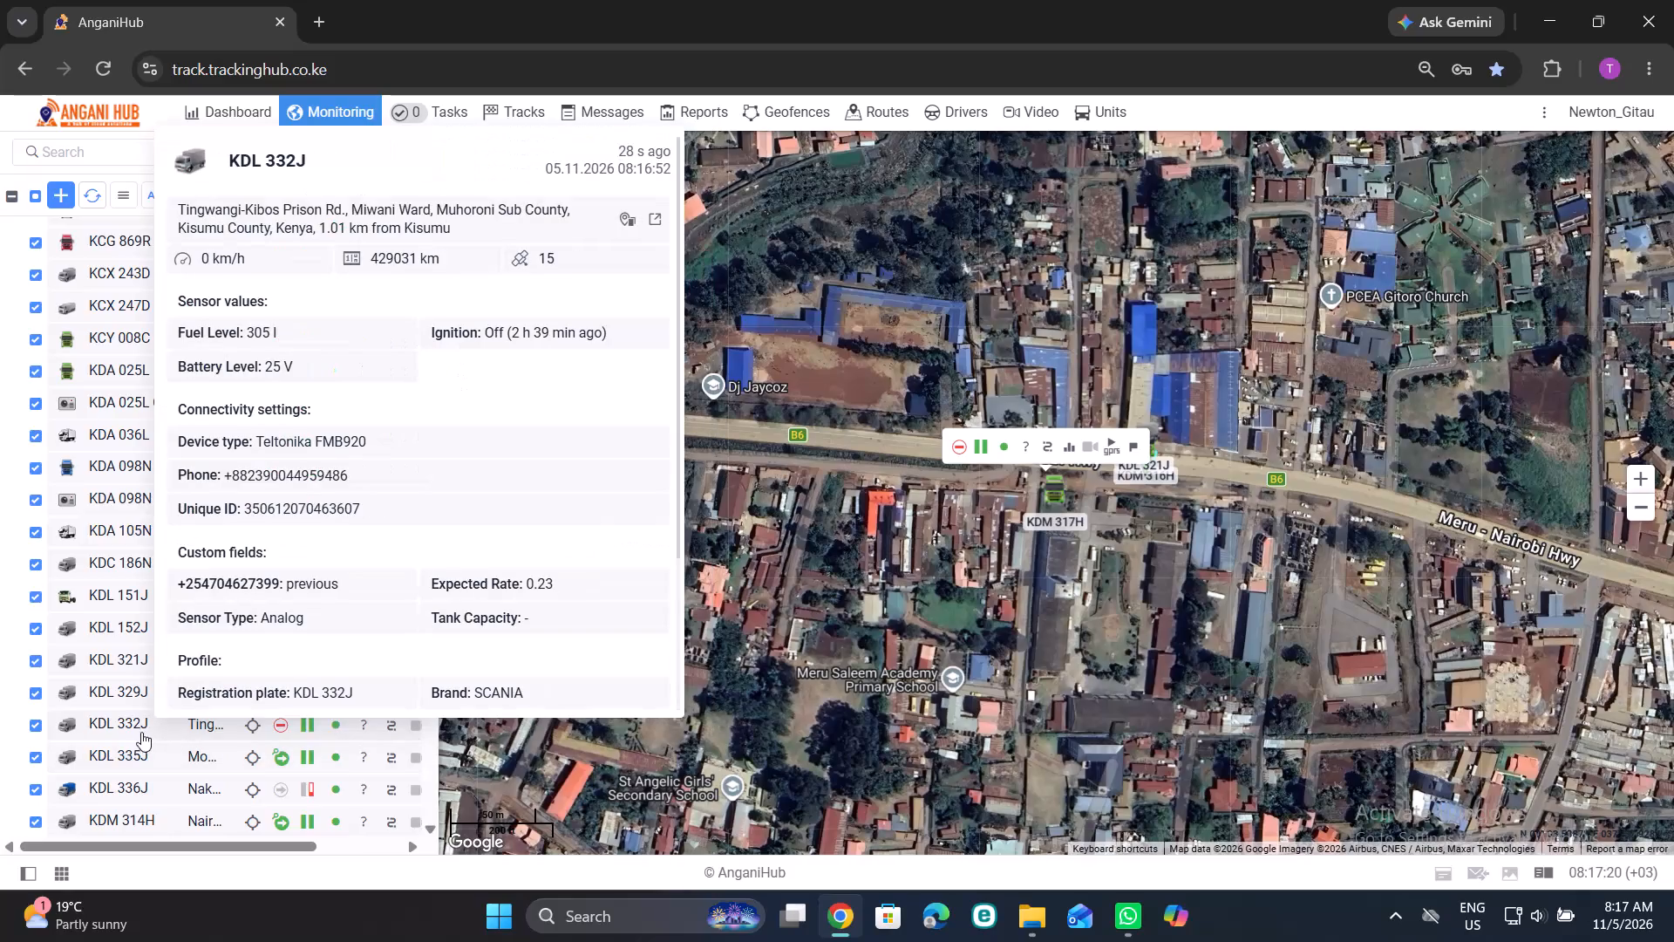
{"action": "left_click", "coordinate": [132, 755]}
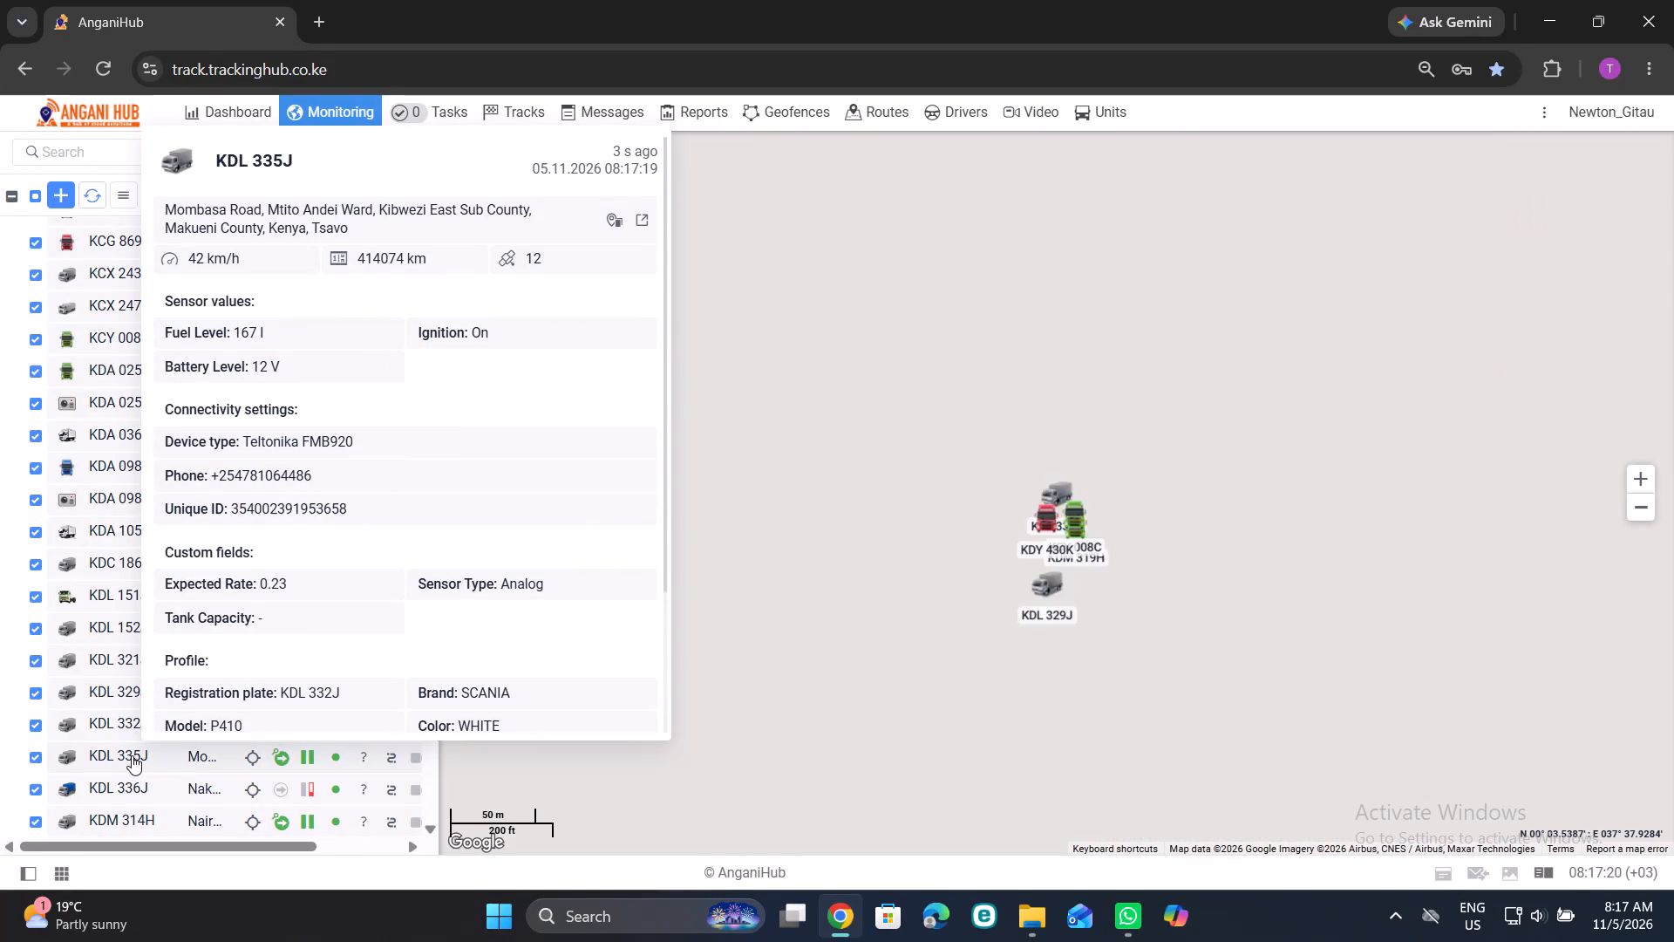
{"action": "scroll", "coordinate": [1008, 484], "scroll_direction": "down", "scroll_amount": 9}
{"action": "left_click_drag", "start_coordinate": [873, 638], "coordinate": [990, 504]}
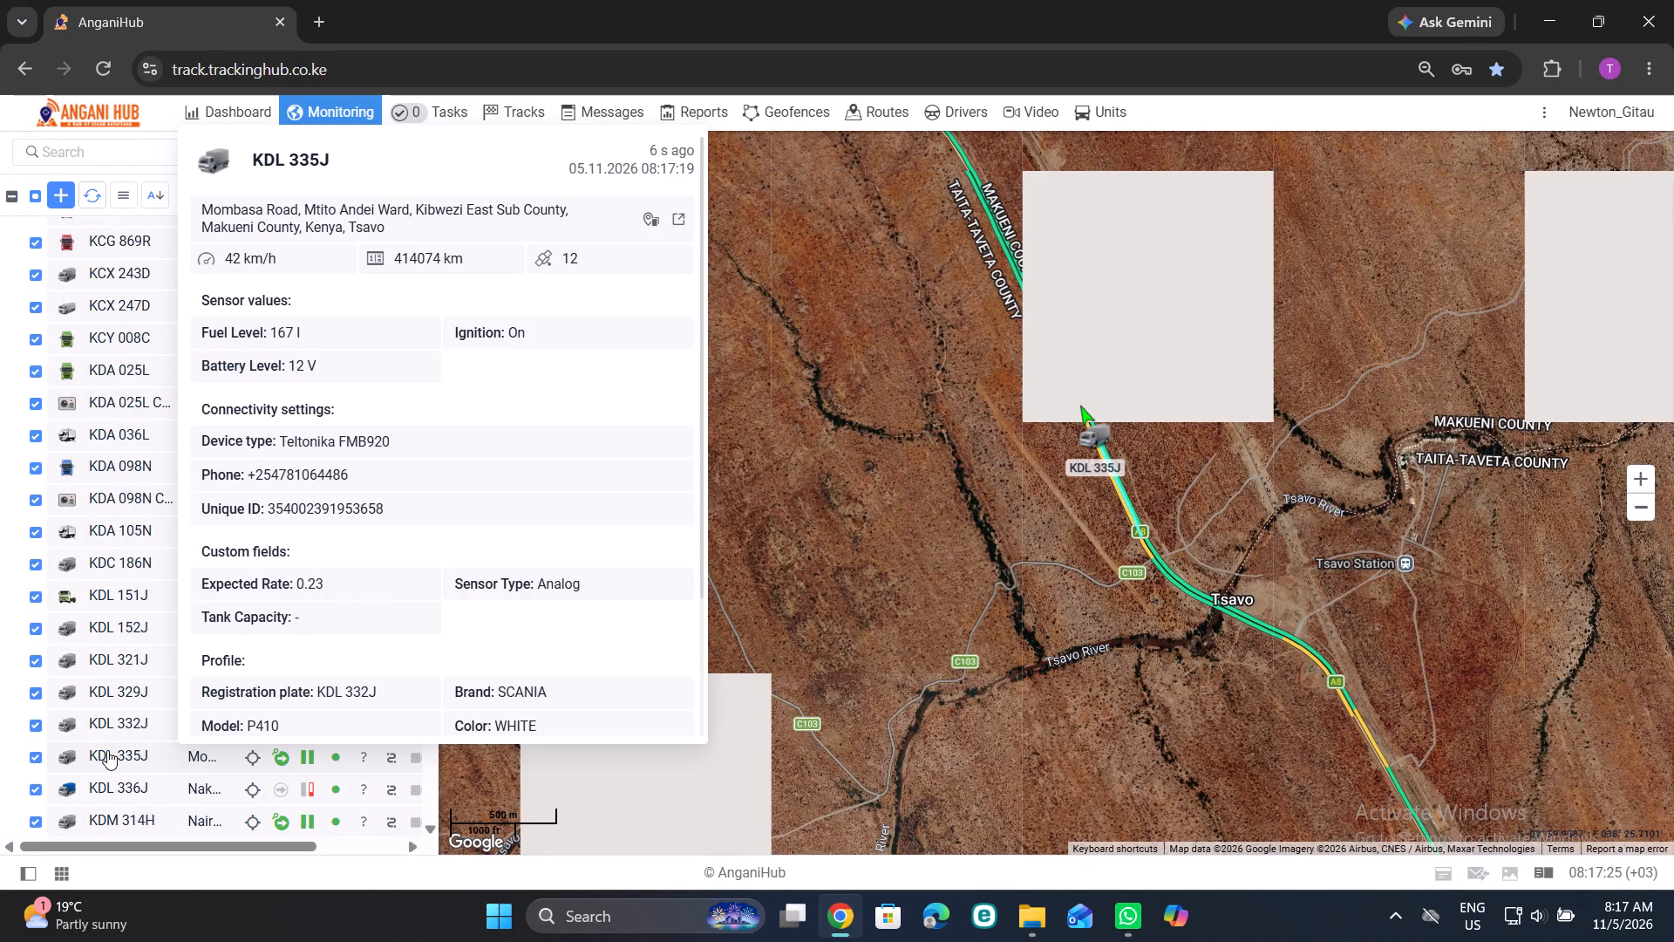
{"action": "key", "text": "shift+super+s"}
{"action": "triple_click", "coordinate": [107, 750]}
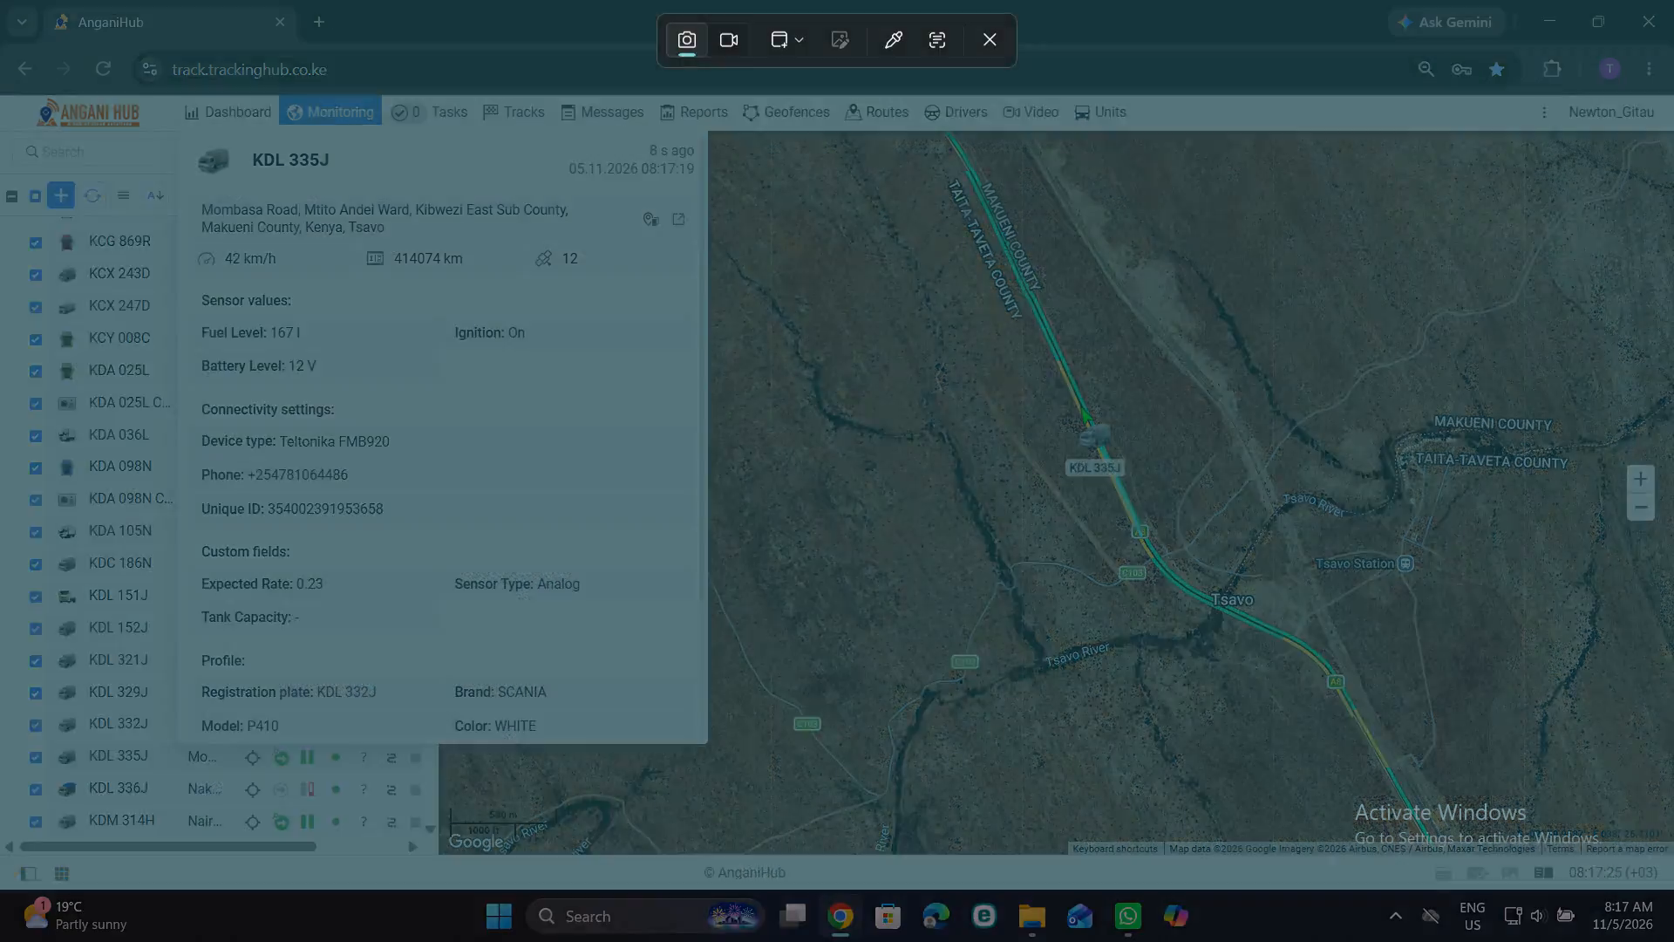
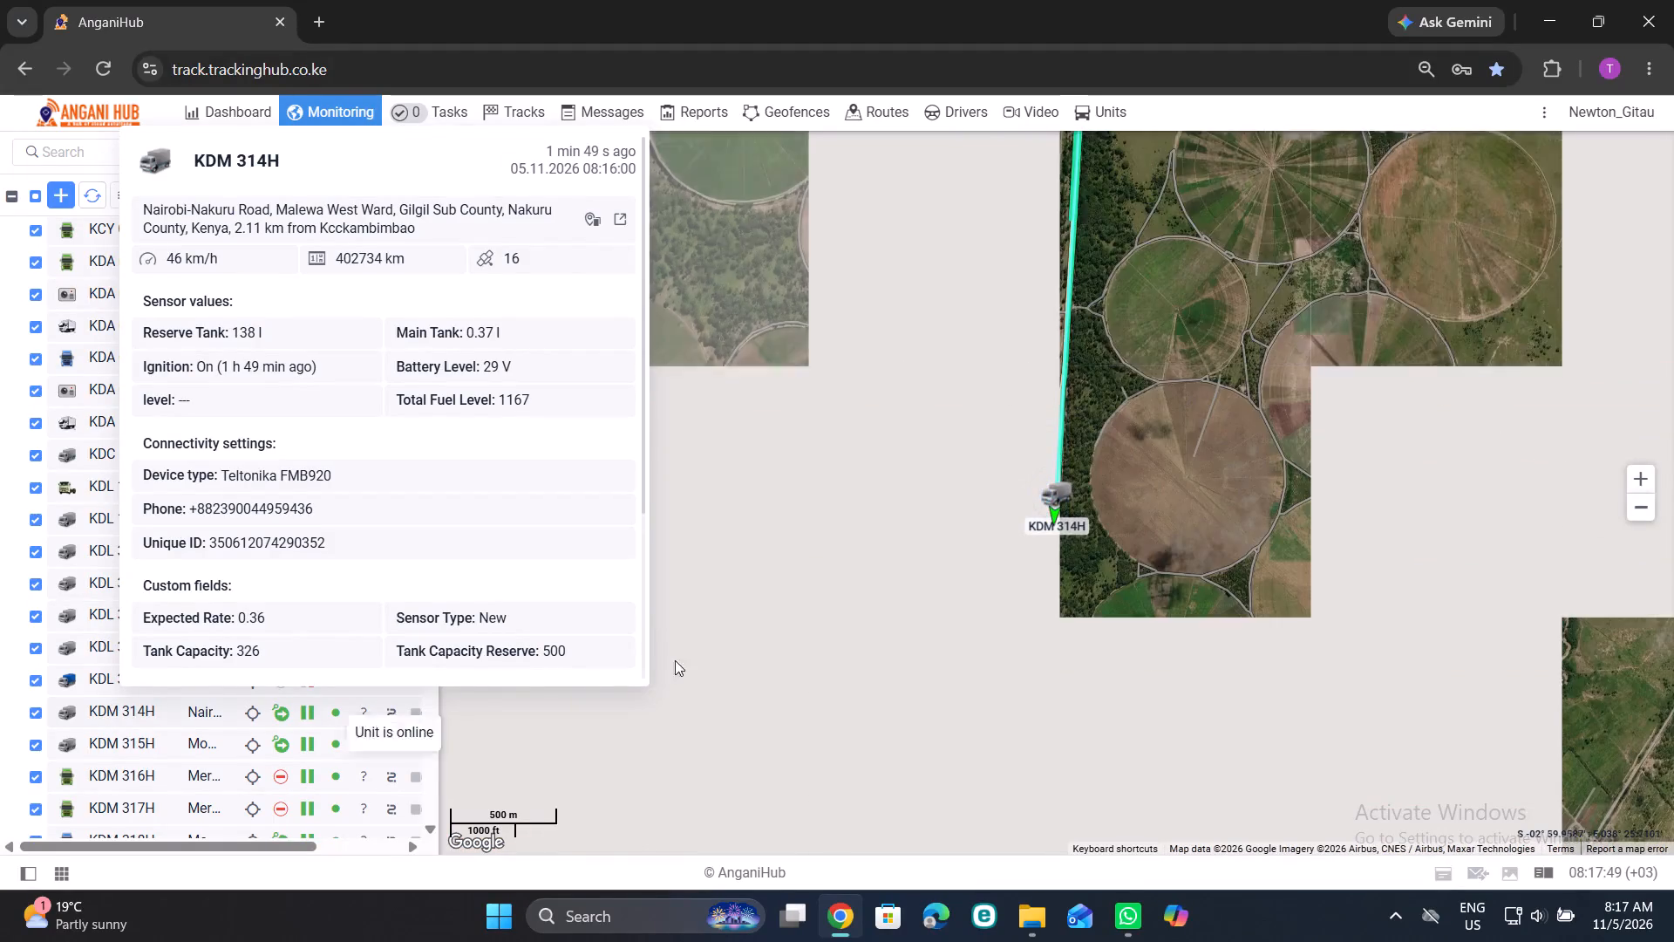
{"action": "scroll", "coordinate": [728, 655], "scroll_direction": "down", "scroll_amount": 4}
{"action": "scroll", "coordinate": [733, 671], "scroll_direction": "up", "scroll_amount": 1}
{"action": "scroll", "coordinate": [738, 659], "scroll_direction": "down", "scroll_amount": 6}
{"action": "left_click_drag", "start_coordinate": [725, 734], "coordinate": [1001, 514]}
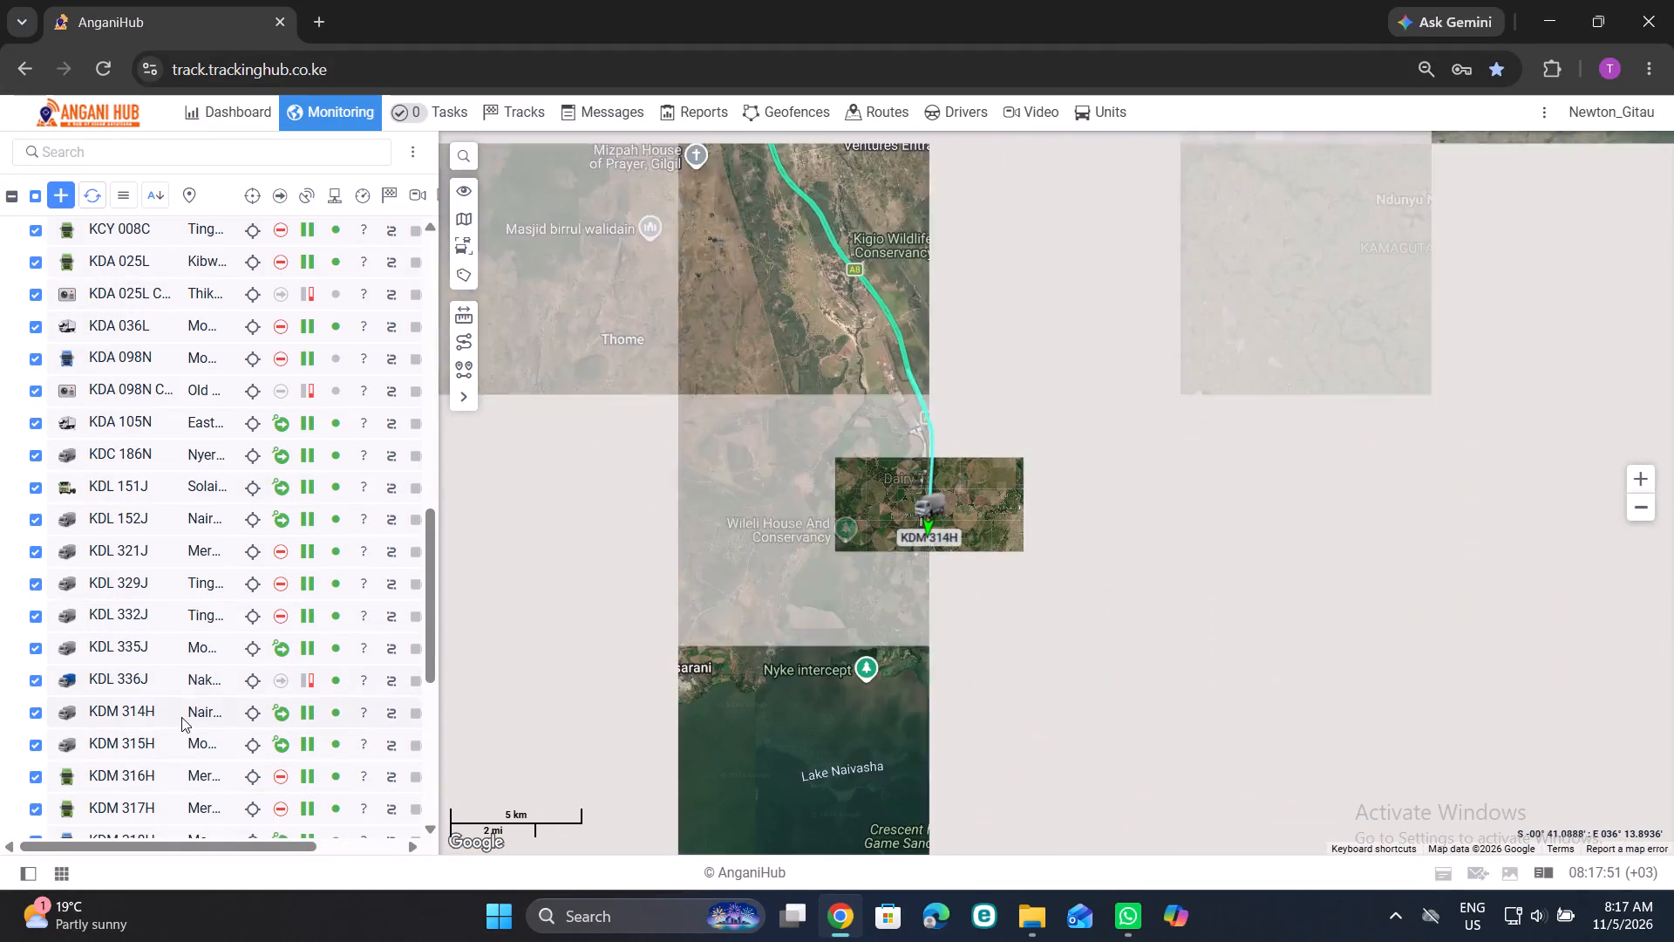
{"action": "key", "text": "shift+super+s"}
{"action": "triple_click", "coordinate": [151, 708]}
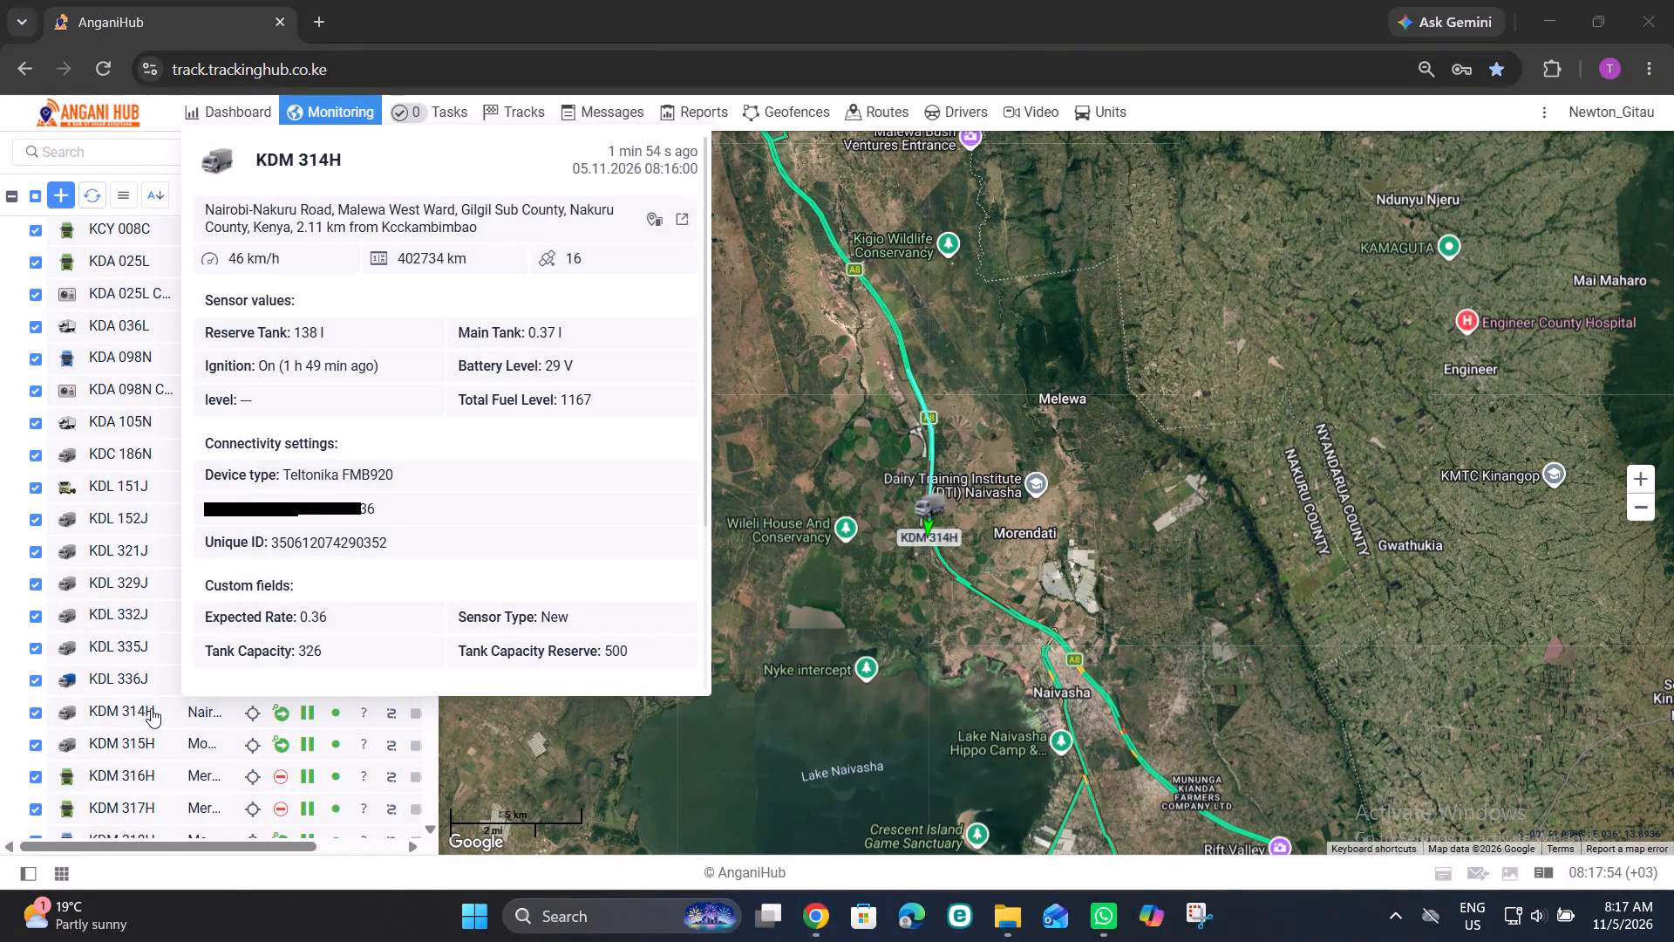
{"action": "left_click", "coordinate": [151, 708]}
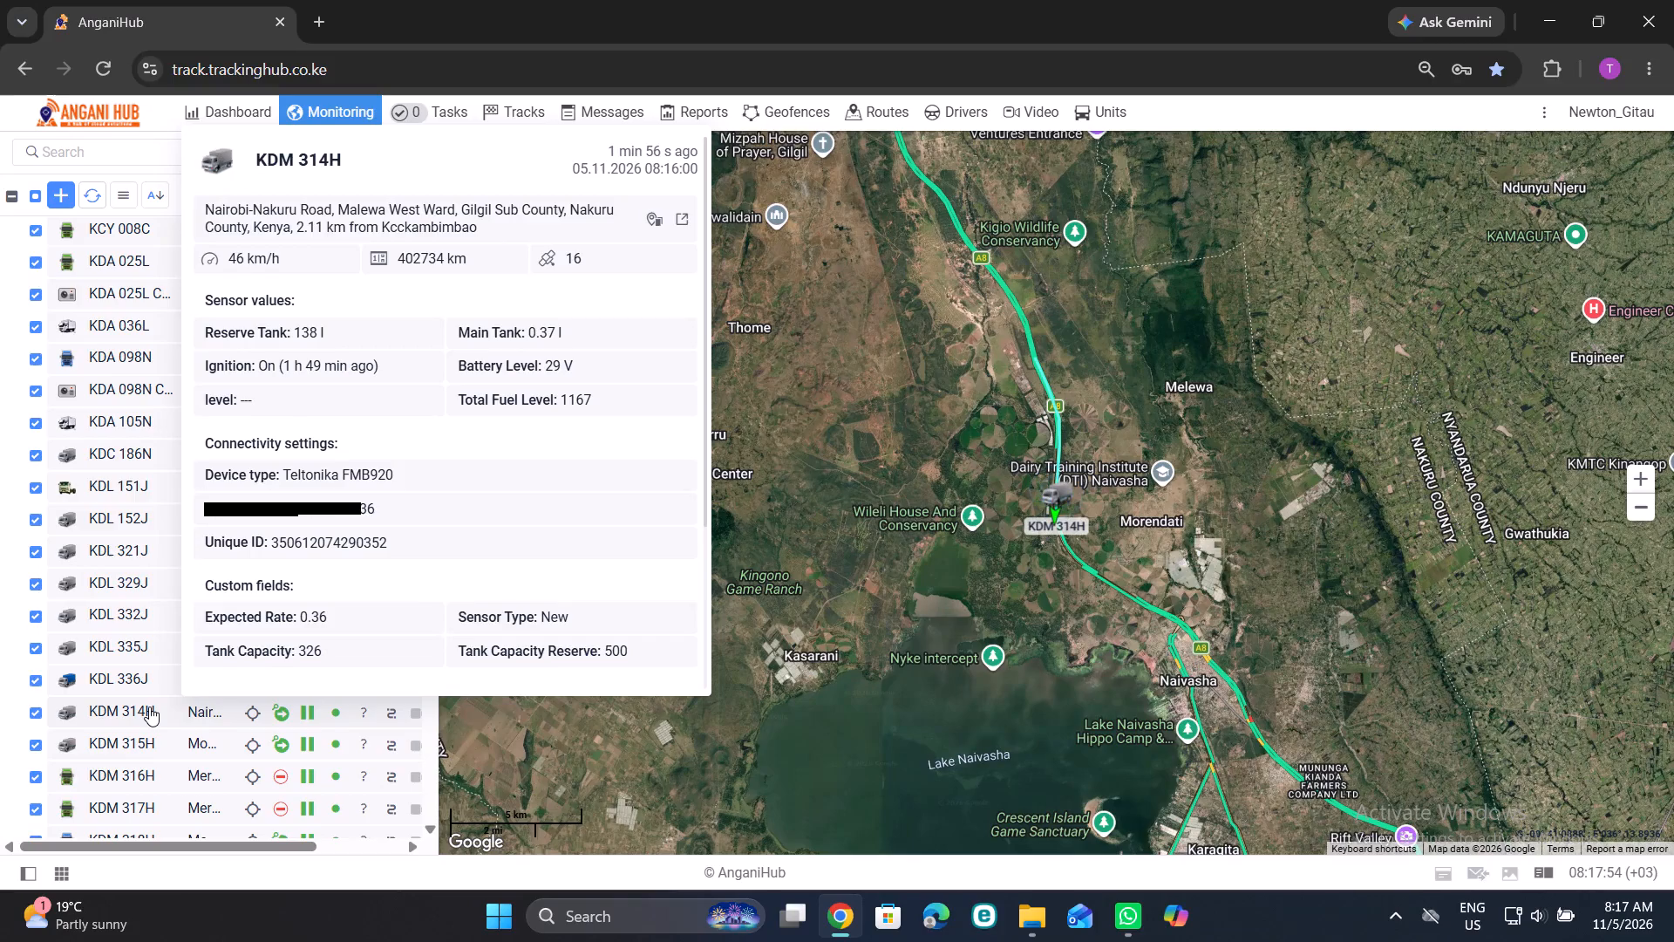
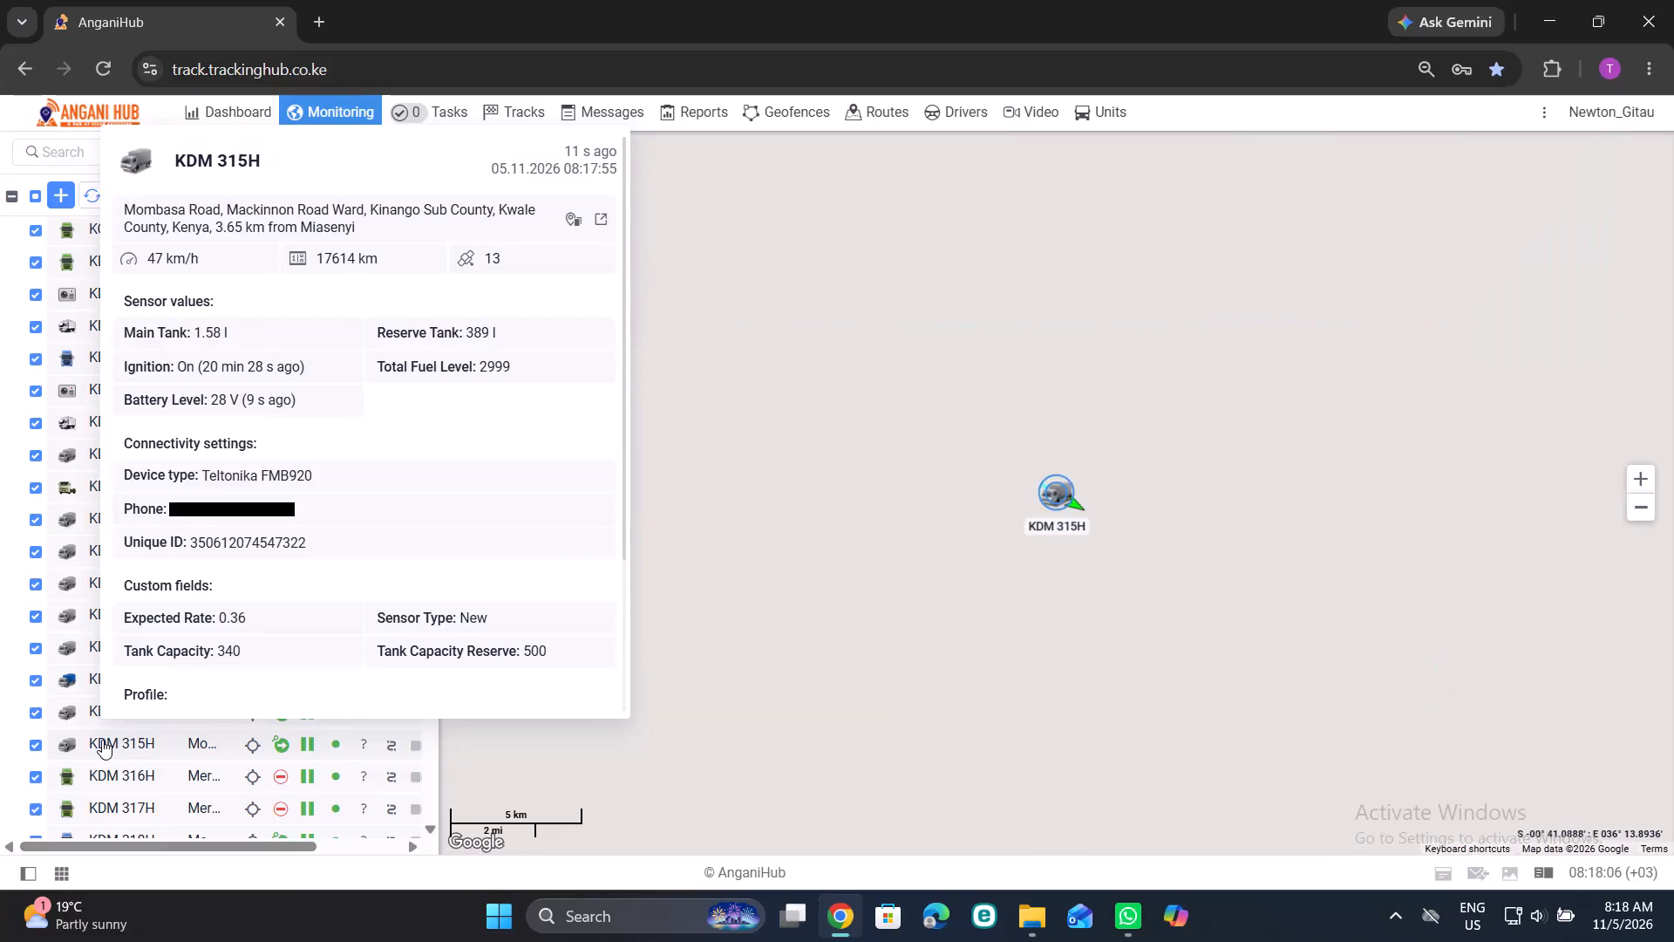
{"action": "key", "text": "shift+super+s"}
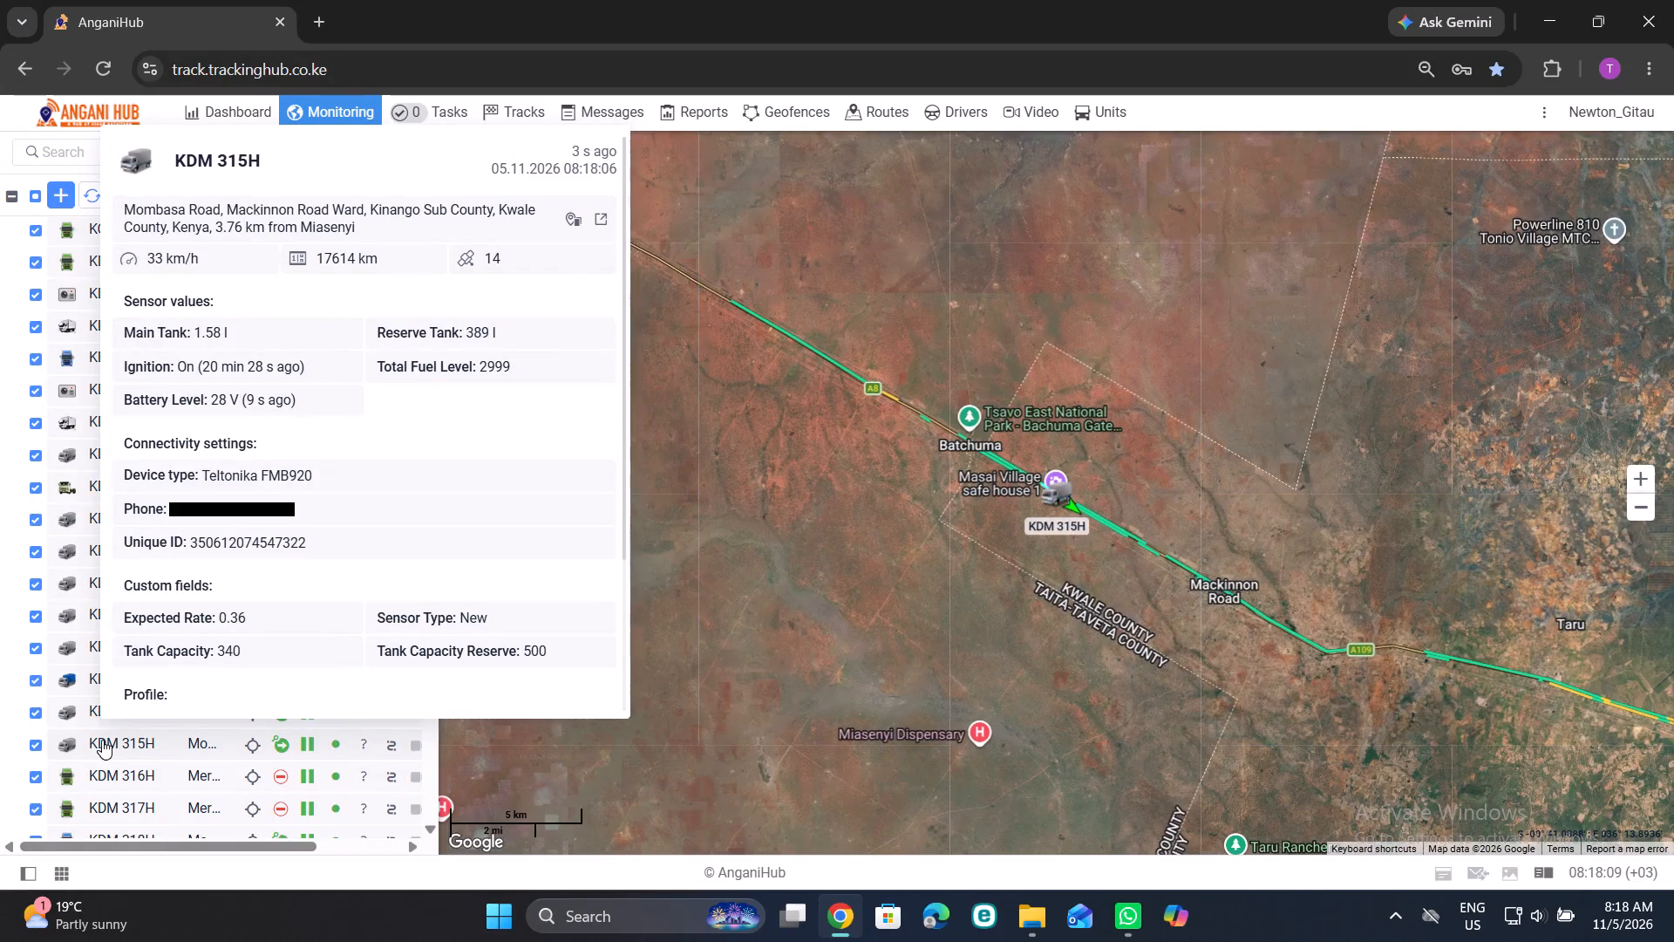
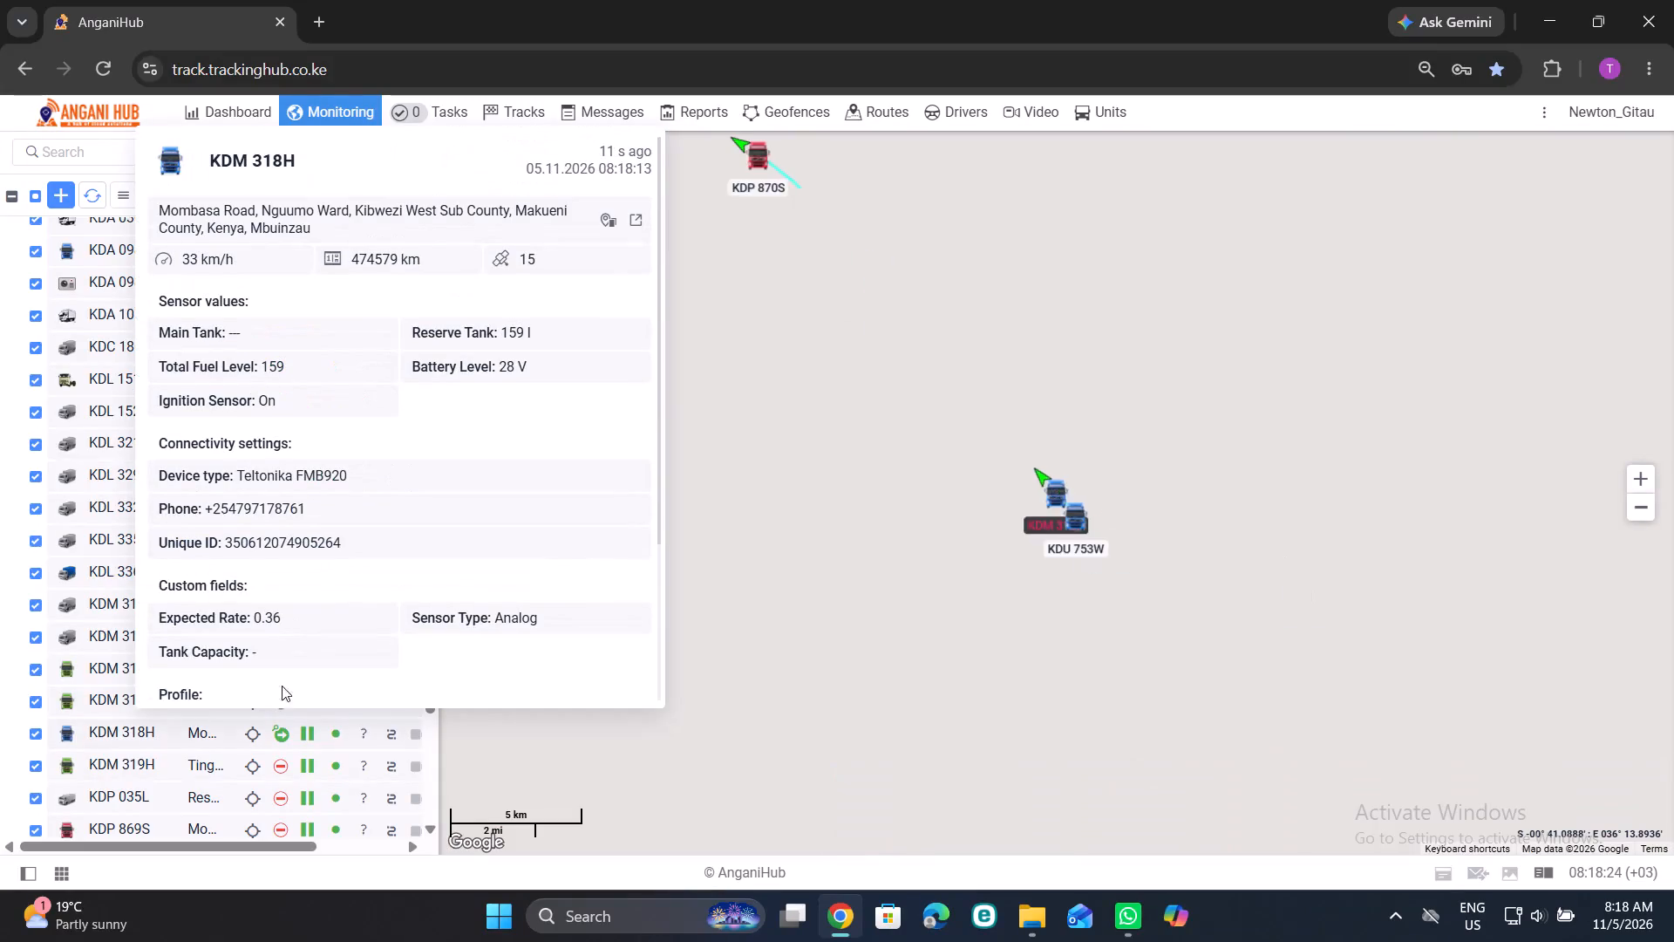
{"action": "scroll", "coordinate": [873, 556], "scroll_direction": "down", "scroll_amount": 3}
{"action": "scroll", "coordinate": [886, 564], "scroll_direction": "up", "scroll_amount": 5}
{"action": "left_click_drag", "start_coordinate": [1112, 509], "coordinate": [969, 707]}
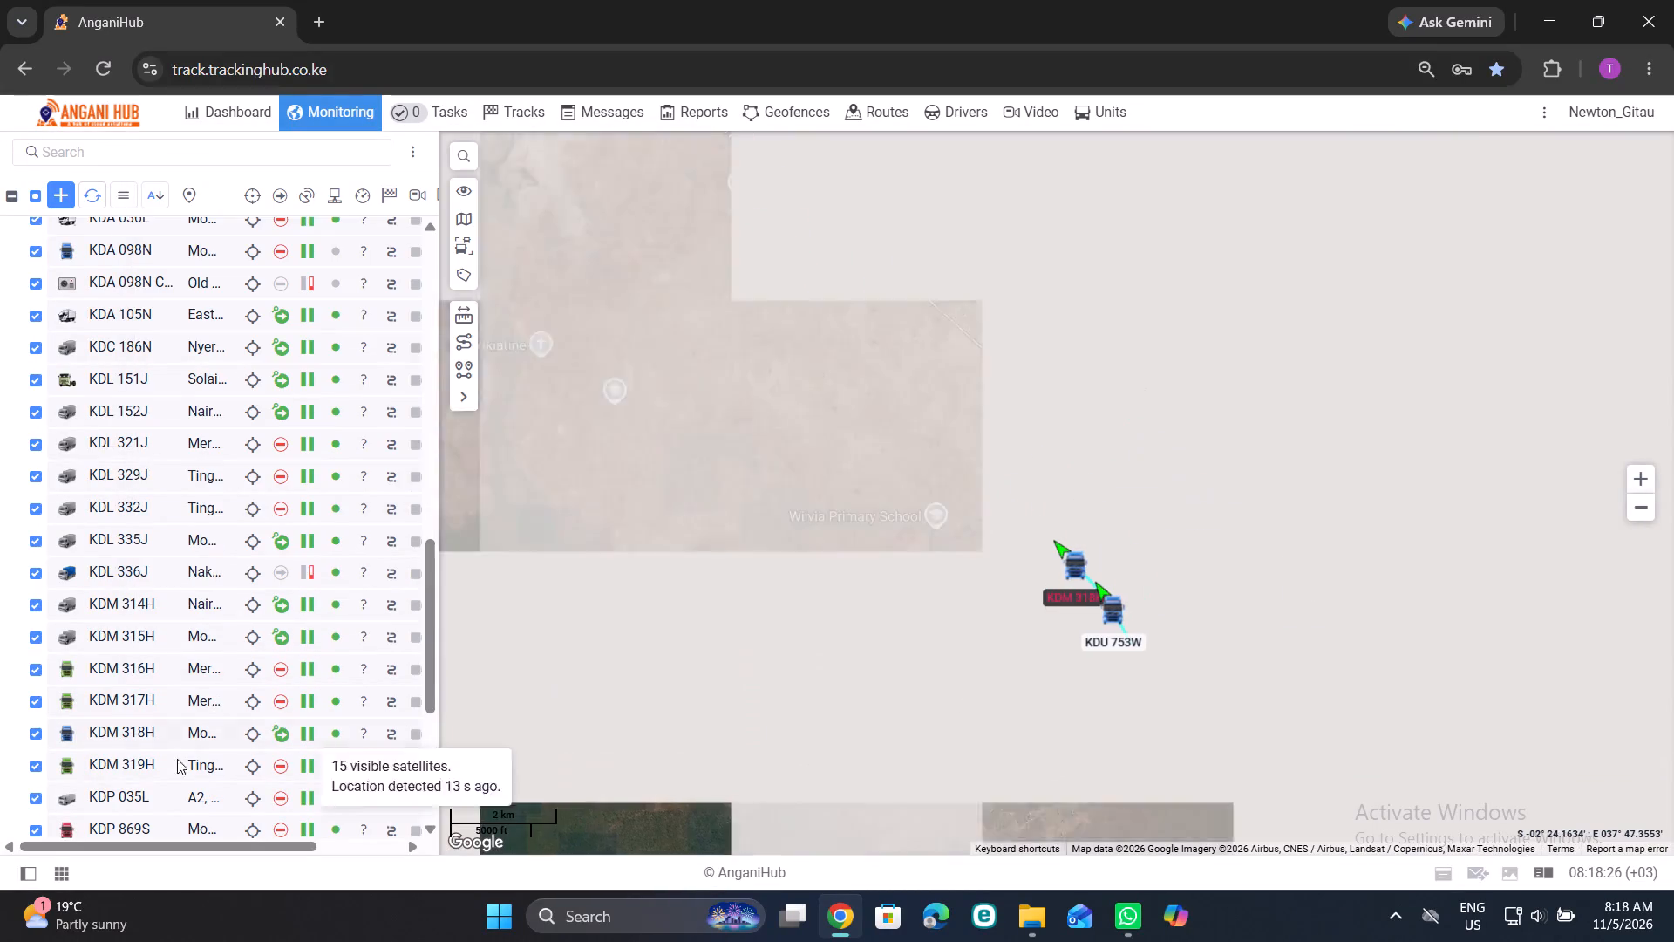
{"action": "key", "text": "shift+super+s"}
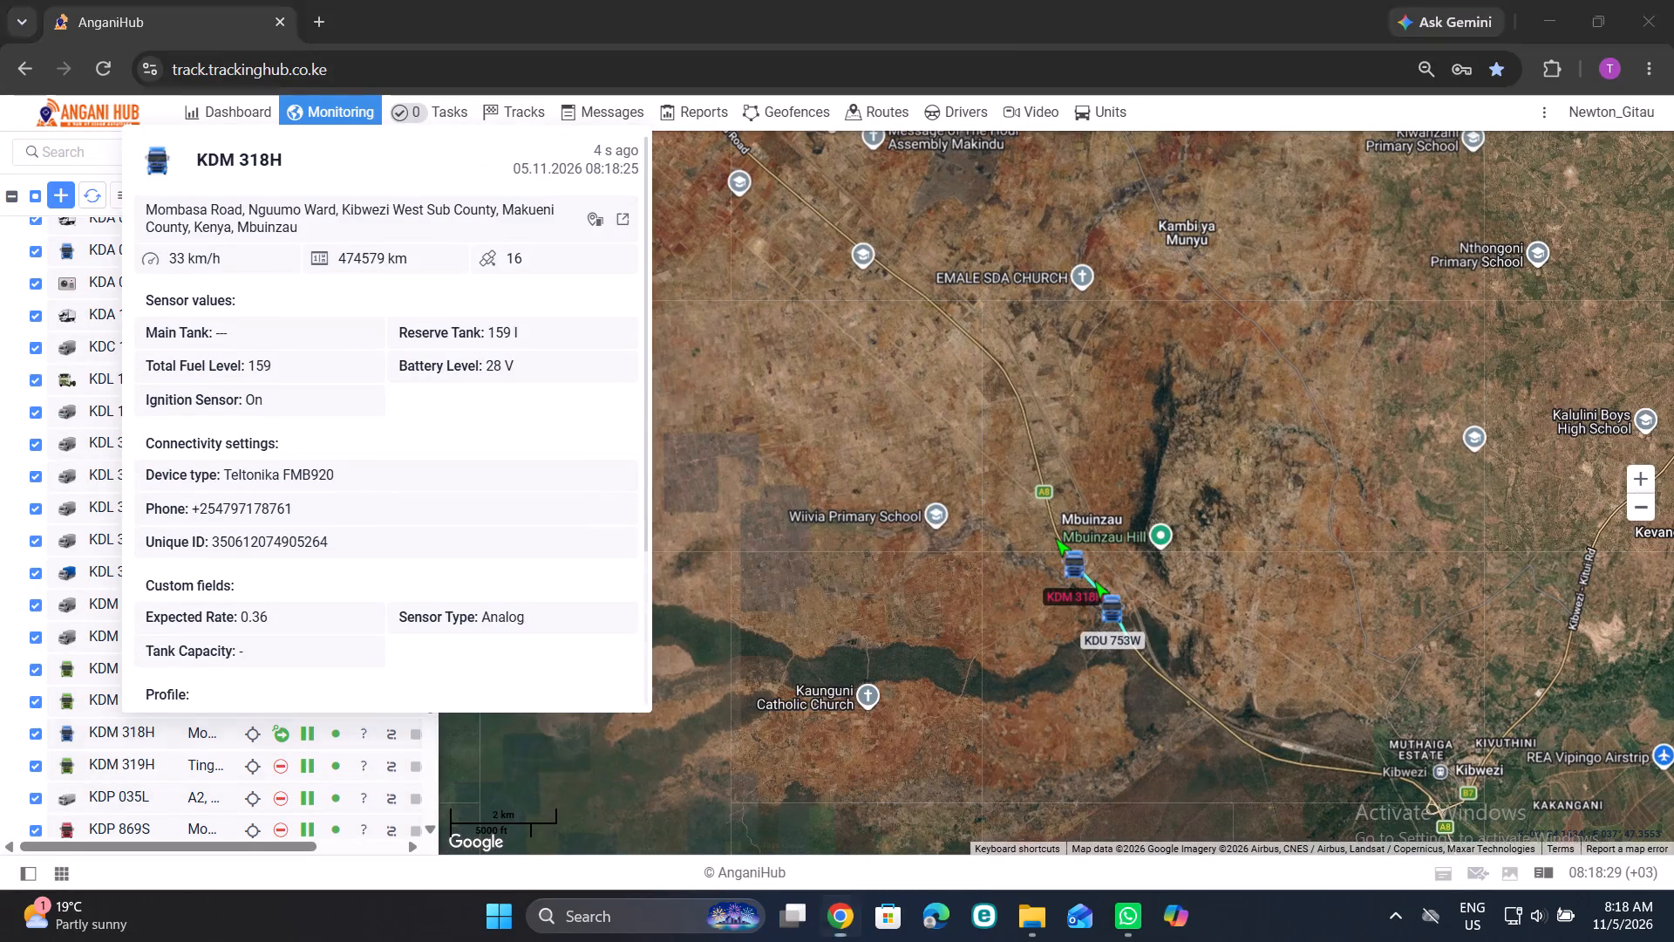
{"action": "triple_click", "coordinate": [112, 728]}
{"action": "triple_click", "coordinate": [111, 728]}
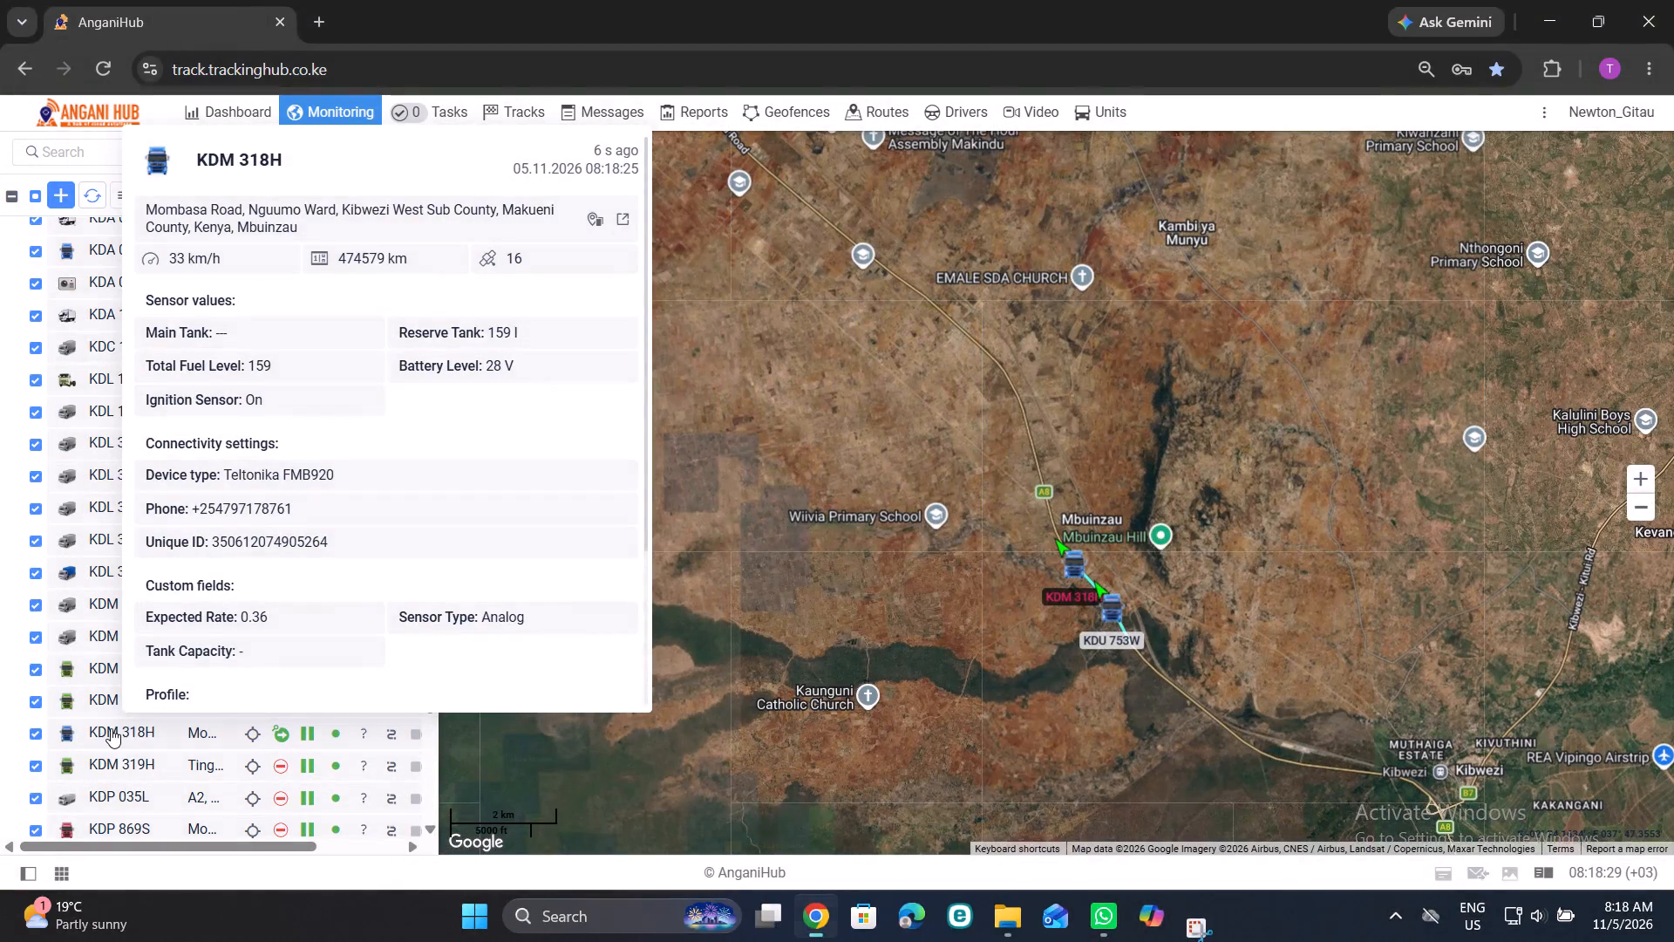
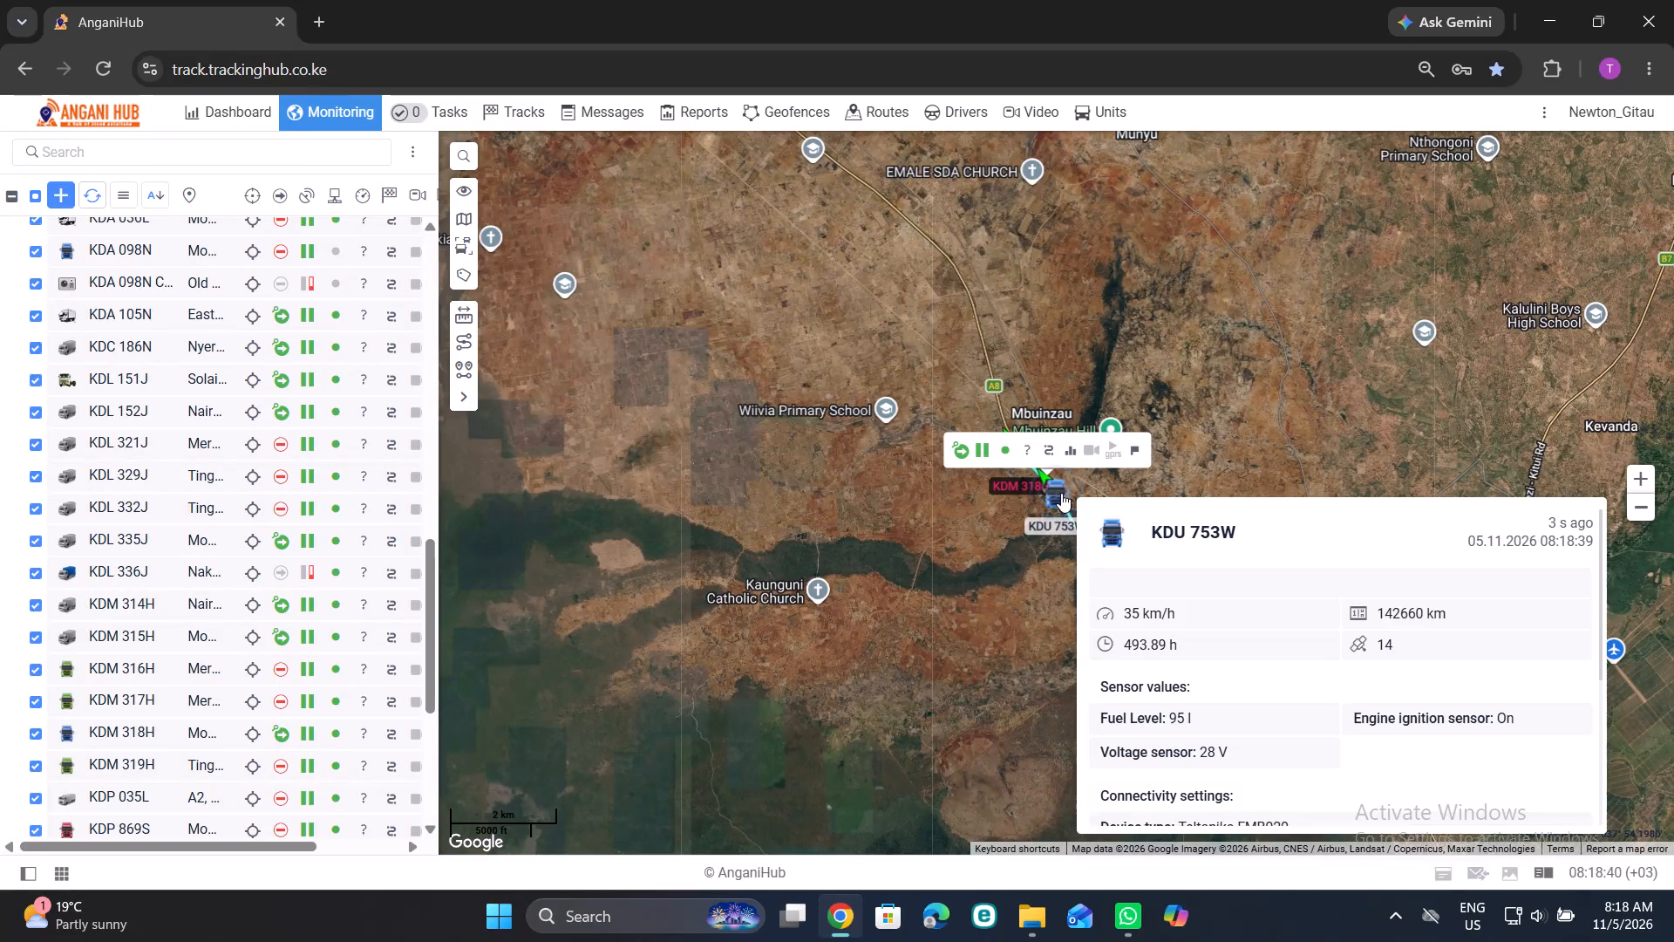
{"action": "key", "text": "shift+super+s"}
{"action": "triple_click", "coordinate": [1223, 537]}
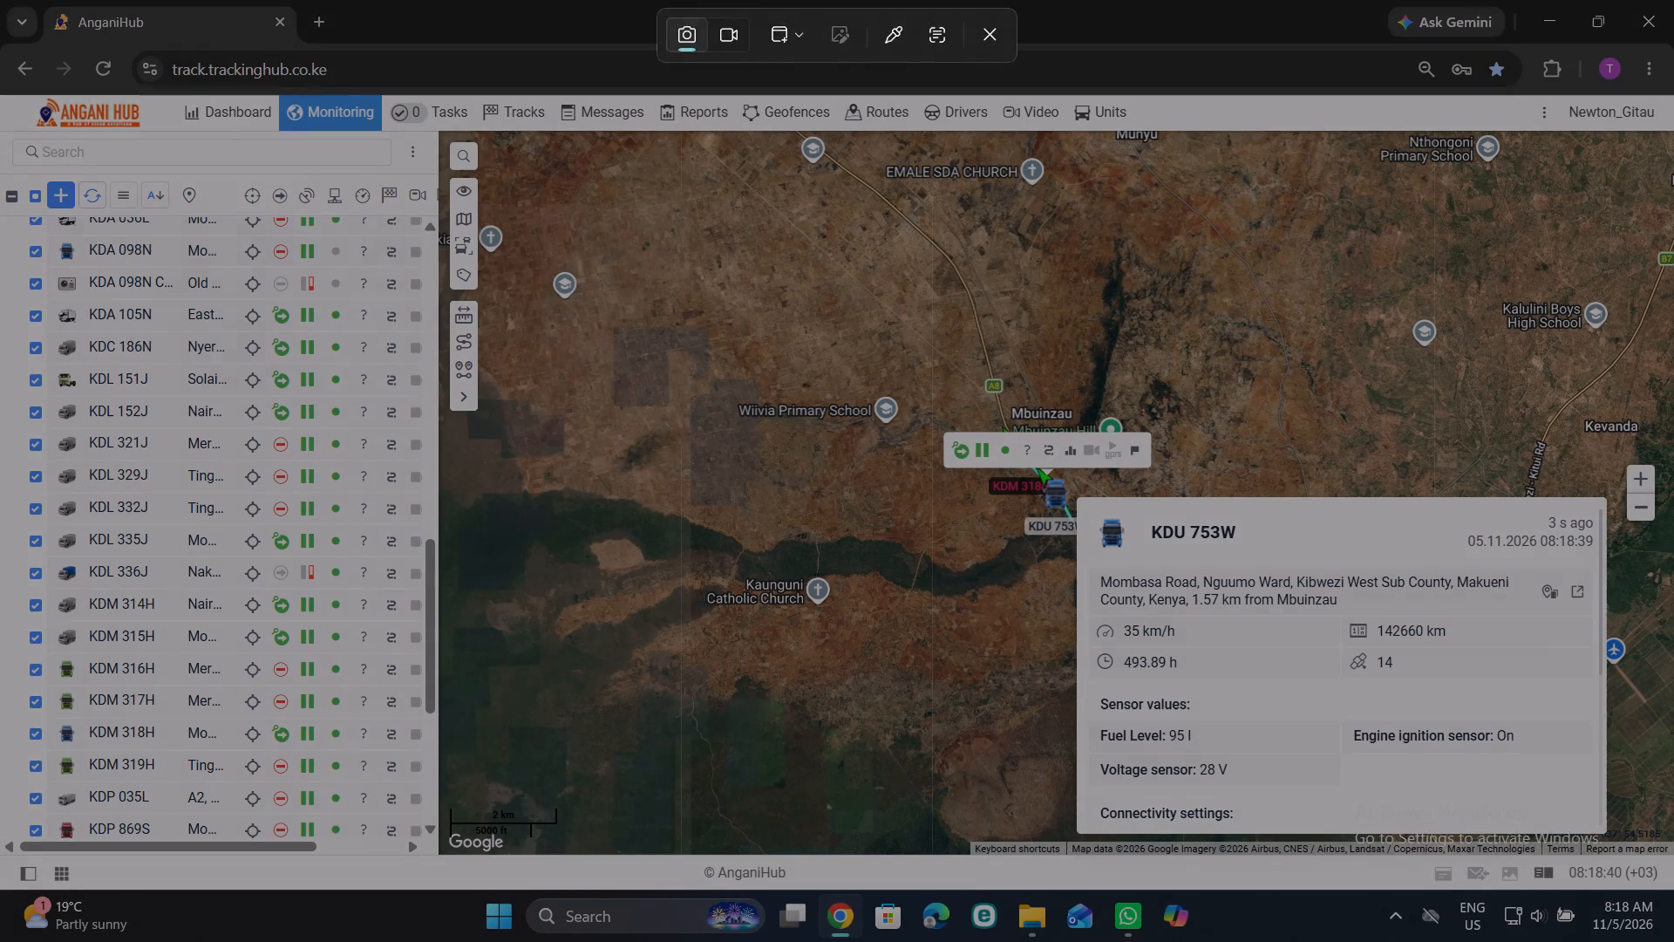
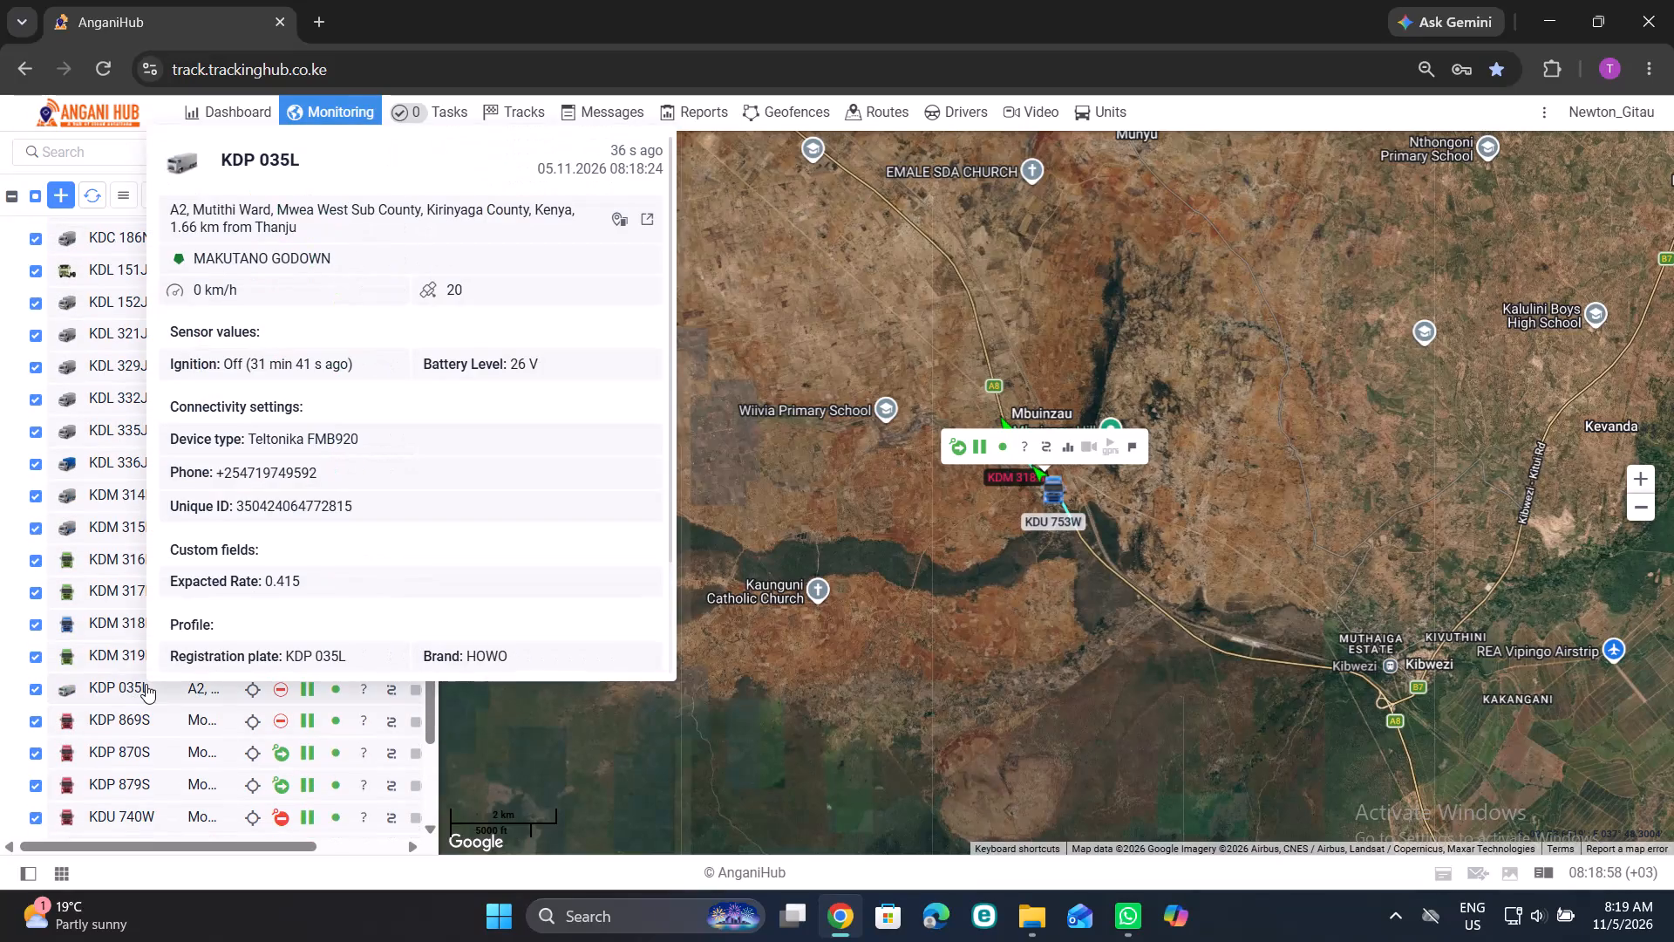
{"action": "left_click", "coordinate": [146, 684]}
{"action": "left_click", "coordinate": [118, 728]}
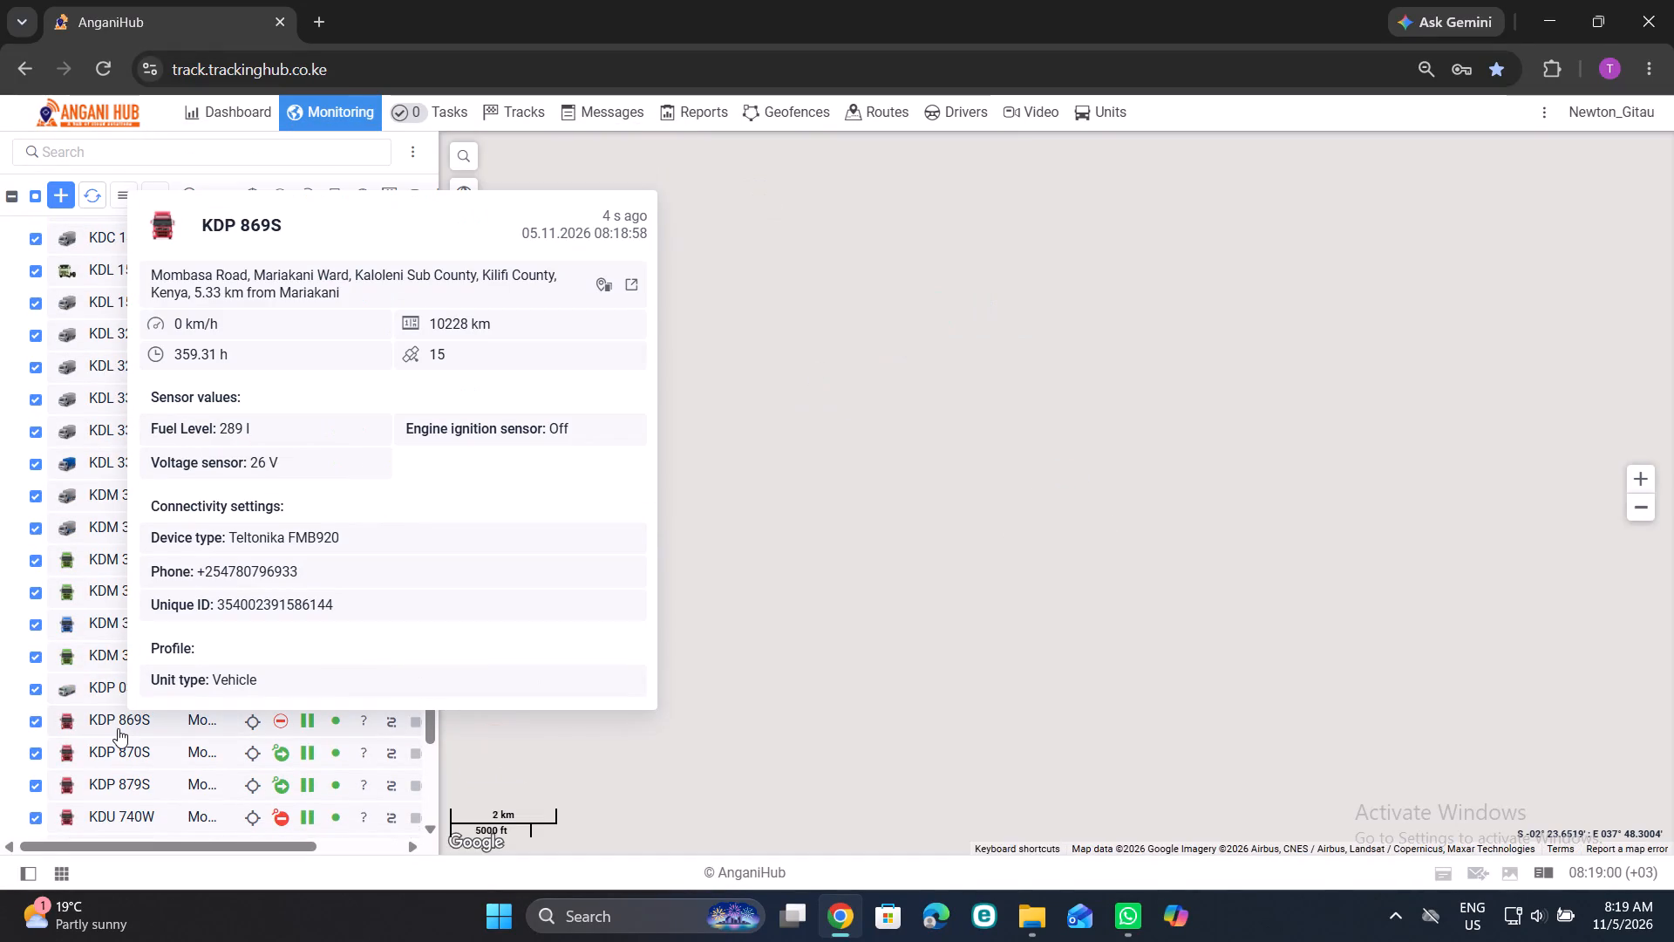
{"action": "left_click", "coordinate": [101, 754]}
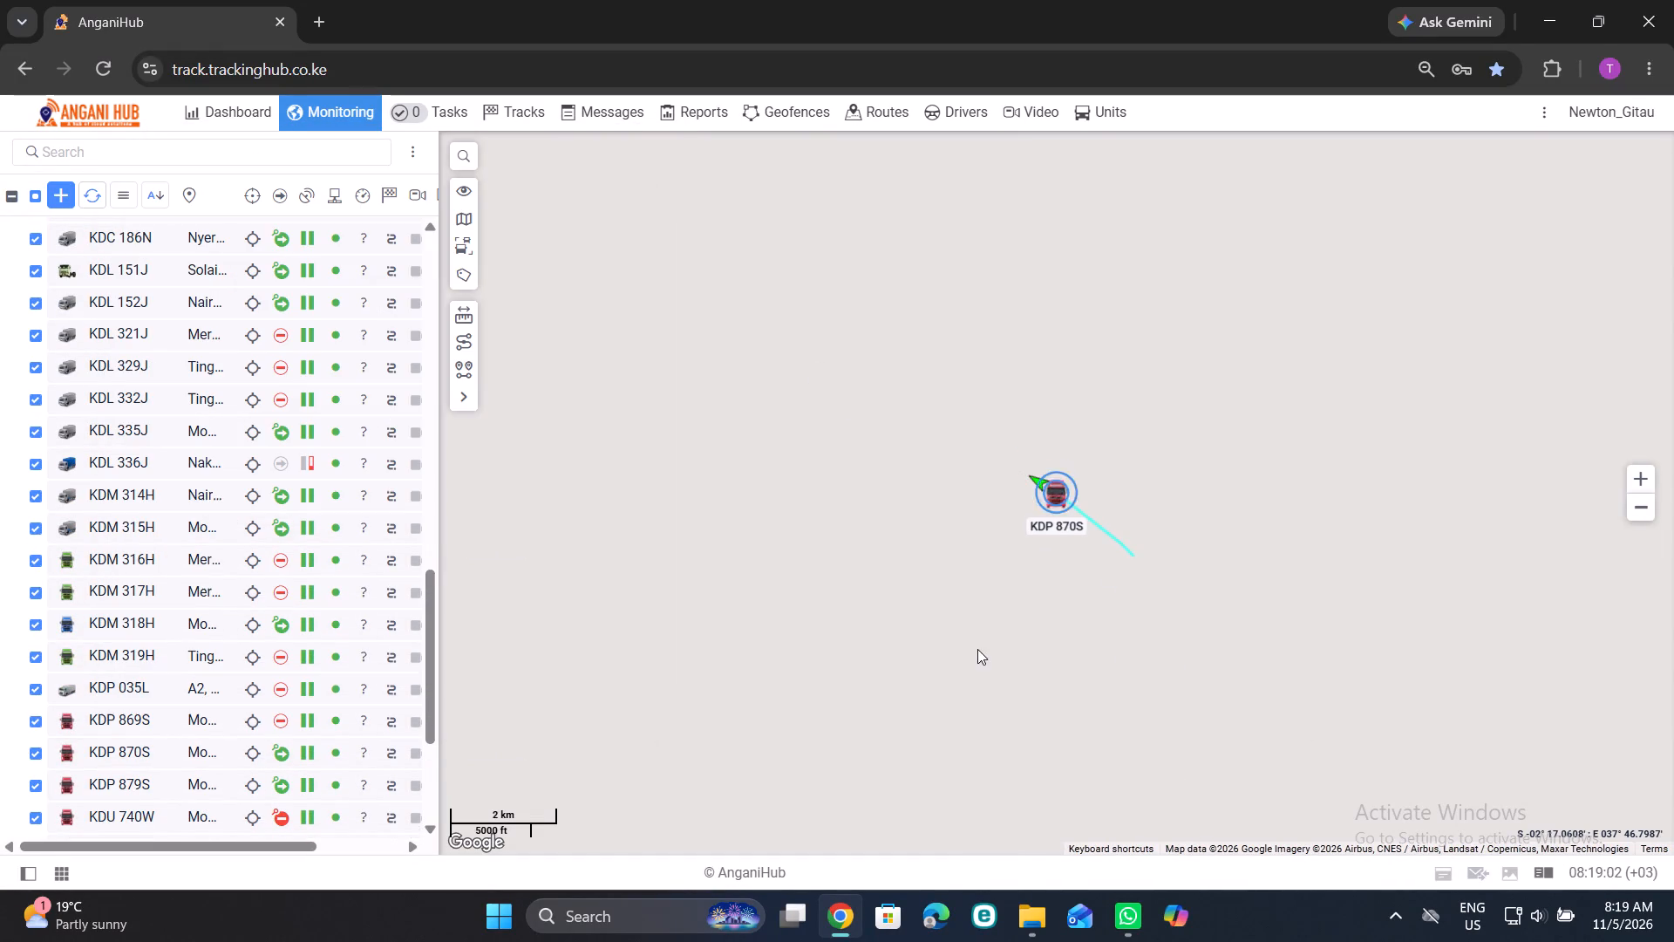
{"action": "scroll", "coordinate": [906, 677], "scroll_direction": "down", "scroll_amount": 2}
{"action": "key", "text": "shift+super+s"}
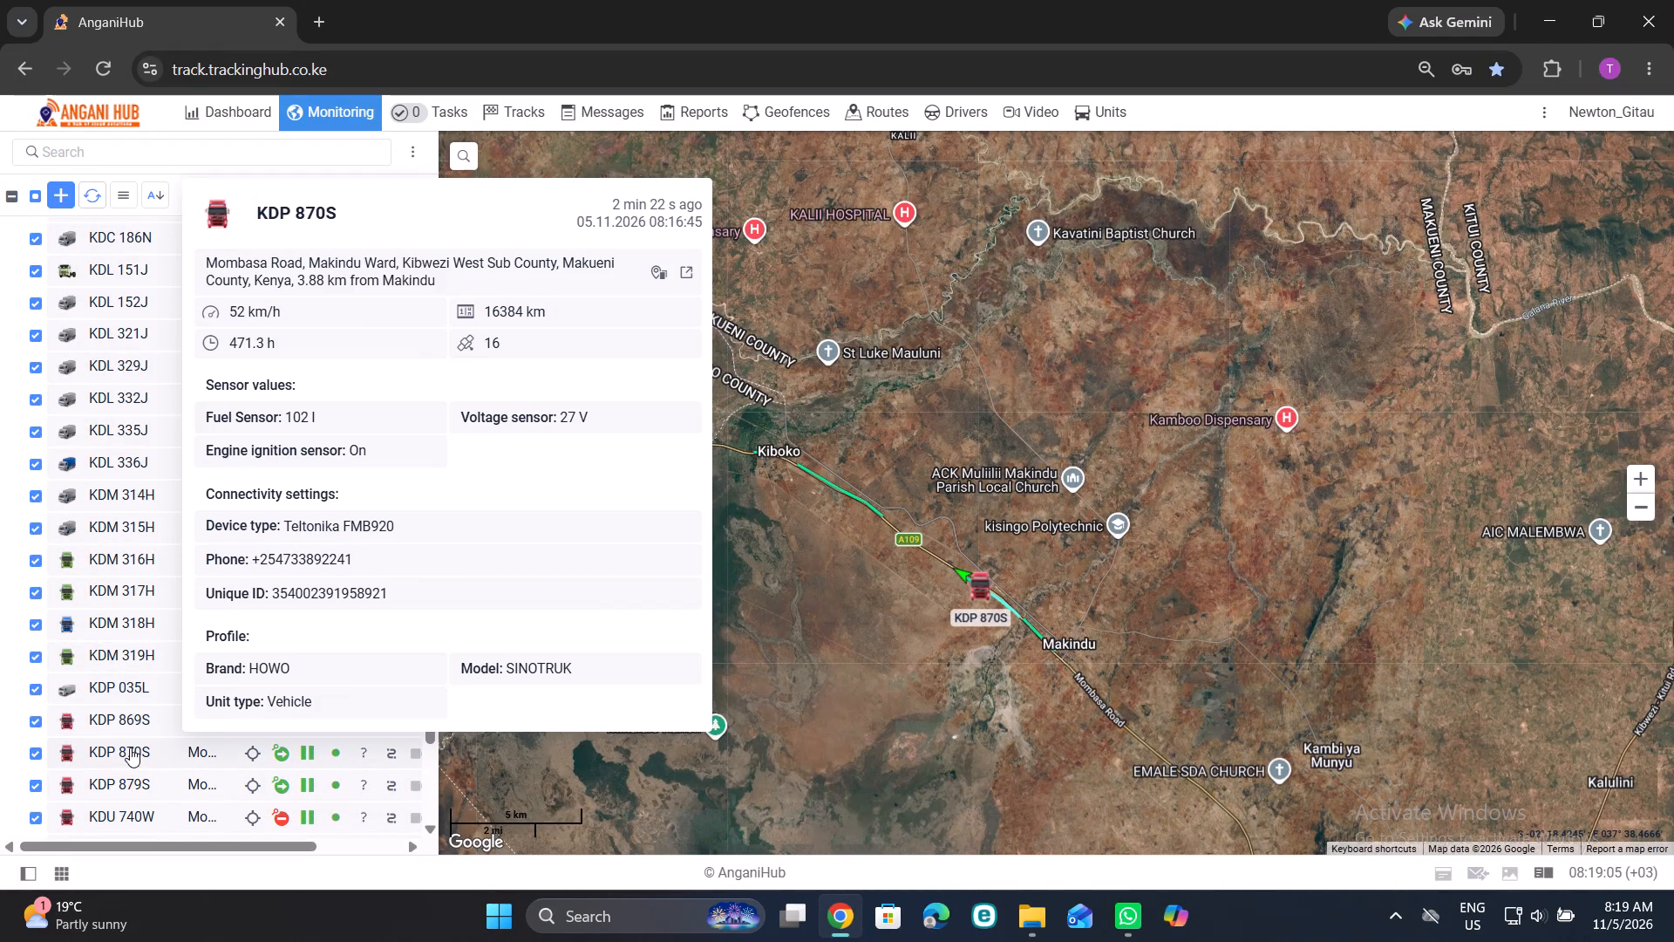
{"action": "triple_click", "coordinate": [130, 747]}
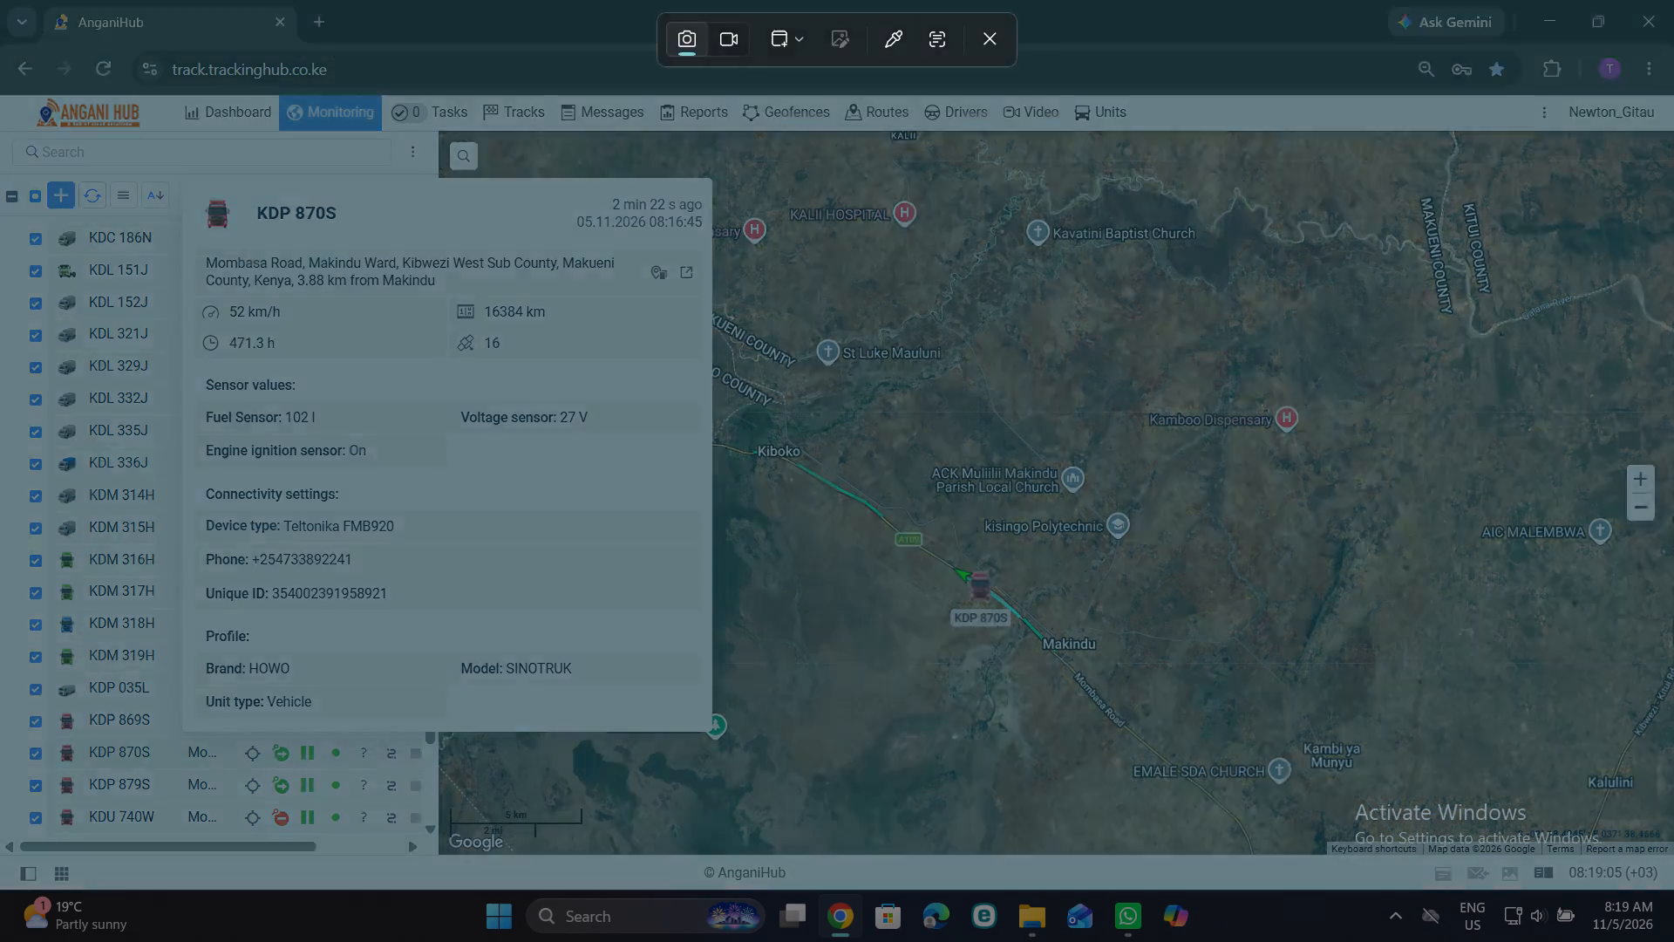
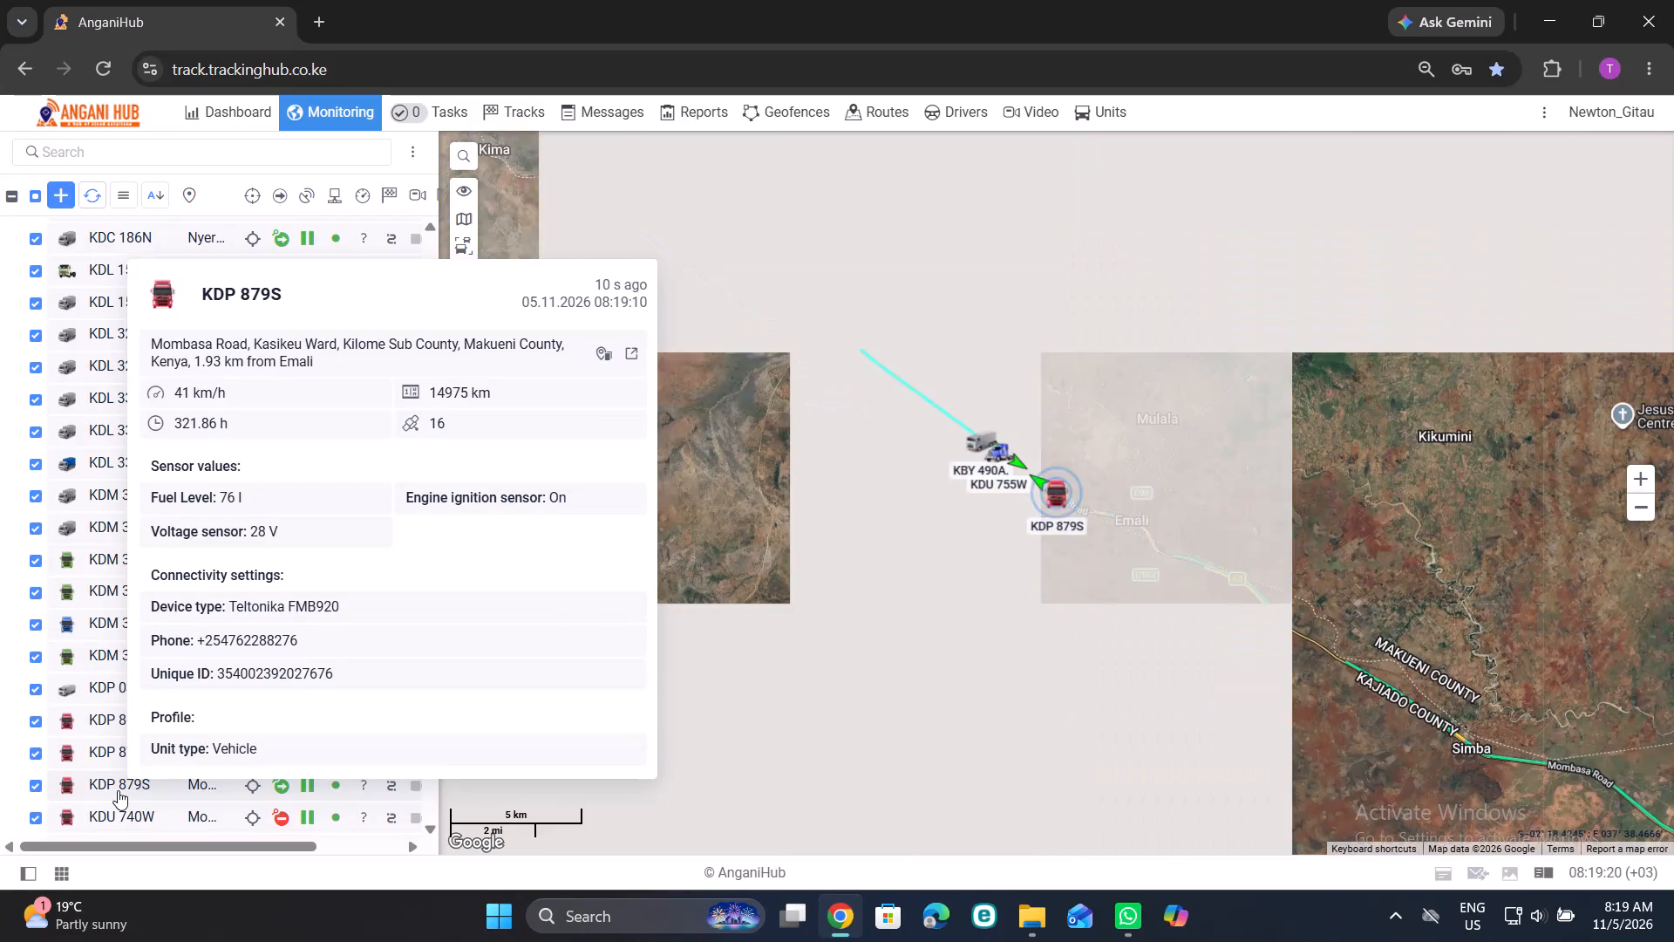
{"action": "scroll", "coordinate": [1030, 477], "scroll_direction": "up", "scroll_amount": 6}
{"action": "left_click_drag", "start_coordinate": [965, 596], "coordinate": [904, 523]}
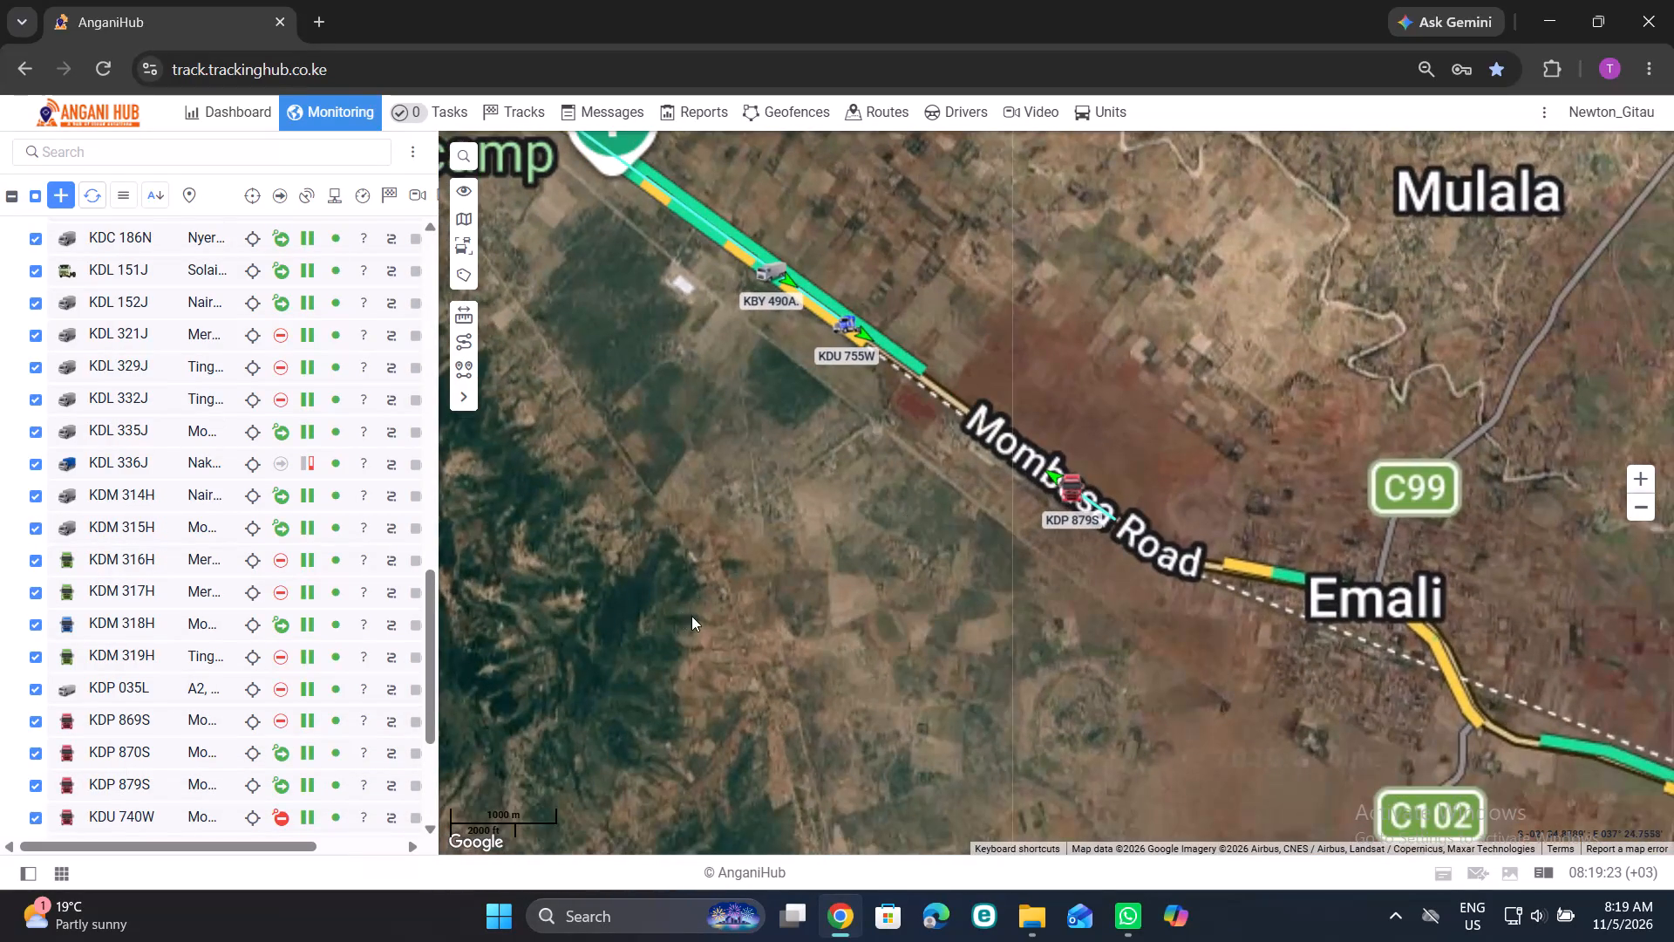
{"action": "key", "text": "shift+super+s"}
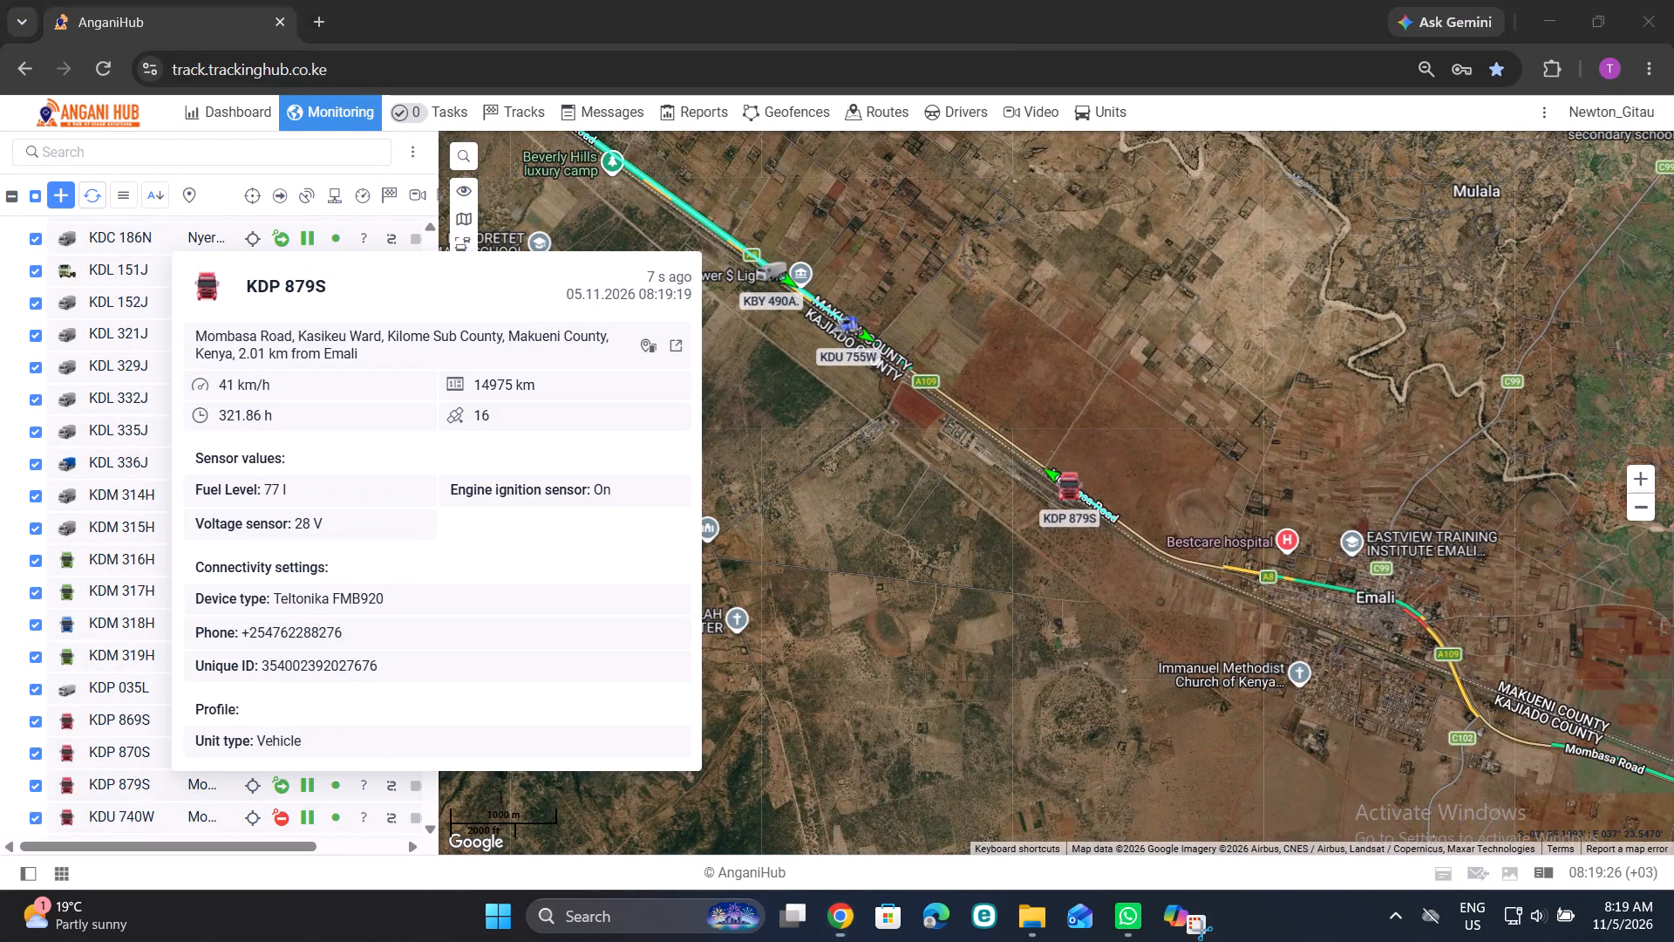
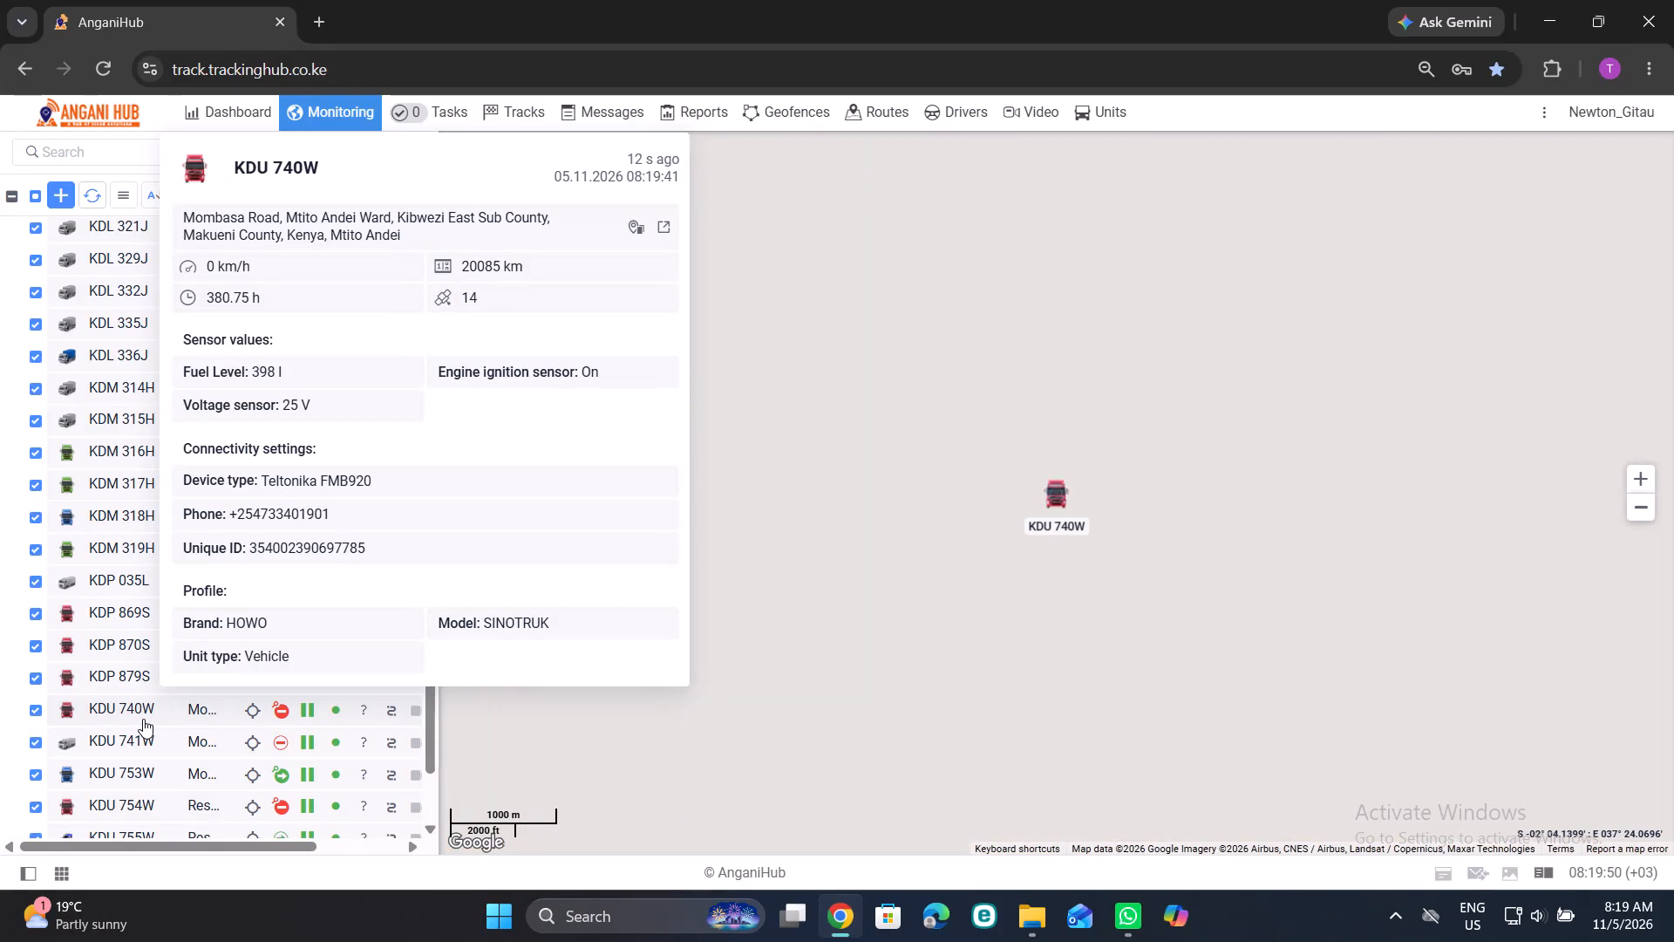
{"action": "scroll", "coordinate": [1009, 411], "scroll_direction": "up", "scroll_amount": 4}
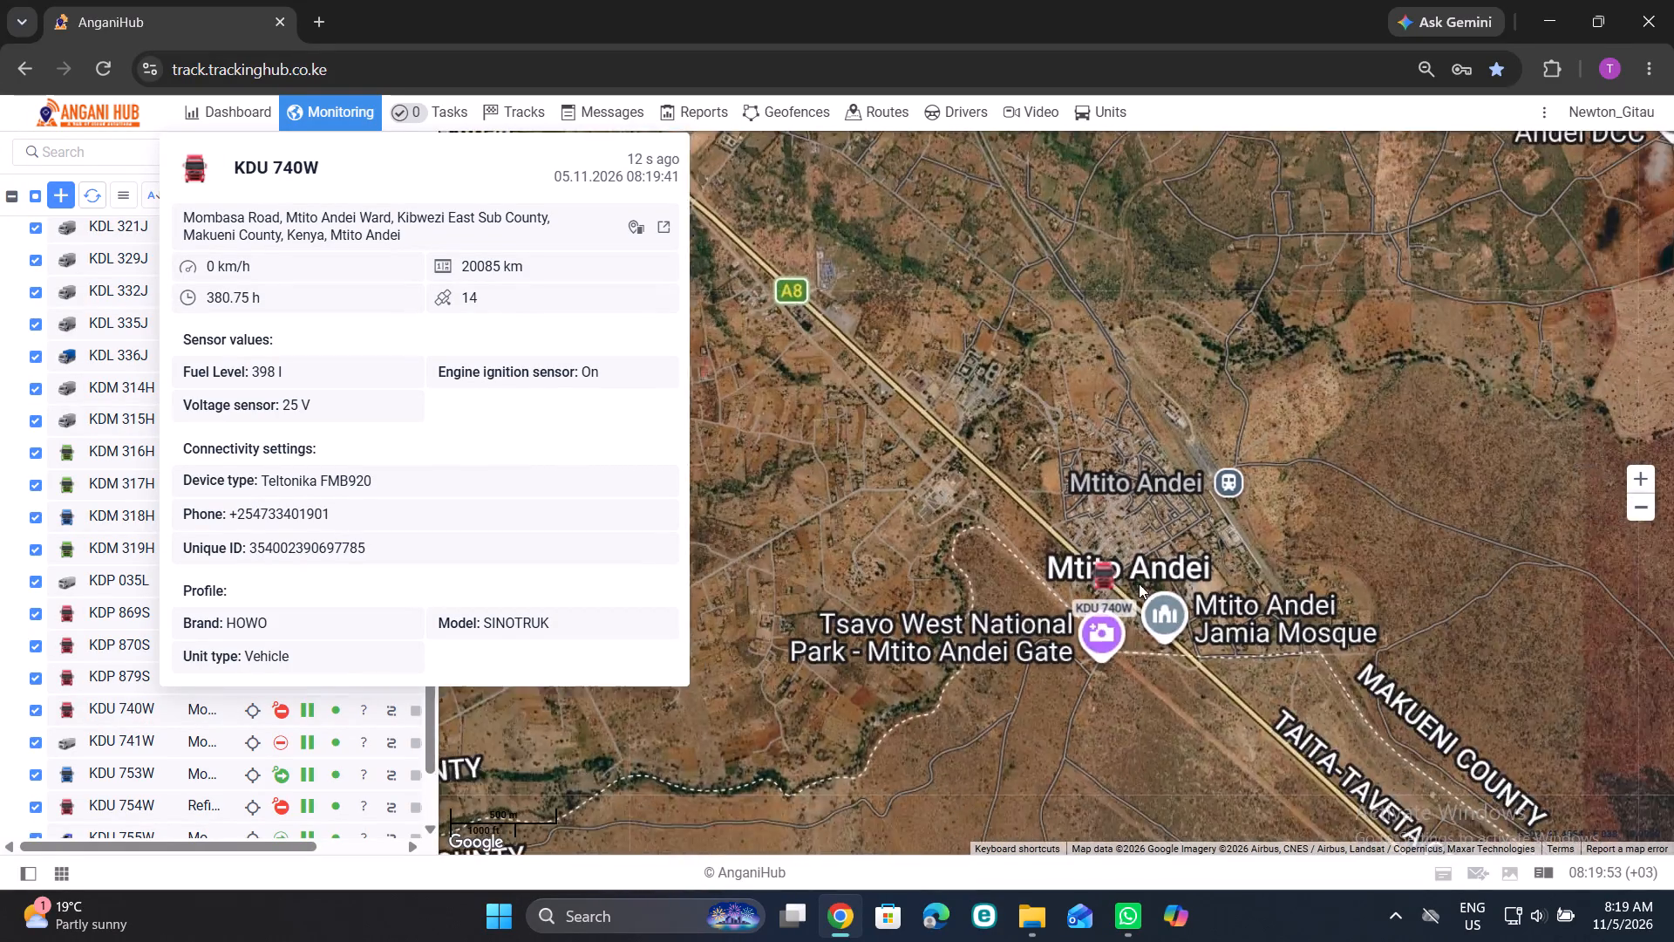
{"action": "scroll", "coordinate": [1139, 584], "scroll_direction": "up", "scroll_amount": 2}
{"action": "left_click_drag", "start_coordinate": [986, 686], "coordinate": [920, 559]}
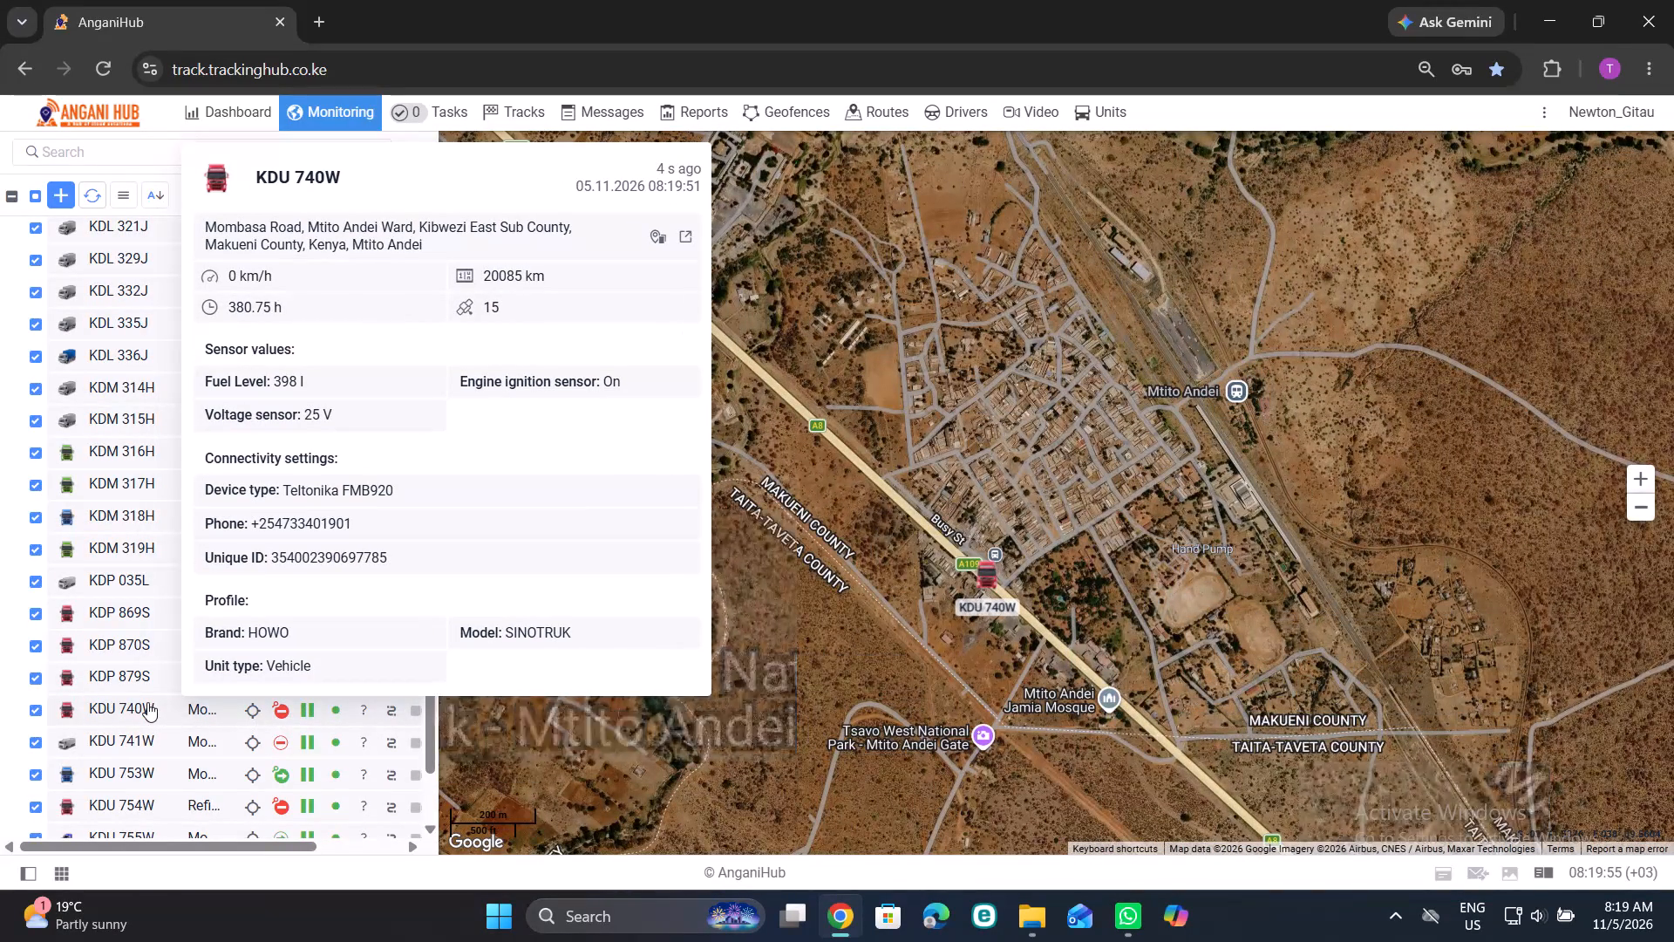
{"action": "left_click", "coordinate": [147, 702]}
{"action": "key", "text": "shift+super+s"}
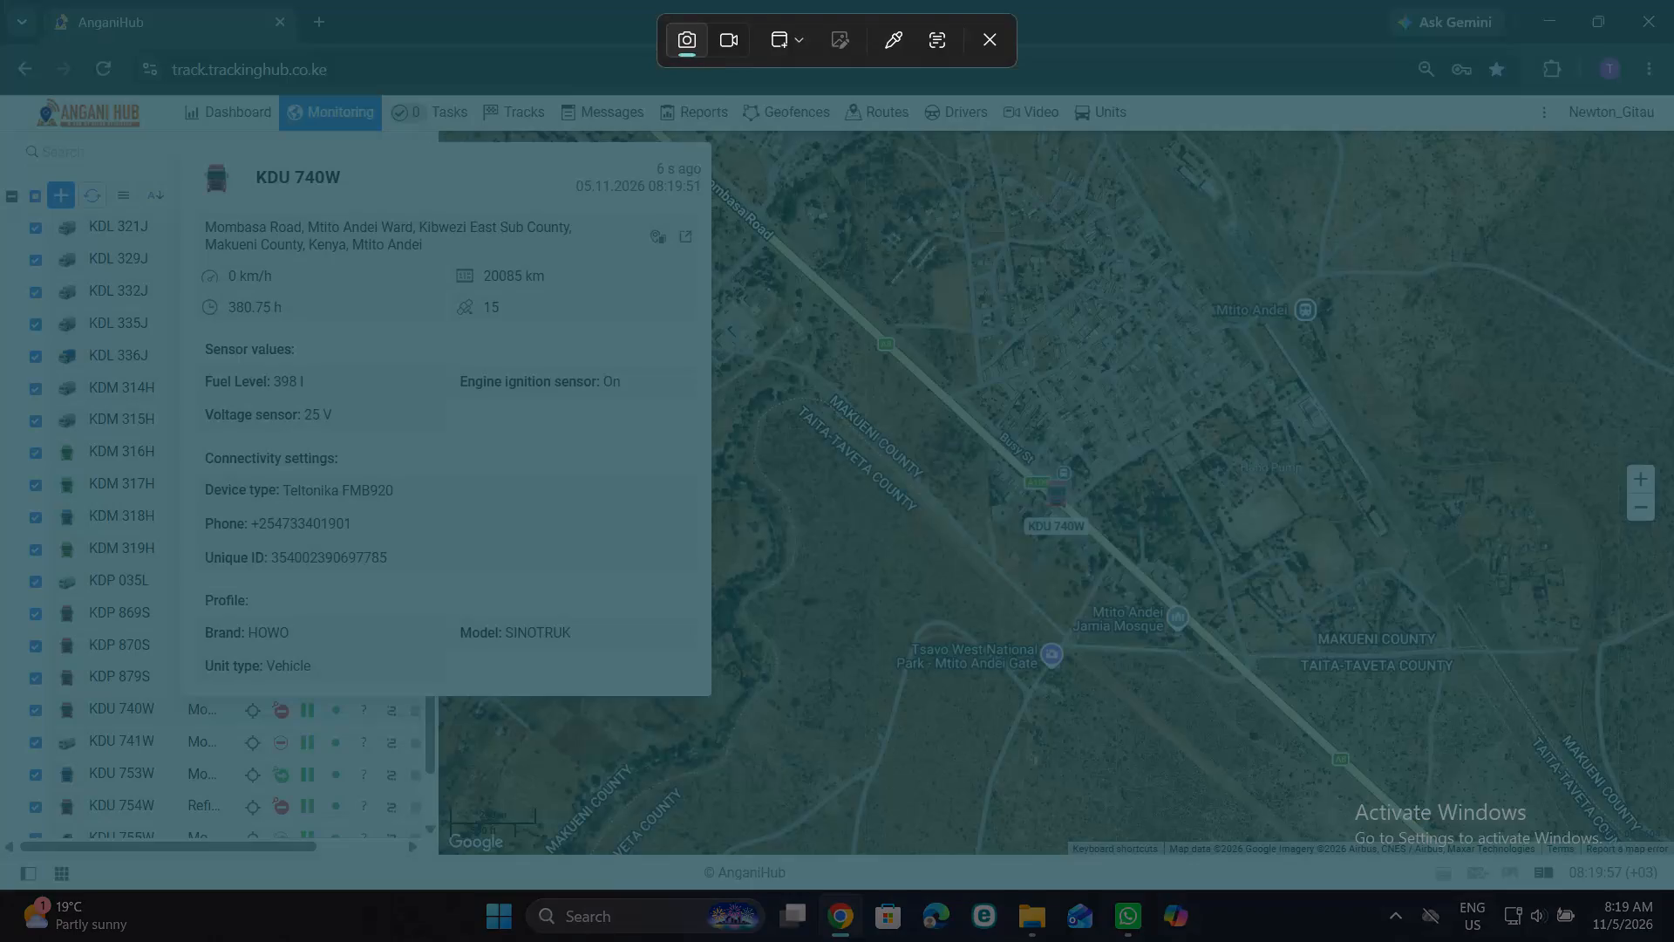
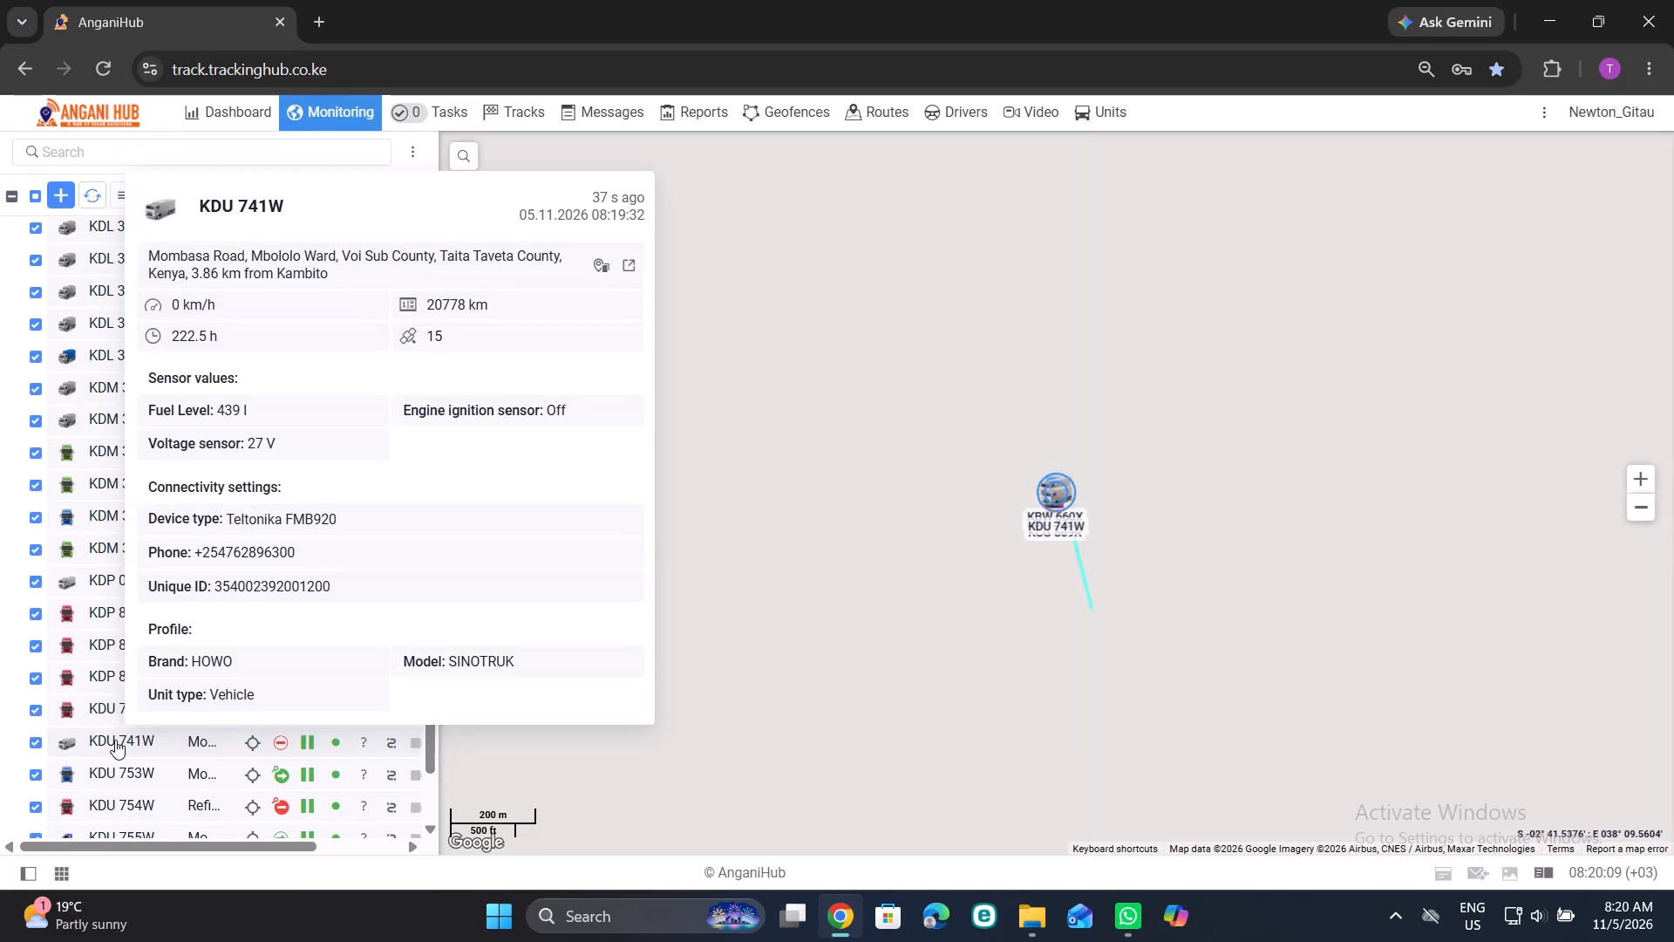
{"action": "scroll", "coordinate": [849, 588], "scroll_direction": "up", "scroll_amount": 3, "text": "shift"}
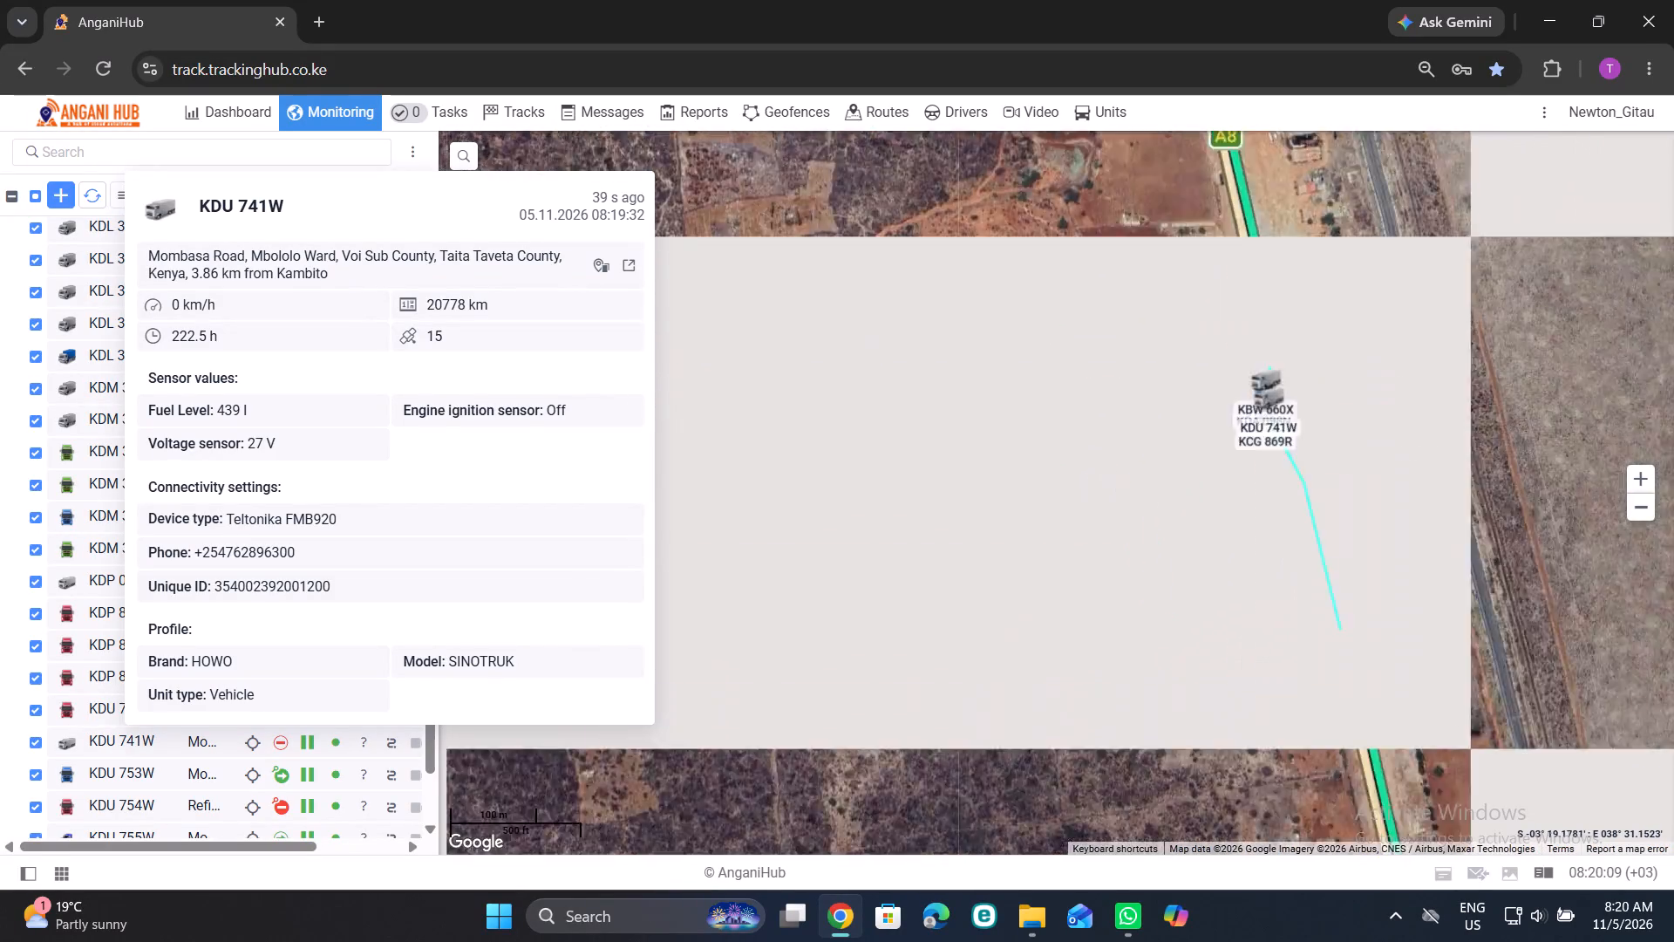
{"action": "left_click", "coordinate": [105, 742]}
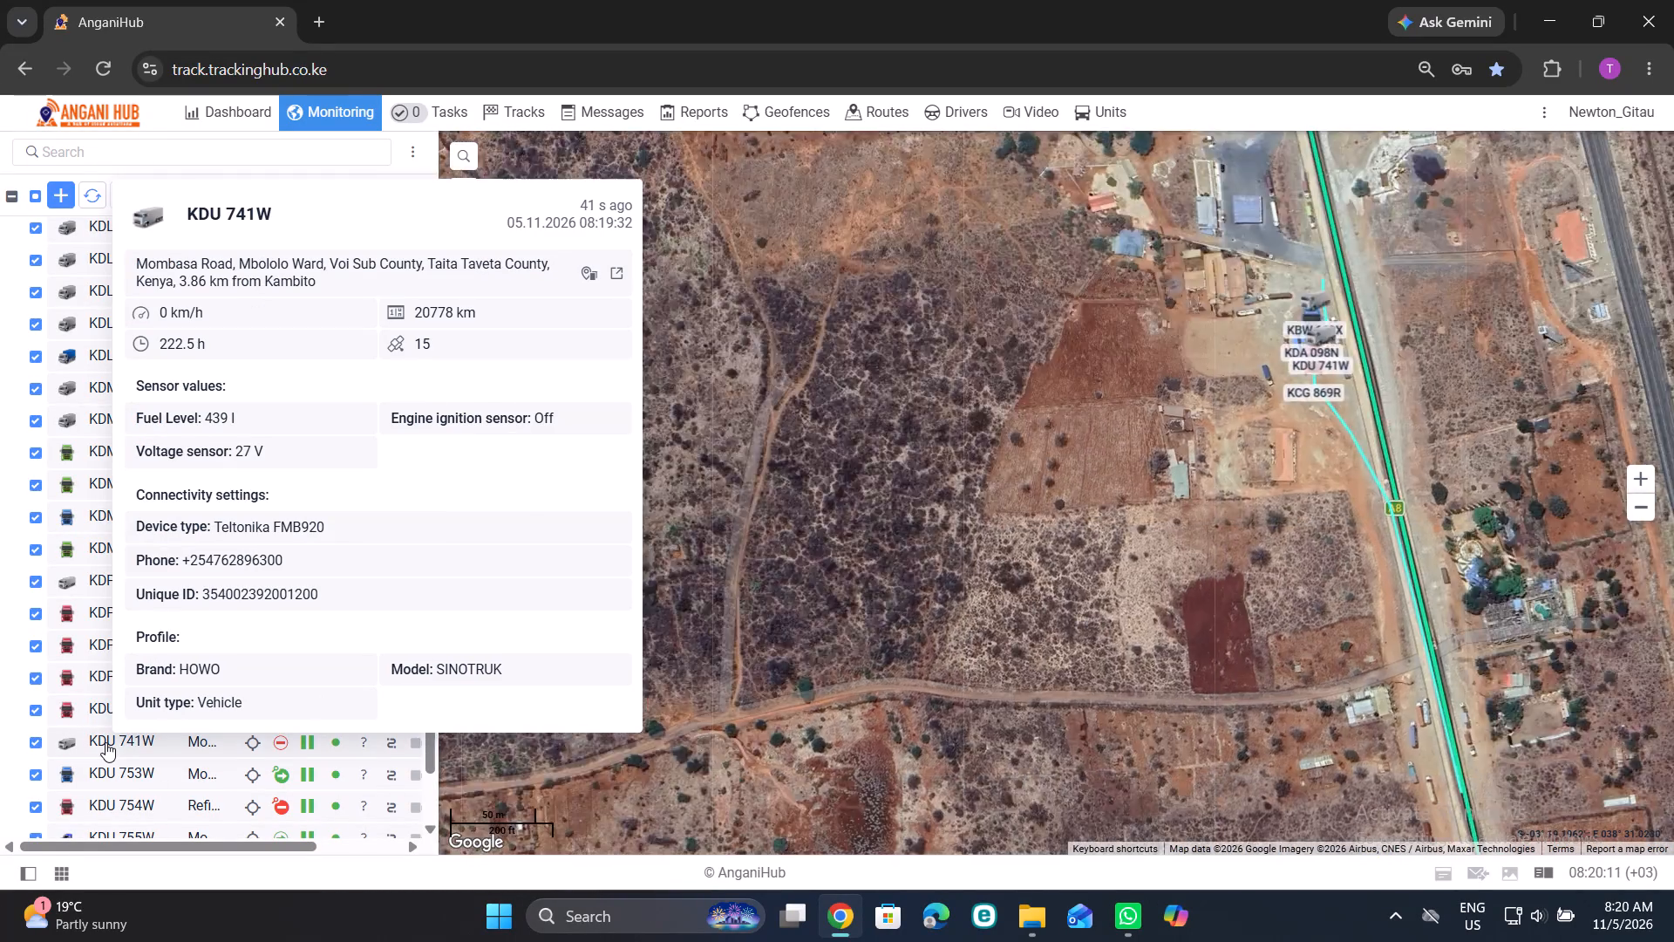
{"action": "key", "text": "shift+super+s"}
{"action": "double_click", "coordinate": [105, 742]}
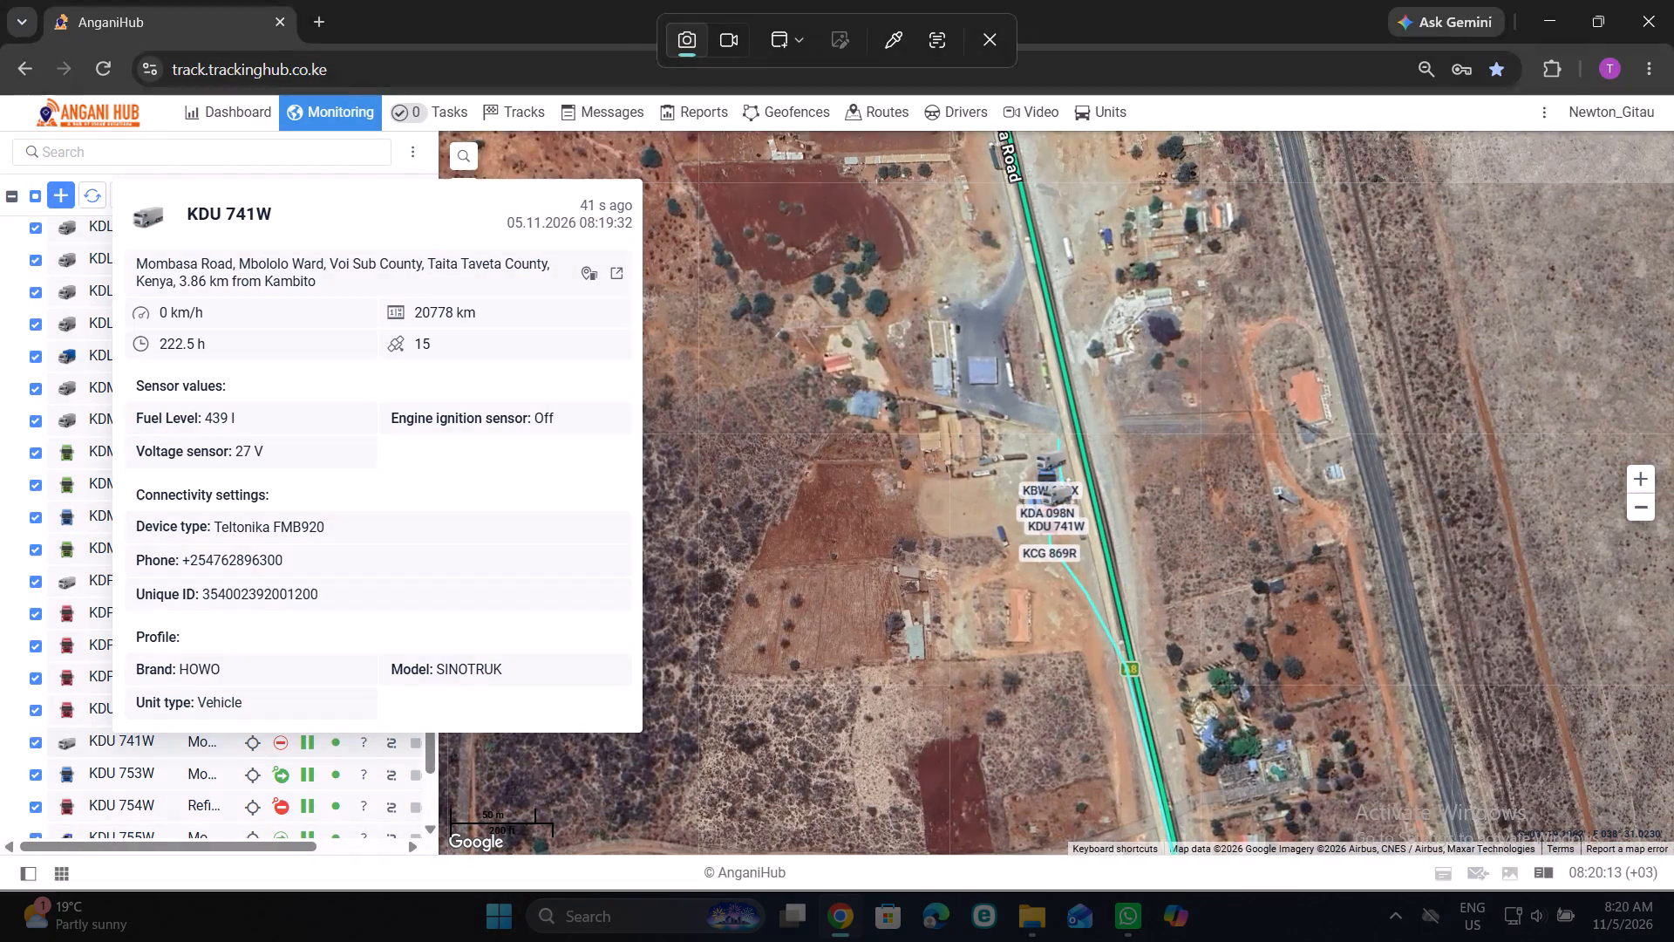
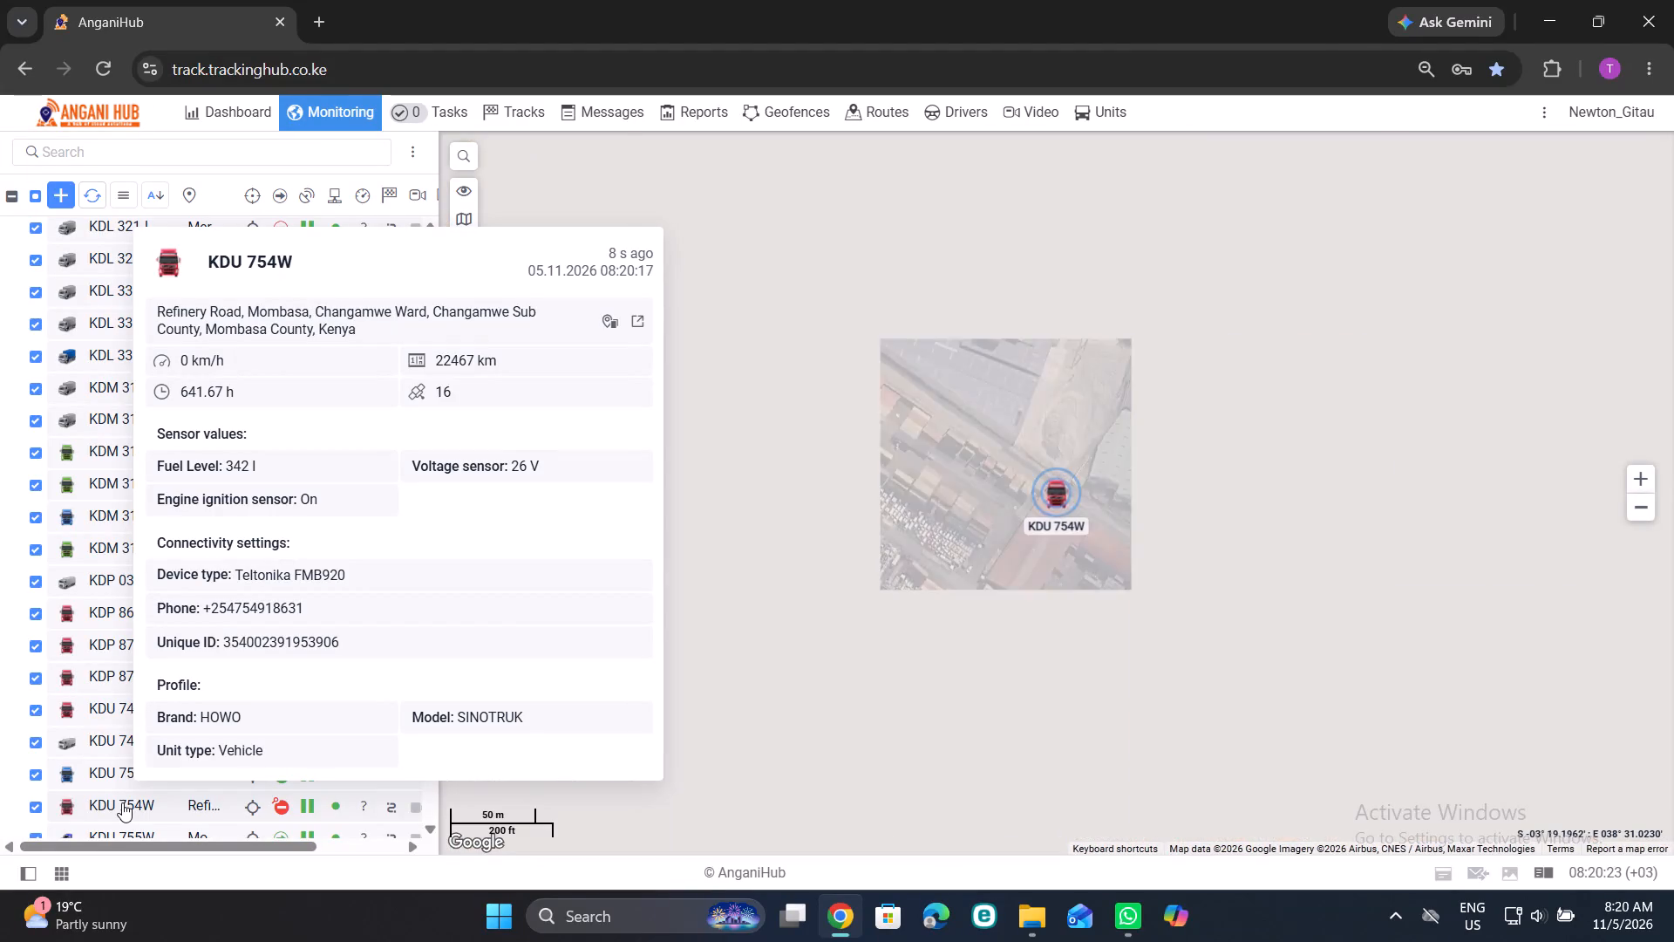
{"action": "key", "text": "shift+super+s"}
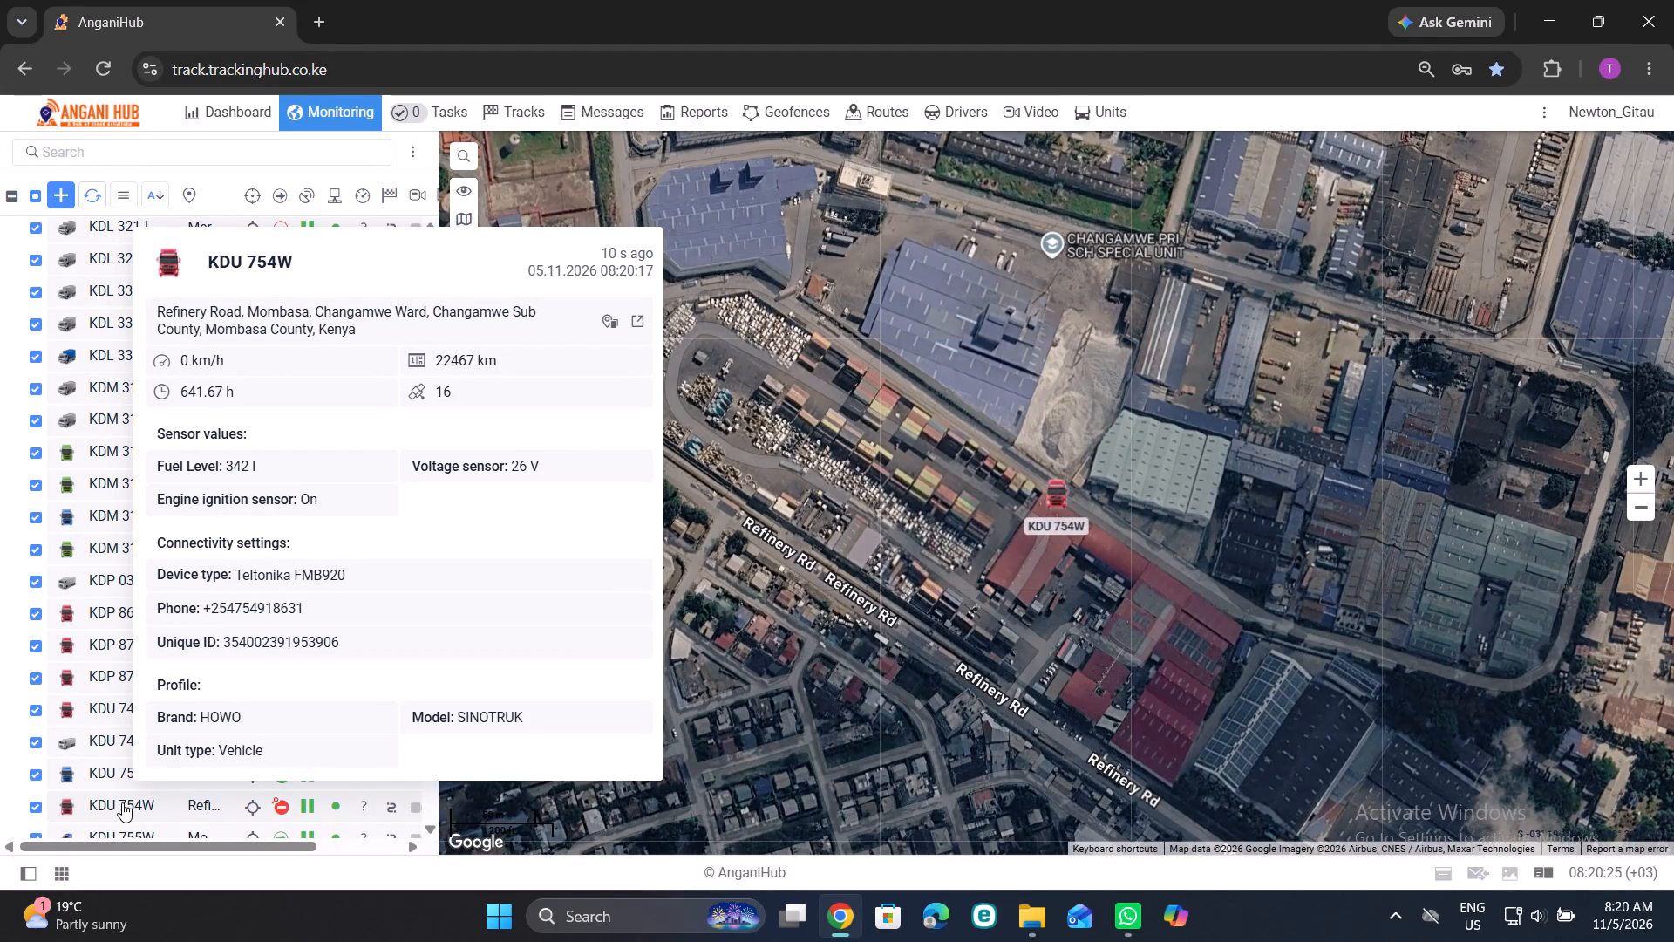
{"action": "double_click", "coordinate": [122, 802]}
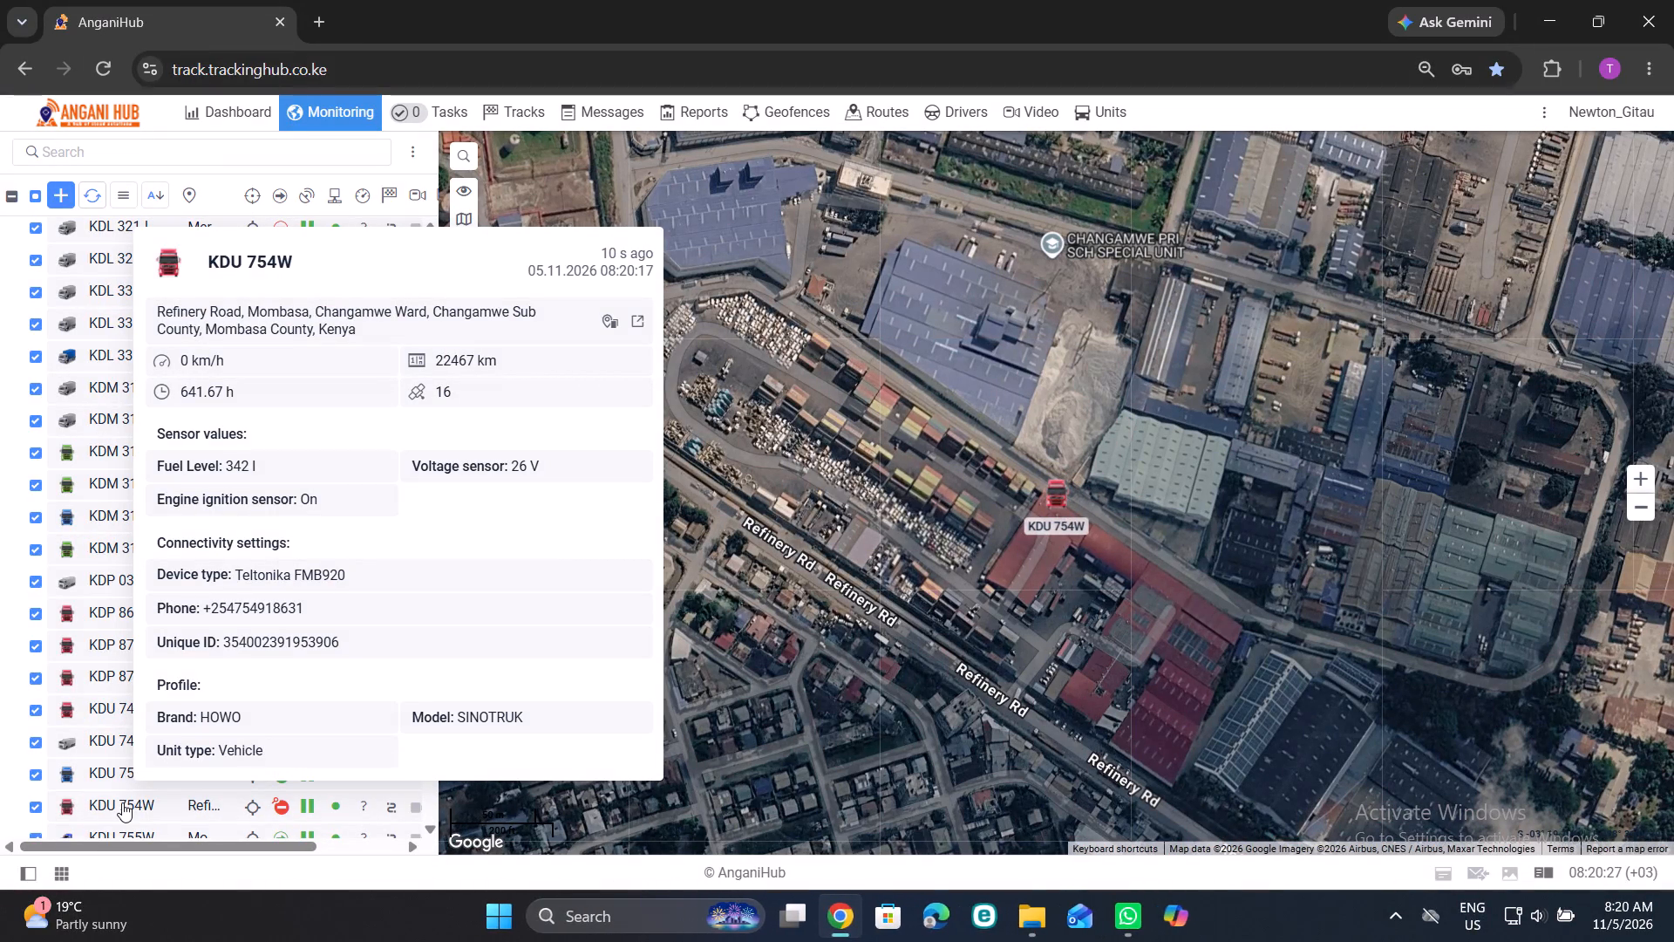
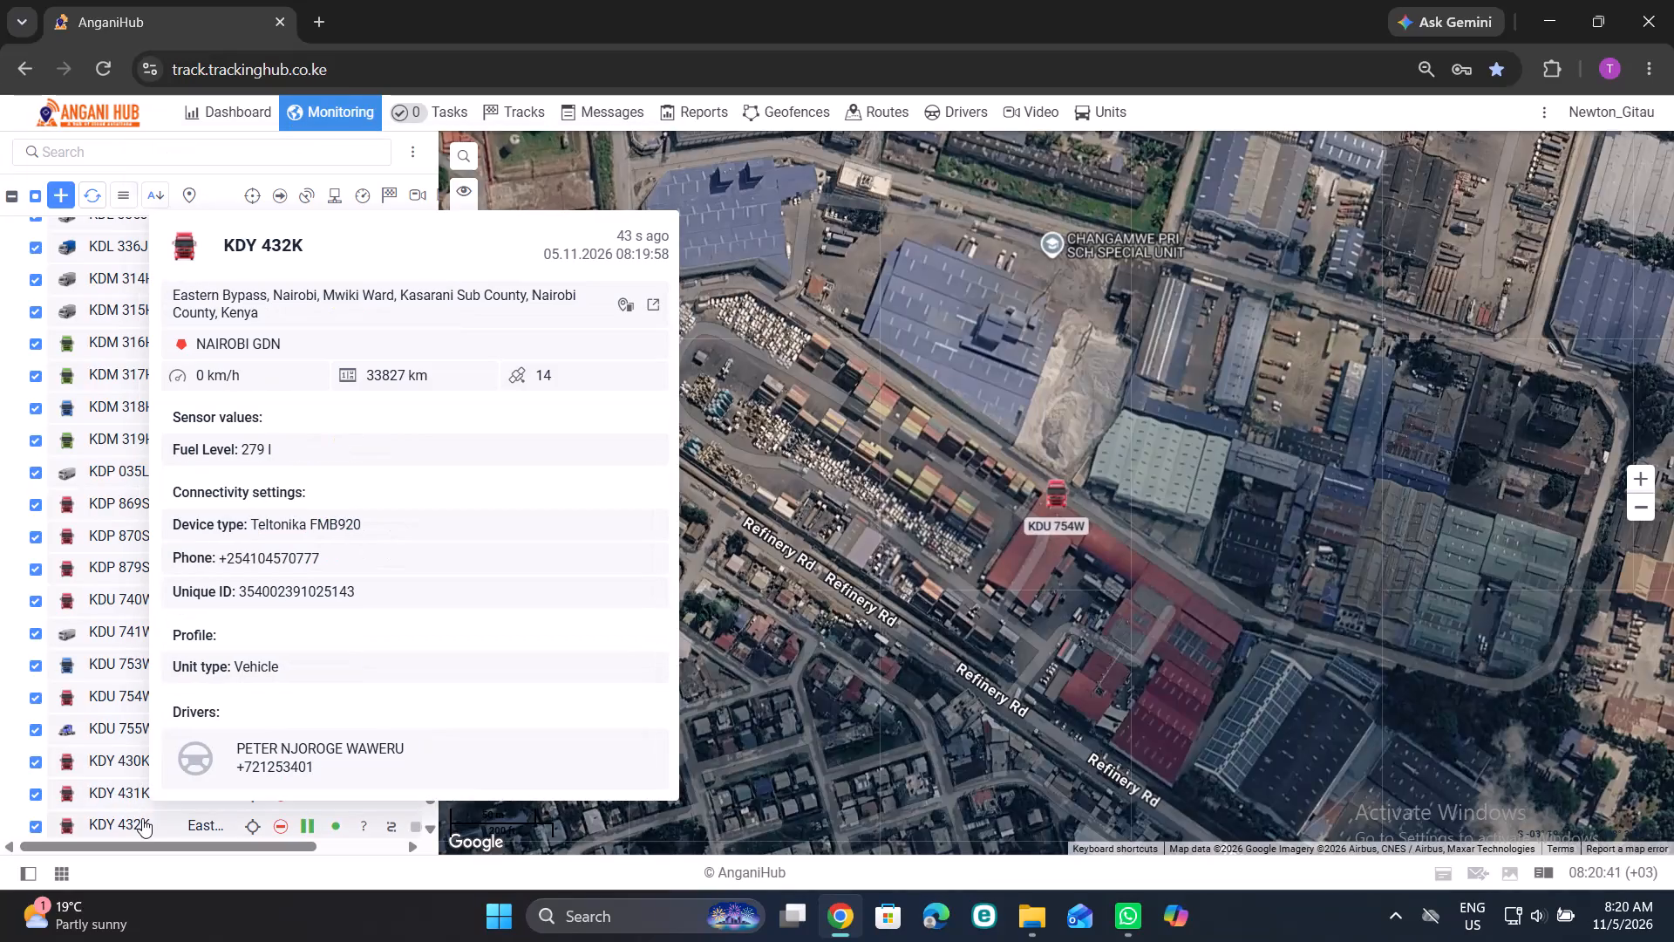
{"action": "scroll", "coordinate": [142, 811], "scroll_direction": "down", "scroll_amount": 1}
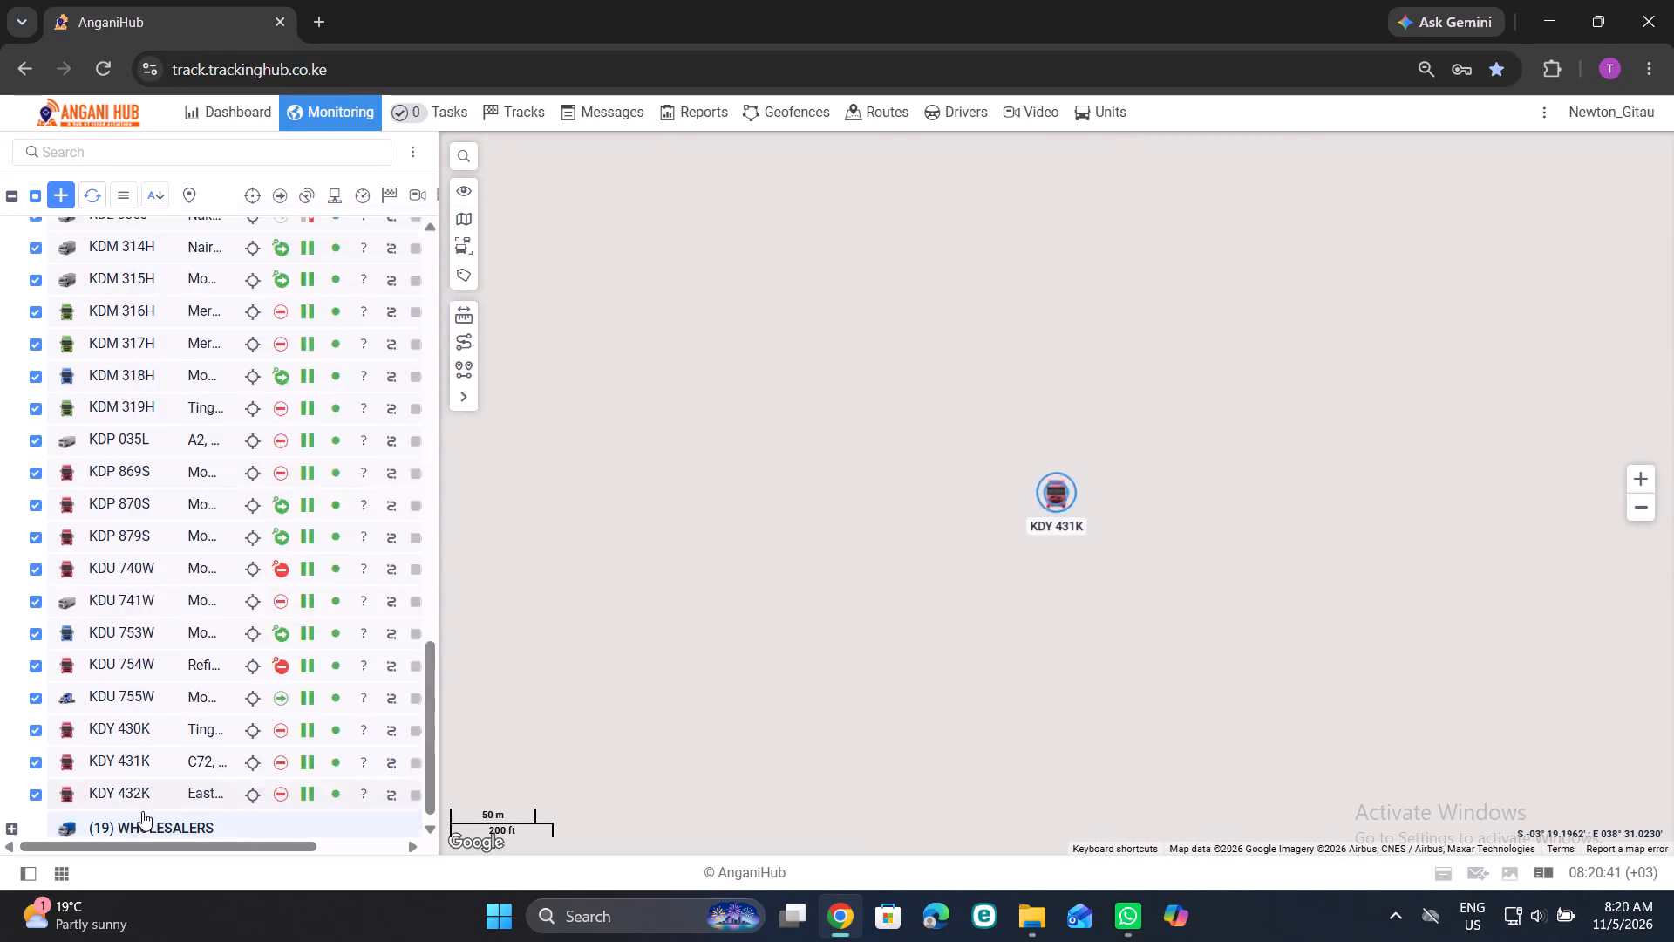
{"action": "left_click", "coordinate": [123, 736]}
{"action": "key", "text": "shift+super+s"}
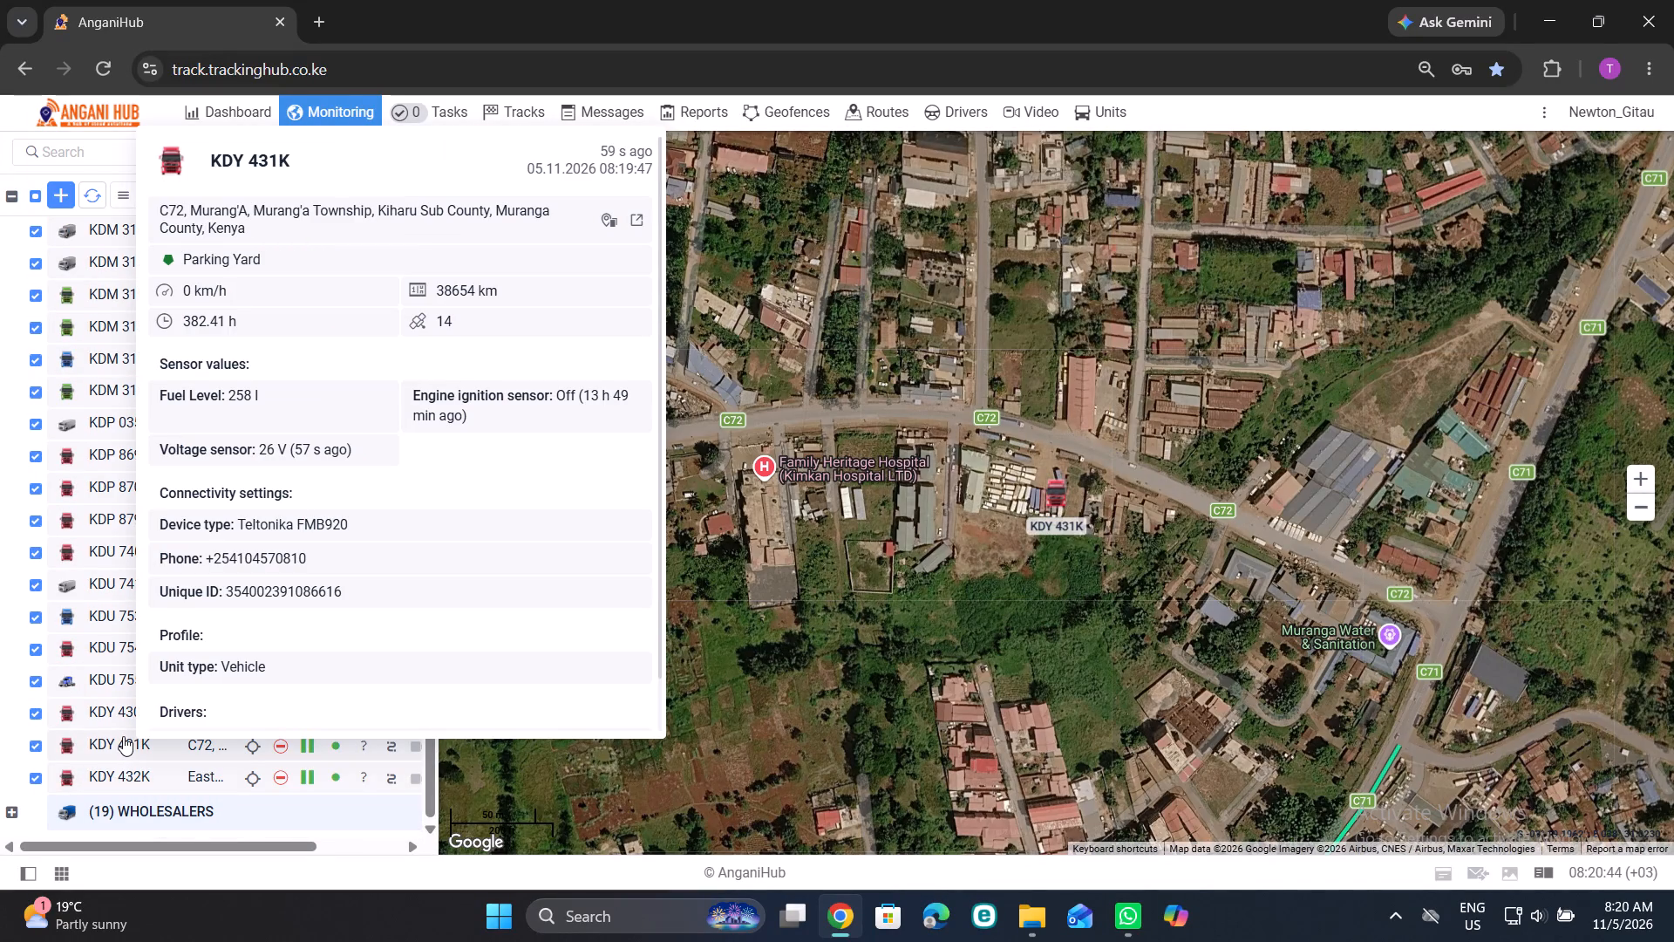
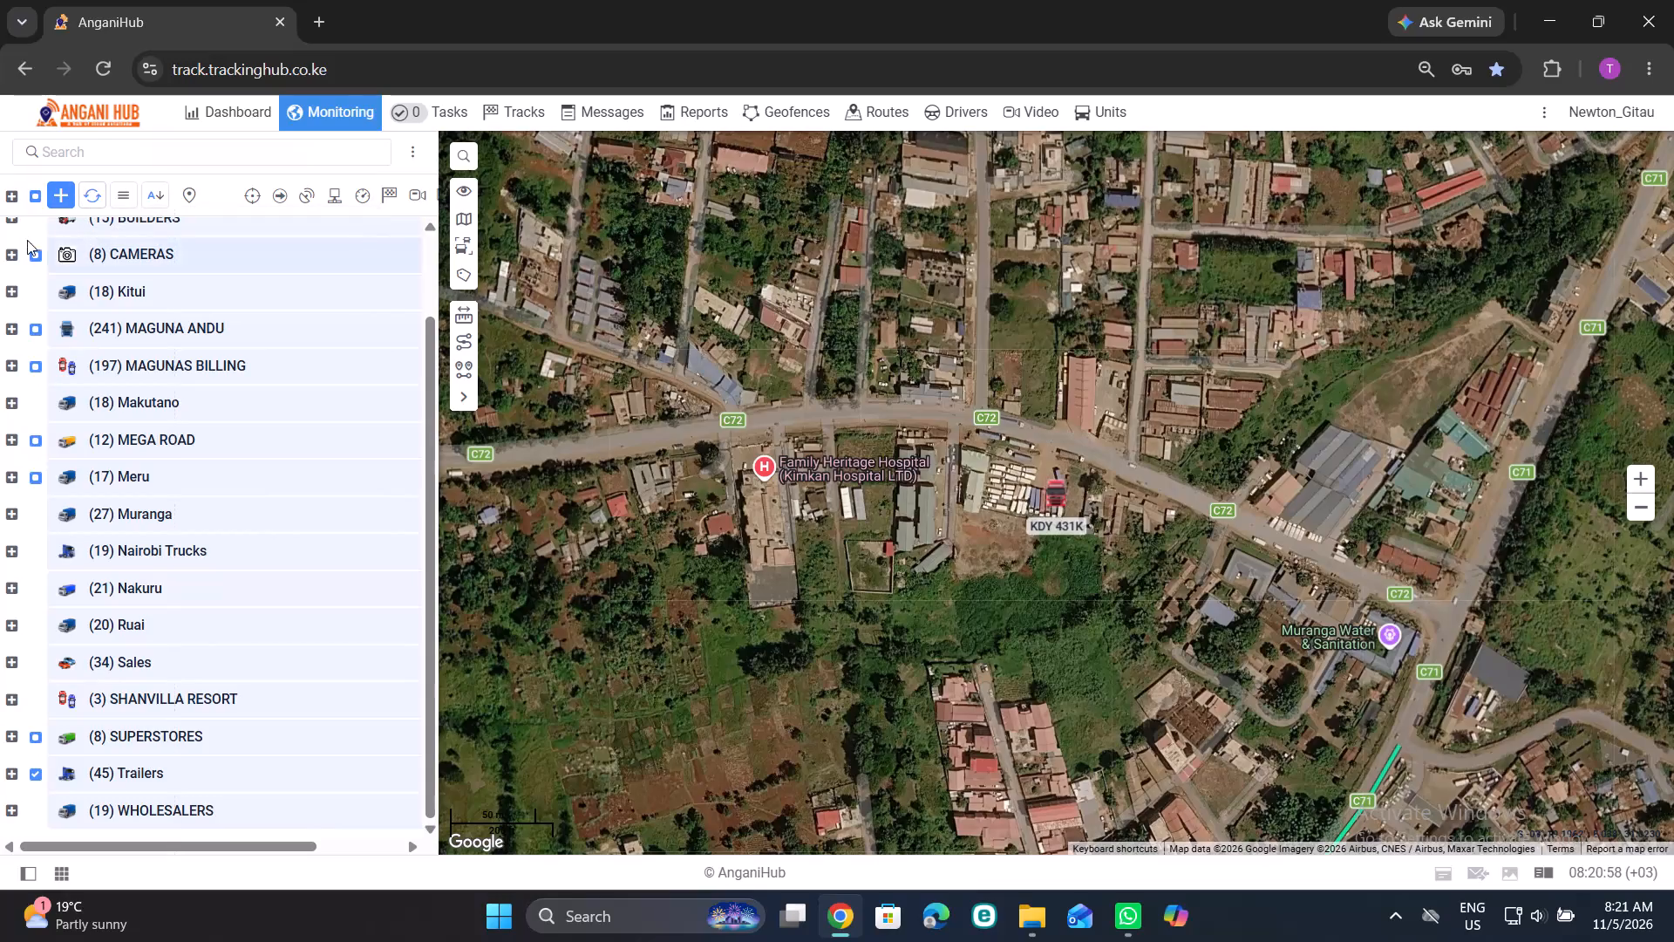
Clear the displayed unit groups, show the Meru and Kitui groups, and expand Kitui's vehicle list.
{"action": "left_click", "coordinate": [31, 202]}
{"action": "double_click", "coordinate": [37, 196]}
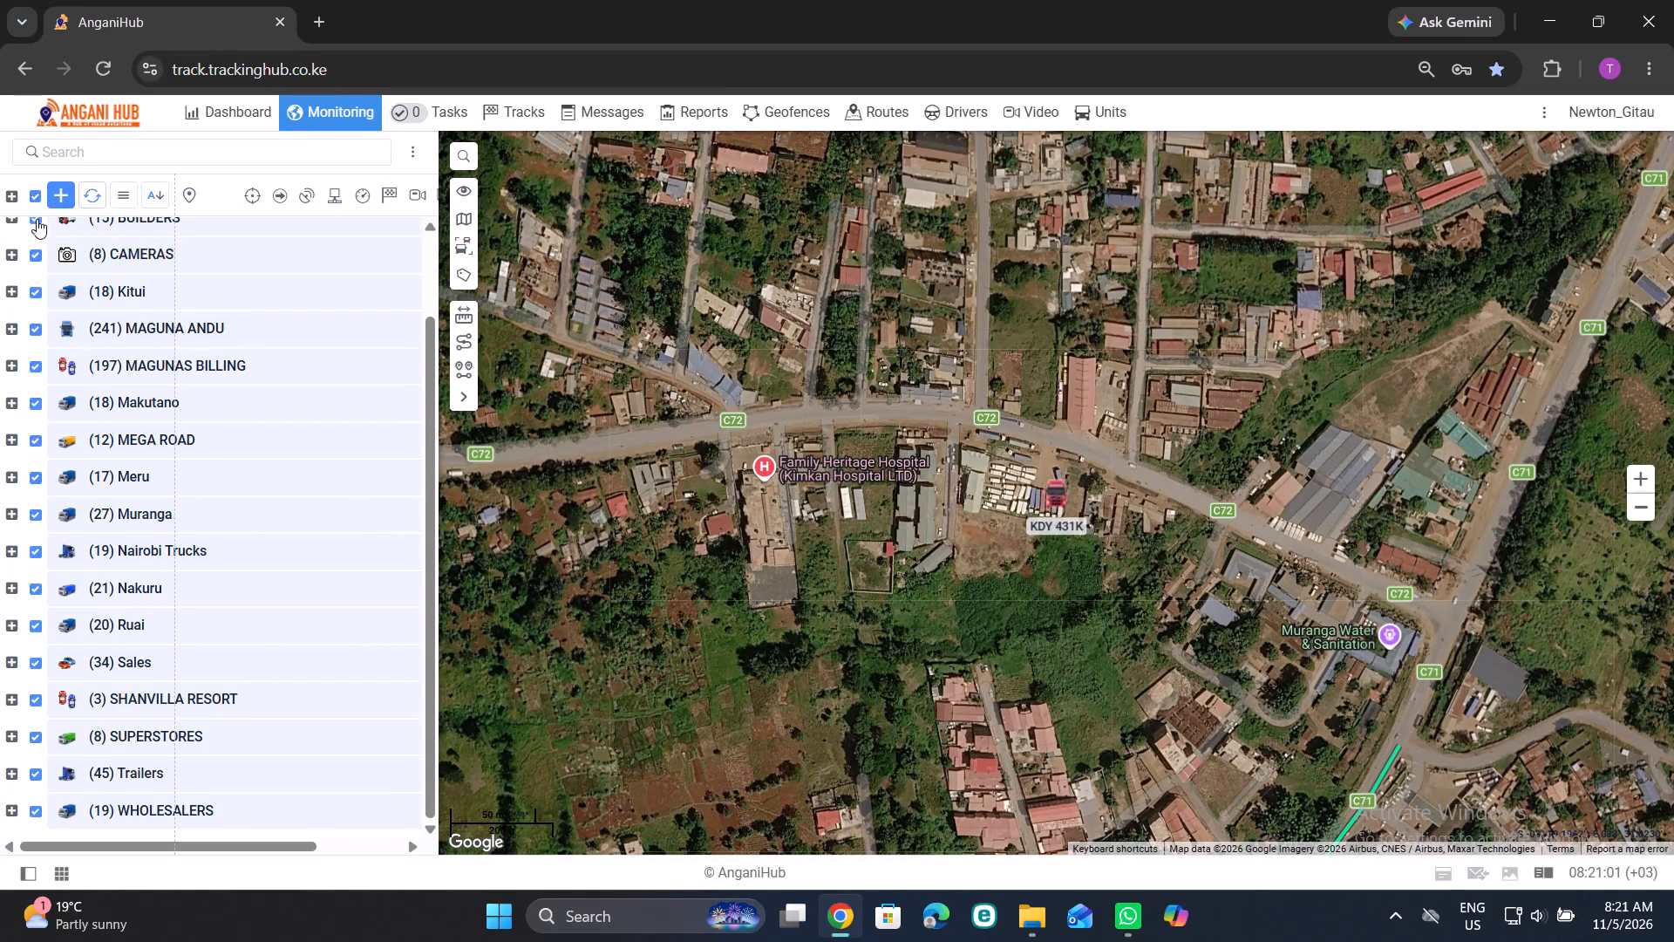
{"action": "scroll", "coordinate": [83, 480], "scroll_direction": "up", "scroll_amount": 3}
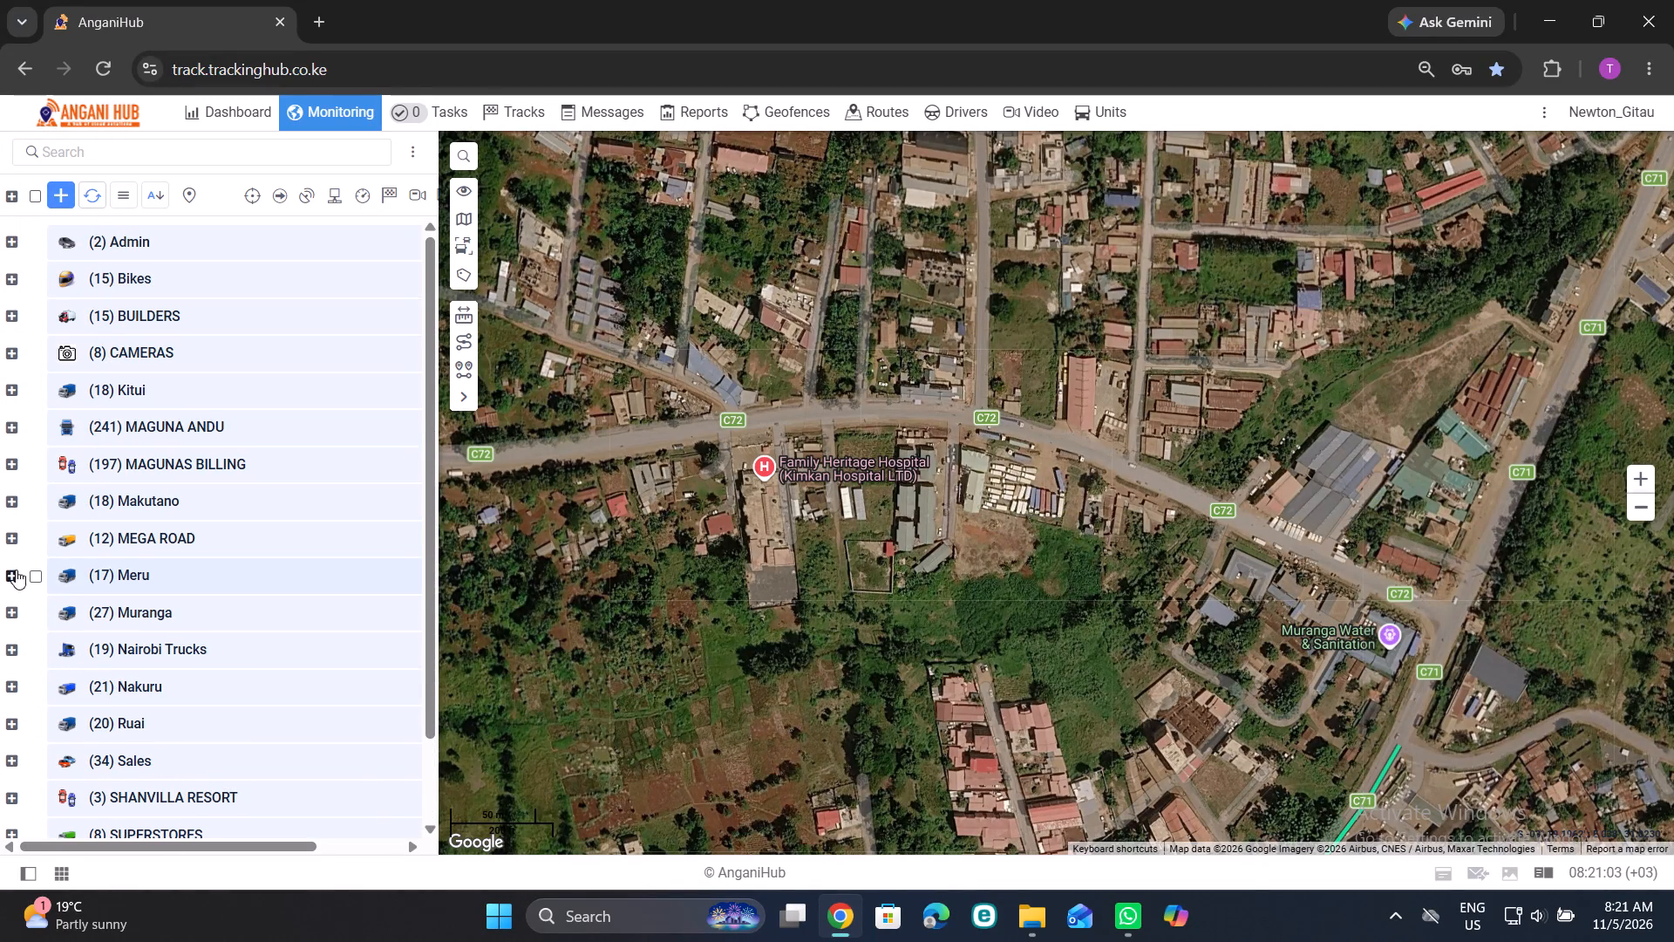
{"action": "left_click", "coordinate": [31, 571]}
{"action": "left_click", "coordinate": [37, 395]}
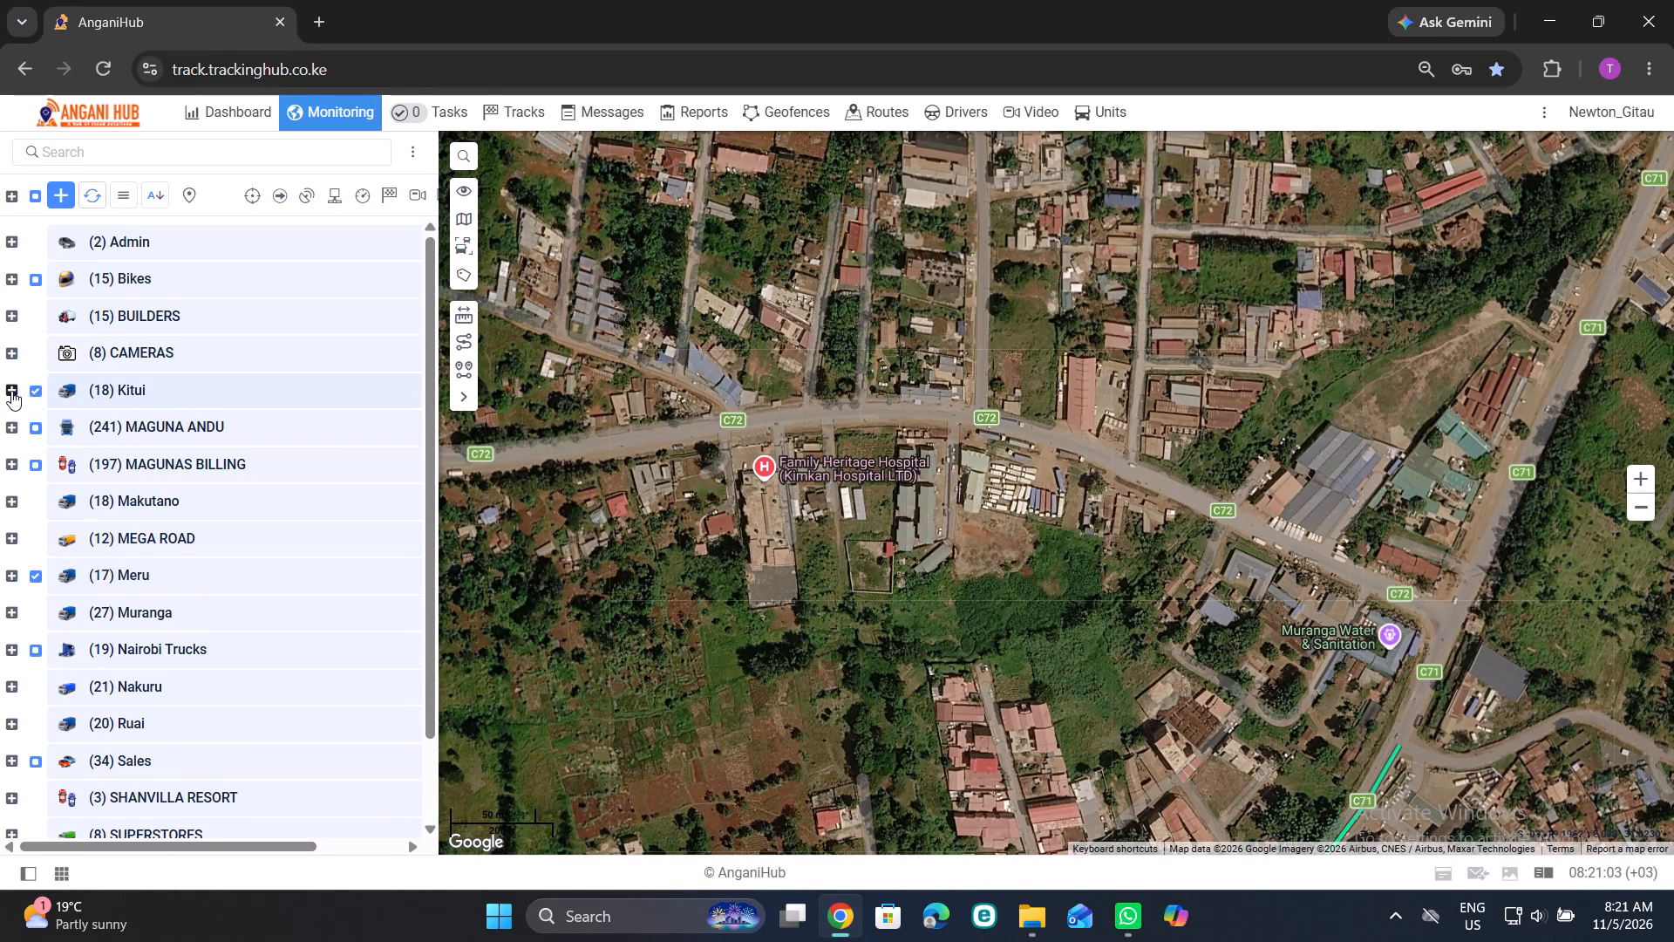
{"action": "left_click", "coordinate": [11, 391]}
{"action": "left_click", "coordinate": [133, 421]}
{"action": "left_click", "coordinate": [94, 465]}
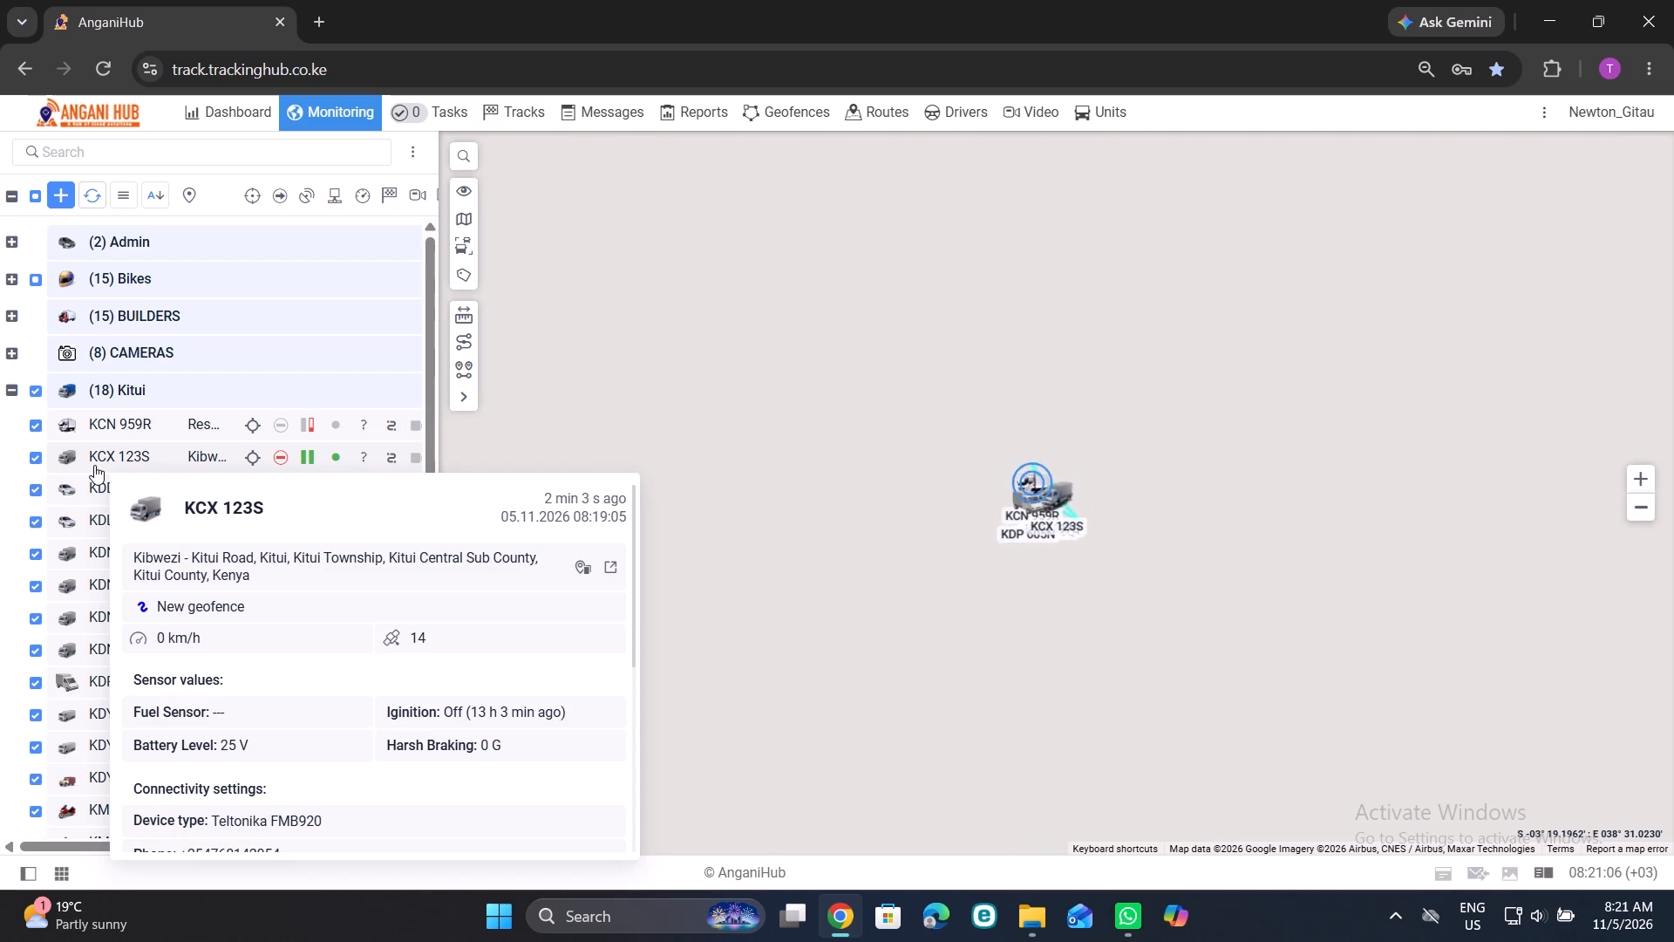
{"action": "left_click", "coordinate": [95, 488]}
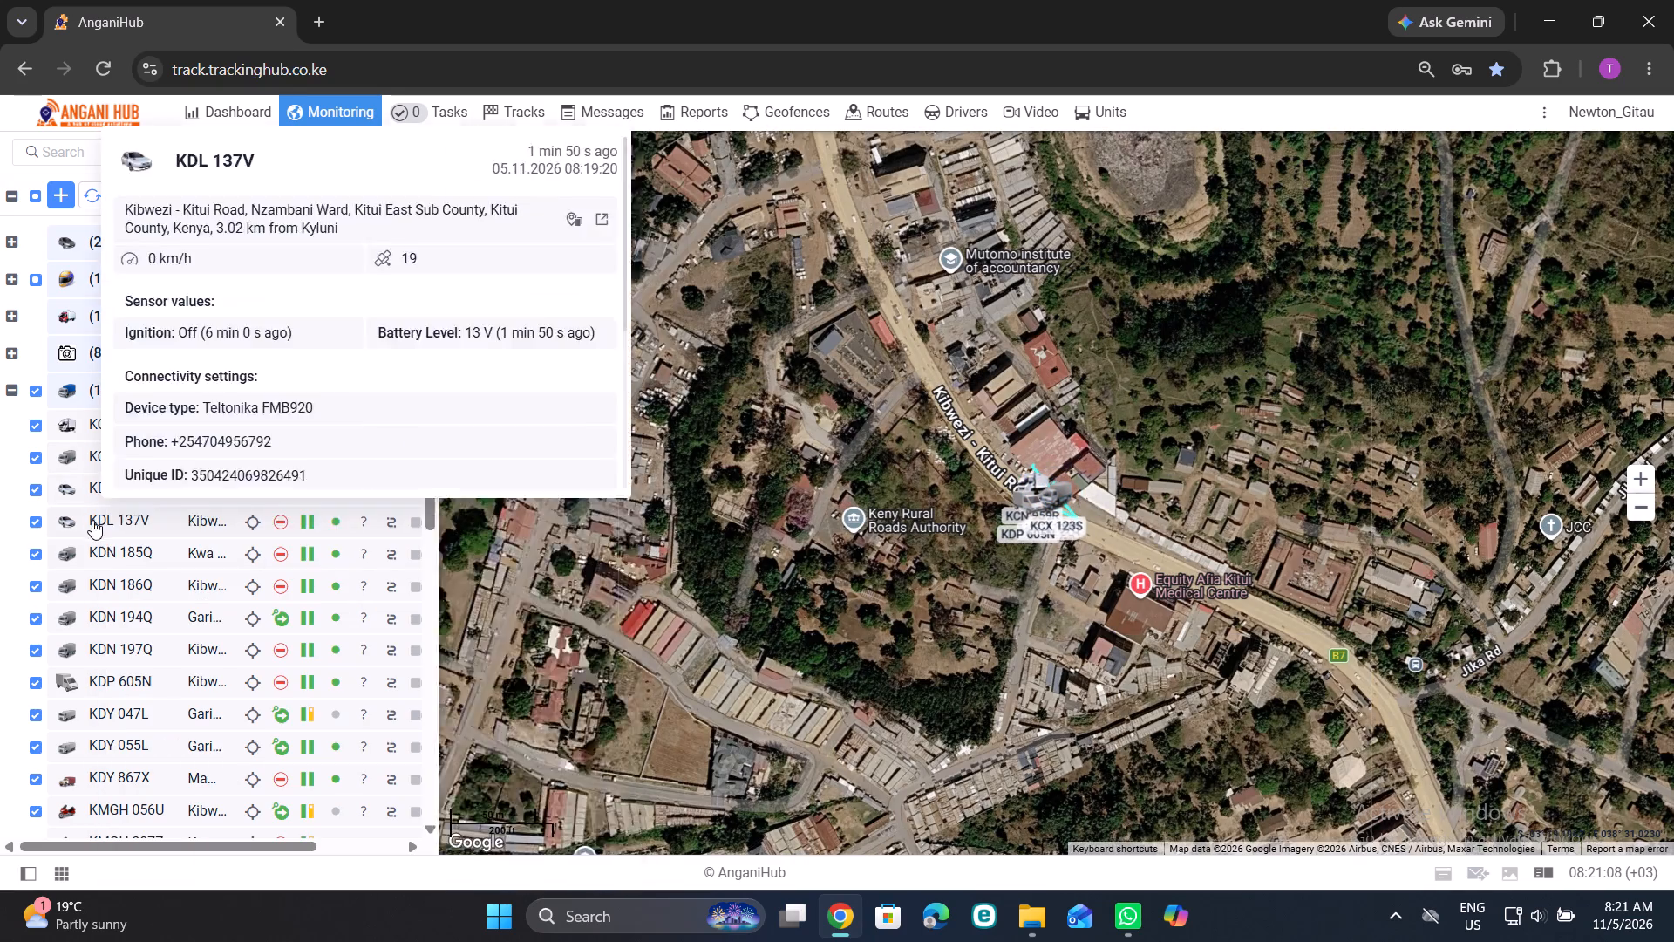
{"action": "left_click", "coordinate": [104, 552]}
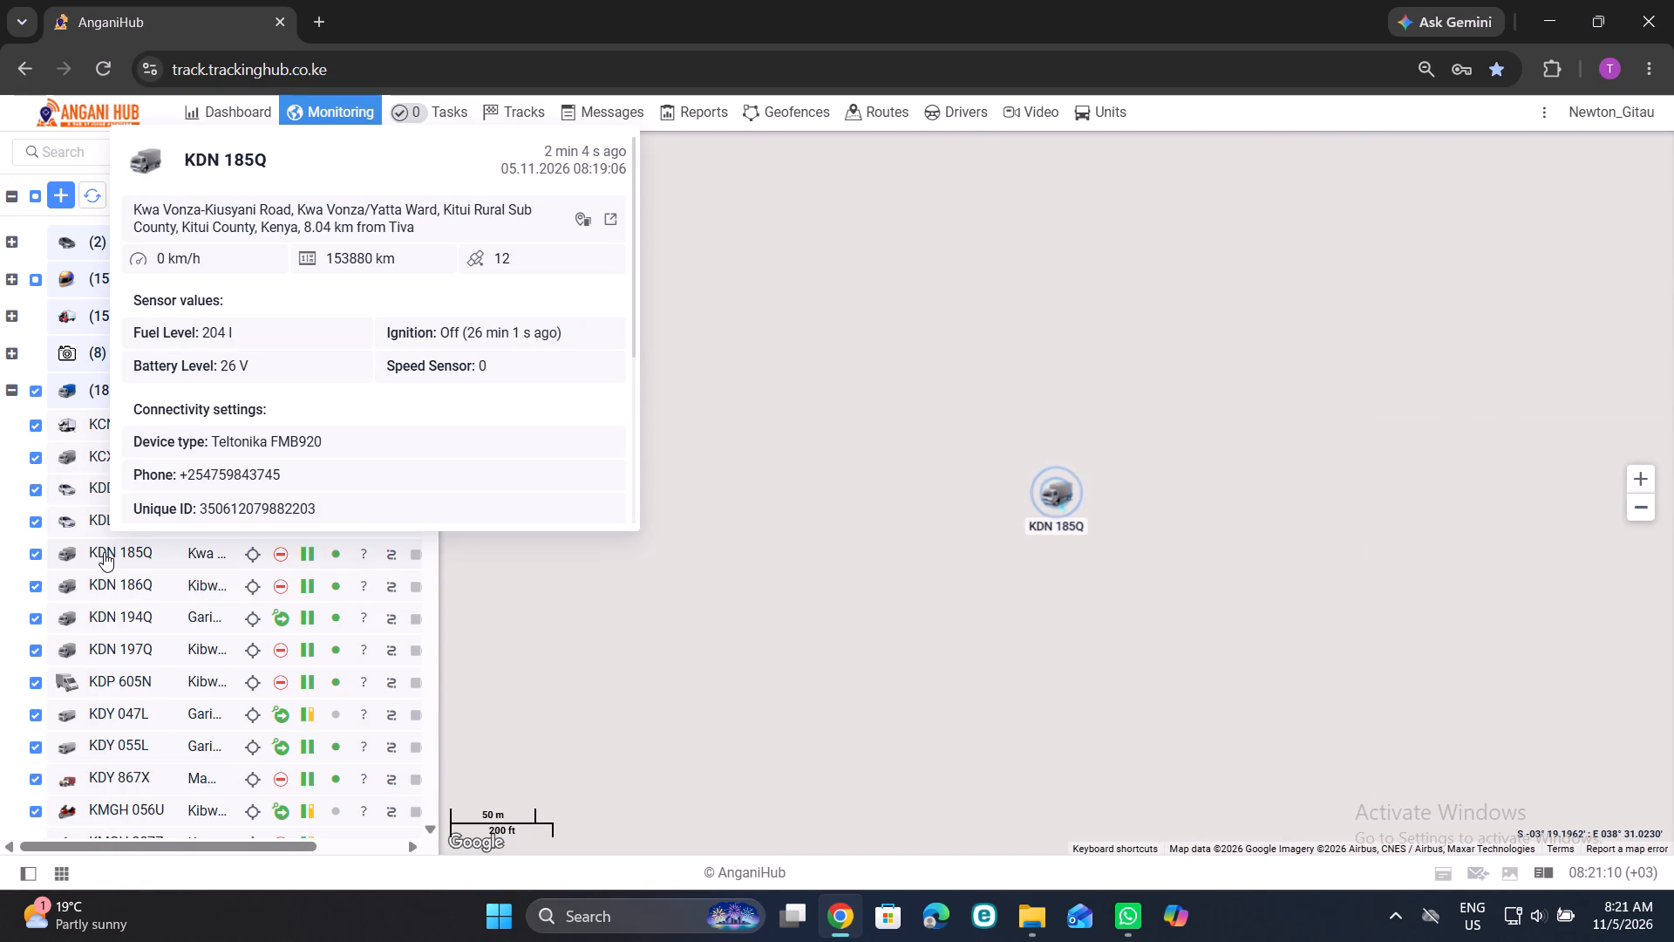
{"action": "key", "text": "shift+super+s"}
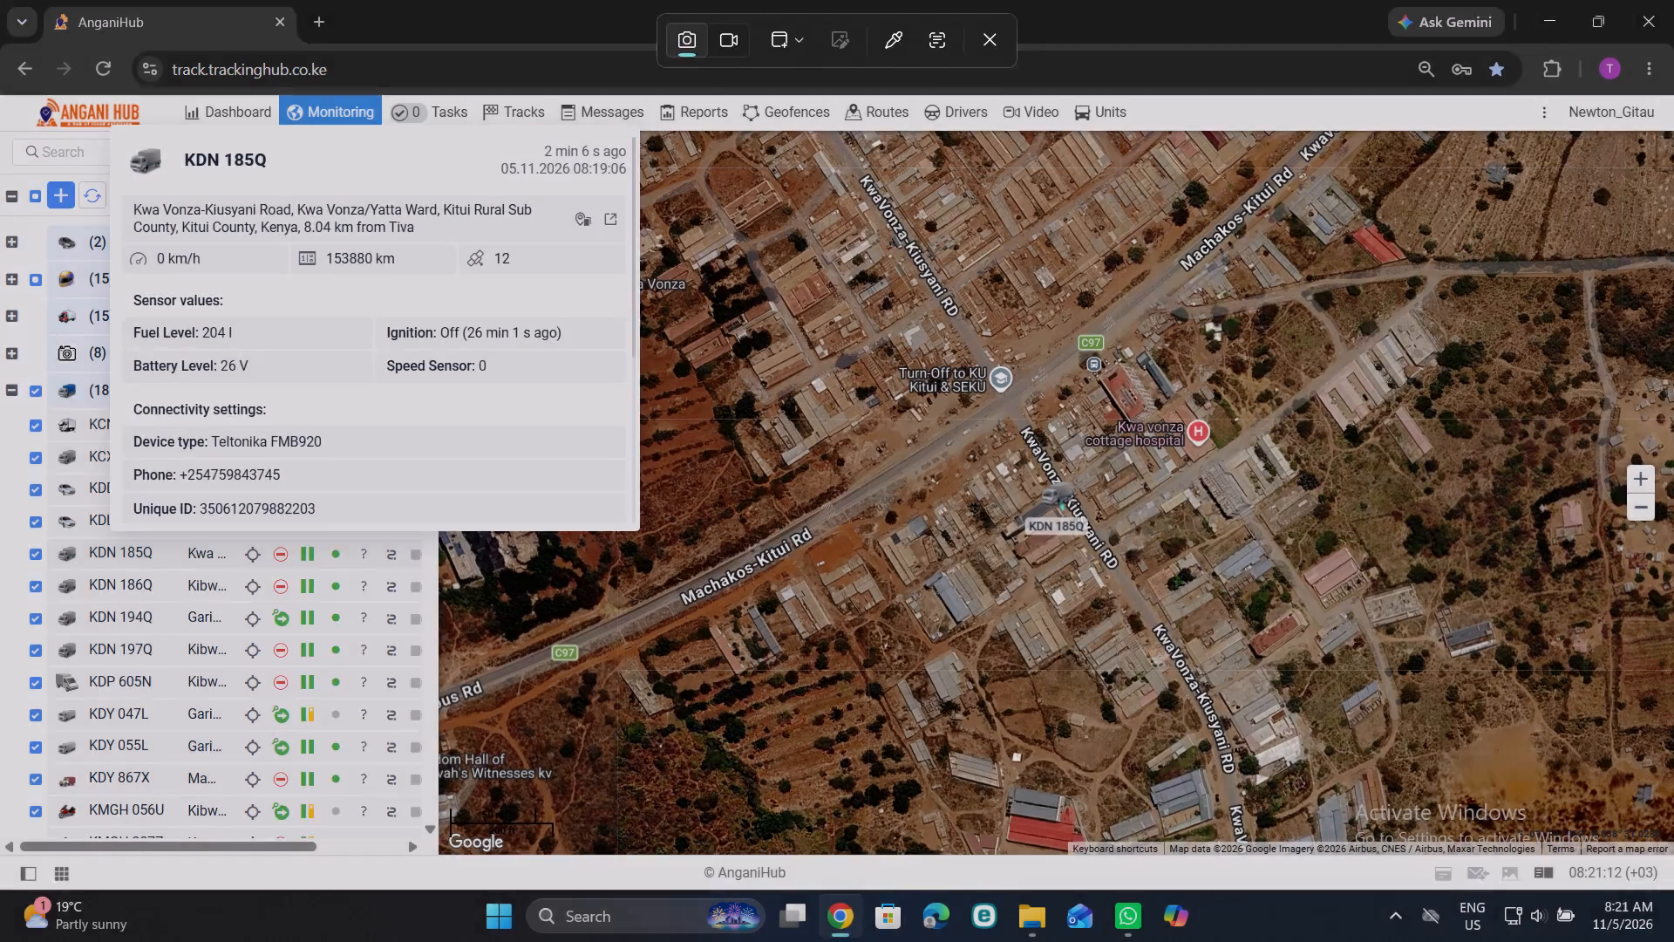
{"action": "double_click", "coordinate": [104, 552]}
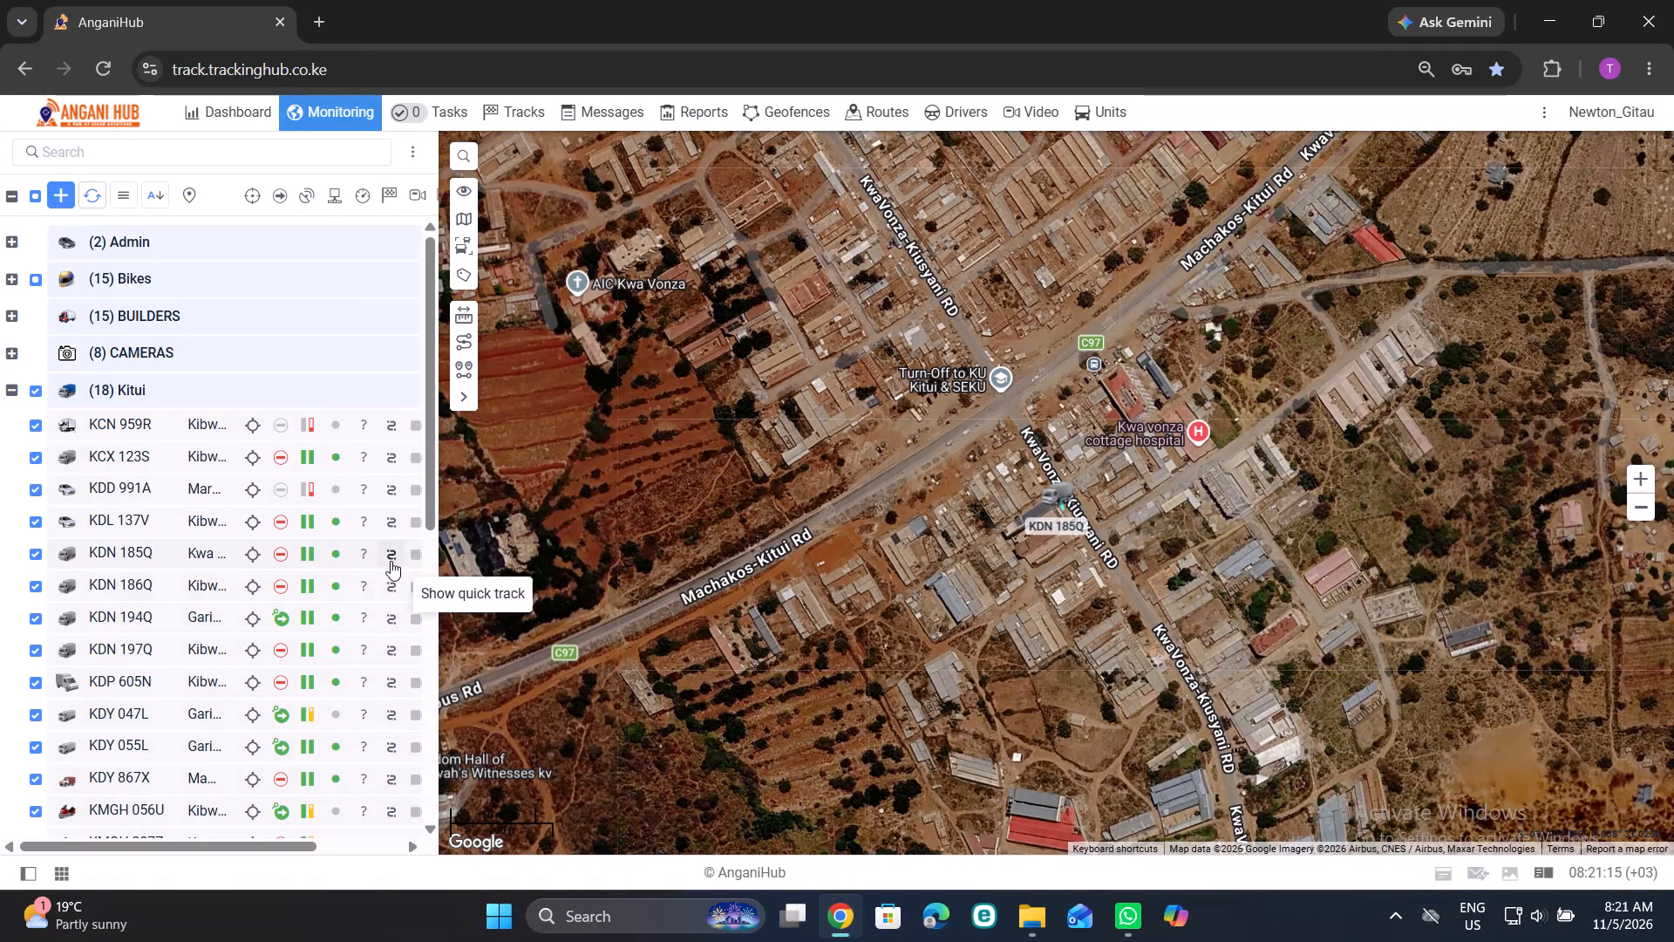
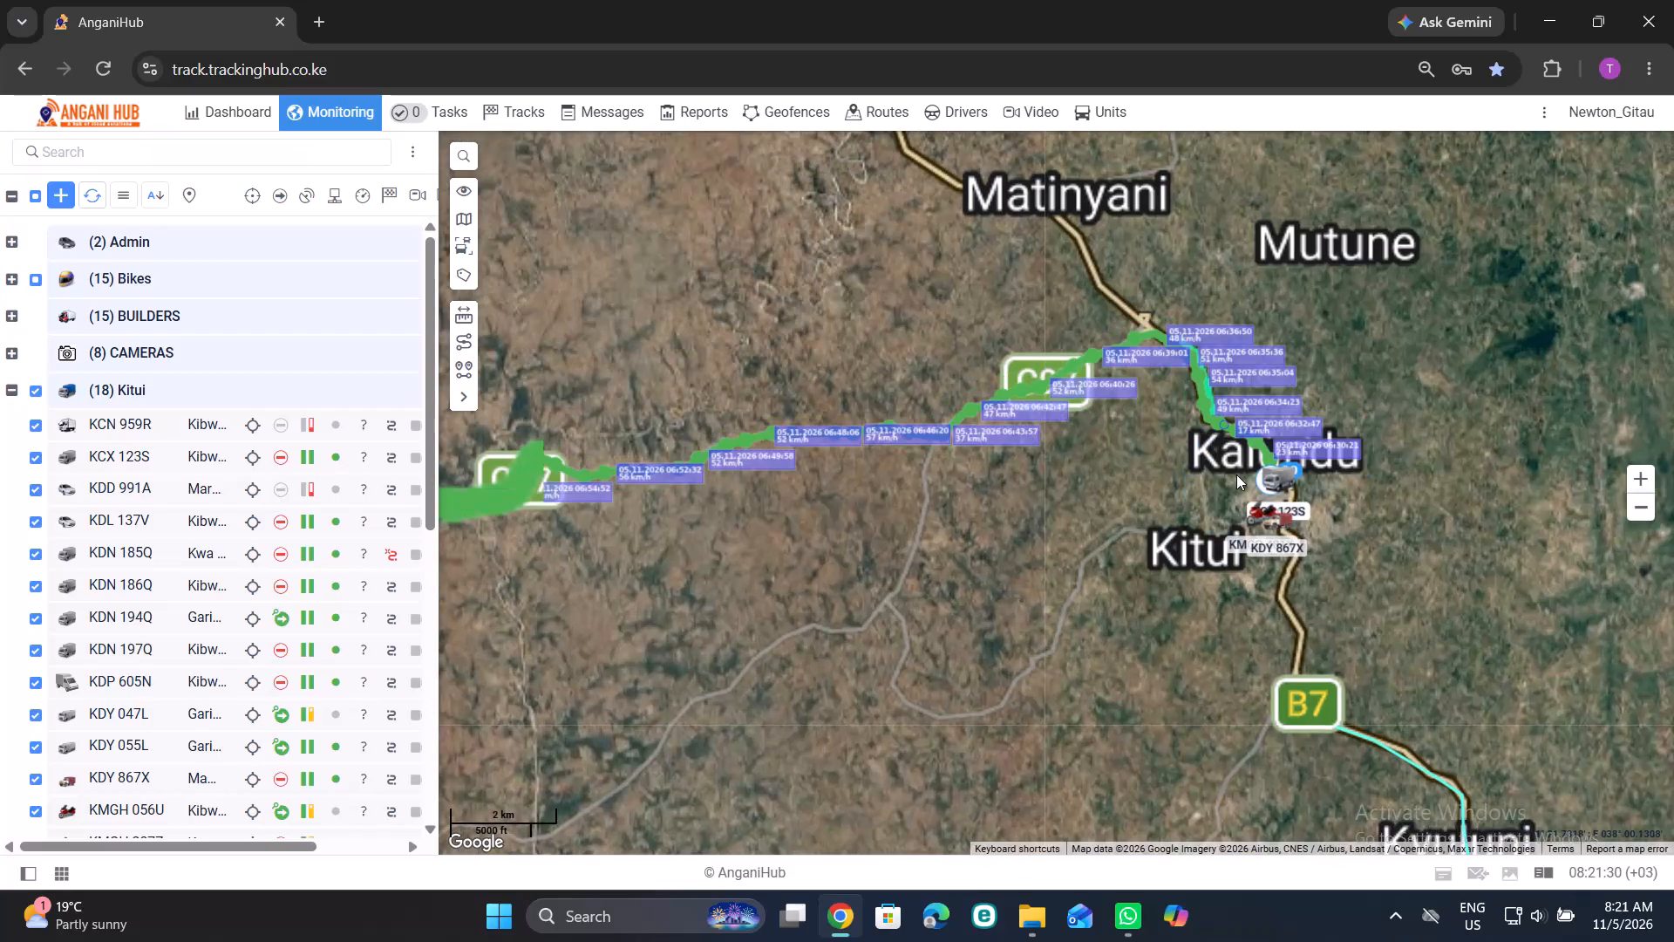
{"action": "scroll", "coordinate": [1246, 476], "scroll_direction": "up", "scroll_amount": 3}
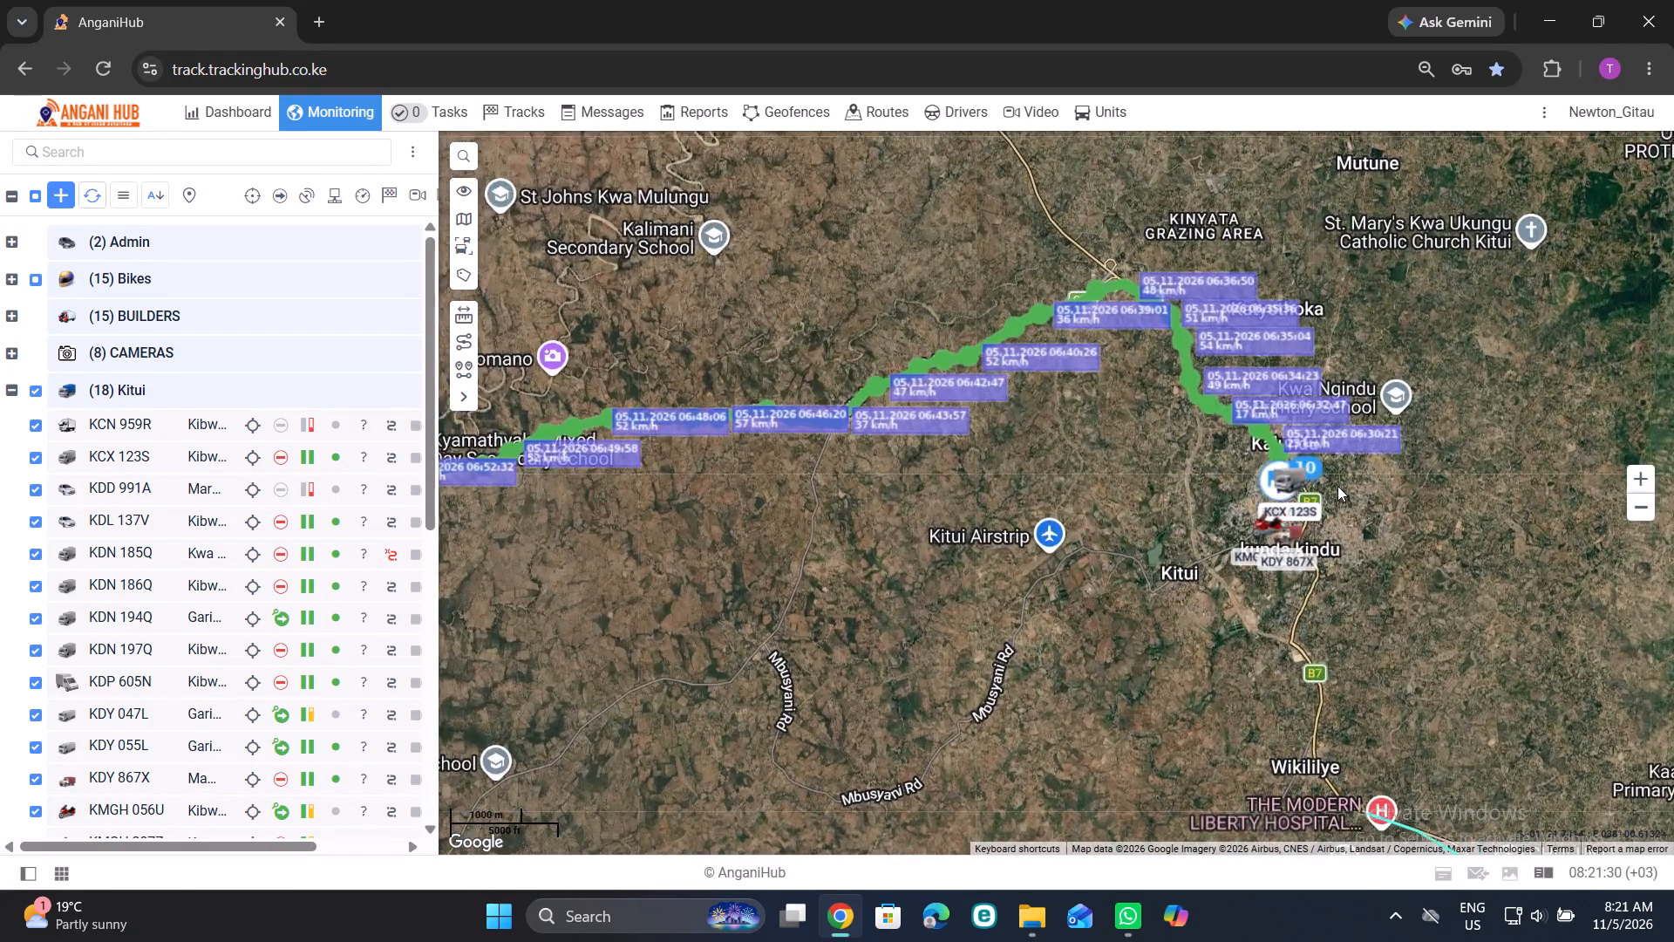
{"action": "scroll", "coordinate": [1337, 486], "scroll_direction": "up", "scroll_amount": 1}
{"action": "scroll", "coordinate": [1290, 501], "scroll_direction": "down", "scroll_amount": 5}
{"action": "left_click", "coordinate": [399, 545]}
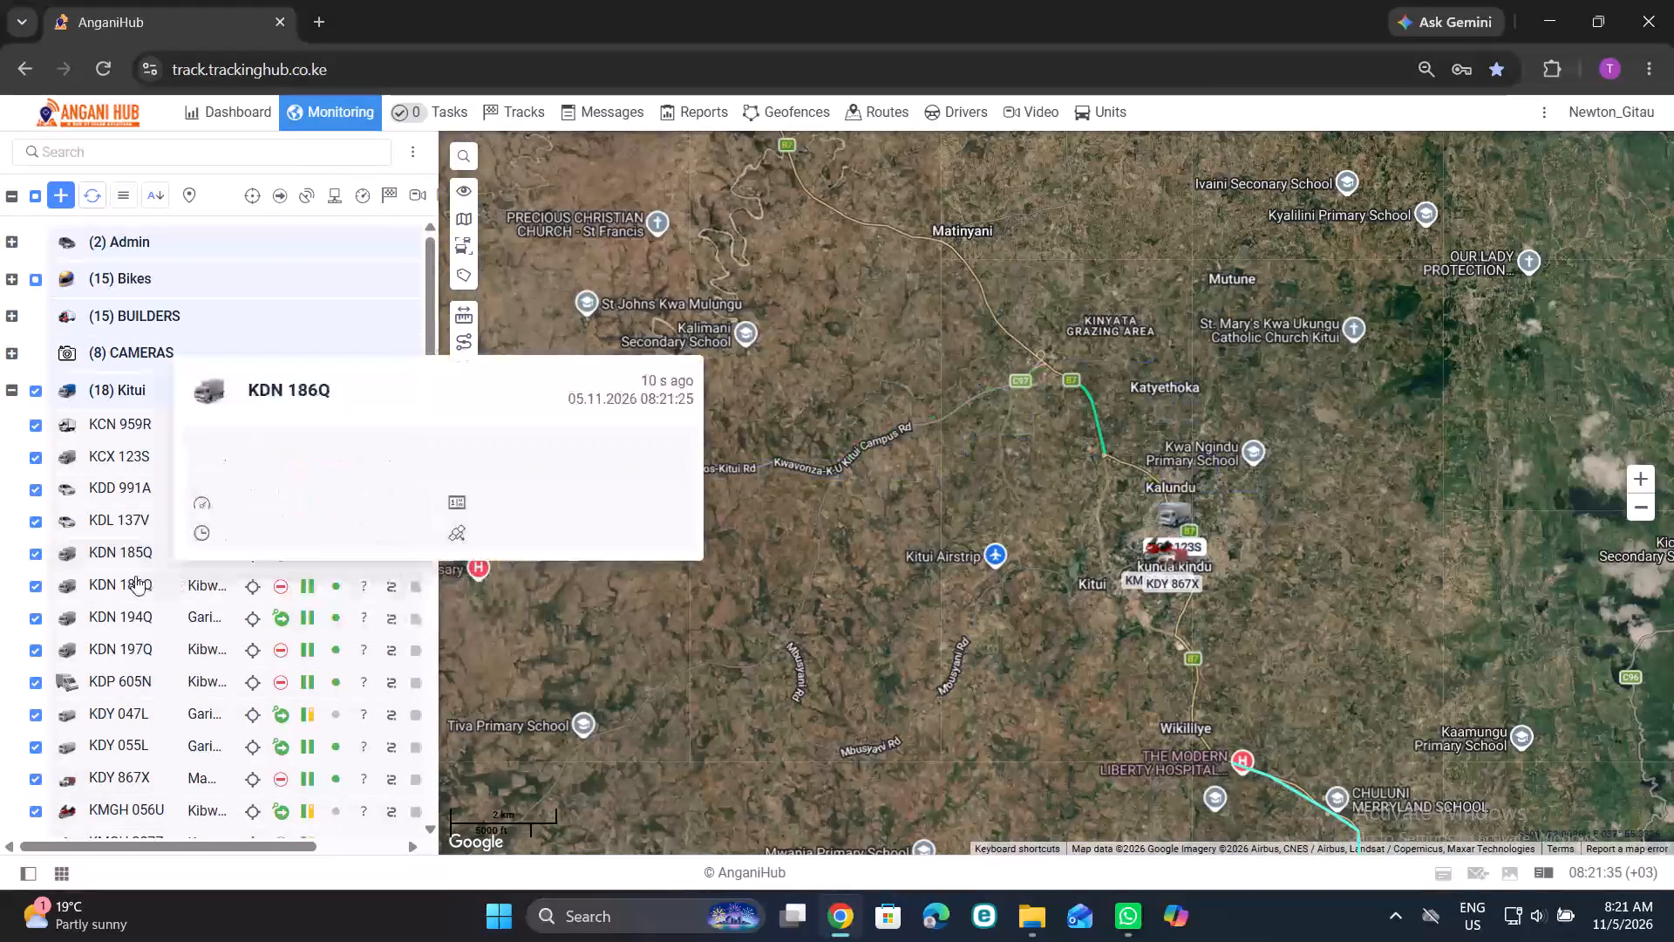
{"action": "left_click", "coordinate": [129, 585]}
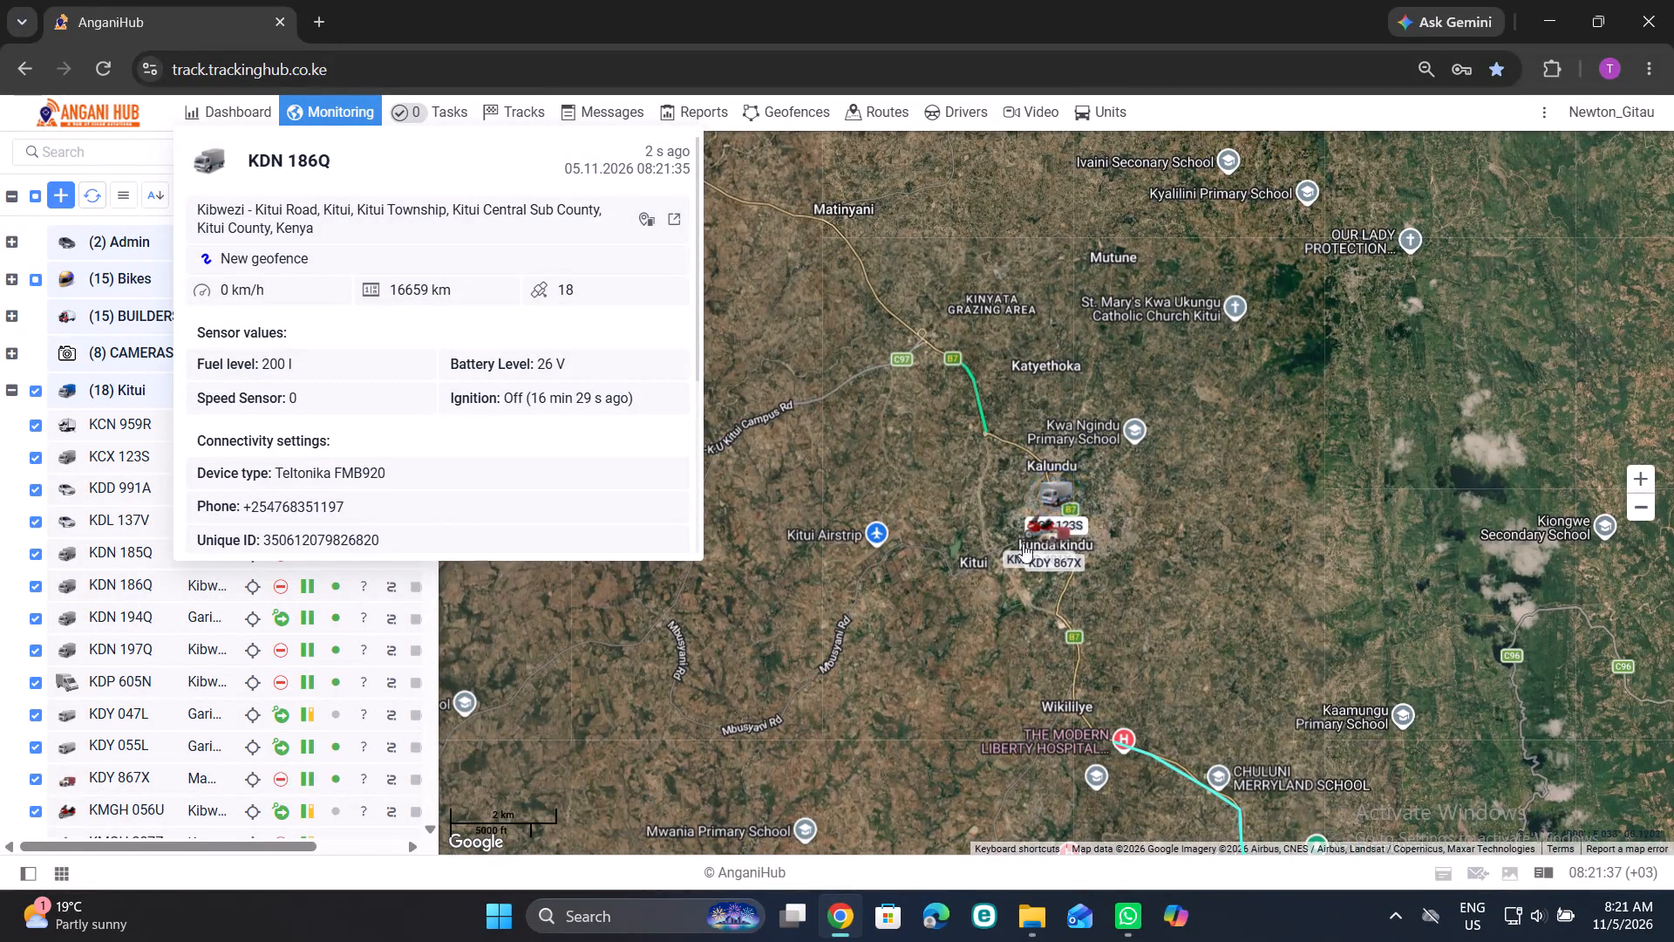
{"action": "scroll", "coordinate": [1023, 543], "scroll_direction": "up", "scroll_amount": 12}
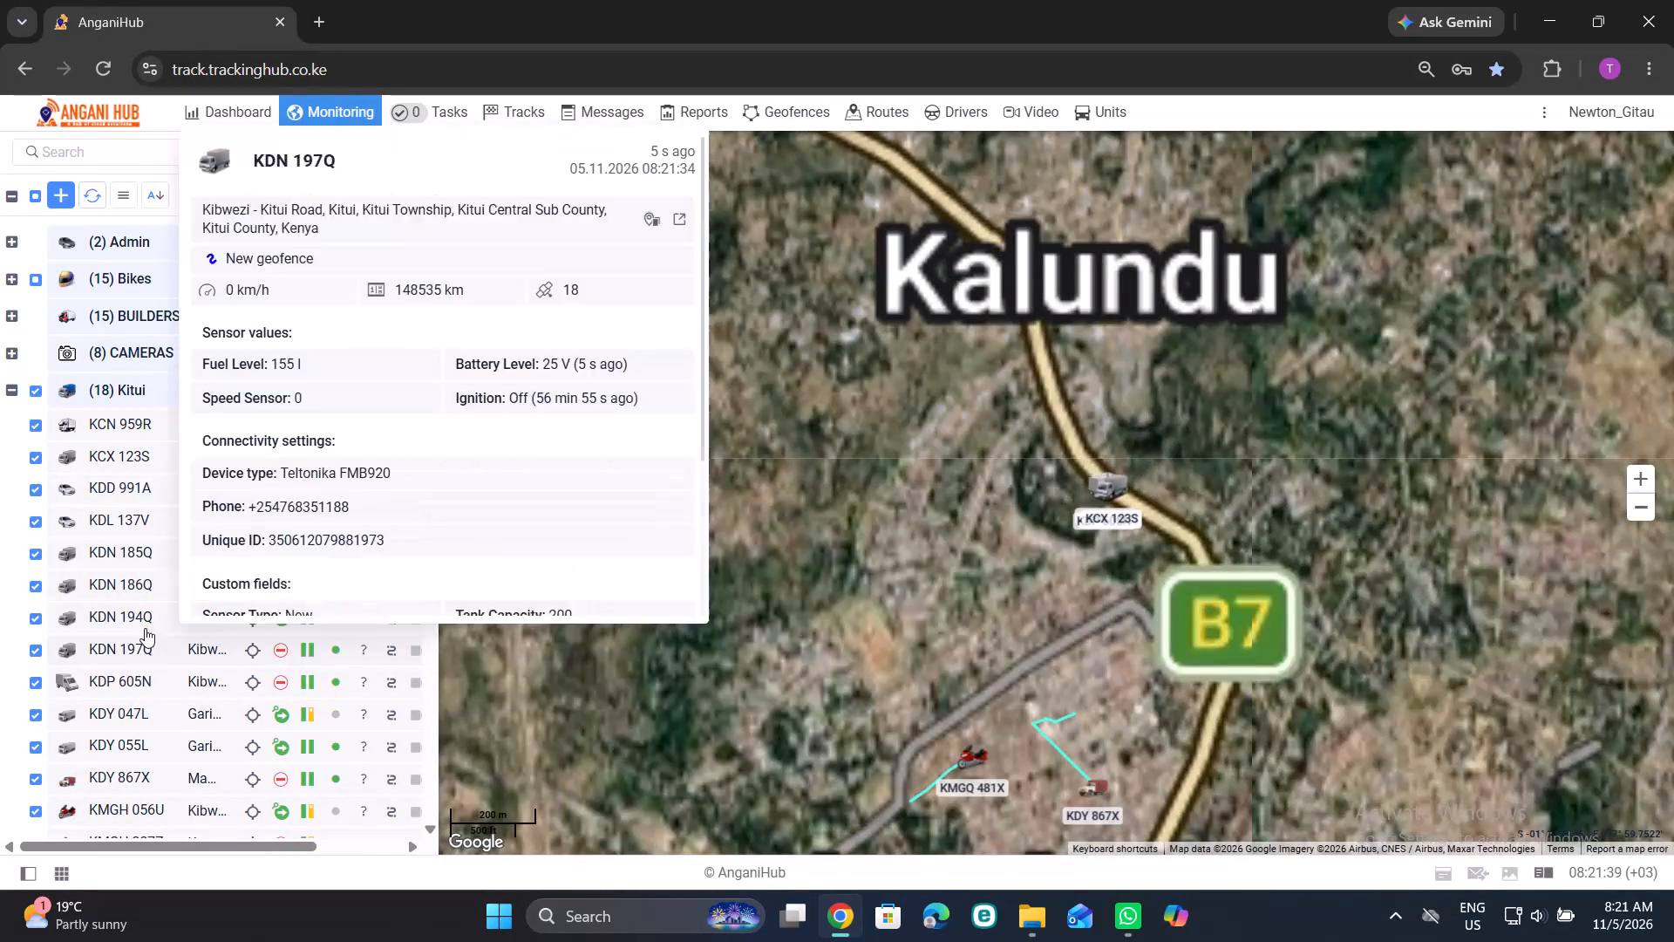
{"action": "left_click", "coordinate": [138, 590]}
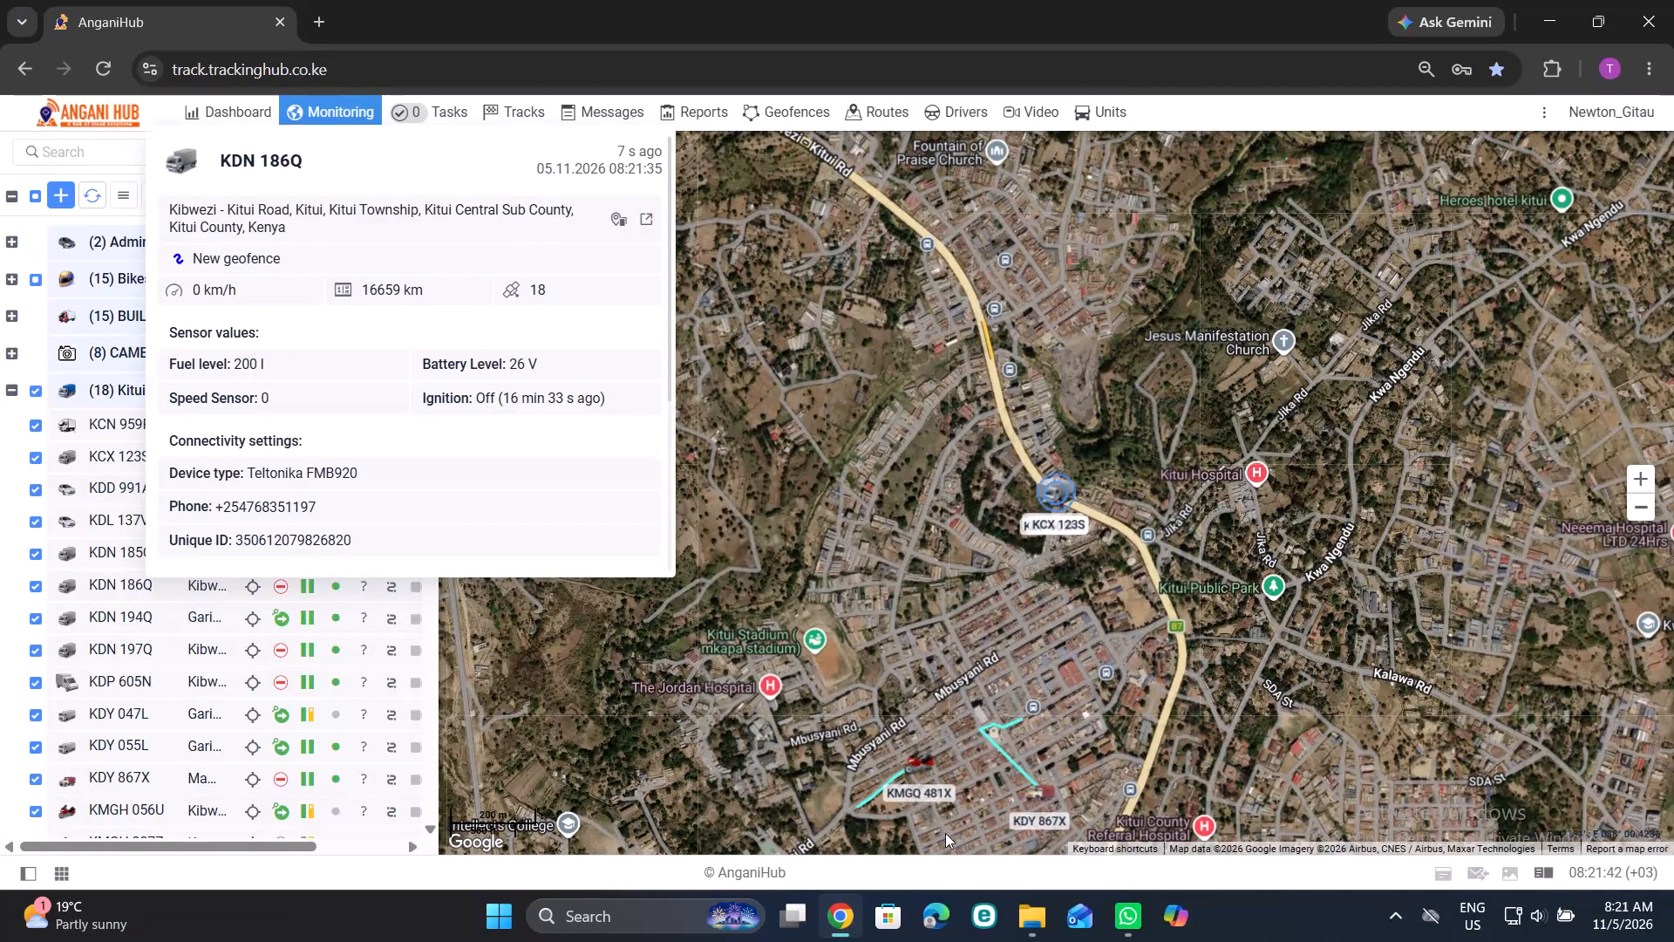
{"action": "left_click", "coordinate": [997, 797]}
{"action": "left_click_drag", "start_coordinate": [1046, 800], "coordinate": [964, 744]}
{"action": "scroll", "coordinate": [957, 733], "scroll_direction": "up", "scroll_amount": 2}
{"action": "left_click", "coordinate": [955, 738]}
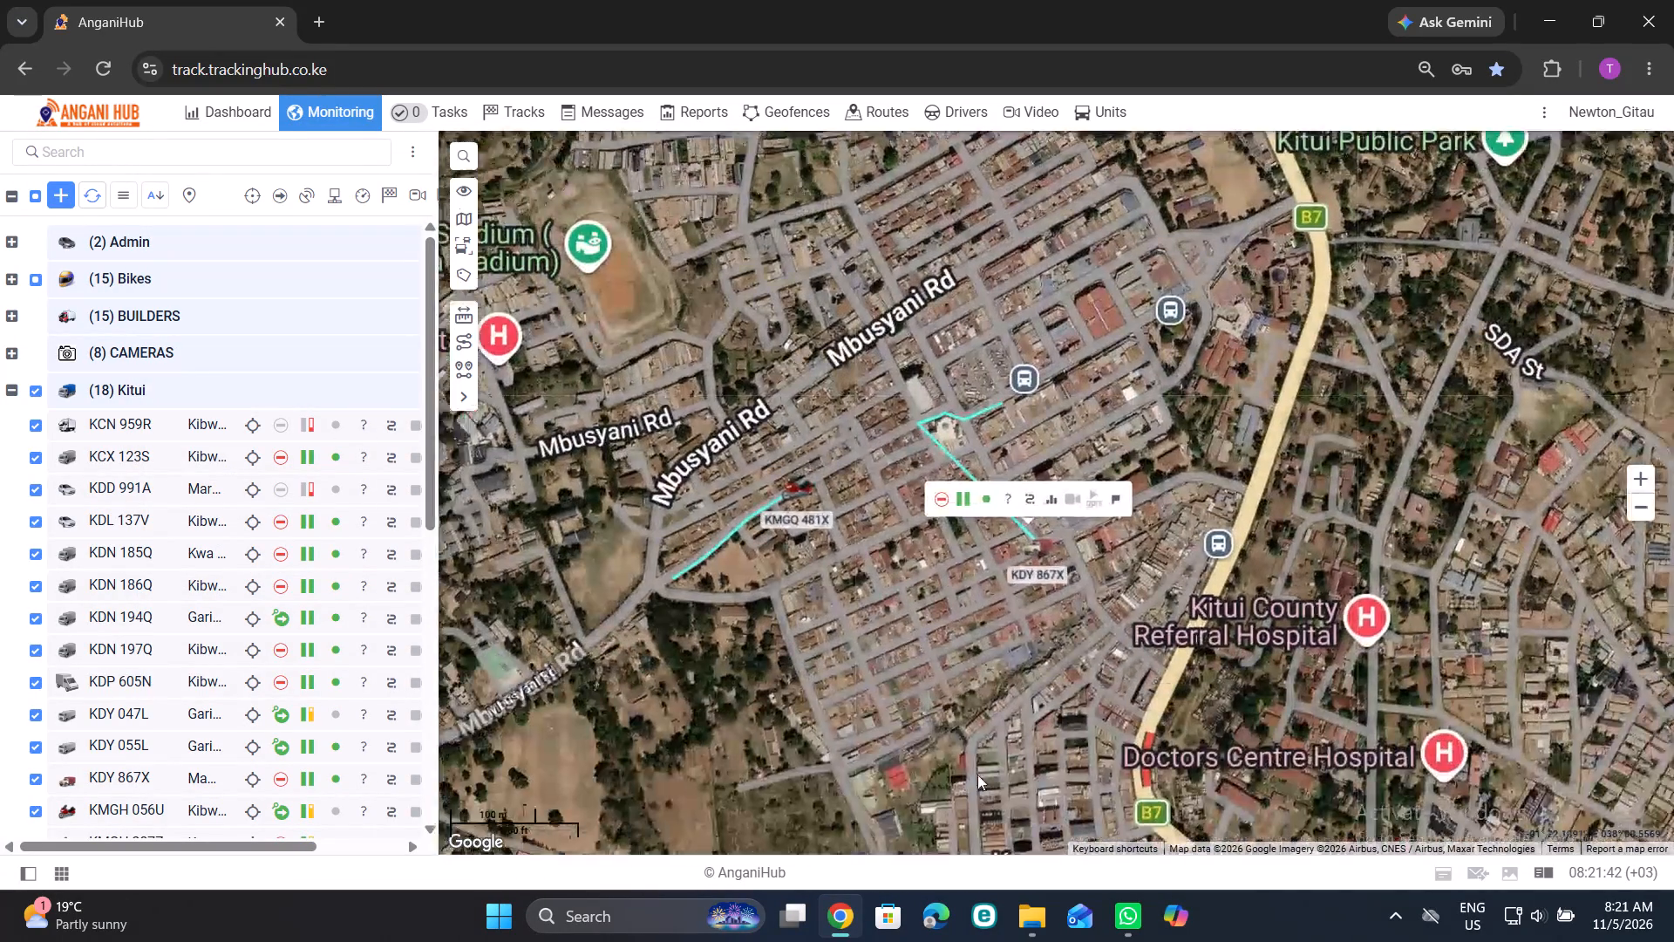
{"action": "key", "text": "shift+super+s"}
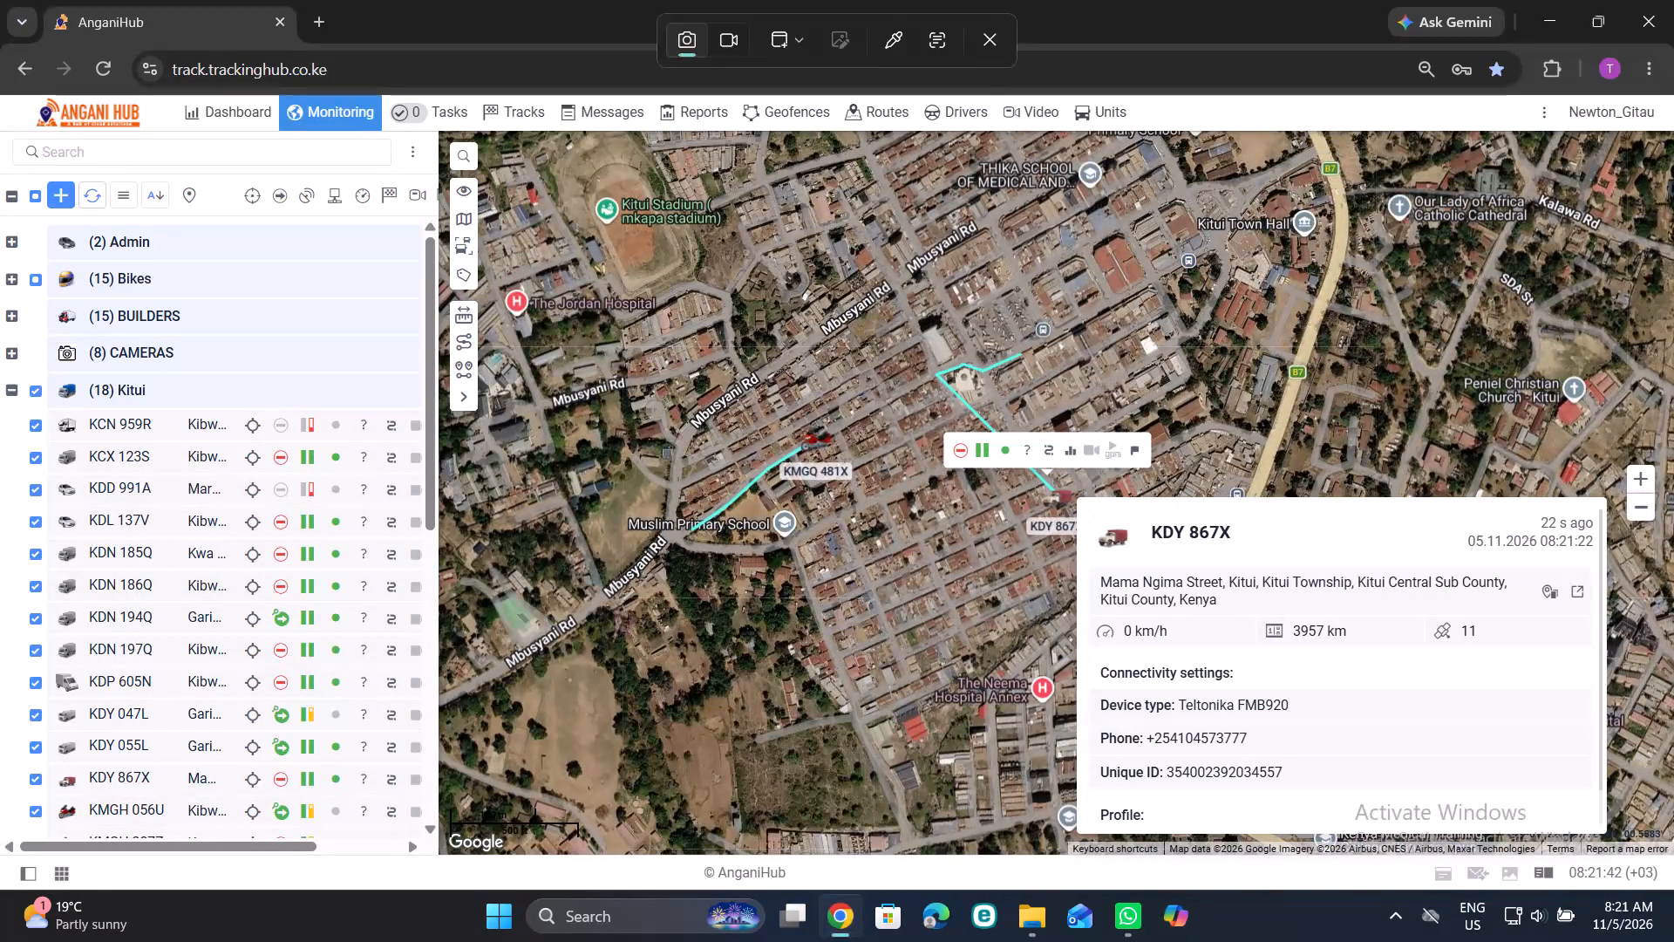
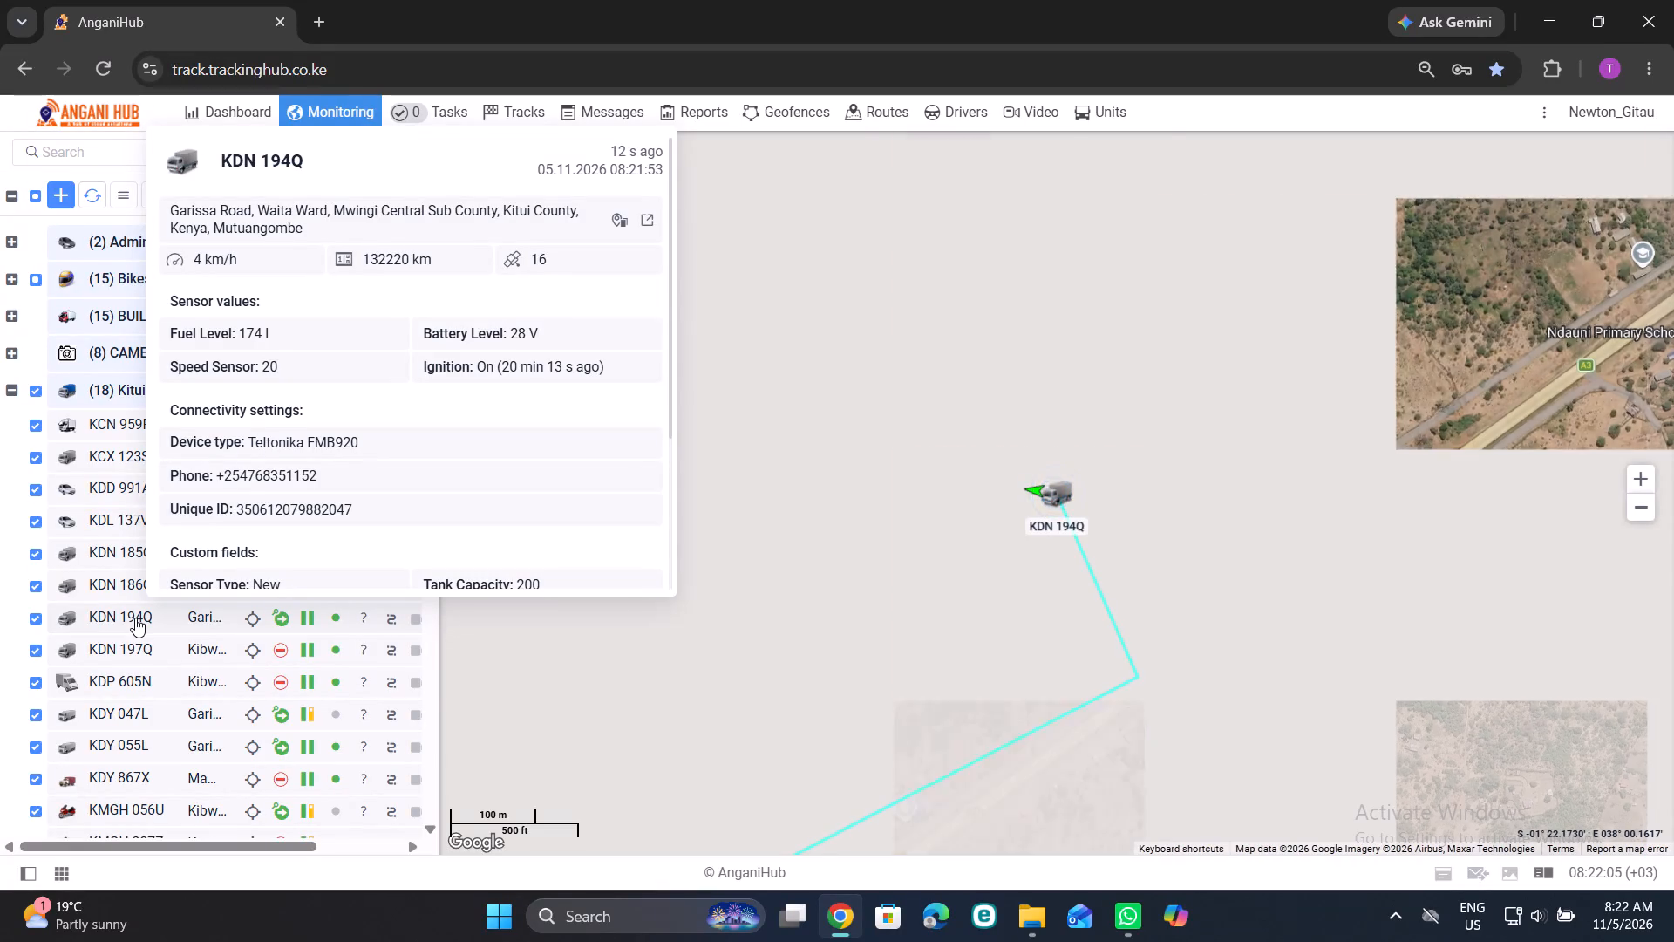
{"action": "key", "text": "shift+super+s"}
{"action": "triple_click", "coordinate": [135, 618]}
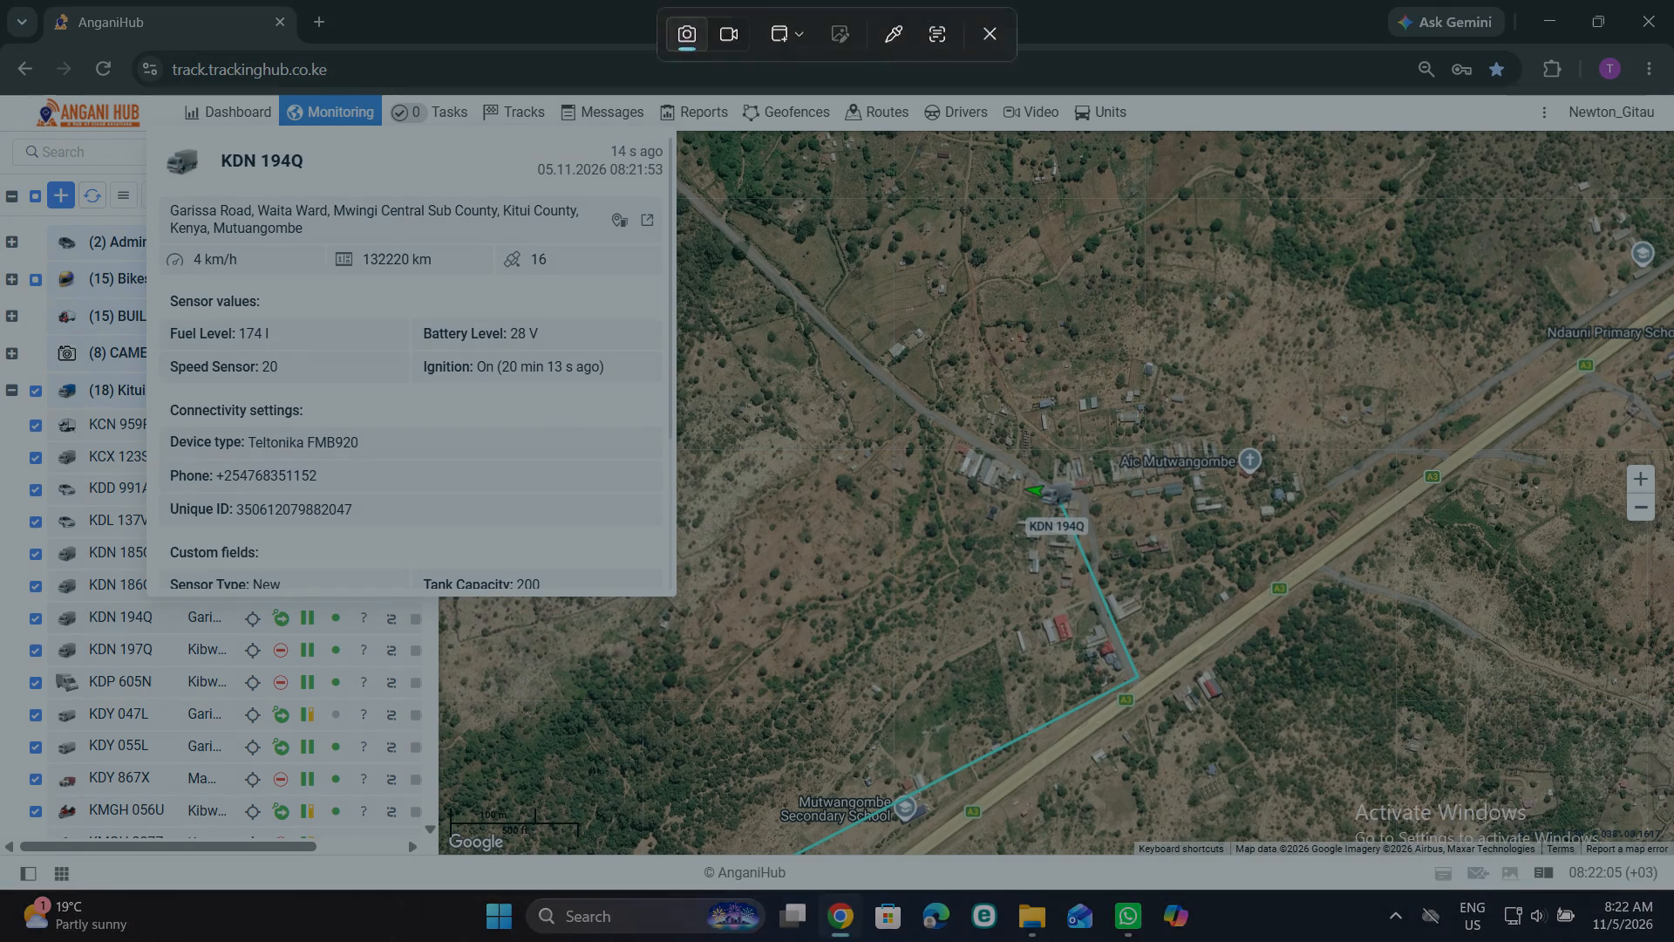
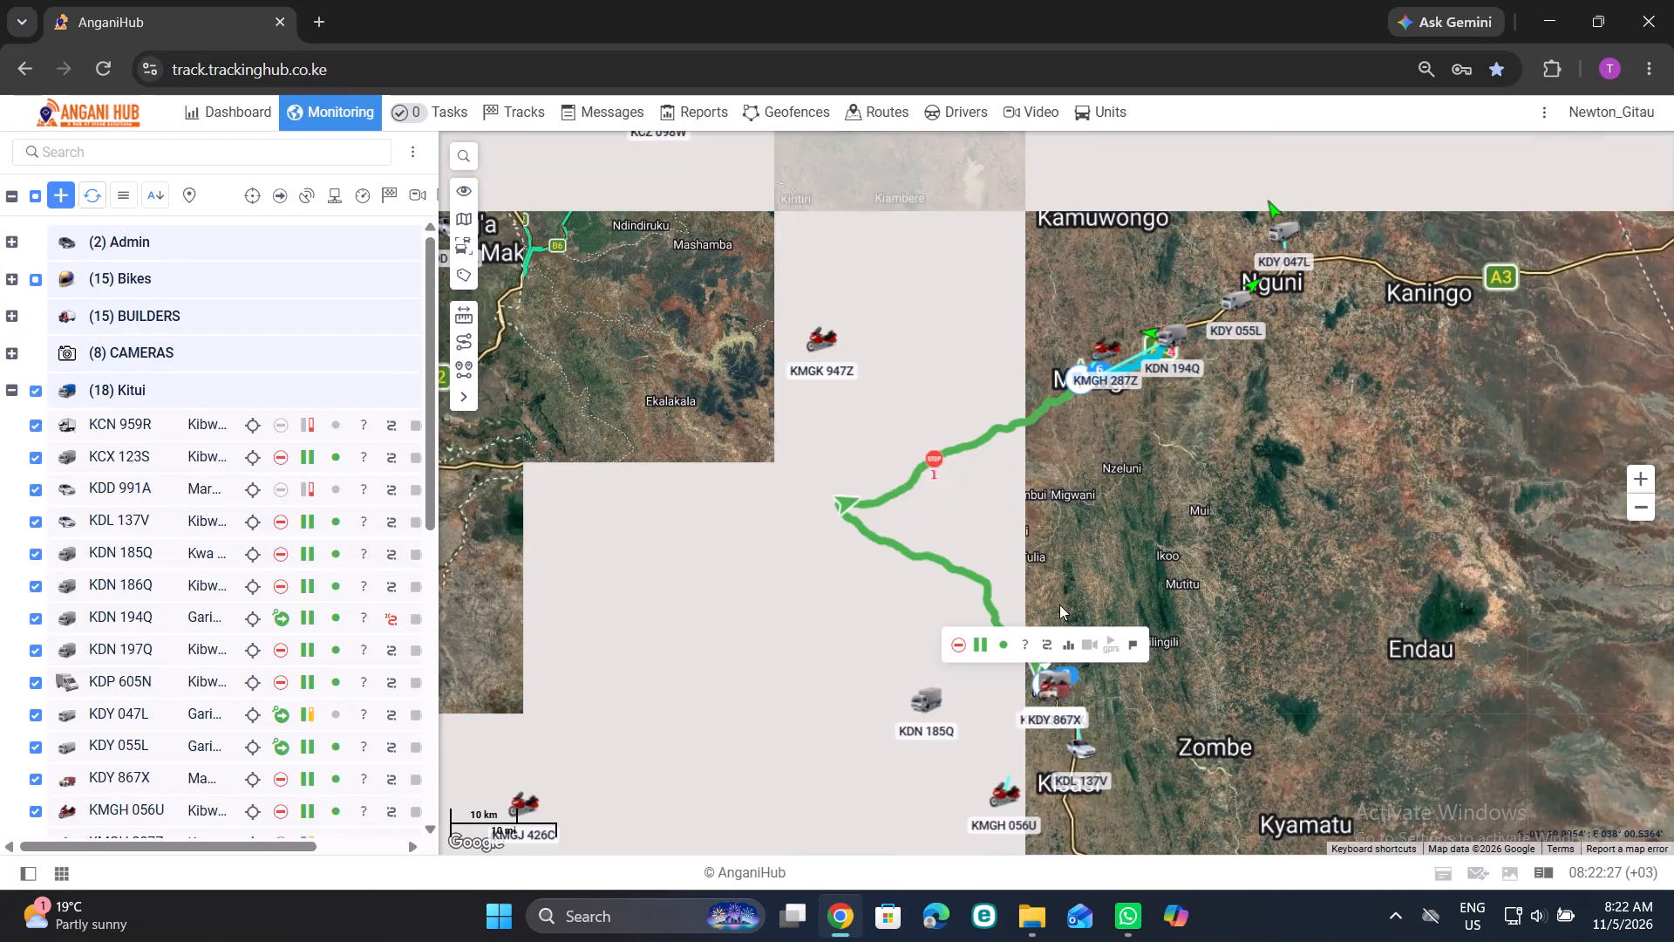
{"action": "left_click_drag", "start_coordinate": [1033, 522], "coordinate": [868, 671]}
{"action": "scroll", "coordinate": [1000, 482], "scroll_direction": "up", "scroll_amount": 5}
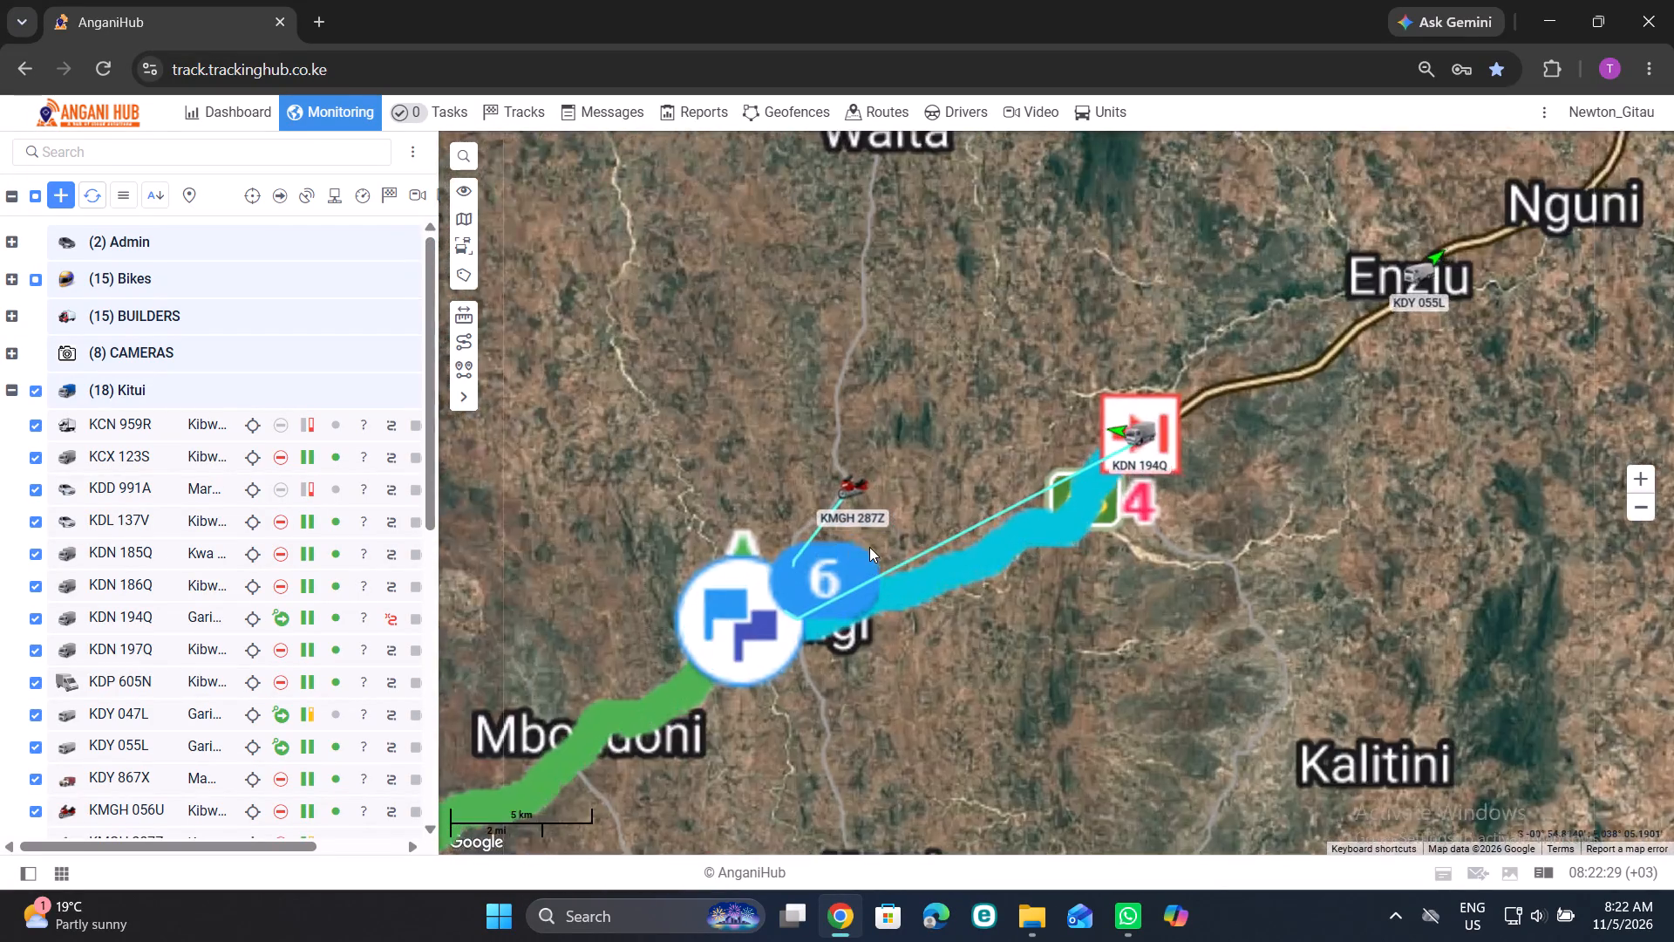
{"action": "scroll", "coordinate": [704, 666], "scroll_direction": "up", "scroll_amount": 4}
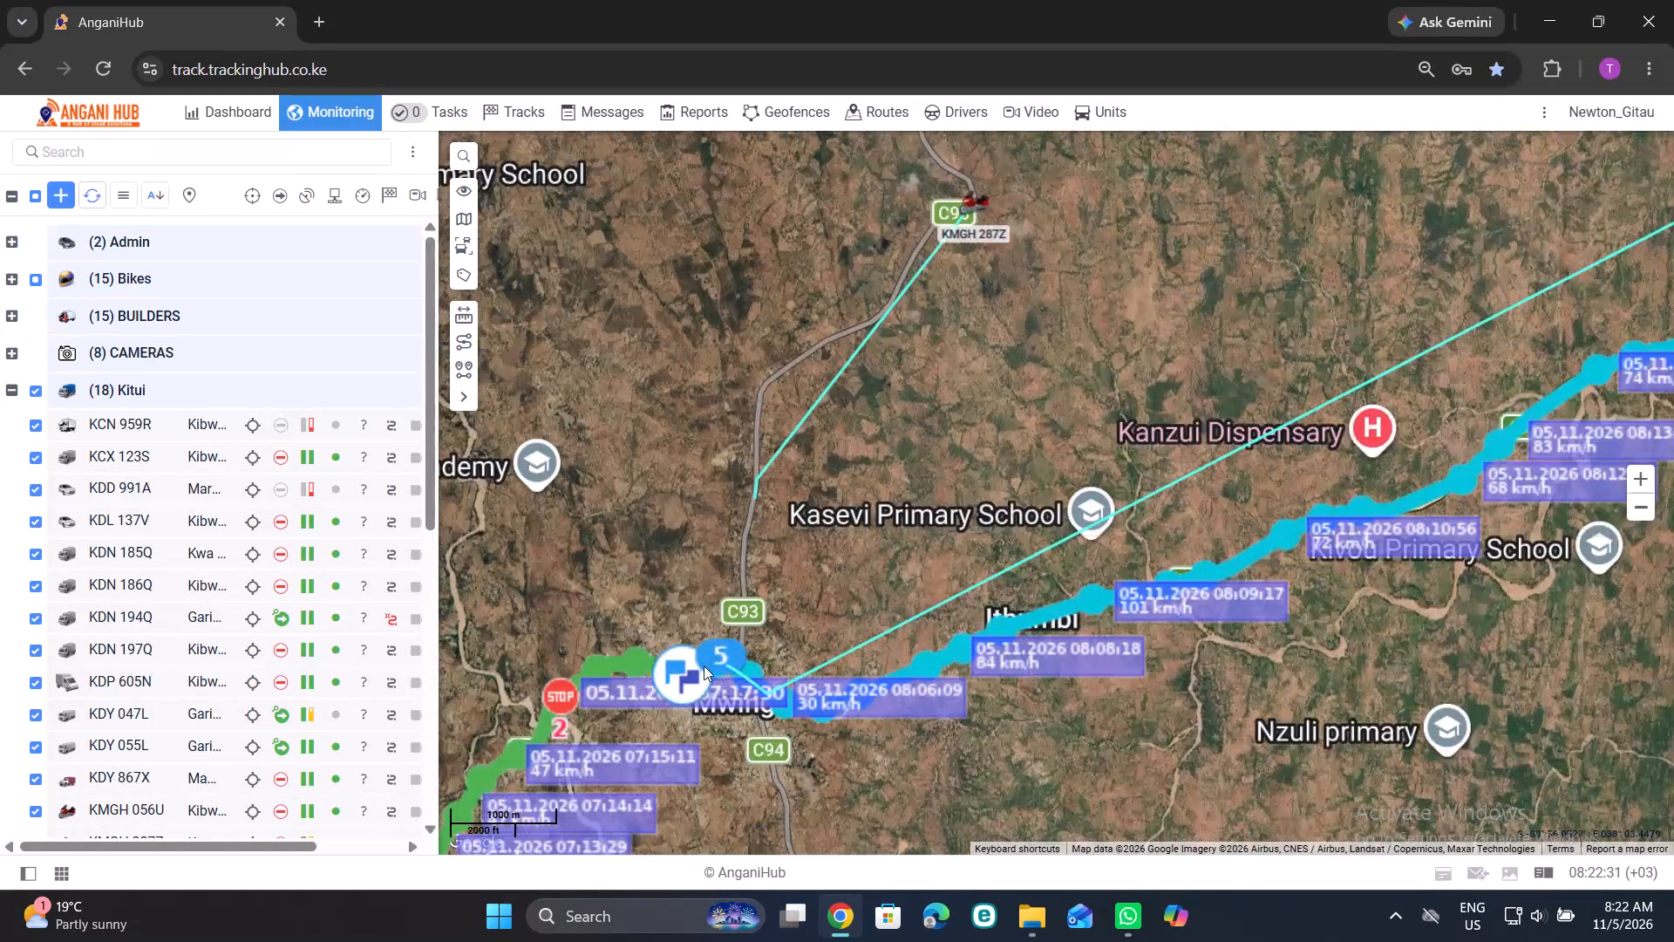
{"action": "scroll", "coordinate": [704, 666], "scroll_direction": "down", "scroll_amount": 6}
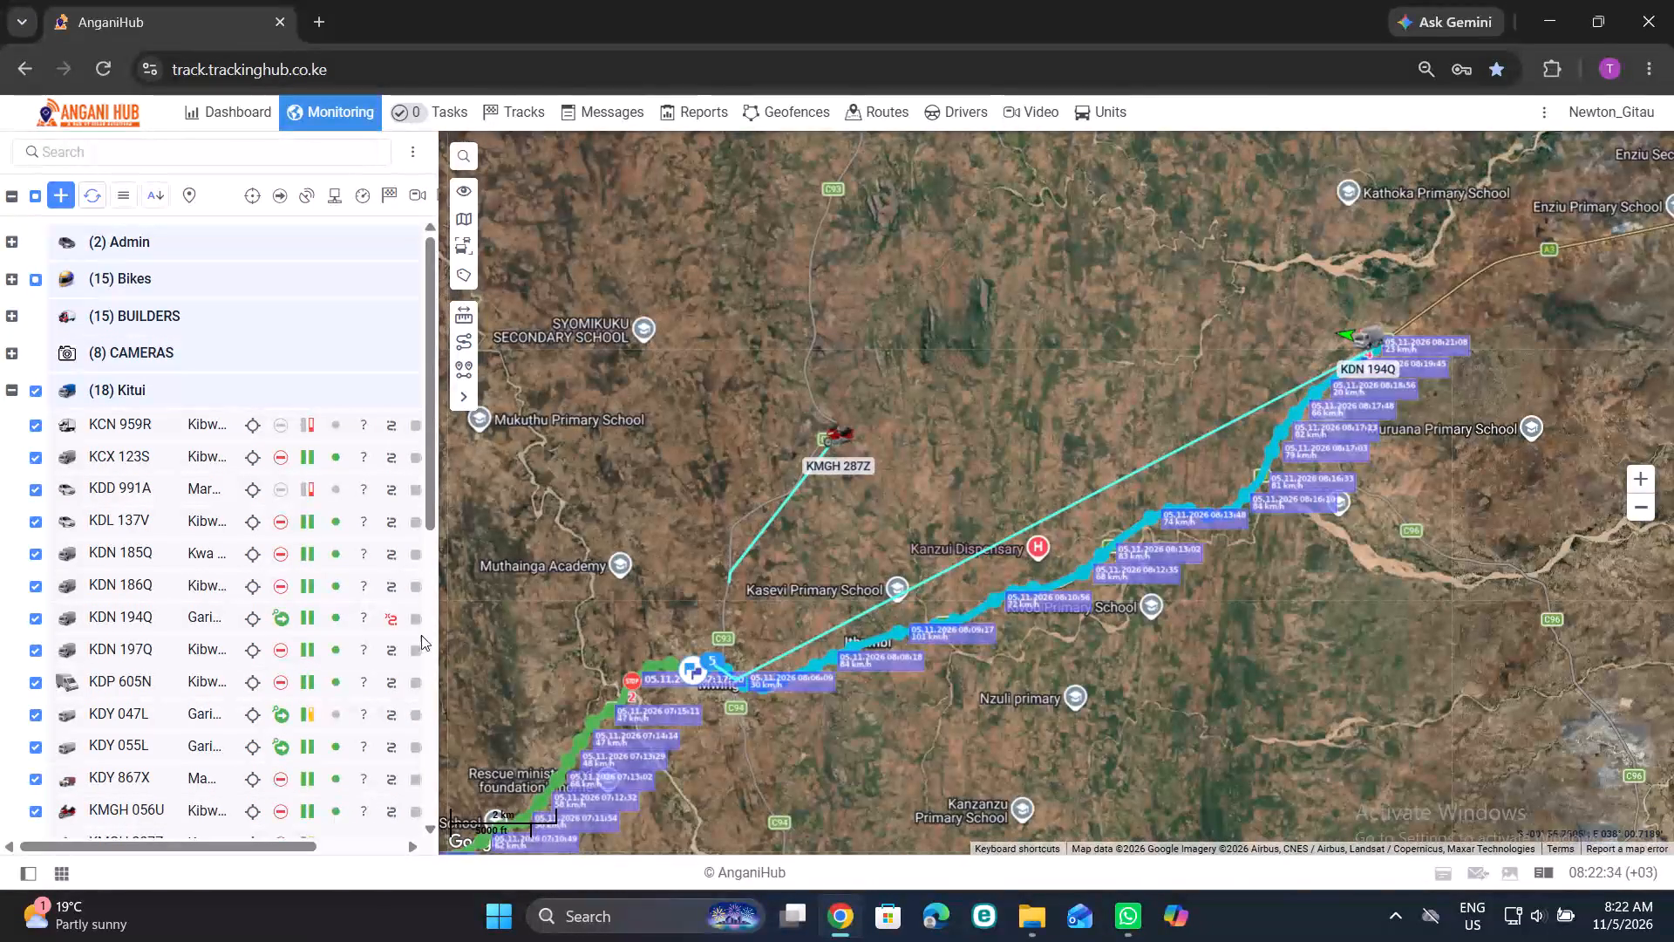
{"action": "left_click", "coordinate": [397, 628]}
{"action": "left_click", "coordinate": [114, 650]}
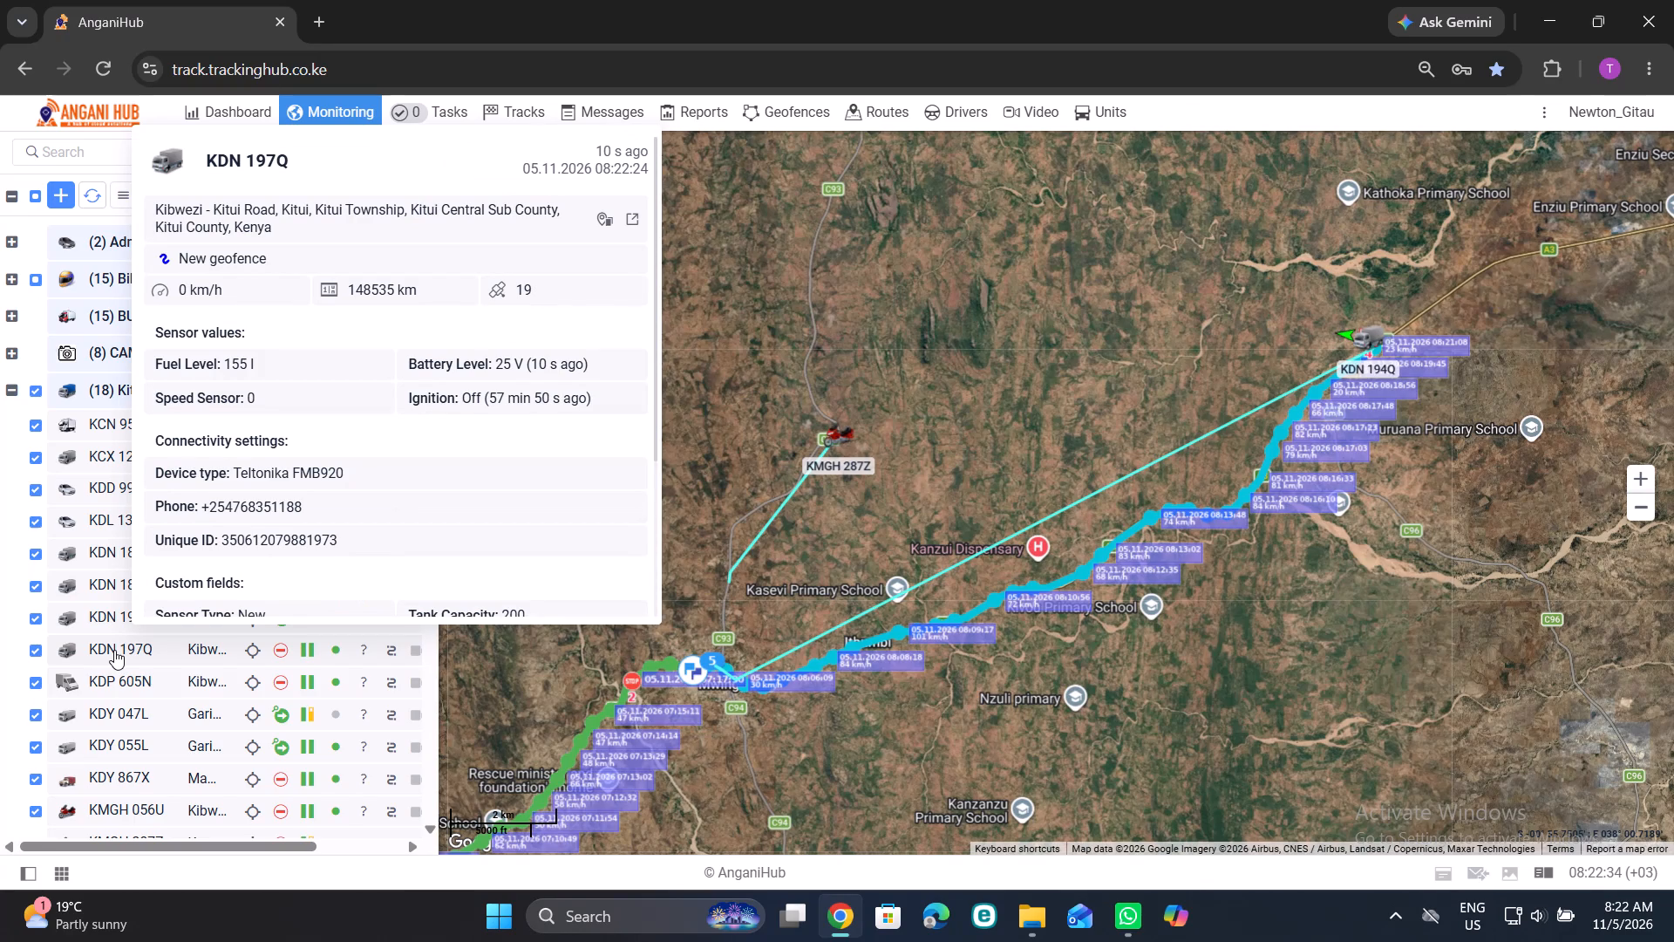
{"action": "left_click", "coordinate": [115, 674]}
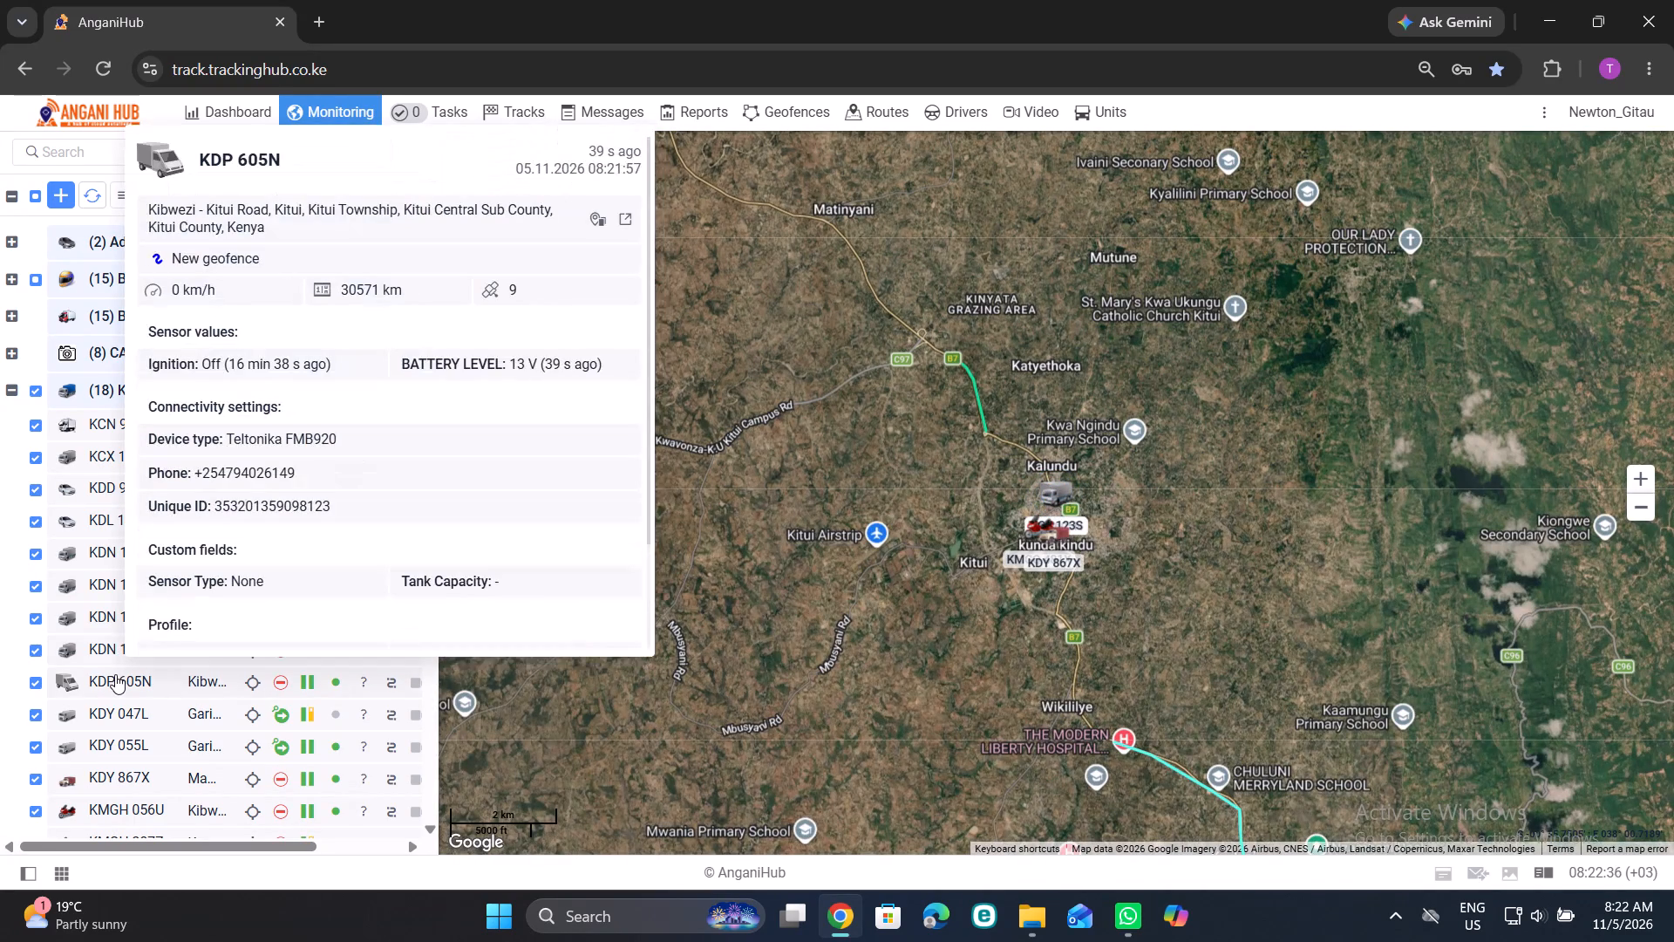
{"action": "left_click", "coordinate": [134, 707]}
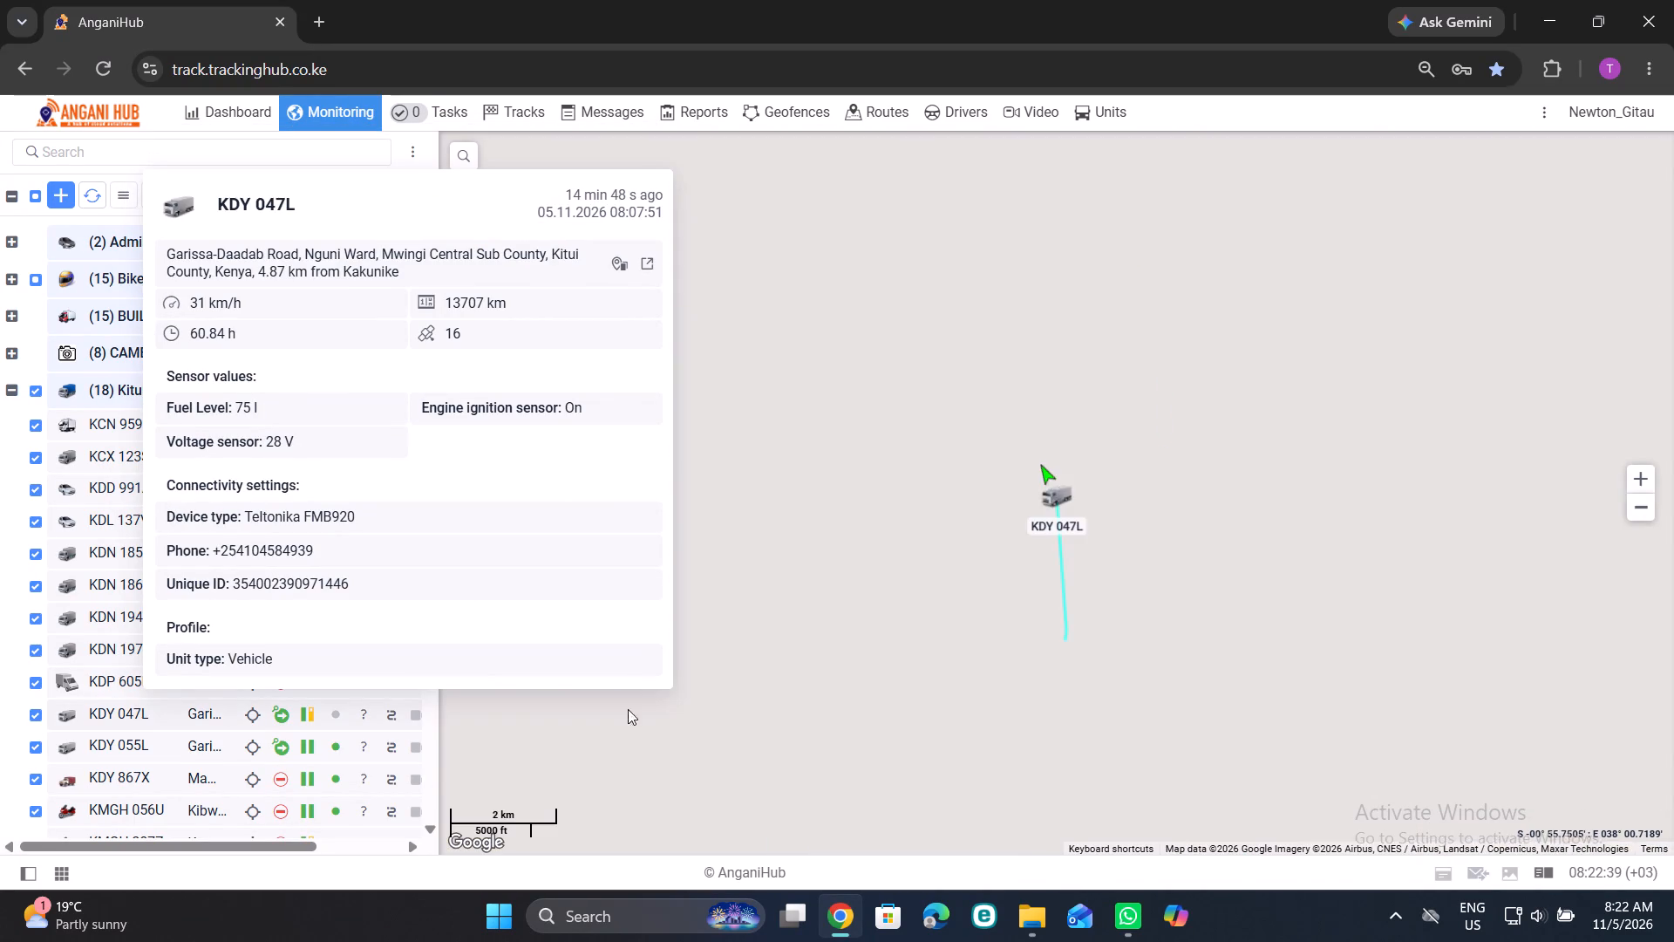
{"action": "scroll", "coordinate": [1134, 563], "scroll_direction": "up", "scroll_amount": 2}
{"action": "left_click_drag", "start_coordinate": [967, 534], "coordinate": [968, 682]}
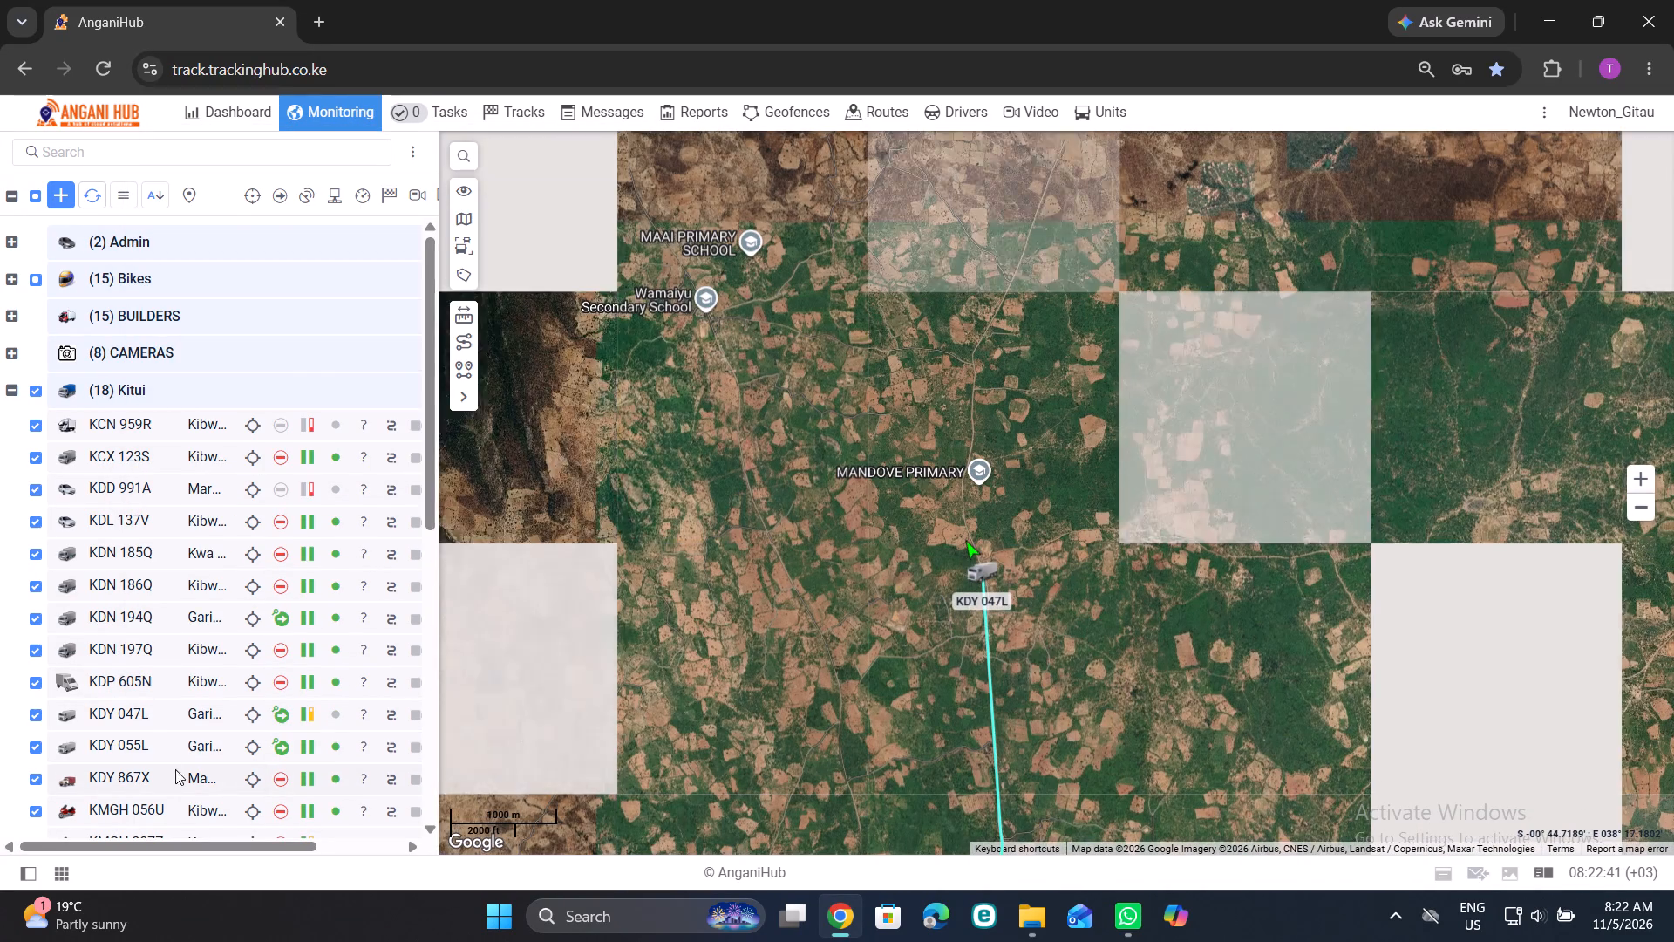
{"action": "key", "text": "shift+super+s"}
{"action": "triple_click", "coordinate": [142, 720]}
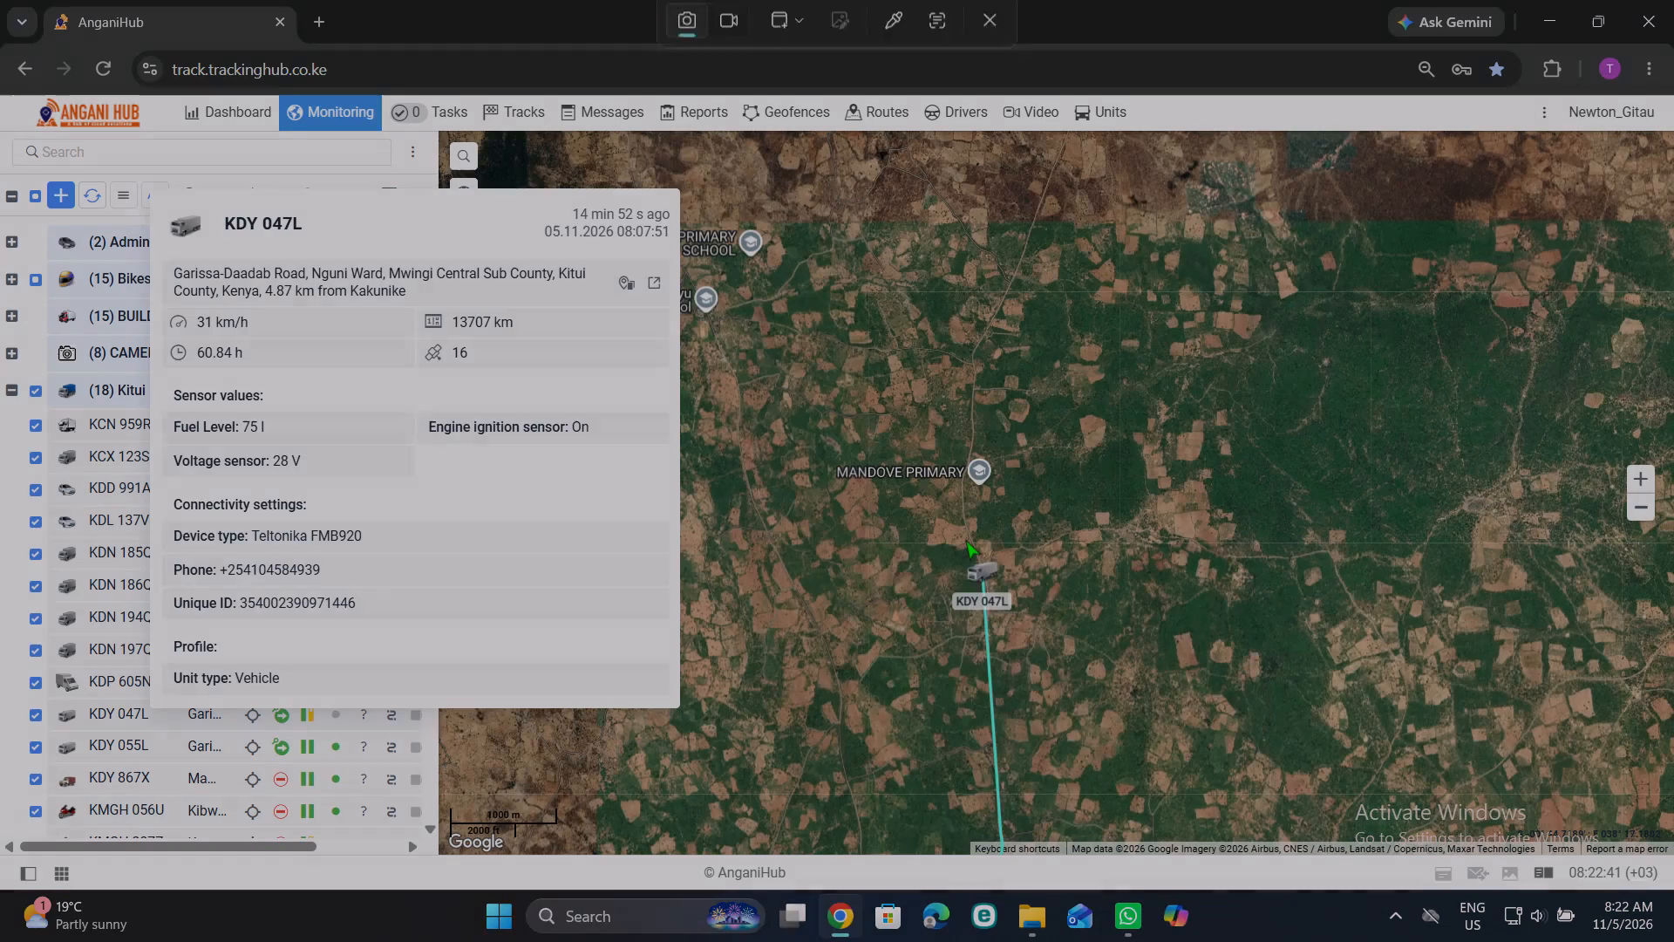
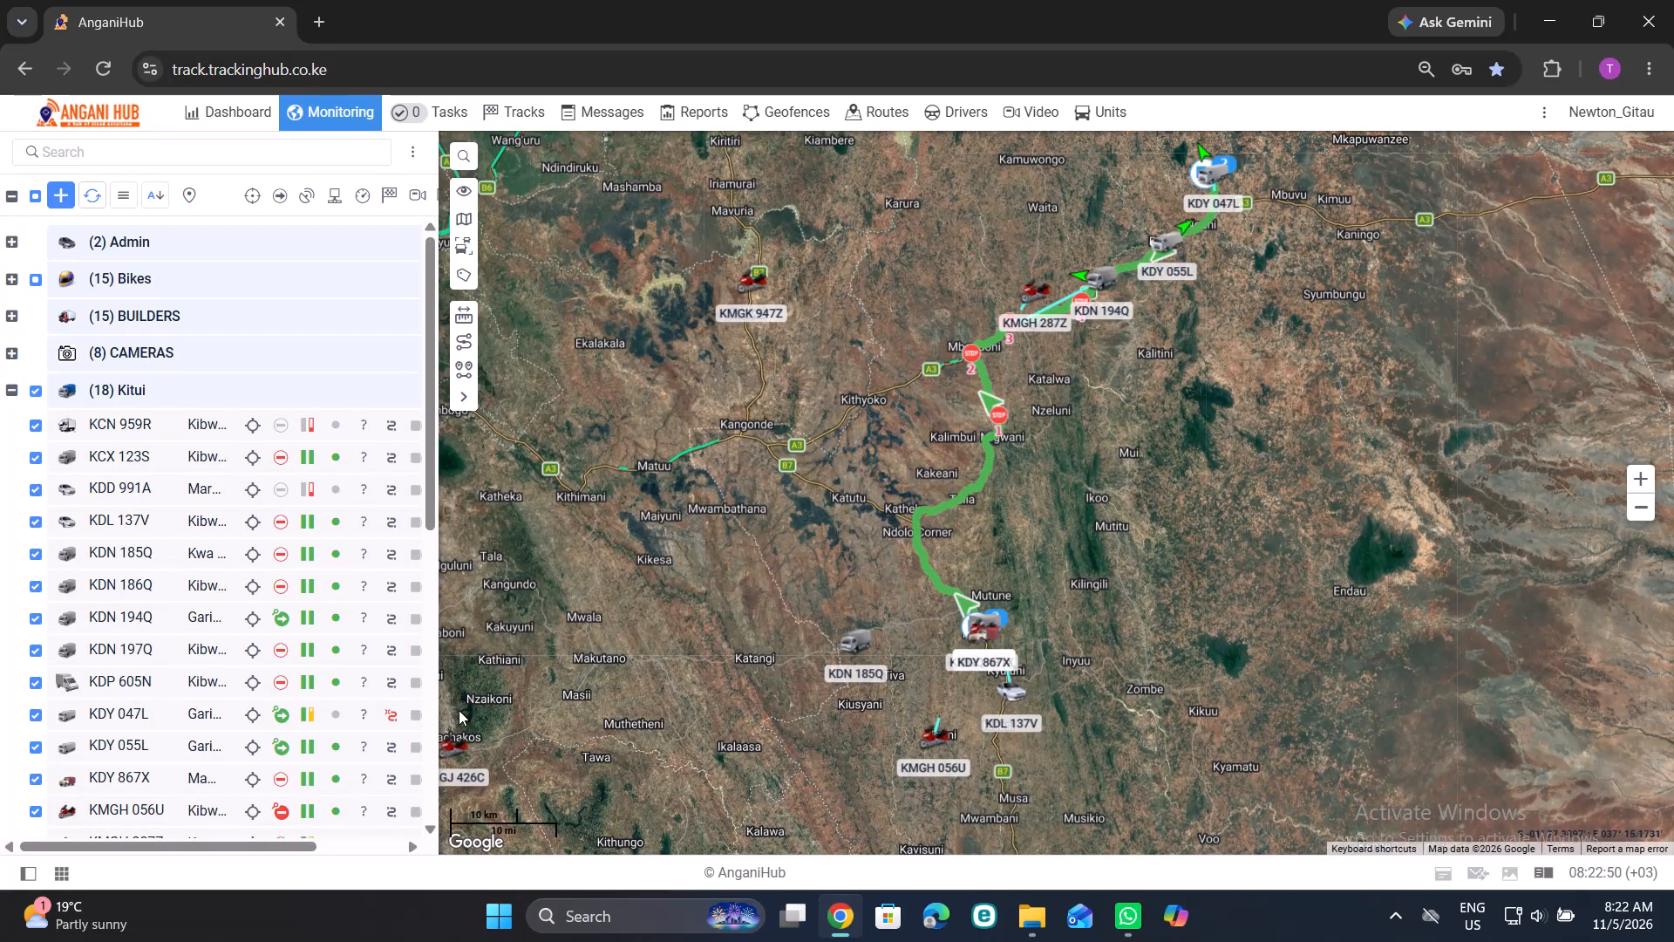
{"action": "left_click_drag", "start_coordinate": [1031, 468], "coordinate": [887, 677]}
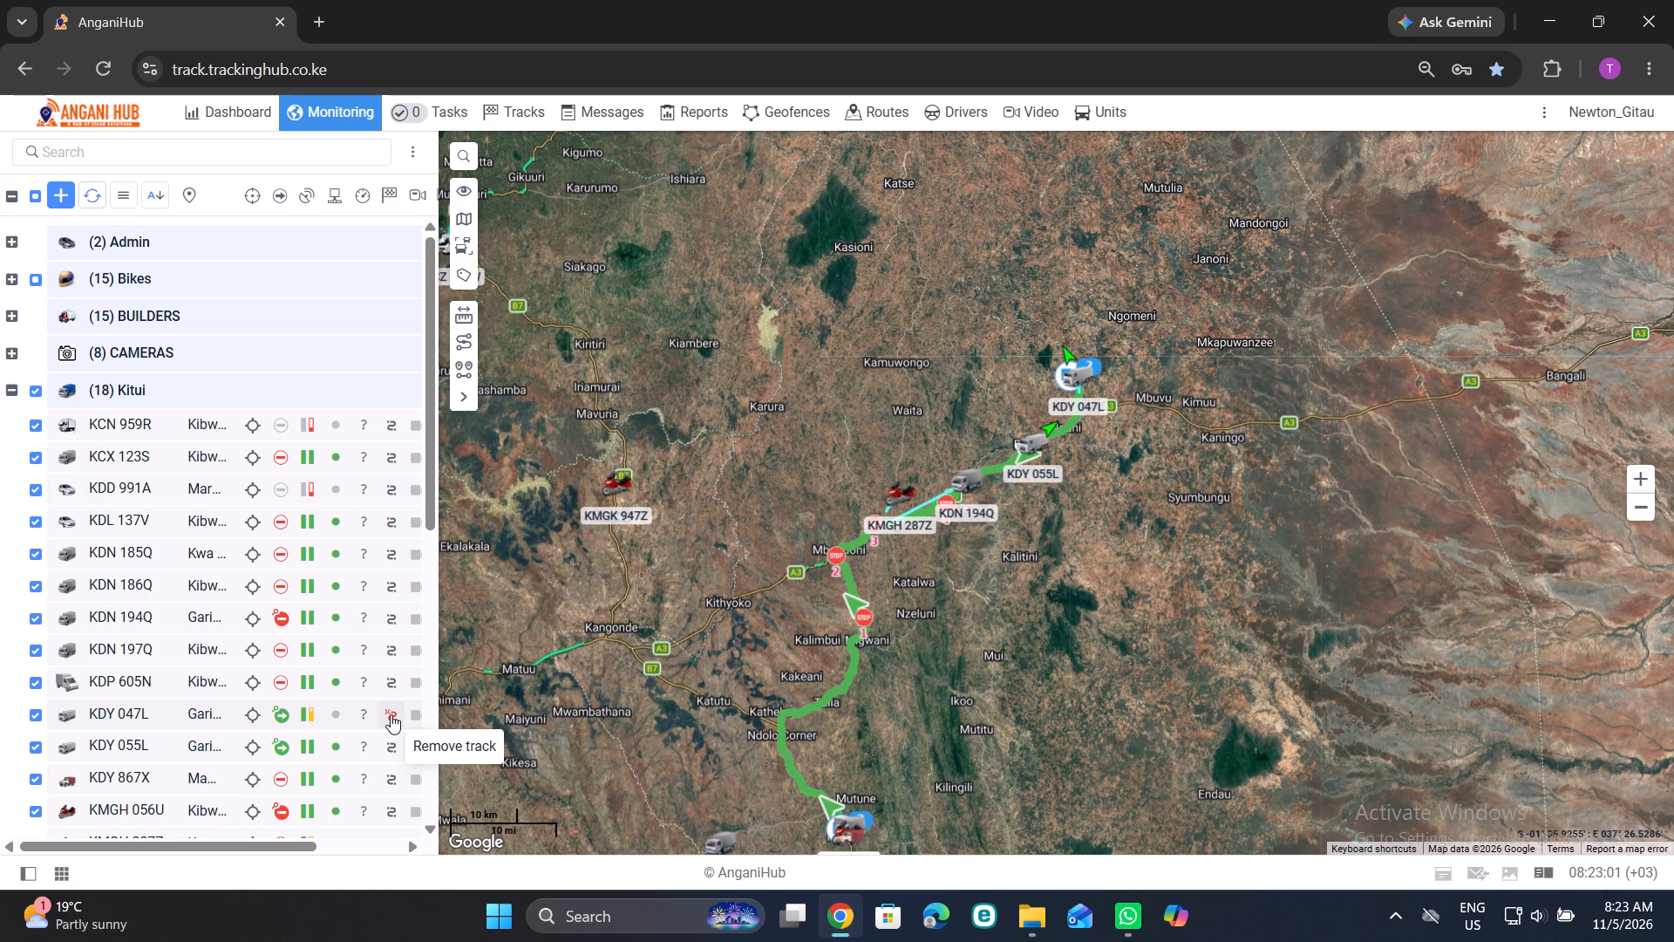
{"action": "left_click_drag", "start_coordinate": [697, 779], "coordinate": [704, 559]}
{"action": "scroll", "coordinate": [875, 577], "scroll_direction": "up", "scroll_amount": 2}
{"action": "left_click_drag", "start_coordinate": [842, 553], "coordinate": [818, 642]}
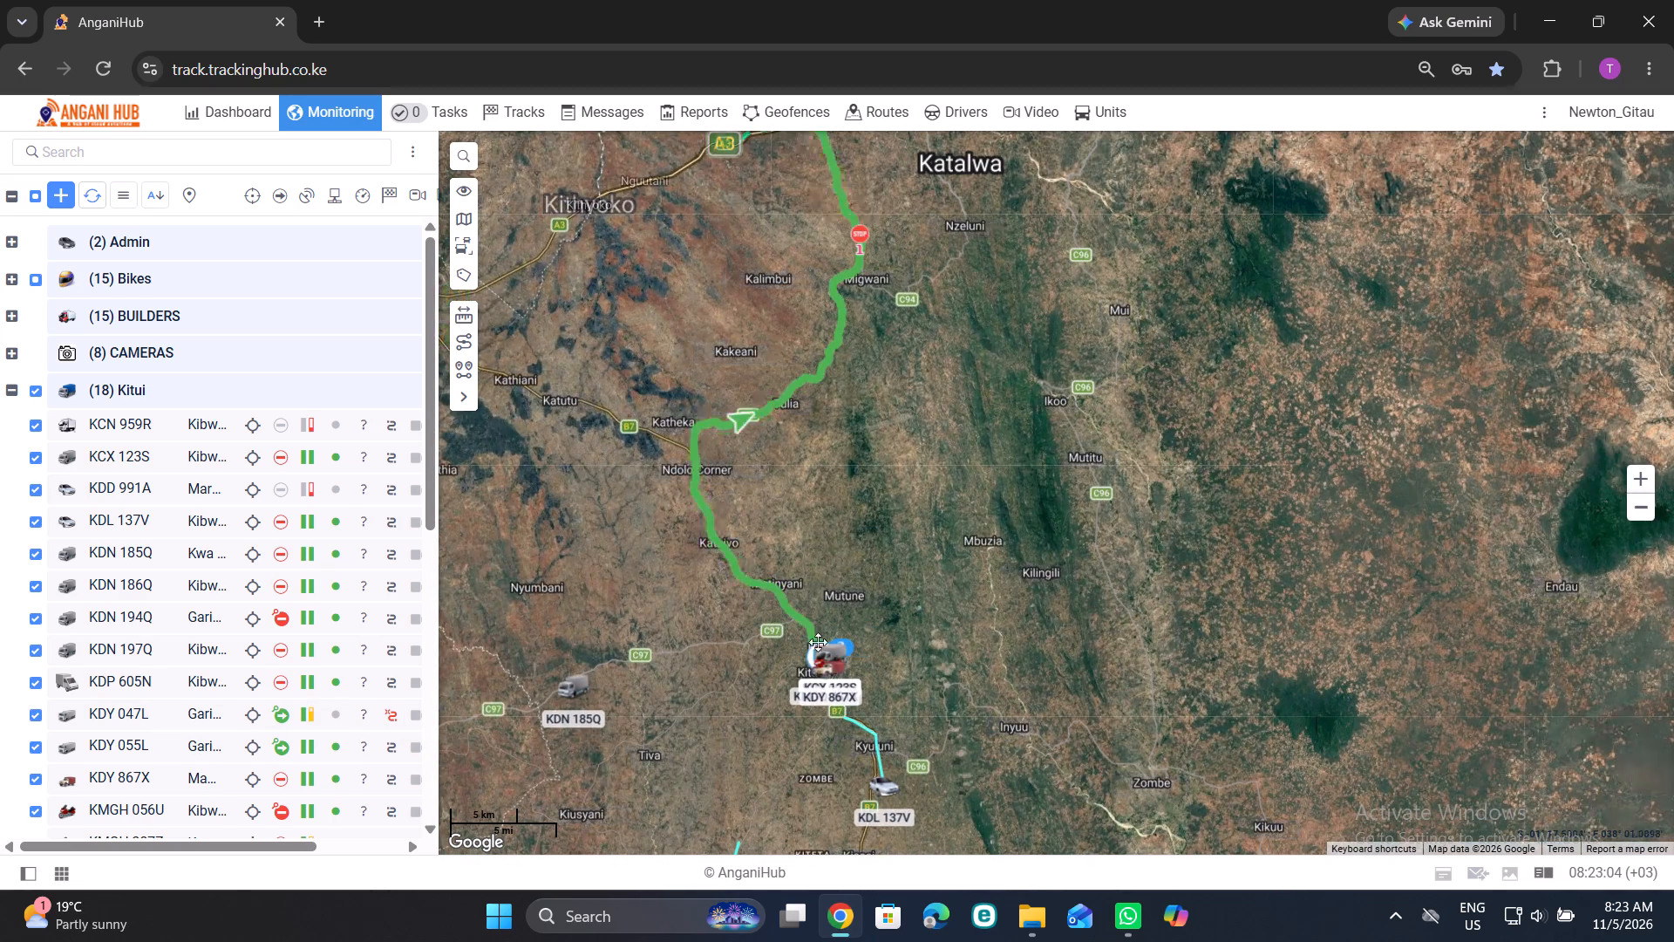
{"action": "left_click_drag", "start_coordinate": [818, 642], "coordinate": [747, 792]}
{"action": "left_click_drag", "start_coordinate": [753, 568], "coordinate": [747, 592]}
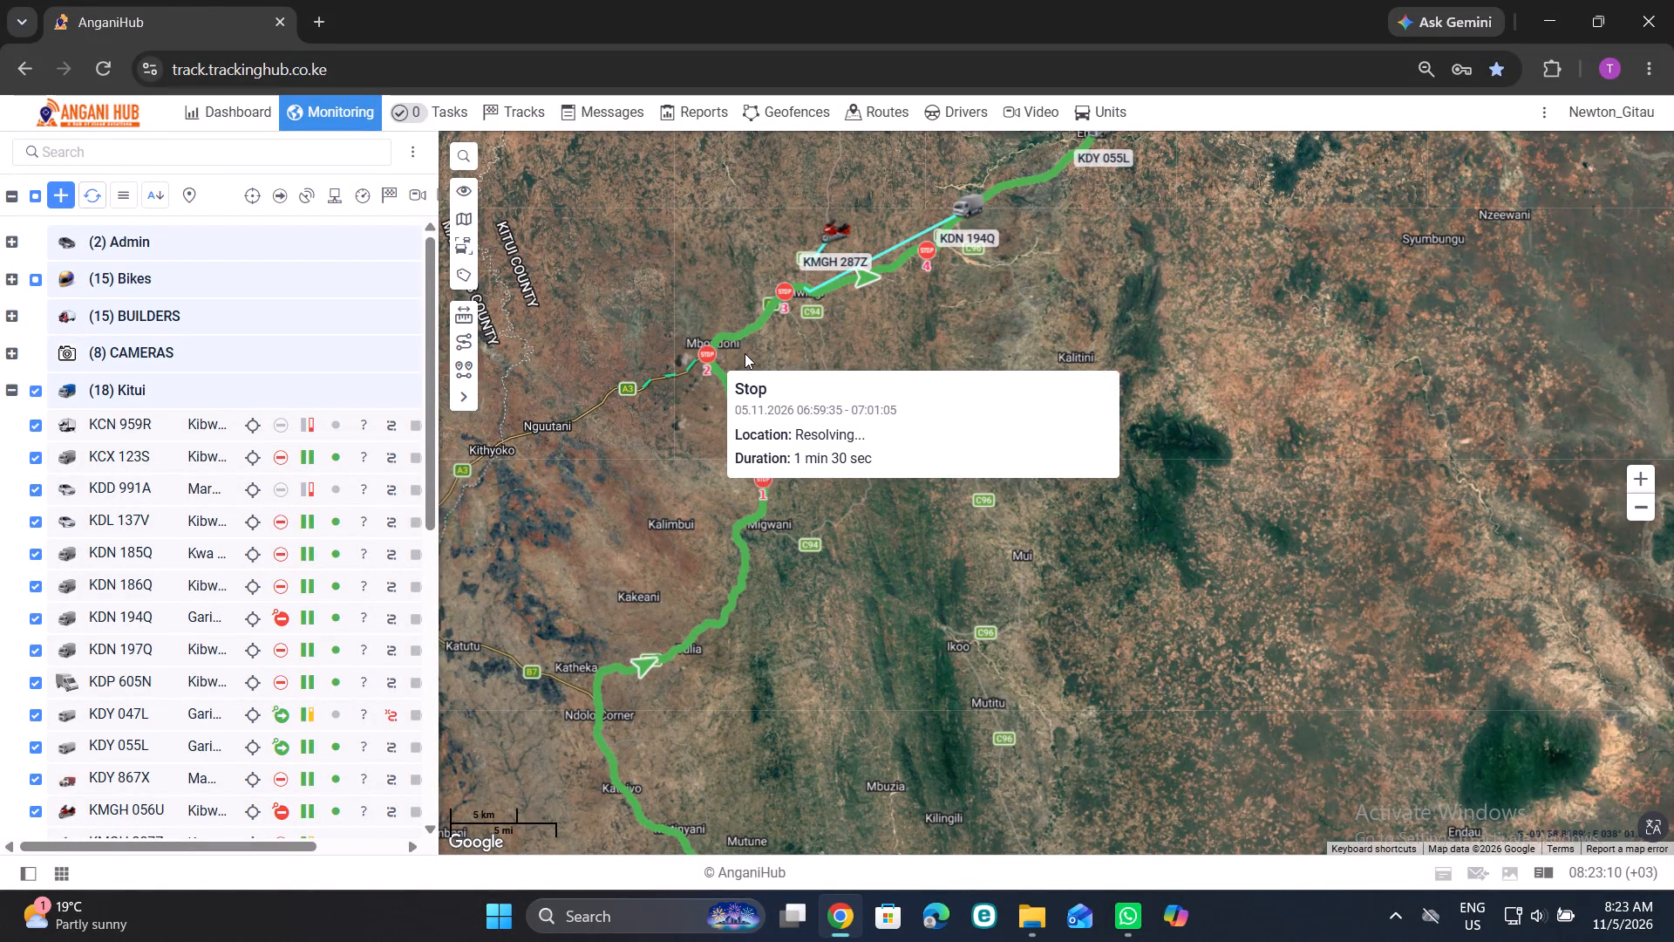
{"action": "scroll", "coordinate": [734, 353], "scroll_direction": "up", "scroll_amount": 5}
{"action": "left_click_drag", "start_coordinate": [582, 407], "coordinate": [582, 677]}
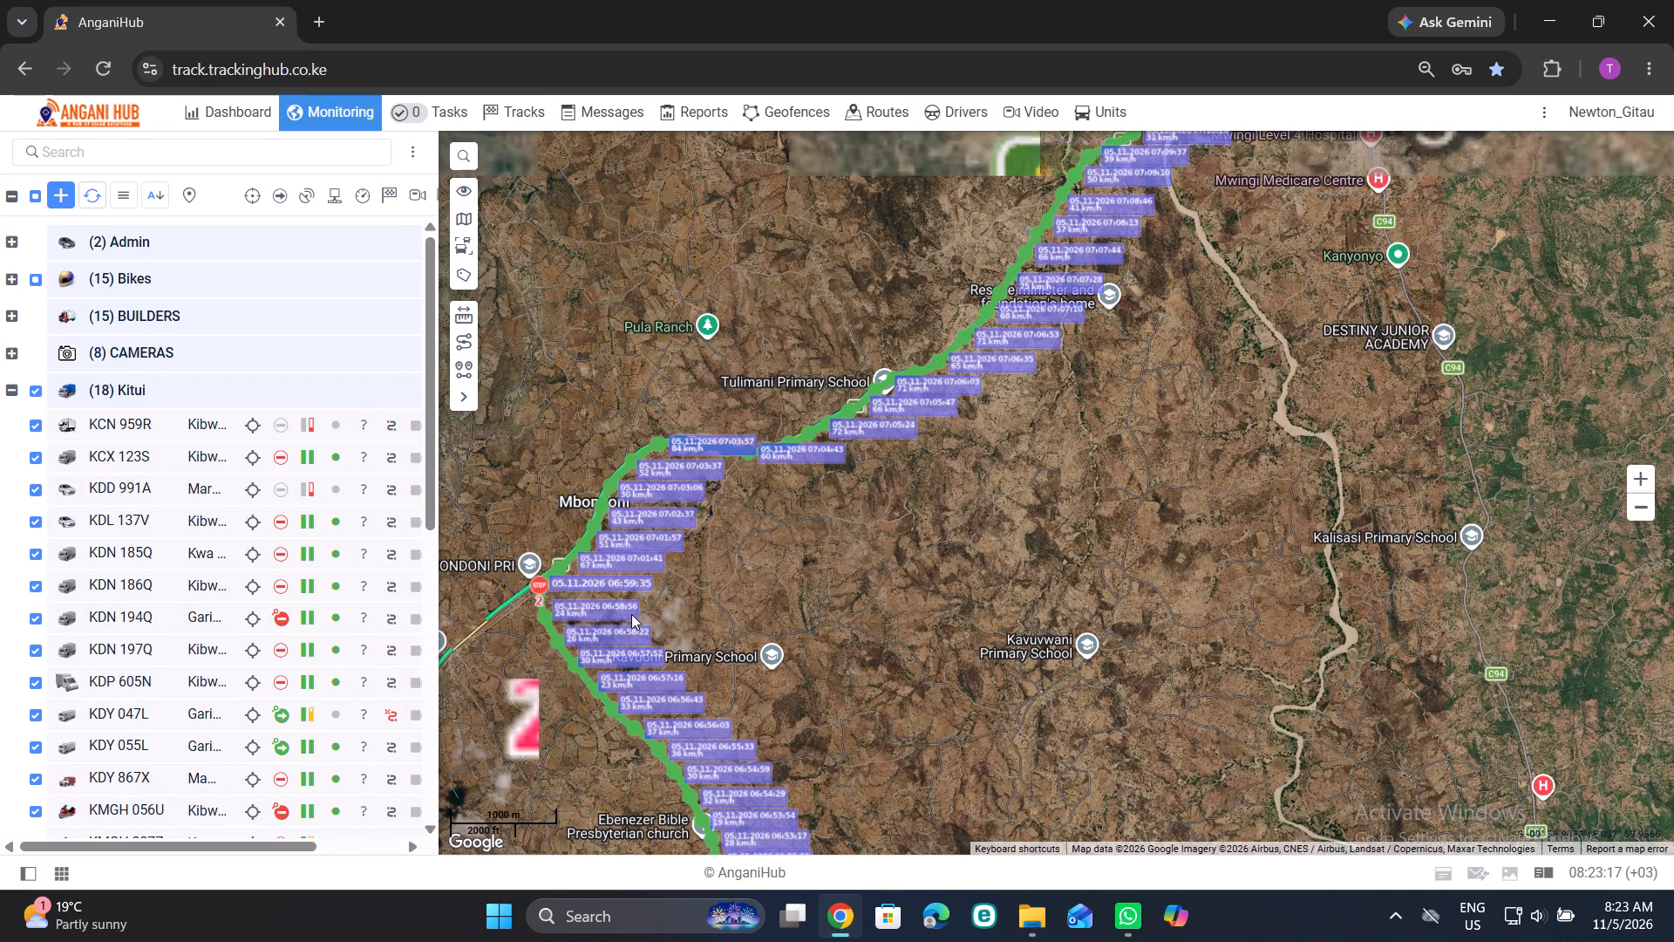
{"action": "scroll", "coordinate": [507, 593], "scroll_direction": "up", "scroll_amount": 4}
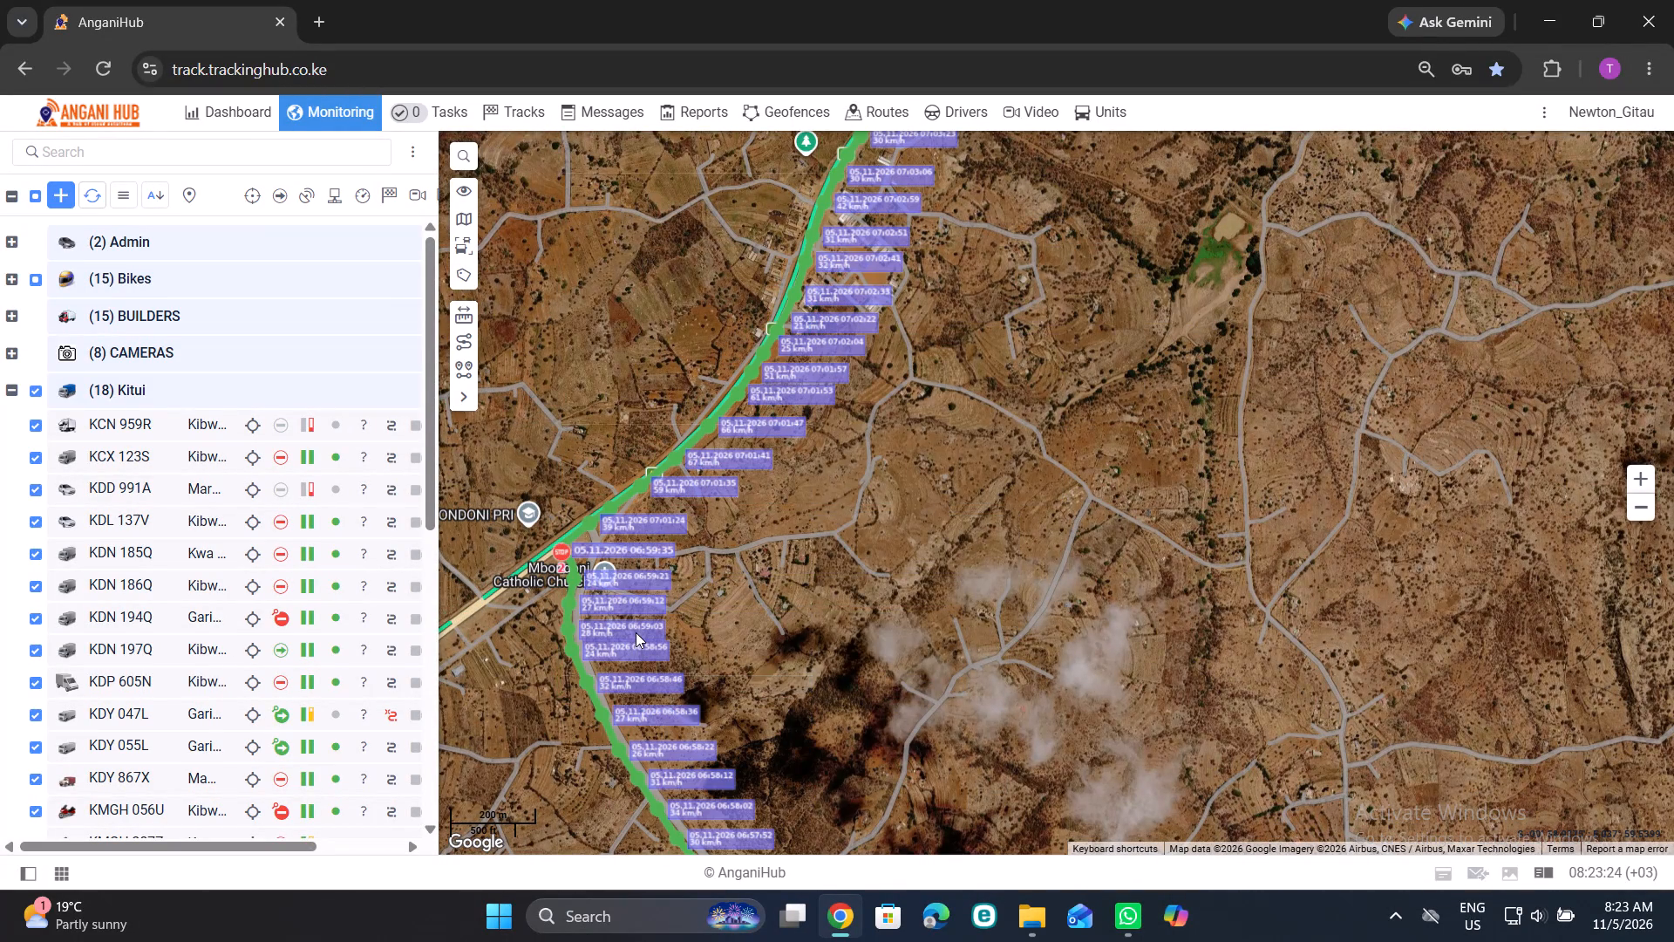
{"action": "scroll", "coordinate": [697, 534], "scroll_direction": "down", "scroll_amount": 7}
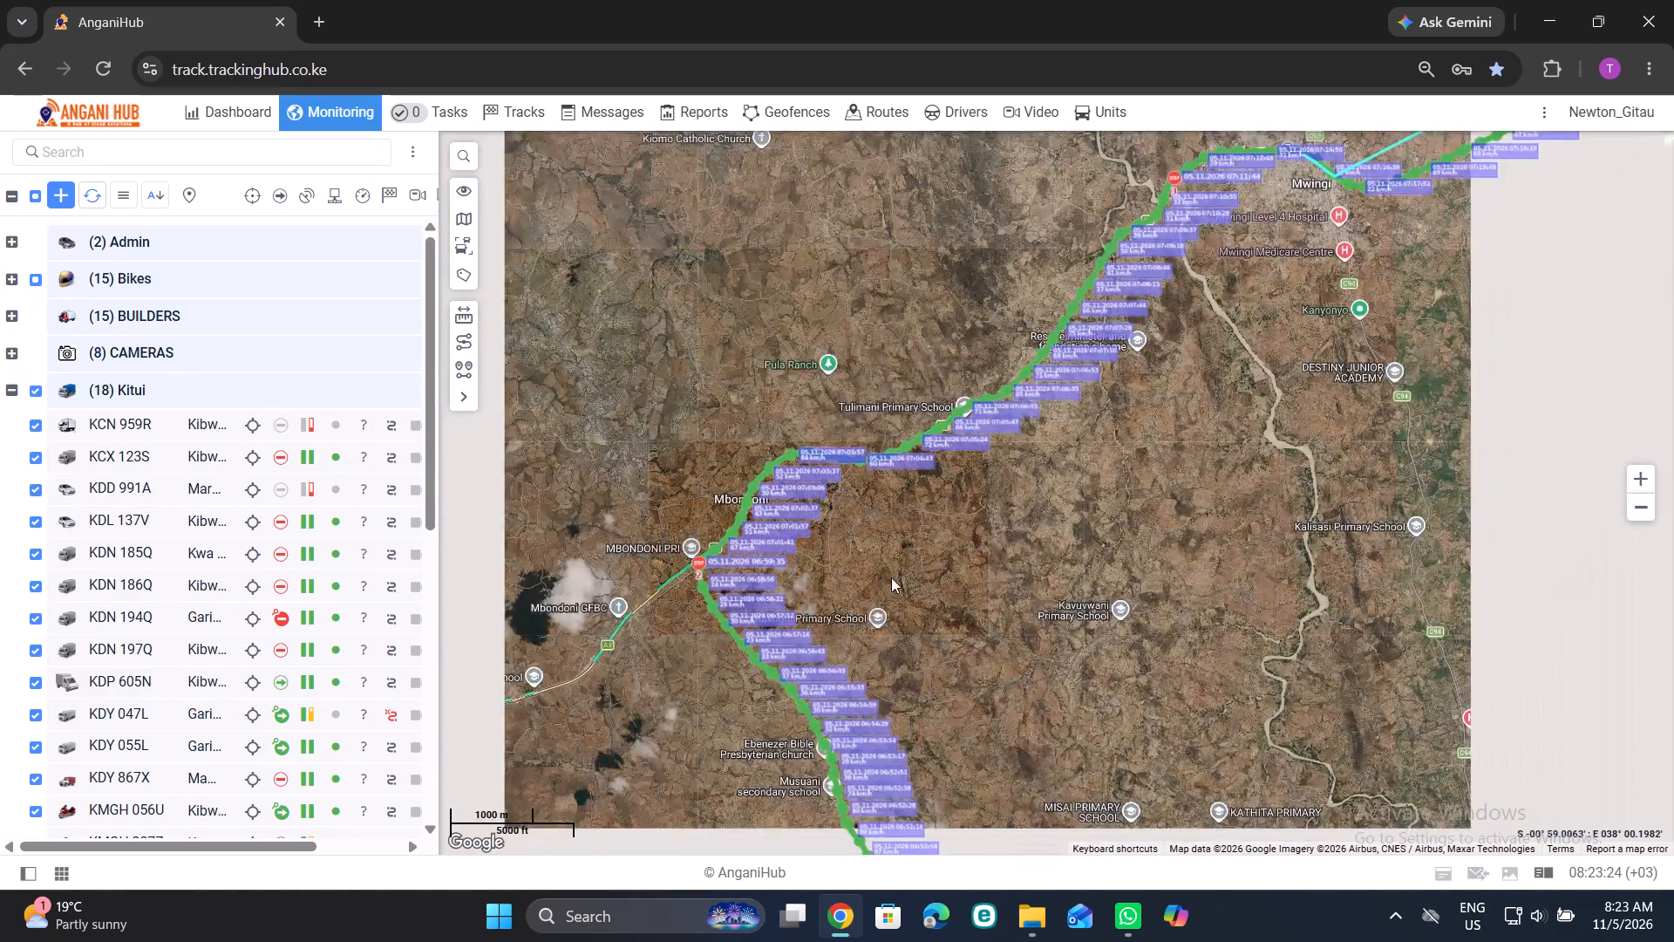
{"action": "left_click_drag", "start_coordinate": [885, 595], "coordinate": [744, 780]}
{"action": "left_click_drag", "start_coordinate": [942, 604], "coordinate": [797, 753]}
{"action": "scroll", "coordinate": [789, 597], "scroll_direction": "up", "scroll_amount": 5}
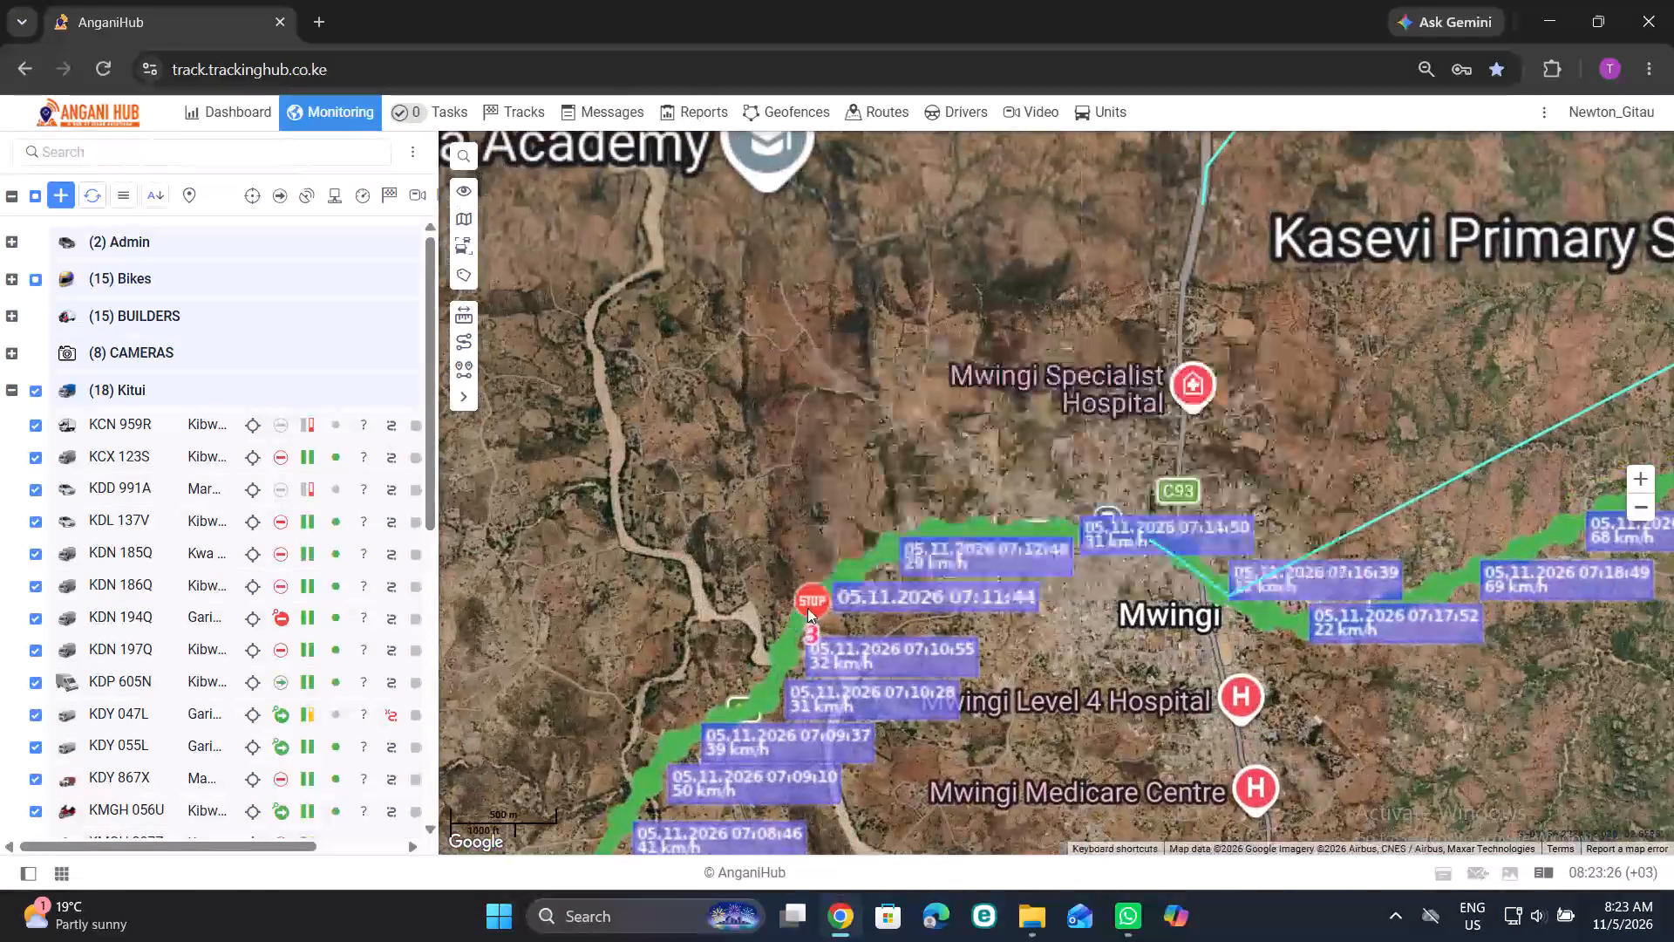
{"action": "scroll", "coordinate": [900, 618], "scroll_direction": "down", "scroll_amount": 5}
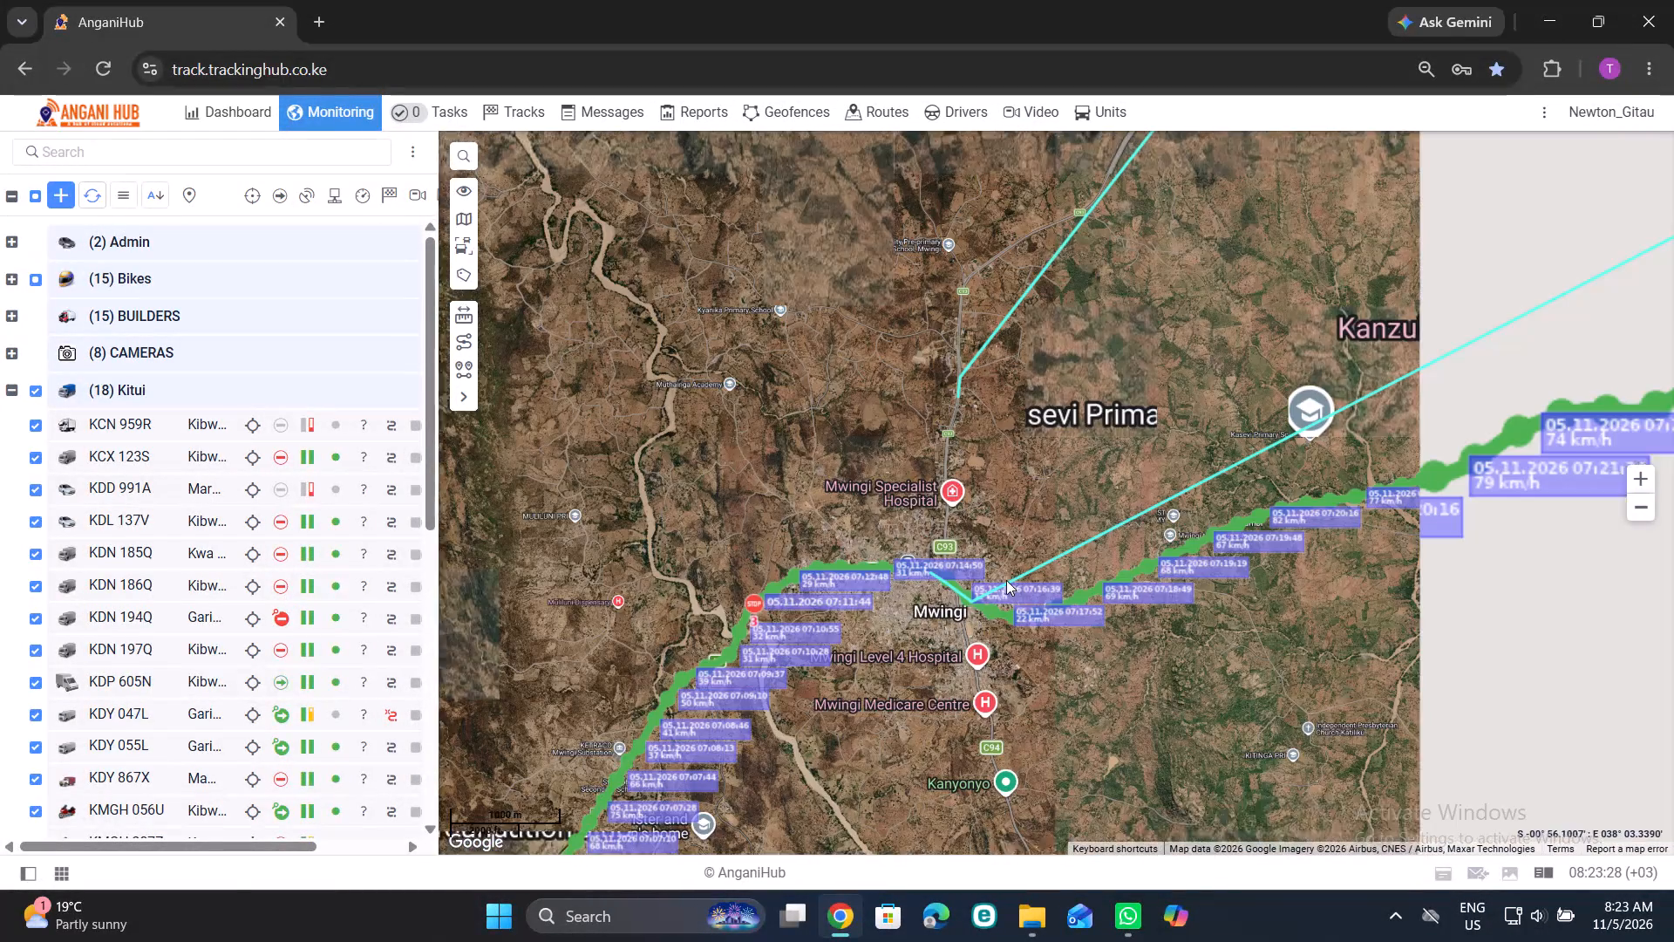
{"action": "scroll", "coordinate": [1175, 590], "scroll_direction": "down", "scroll_amount": 3}
{"action": "left_click_drag", "start_coordinate": [1147, 621], "coordinate": [913, 678]}
{"action": "left_click_drag", "start_coordinate": [1324, 578], "coordinate": [793, 667]}
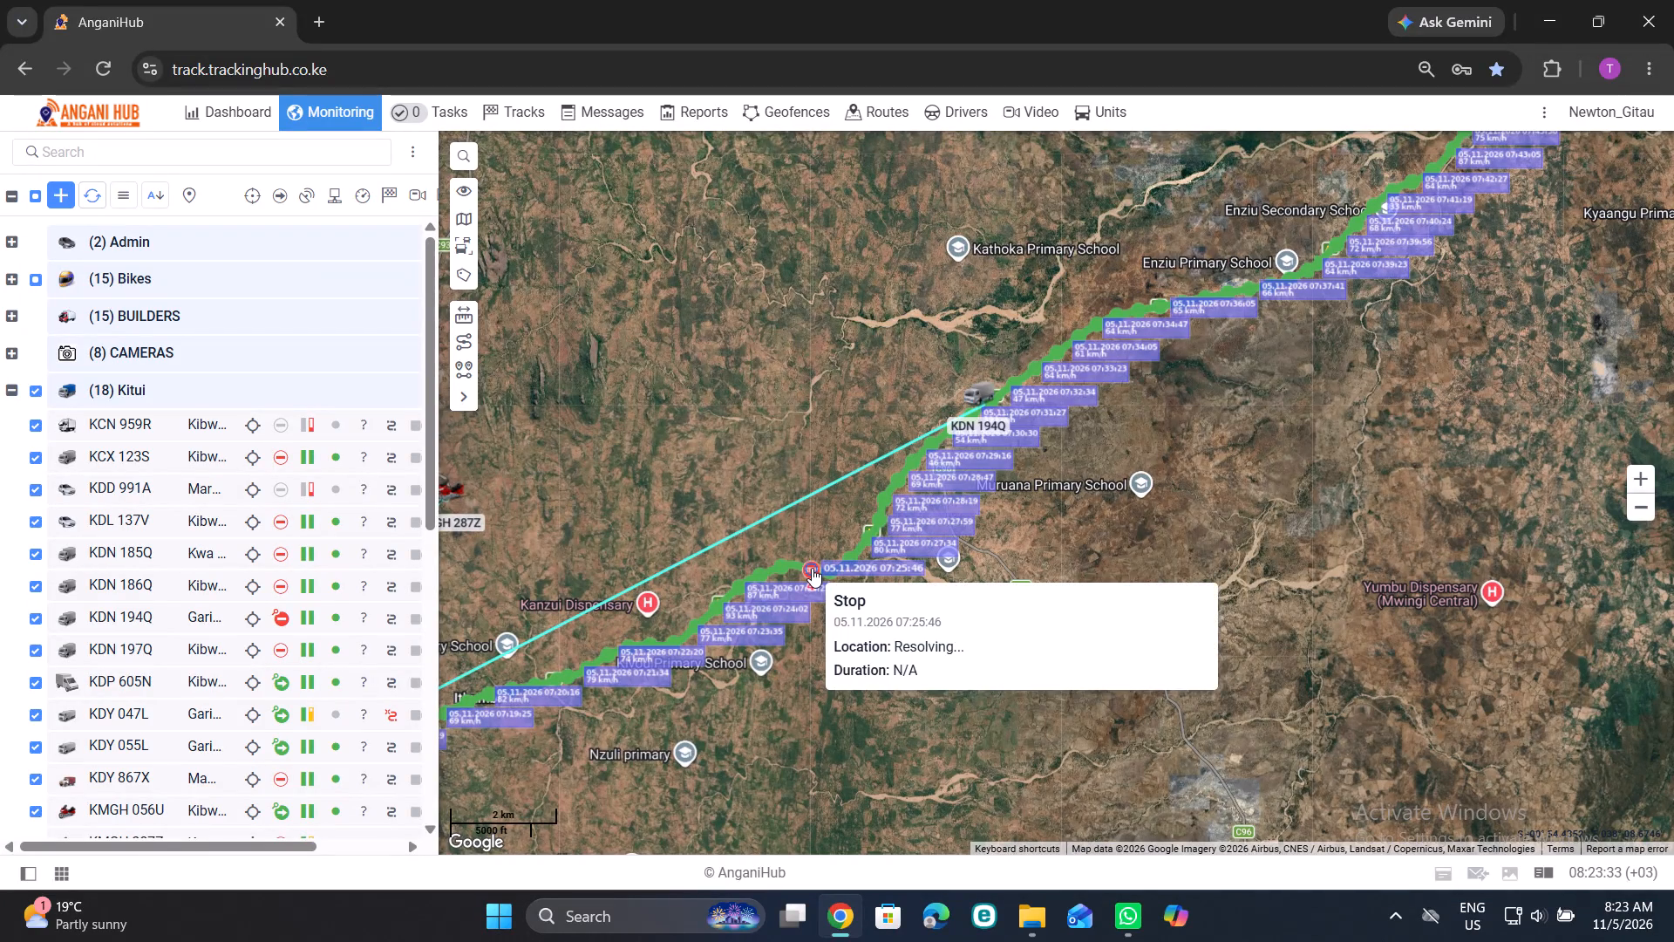
{"action": "scroll", "coordinate": [909, 522], "scroll_direction": "down", "scroll_amount": 5}
{"action": "left_click_drag", "start_coordinate": [922, 537], "coordinate": [784, 761]}
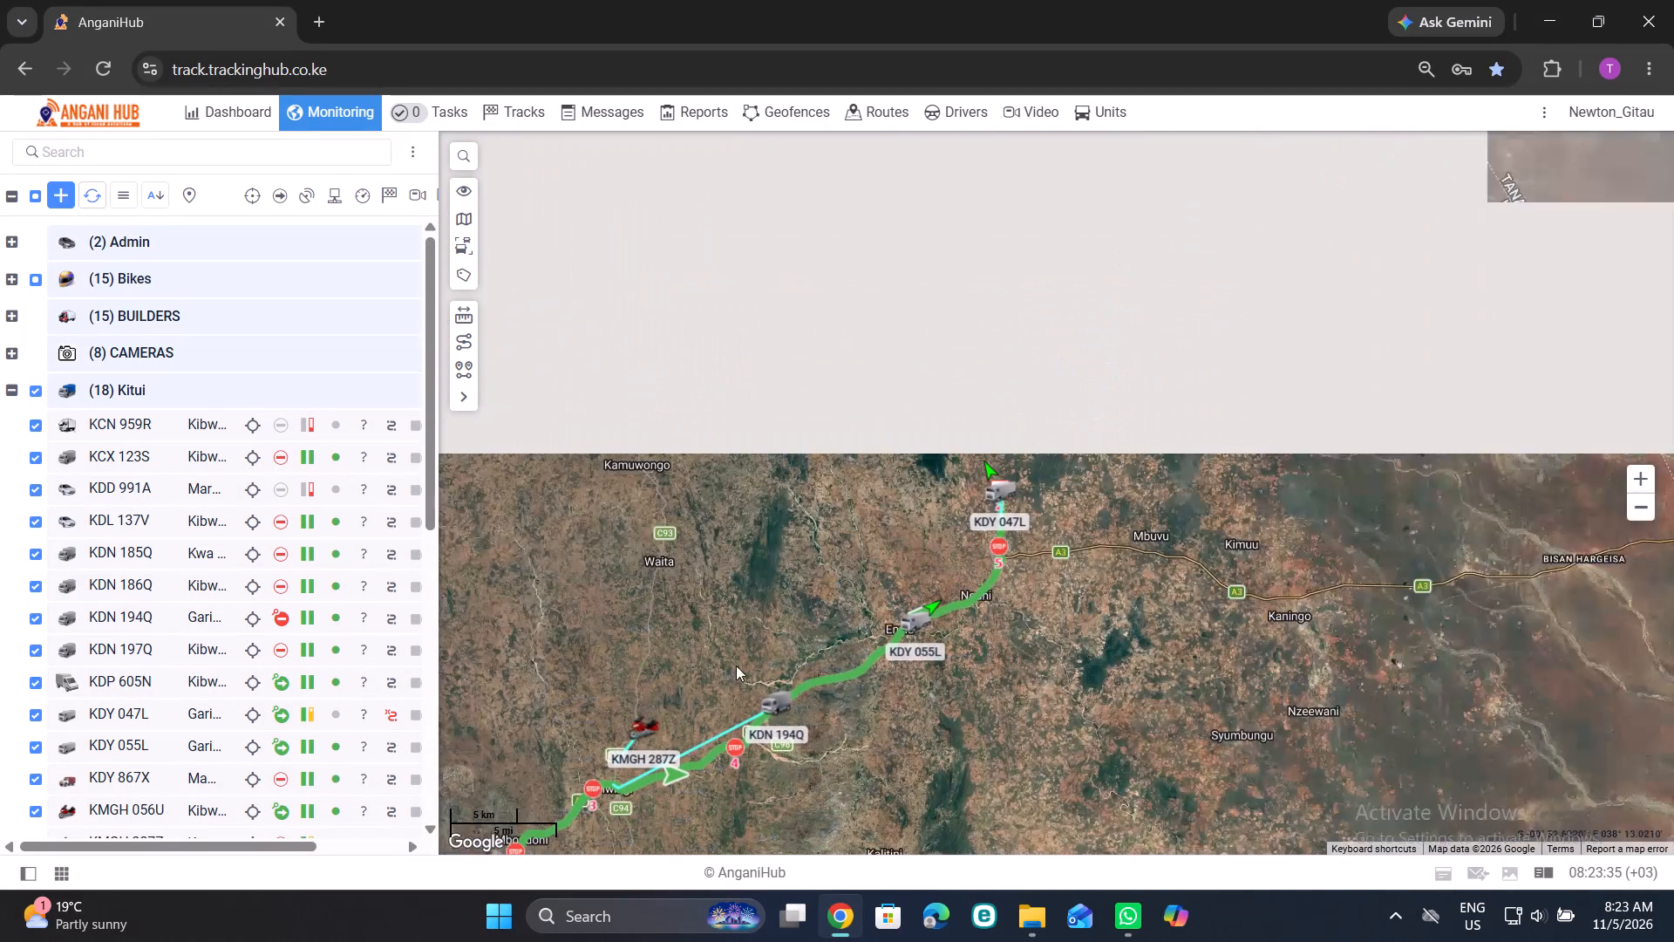
{"action": "left_click", "coordinate": [394, 718]}
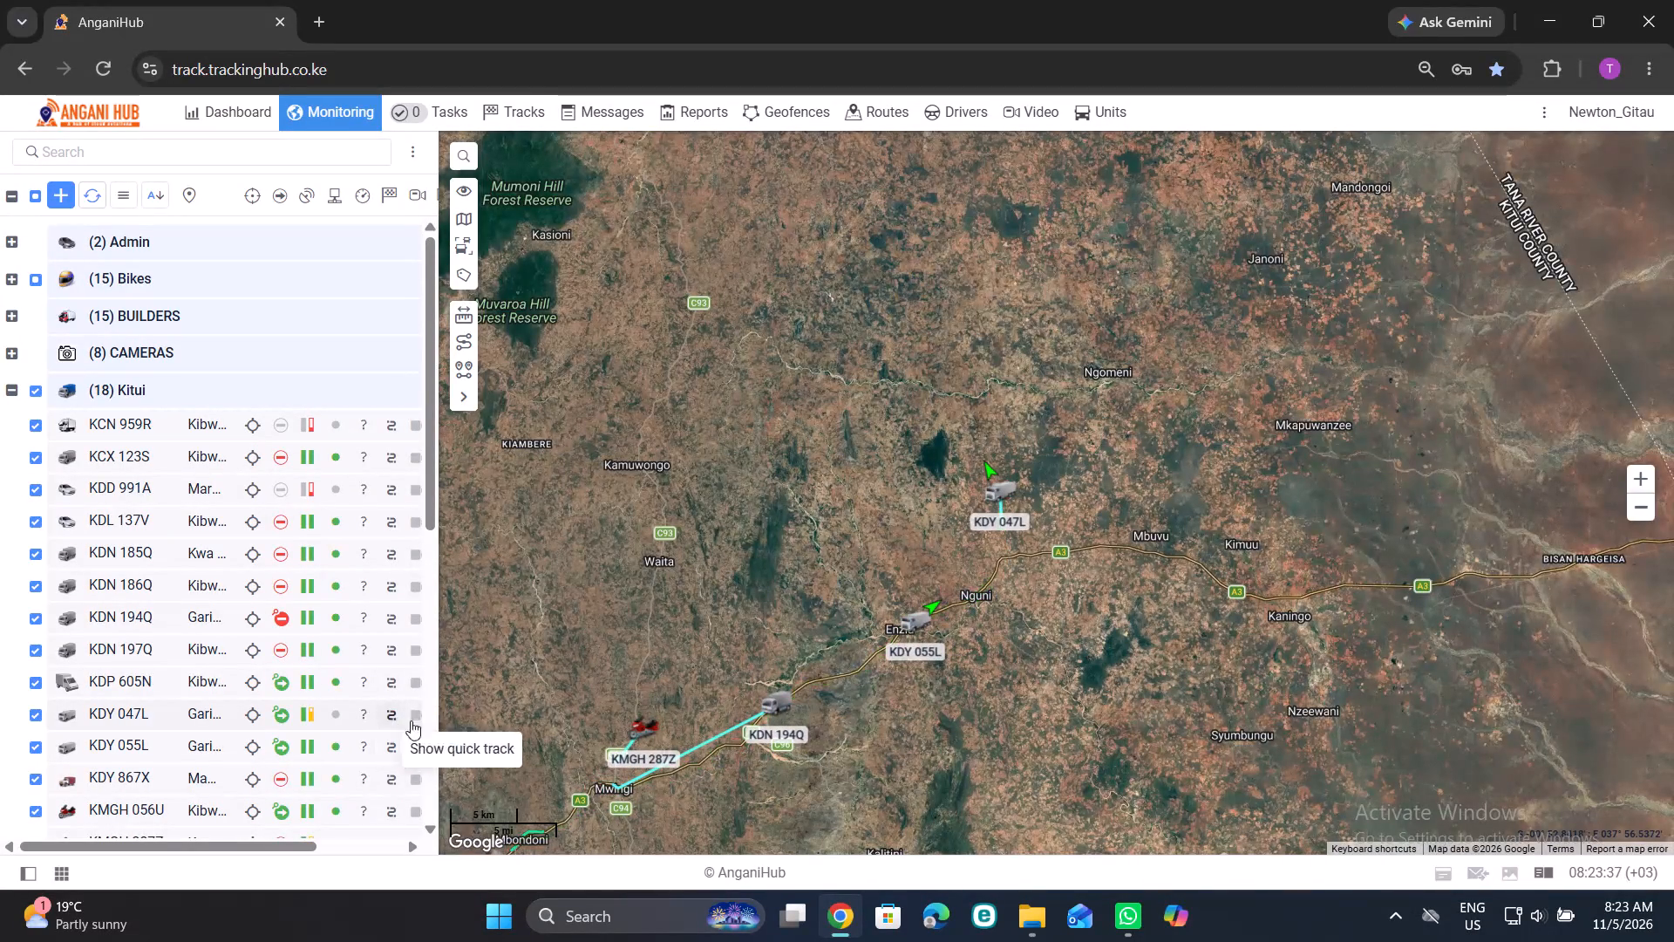
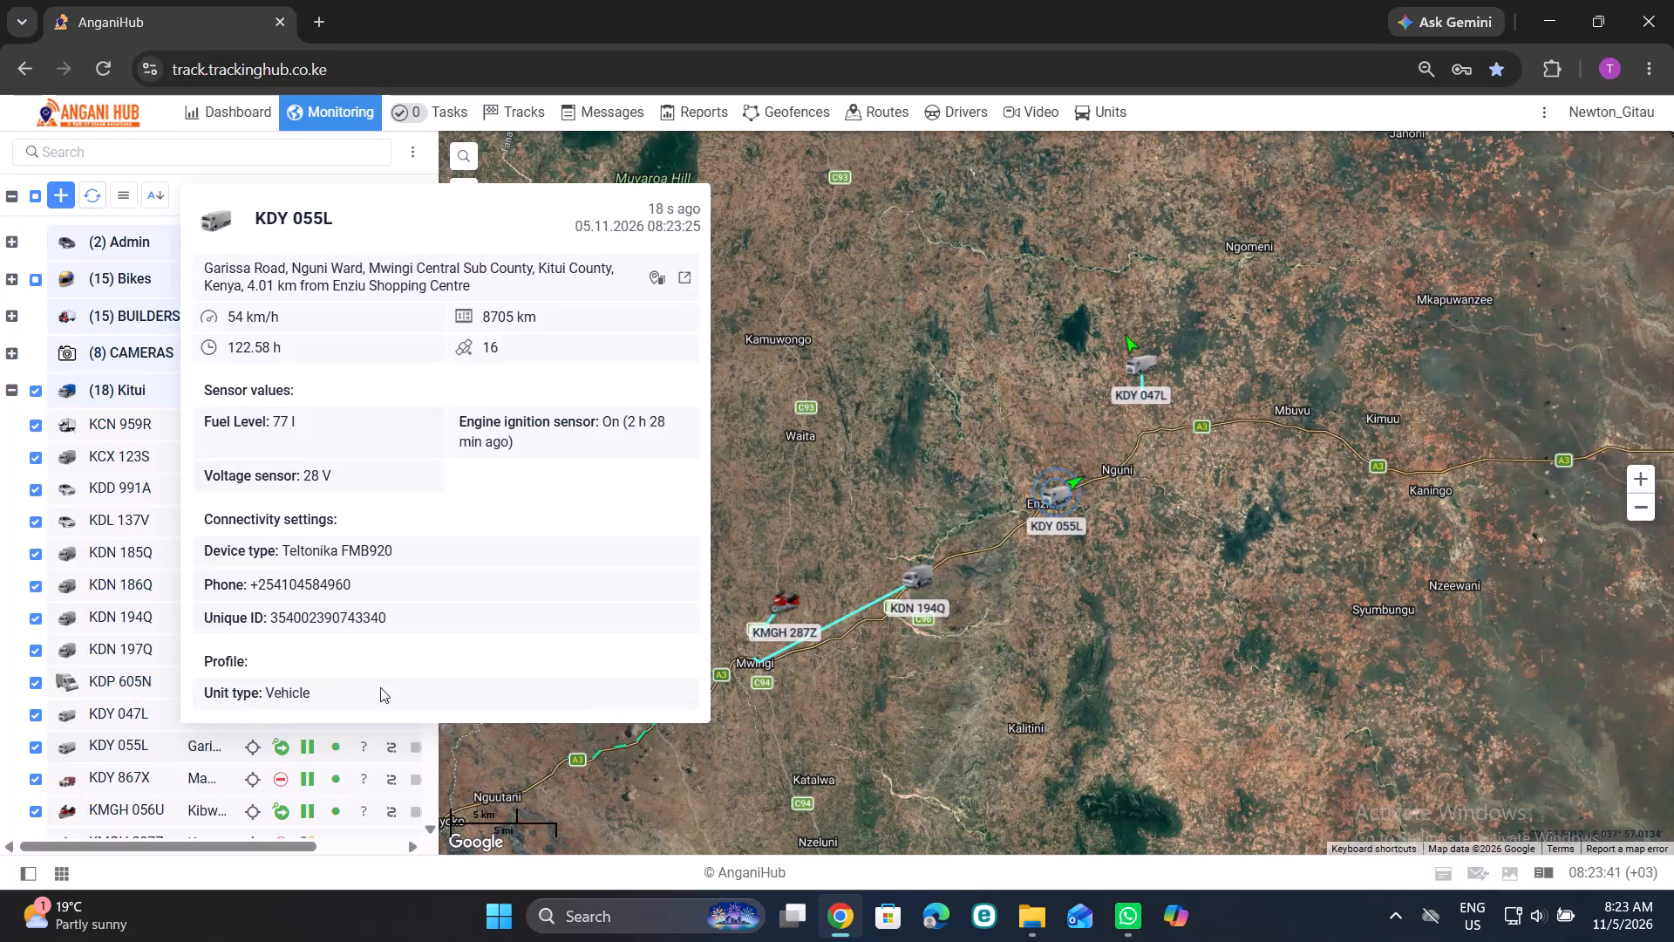
{"action": "scroll", "coordinate": [1090, 532], "scroll_direction": "up", "scroll_amount": 4}
{"action": "left_click_drag", "start_coordinate": [1009, 488], "coordinate": [887, 703]}
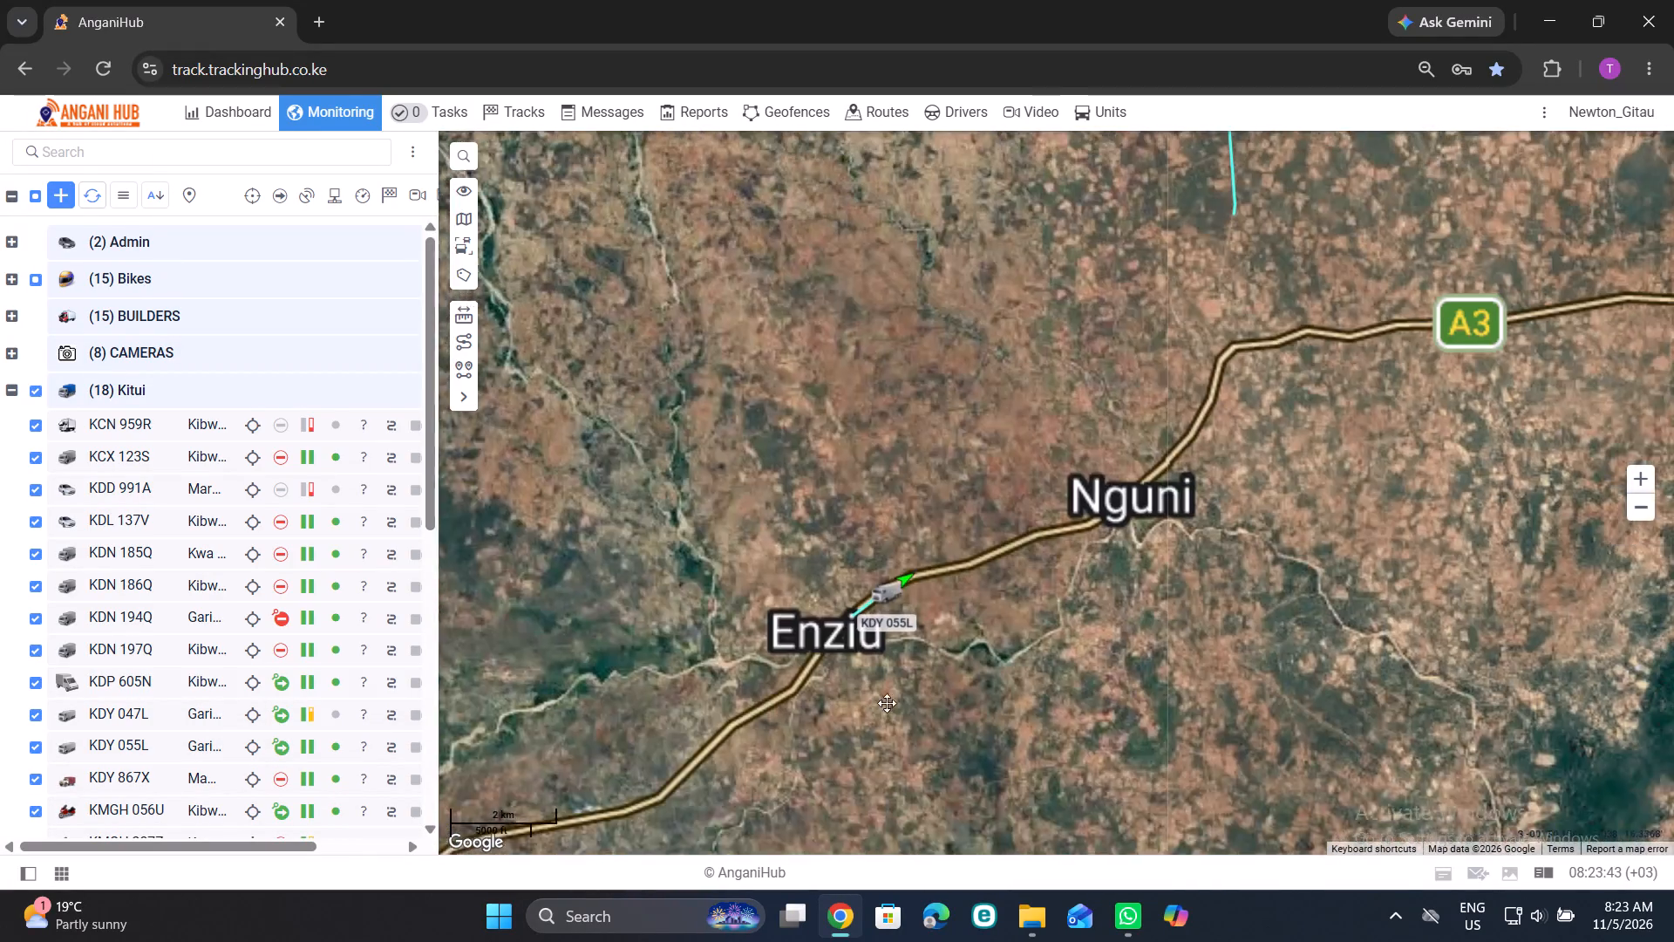
{"action": "left_click_drag", "start_coordinate": [887, 703], "coordinate": [831, 785]}
{"action": "scroll", "coordinate": [821, 741], "scroll_direction": "up", "scroll_amount": 1}
{"action": "left_click_drag", "start_coordinate": [800, 740], "coordinate": [920, 681]}
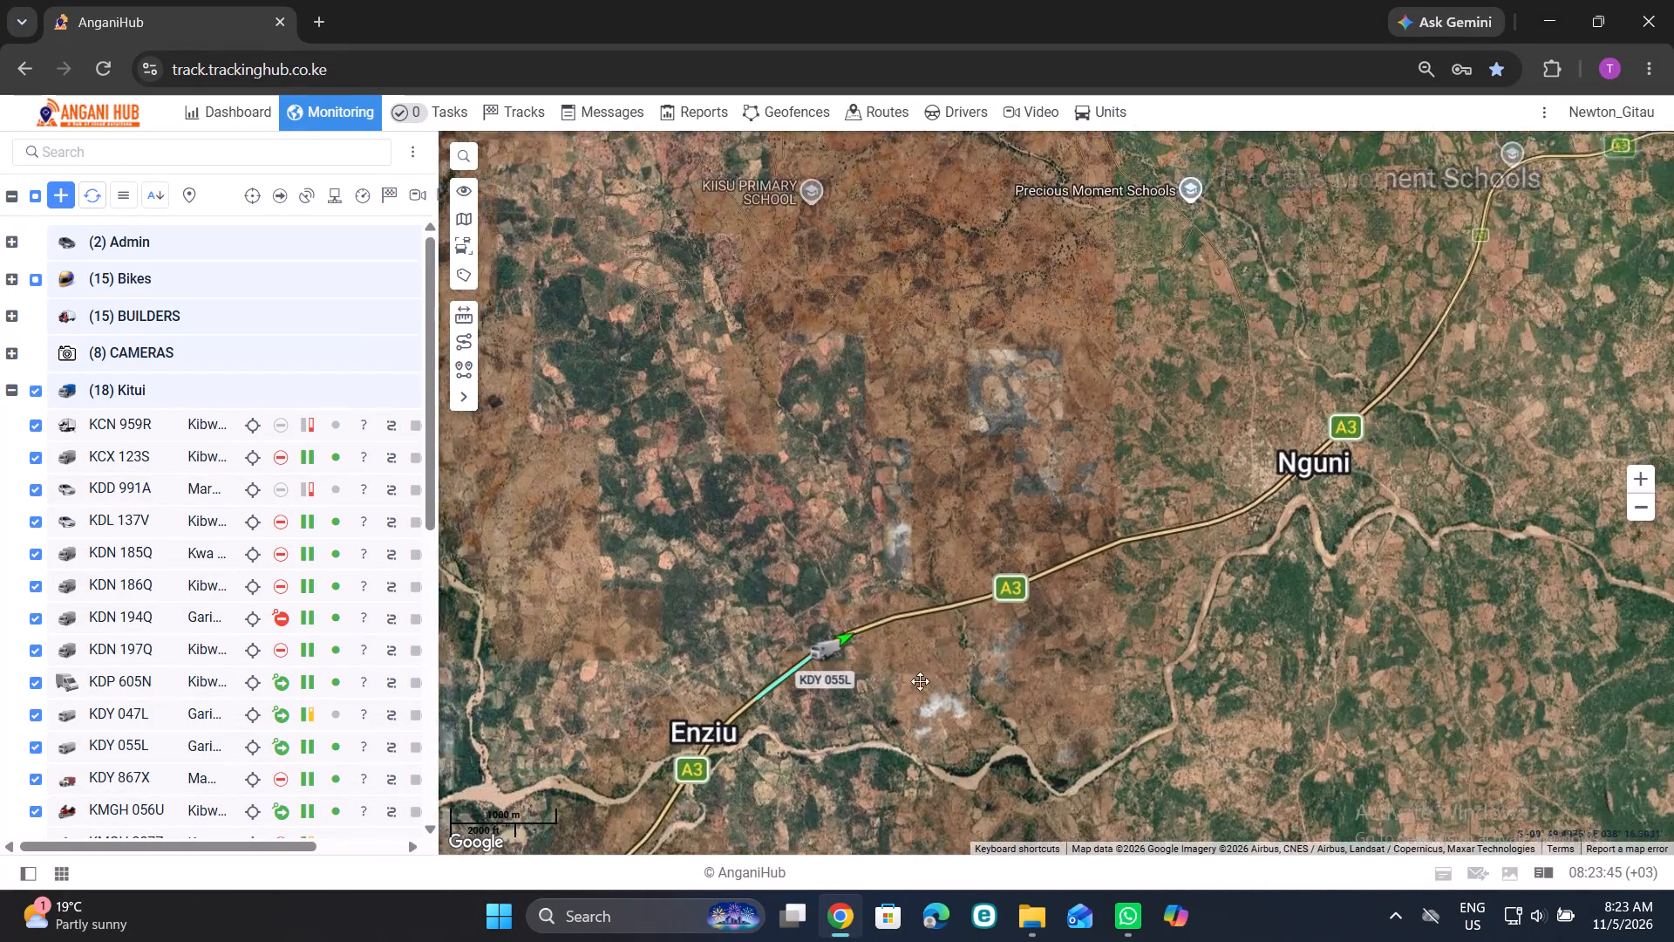
{"action": "left_click_drag", "start_coordinate": [920, 681], "coordinate": [966, 662]}
{"action": "key", "text": "shift+super+s"}
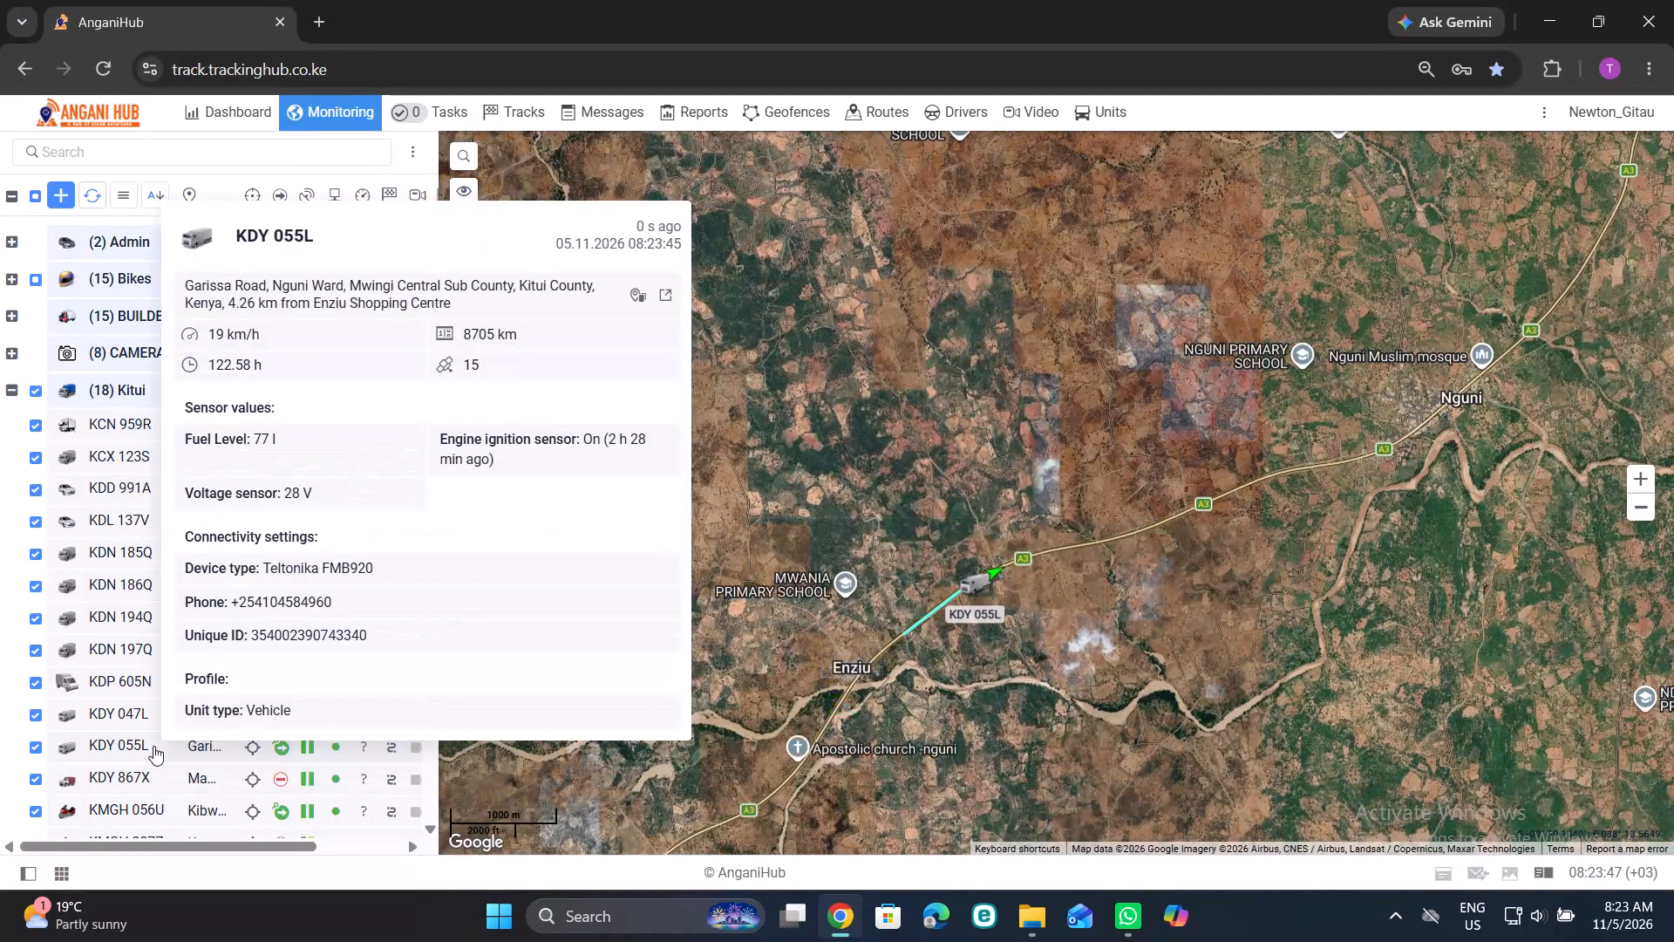
{"action": "triple_click", "coordinate": [153, 746]}
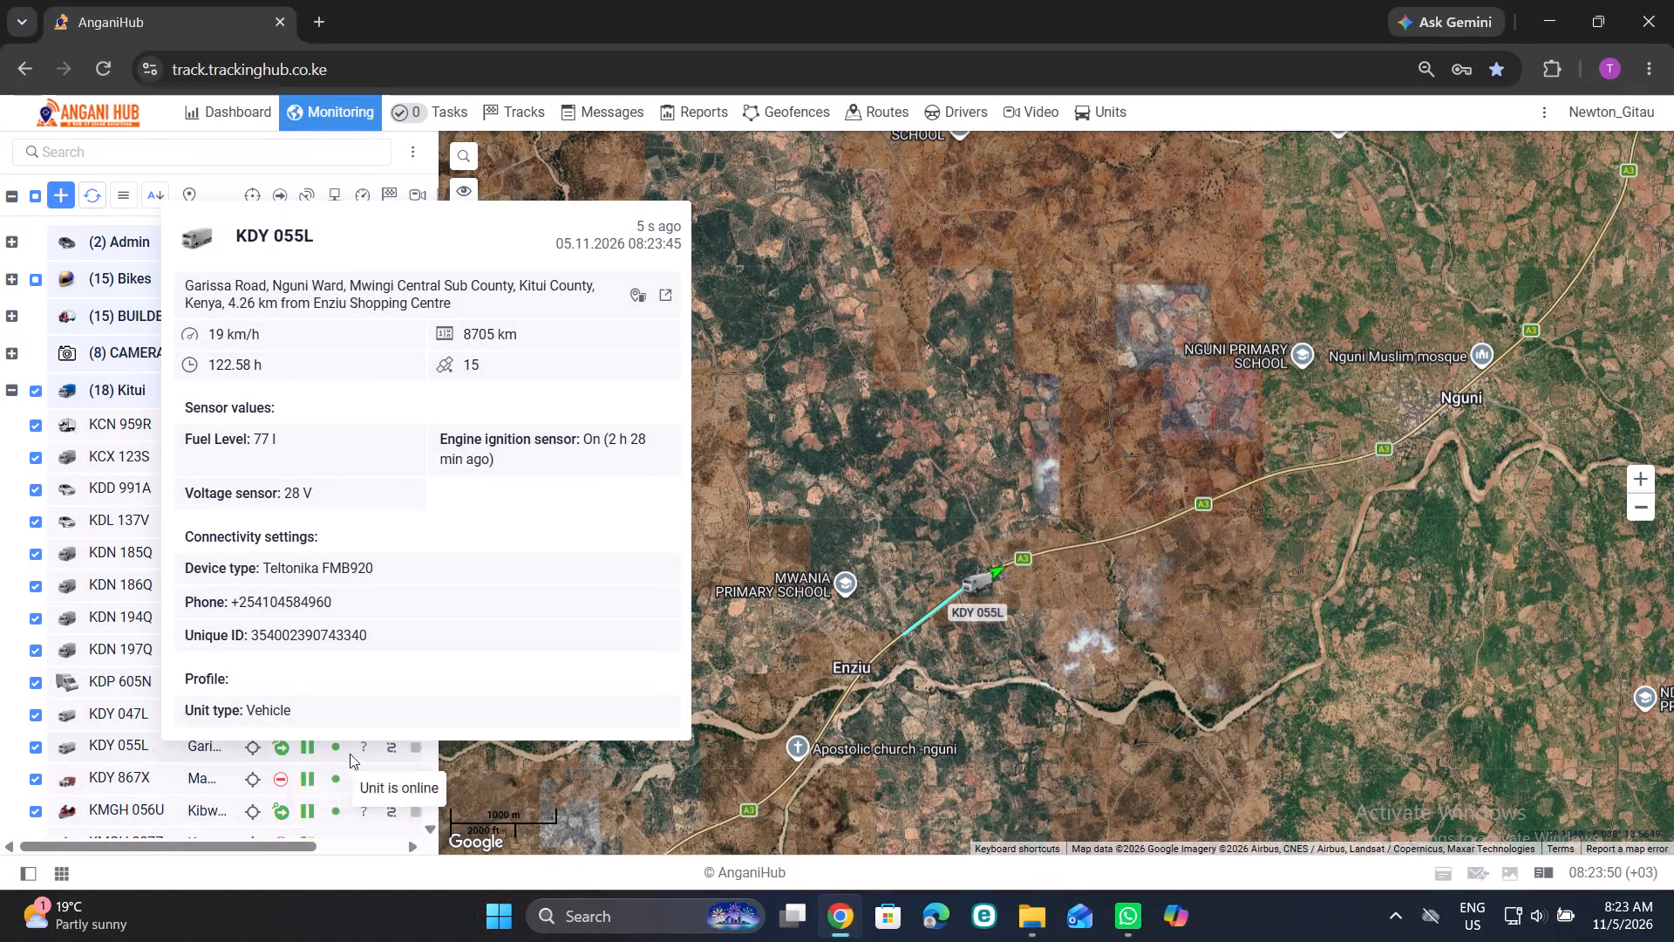
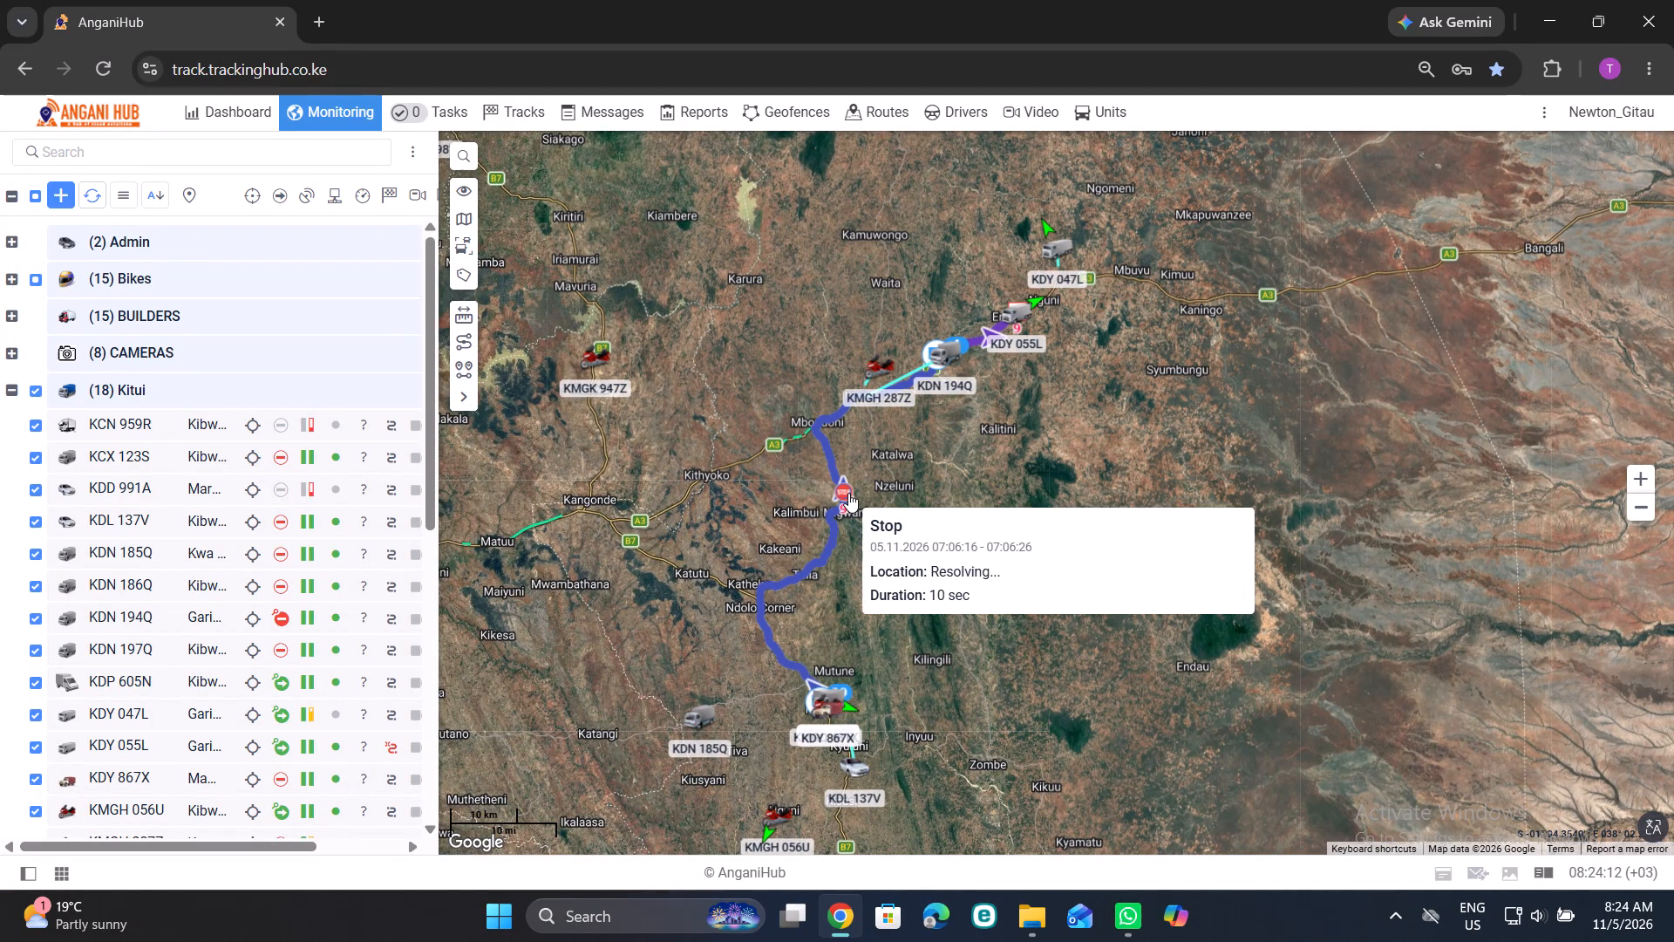
{"action": "left_click", "coordinate": [400, 746]}
{"action": "scroll", "coordinate": [226, 667], "scroll_direction": "down", "scroll_amount": 1}
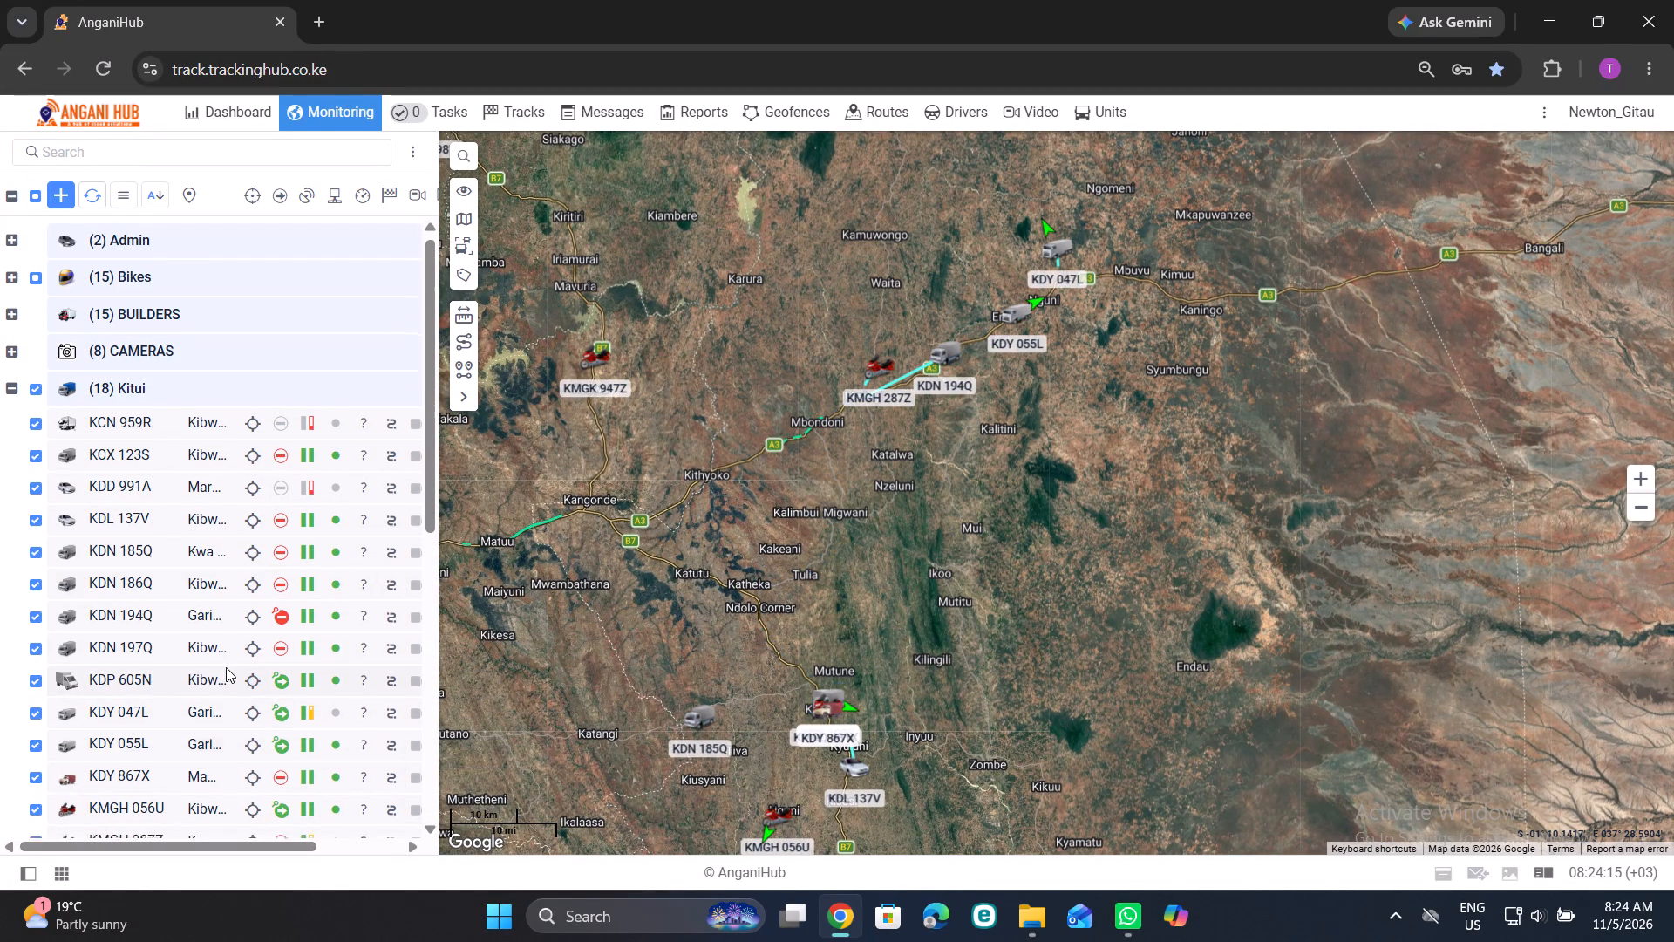
{"action": "scroll", "coordinate": [222, 666], "scroll_direction": "down", "scroll_amount": 6}
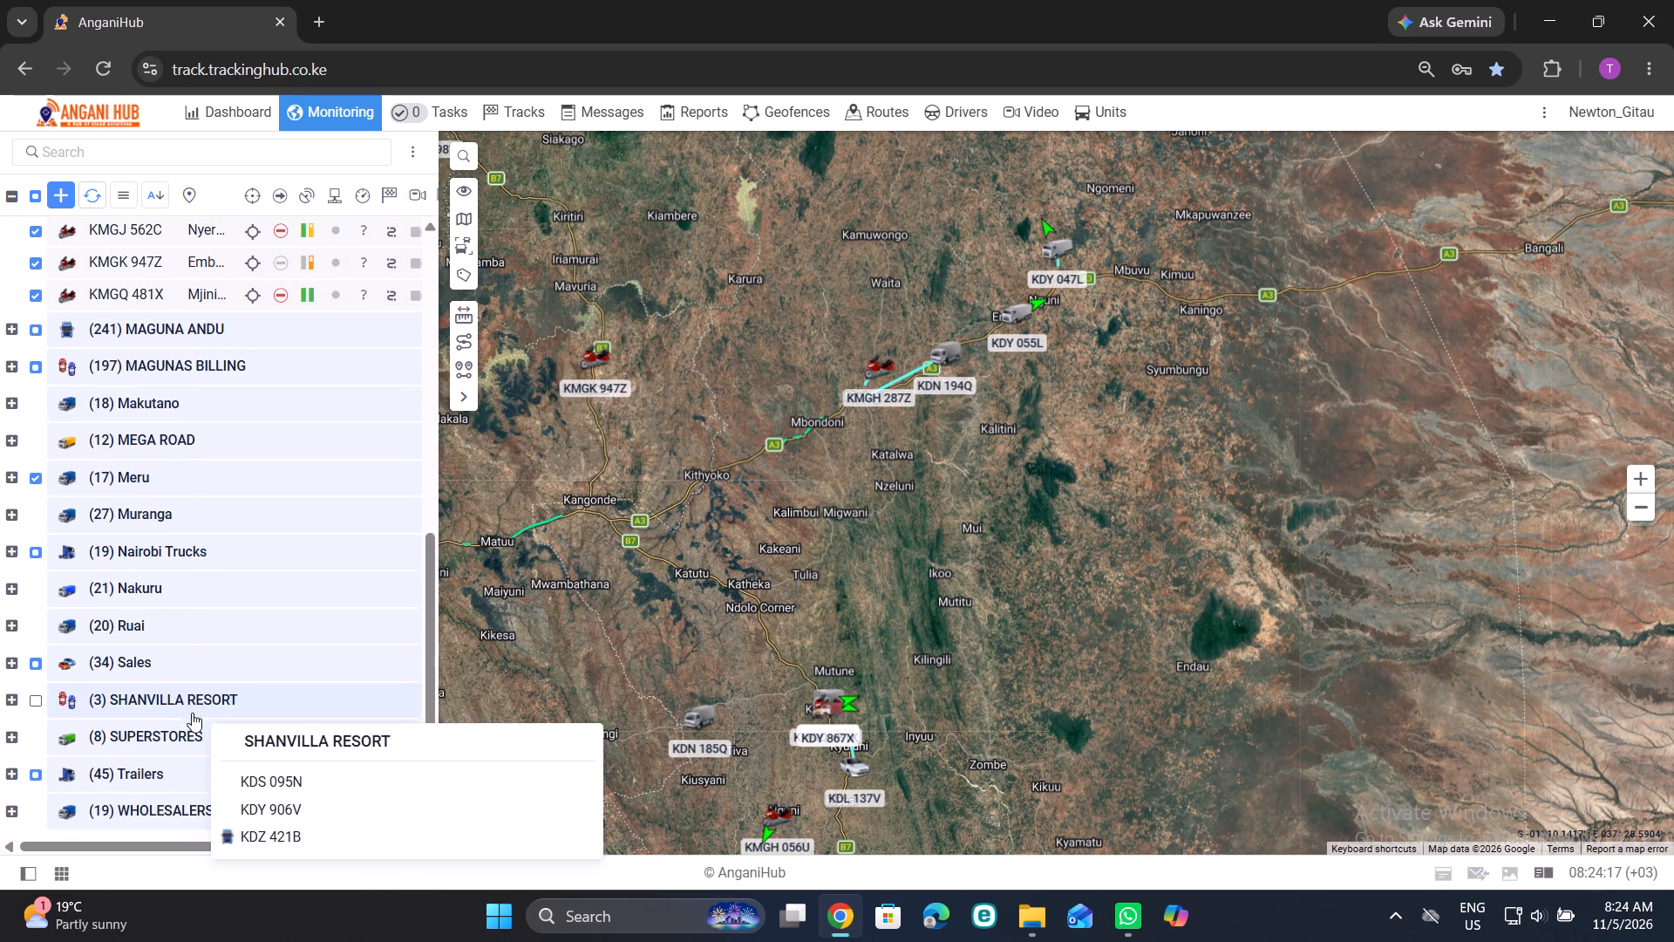
{"action": "scroll", "coordinate": [161, 716], "scroll_direction": "down", "scroll_amount": 1}
{"action": "left_click", "coordinate": [4, 473]}
{"action": "left_click", "coordinate": [84, 501]}
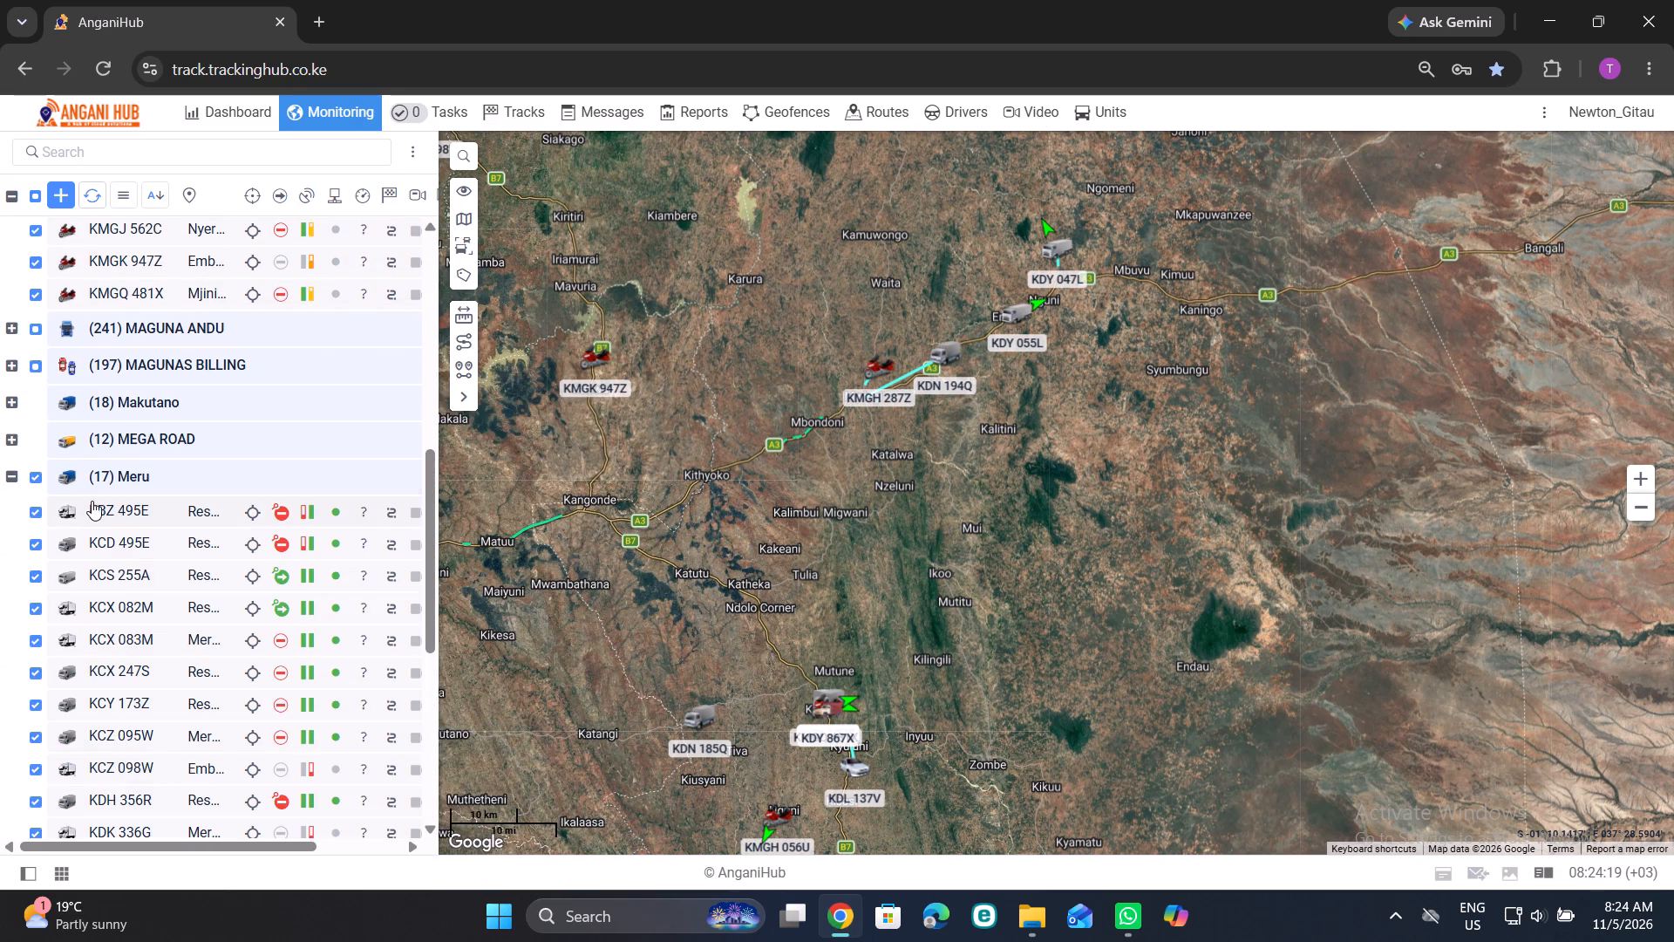
{"action": "left_click", "coordinate": [93, 501]}
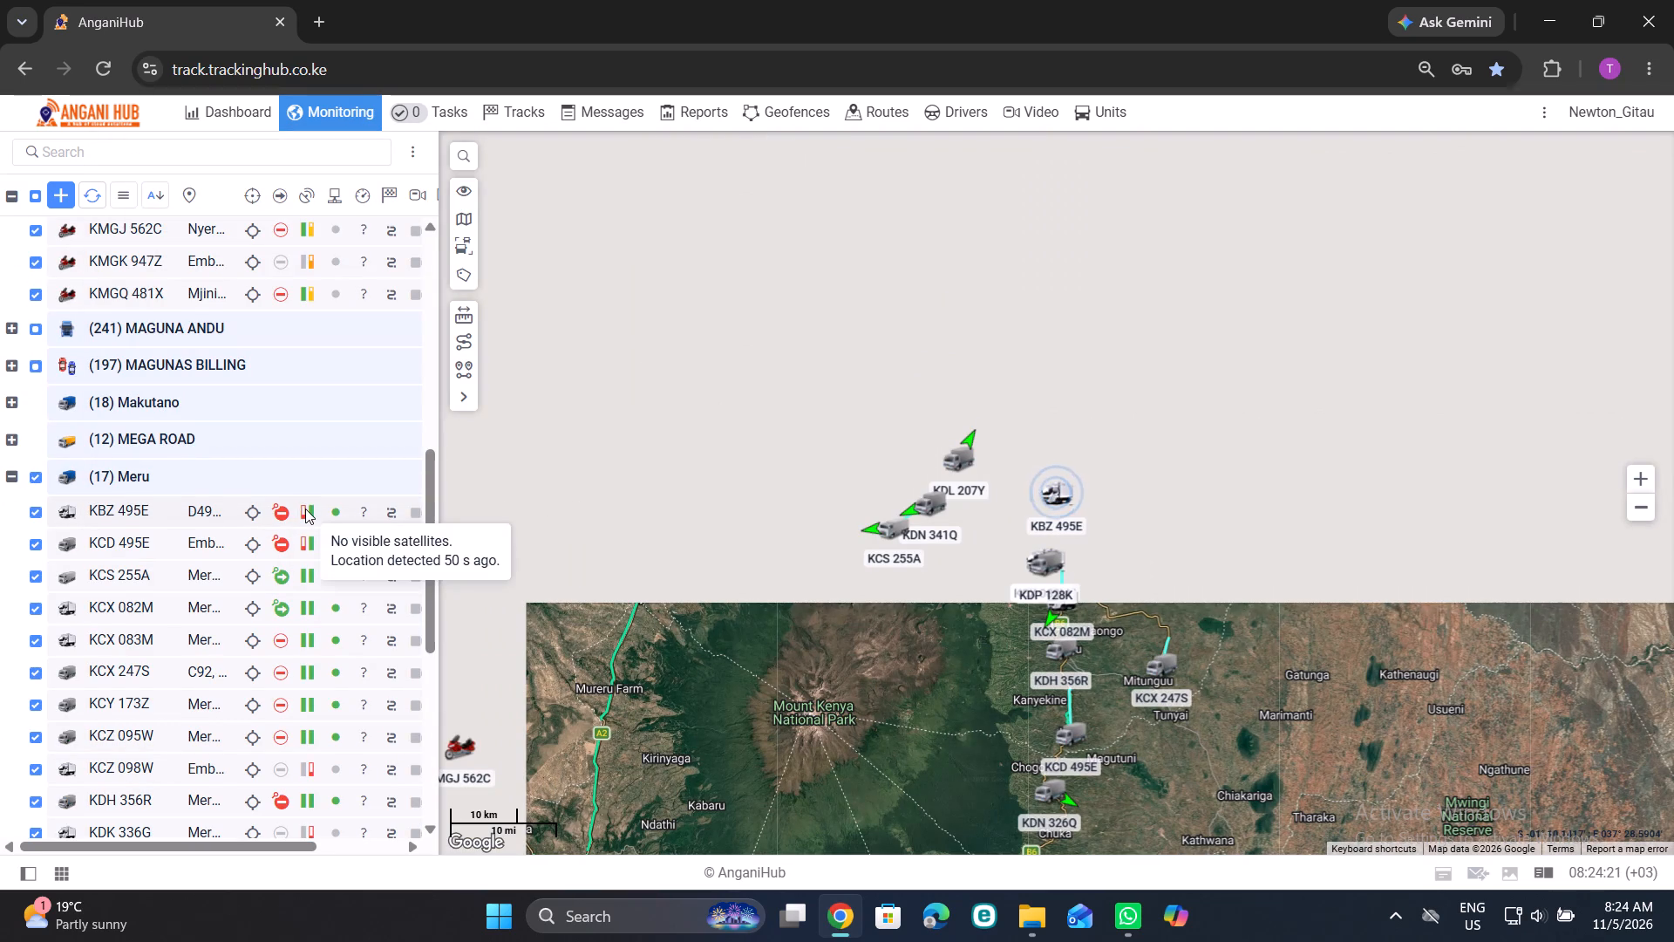
{"action": "left_click", "coordinate": [146, 510]}
{"action": "scroll", "coordinate": [1116, 423], "scroll_direction": "up", "scroll_amount": 4}
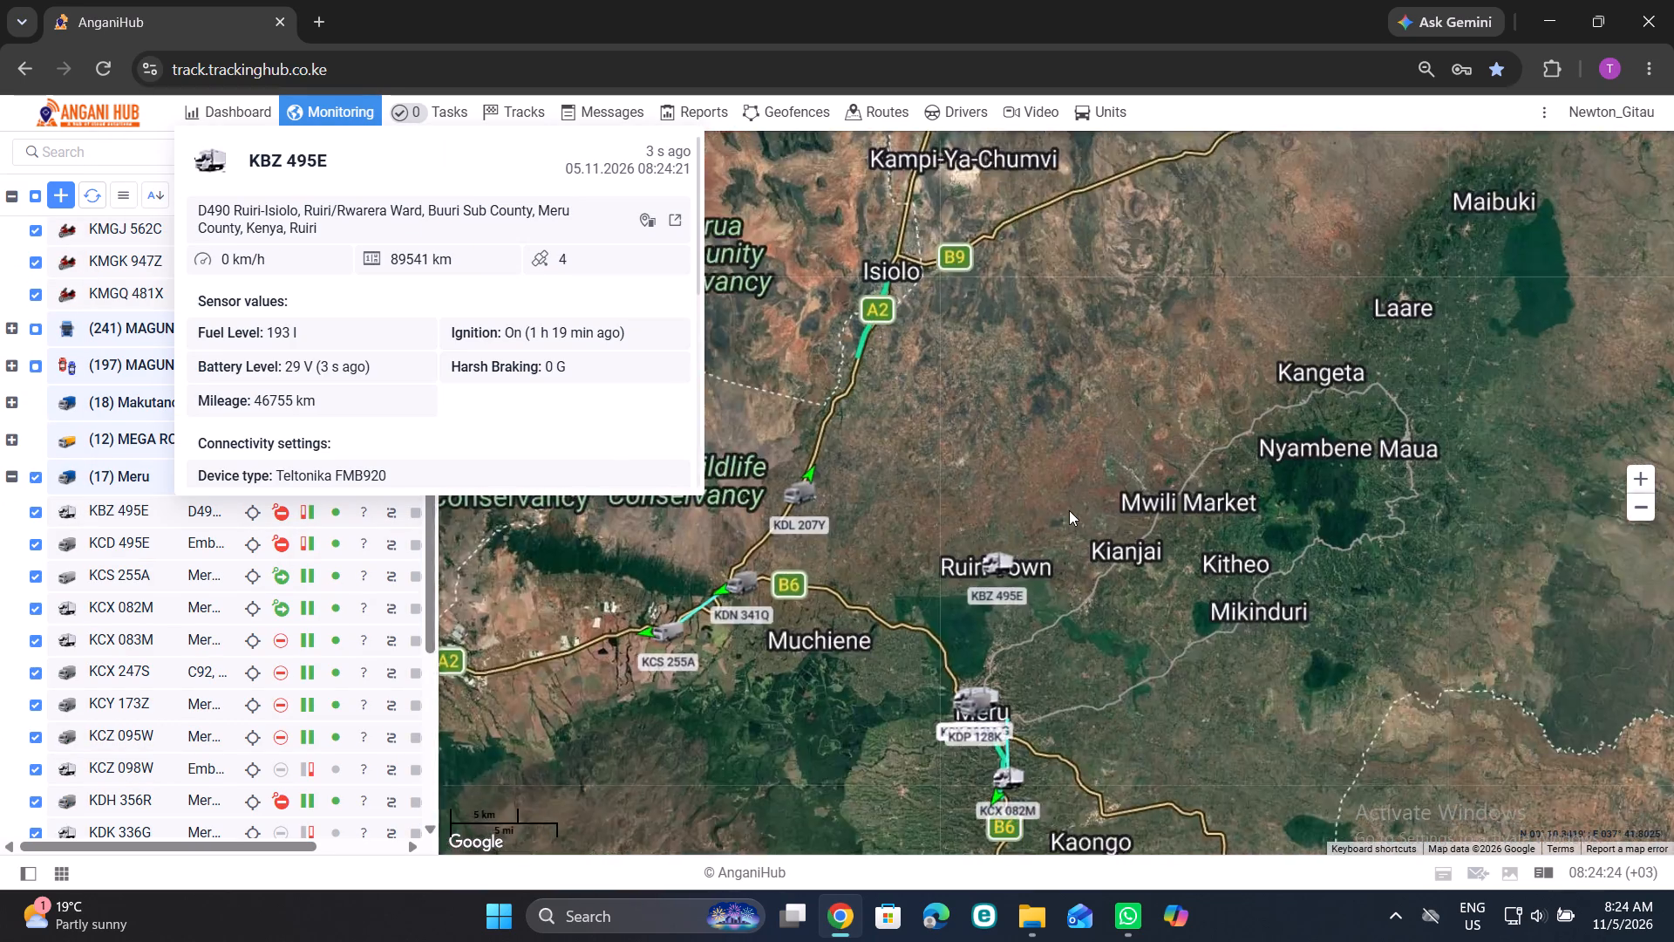
{"action": "scroll", "coordinate": [1069, 510], "scroll_direction": "up", "scroll_amount": 8}
{"action": "scroll", "coordinate": [999, 529], "scroll_direction": "up", "scroll_amount": 8}
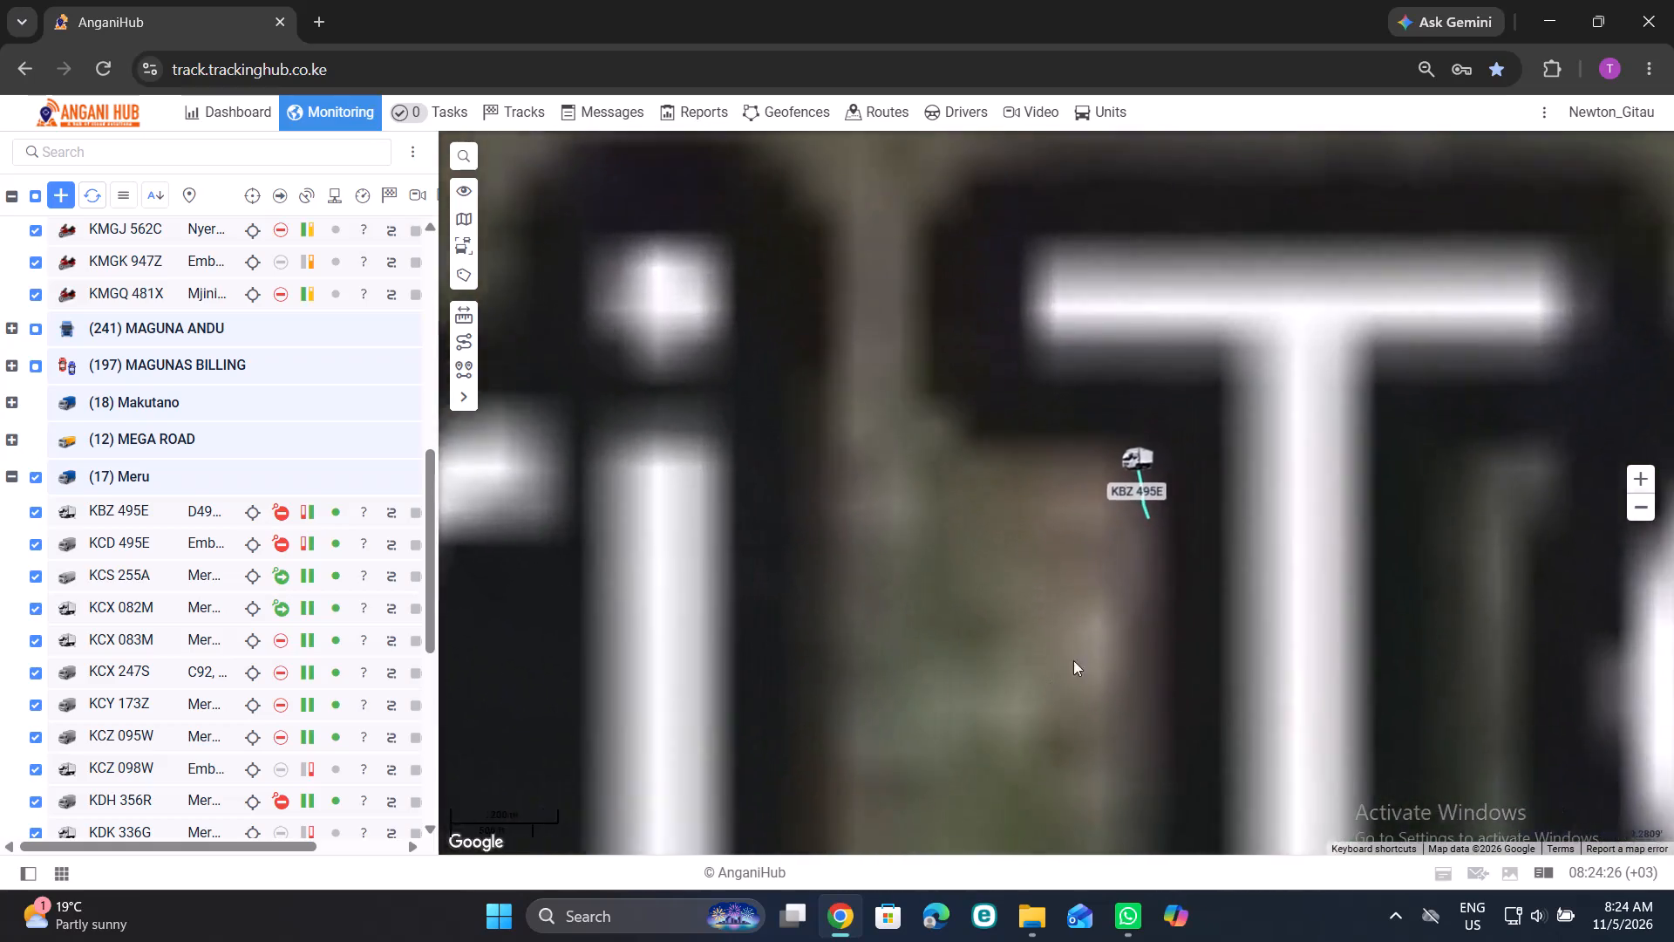
{"action": "left_click_drag", "start_coordinate": [1173, 584], "coordinate": [804, 693]}
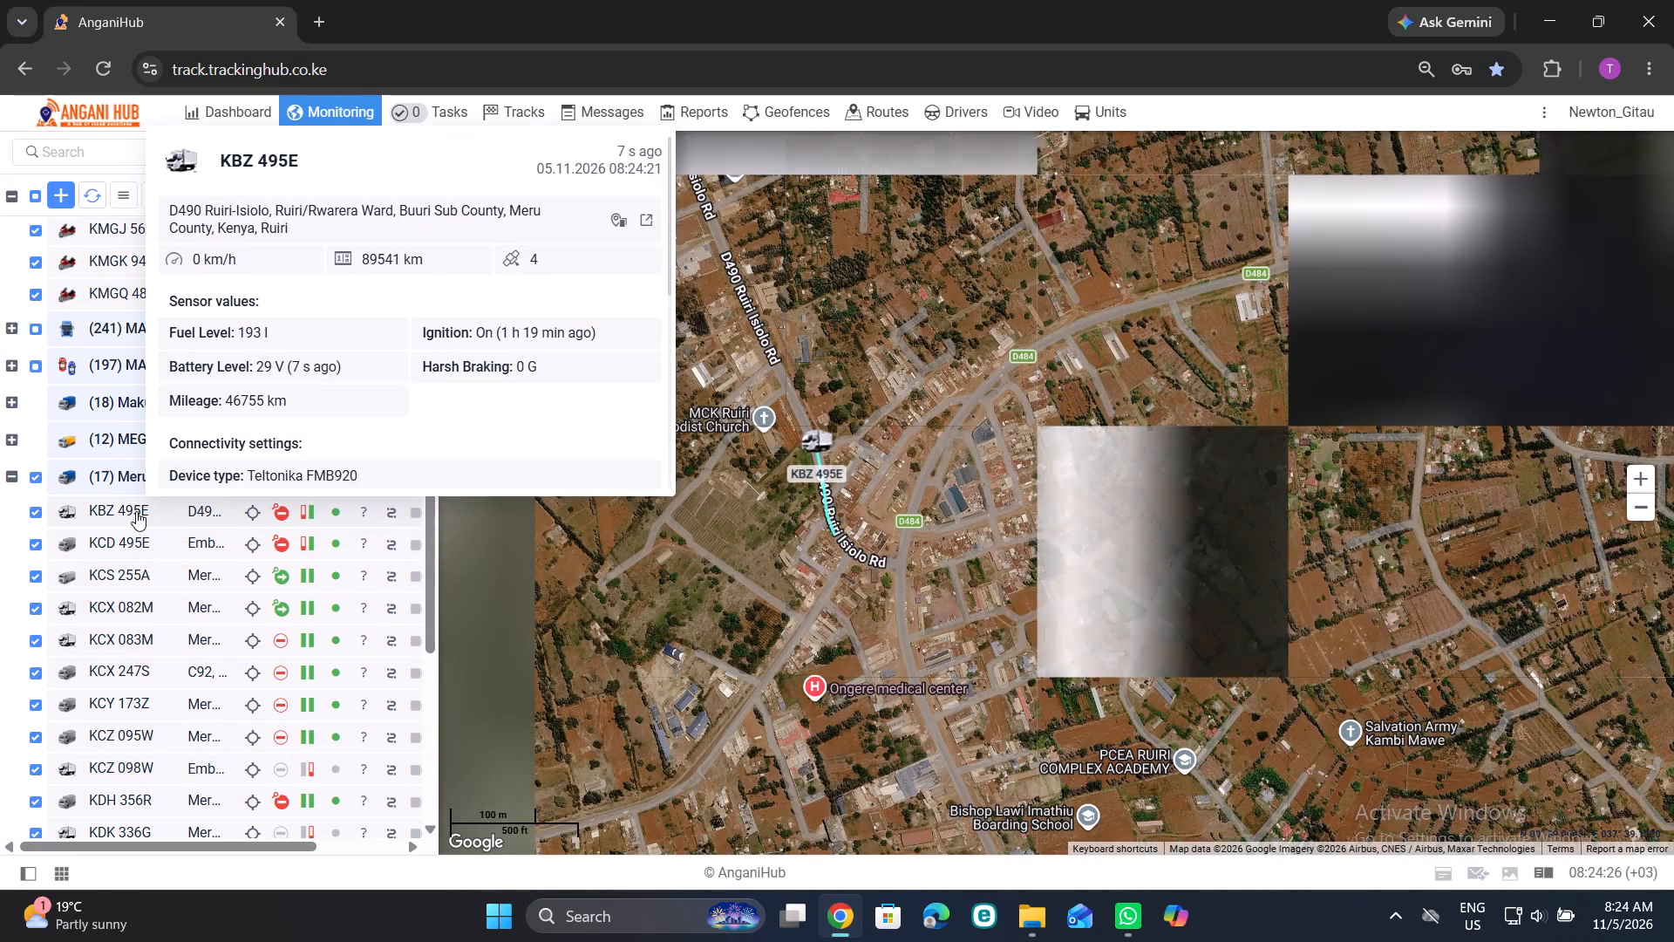
{"action": "key", "text": "shift+super+s"}
{"action": "double_click", "coordinate": [136, 511]}
{"action": "double_click", "coordinate": [136, 511]}
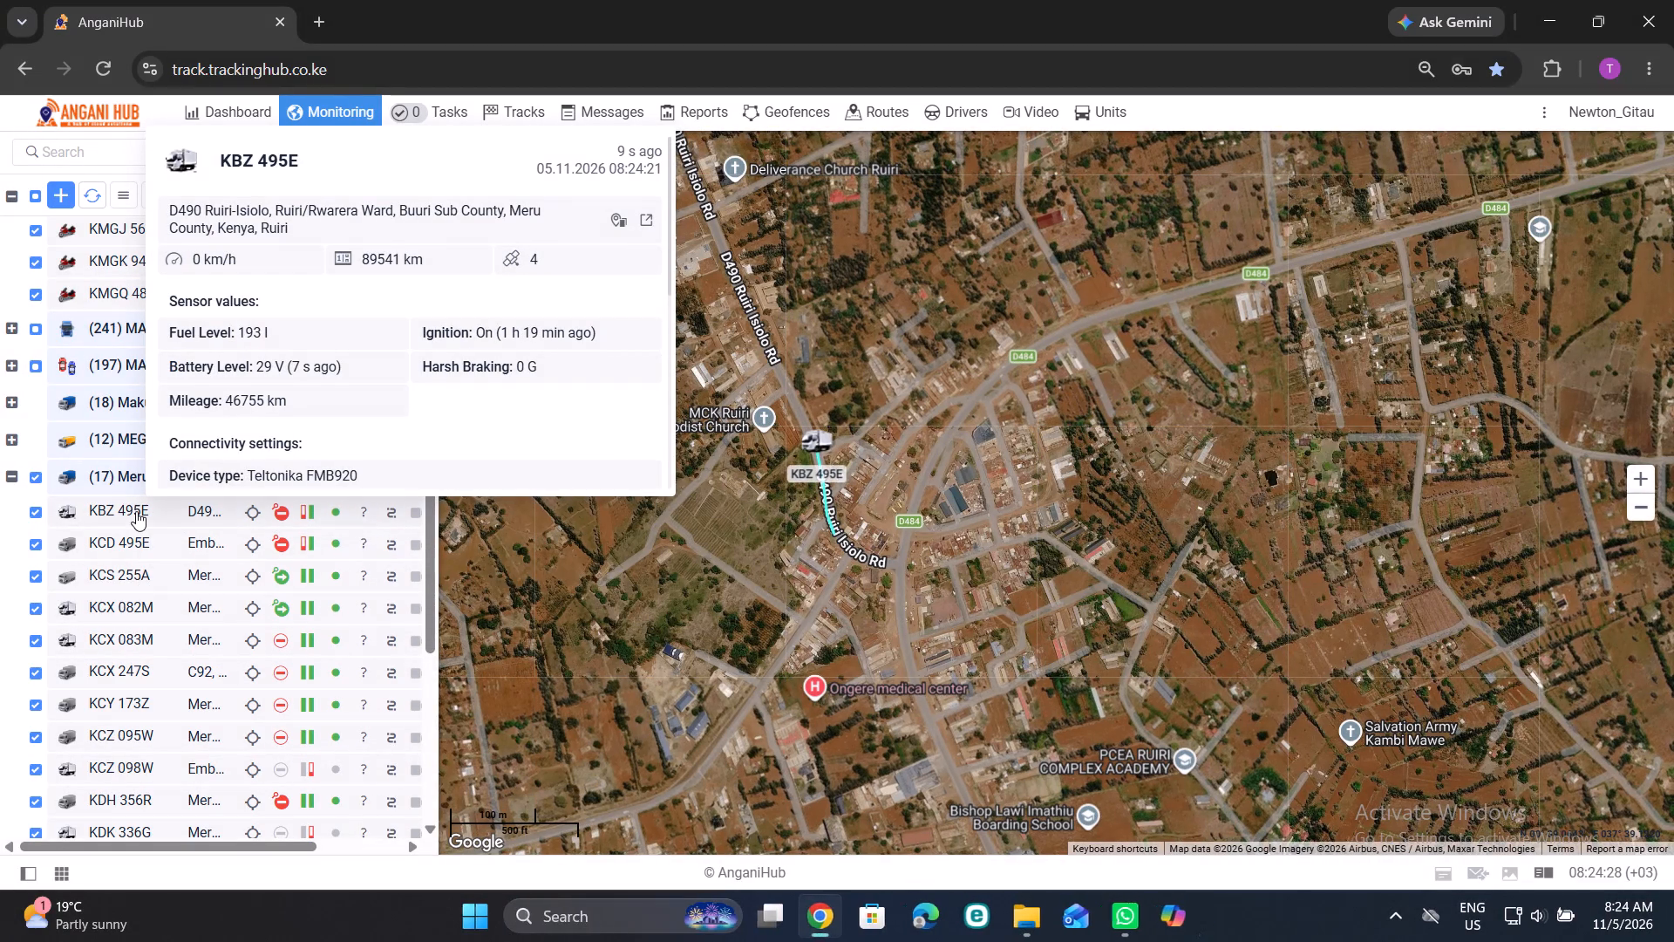
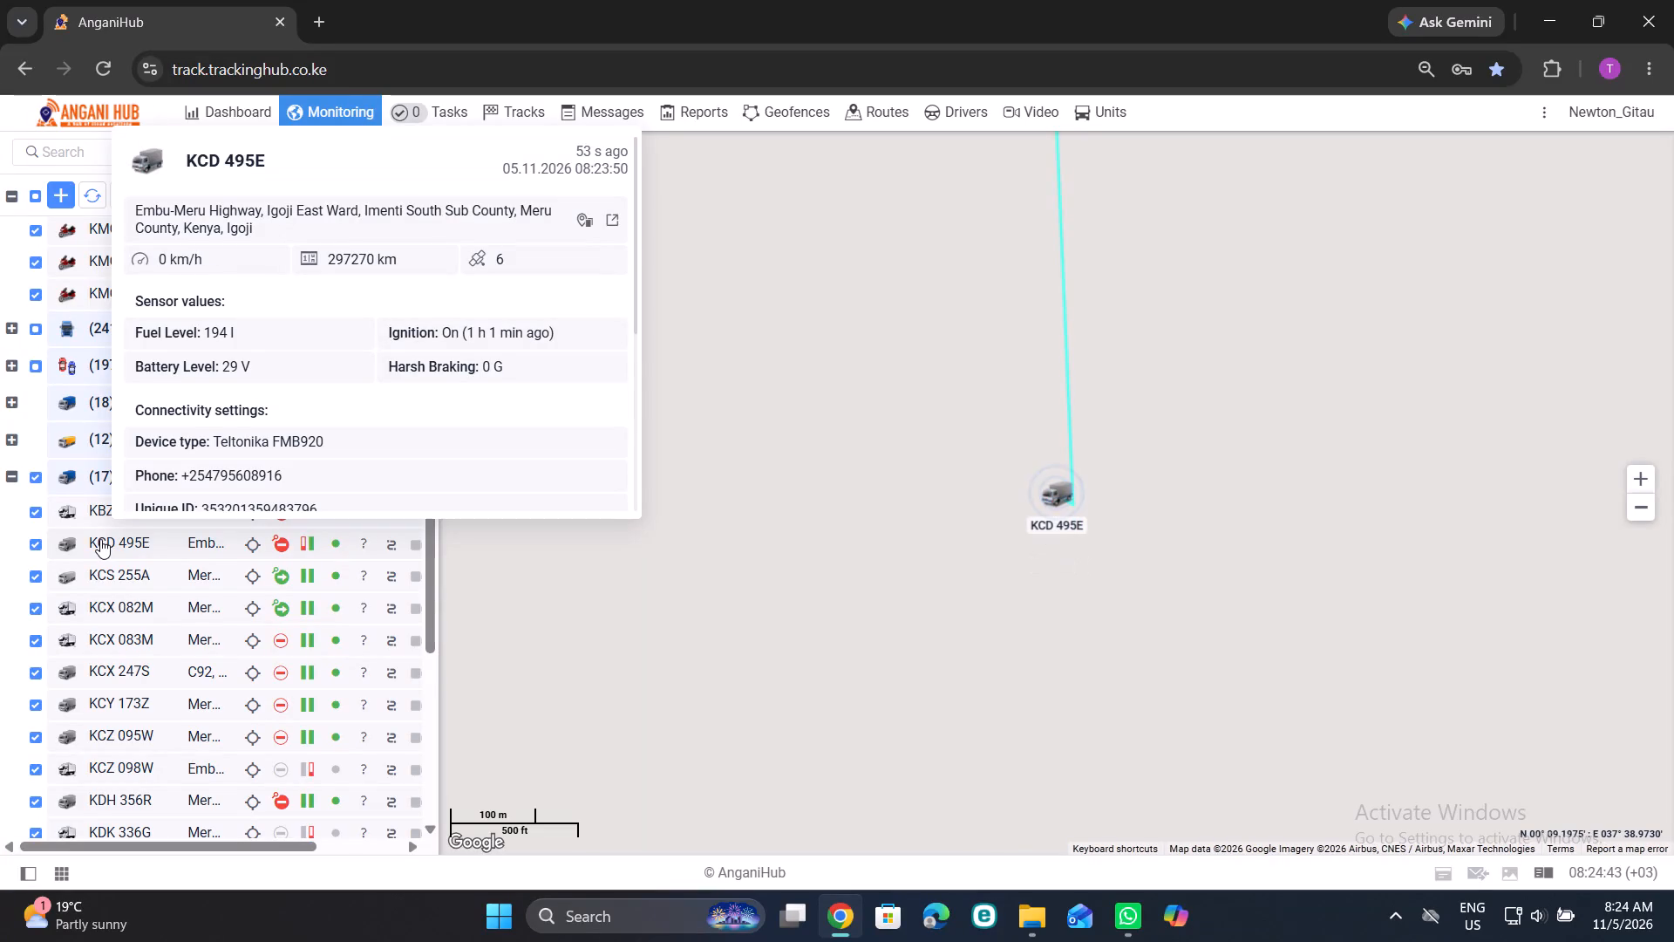
{"action": "key", "text": "shift+super+s"}
{"action": "key", "text": "shift+super+s"}
{"action": "key", "text": "shift+super+s"}
{"action": "key", "text": "shift+super+s"}
{"action": "key", "text": "shift+super+s"}
{"action": "key", "text": "shift+super+s"}
{"action": "key", "text": "shift+super+s"}
{"action": "key", "text": "shift+super+s"}
{"action": "key", "text": "shift+super+s"}
{"action": "key", "text": "shift+super+s"}
{"action": "key", "text": "shift+super+s"}
{"action": "key", "text": "shift+super+s"}
{"action": "key", "text": "shift+super+s"}
{"action": "key", "text": "shift+super+s"}
{"action": "key", "text": "shift+super+s"}
{"action": "key", "text": "shift+super+s"}
{"action": "key", "text": "shift+super+s"}
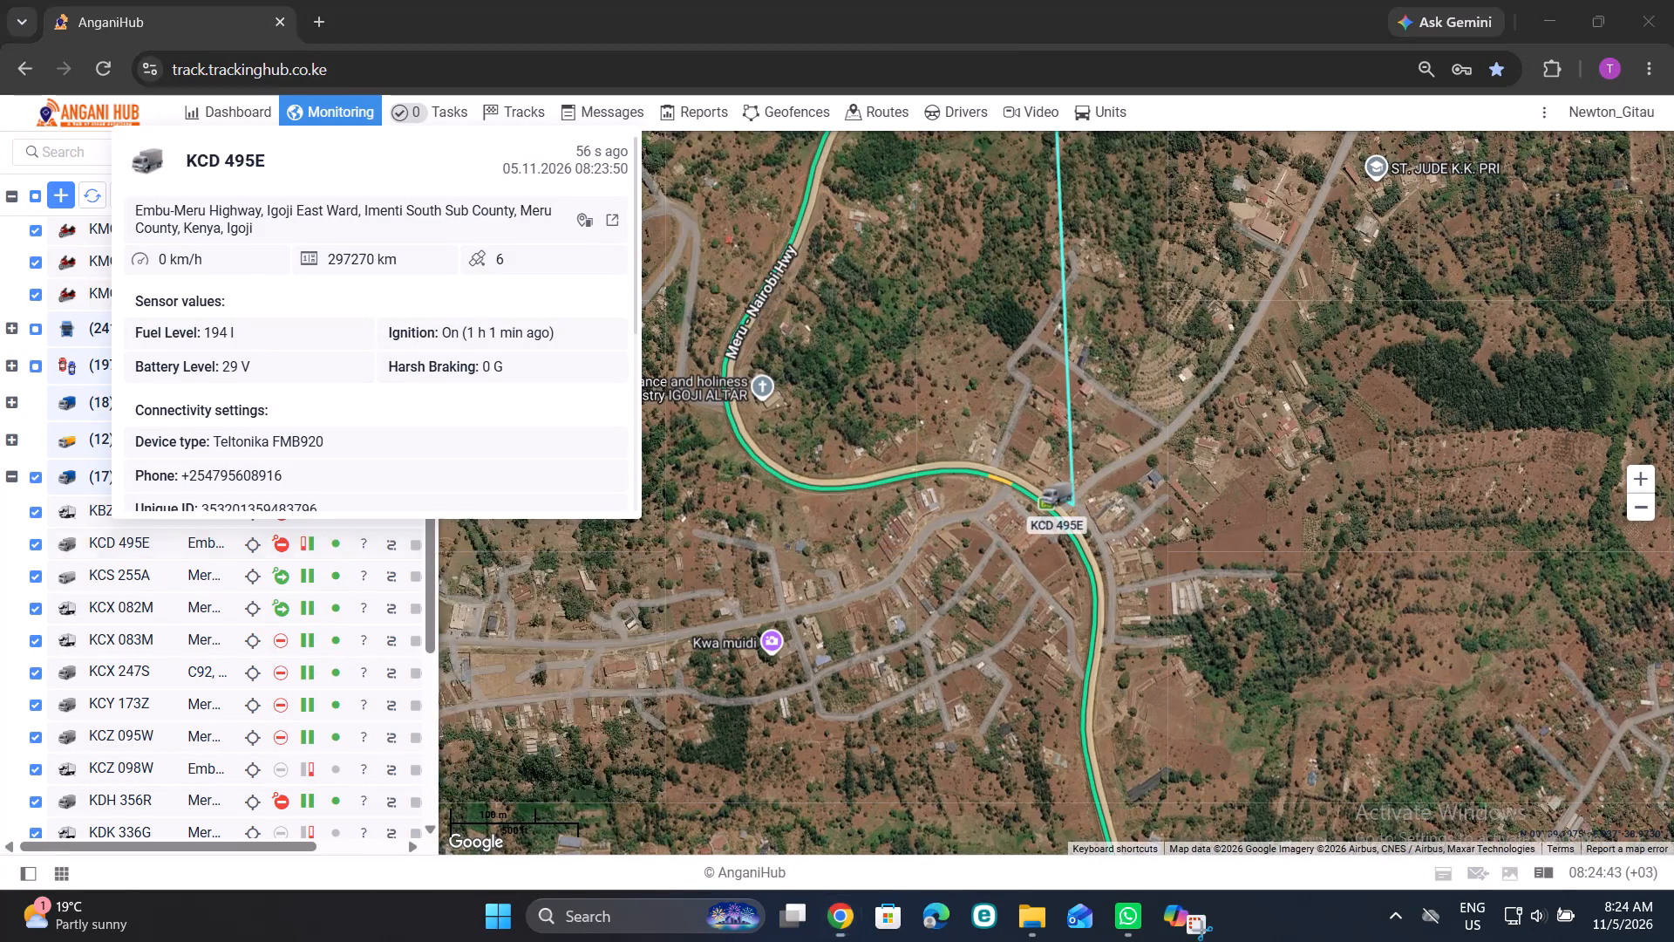
{"action": "double_click", "coordinate": [100, 539]}
{"action": "key", "text": "shift+super+s"}
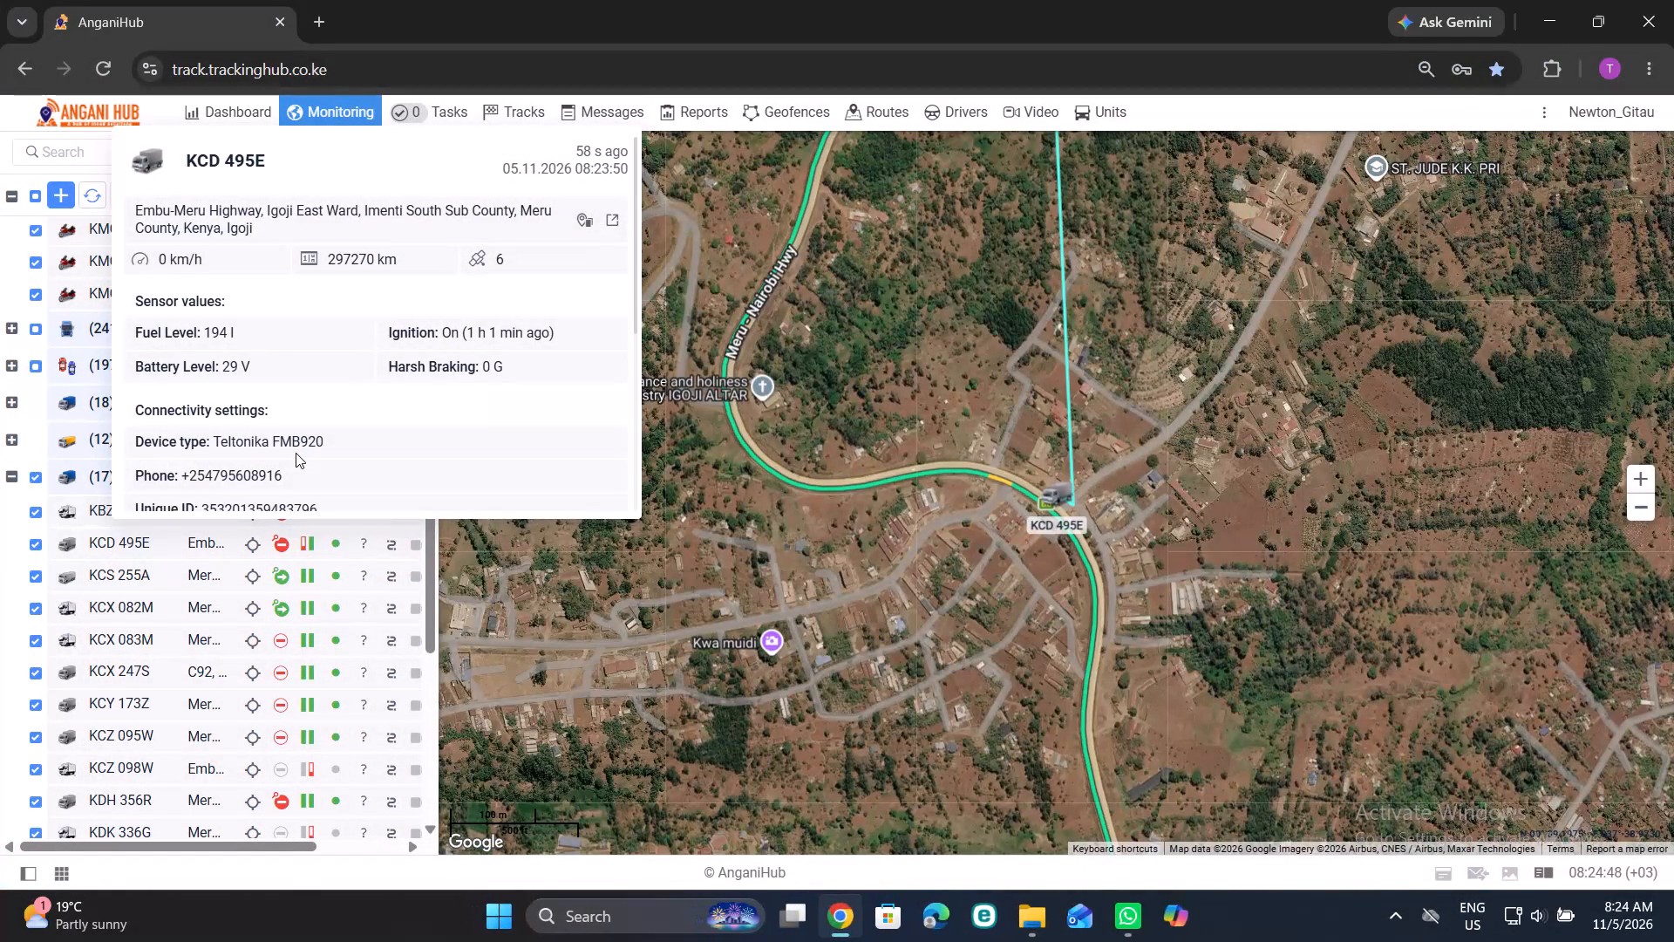
{"action": "double_click", "coordinate": [296, 453]}
{"action": "scroll", "coordinate": [965, 522], "scroll_direction": "down", "scroll_amount": 3}
{"action": "left_click_drag", "start_coordinate": [956, 545], "coordinate": [878, 597]}
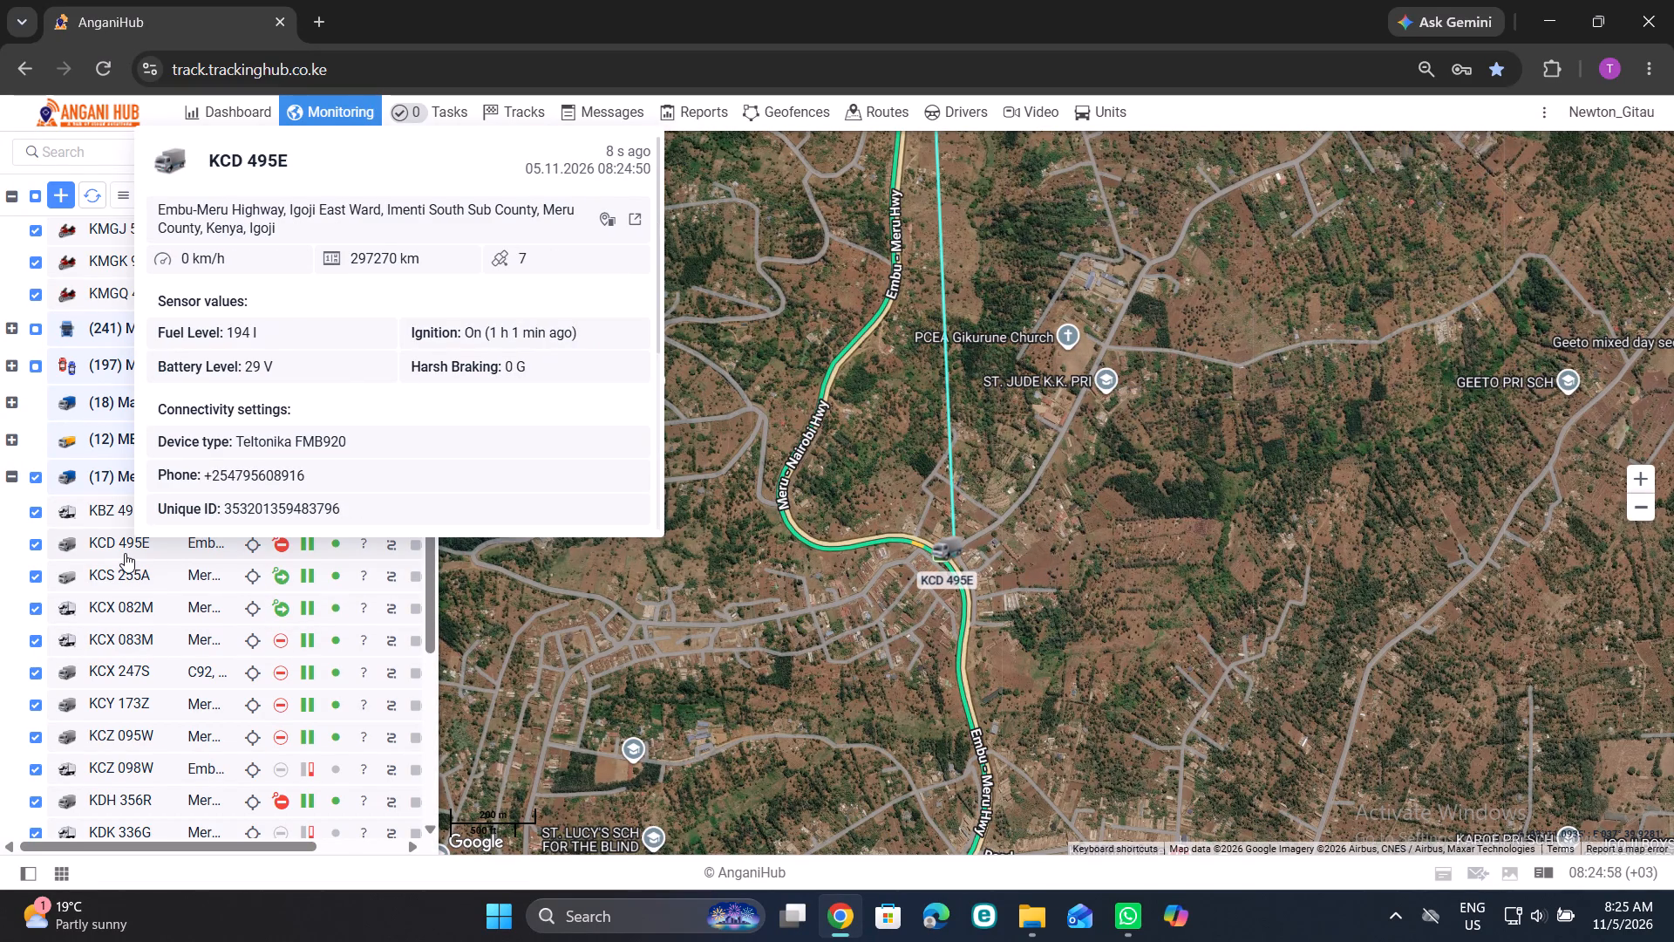
{"action": "scroll", "coordinate": [843, 584], "scroll_direction": "down", "scroll_amount": 2}
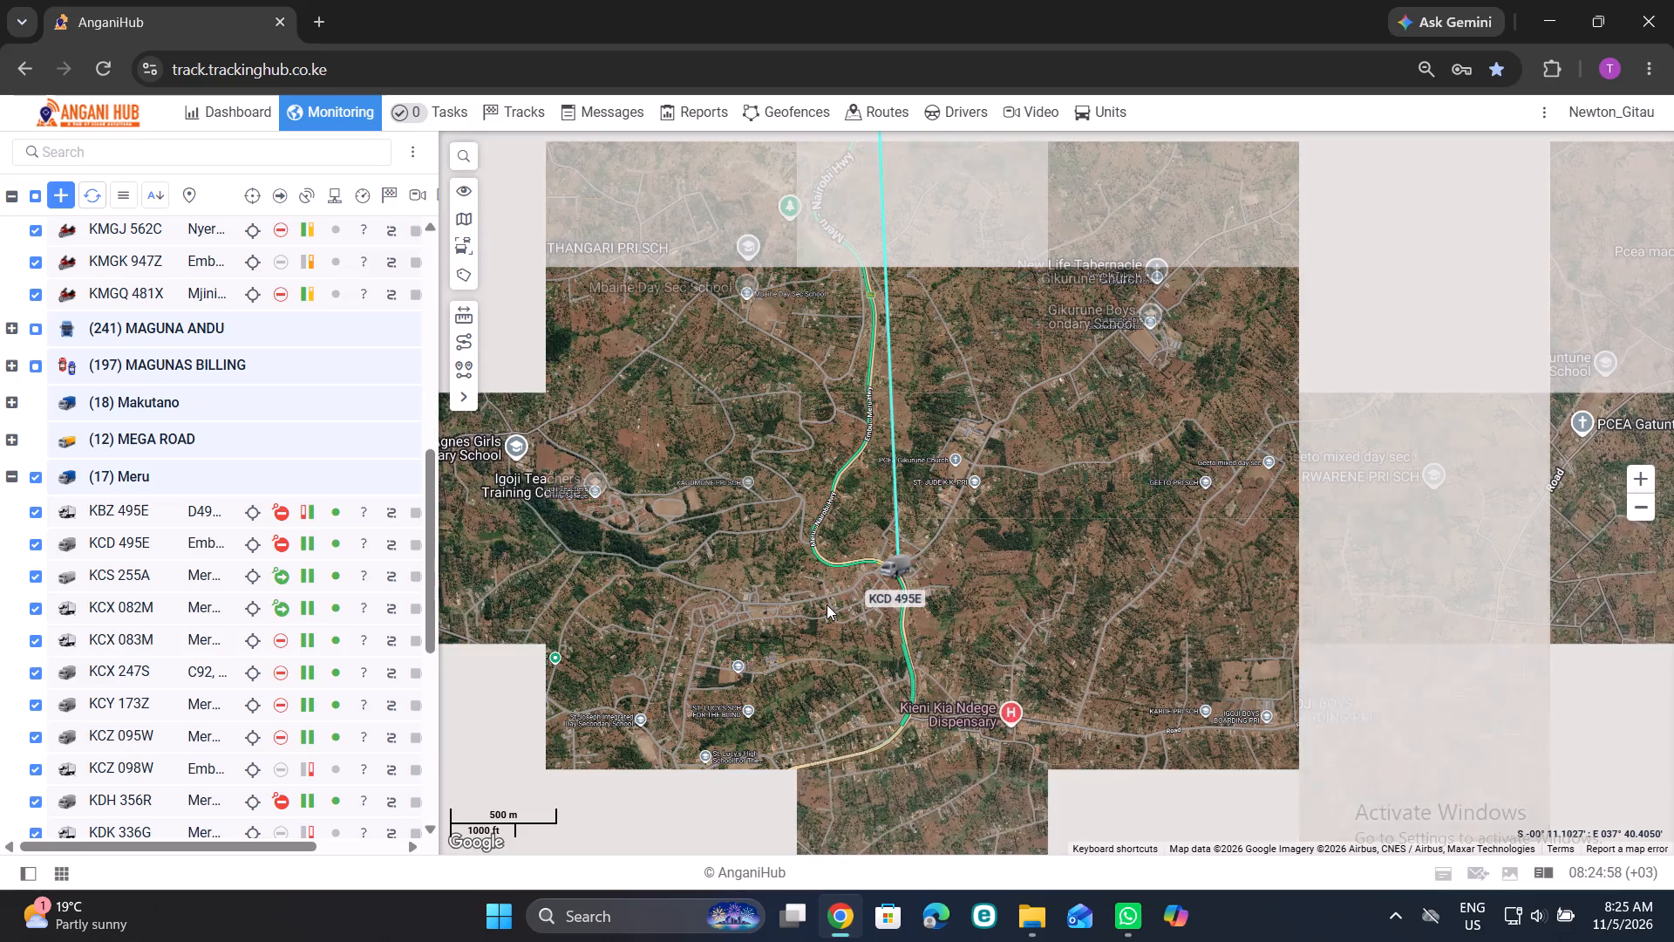
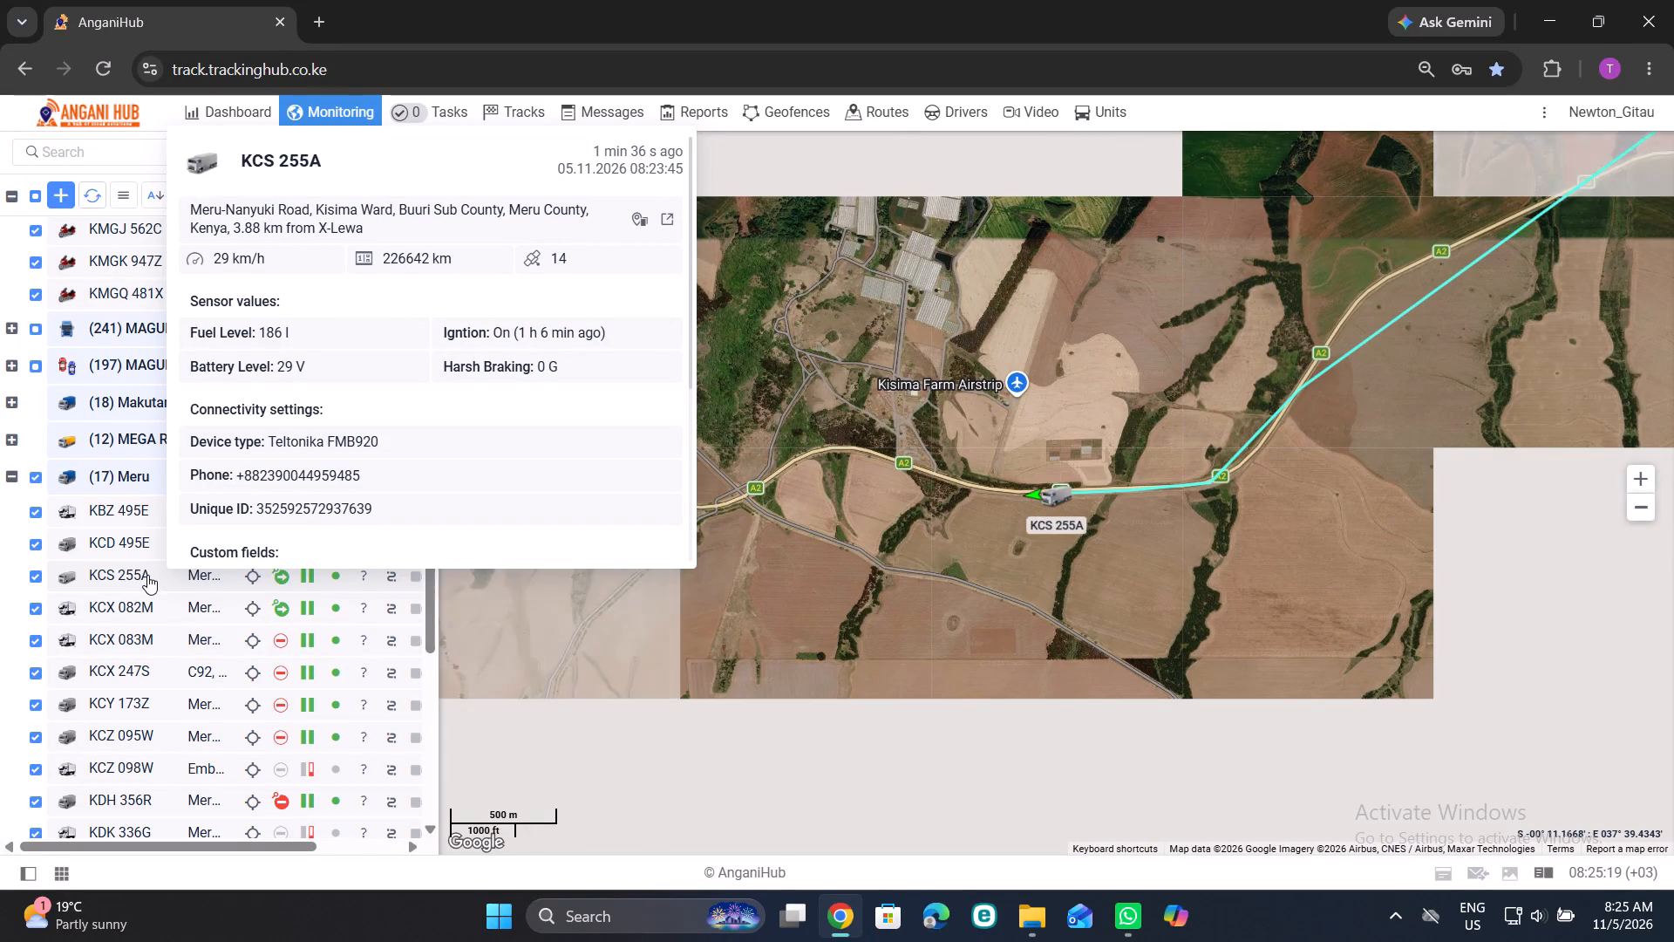
{"action": "key", "text": "shift+super+s"}
{"action": "triple_click", "coordinate": [345, 483]}
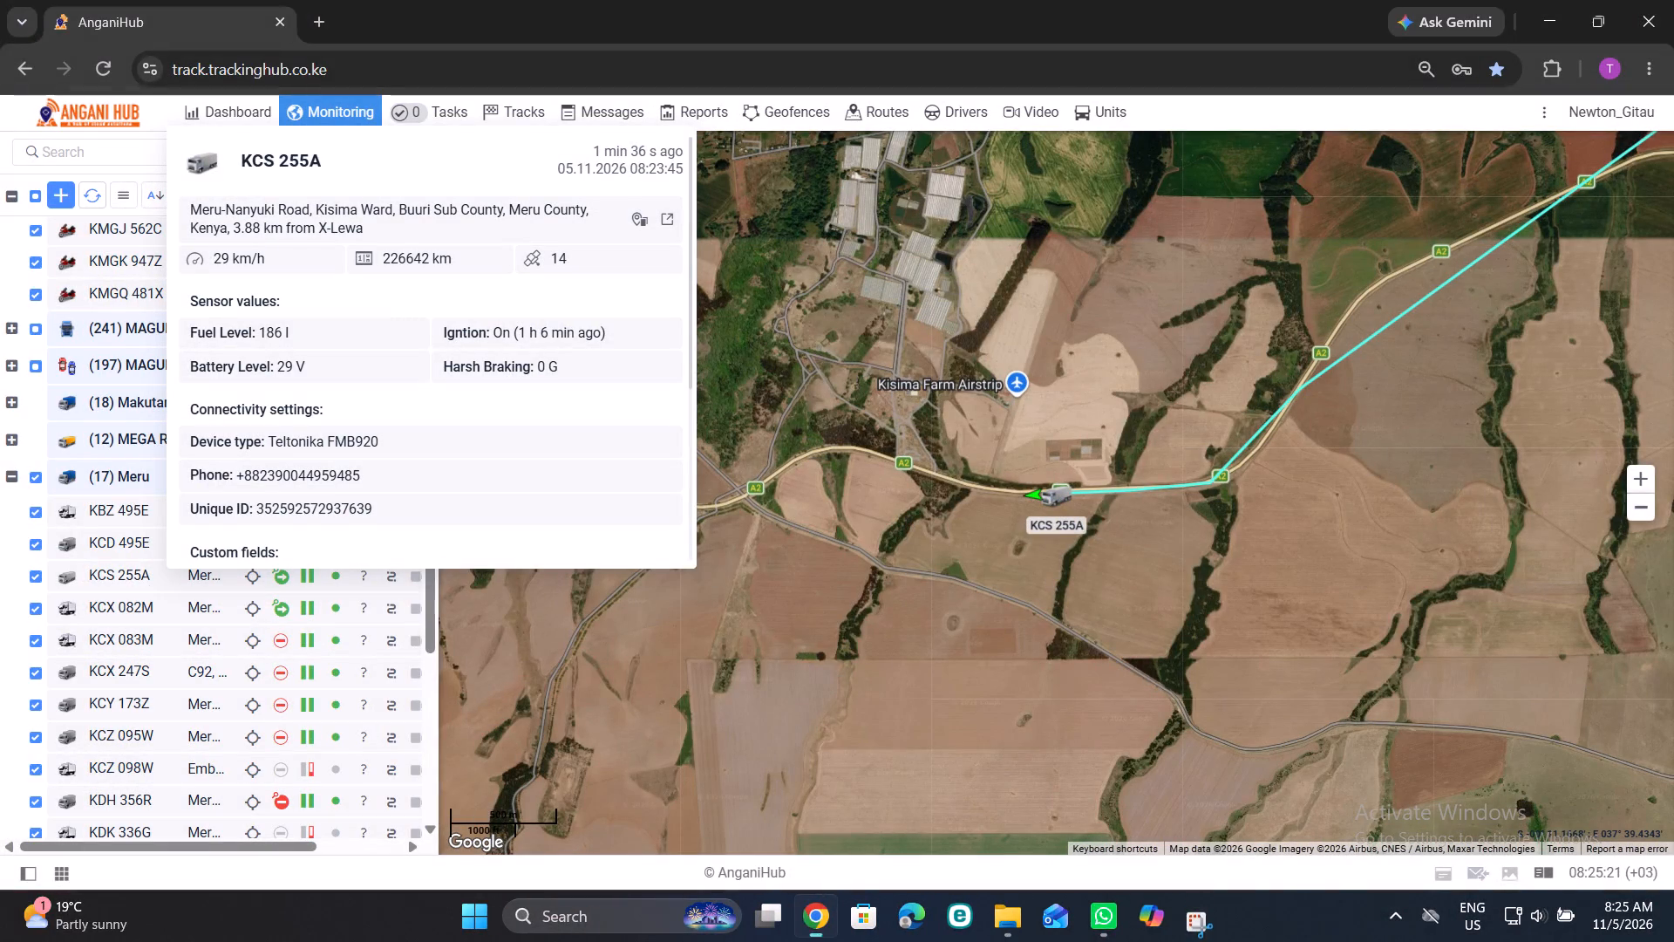
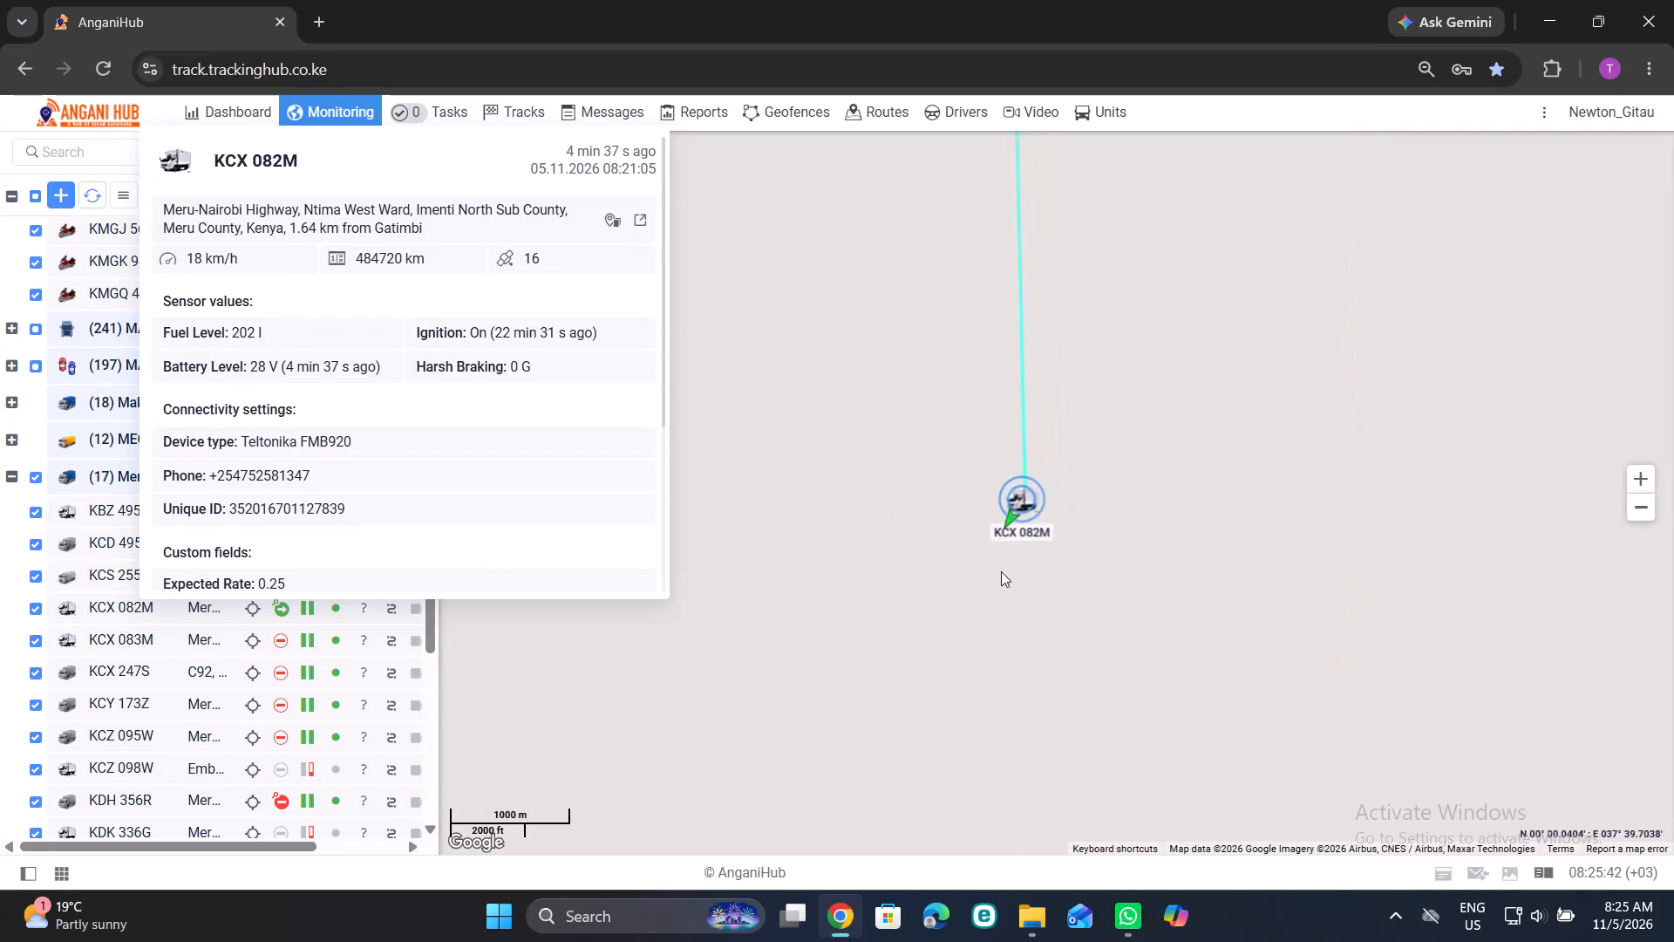
{"action": "left_click_drag", "start_coordinate": [971, 631], "coordinate": [970, 450]}
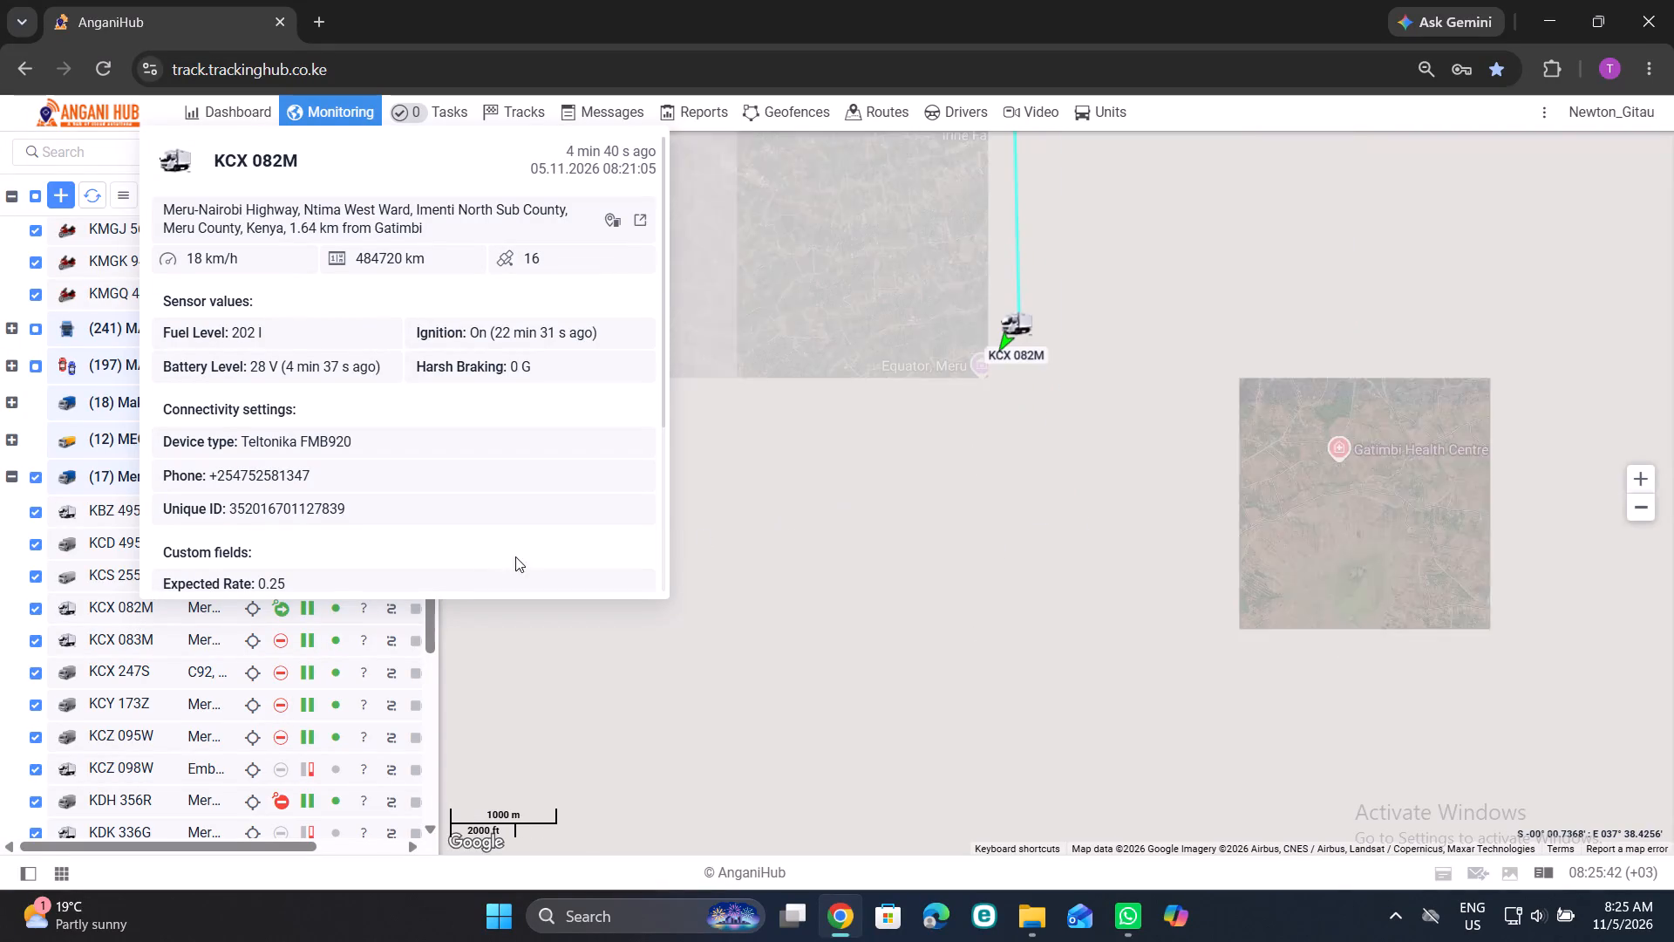
{"action": "key", "text": "shift+super+s"}
{"action": "triple_click", "coordinate": [128, 609]}
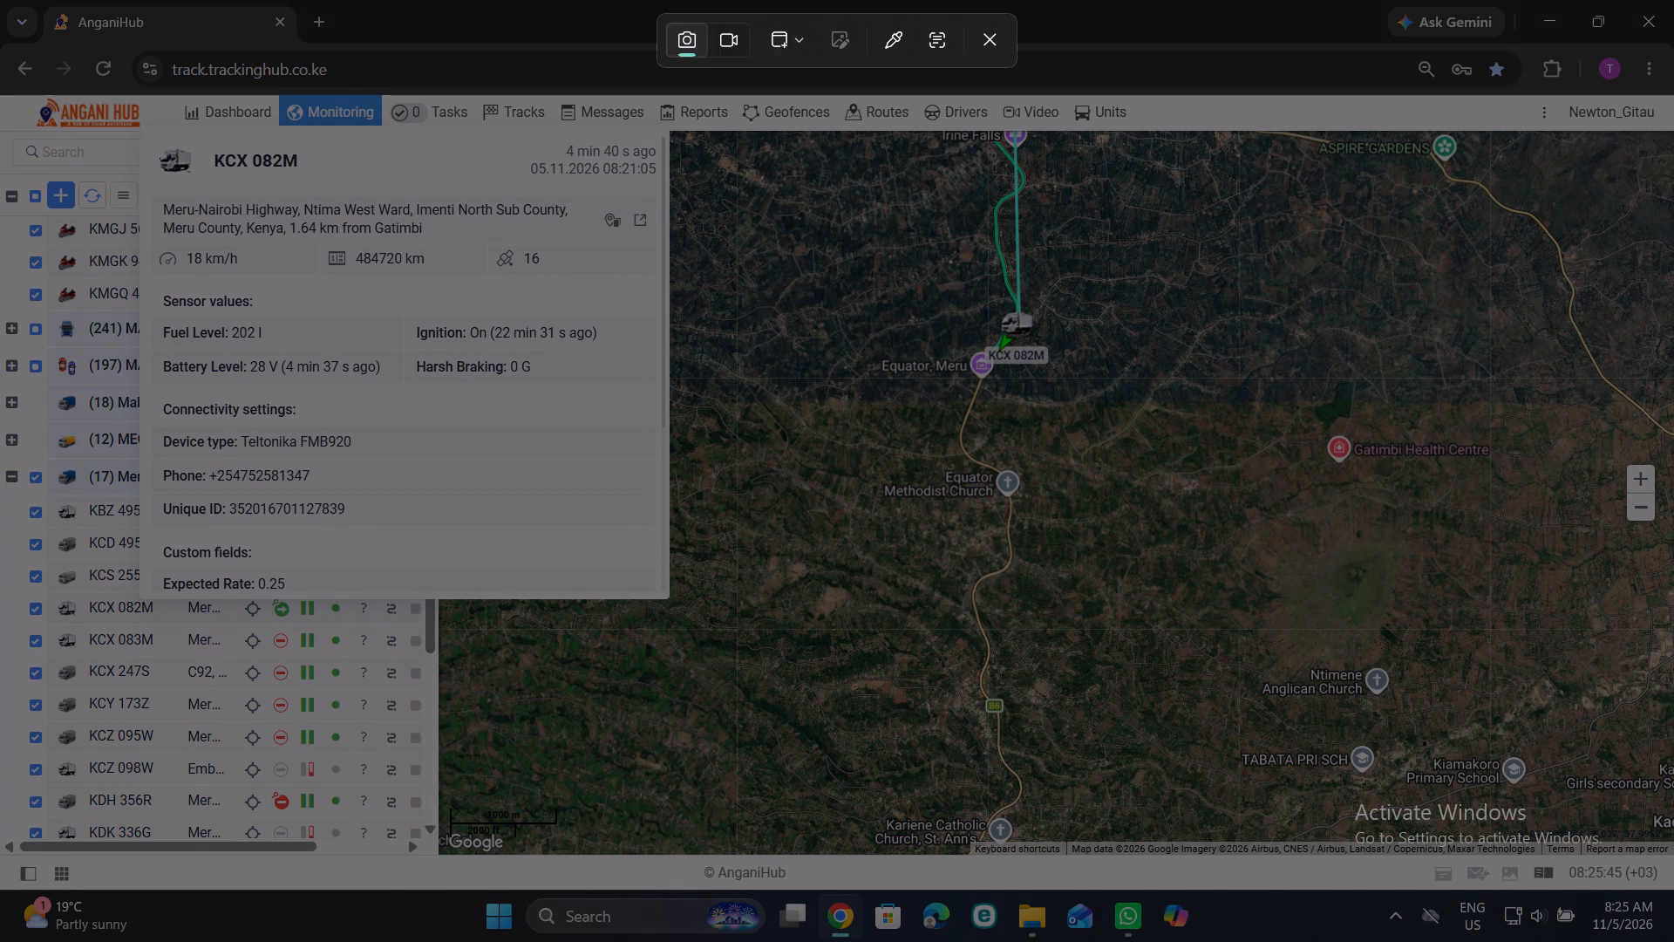
{"action": "left_click", "coordinate": [128, 609]}
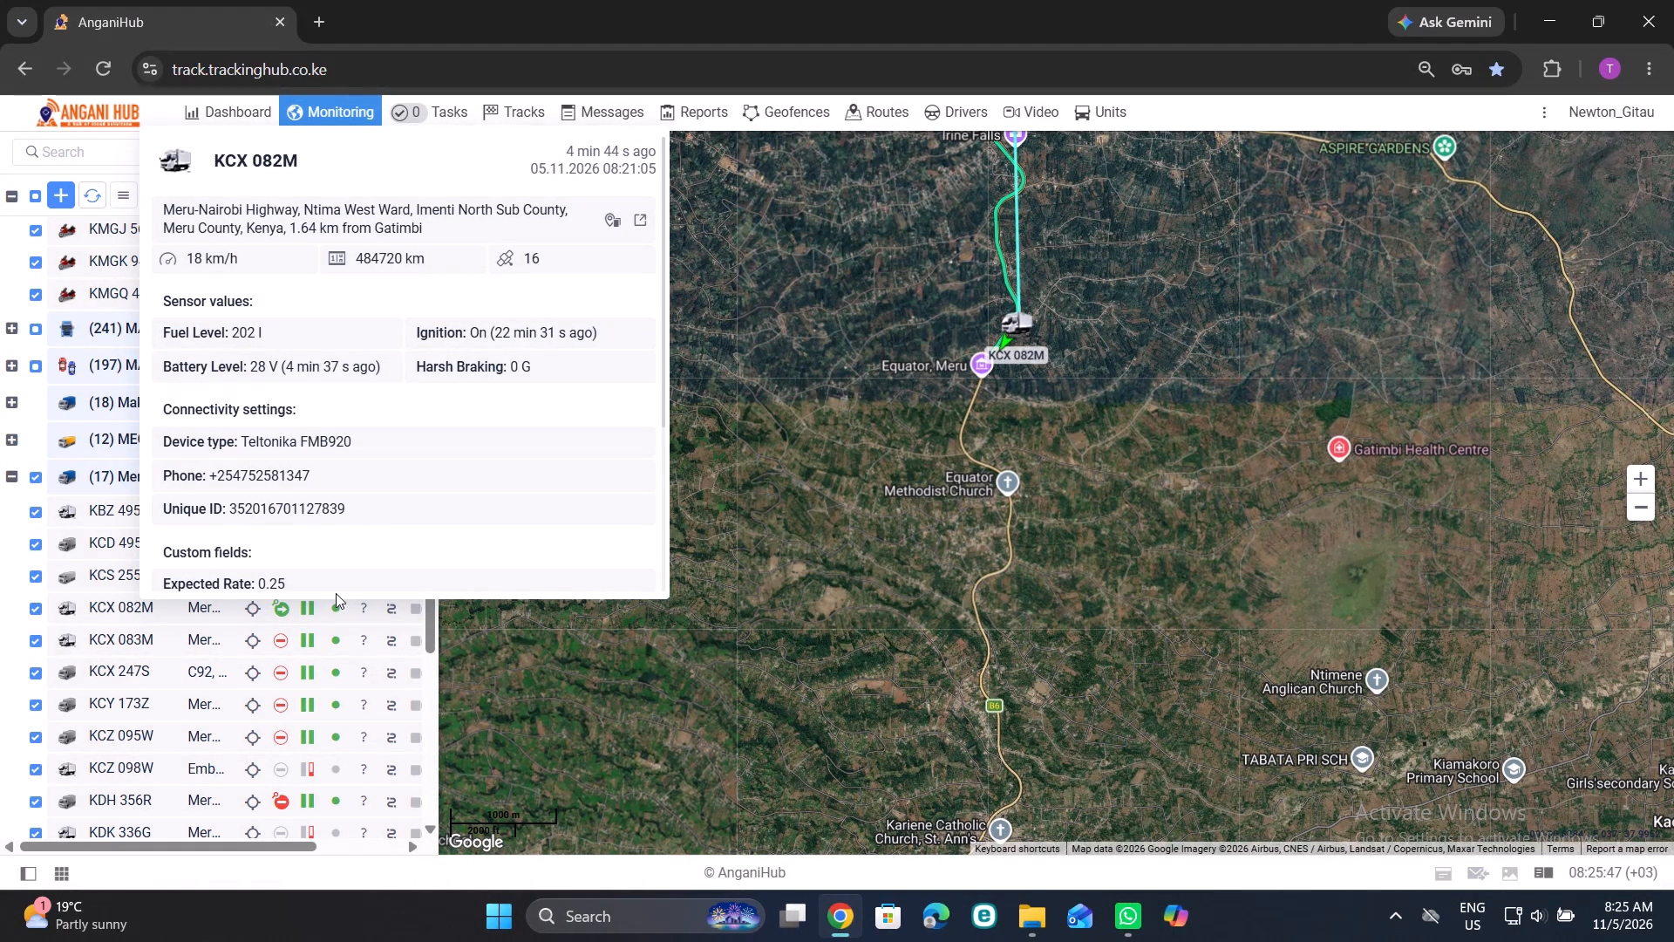
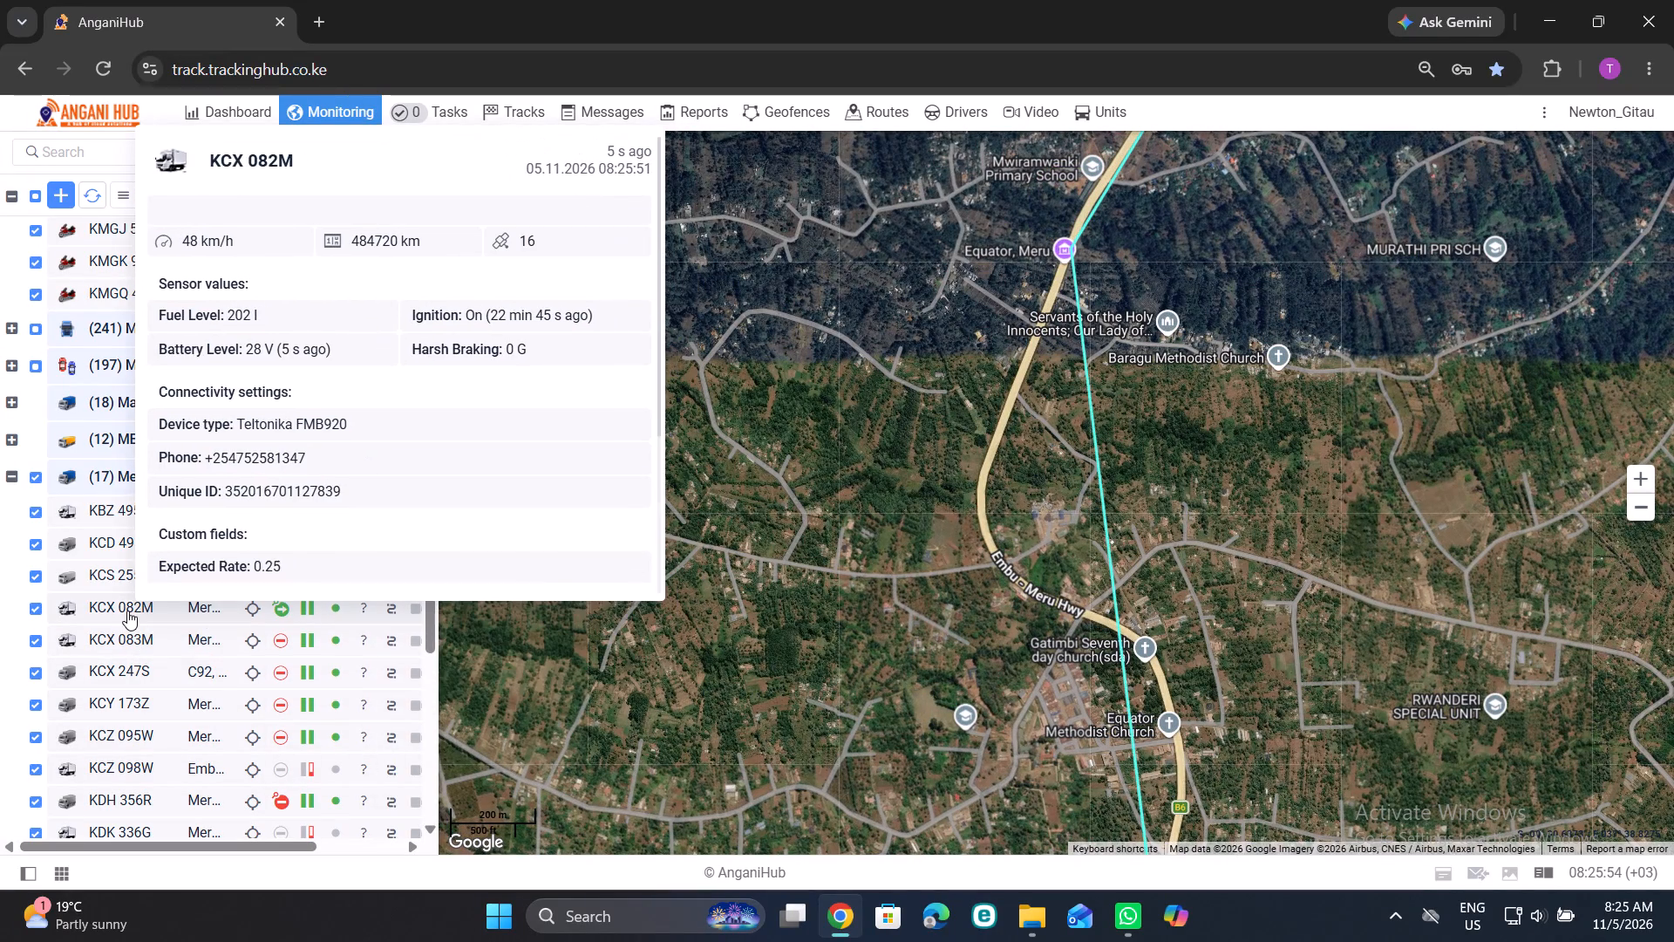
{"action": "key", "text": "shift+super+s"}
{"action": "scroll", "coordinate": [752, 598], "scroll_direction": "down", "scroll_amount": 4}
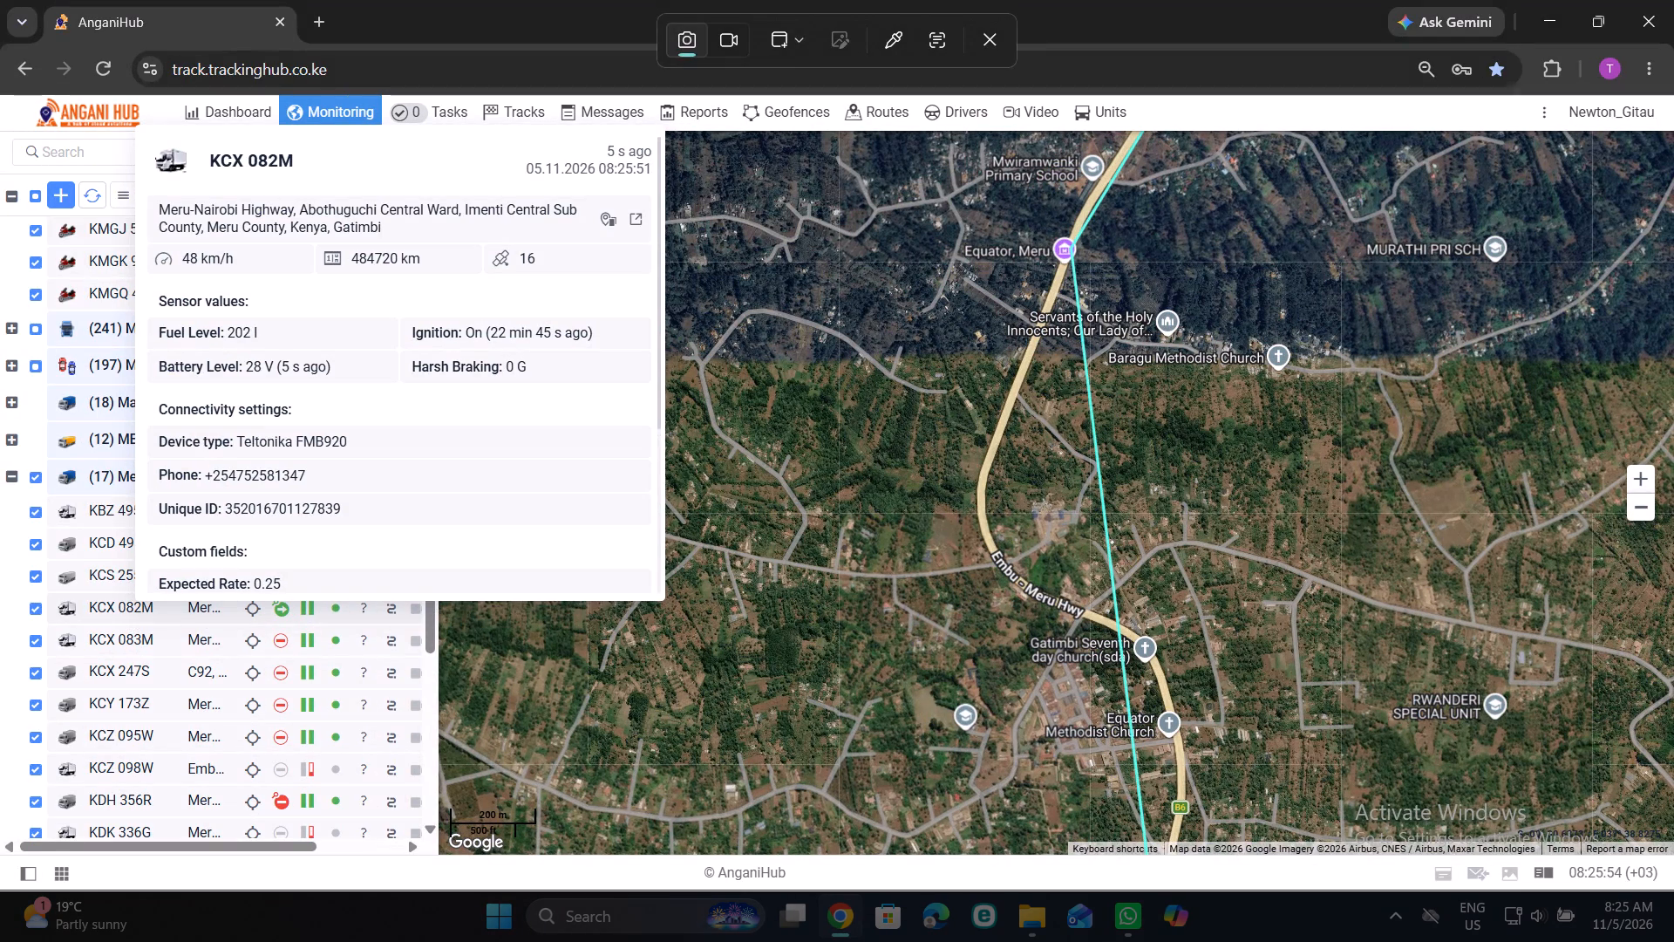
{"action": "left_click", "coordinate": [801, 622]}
{"action": "scroll", "coordinate": [801, 622], "scroll_direction": "down", "scroll_amount": 4}
{"action": "scroll", "coordinate": [826, 712], "scroll_direction": "down", "scroll_amount": 2}
{"action": "left_click_drag", "start_coordinate": [826, 712], "coordinate": [984, 386]}
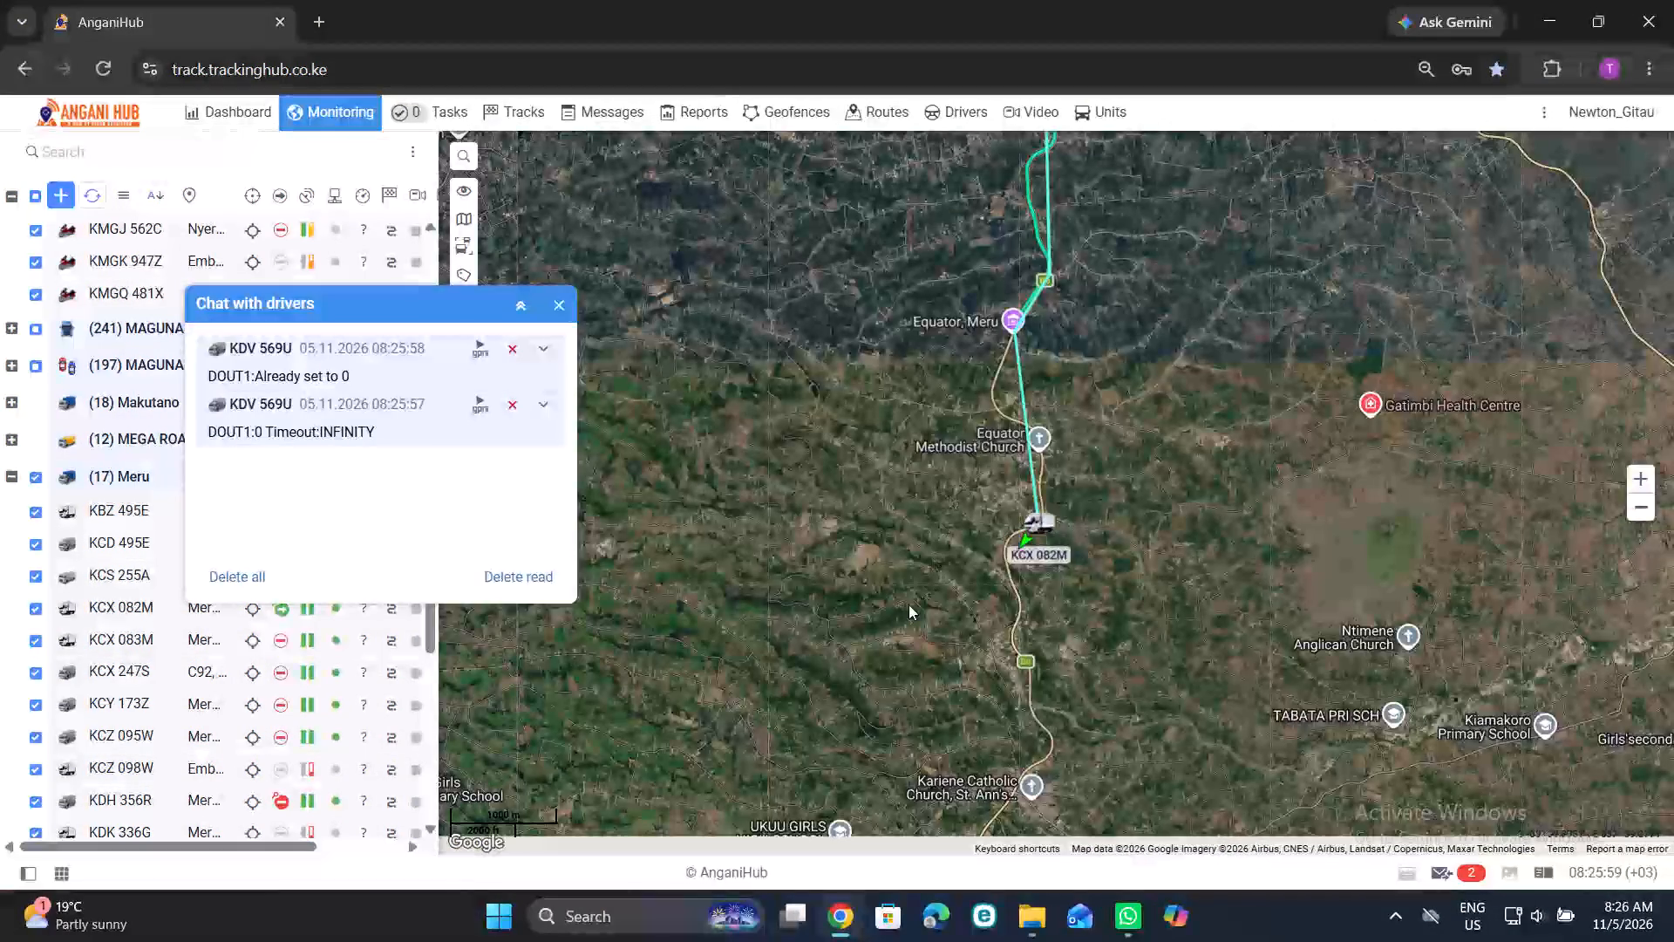
{"action": "left_click", "coordinate": [570, 313]}
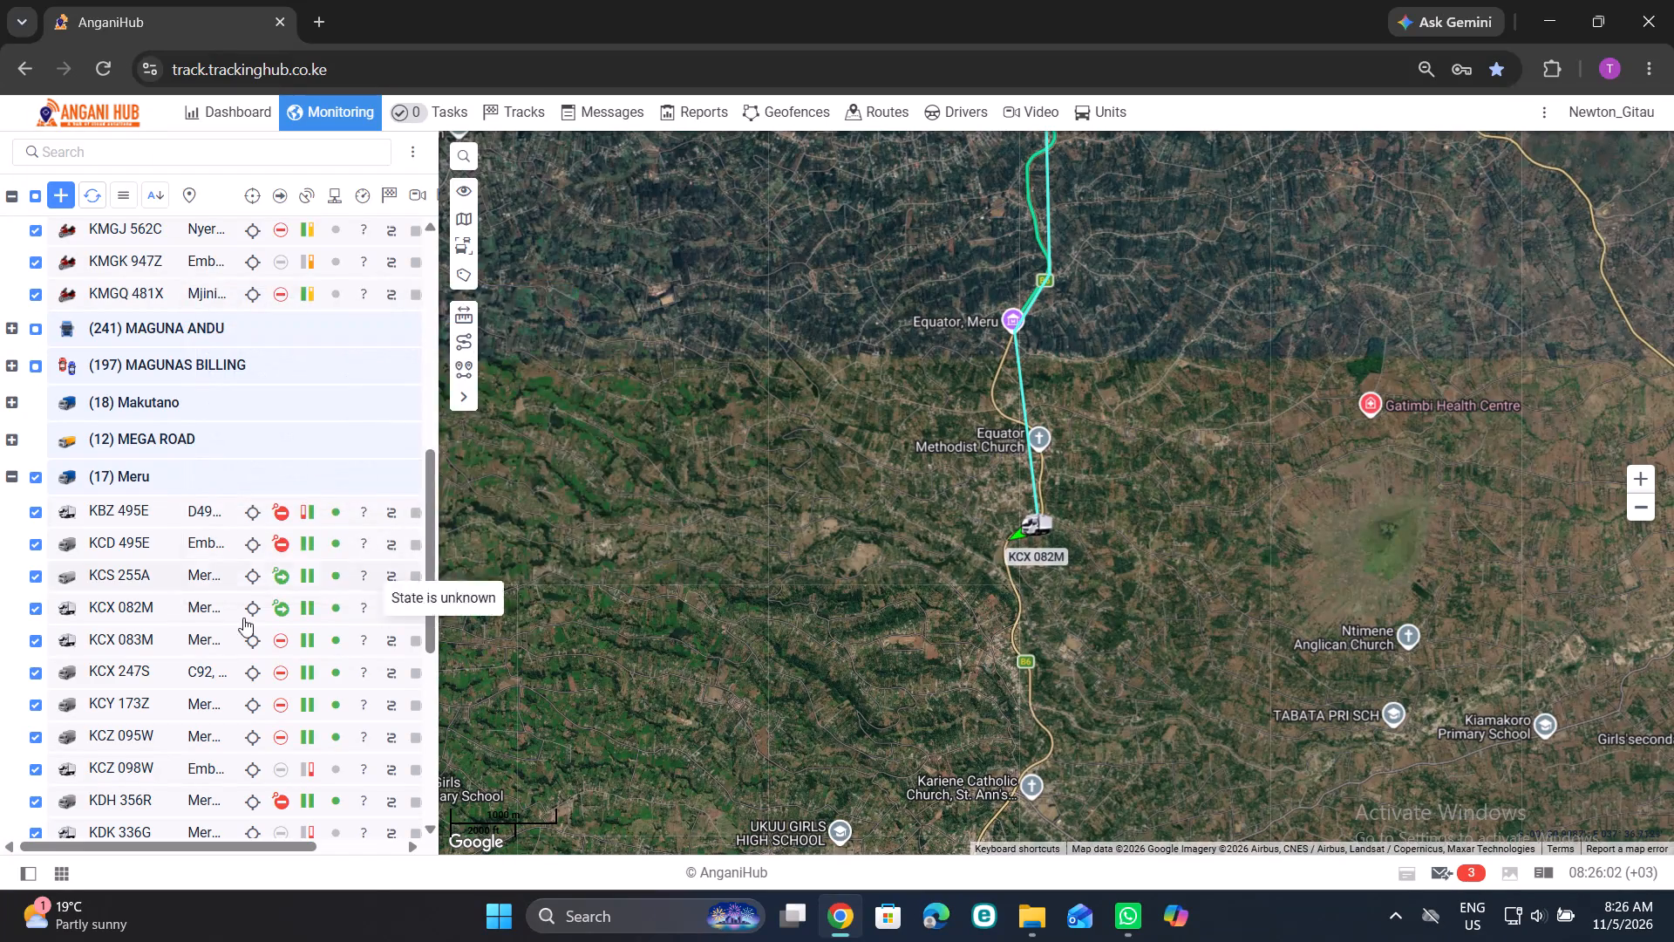
{"action": "key", "text": "shift+super+s"}
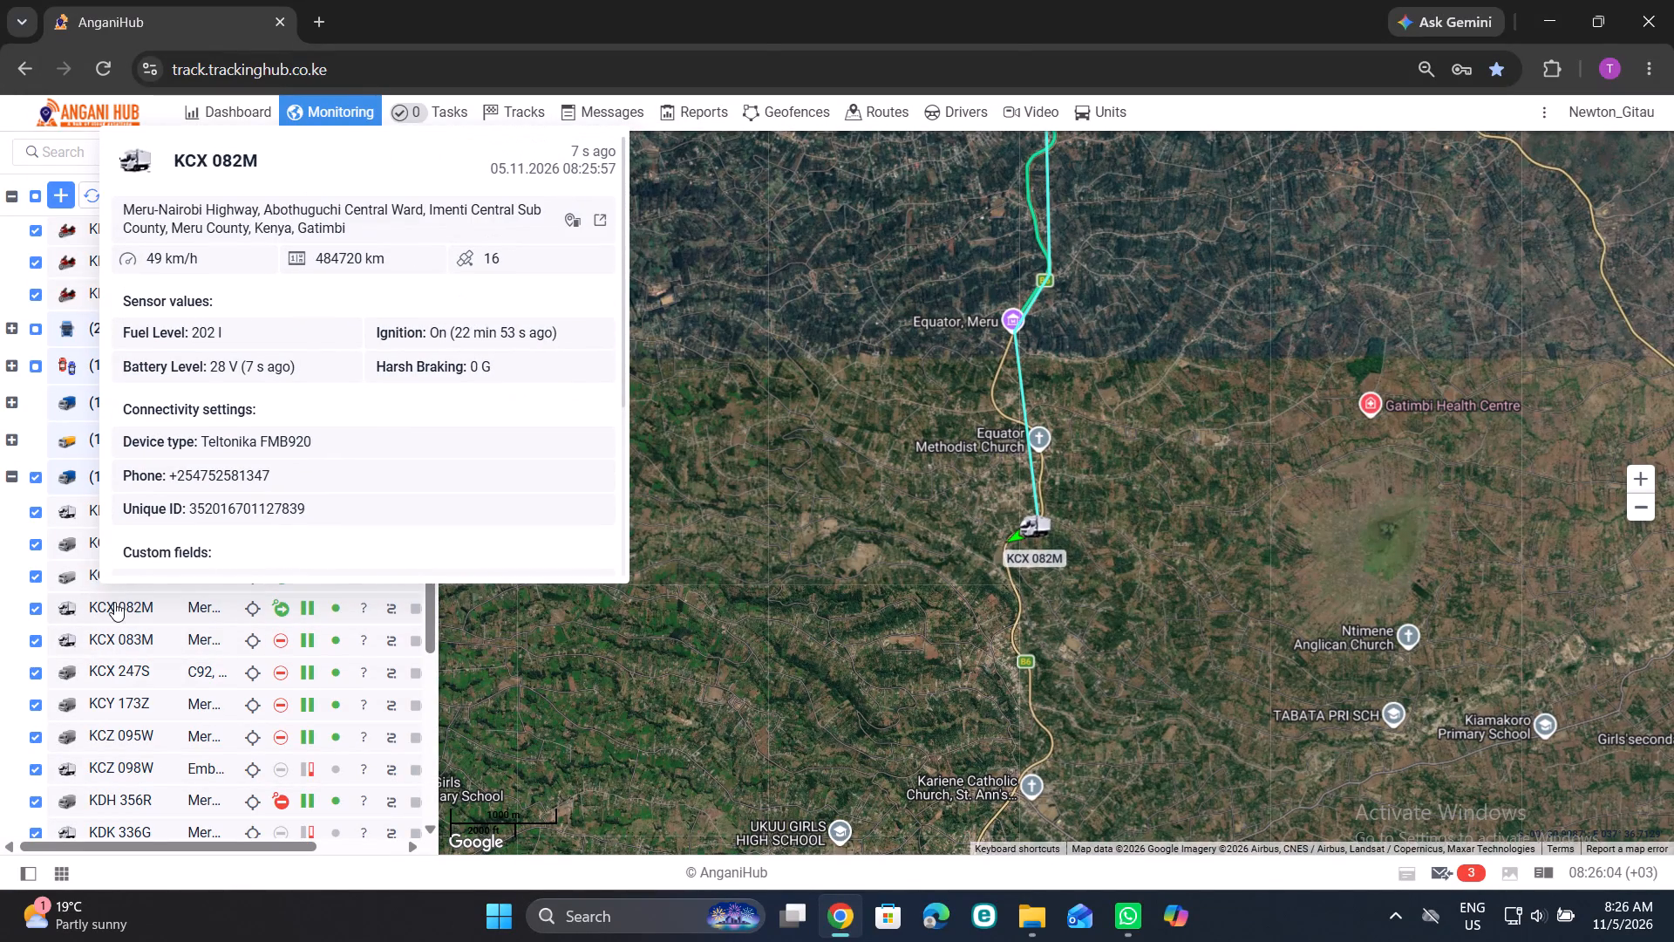
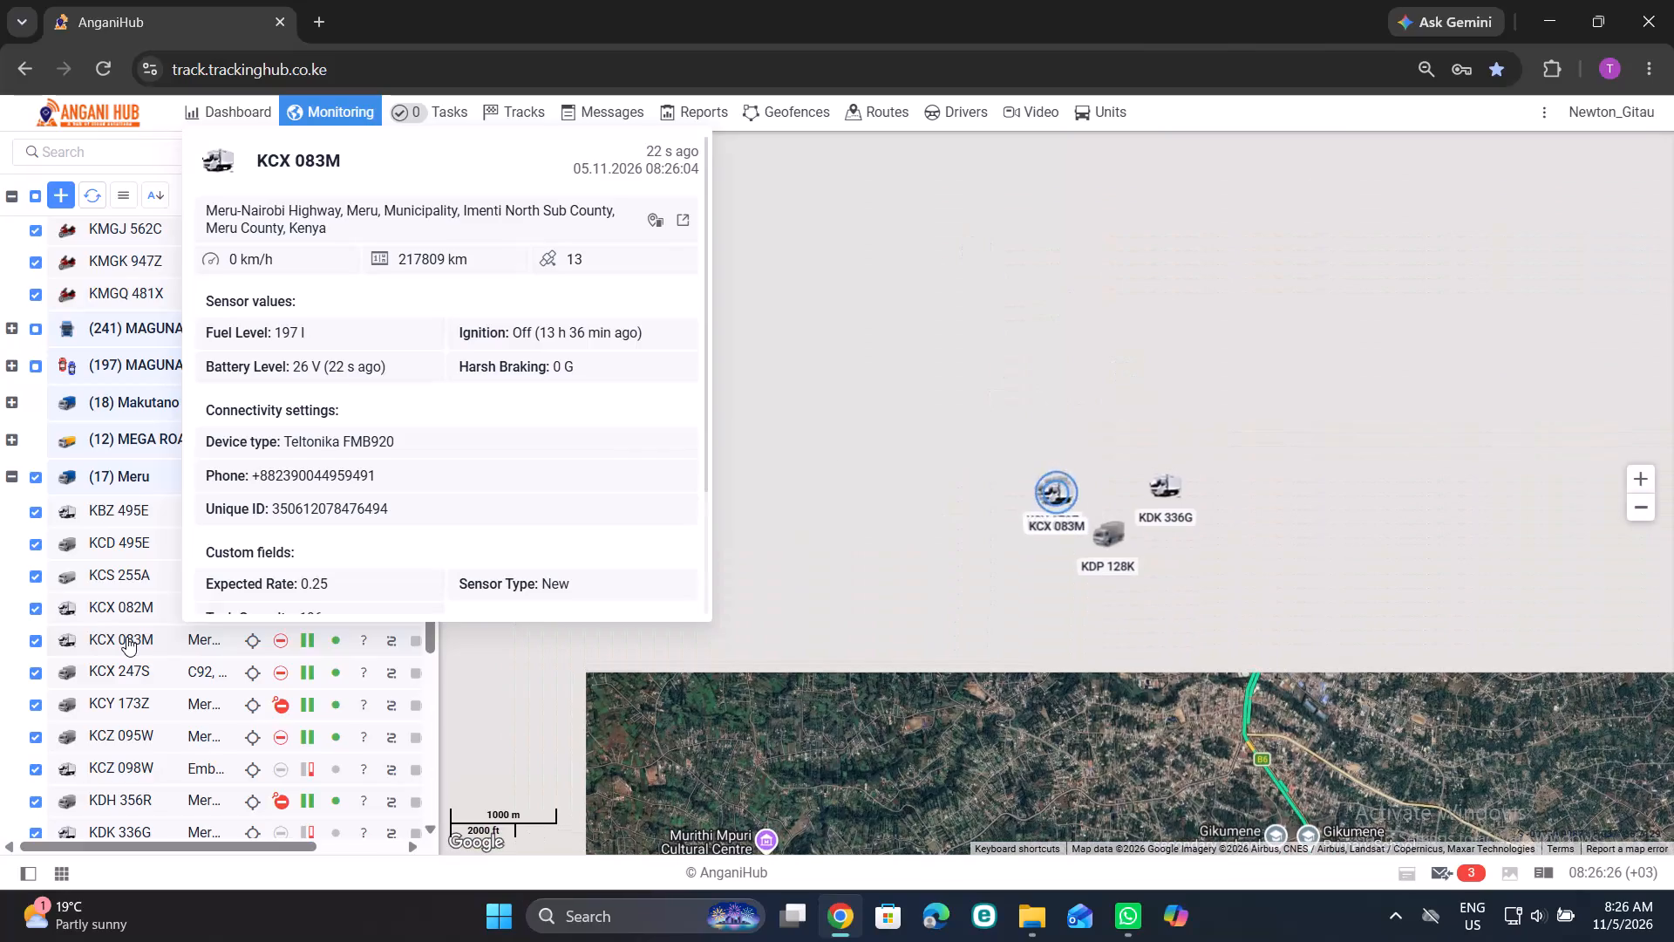
{"action": "left_click", "coordinate": [115, 661]}
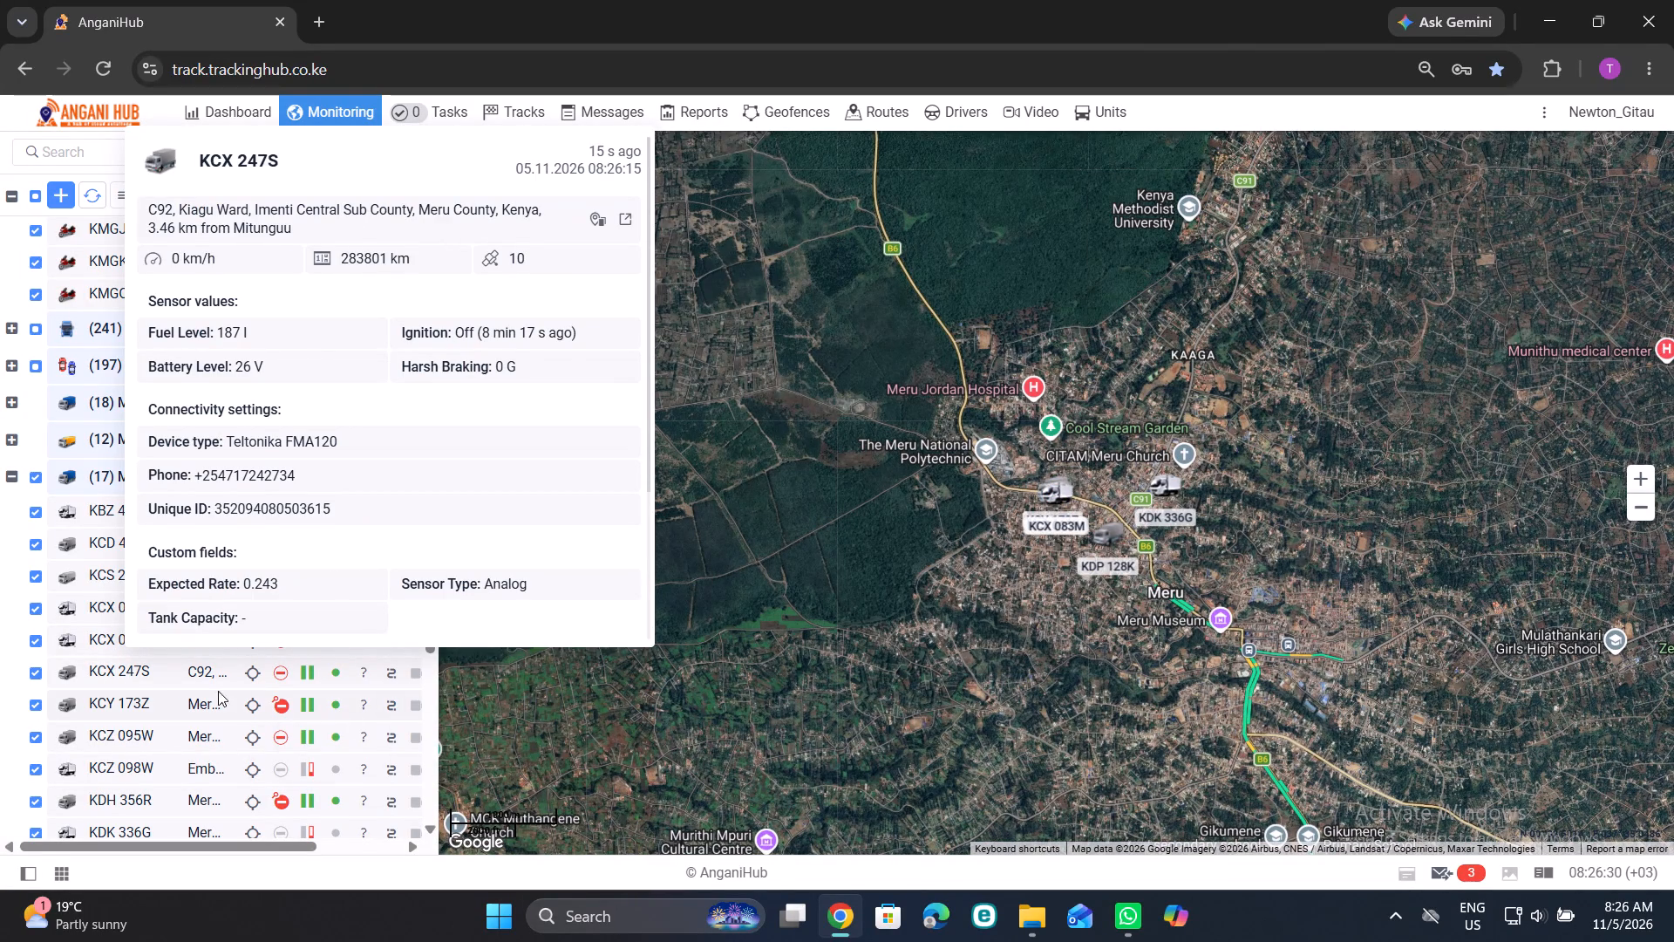
{"action": "left_click", "coordinate": [112, 663]}
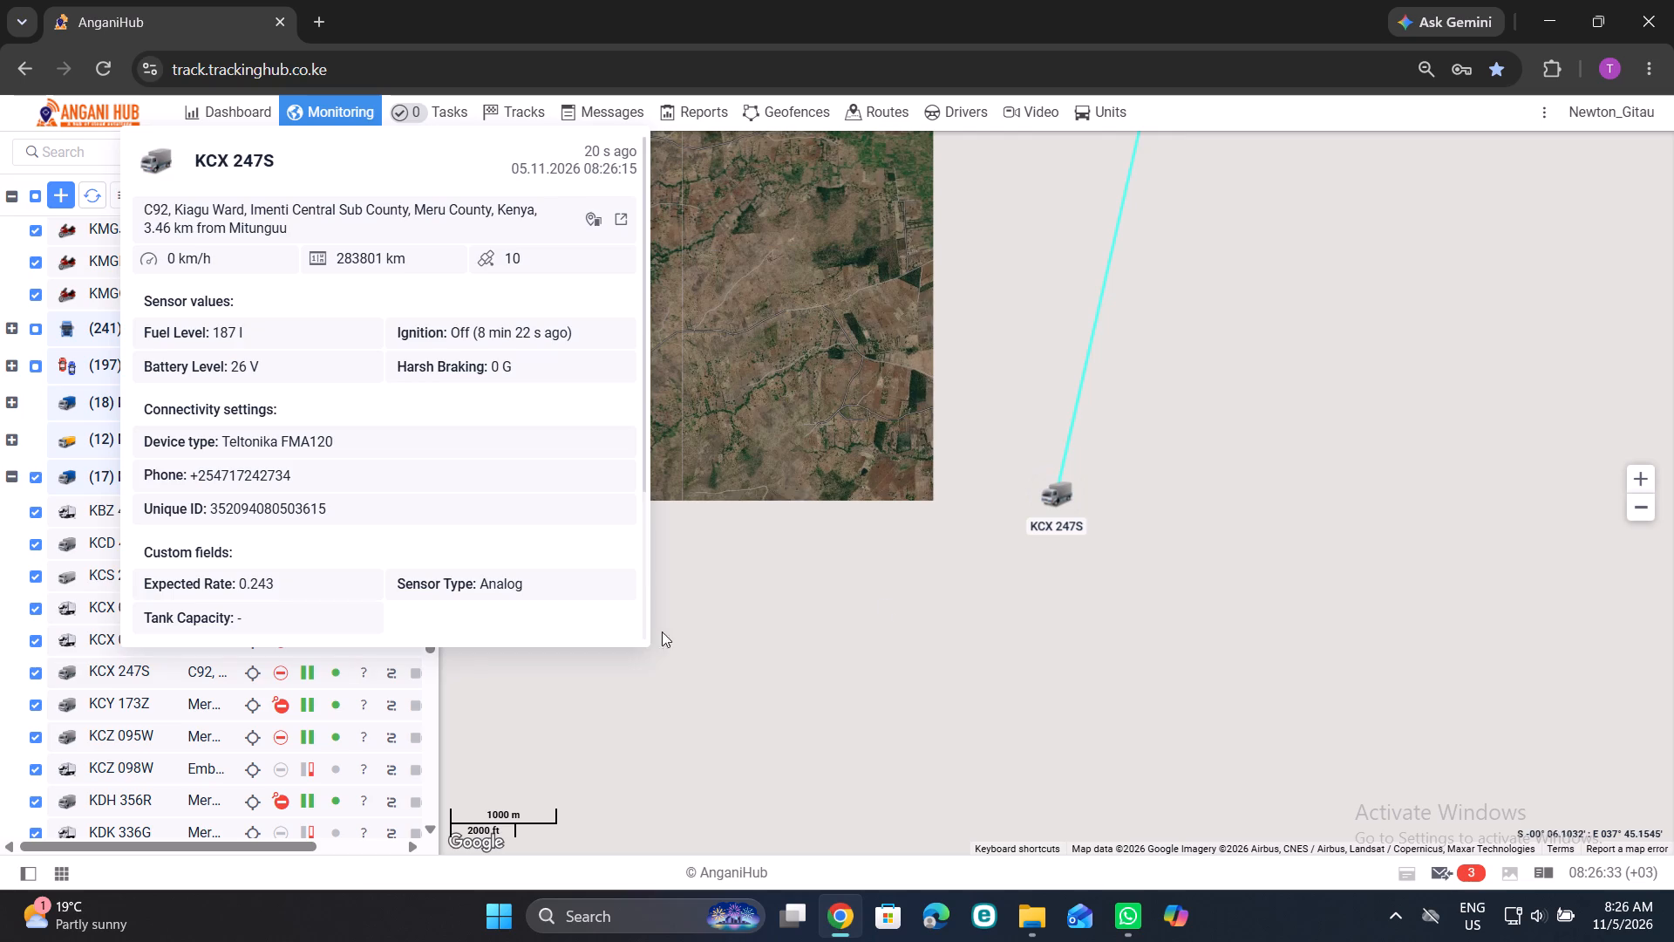
{"action": "scroll", "coordinate": [1079, 529], "scroll_direction": "up", "scroll_amount": 7}
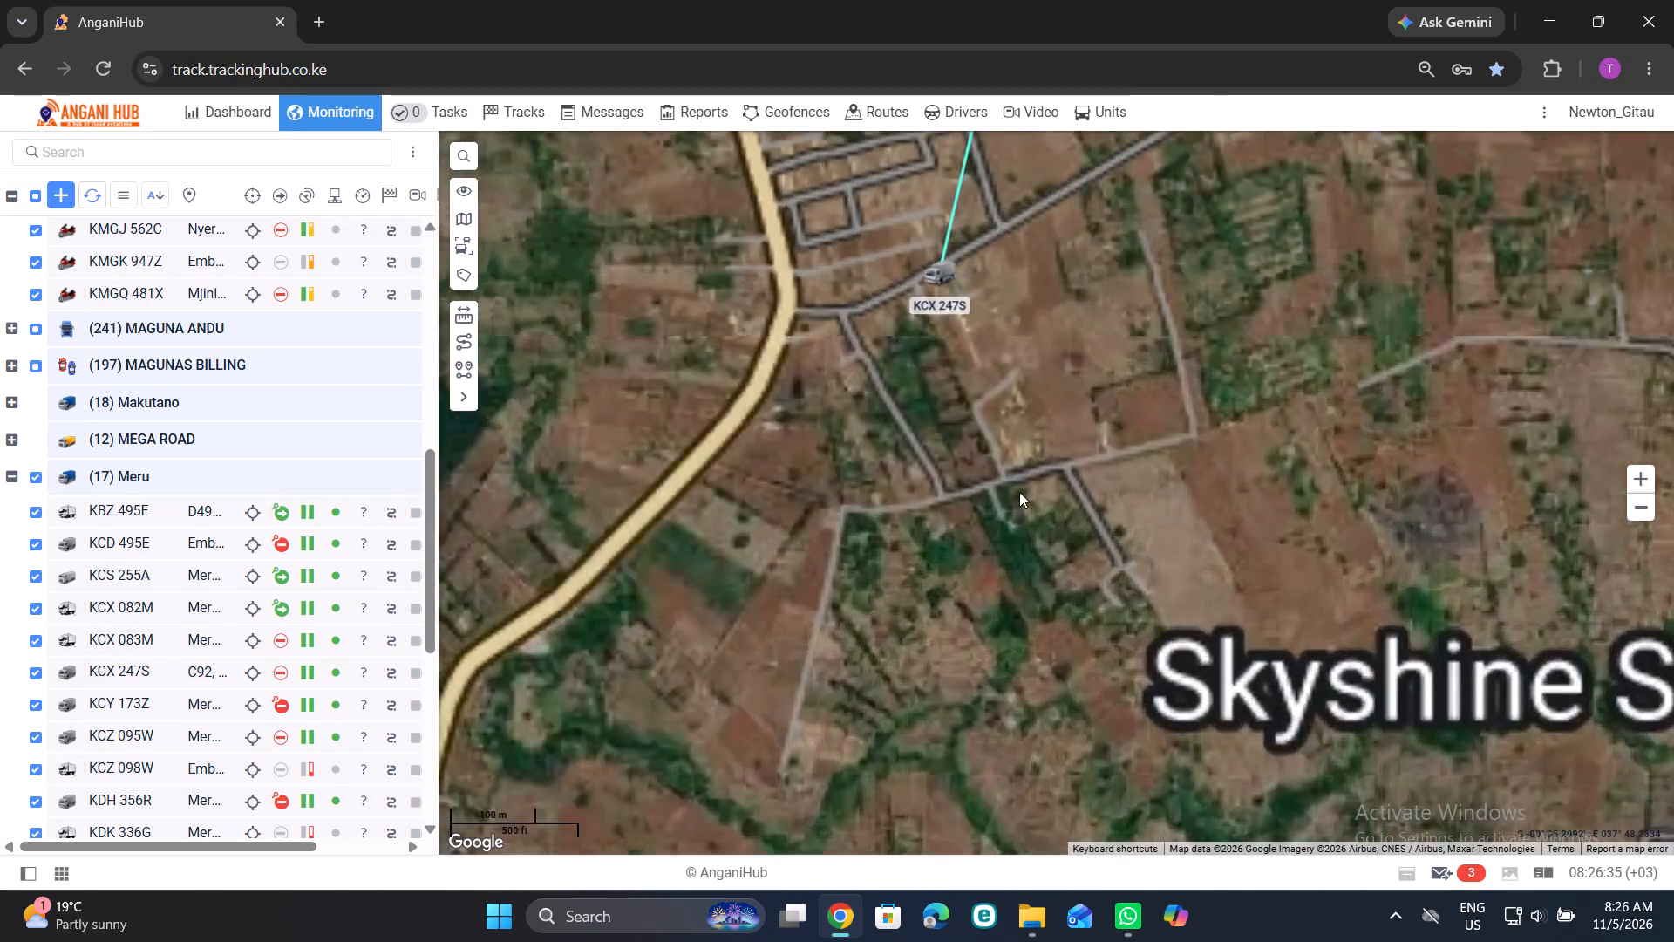
{"action": "left_click_drag", "start_coordinate": [1019, 492], "coordinate": [1100, 809]}
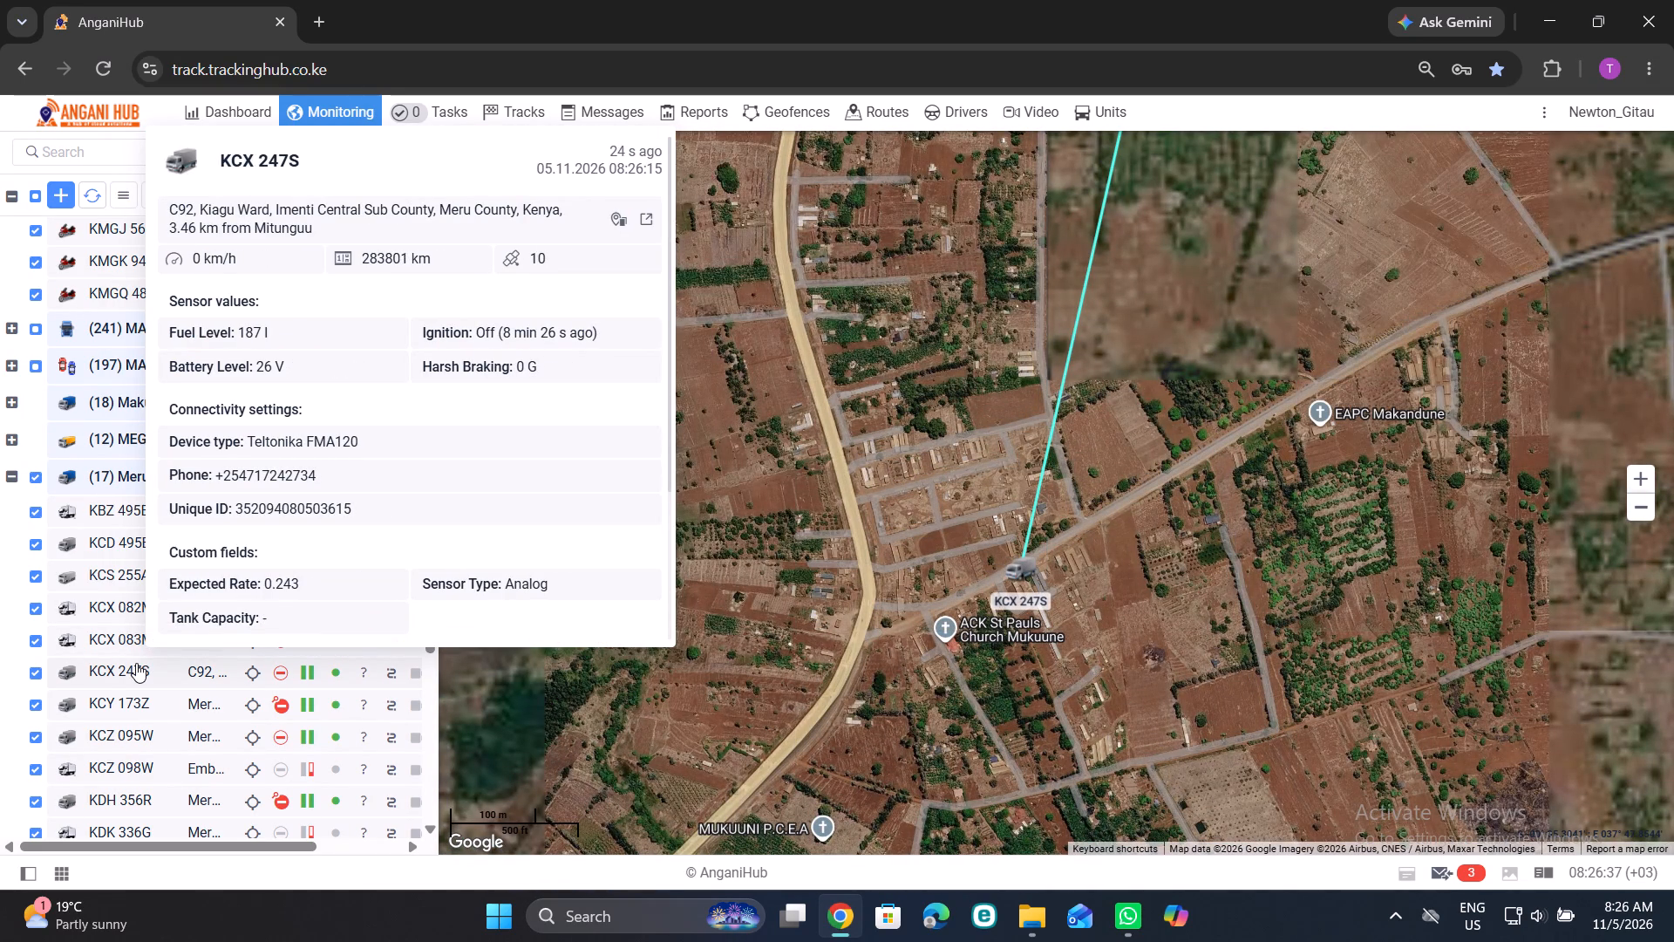
{"action": "key", "text": "shift+super+s"}
{"action": "double_click", "coordinate": [136, 663]}
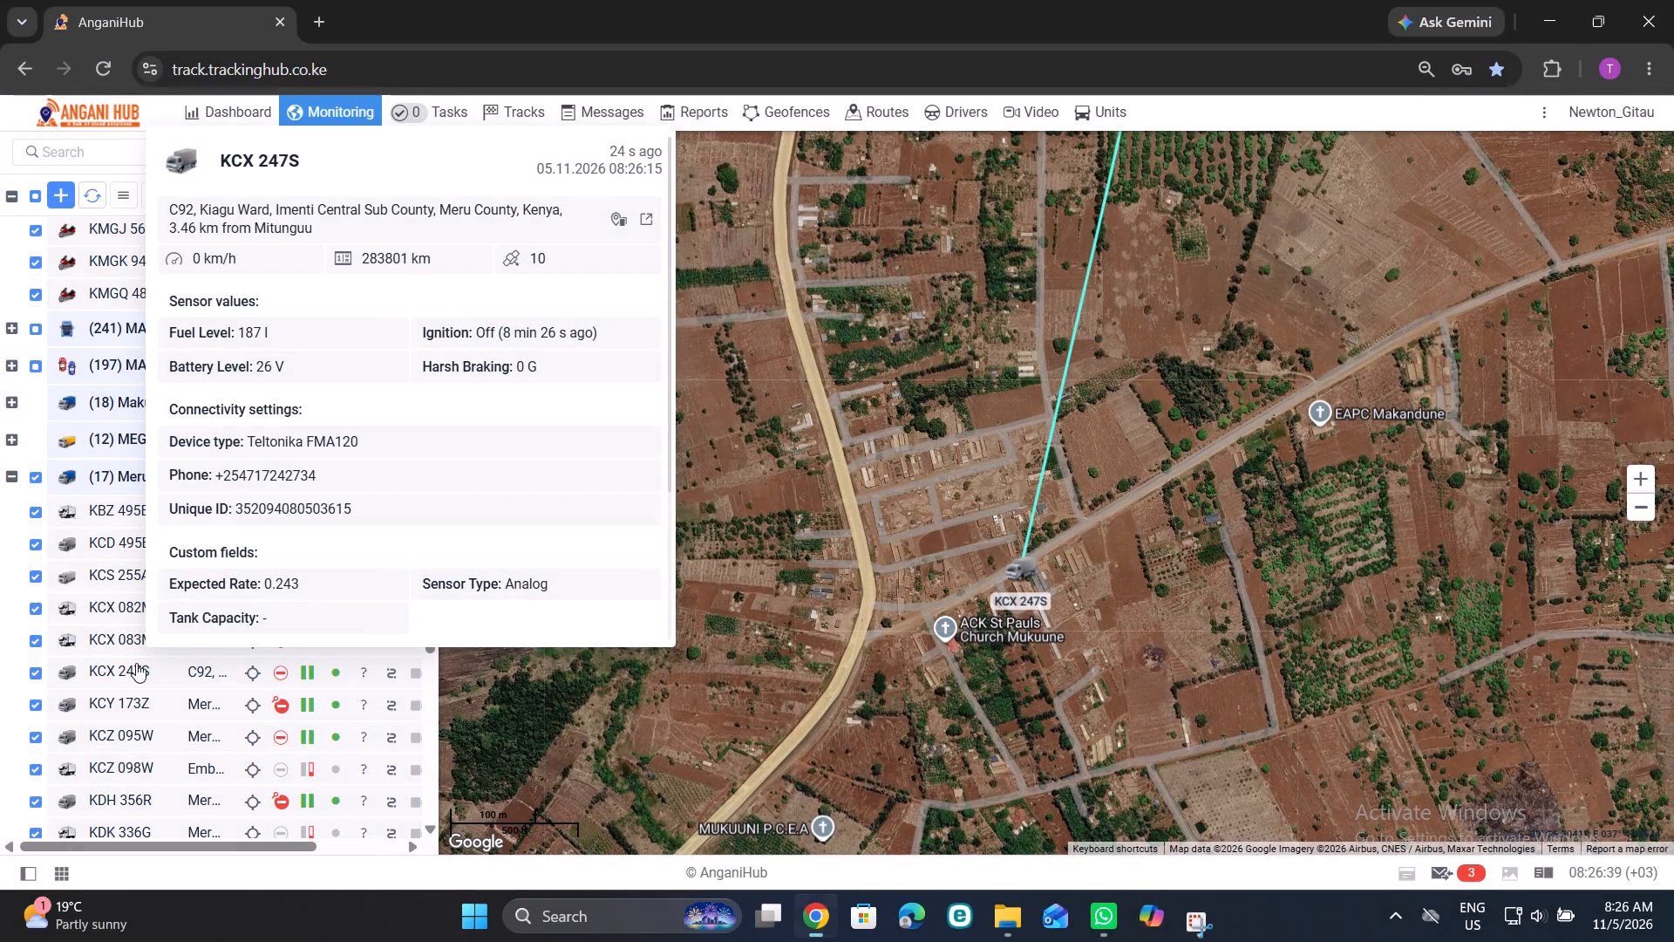
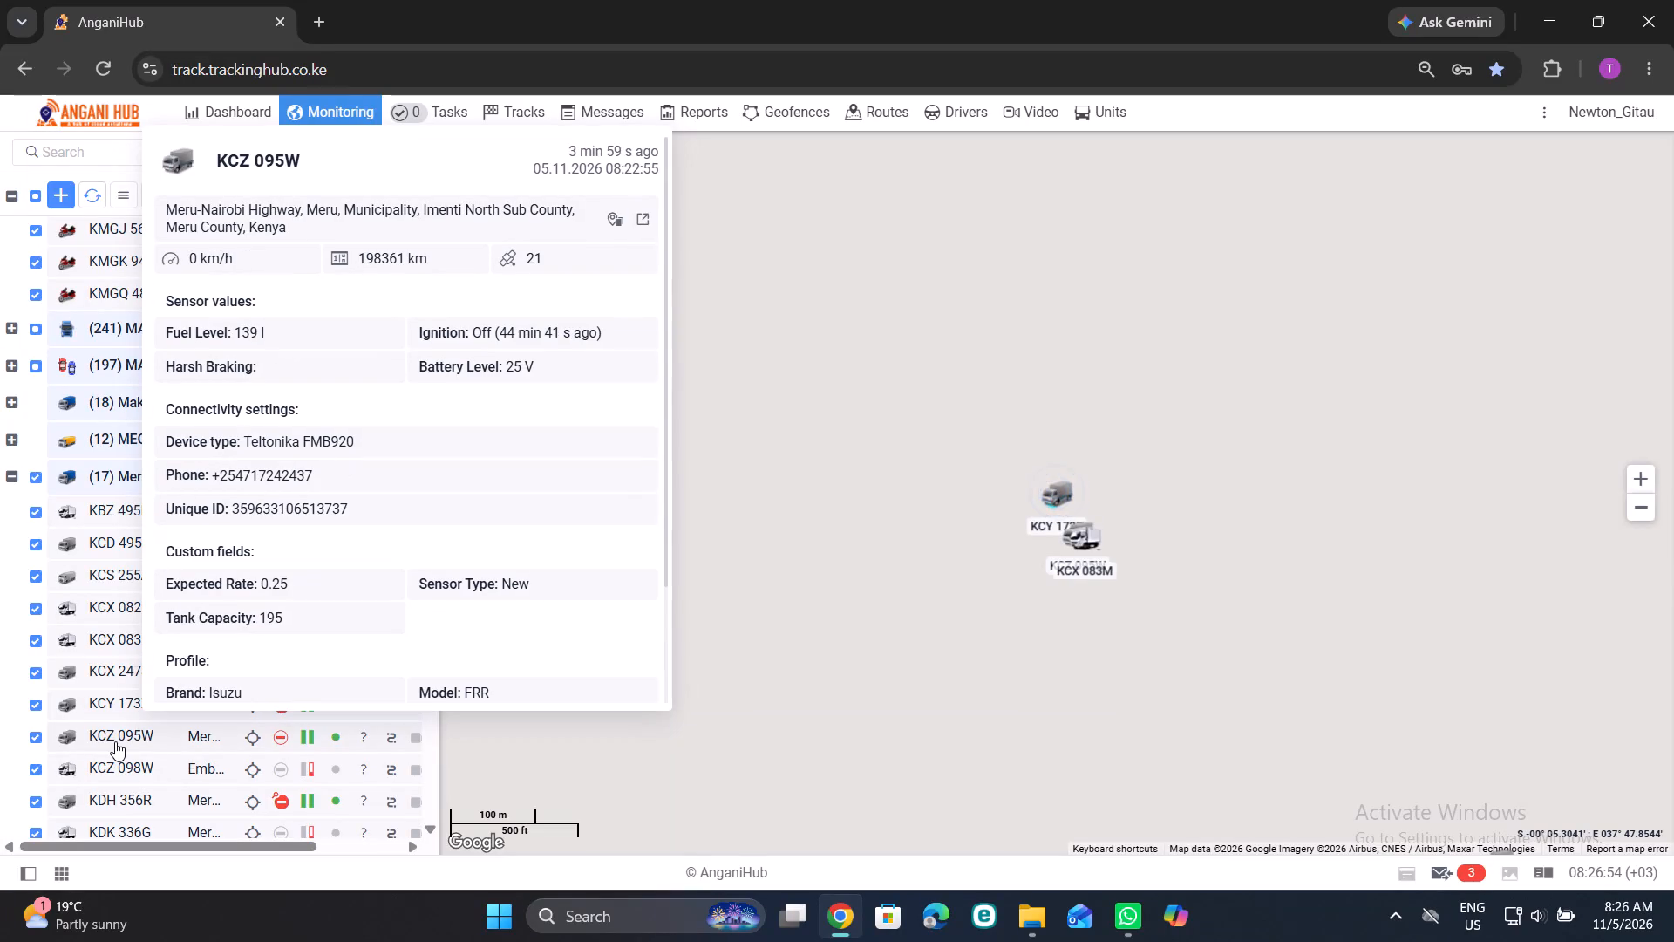
{"action": "left_click", "coordinate": [115, 741]}
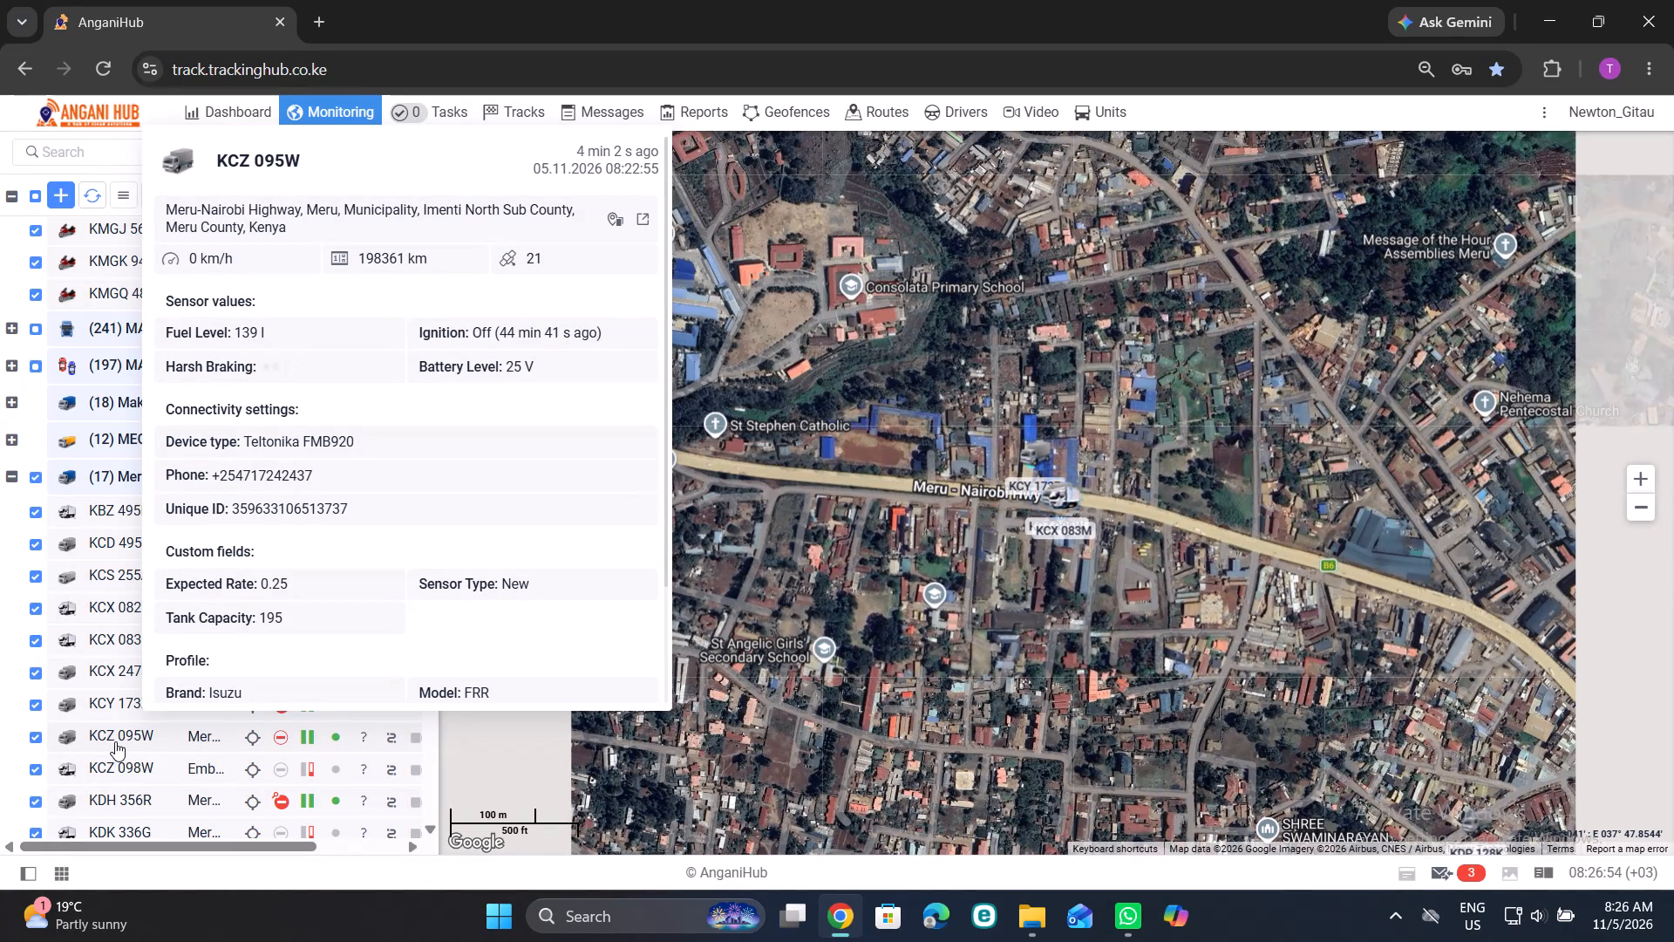
{"action": "left_click", "coordinate": [112, 797]}
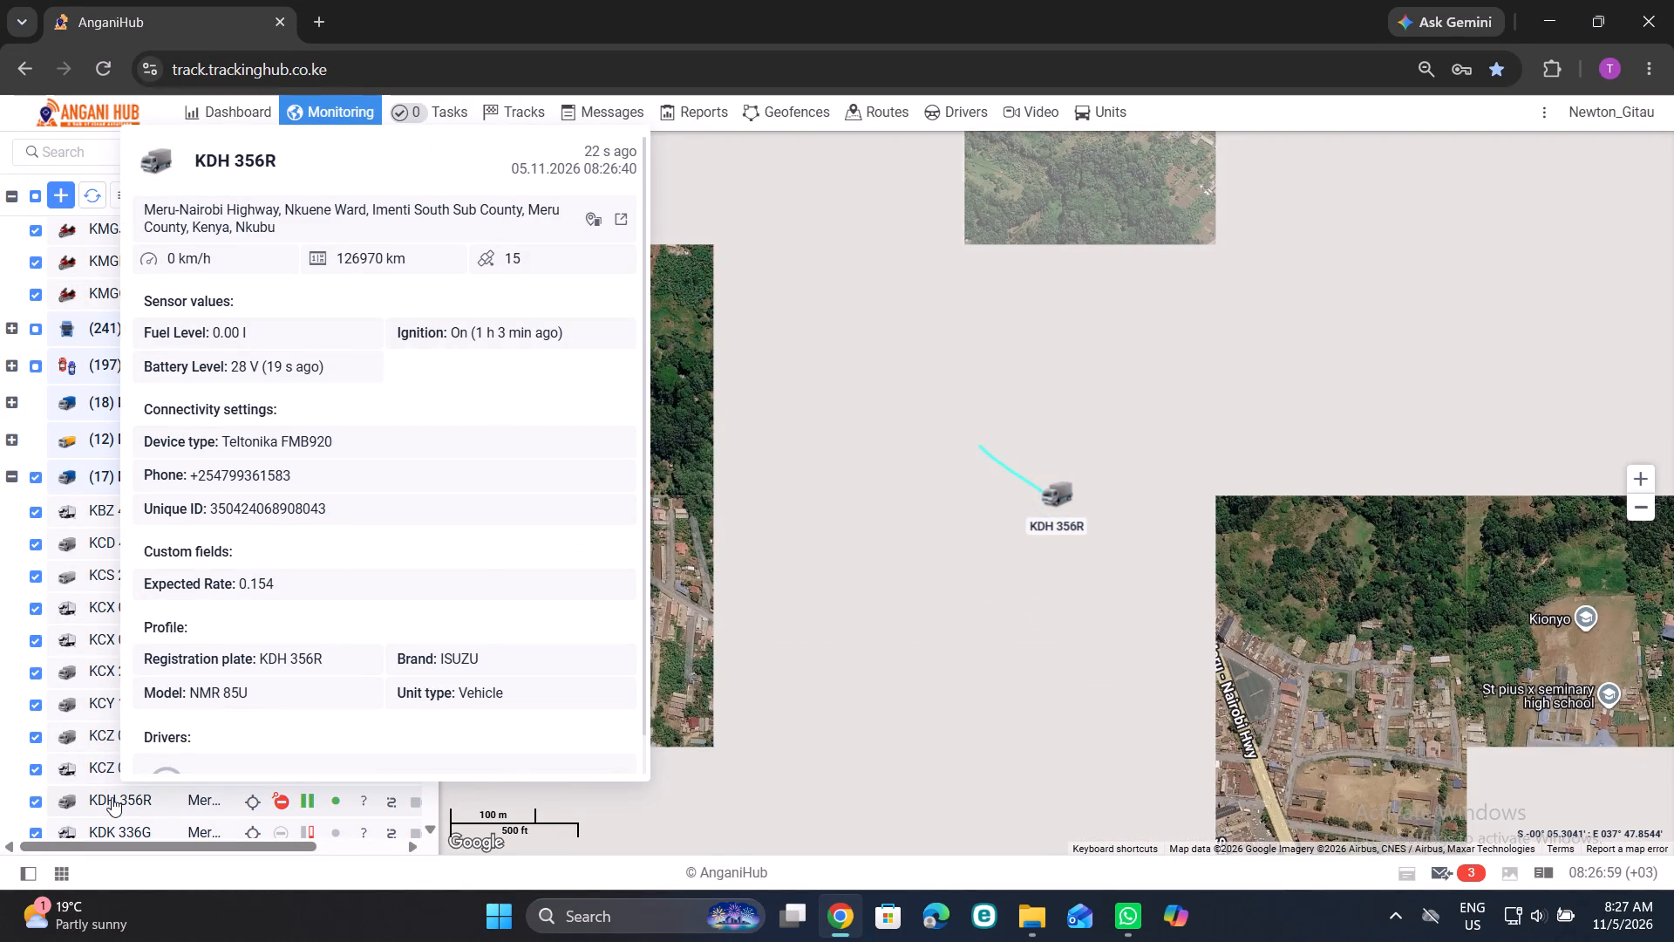
{"action": "key", "text": "shift+super+s"}
{"action": "key", "text": "shift+super+s"}
{"action": "key", "text": "shift+super+s"}
{"action": "key", "text": "shift+super+s"}
{"action": "key", "text": "shift+super+s"}
{"action": "key", "text": "shift+super+s"}
{"action": "key", "text": "shift+super+s"}
{"action": "key", "text": "shift+super+s"}
{"action": "key", "text": "shift+super+s"}
{"action": "key", "text": "shift+super+s"}
{"action": "key", "text": "shift+super+s"}
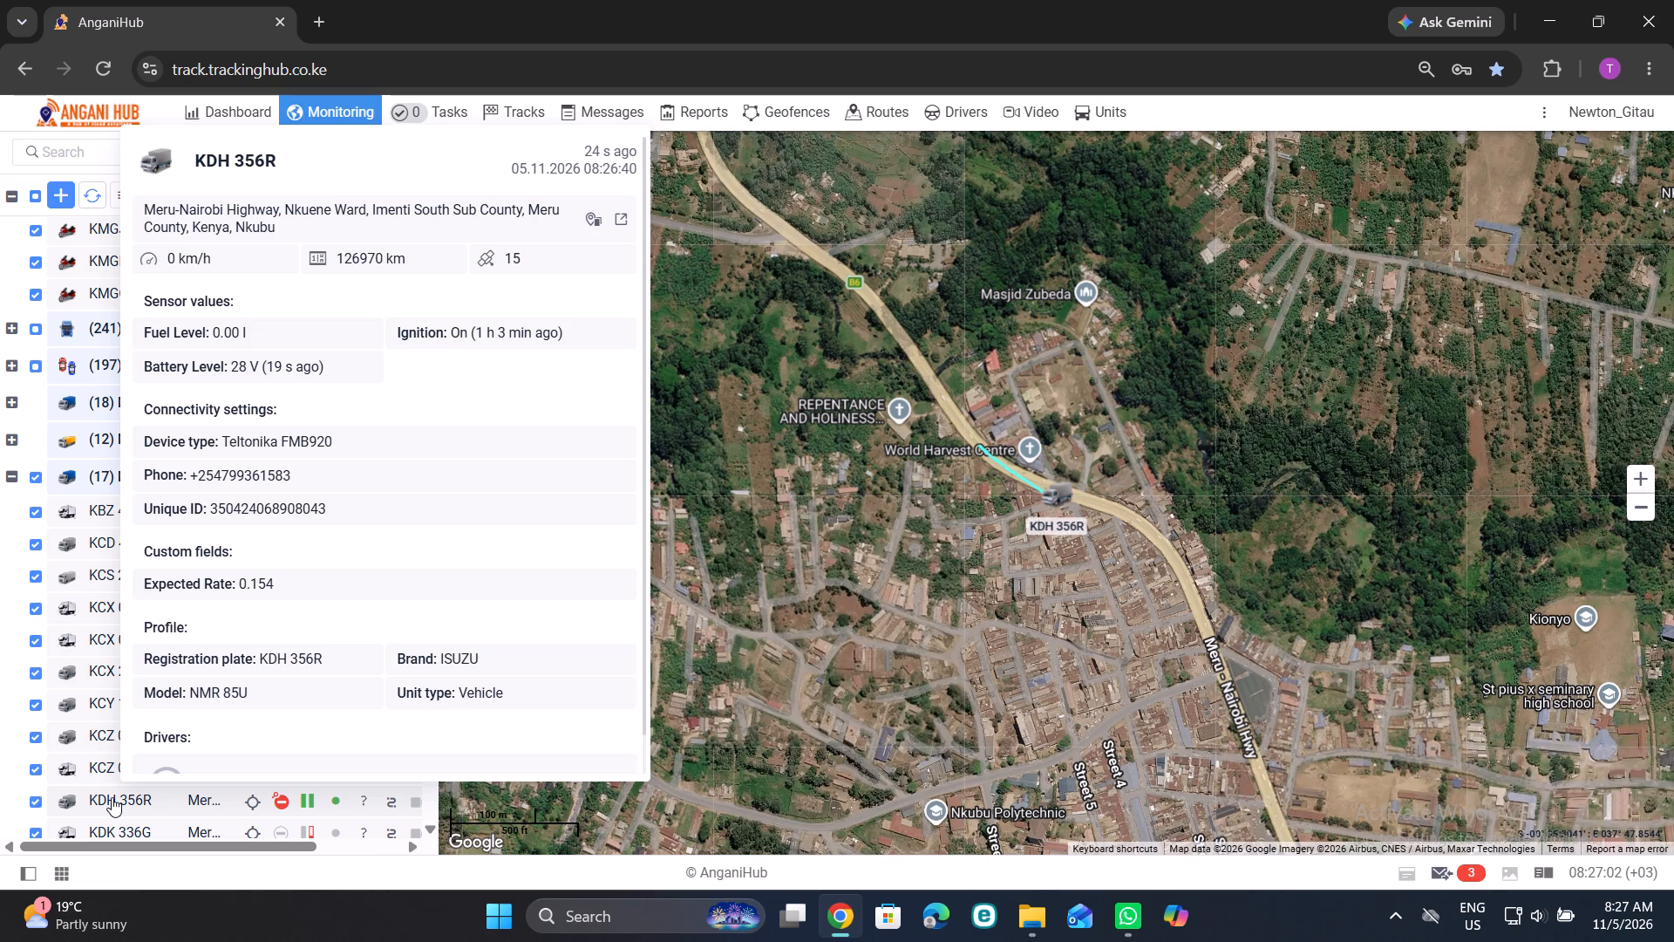
{"action": "double_click", "coordinate": [112, 797]}
{"action": "key", "text": "shift+super+s"}
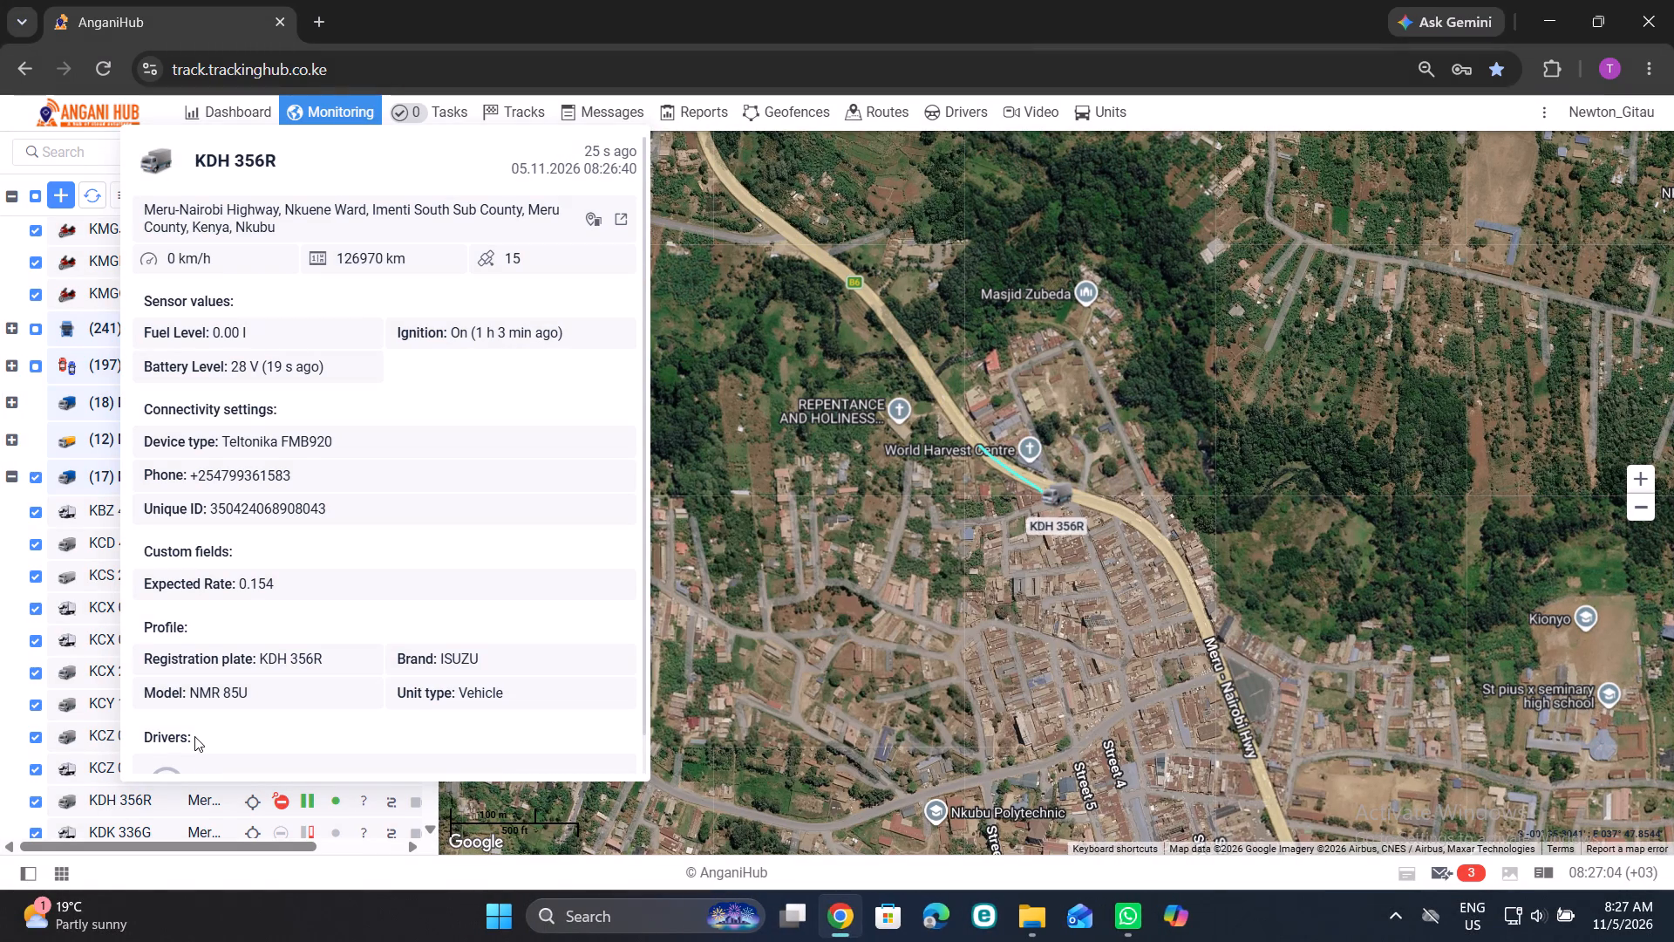
{"action": "triple_click", "coordinate": [194, 736]}
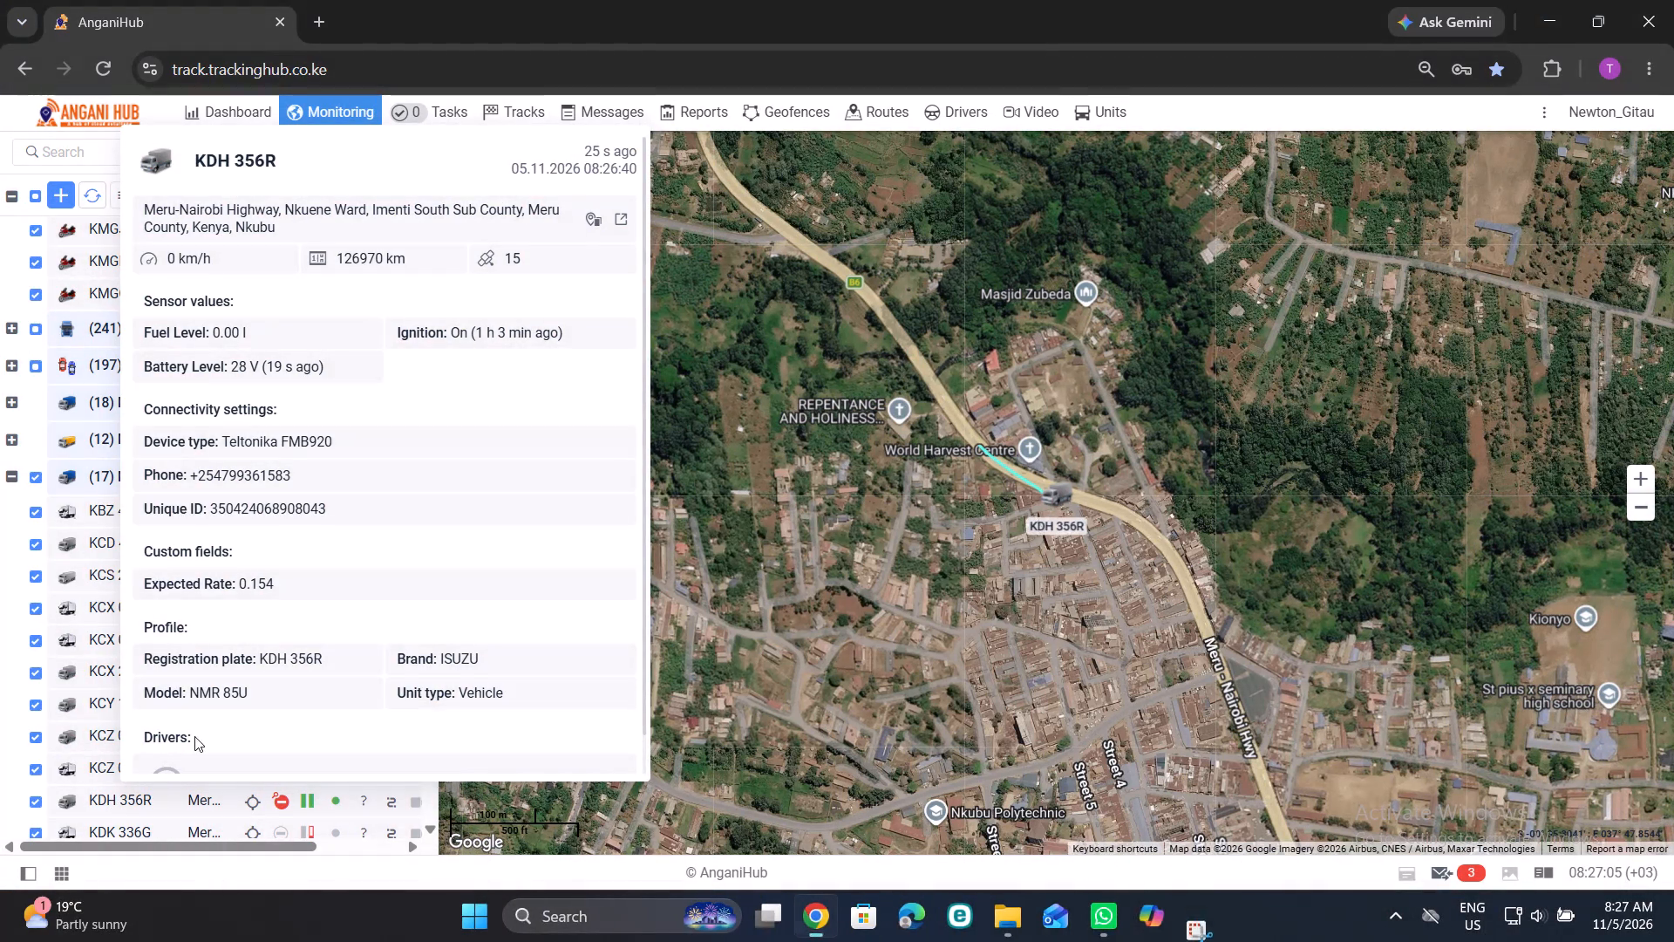
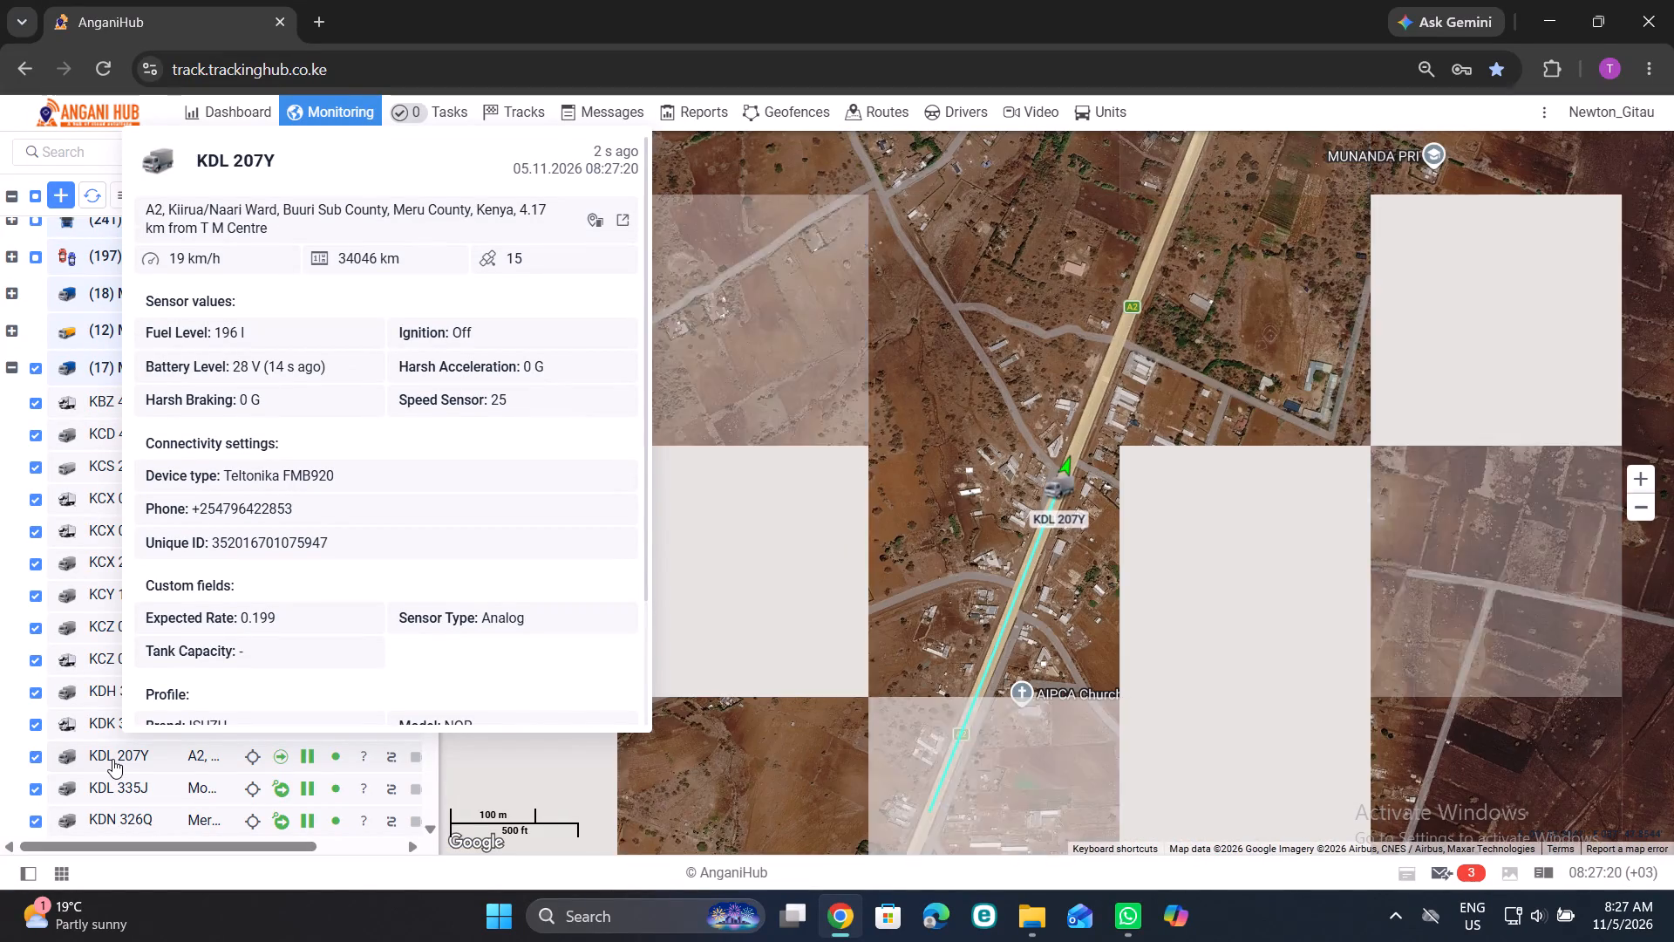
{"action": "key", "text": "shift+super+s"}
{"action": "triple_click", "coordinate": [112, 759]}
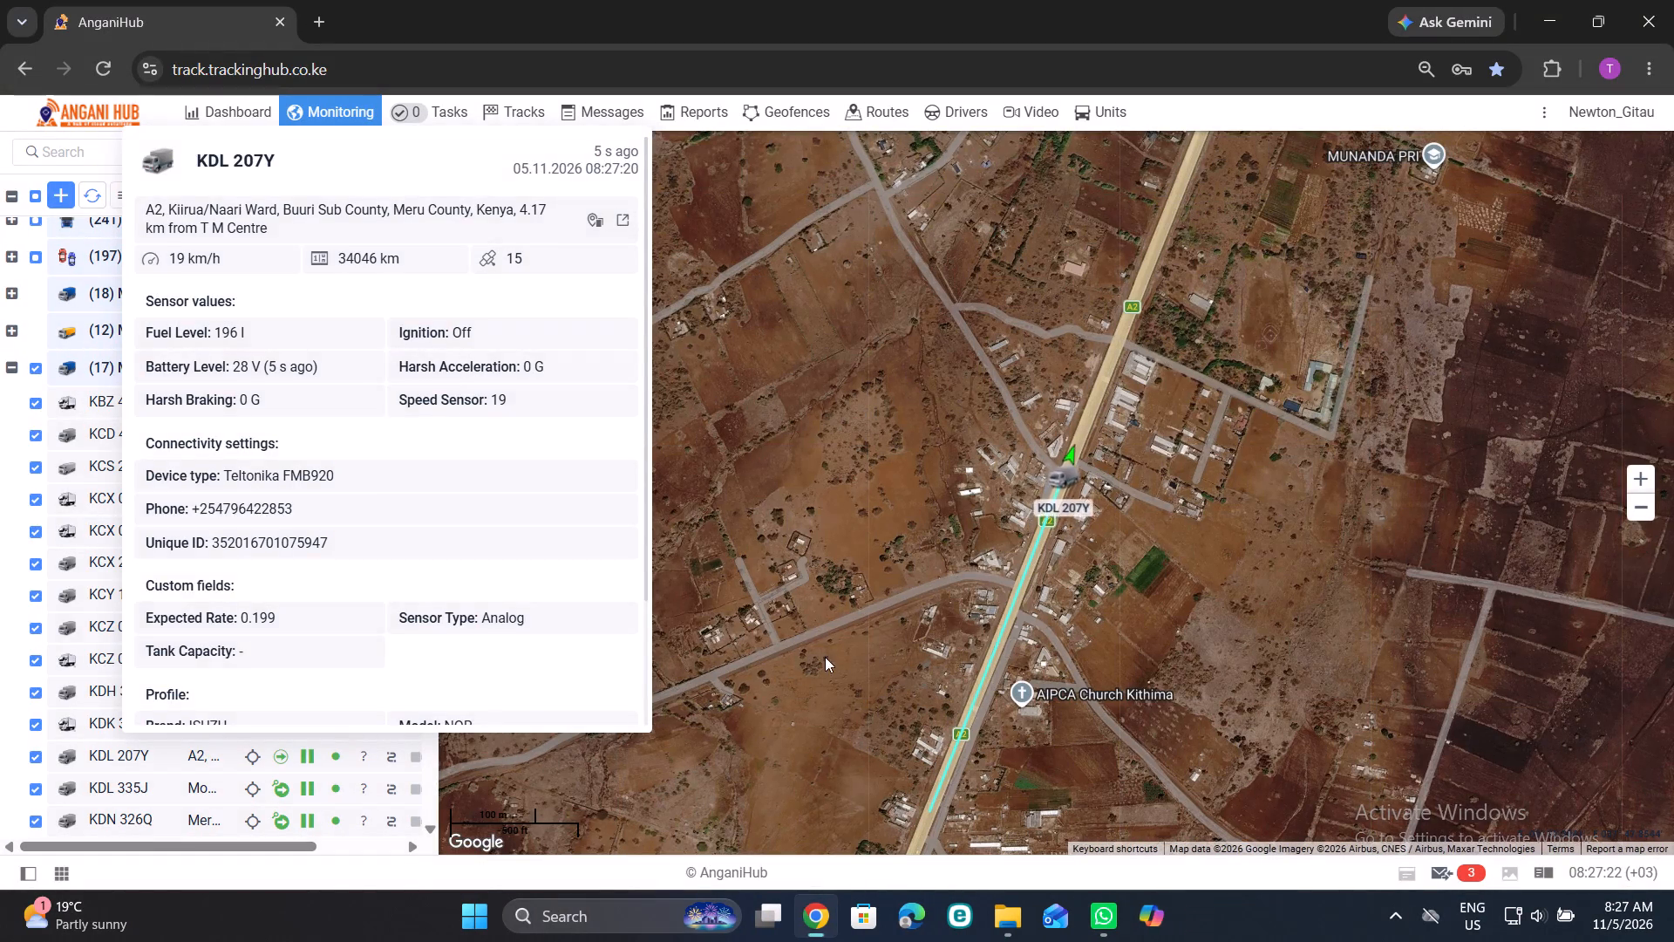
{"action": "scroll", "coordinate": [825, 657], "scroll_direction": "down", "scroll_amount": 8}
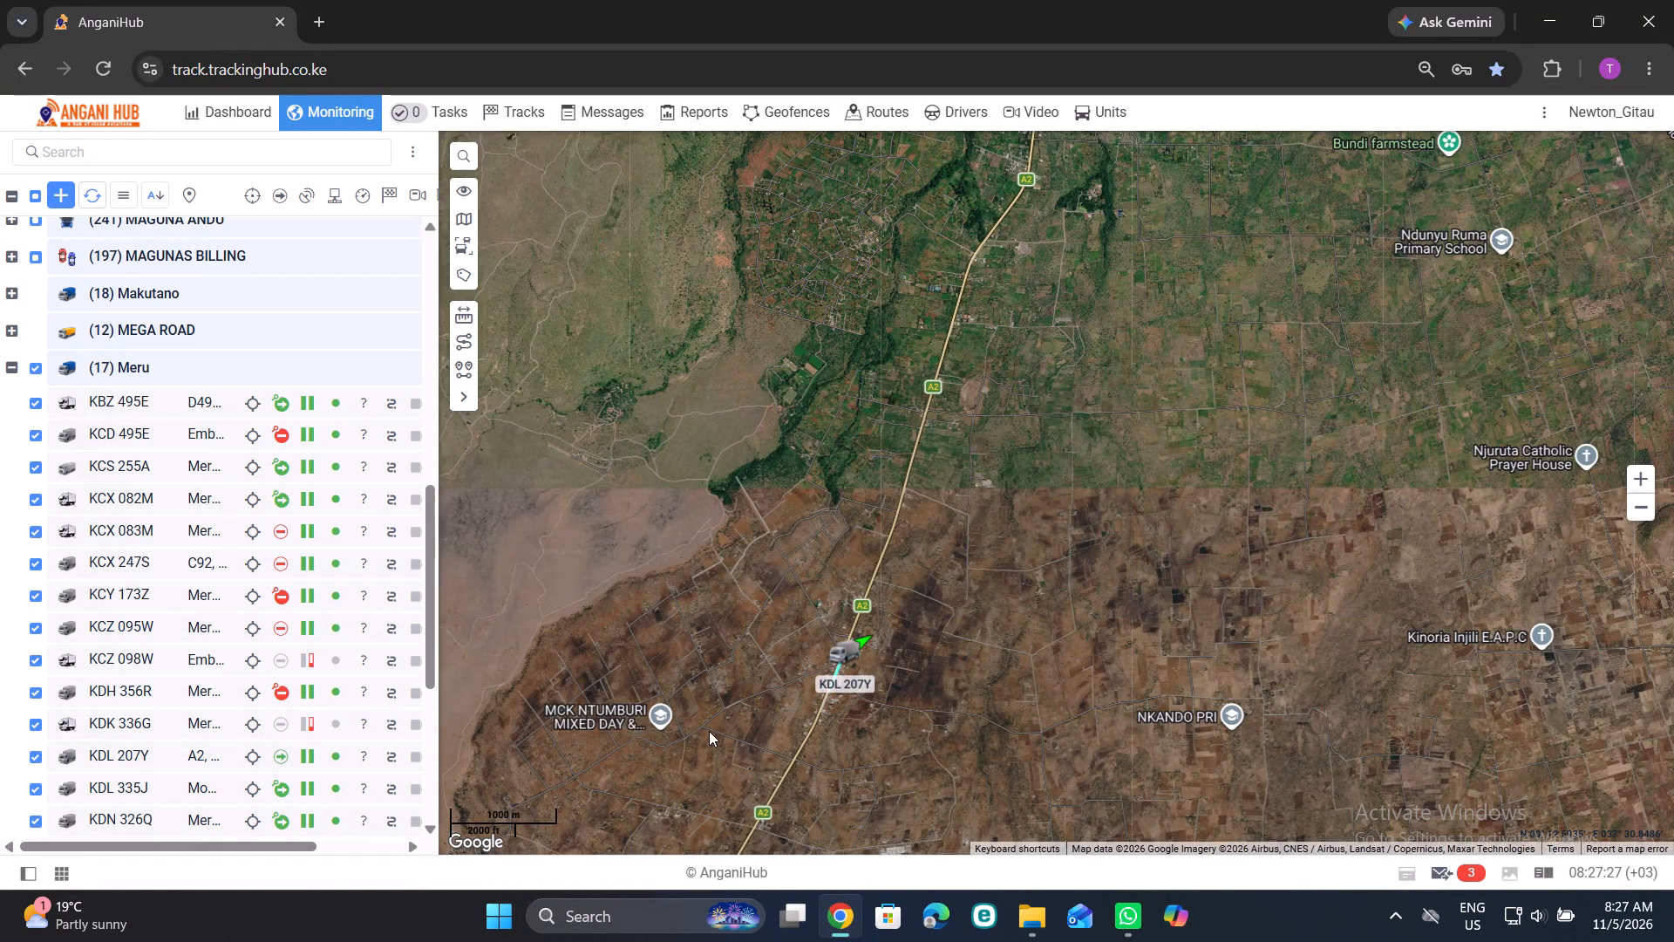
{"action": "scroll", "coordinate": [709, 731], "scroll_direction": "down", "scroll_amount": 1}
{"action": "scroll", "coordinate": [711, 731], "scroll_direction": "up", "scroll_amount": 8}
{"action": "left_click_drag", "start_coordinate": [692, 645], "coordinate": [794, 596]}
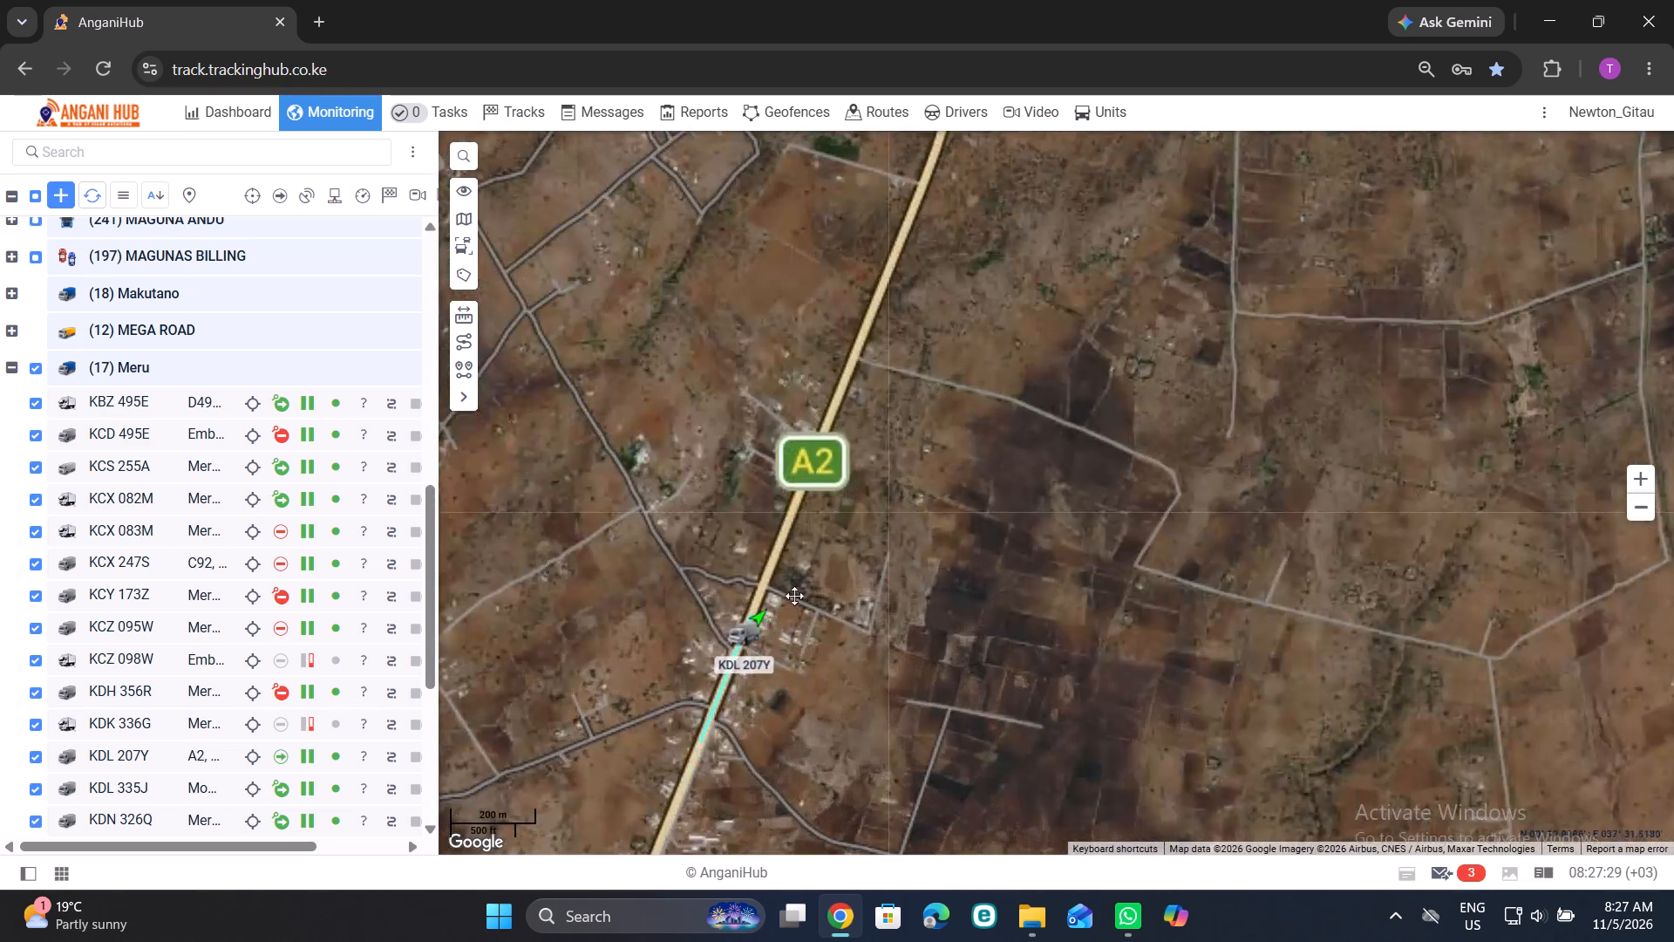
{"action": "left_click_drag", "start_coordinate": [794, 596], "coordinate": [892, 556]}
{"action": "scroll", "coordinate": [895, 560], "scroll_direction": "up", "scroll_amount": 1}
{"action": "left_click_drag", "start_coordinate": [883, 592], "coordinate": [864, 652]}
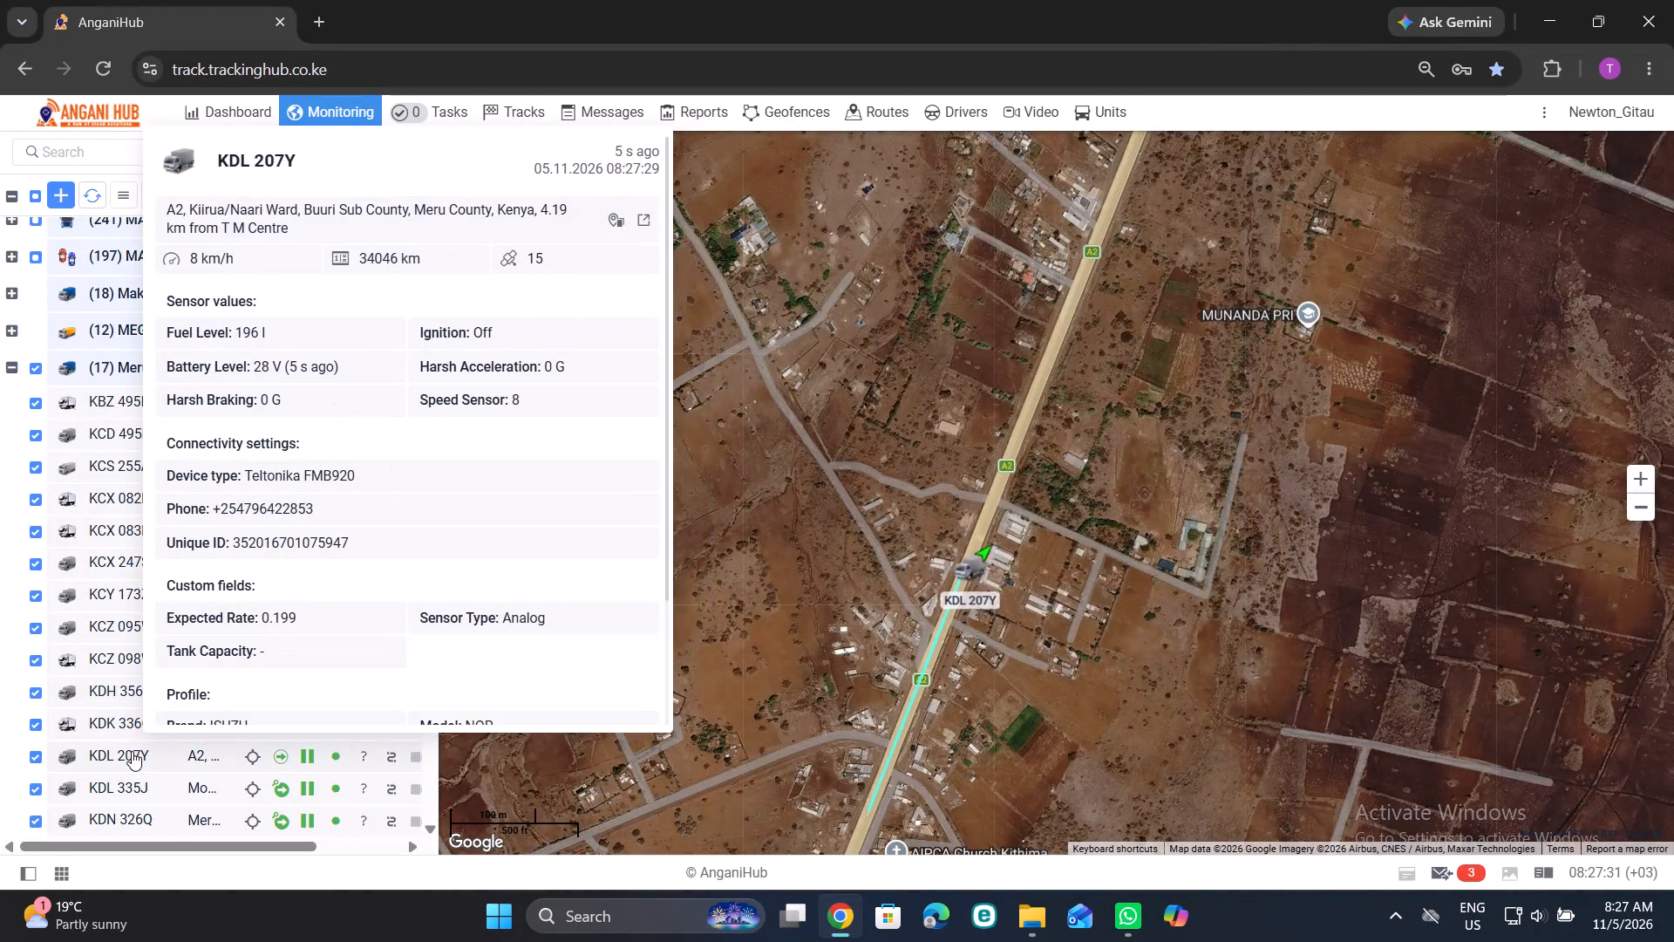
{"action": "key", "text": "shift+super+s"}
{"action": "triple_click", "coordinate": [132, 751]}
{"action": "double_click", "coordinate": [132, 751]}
{"action": "left_click_drag", "start_coordinate": [661, 715], "coordinate": [749, 582]}
{"action": "left_click_drag", "start_coordinate": [596, 666], "coordinate": [608, 659]}
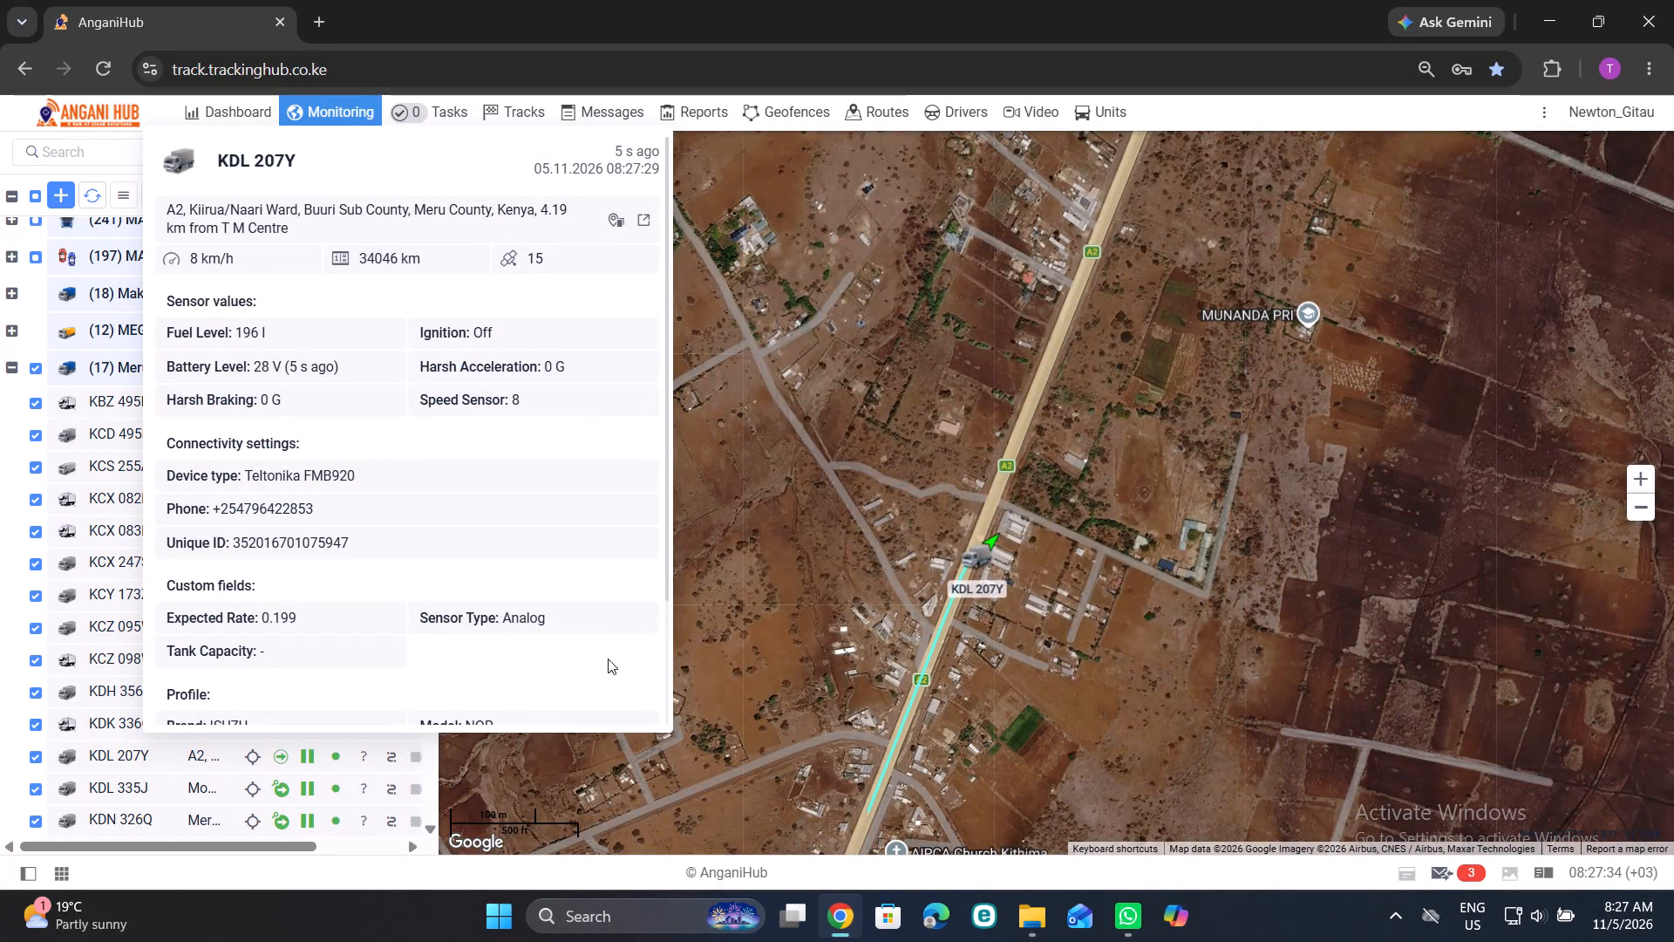
{"action": "left_click_drag", "start_coordinate": [608, 659], "coordinate": [655, 609]}
{"action": "left_click_drag", "start_coordinate": [786, 618], "coordinate": [834, 561]}
{"action": "key", "text": "shift+super+s"}
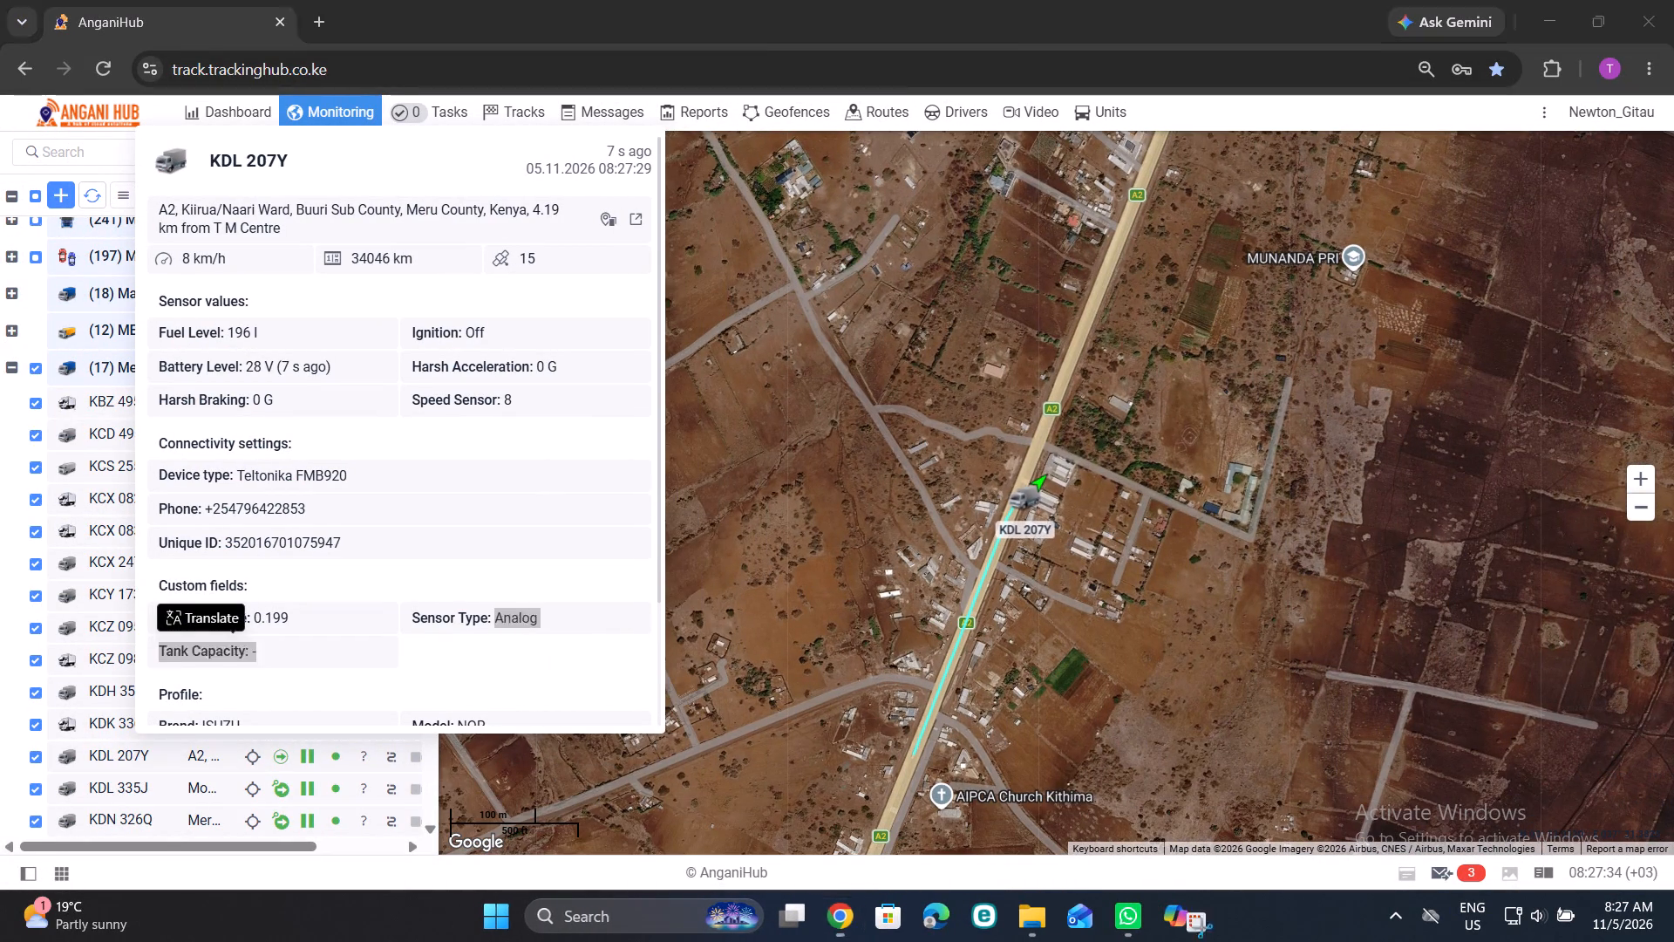
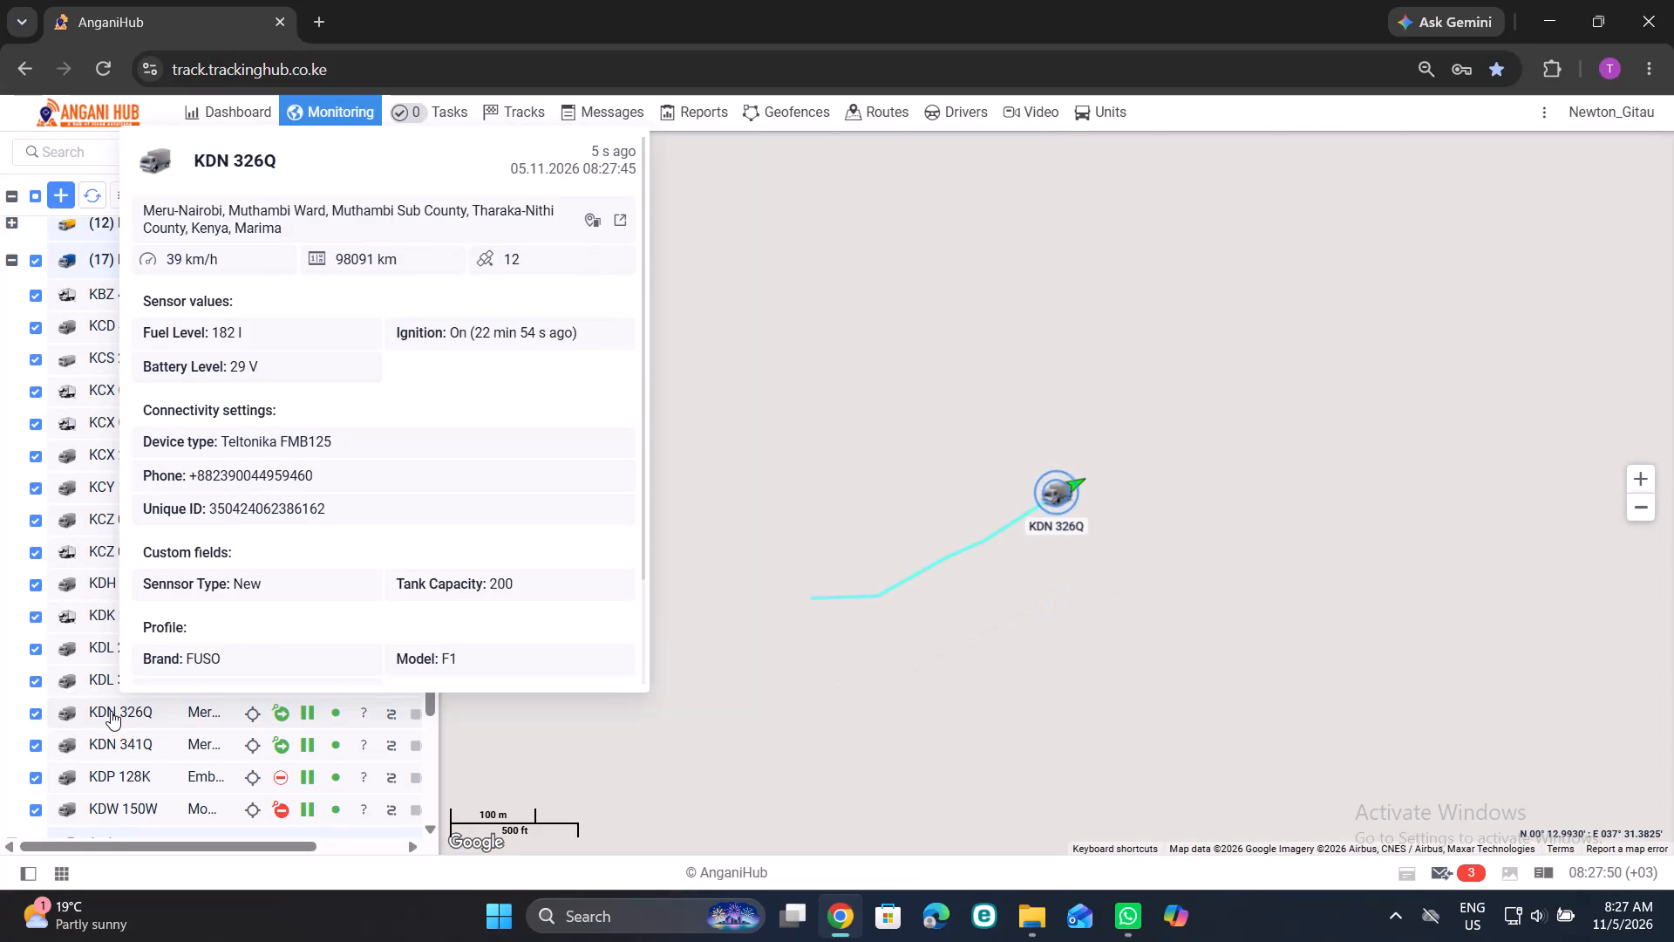
{"action": "key", "text": "shift+super+s"}
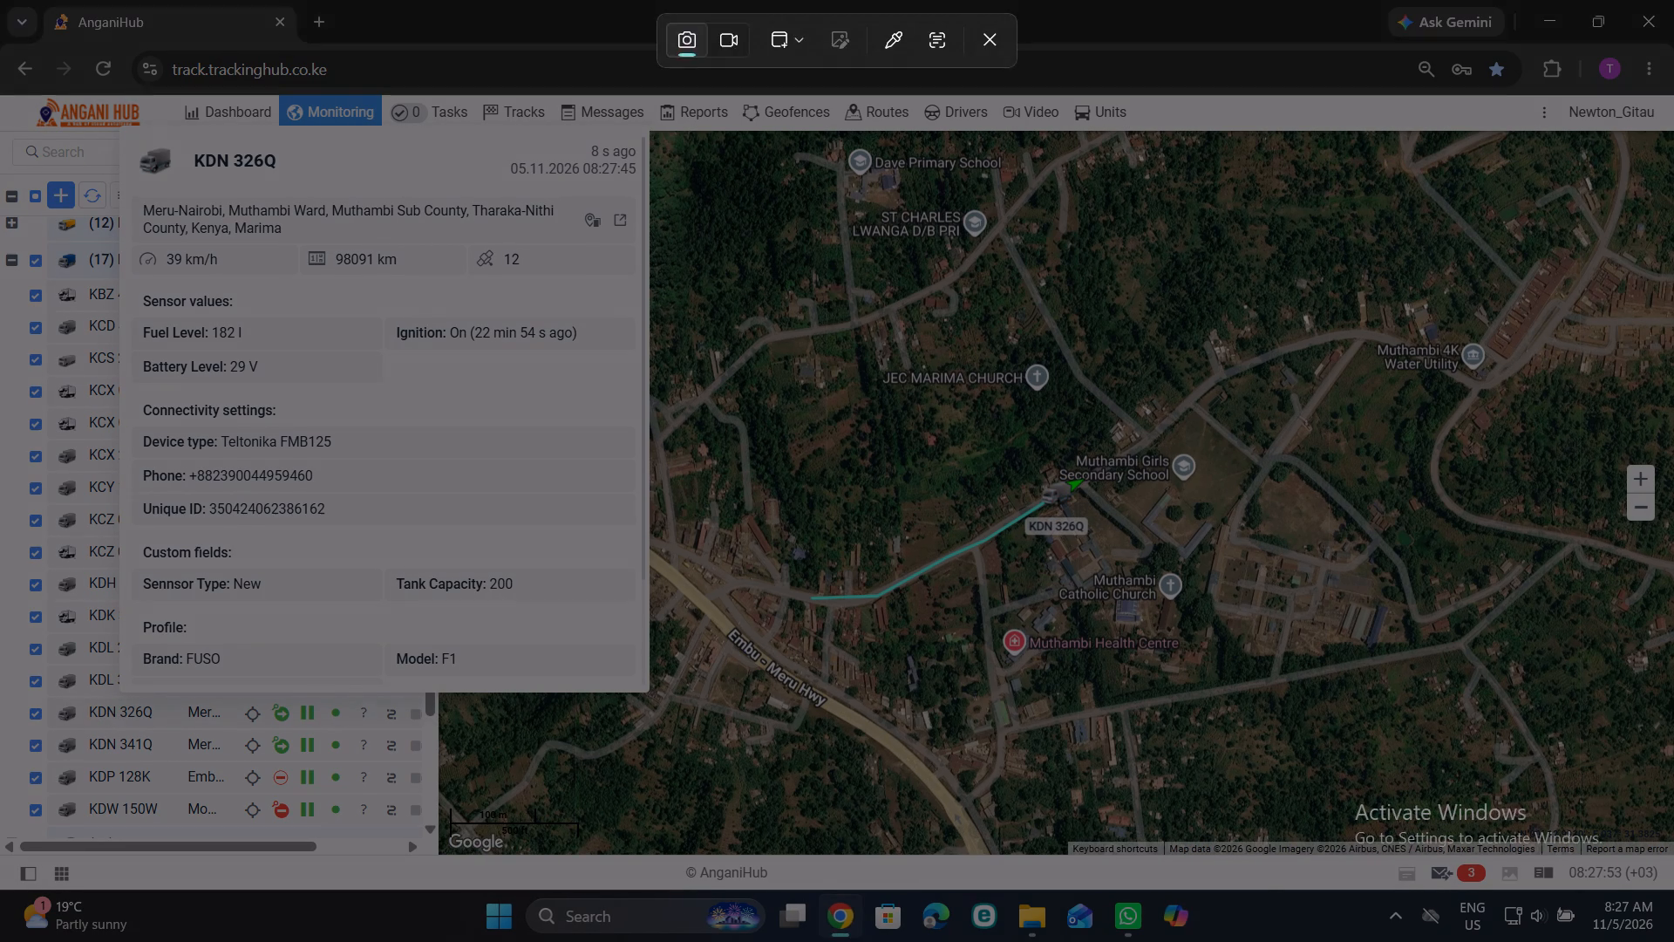
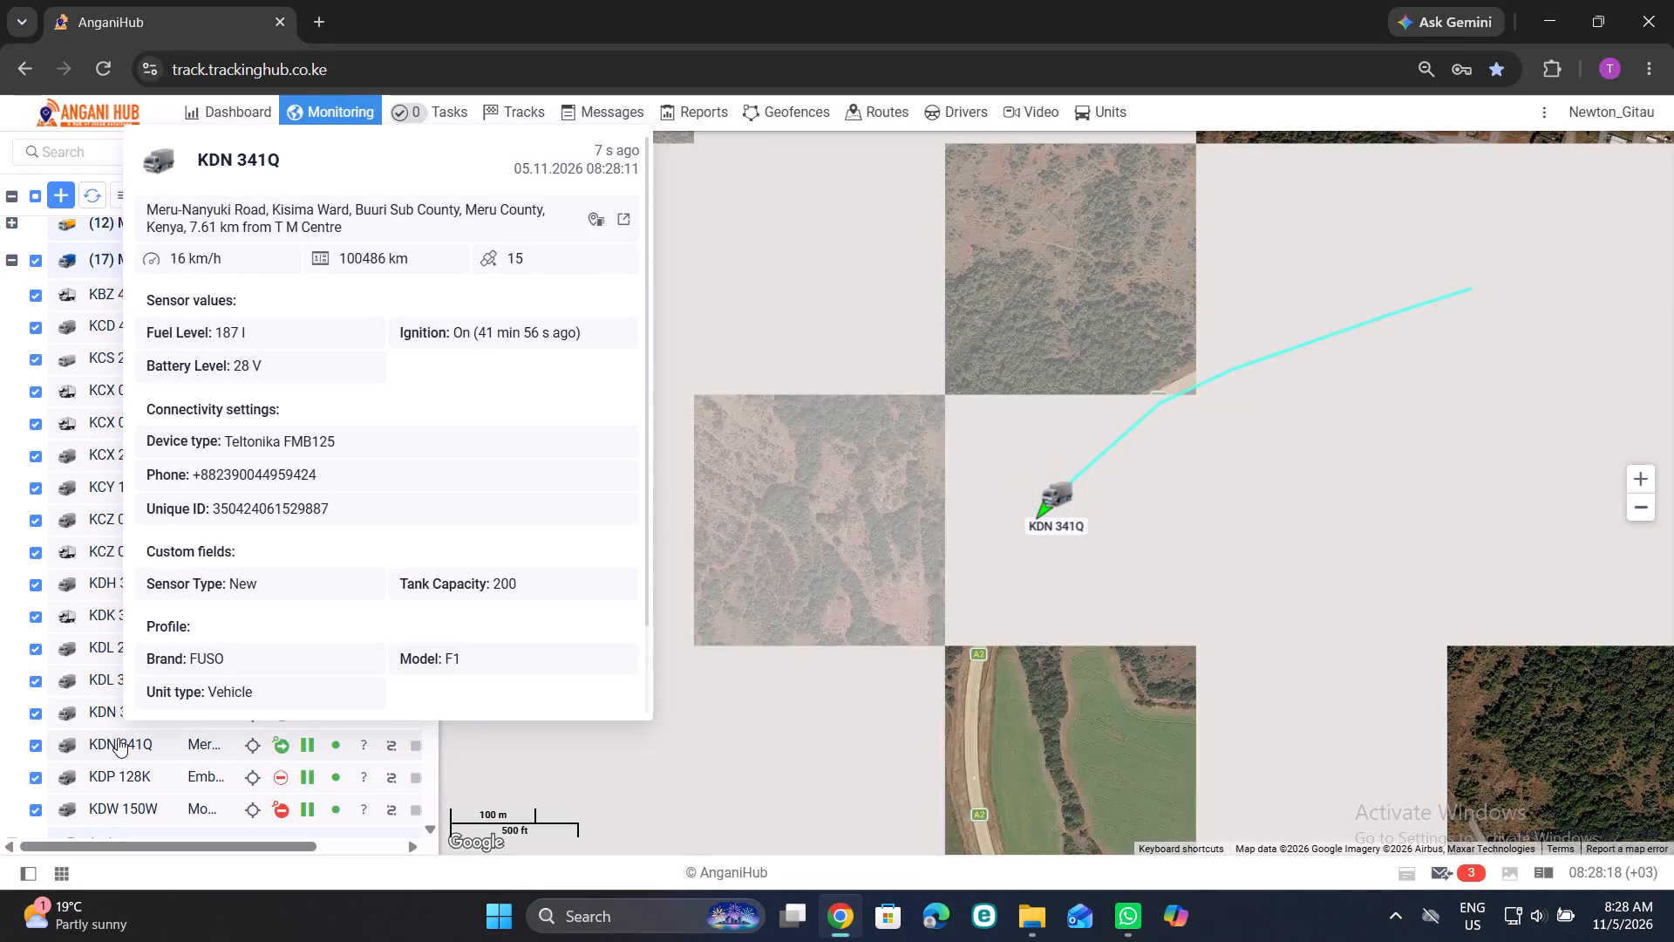
{"action": "scroll", "coordinate": [1276, 761], "scroll_direction": "down", "scroll_amount": 3}
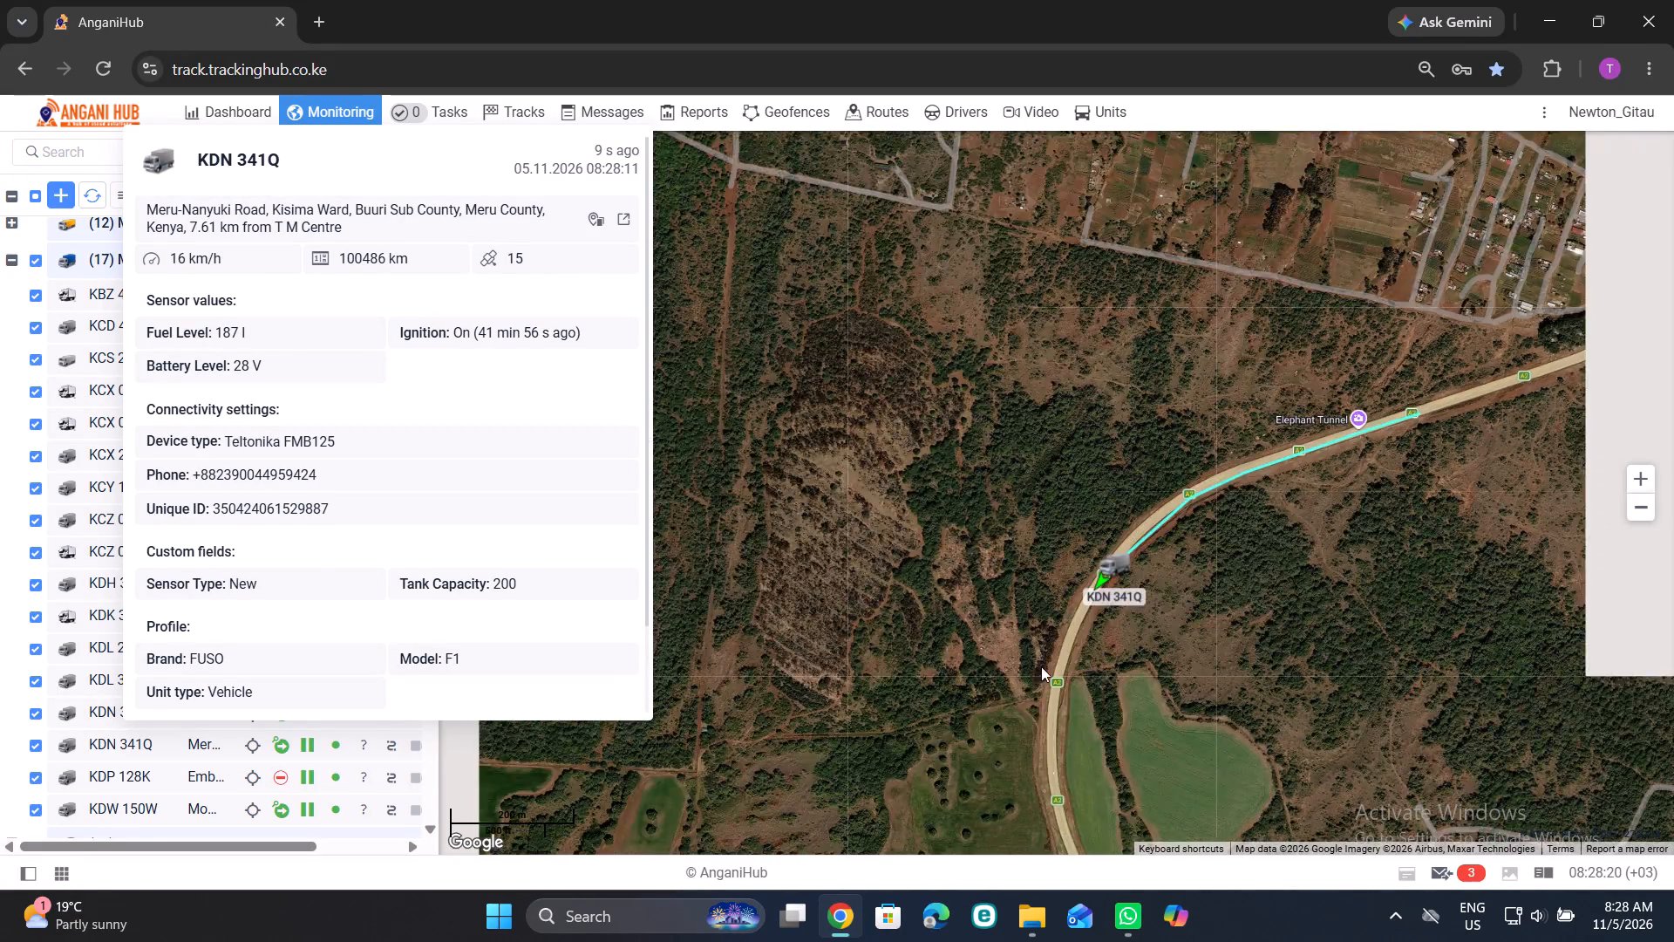
{"action": "scroll", "coordinate": [1041, 666], "scroll_direction": "down", "scroll_amount": 7}
{"action": "left_click_drag", "start_coordinate": [847, 706], "coordinate": [808, 475]}
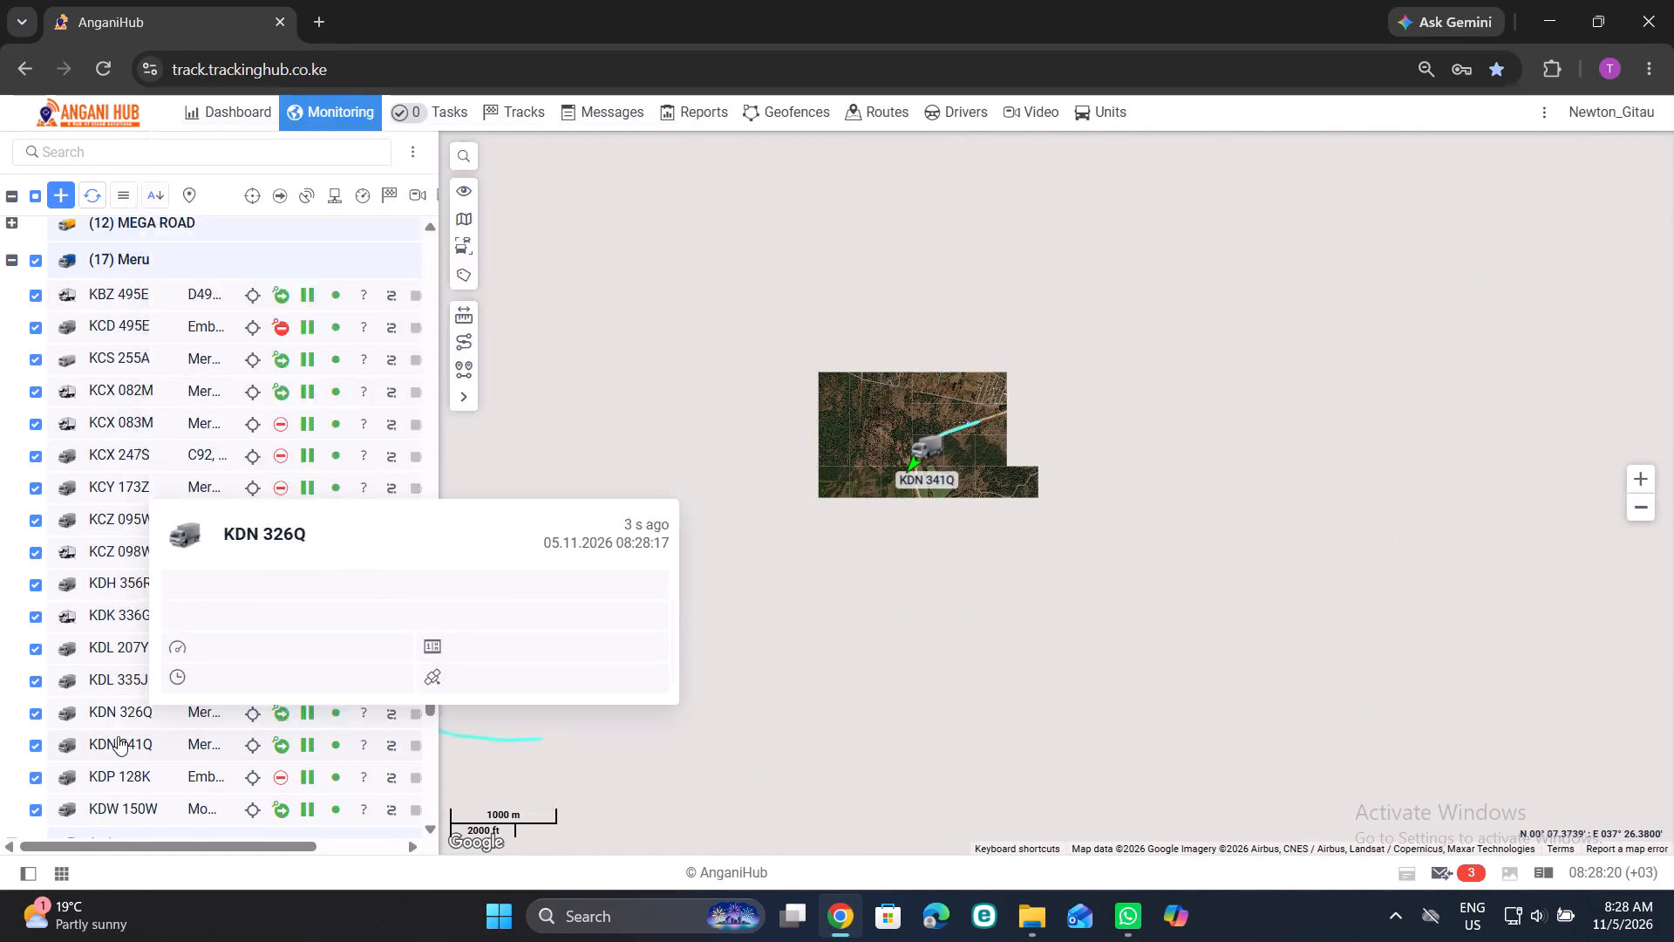
{"action": "key", "text": "shift+super+s"}
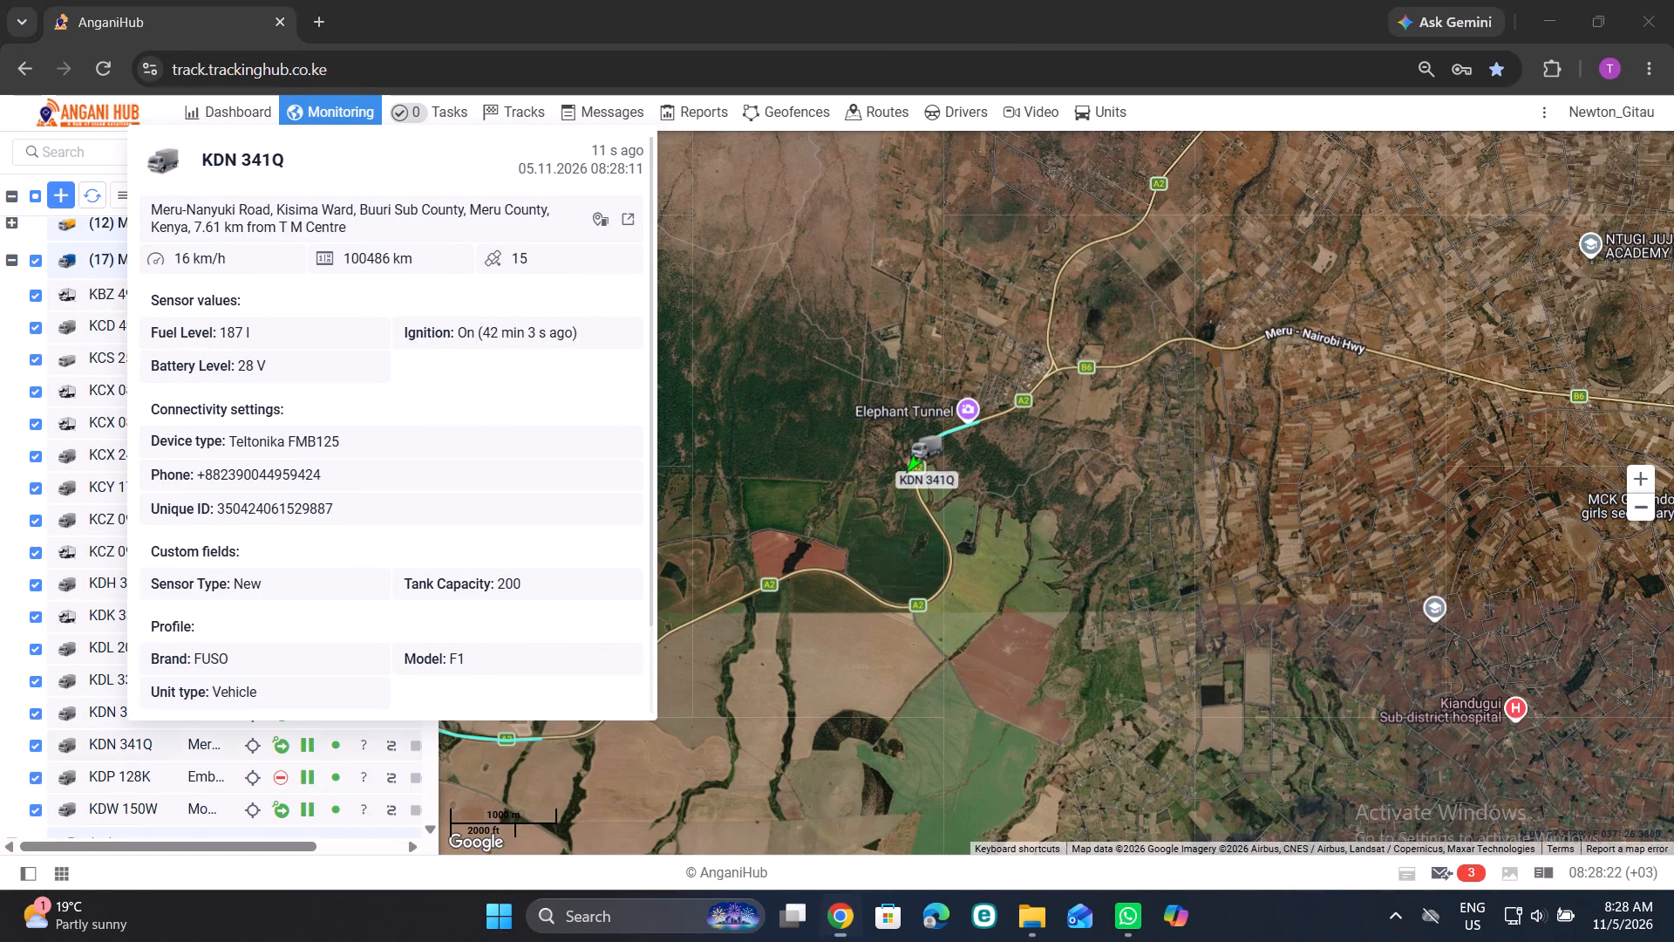
{"action": "triple_click", "coordinate": [112, 745]}
{"action": "scroll", "coordinate": [815, 535], "scroll_direction": "up", "scroll_amount": 4}
{"action": "left_click_drag", "start_coordinate": [1097, 324], "coordinate": [1070, 669]}
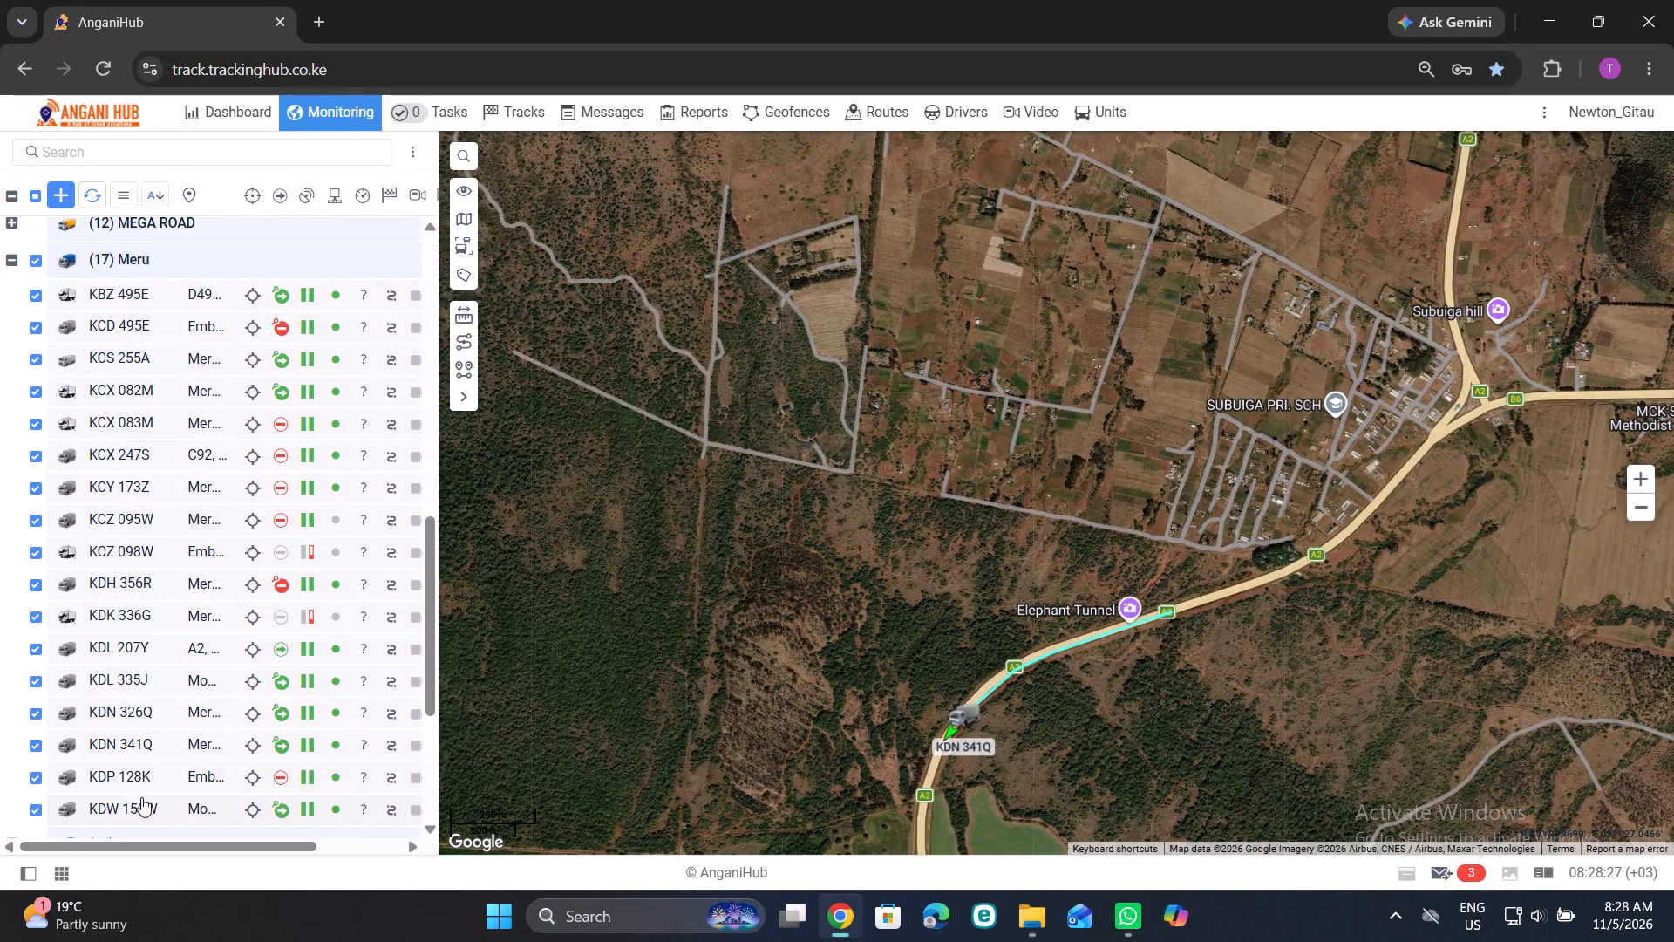
{"action": "key", "text": "shift+super+s"}
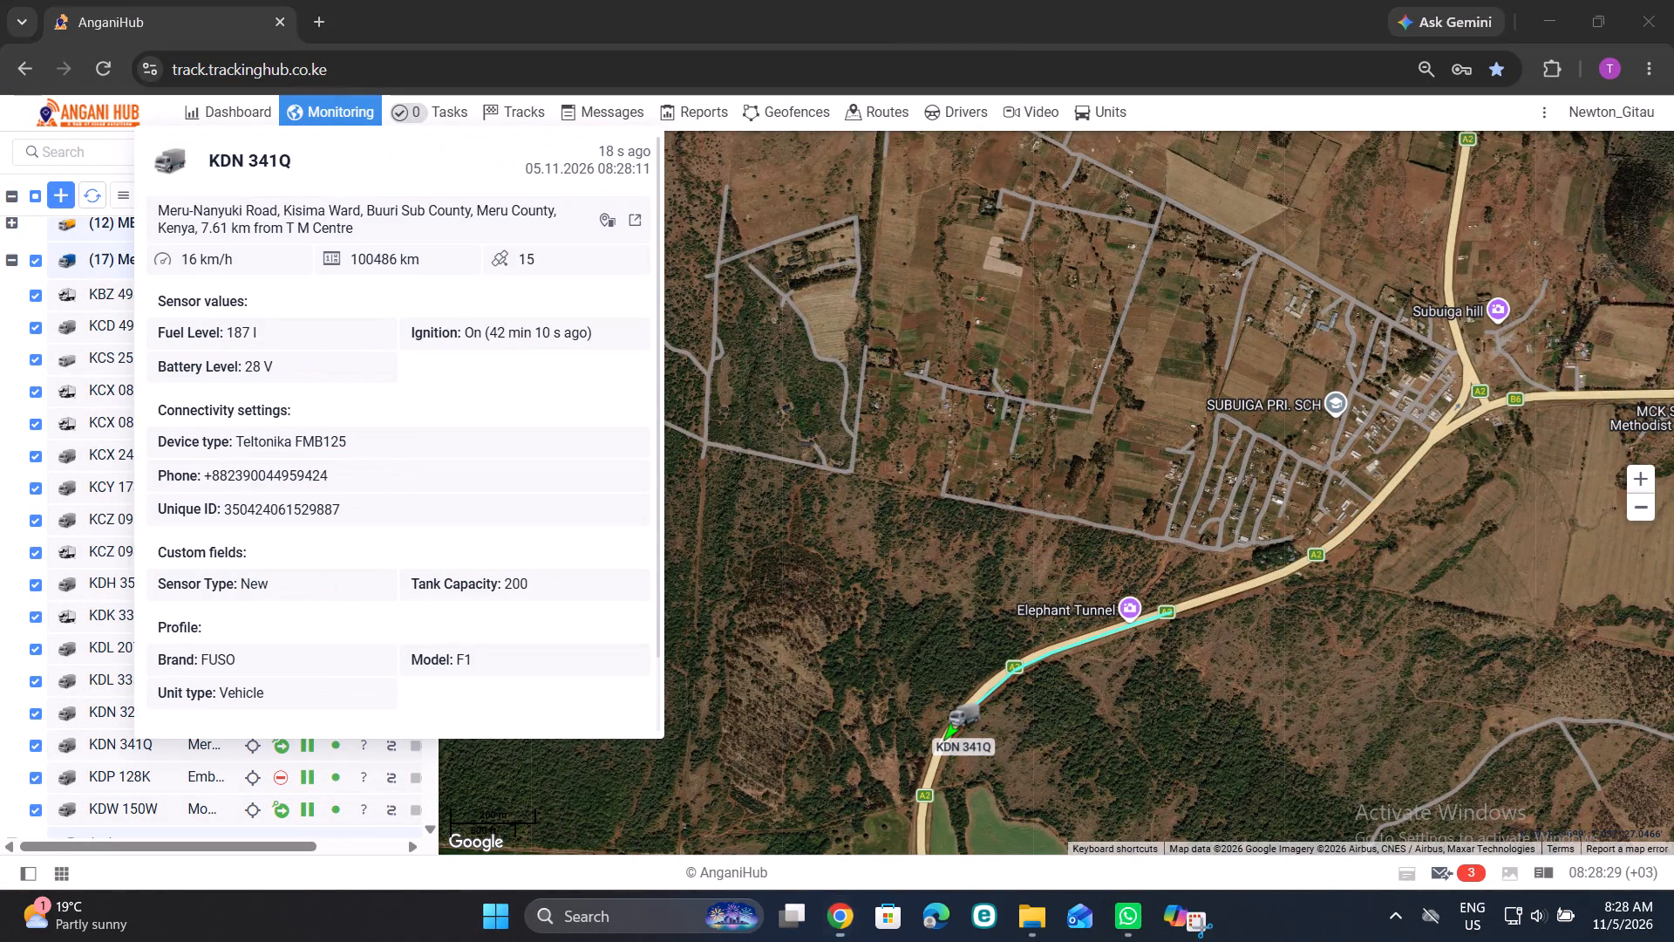
{"action": "triple_click", "coordinate": [125, 754]}
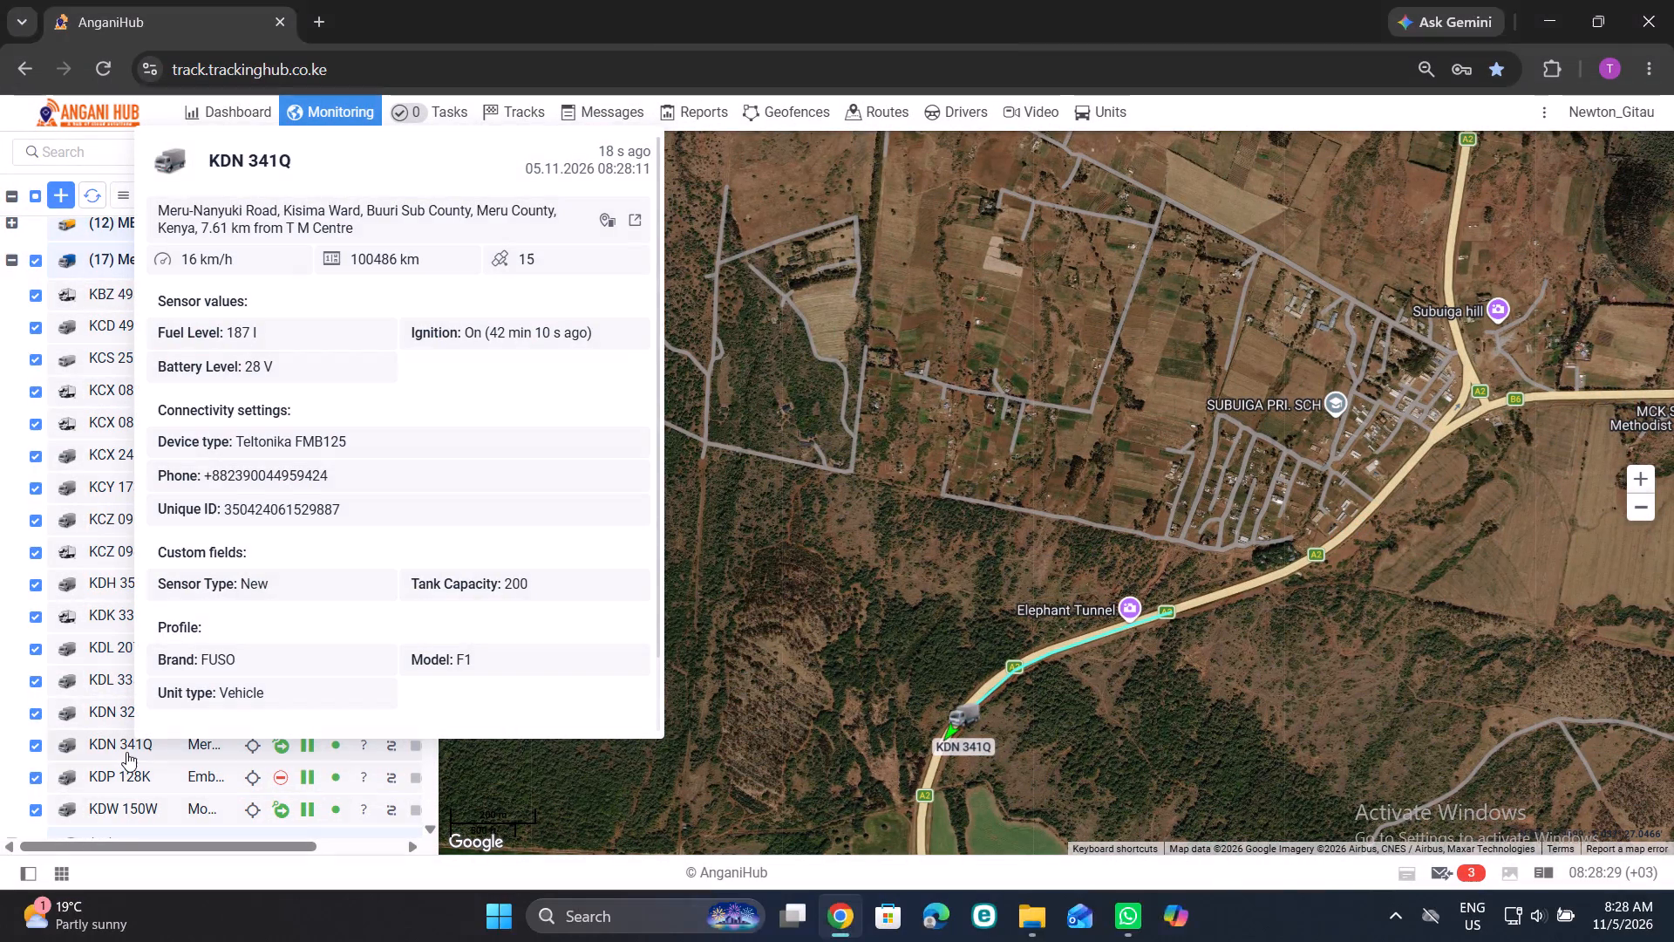
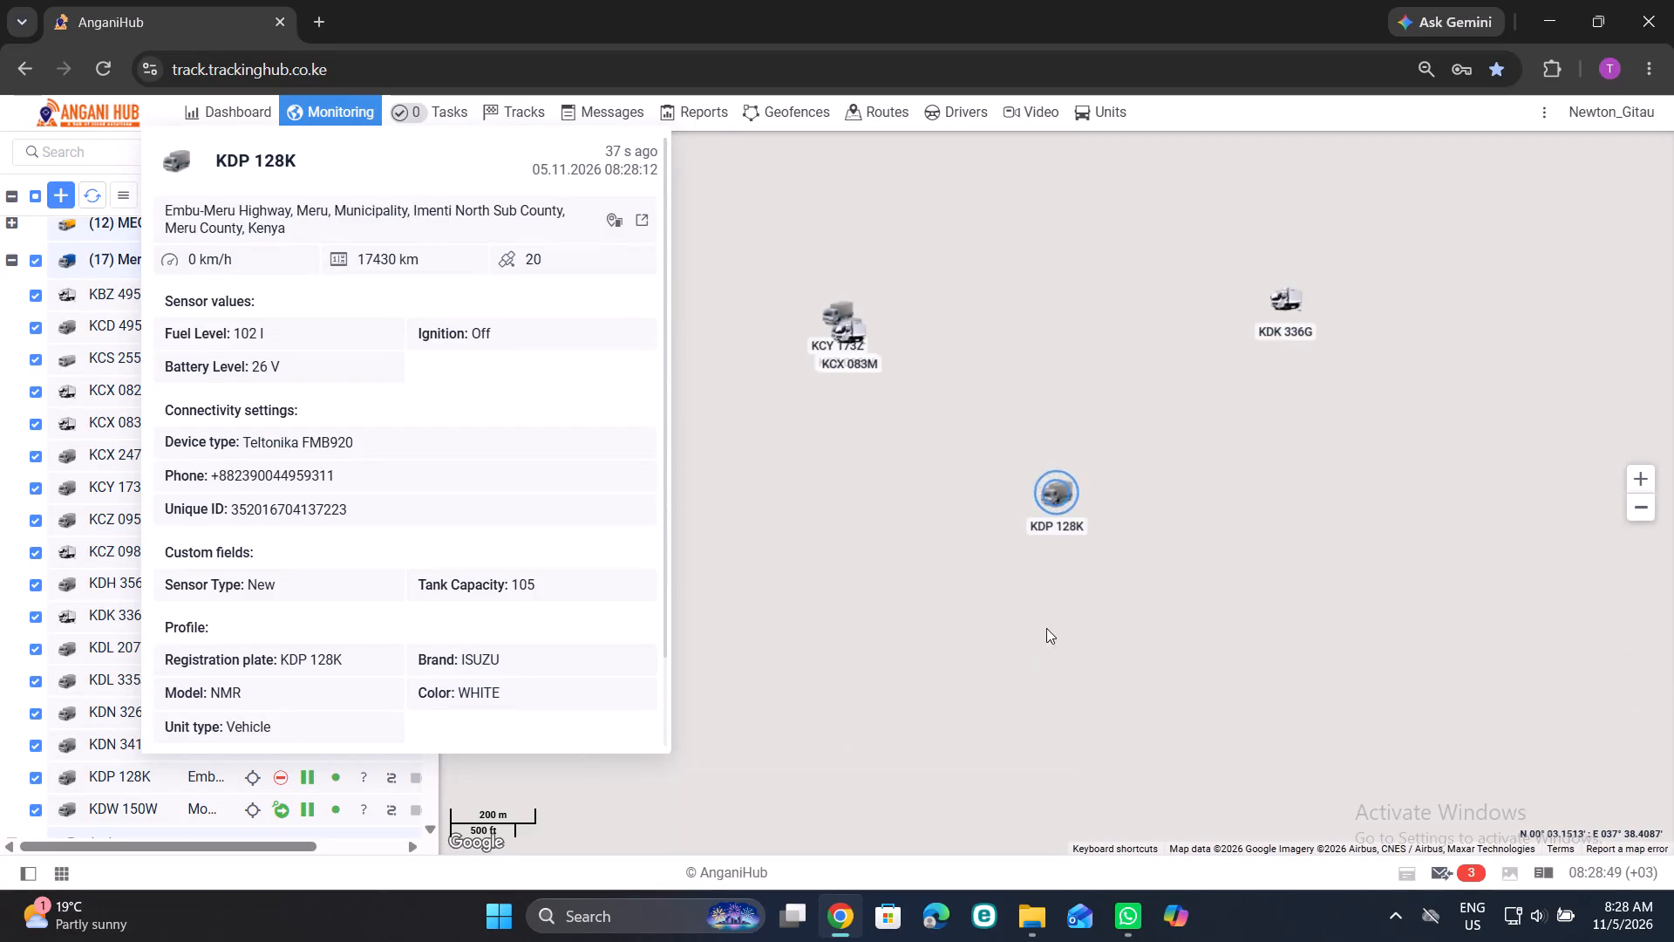
{"action": "scroll", "coordinate": [1046, 607], "scroll_direction": "up", "scroll_amount": 3}
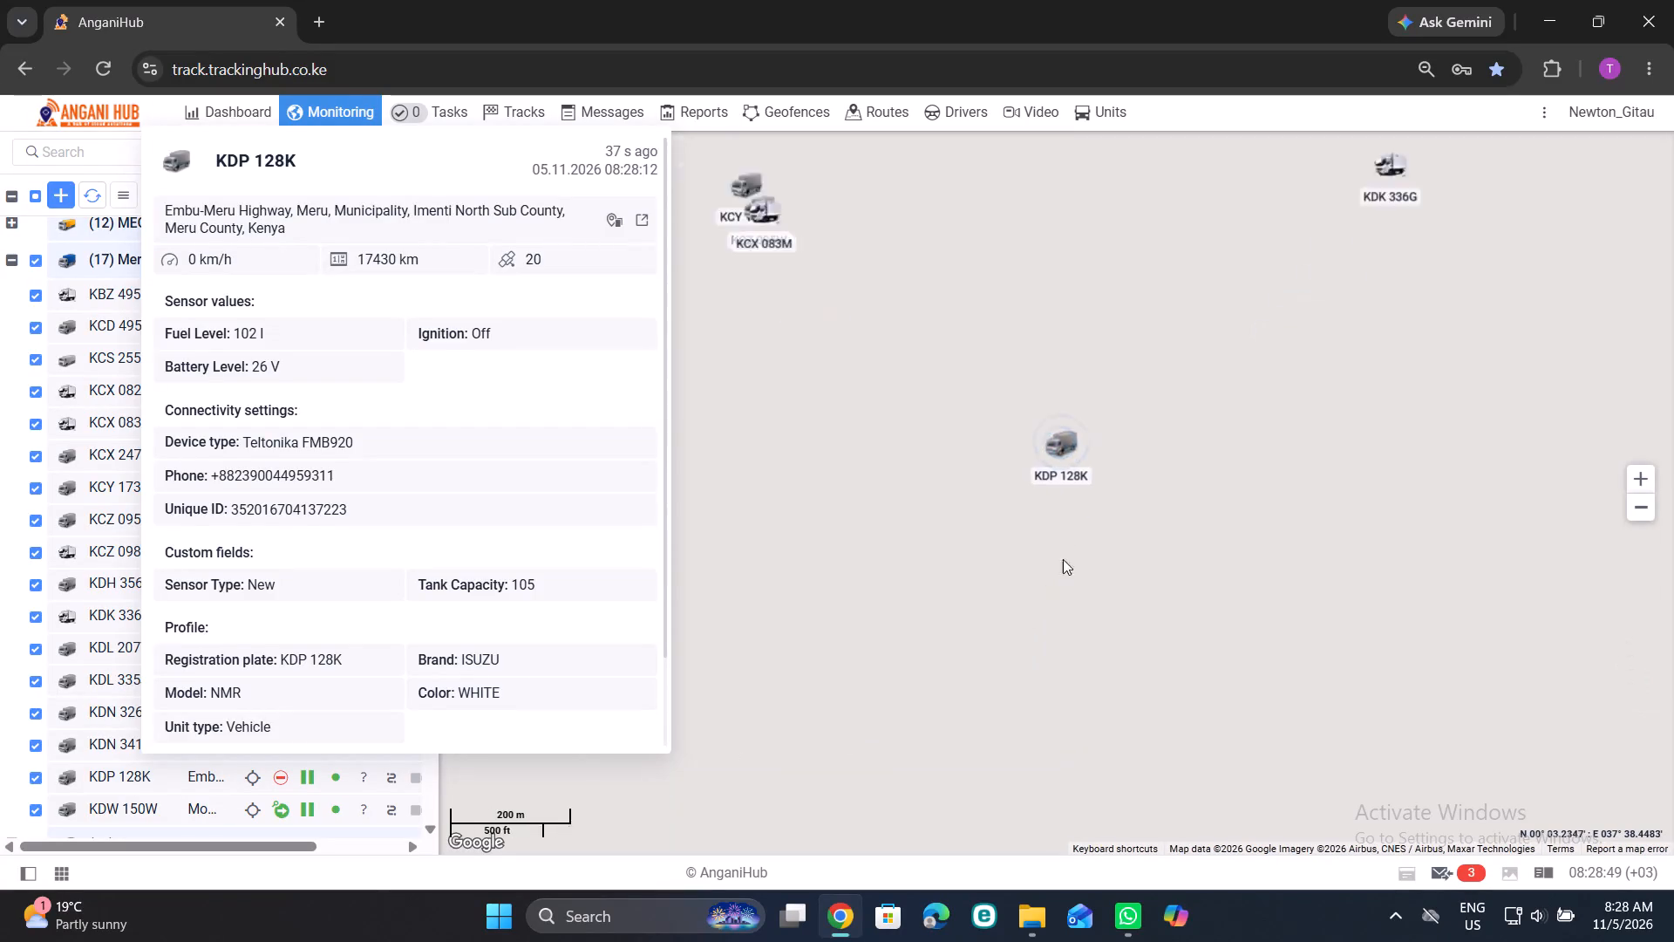
{"action": "scroll", "coordinate": [1063, 559], "scroll_direction": "up", "scroll_amount": 3}
{"action": "left_click_drag", "start_coordinate": [1049, 404], "coordinate": [887, 768]}
{"action": "scroll", "coordinate": [947, 596], "scroll_direction": "up", "scroll_amount": 2}
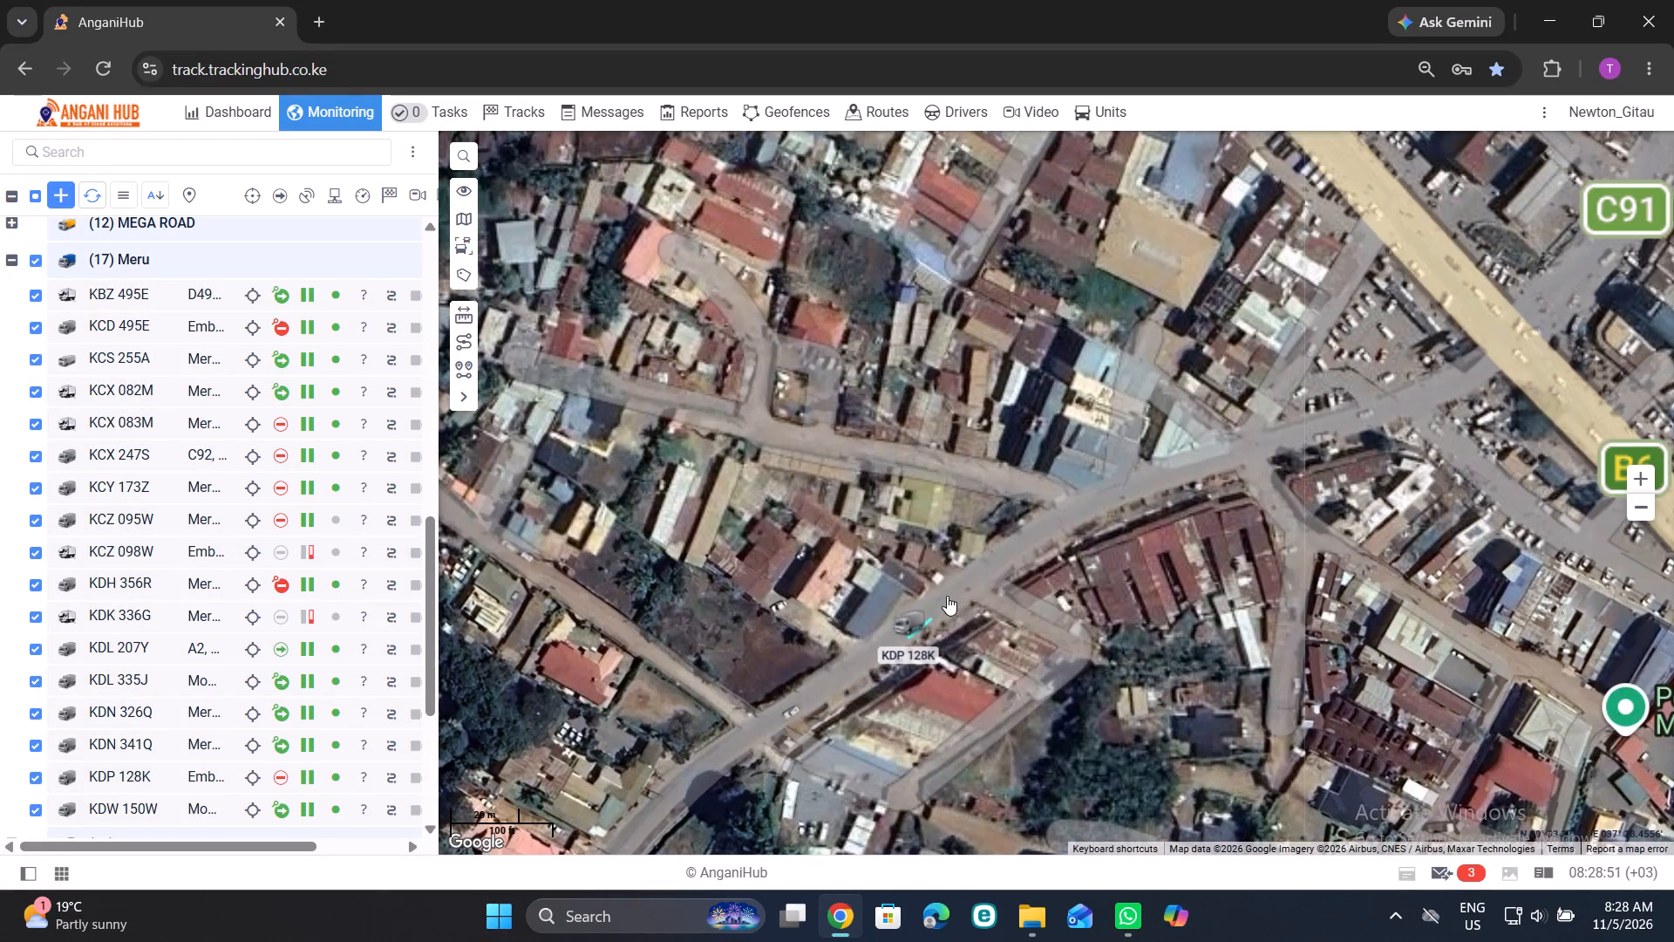
{"action": "left_click", "coordinate": [388, 775]}
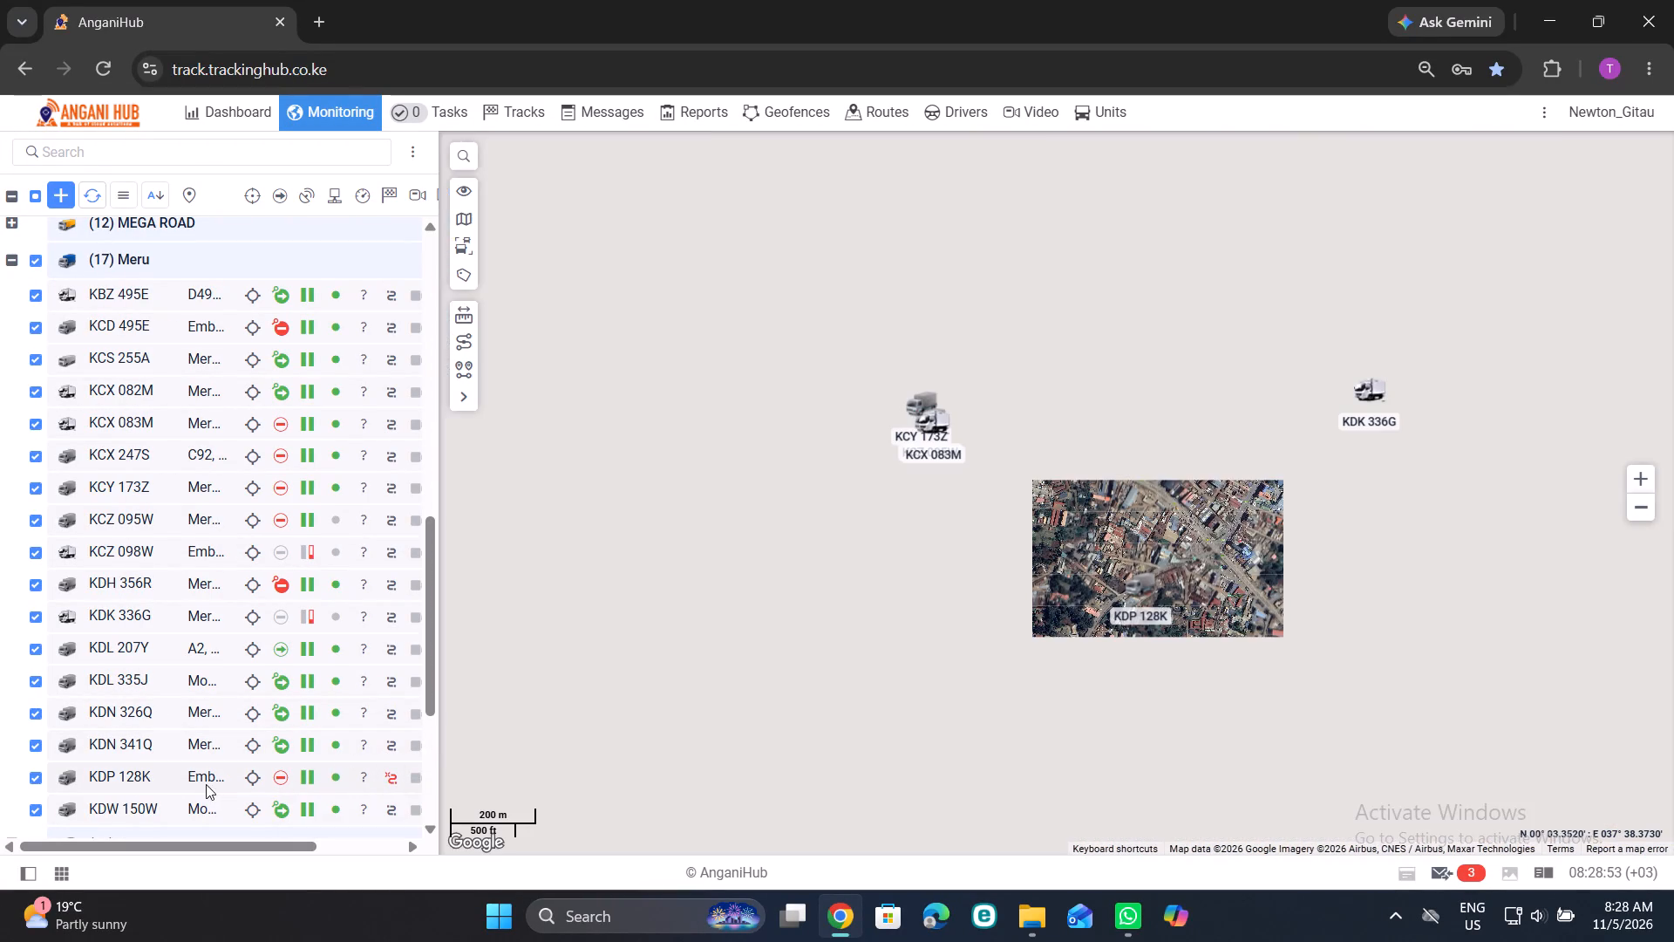
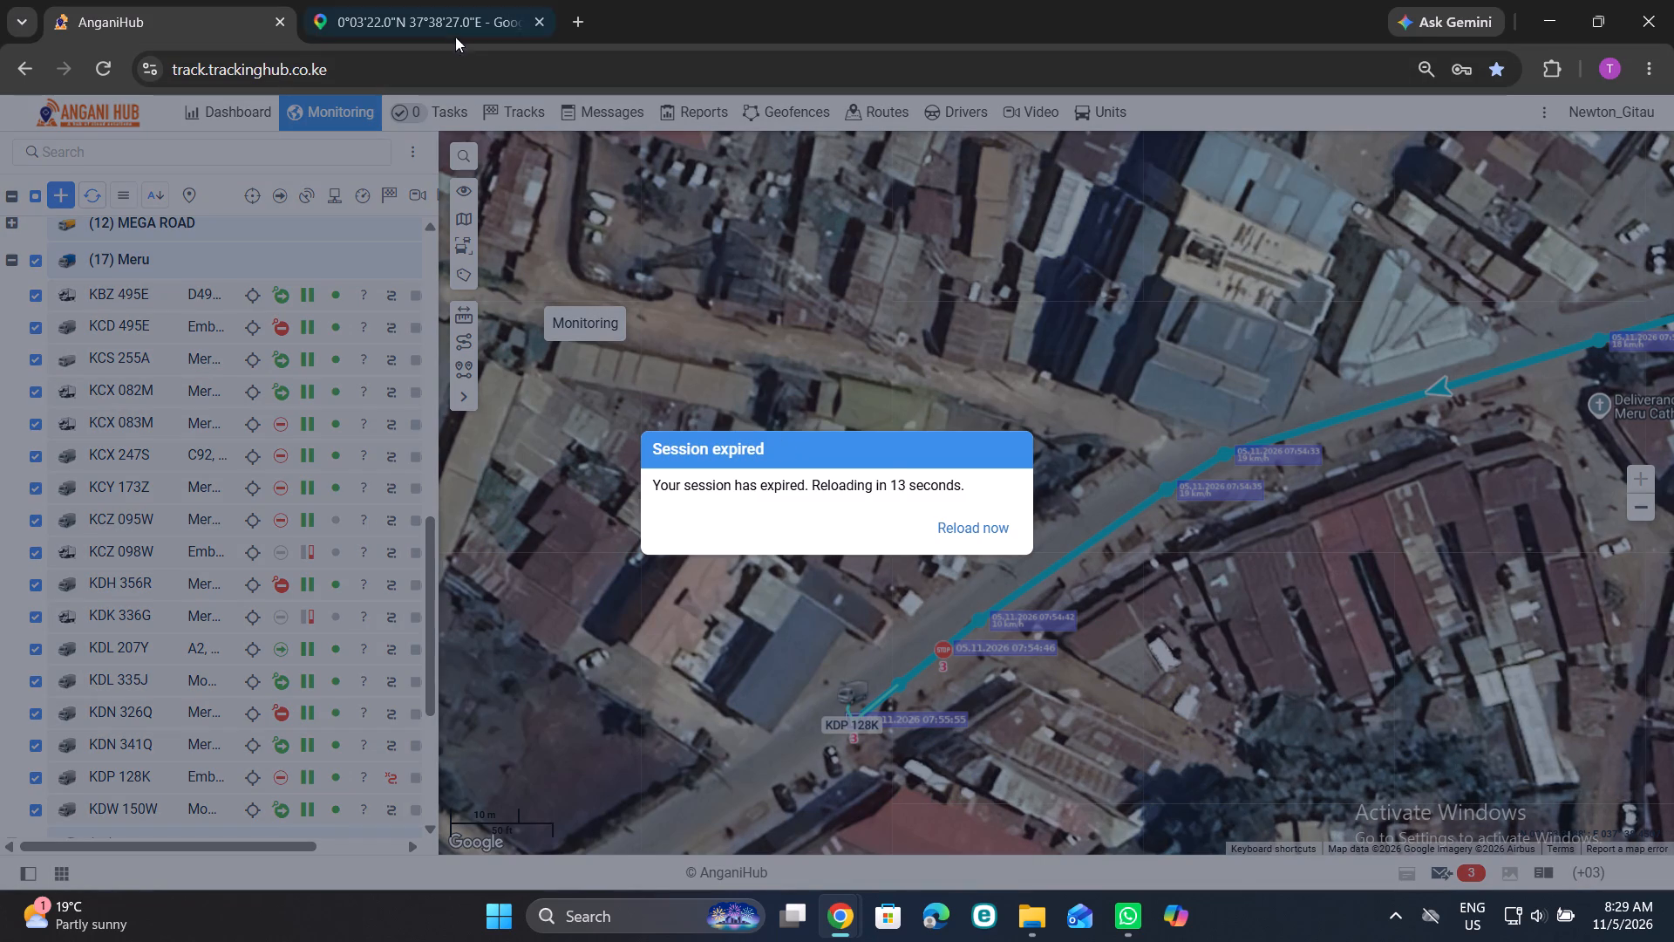
Reload the expired AnganiHub session.
{"action": "left_click", "coordinate": [990, 535]}
Examine the street-level imagery around 0°03'22.0"N 37°38'27.0"E in Meru on Google Maps, and close the map page.
{"action": "left_click", "coordinate": [465, 0]}
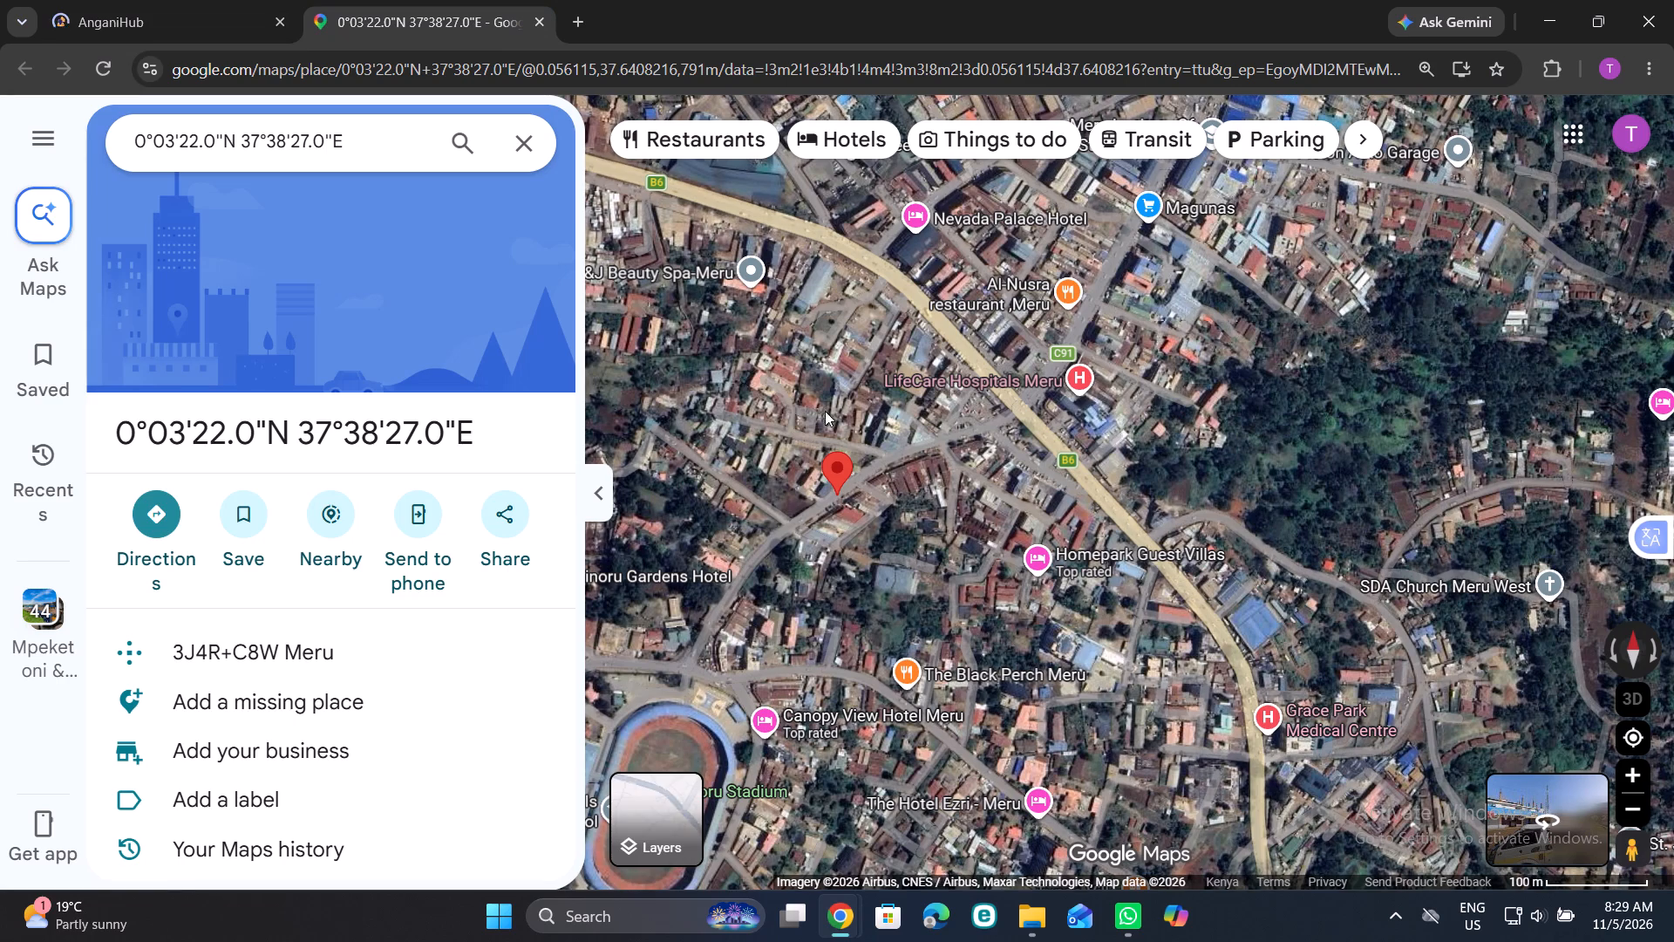
{"action": "scroll", "coordinate": [874, 512], "scroll_direction": "up", "scroll_amount": 10}
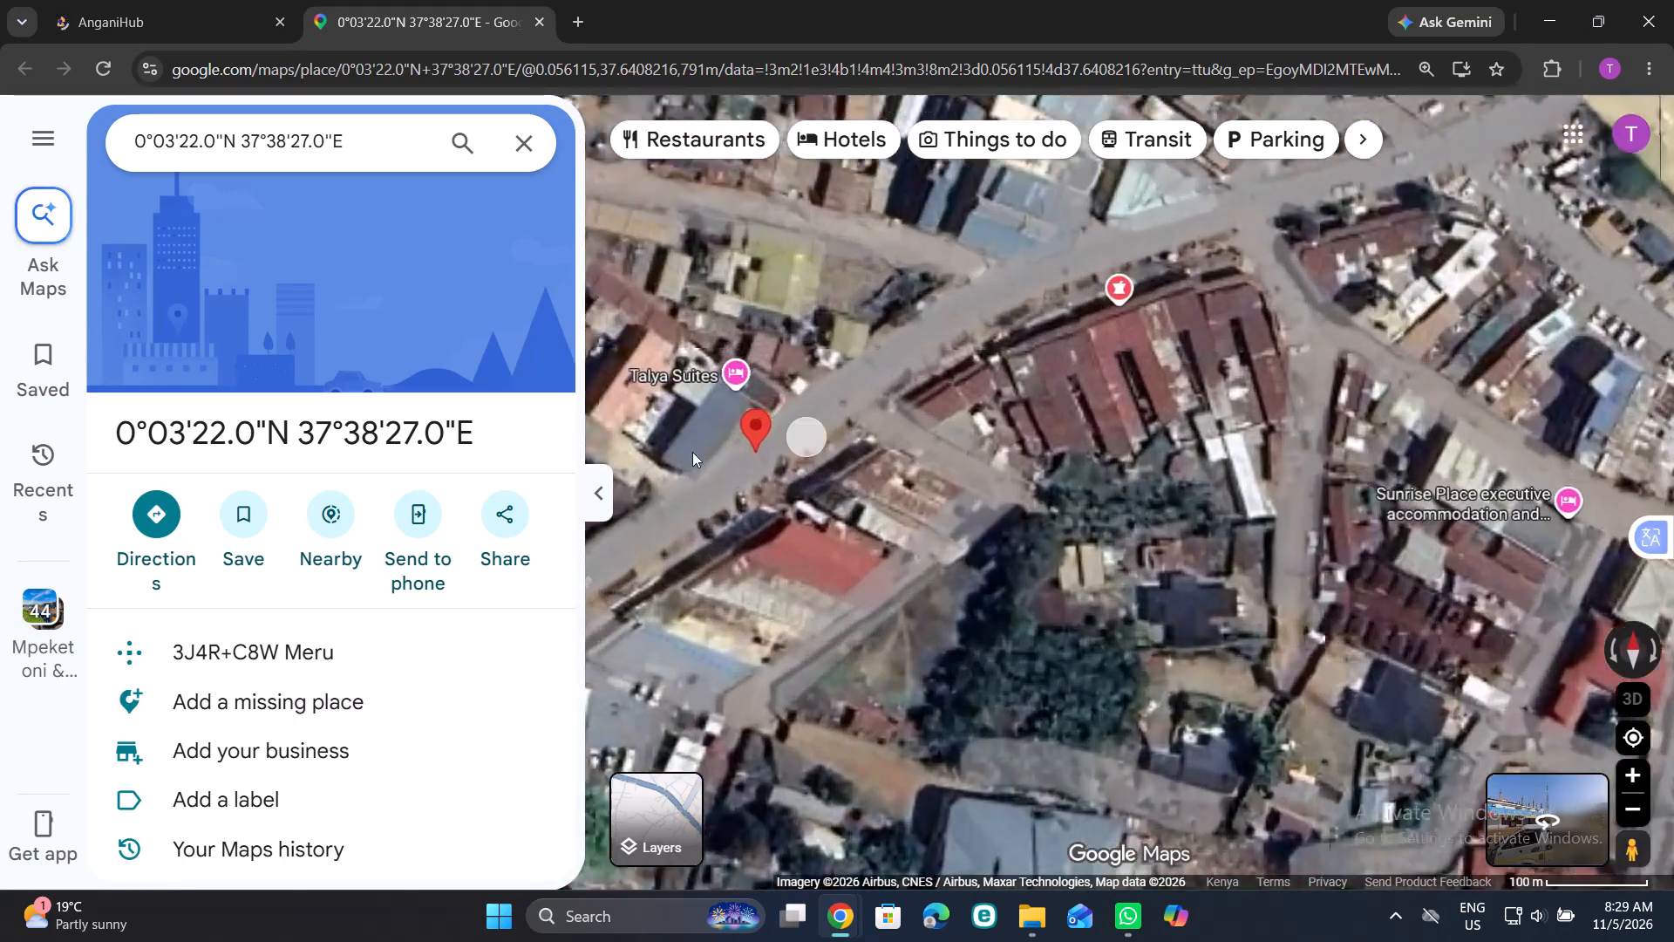
{"action": "scroll", "coordinate": [692, 452], "scroll_direction": "up", "scroll_amount": 2}
{"action": "scroll", "coordinate": [766, 421], "scroll_direction": "up", "scroll_amount": 7}
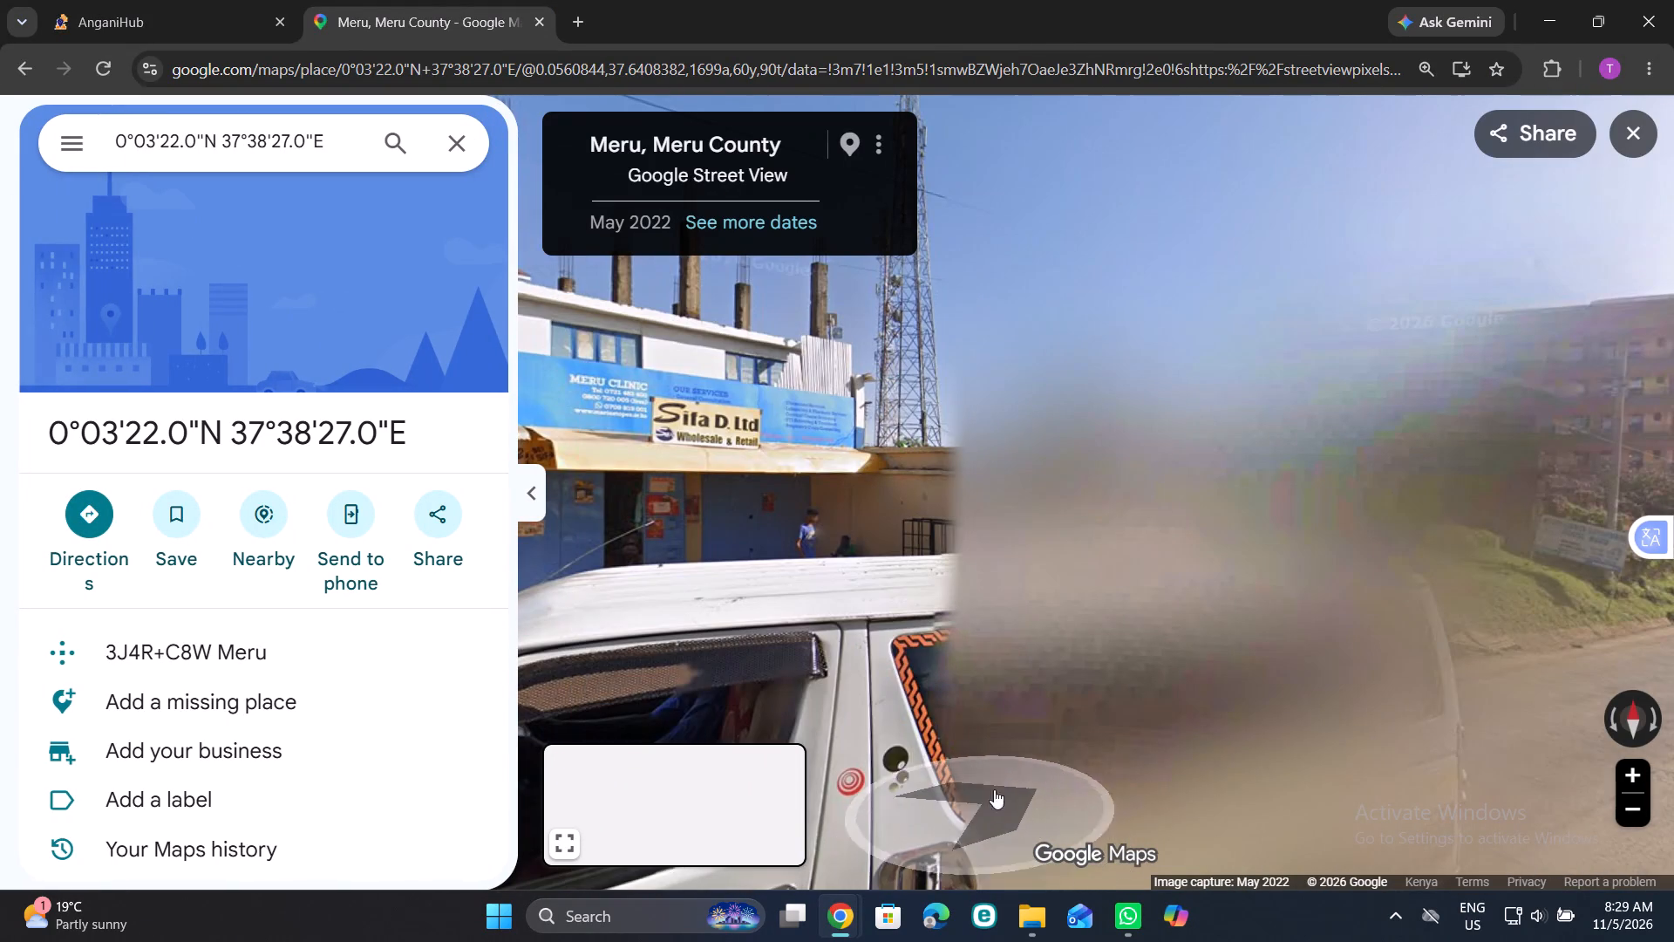
{"action": "left_click_drag", "start_coordinate": [969, 631], "coordinate": [1416, 532]}
{"action": "left_click_drag", "start_coordinate": [951, 542], "coordinate": [1358, 503]}
{"action": "left_click_drag", "start_coordinate": [1164, 551], "coordinate": [1313, 519]}
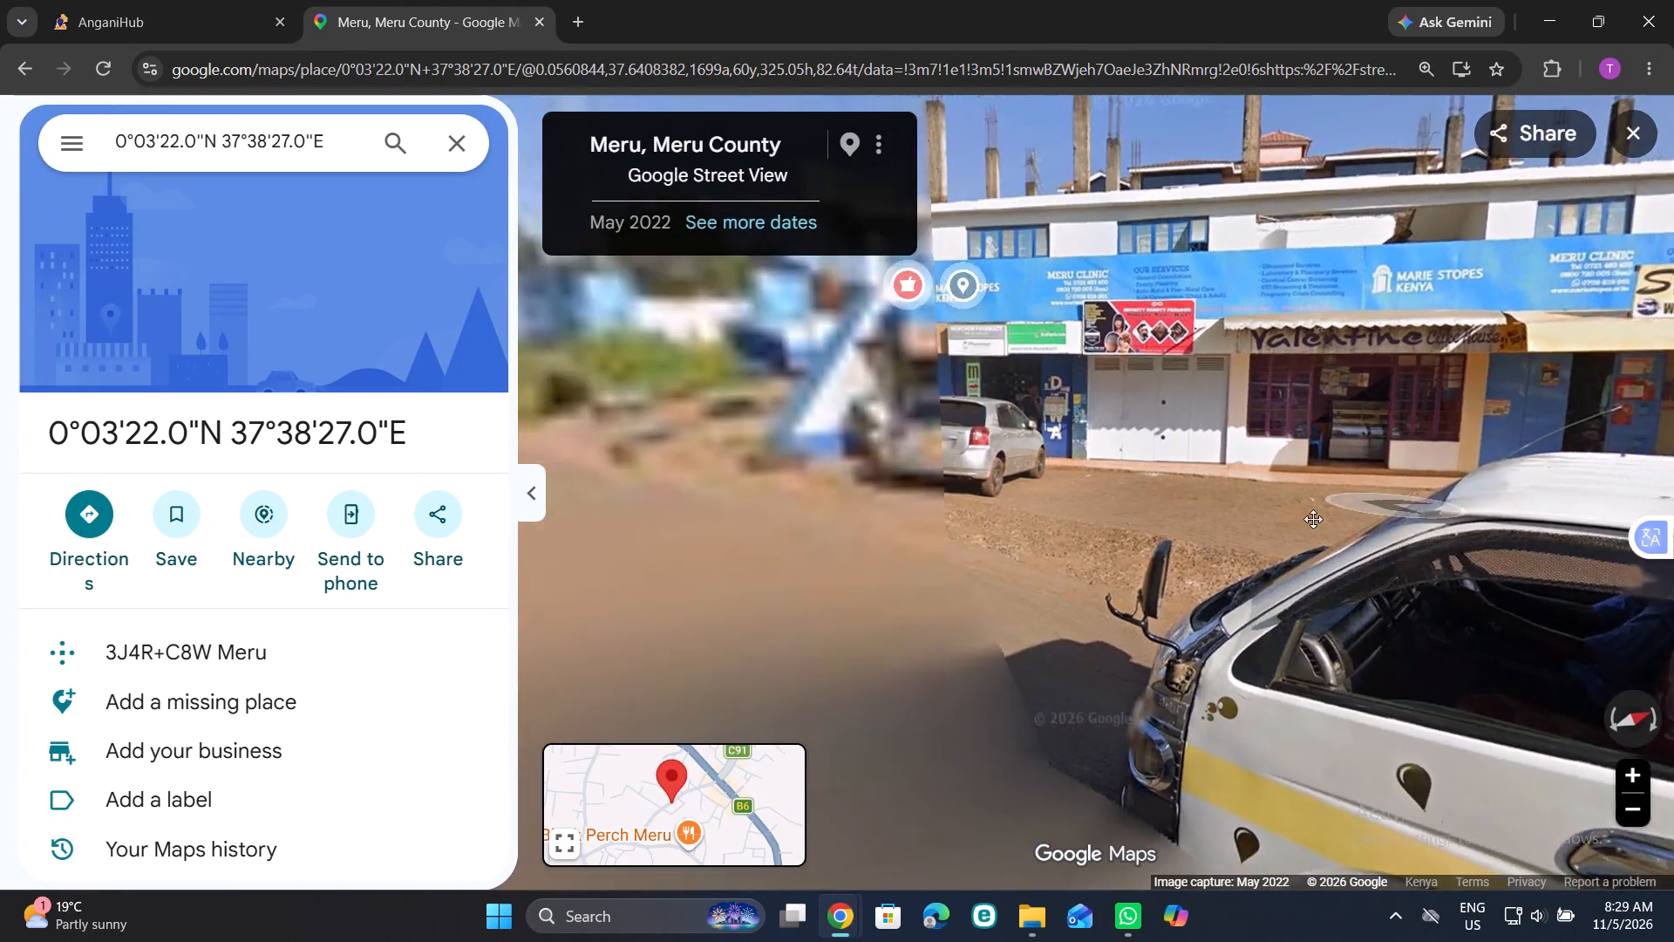
{"action": "left_click_drag", "start_coordinate": [1313, 519], "coordinate": [1673, 518]}
{"action": "left_click_drag", "start_coordinate": [1167, 538], "coordinate": [1615, 526]}
{"action": "left_click_drag", "start_coordinate": [979, 482], "coordinate": [1525, 489]}
{"action": "left_click_drag", "start_coordinate": [1142, 606], "coordinate": [1045, 737]}
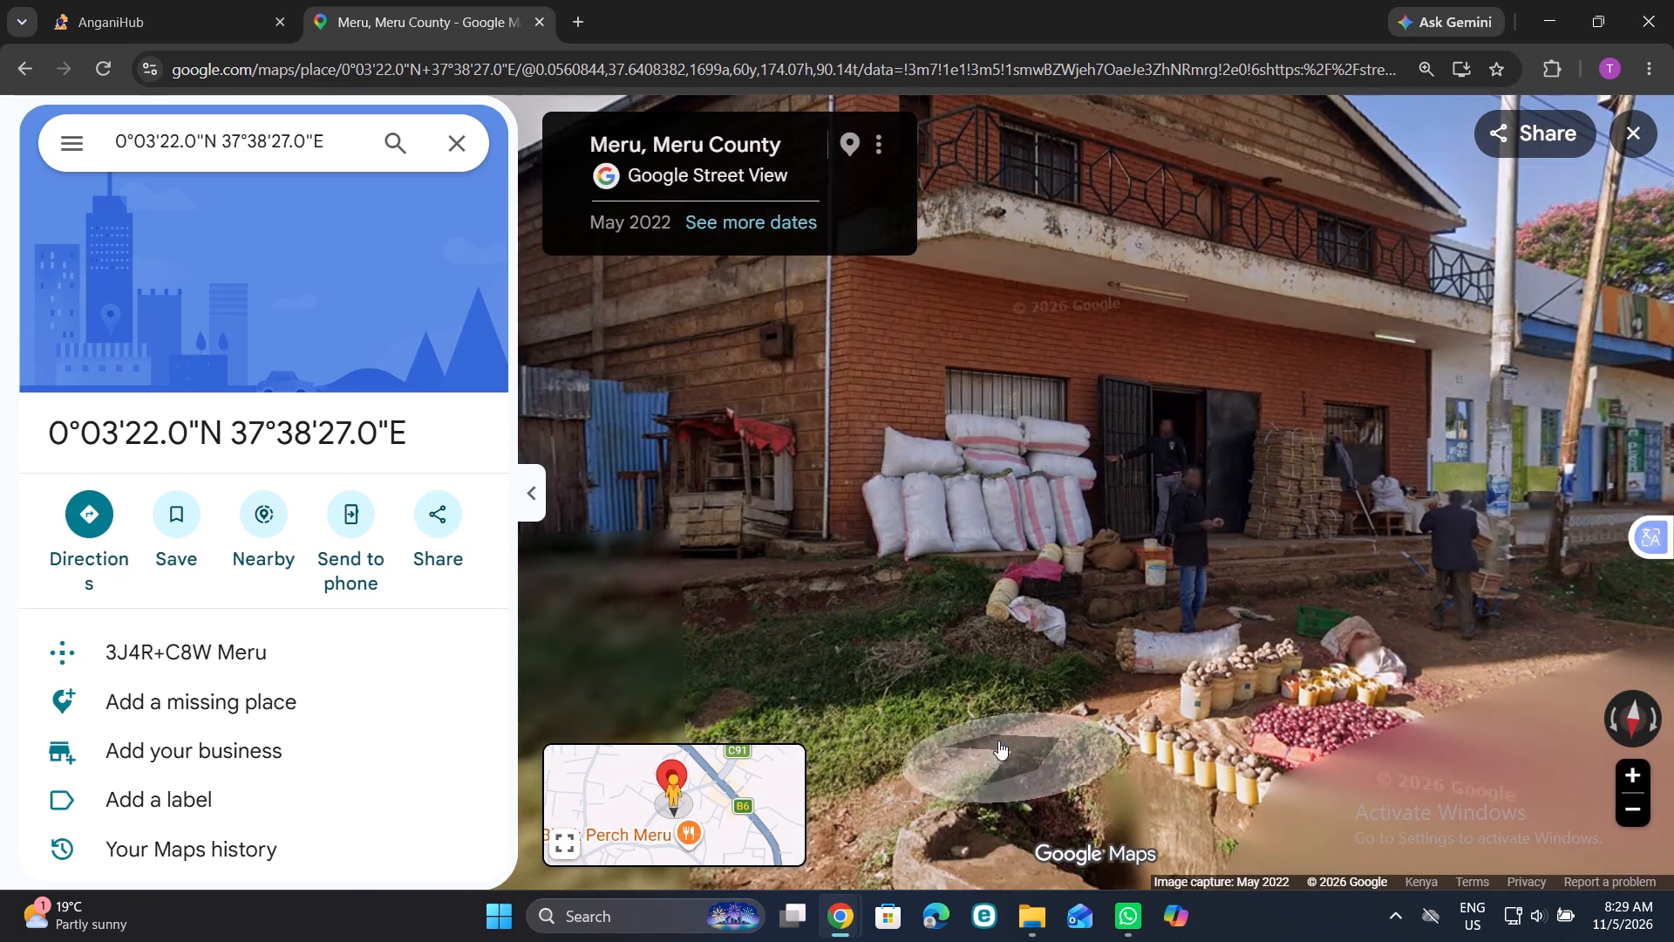
{"action": "left_click_drag", "start_coordinate": [946, 731], "coordinate": [1253, 642]}
{"action": "left_click_drag", "start_coordinate": [703, 612], "coordinate": [1241, 604]}
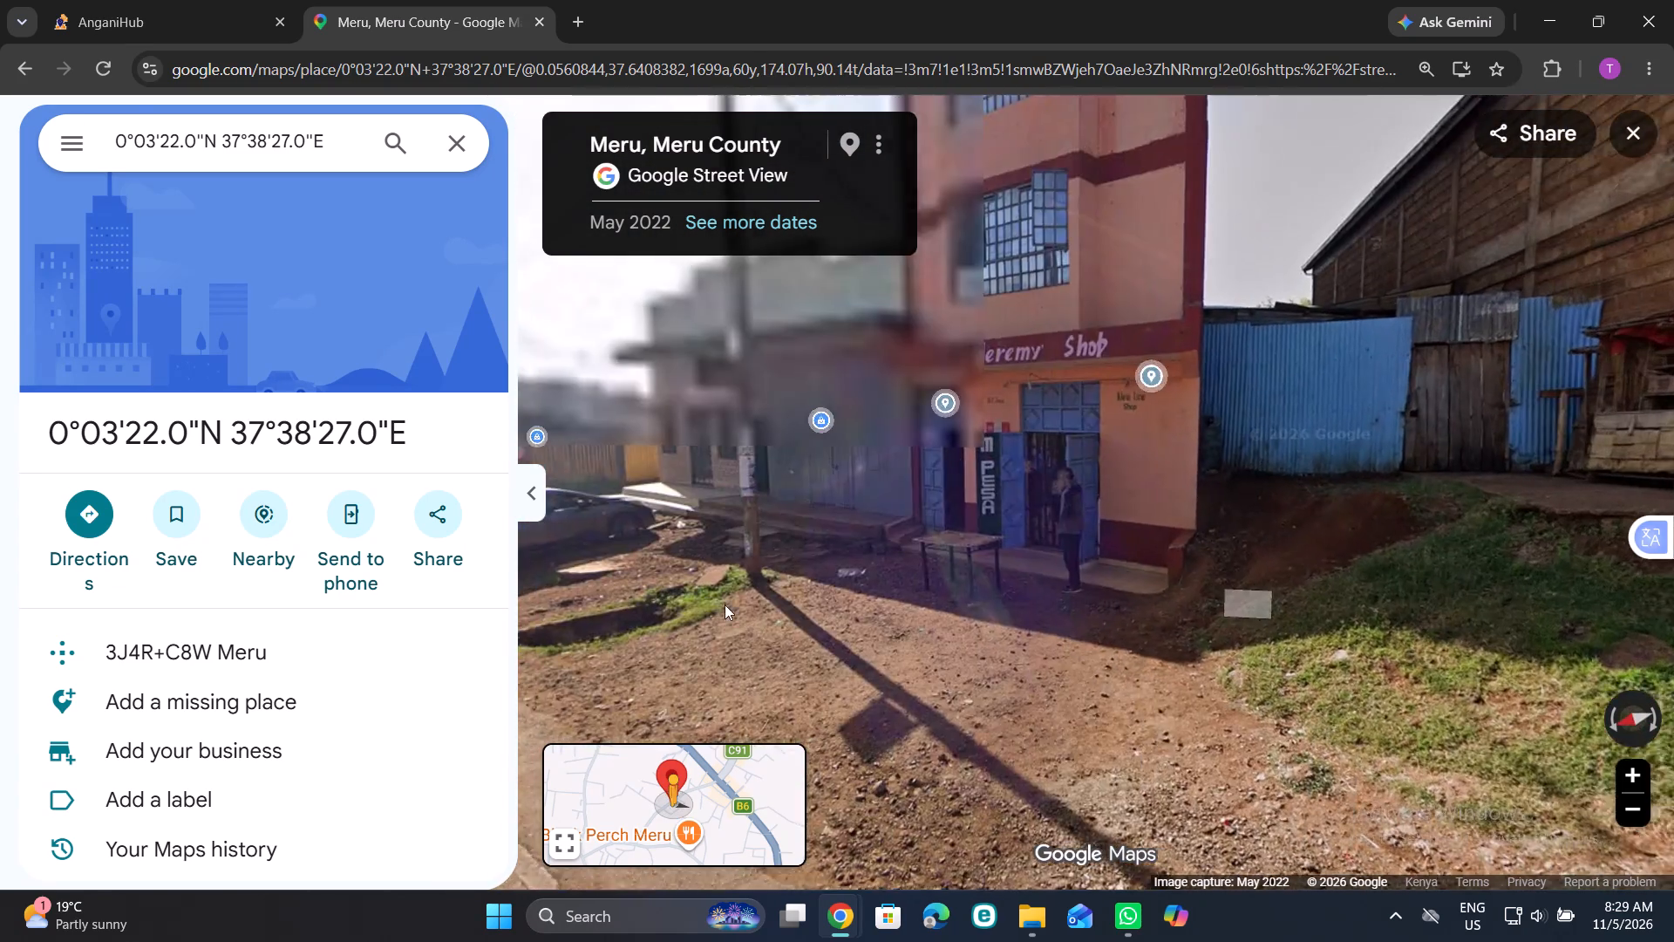
{"action": "left_click_drag", "start_coordinate": [813, 593], "coordinate": [1168, 593]}
{"action": "left_click_drag", "start_coordinate": [795, 580], "coordinate": [1319, 538]}
{"action": "left_click", "coordinate": [528, 15]}
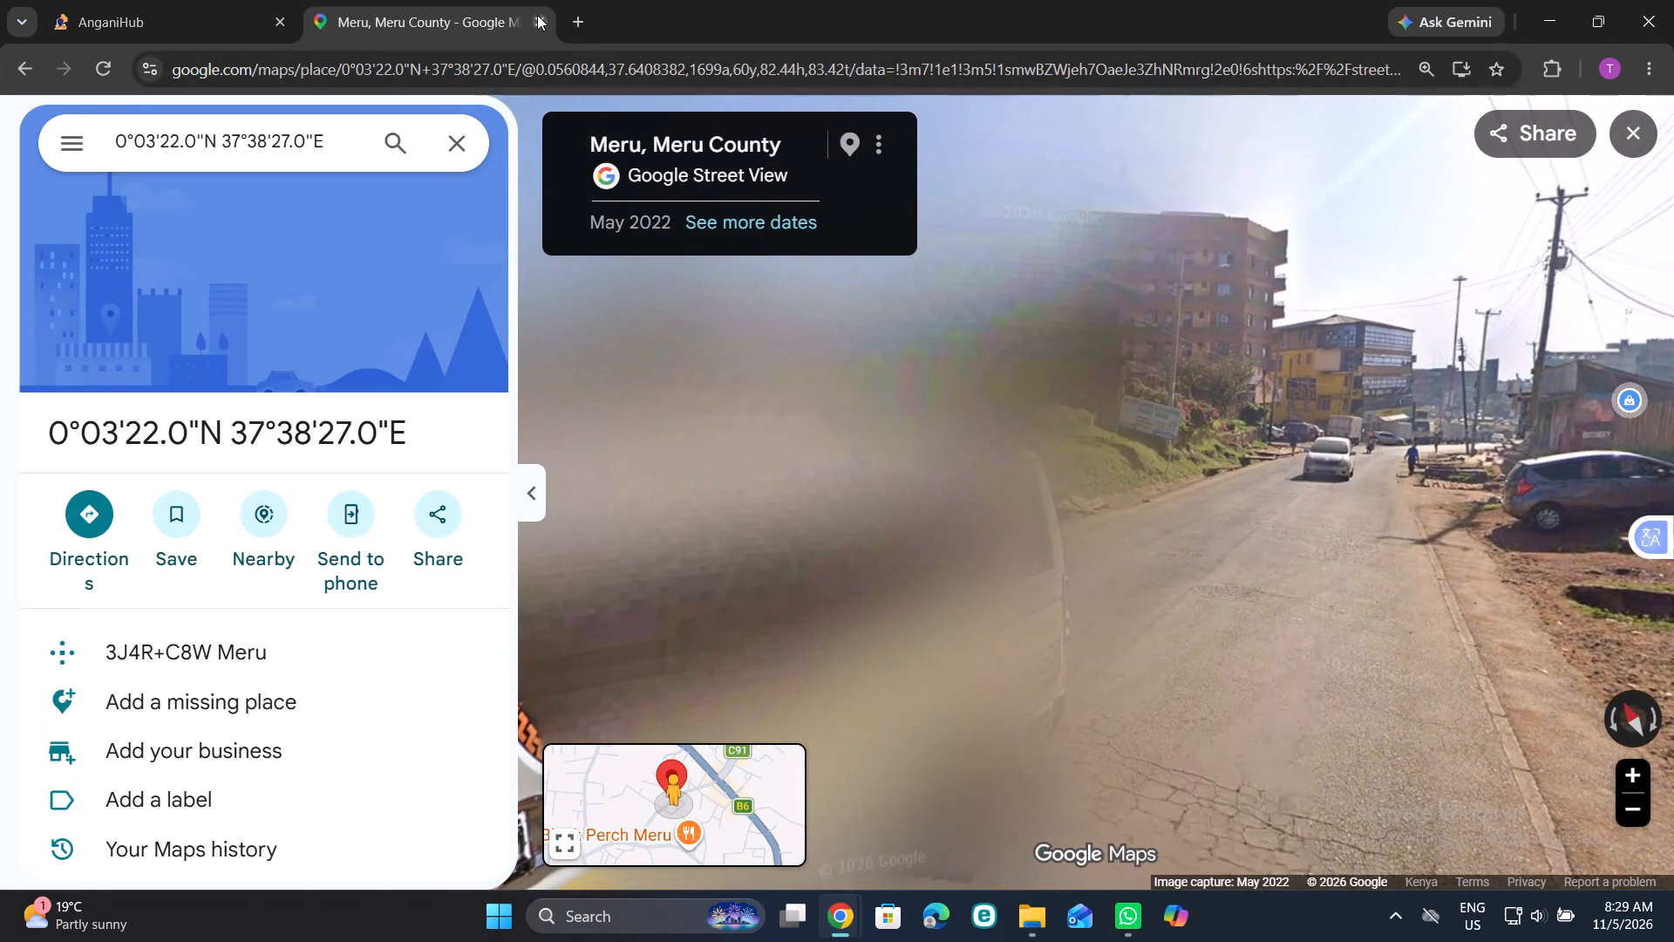
{"action": "left_click", "coordinate": [539, 17]}
Log back in to AnganiHub with the account details already filled in.
{"action": "left_click", "coordinate": [1420, 527]}
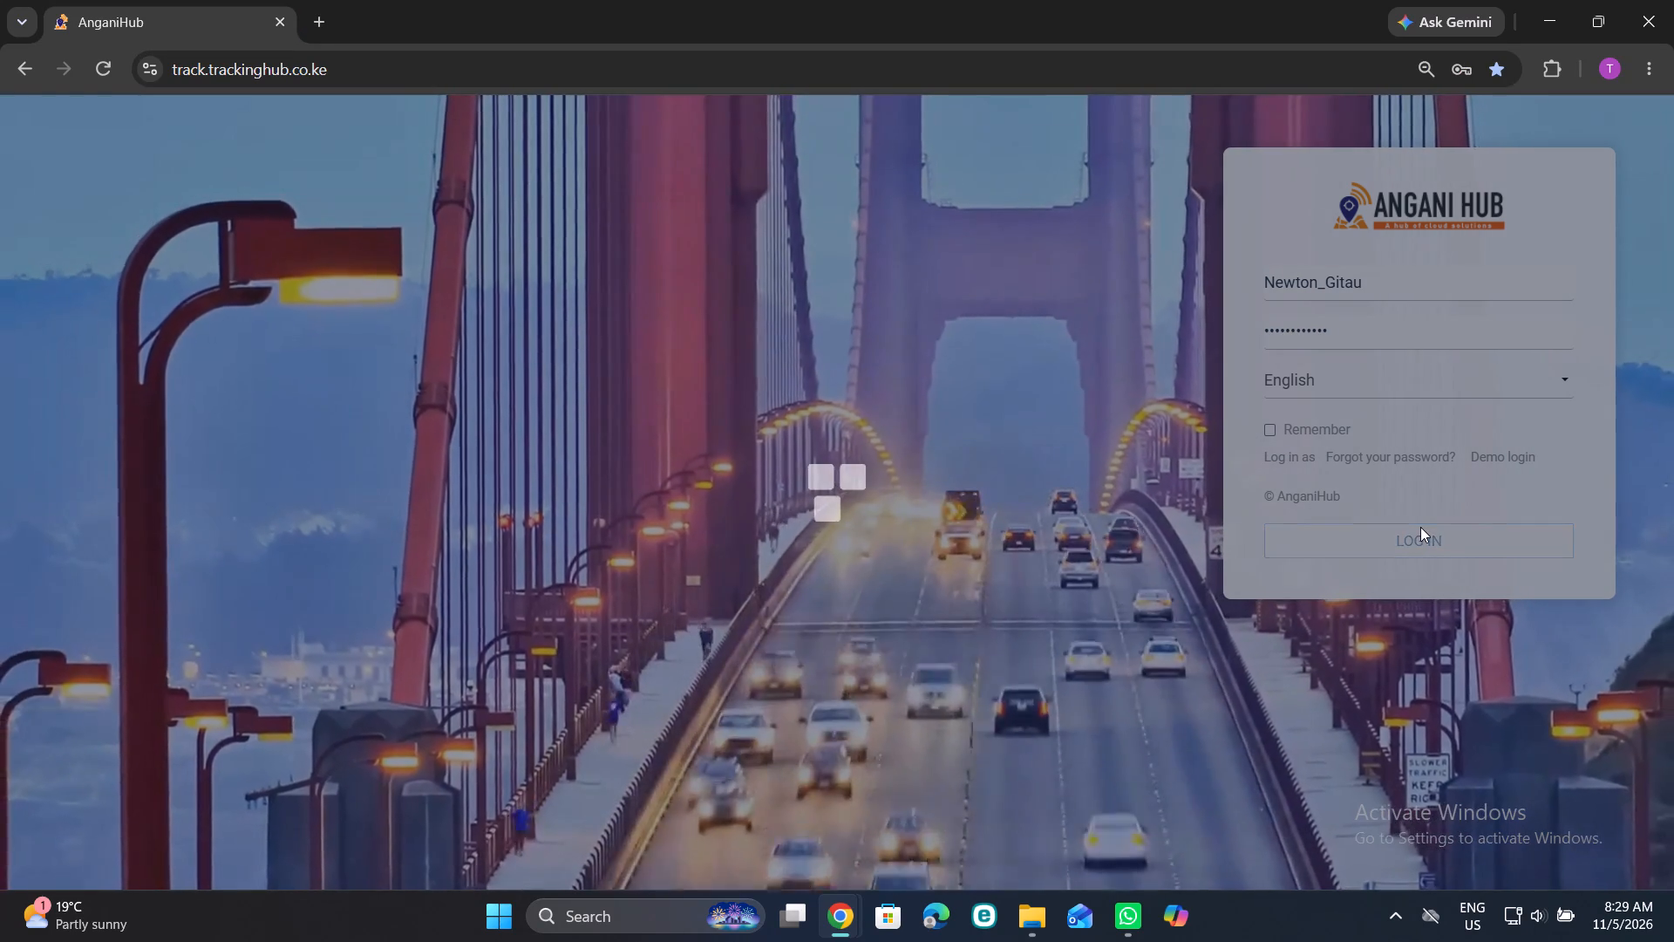
Switch to the Tramigo tracking platform and open its live video view with the vehicle list filtered to online units.
{"action": "key", "text": "alt+Tab"}
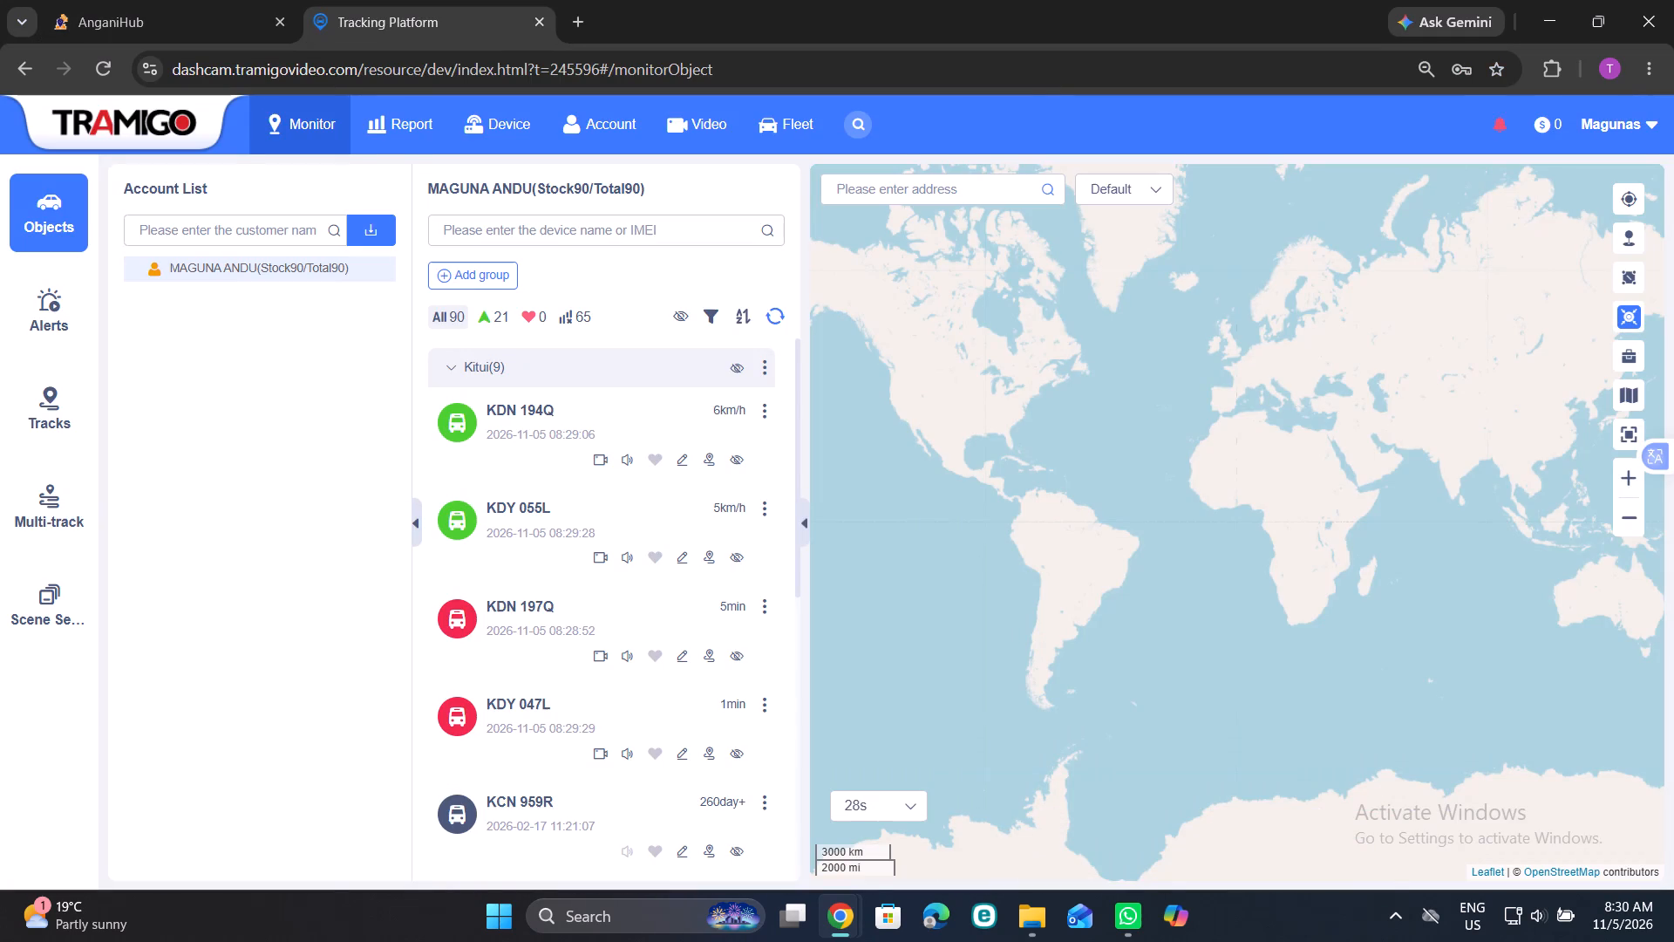
{"action": "left_click", "coordinate": [745, 129]}
{"action": "left_click", "coordinate": [715, 129]}
{"action": "left_click", "coordinate": [0, 314]}
{"action": "left_click", "coordinate": [37, 313]}
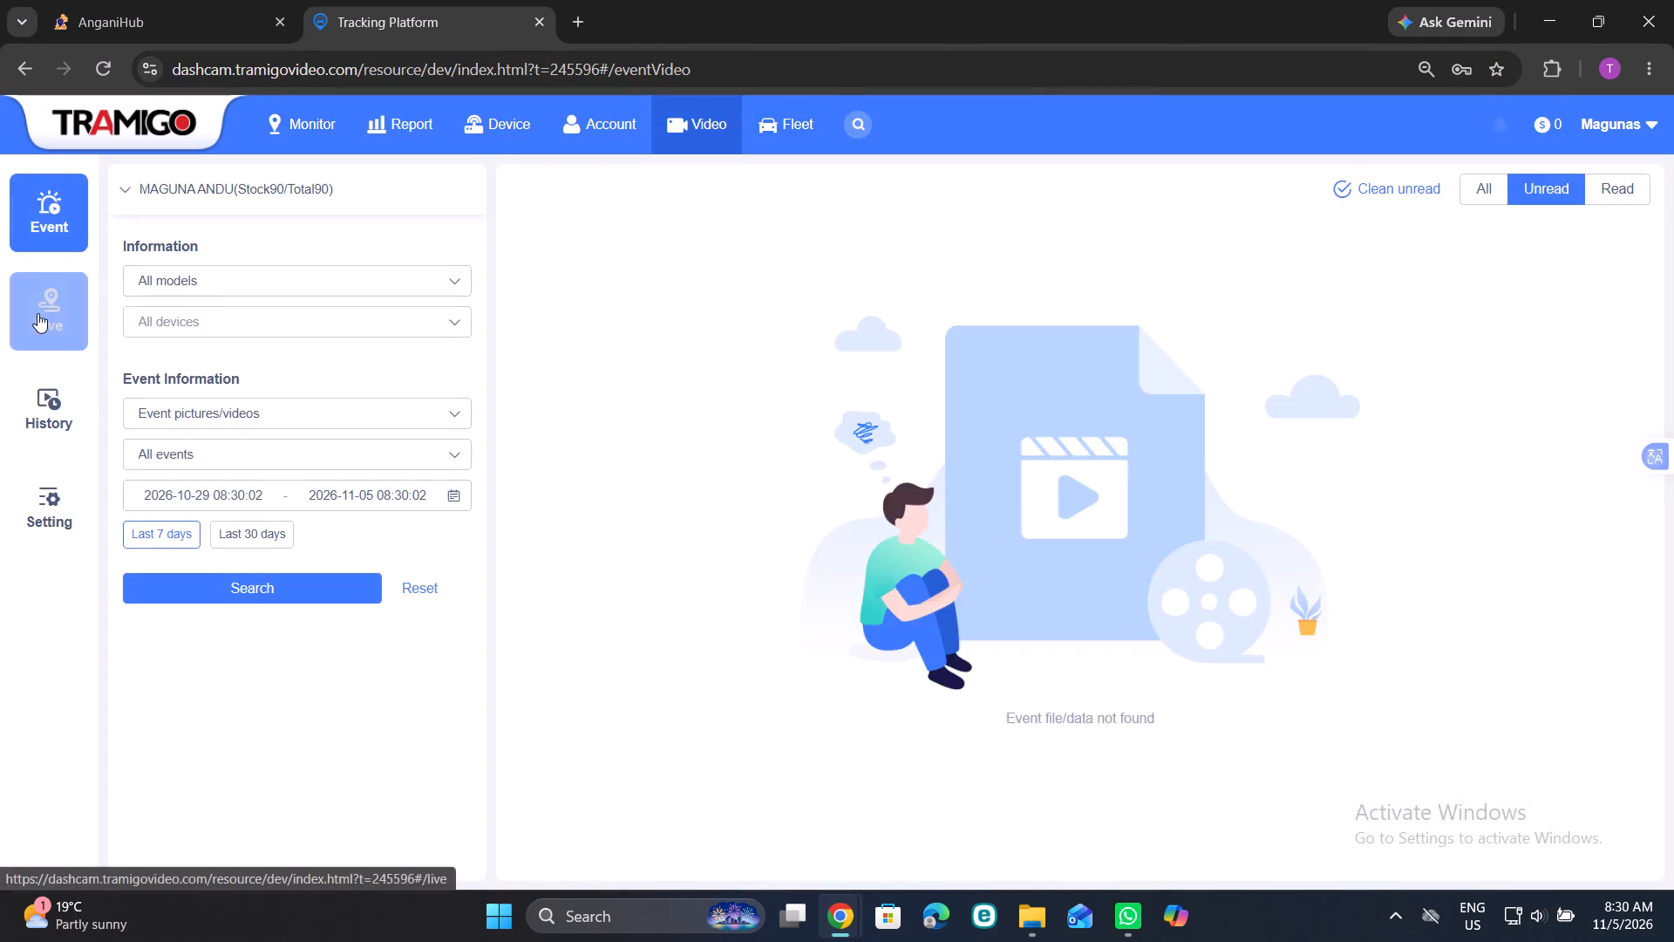
{"action": "left_click", "coordinate": [178, 336]}
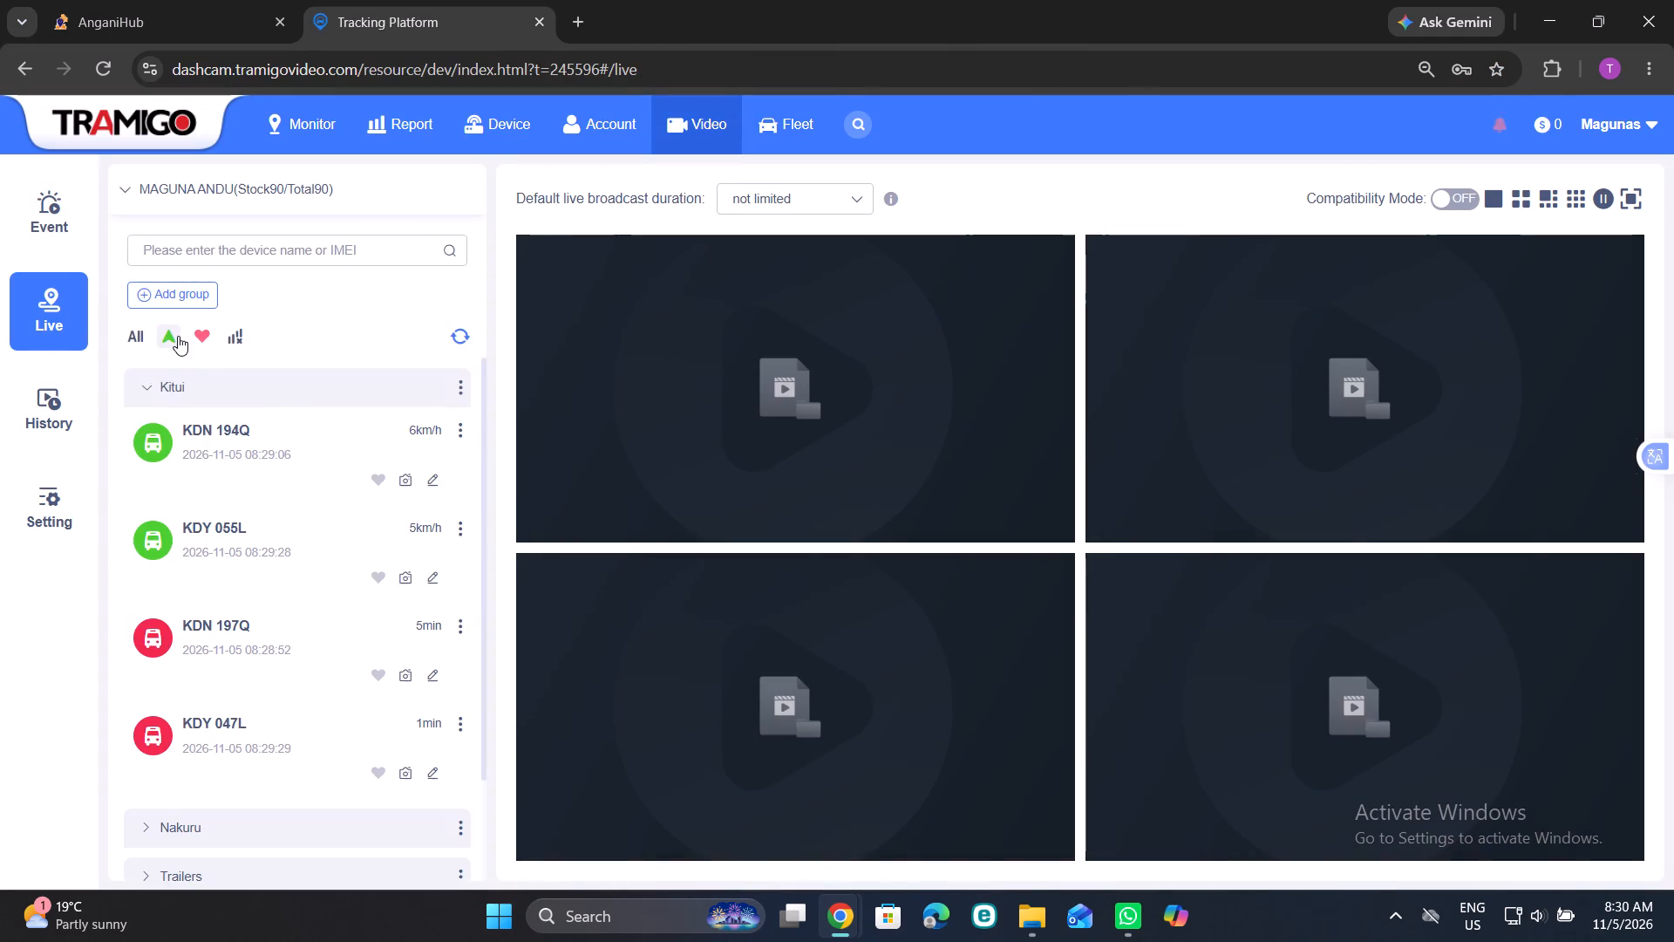
Switch from Tramigo back to the AnganiHub tracking pages.
{"action": "key", "text": "alt+Tab"}
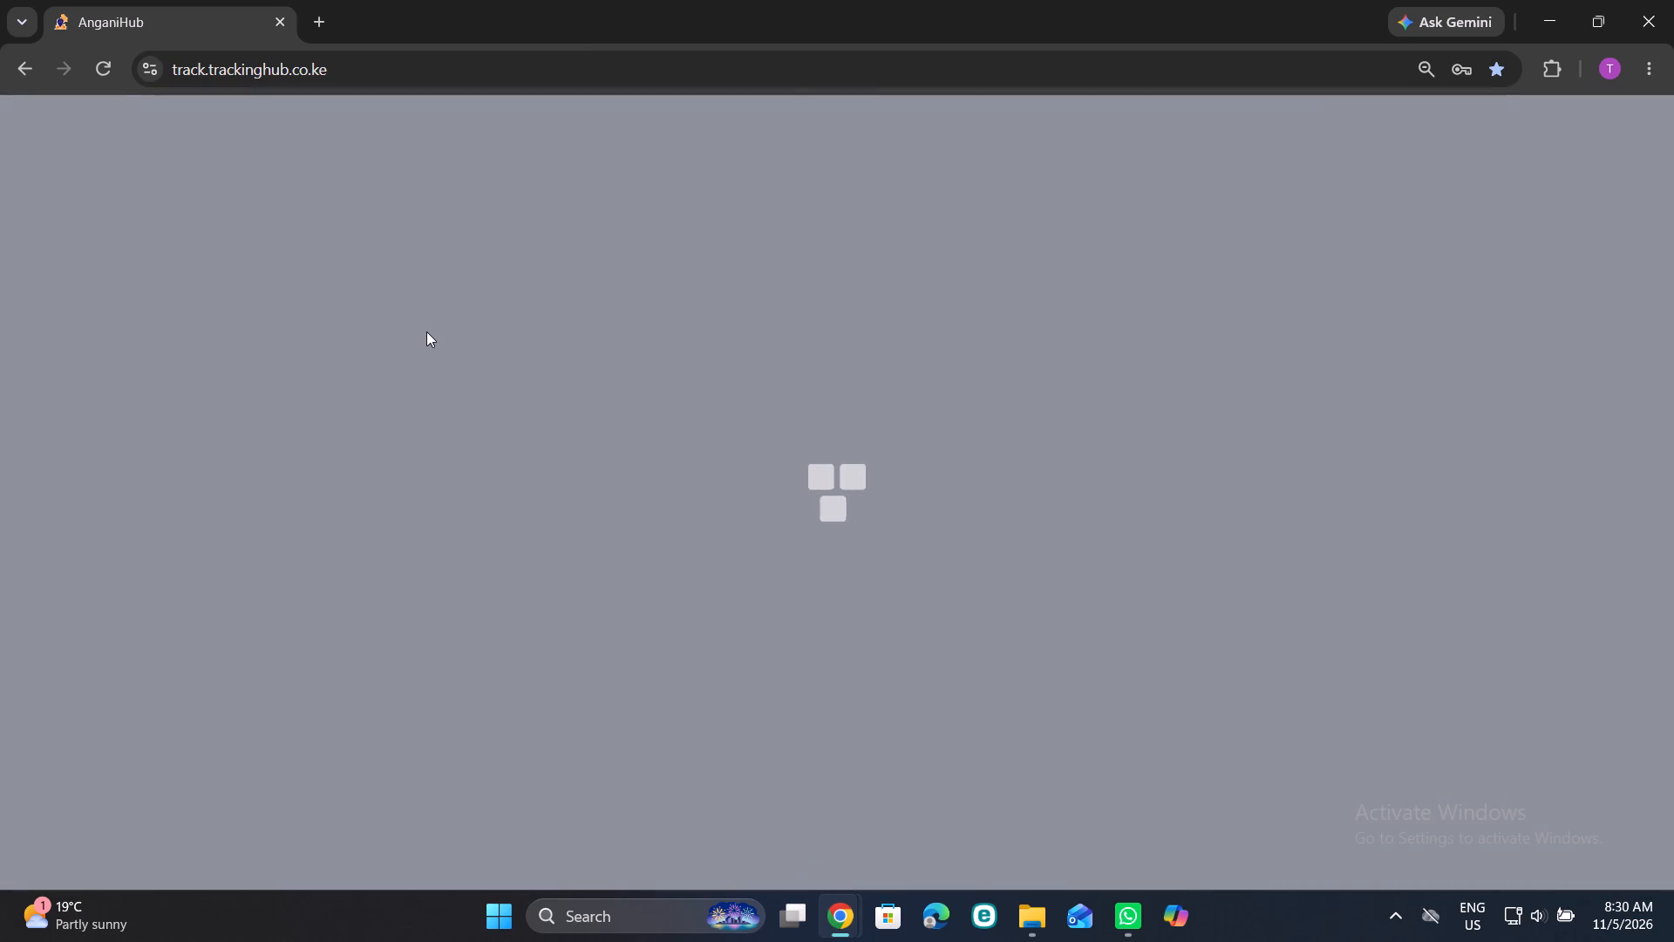
{"action": "key", "text": "alt+Tab"}
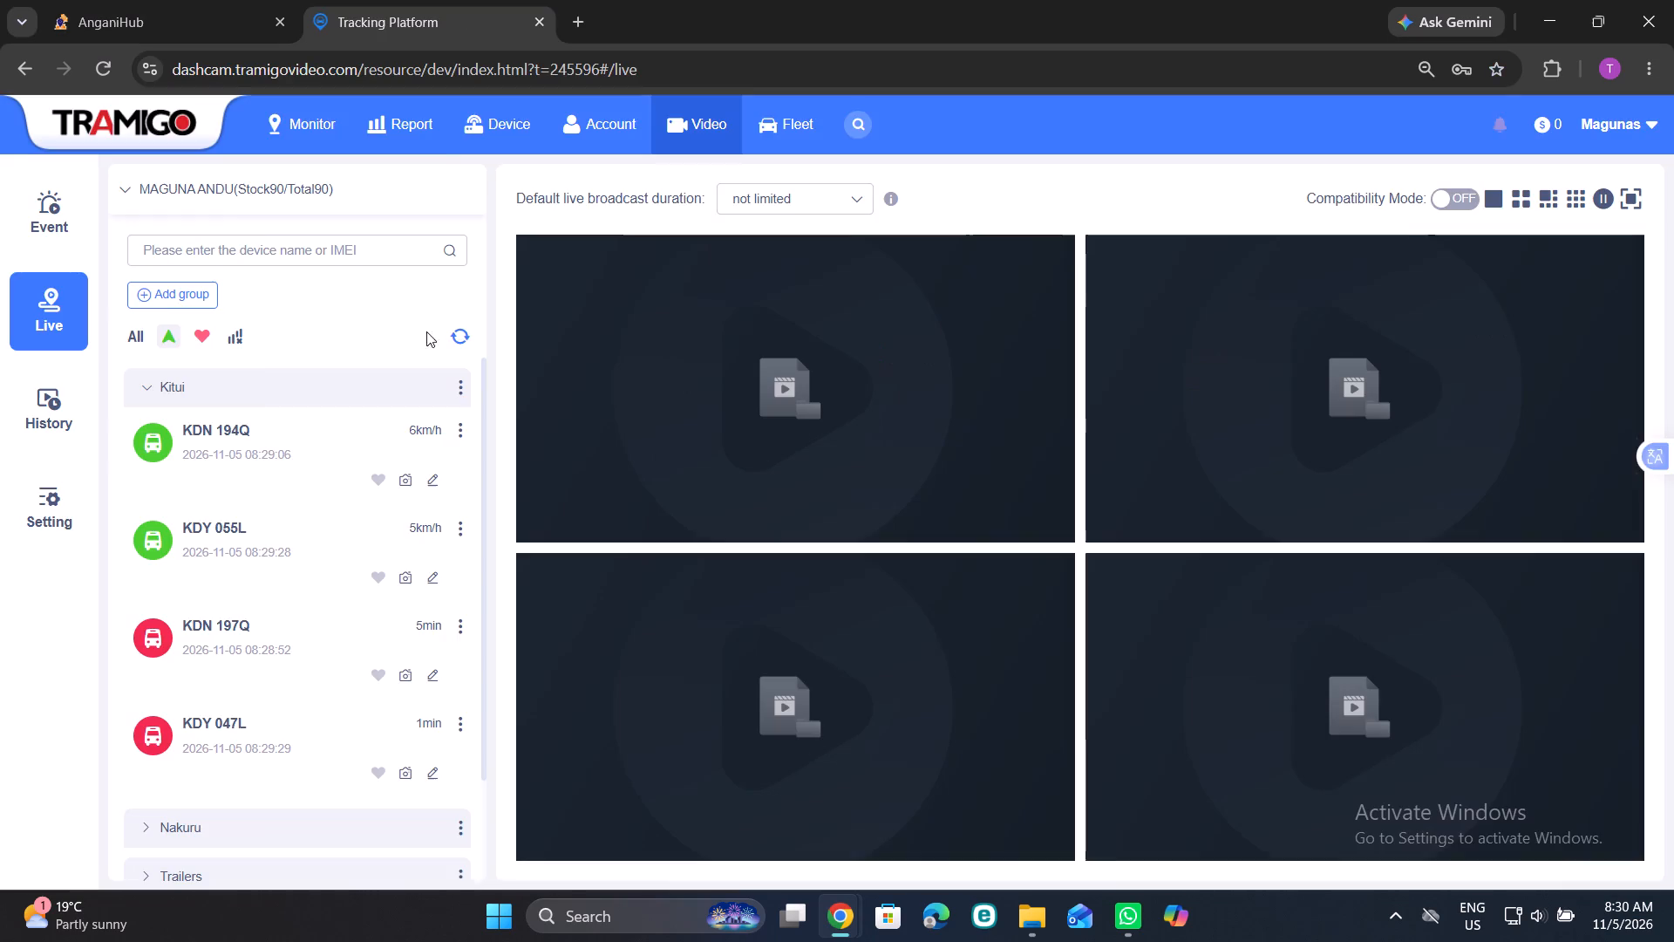
{"action": "left_click", "coordinate": [167, 0]}
{"action": "key", "text": "alt+Tab"}
{"action": "key", "text": "alt+Tab"}
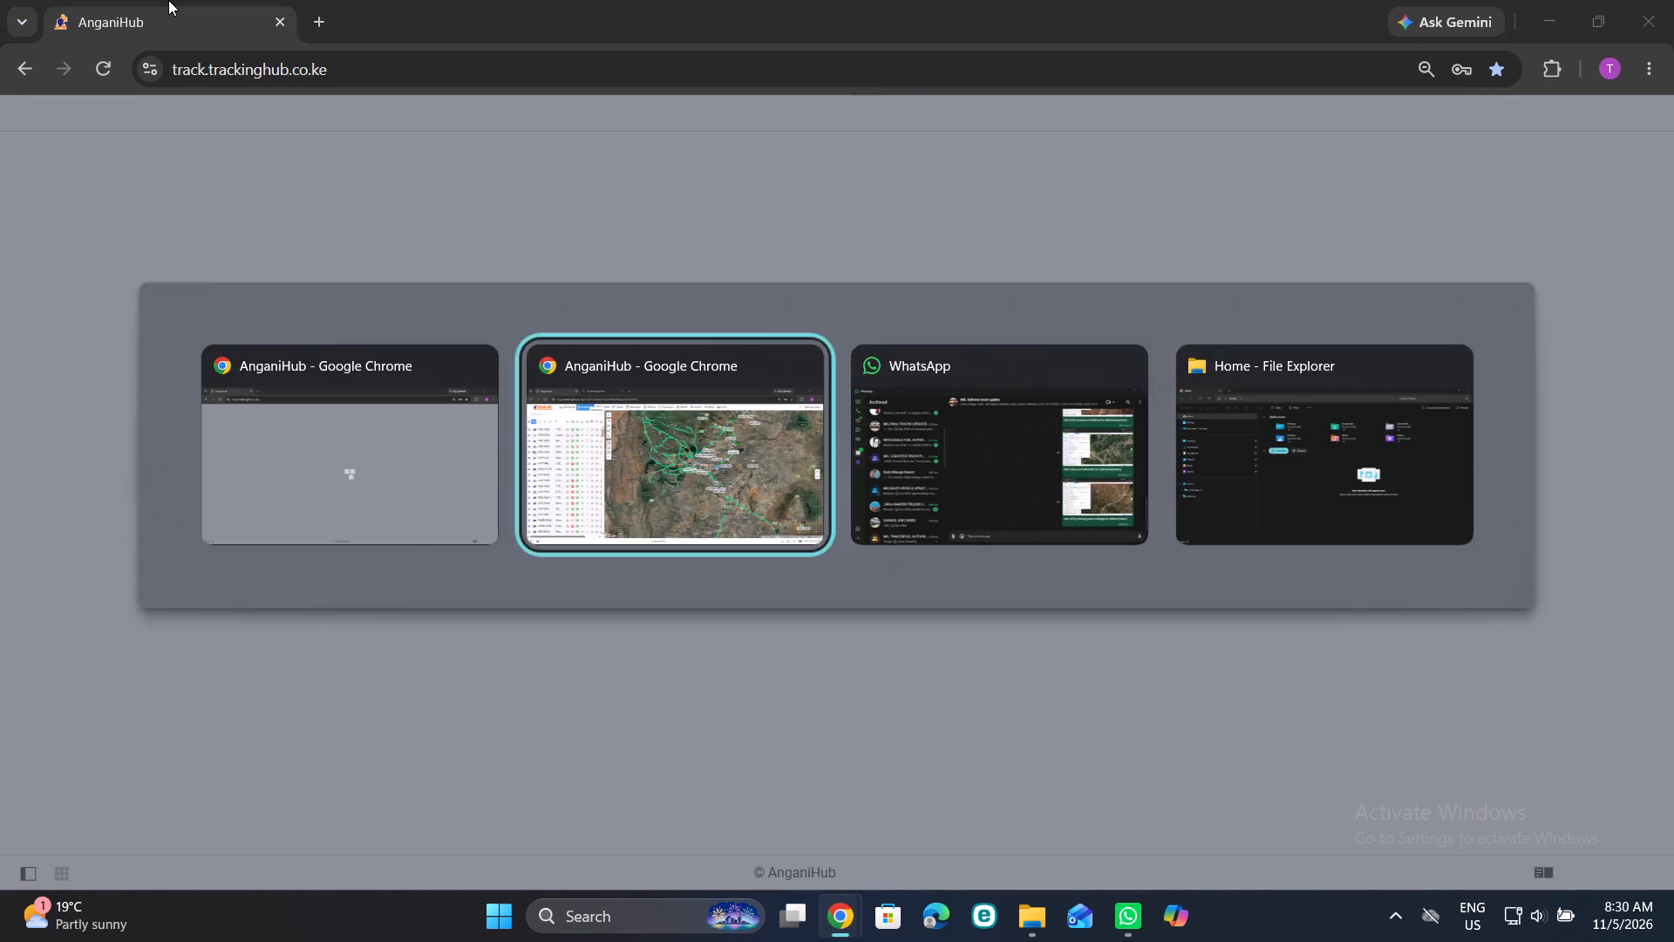
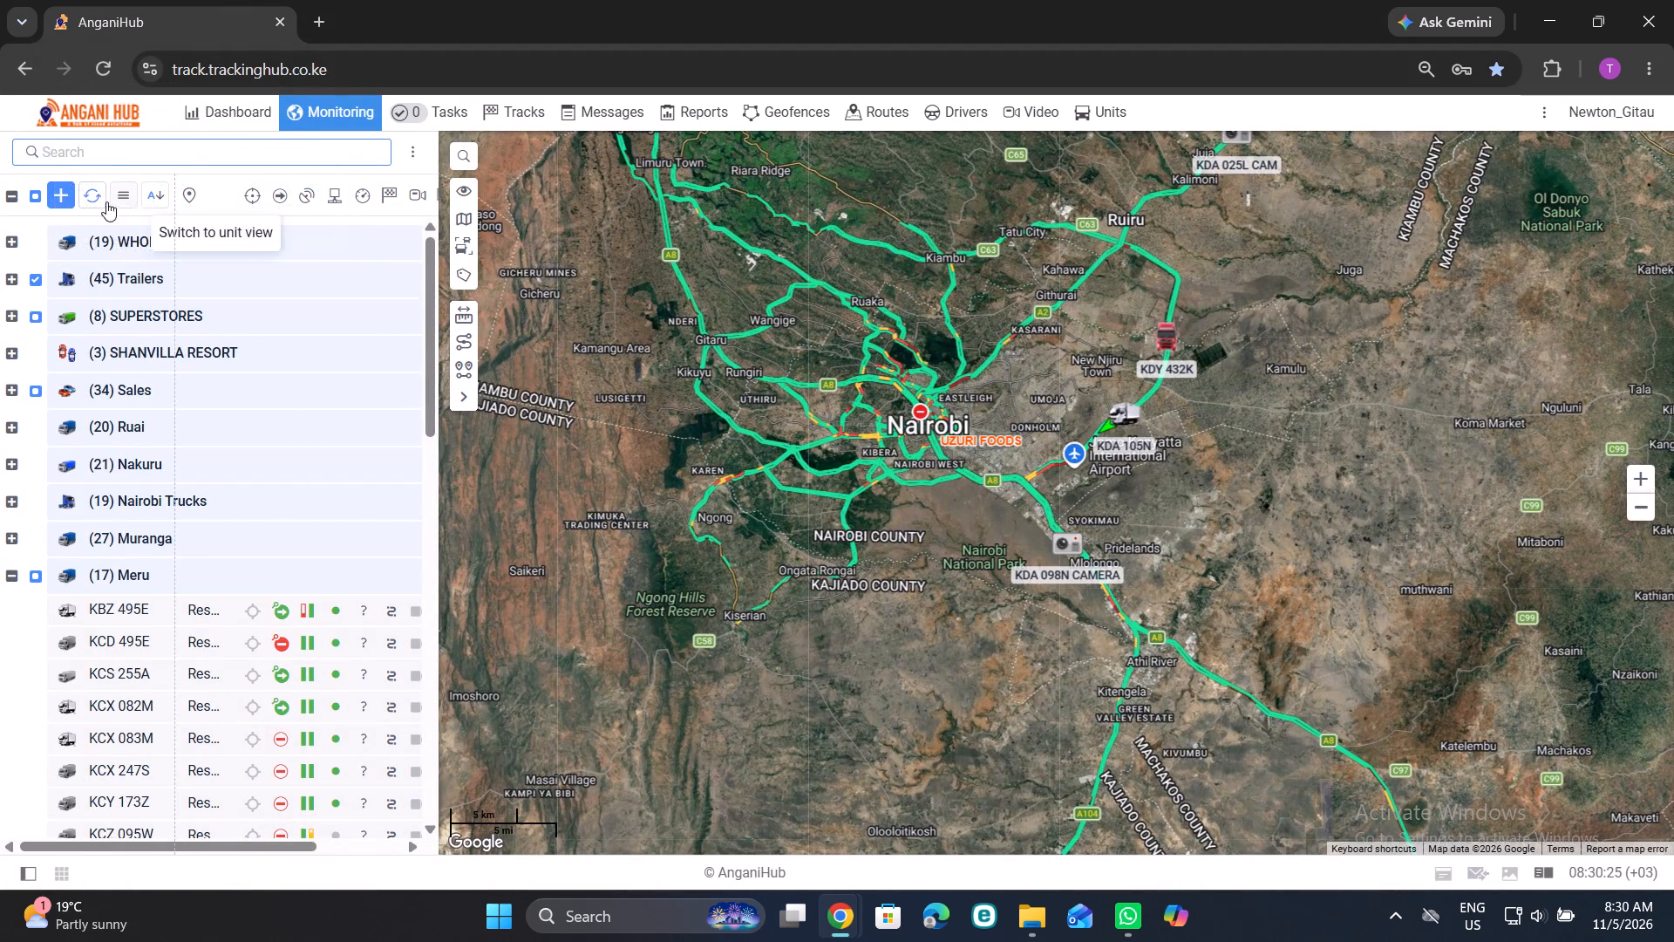
Collapse the Meru and Kitui groups in the unit list and clear all units from the map.
{"action": "left_click", "coordinate": [12, 572]}
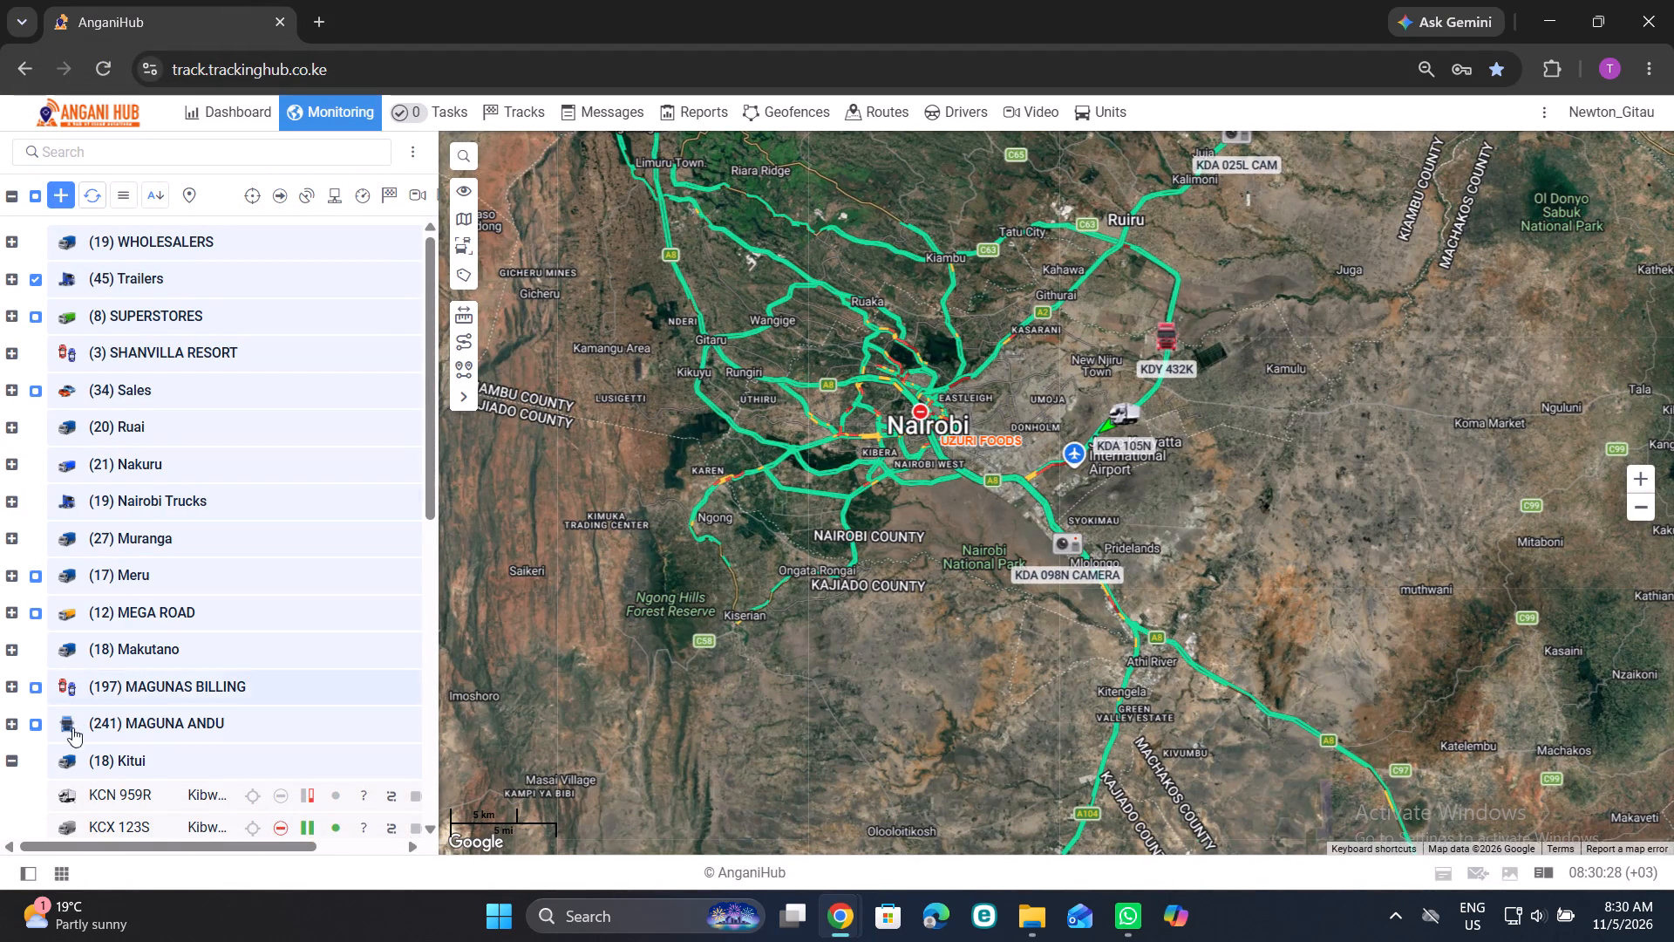
{"action": "left_click", "coordinate": [10, 762]}
{"action": "scroll", "coordinate": [10, 762], "scroll_direction": "down", "scroll_amount": 3}
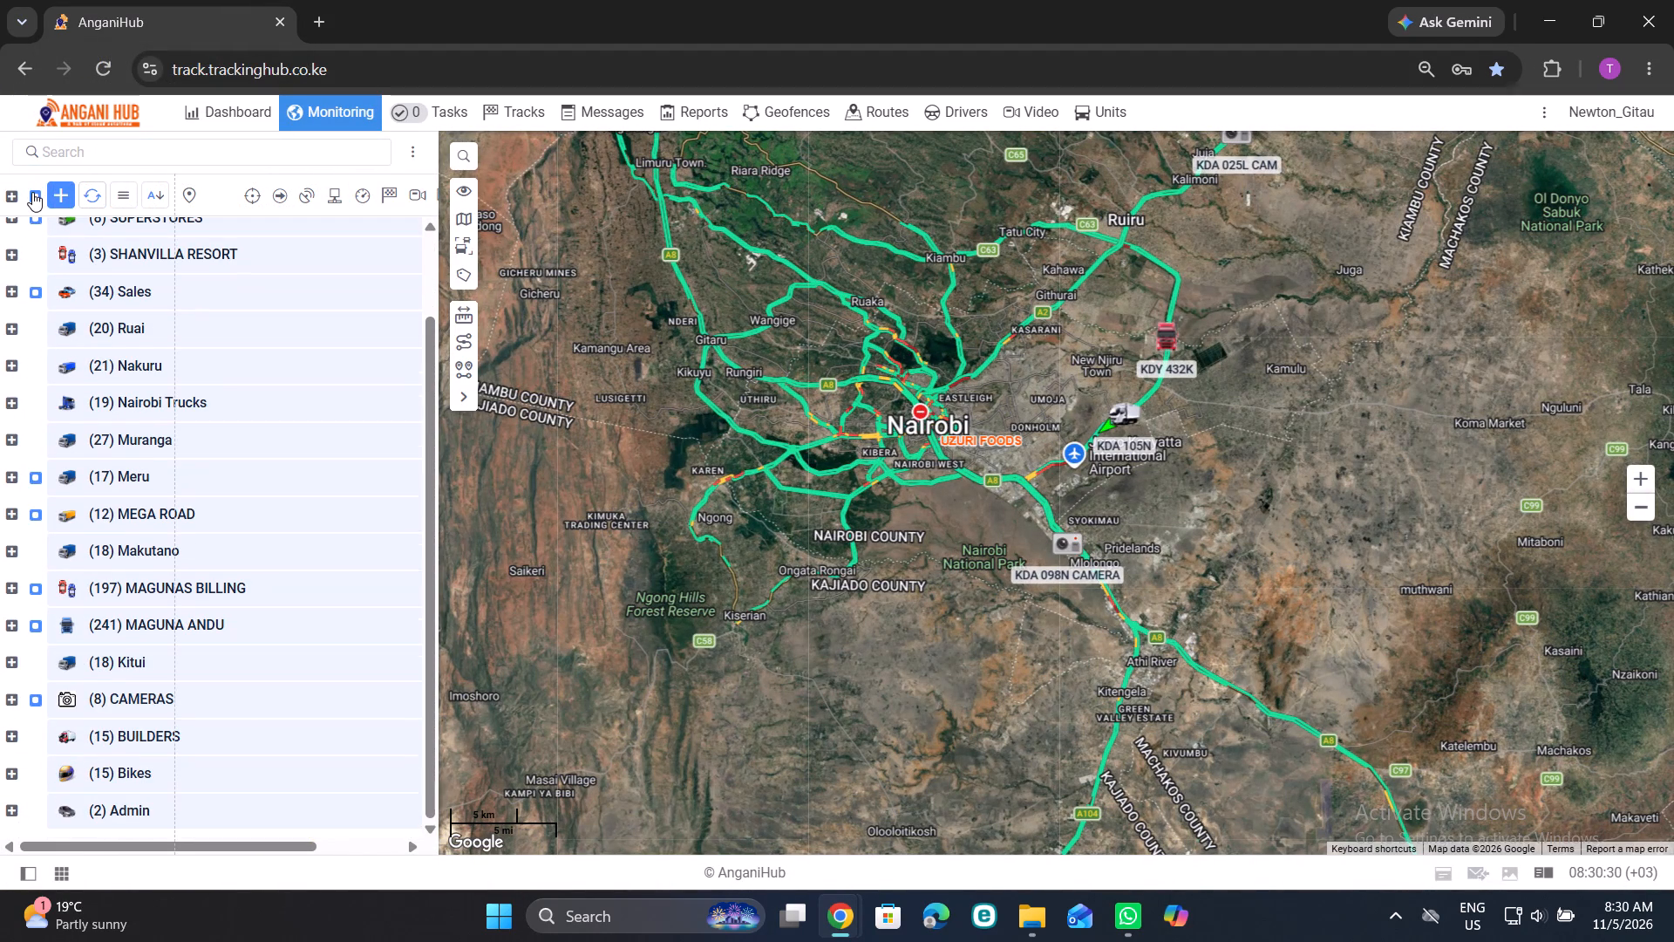
{"action": "triple_click", "coordinate": [32, 192]}
{"action": "left_click", "coordinate": [32, 192]}
{"action": "scroll", "coordinate": [32, 192], "scroll_direction": "down", "scroll_amount": 3}
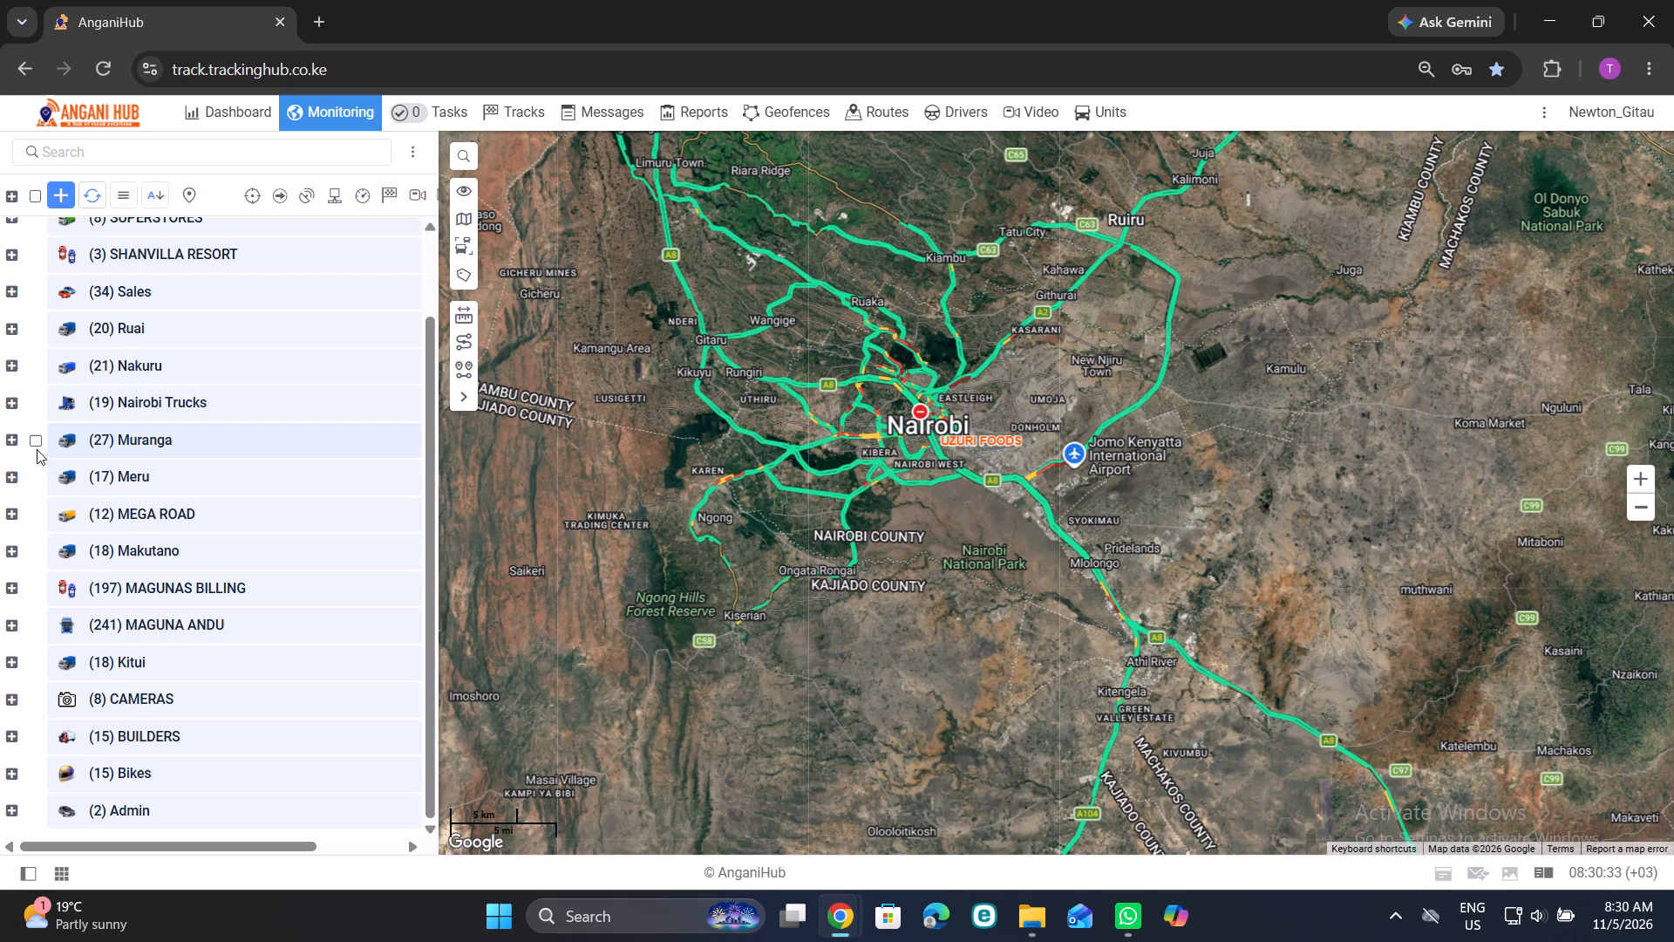
Show only the Meru, Kitui and Trailers groups of units on the map.
{"action": "left_click", "coordinate": [27, 474]}
{"action": "left_click", "coordinate": [27, 474]}
{"action": "left_click", "coordinate": [27, 474]}
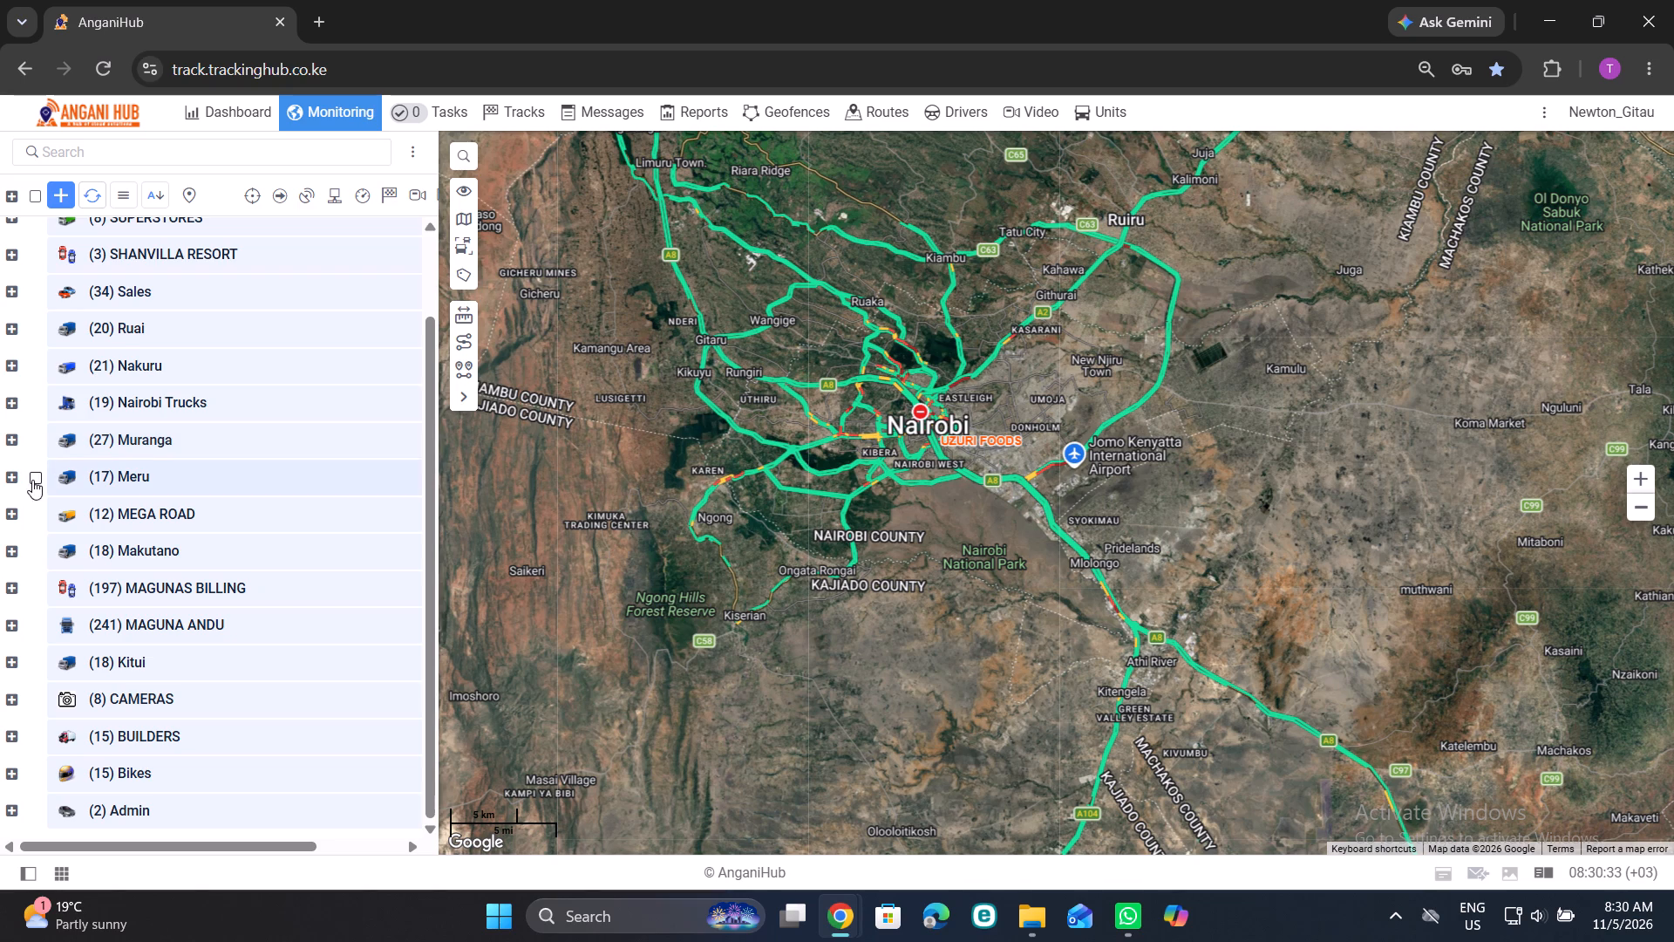
{"action": "left_click", "coordinate": [32, 480]}
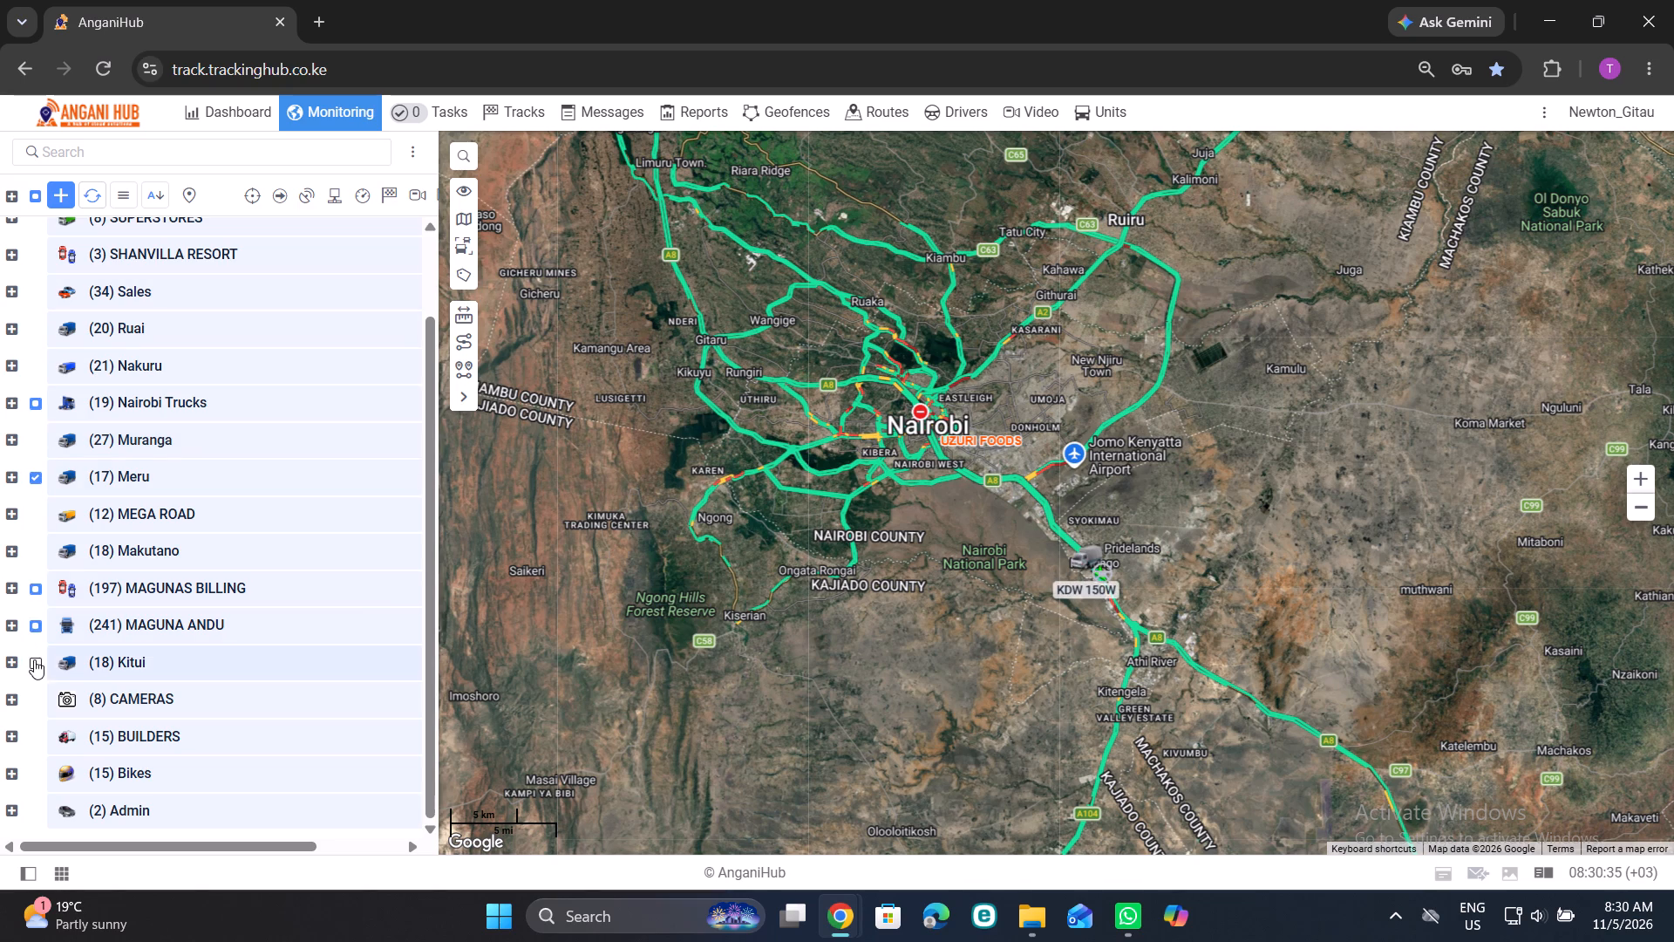
{"action": "left_click", "coordinate": [44, 658]}
{"action": "left_click", "coordinate": [37, 663]}
{"action": "scroll", "coordinate": [53, 648], "scroll_direction": "down", "scroll_amount": 3}
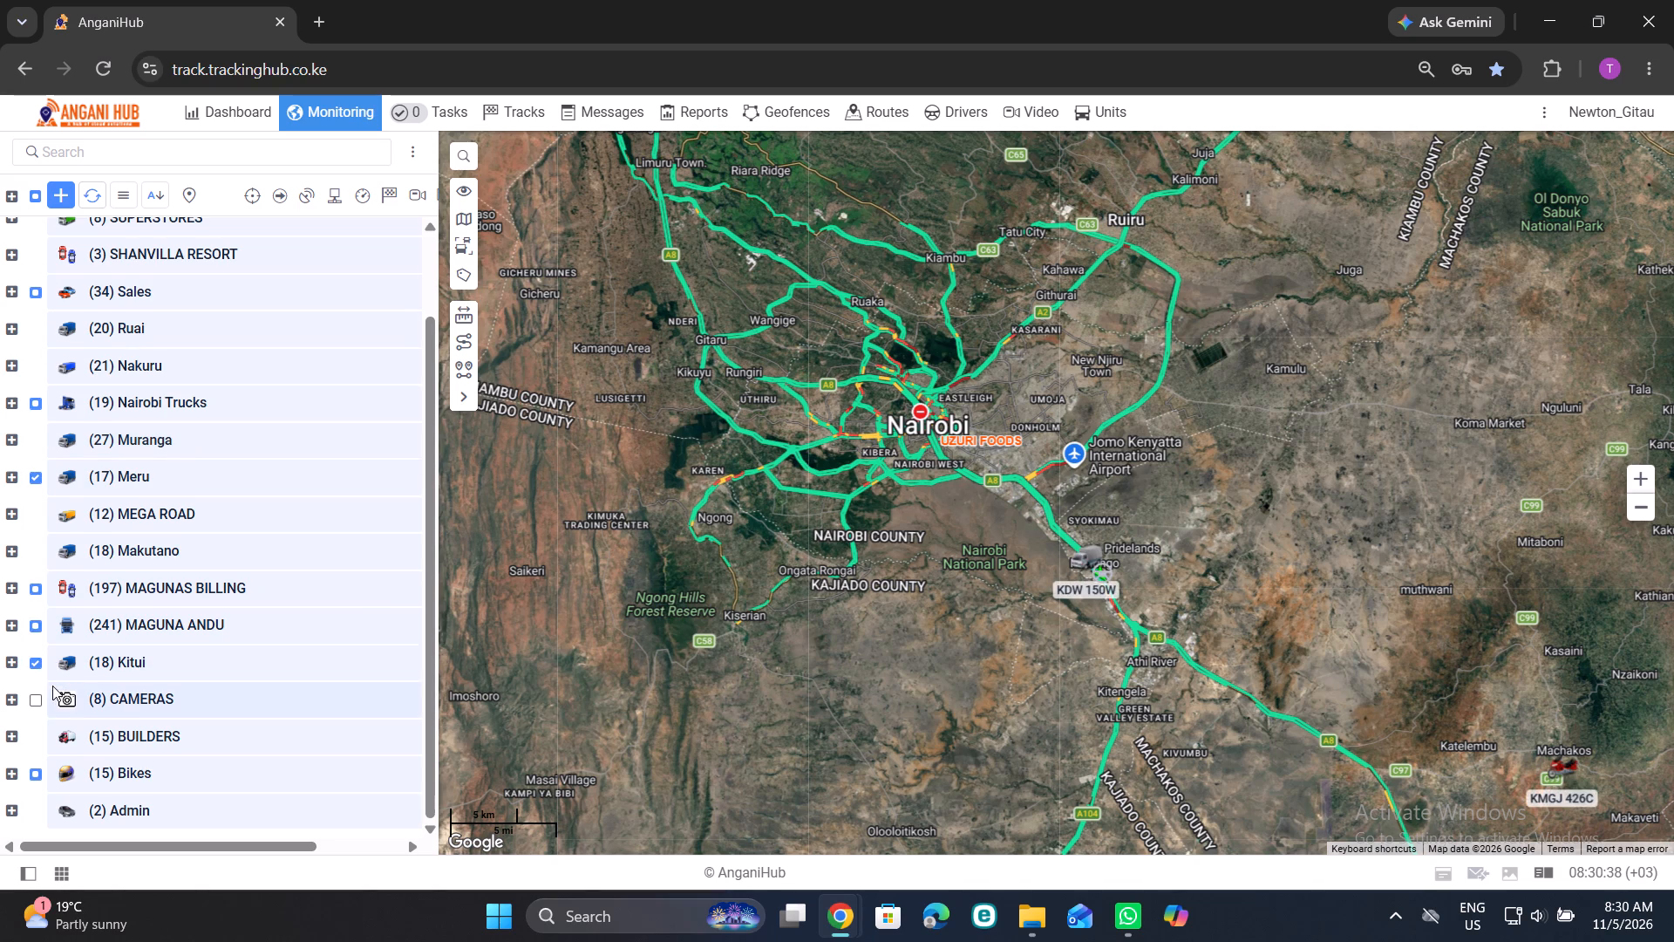
{"action": "scroll", "coordinate": [29, 669], "scroll_direction": "up", "scroll_amount": 3}
{"action": "left_click", "coordinate": [36, 288]}
{"action": "left_click", "coordinate": [36, 284]}
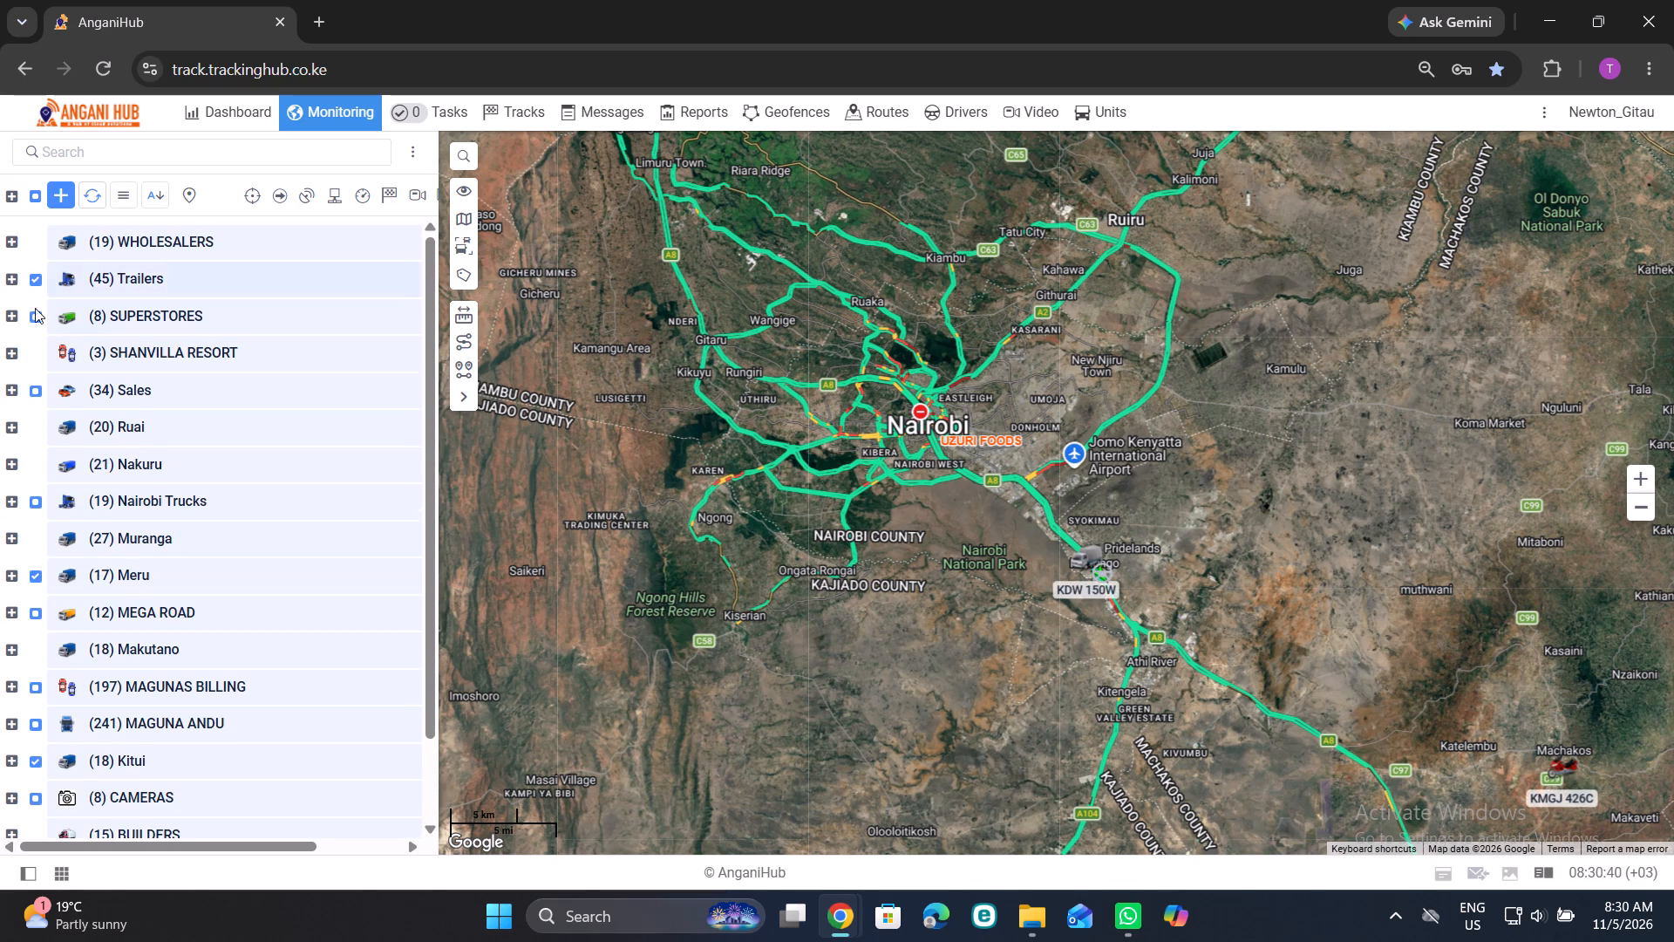
{"action": "left_click", "coordinate": [28, 857]}
{"action": "left_click_drag", "start_coordinate": [896, 449], "coordinate": [395, 613]}
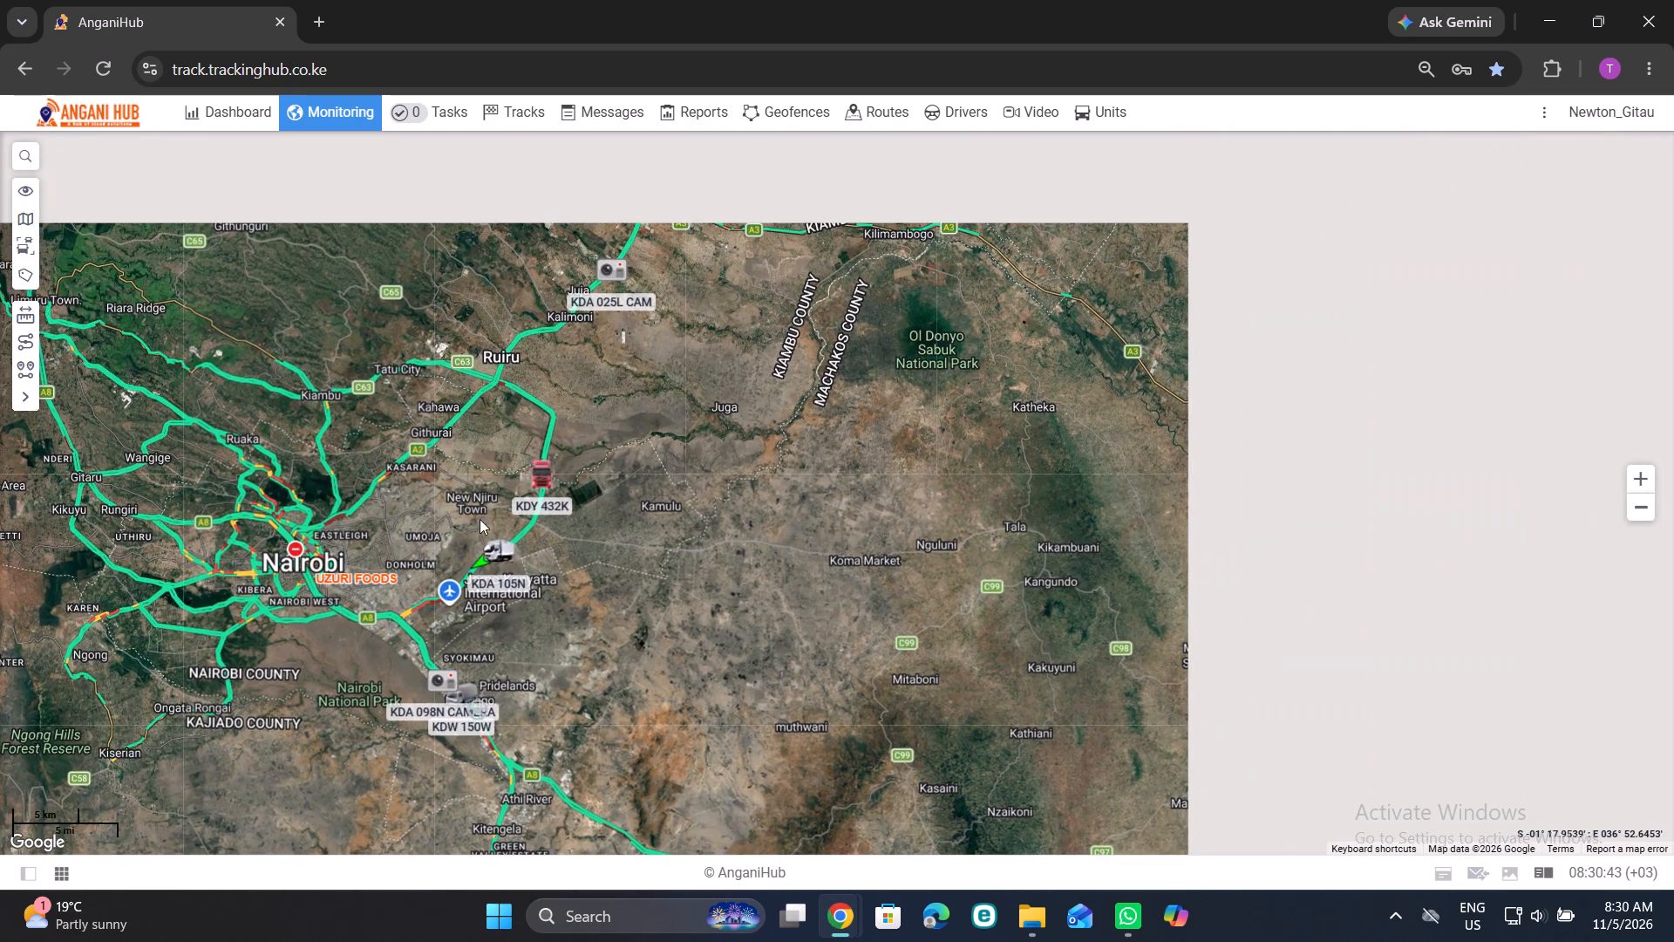
{"action": "scroll", "coordinate": [859, 377], "scroll_direction": "down", "scroll_amount": 6}
{"action": "left_click_drag", "start_coordinate": [892, 529], "coordinate": [662, 734]}
{"action": "left_click_drag", "start_coordinate": [882, 510], "coordinate": [718, 714]}
{"action": "left_click_drag", "start_coordinate": [875, 489], "coordinate": [755, 758]}
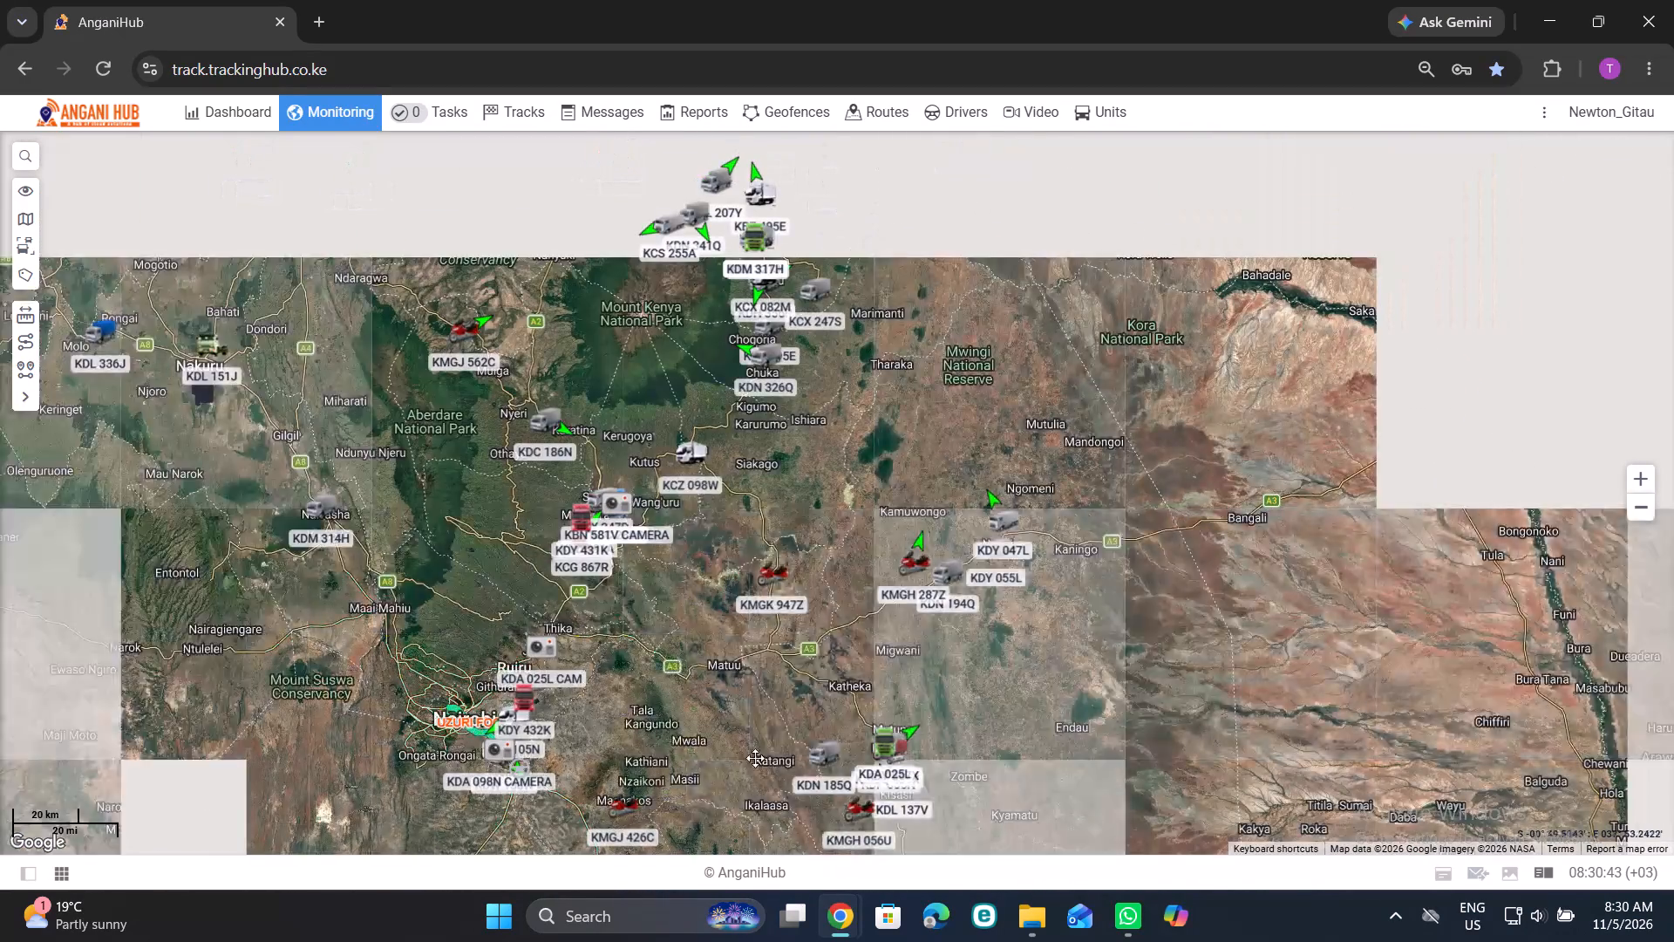
{"action": "left_click_drag", "start_coordinate": [755, 758], "coordinate": [747, 768]}
{"action": "scroll", "coordinate": [606, 505], "scroll_direction": "up", "scroll_amount": 4}
{"action": "left_click_drag", "start_coordinate": [800, 379], "coordinate": [662, 777]}
{"action": "scroll", "coordinate": [778, 540], "scroll_direction": "up", "scroll_amount": 2}
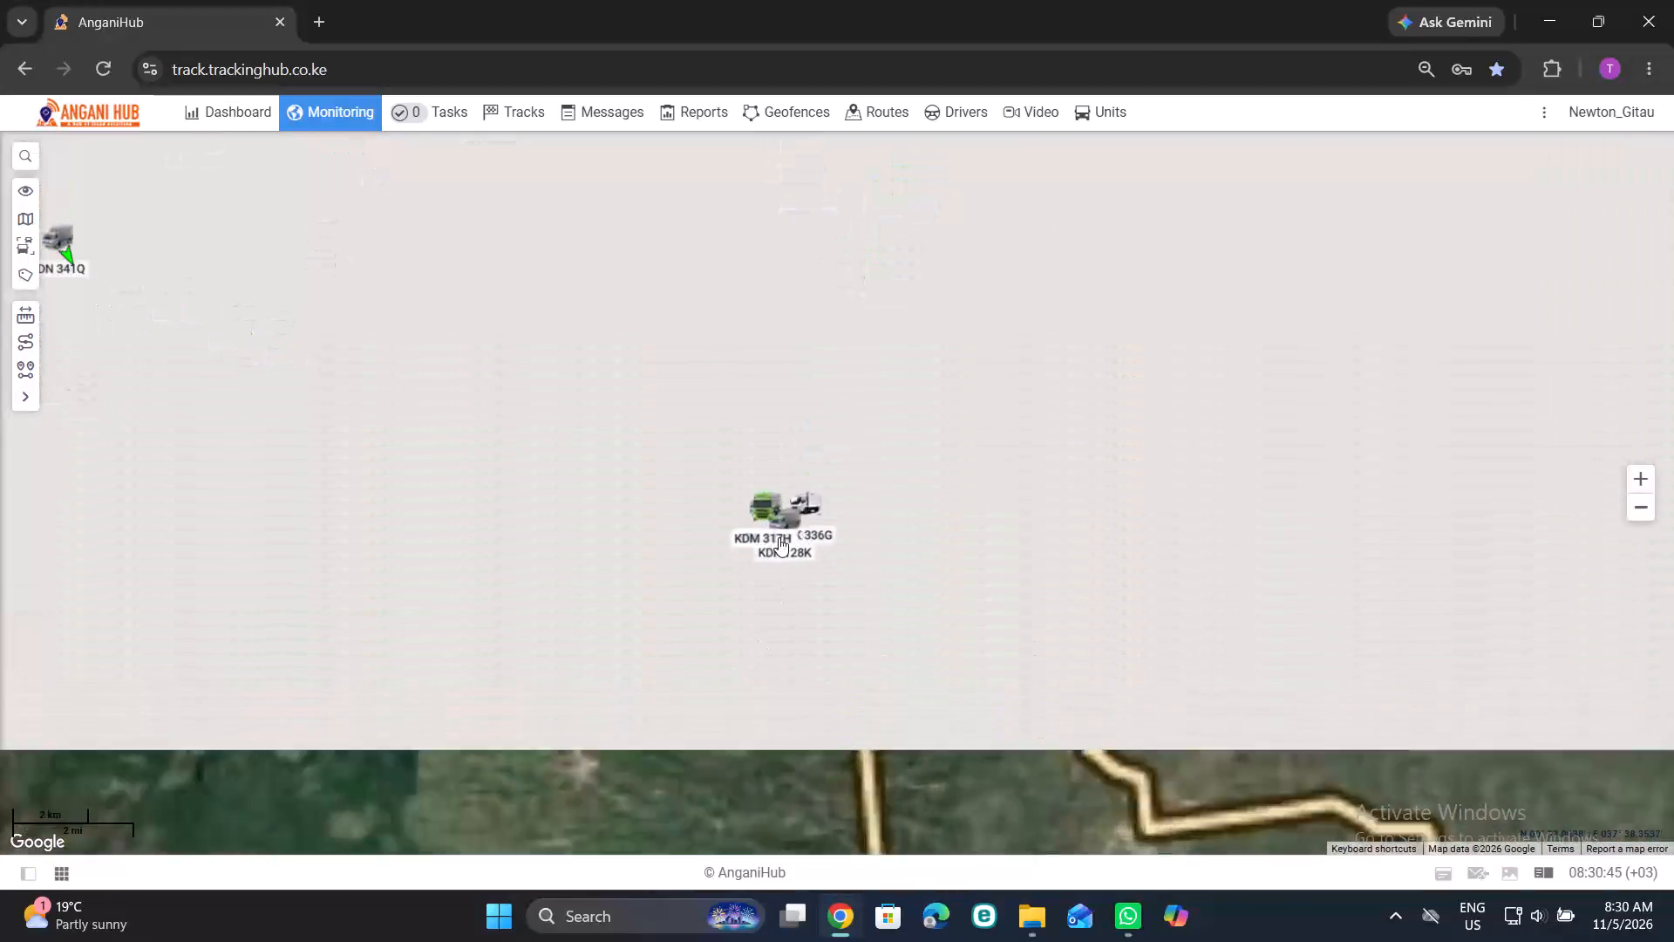
{"action": "scroll", "coordinate": [779, 537], "scroll_direction": "up", "scroll_amount": 10}
{"action": "left_click_drag", "start_coordinate": [686, 579], "coordinate": [553, 769]}
{"action": "left_click", "coordinate": [605, 652]}
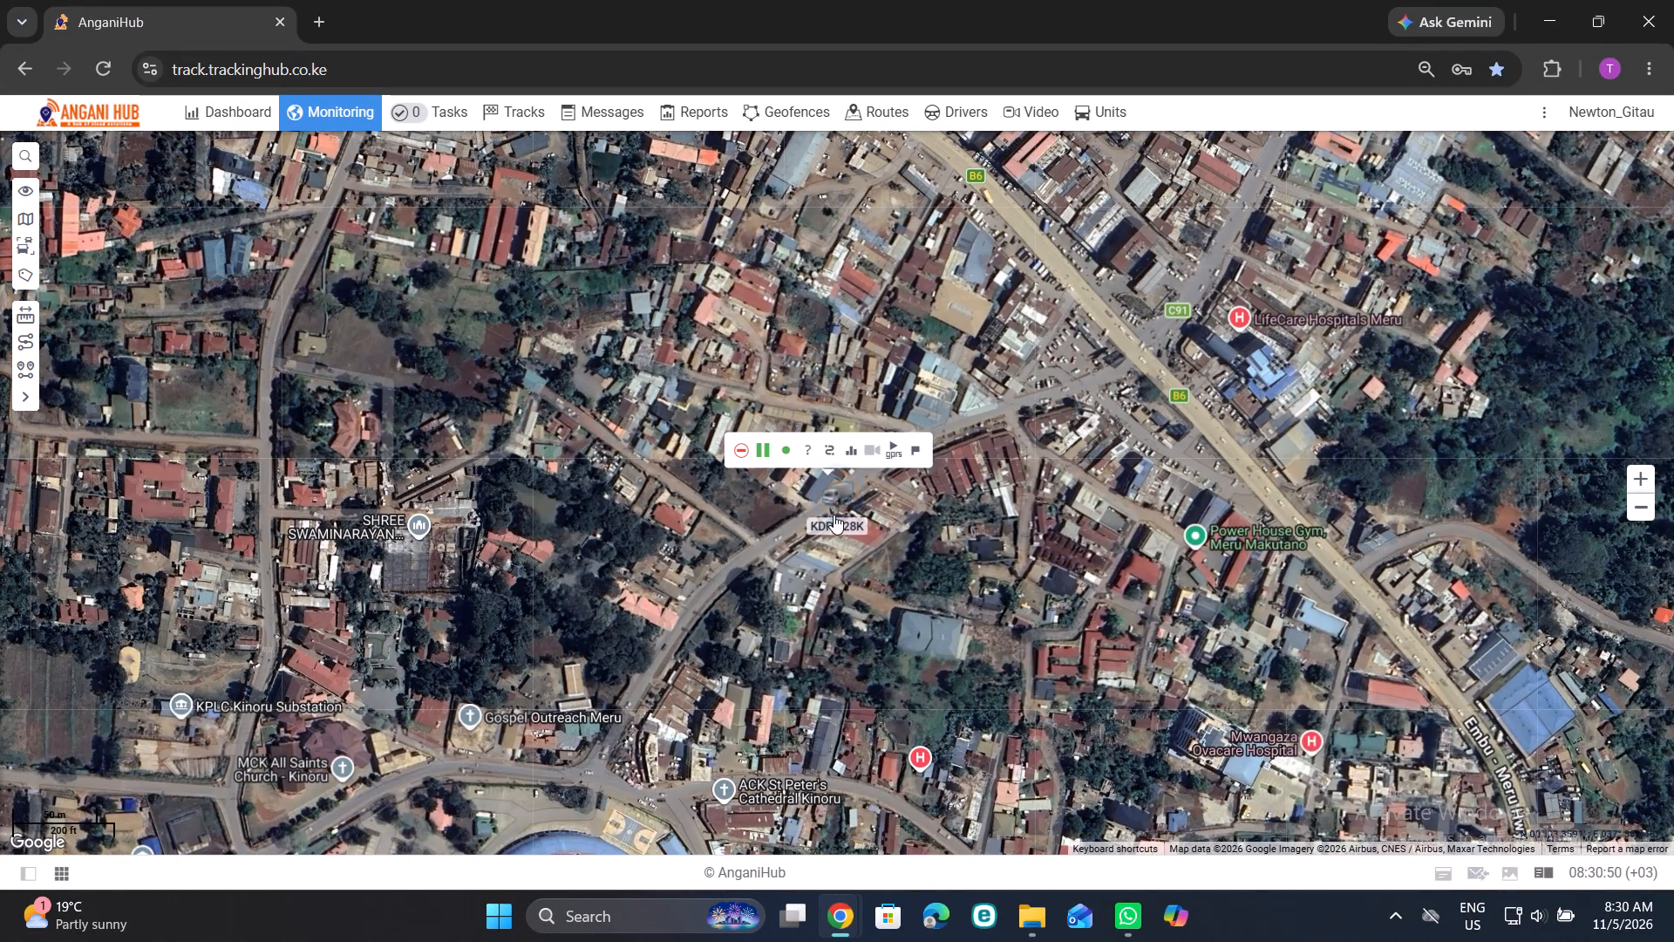
{"action": "key", "text": "shift+super+s"}
{"action": "triple_click", "coordinate": [1011, 613]}
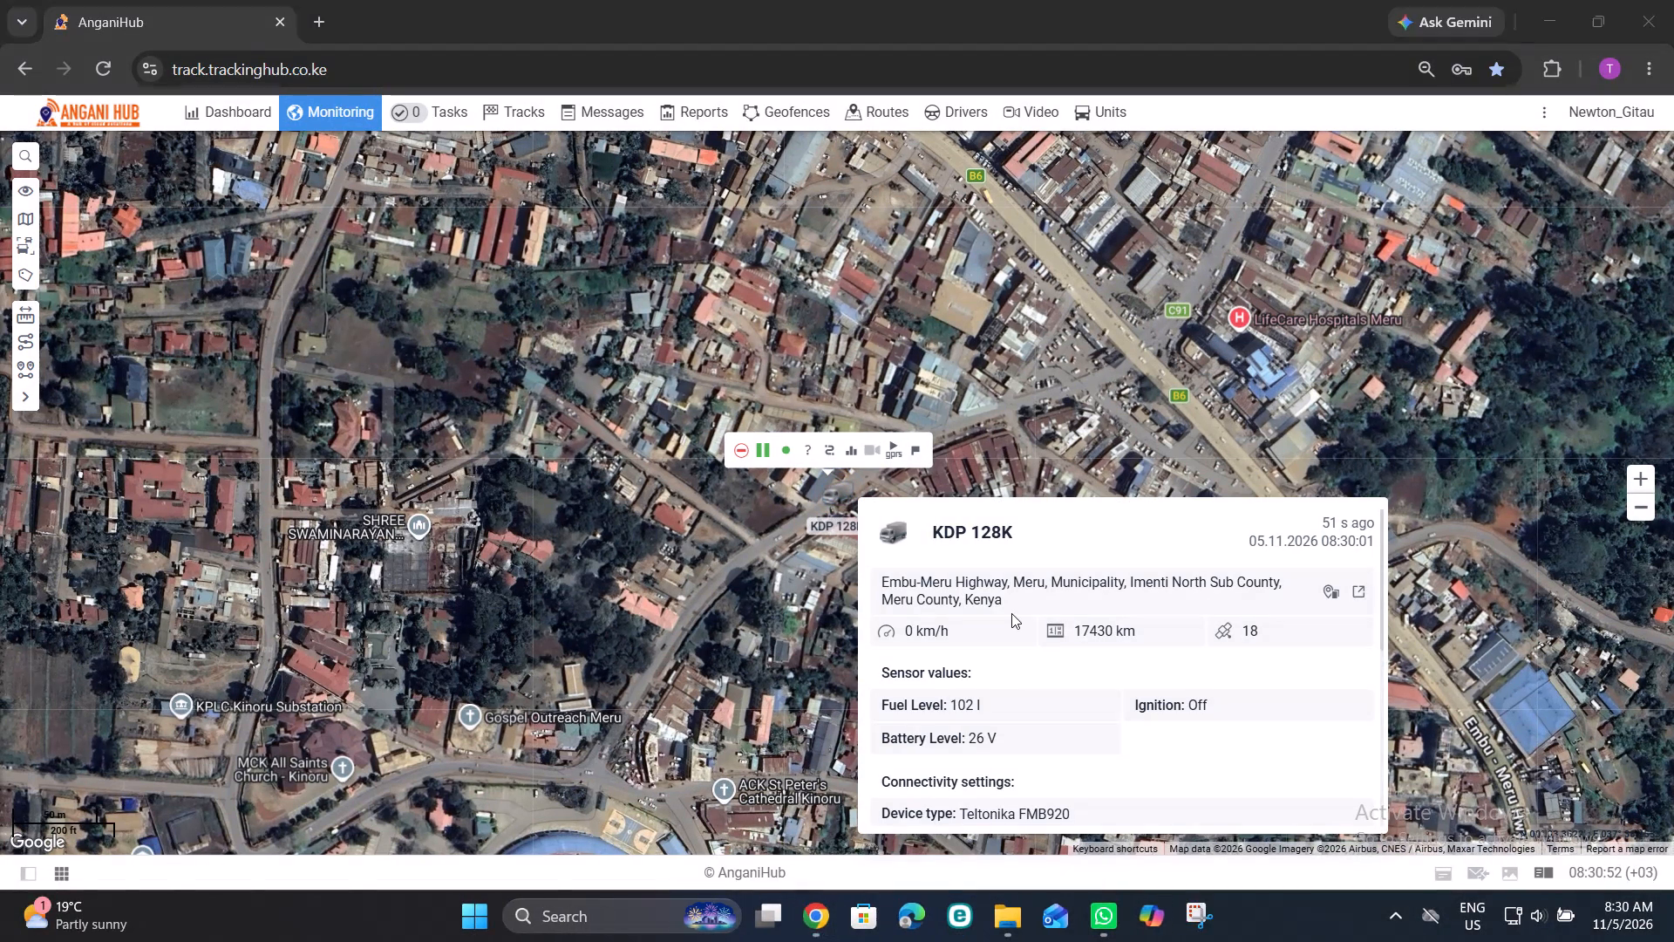
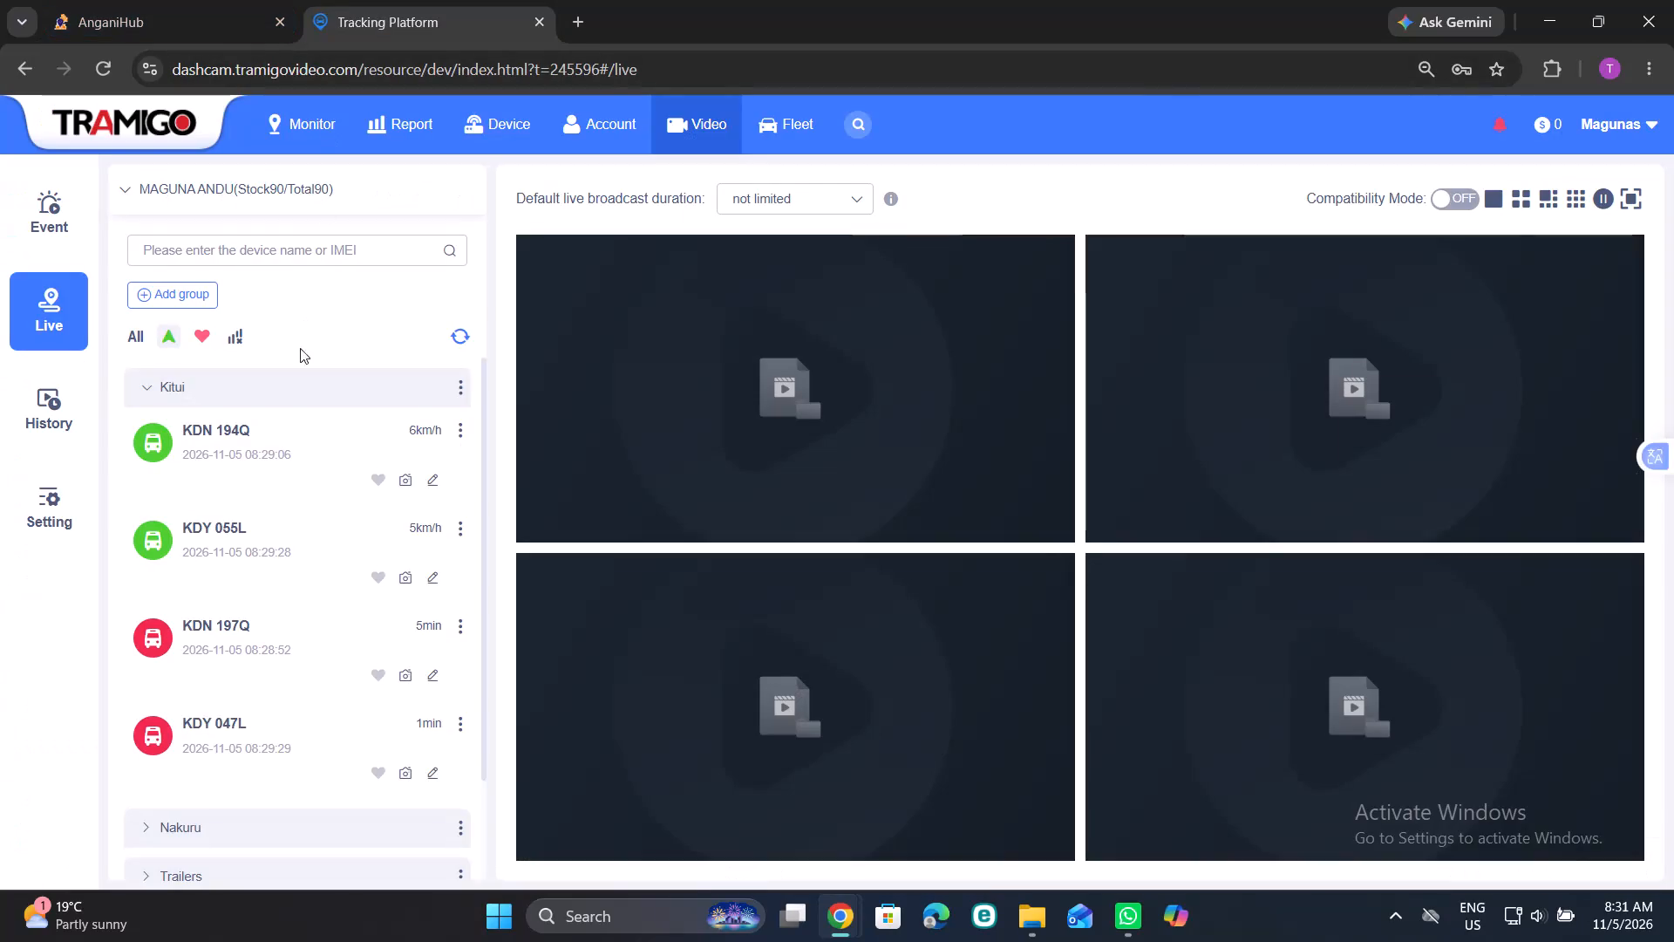
{"action": "double_click", "coordinate": [303, 400]}
{"action": "double_click", "coordinate": [289, 431]}
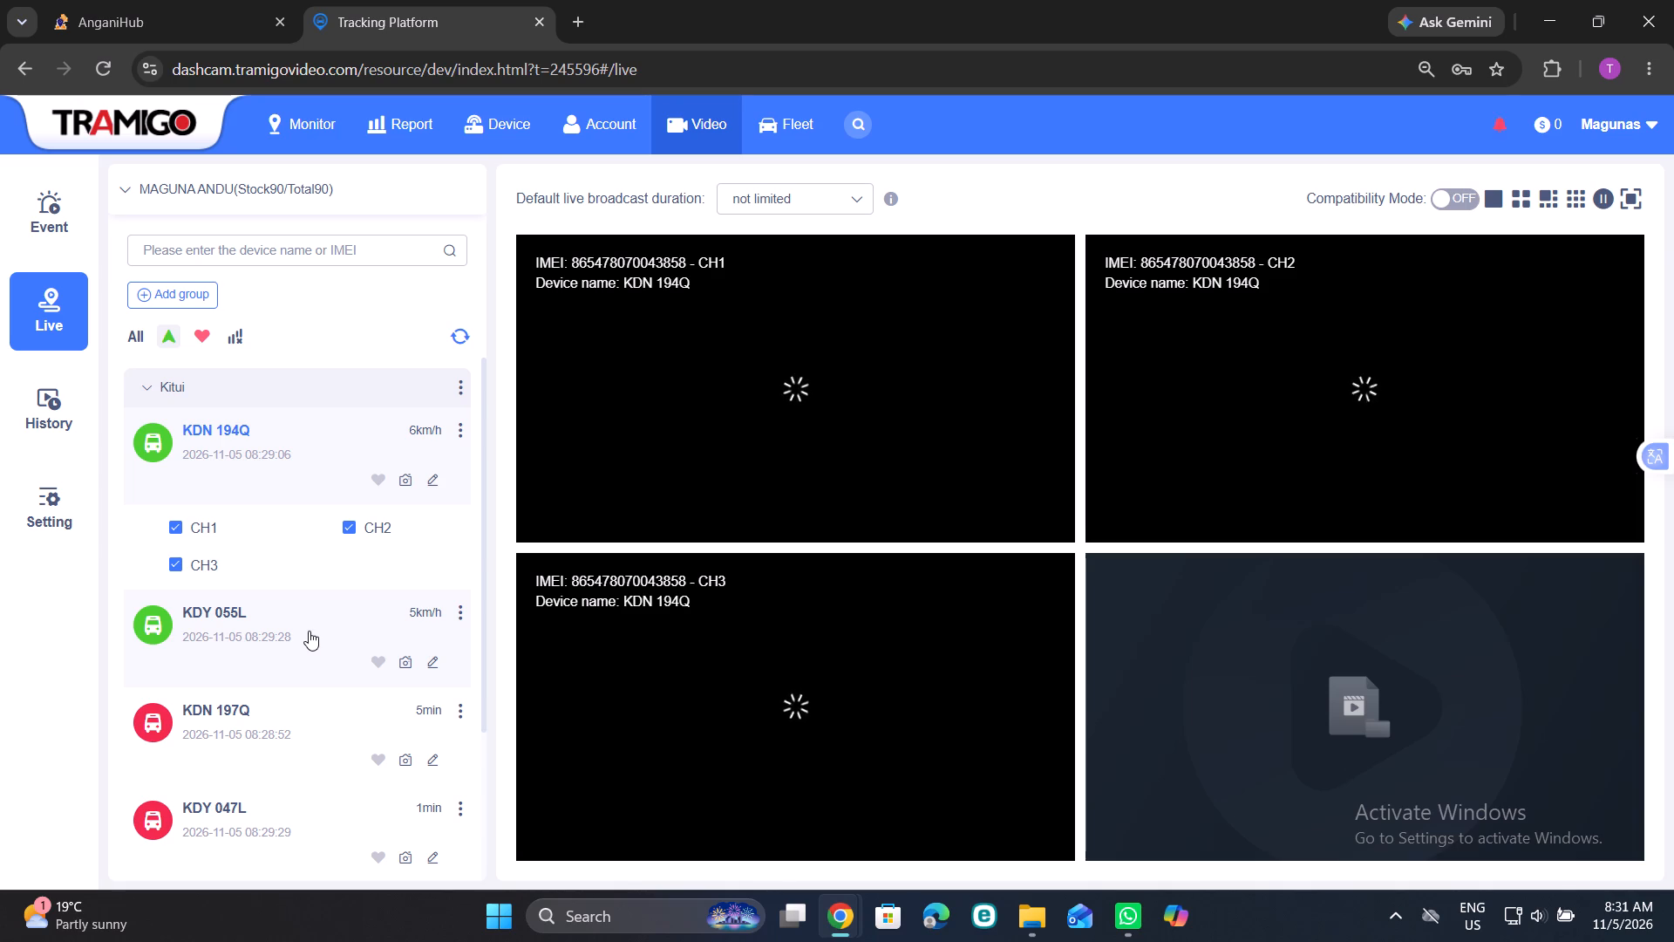
{"action": "double_click", "coordinate": [308, 631]}
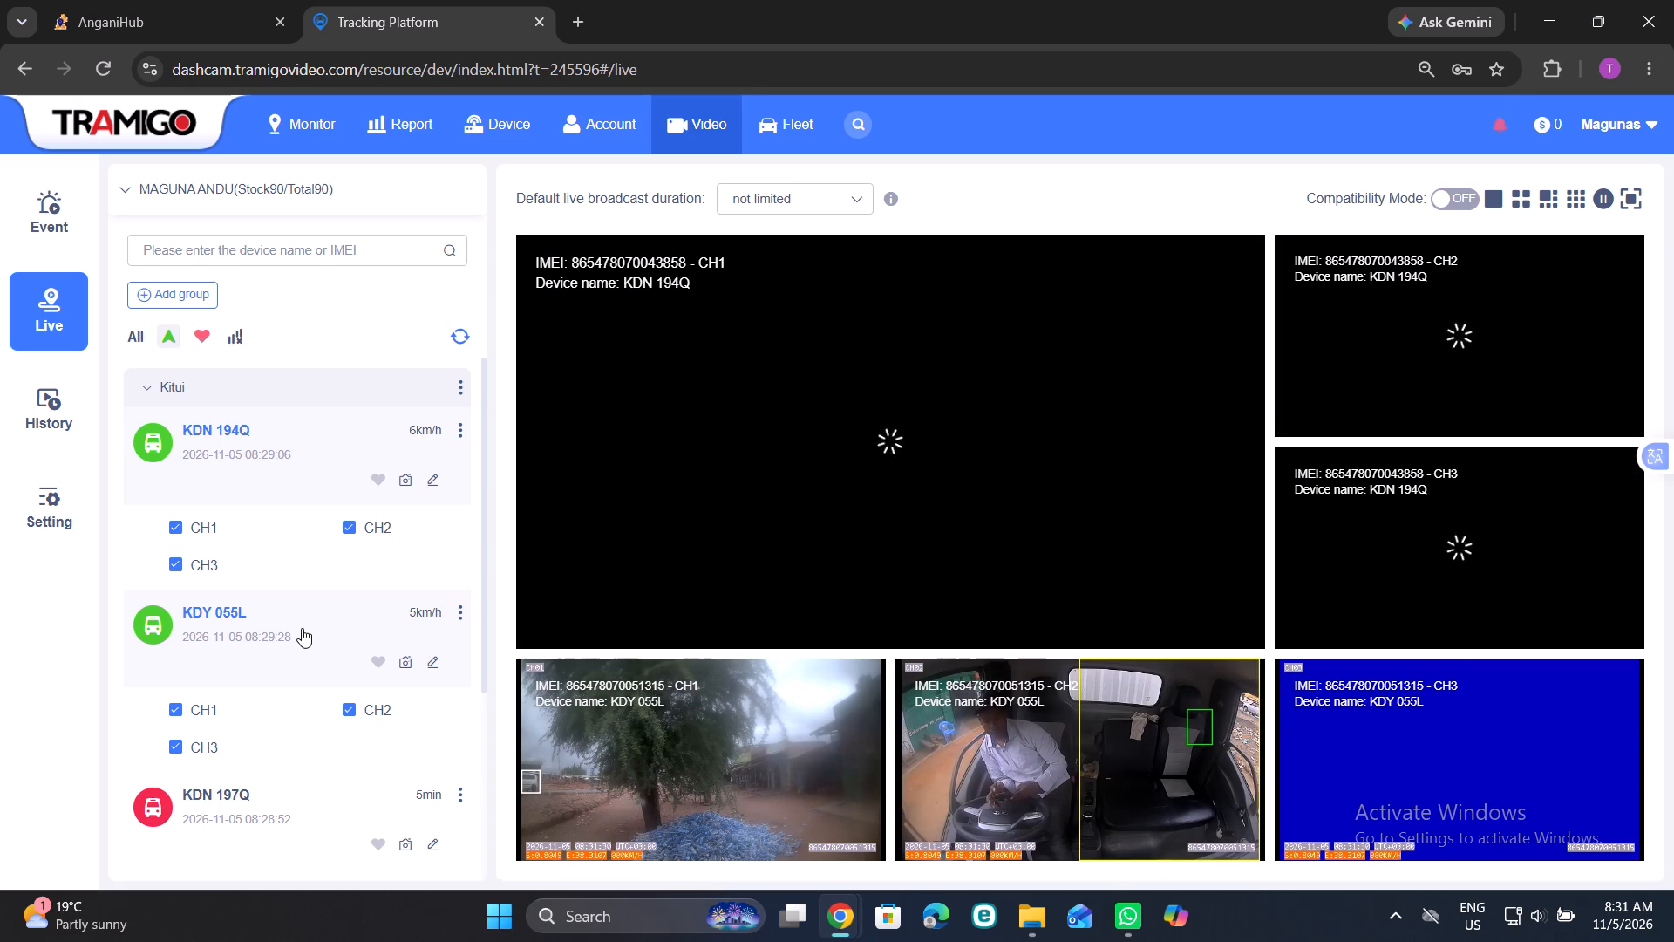
Switch on the mobile hotspot in the Windows quick settings.
{"action": "left_click", "coordinate": [1532, 907]}
{"action": "left_click", "coordinate": [1366, 589]}
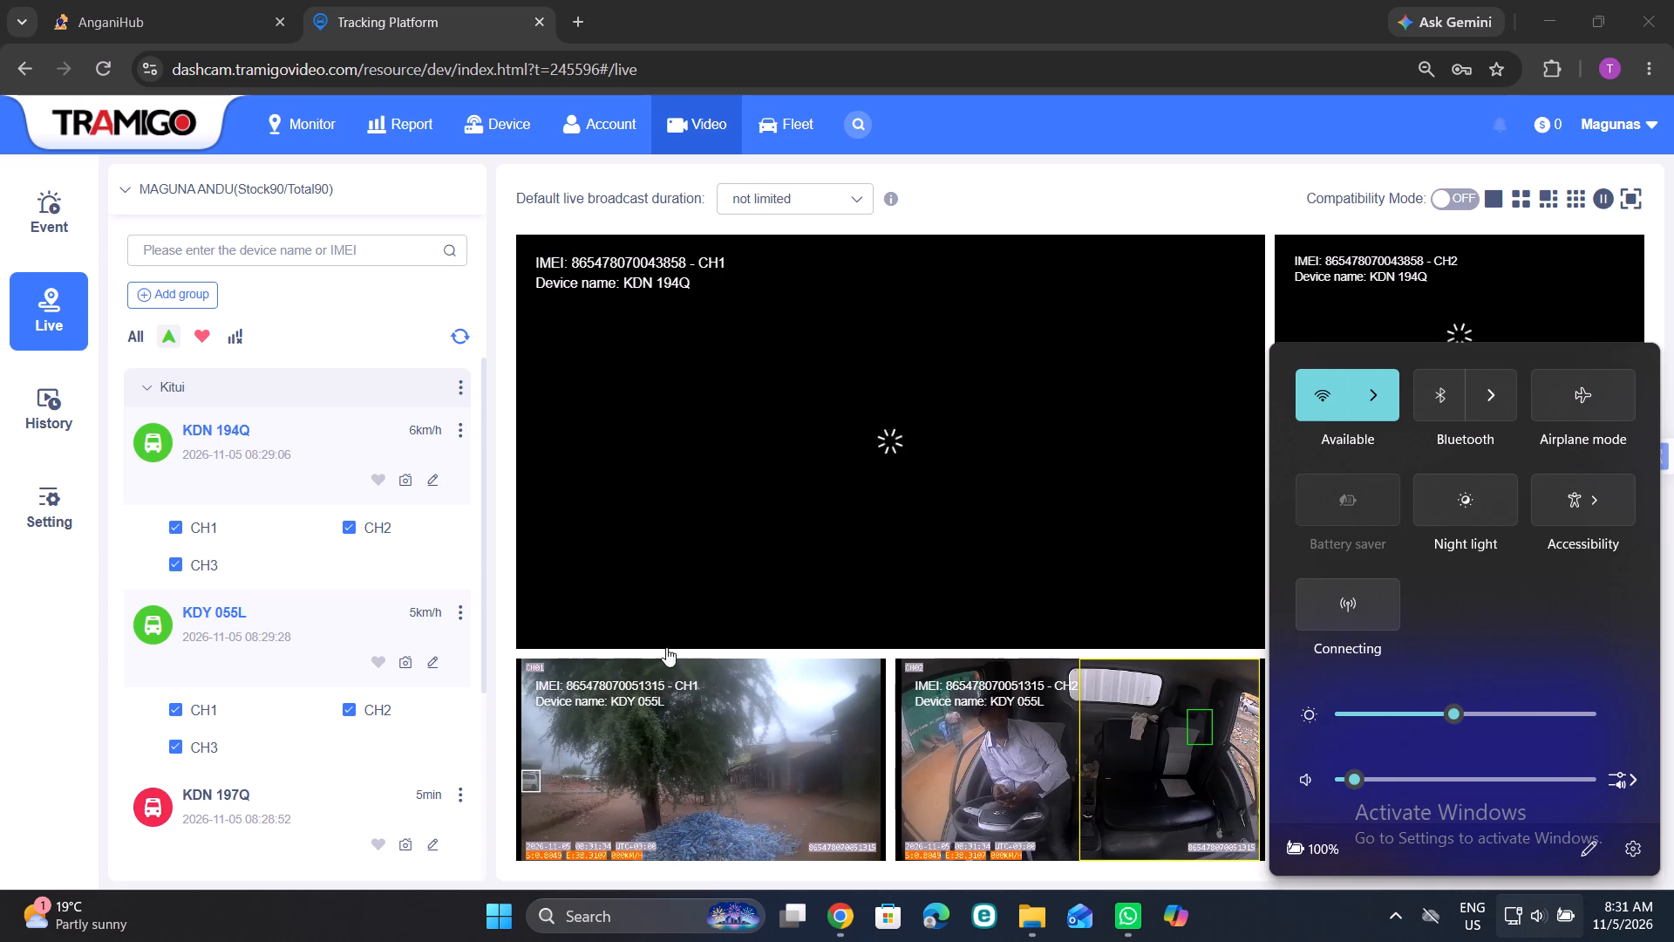
{"action": "scroll", "coordinate": [210, 739], "scroll_direction": "down", "scroll_amount": 1}
{"action": "double_click", "coordinate": [280, 719]}
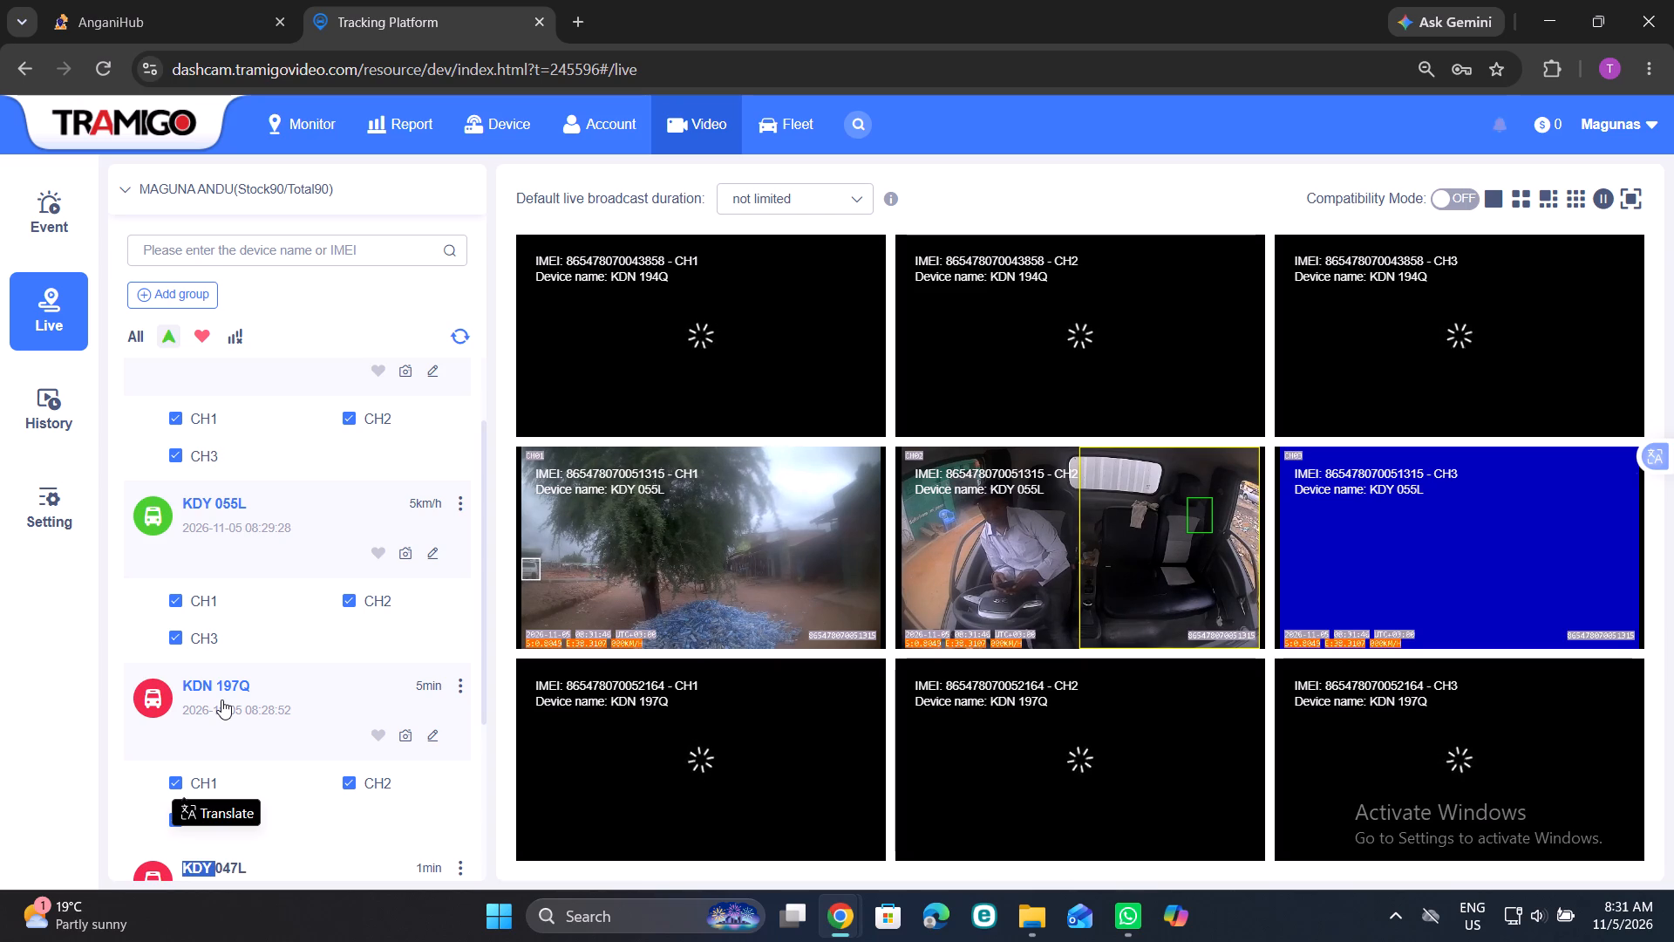
{"action": "scroll", "coordinate": [357, 775], "scroll_direction": "down", "scroll_amount": 1}
{"action": "double_click", "coordinate": [351, 782]}
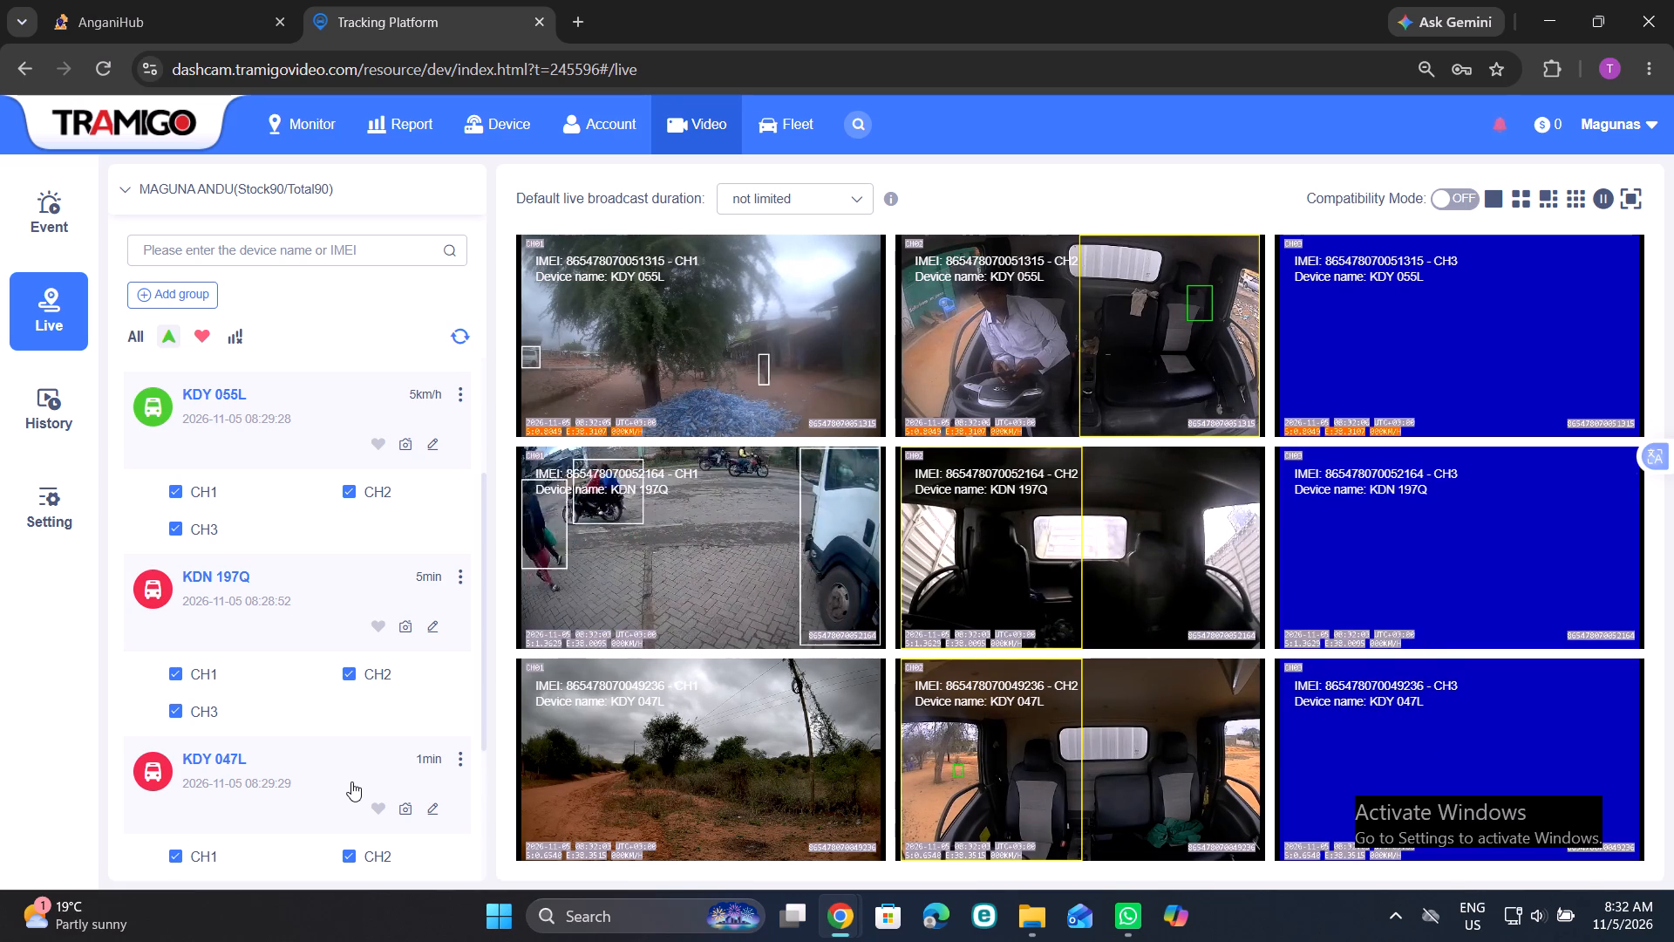
{"action": "scroll", "coordinate": [351, 782], "scroll_direction": "up", "scroll_amount": 1}
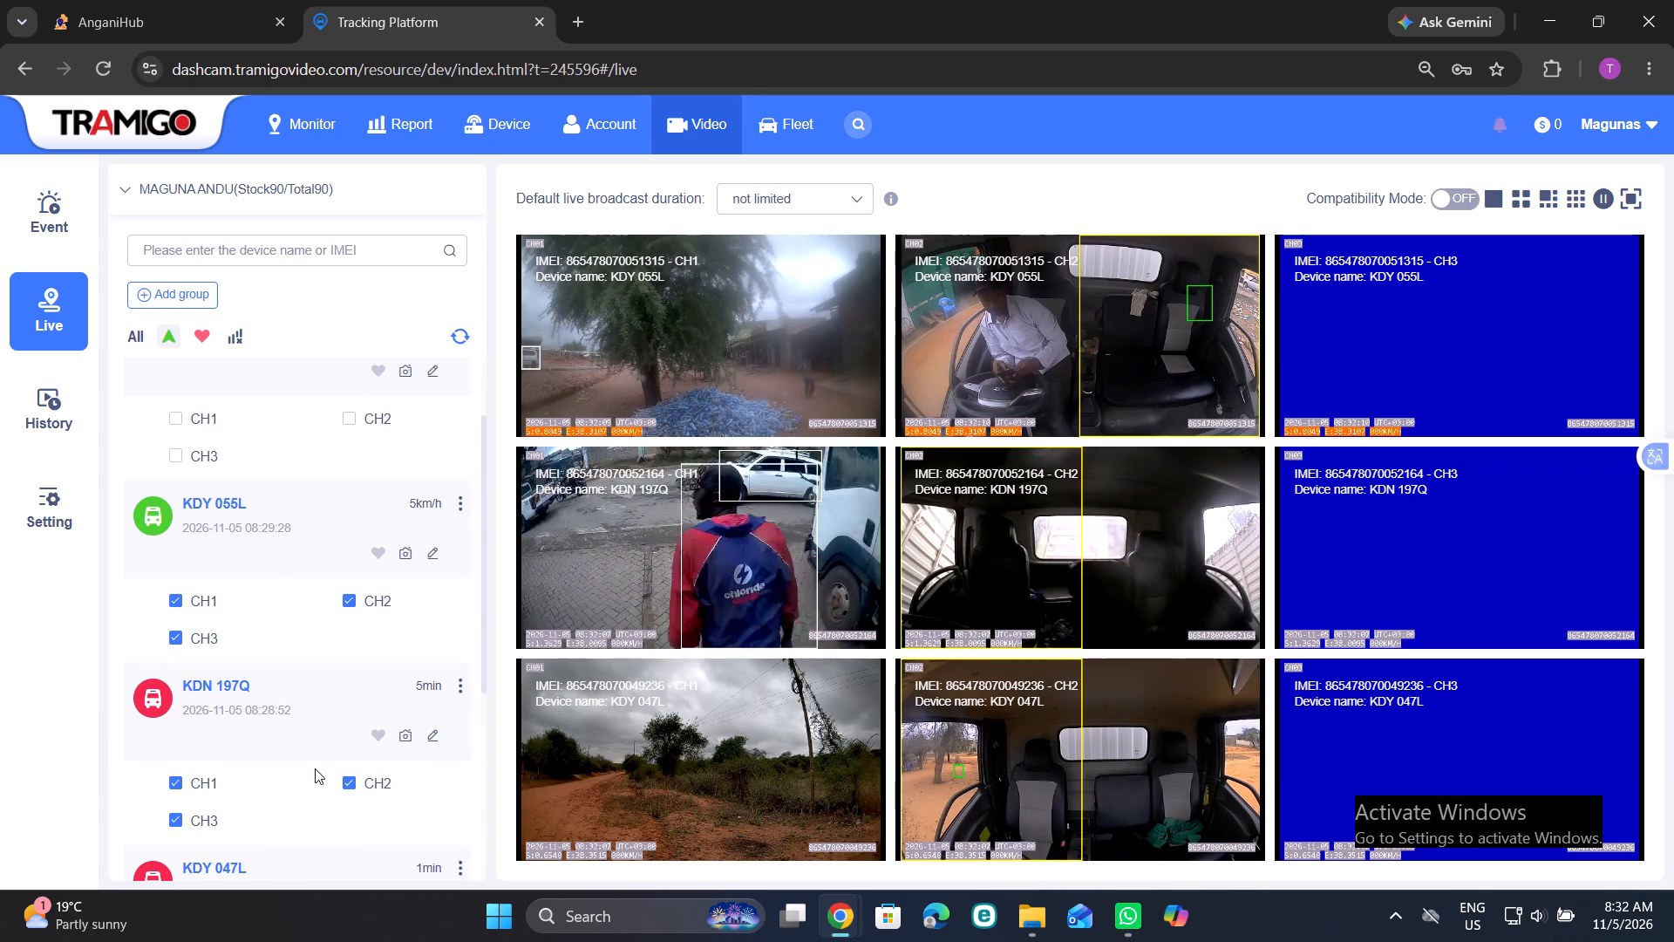
{"action": "scroll", "coordinate": [315, 768], "scroll_direction": "down", "scroll_amount": 3}
{"action": "left_click", "coordinate": [336, 735]}
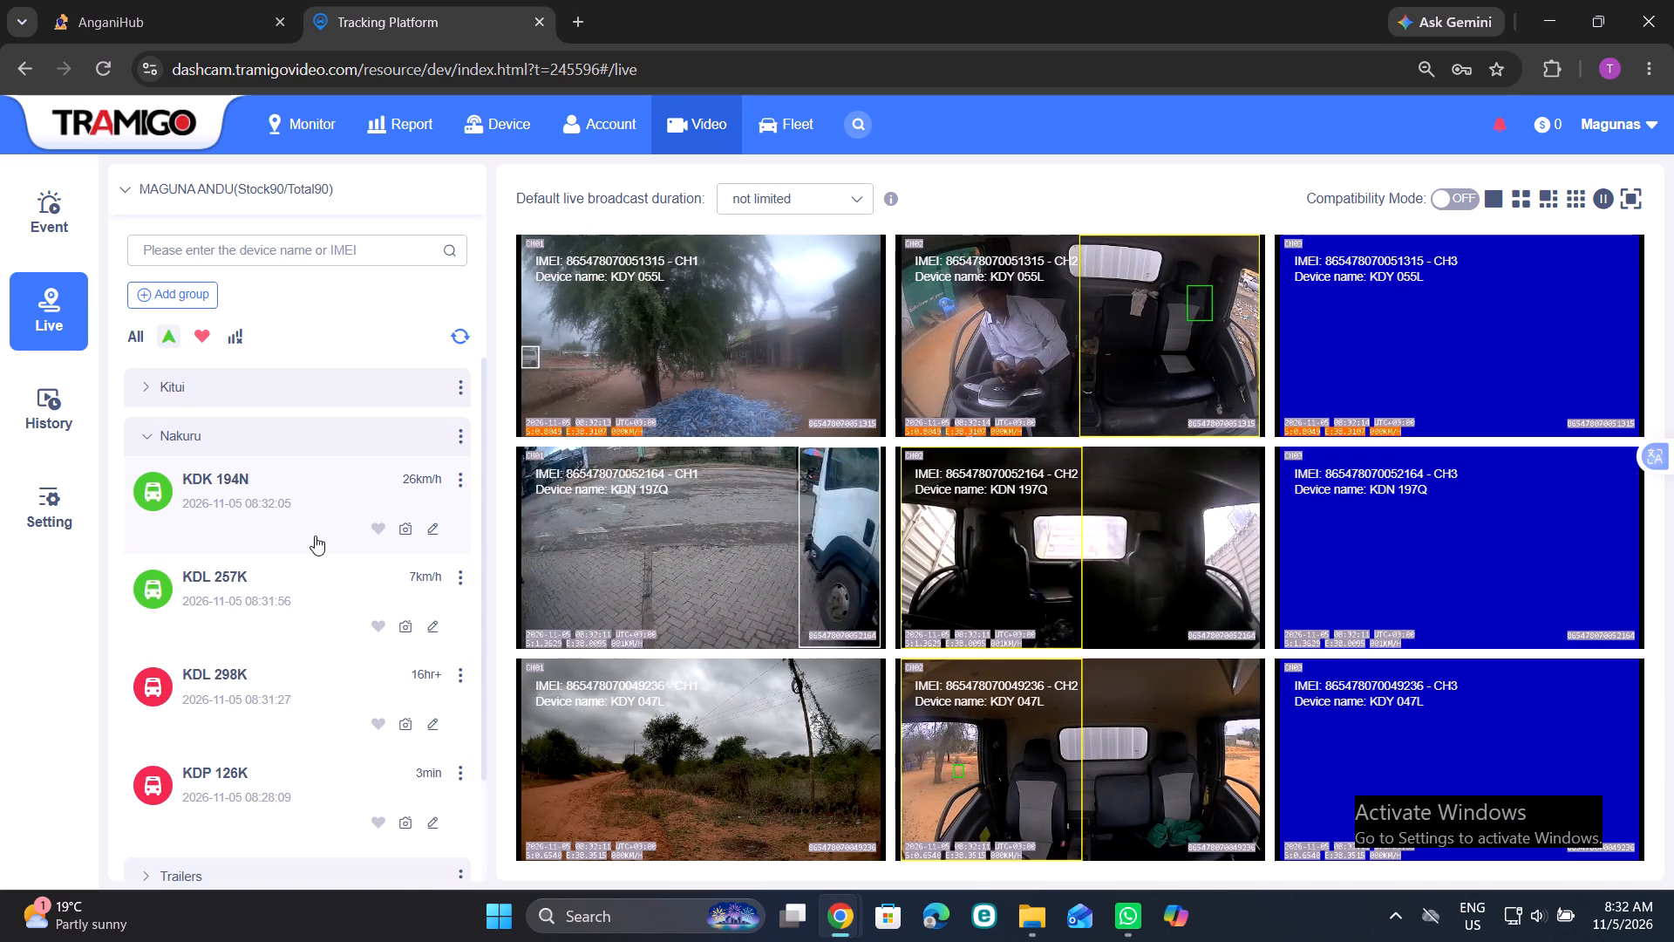
{"action": "double_click", "coordinate": [315, 536]}
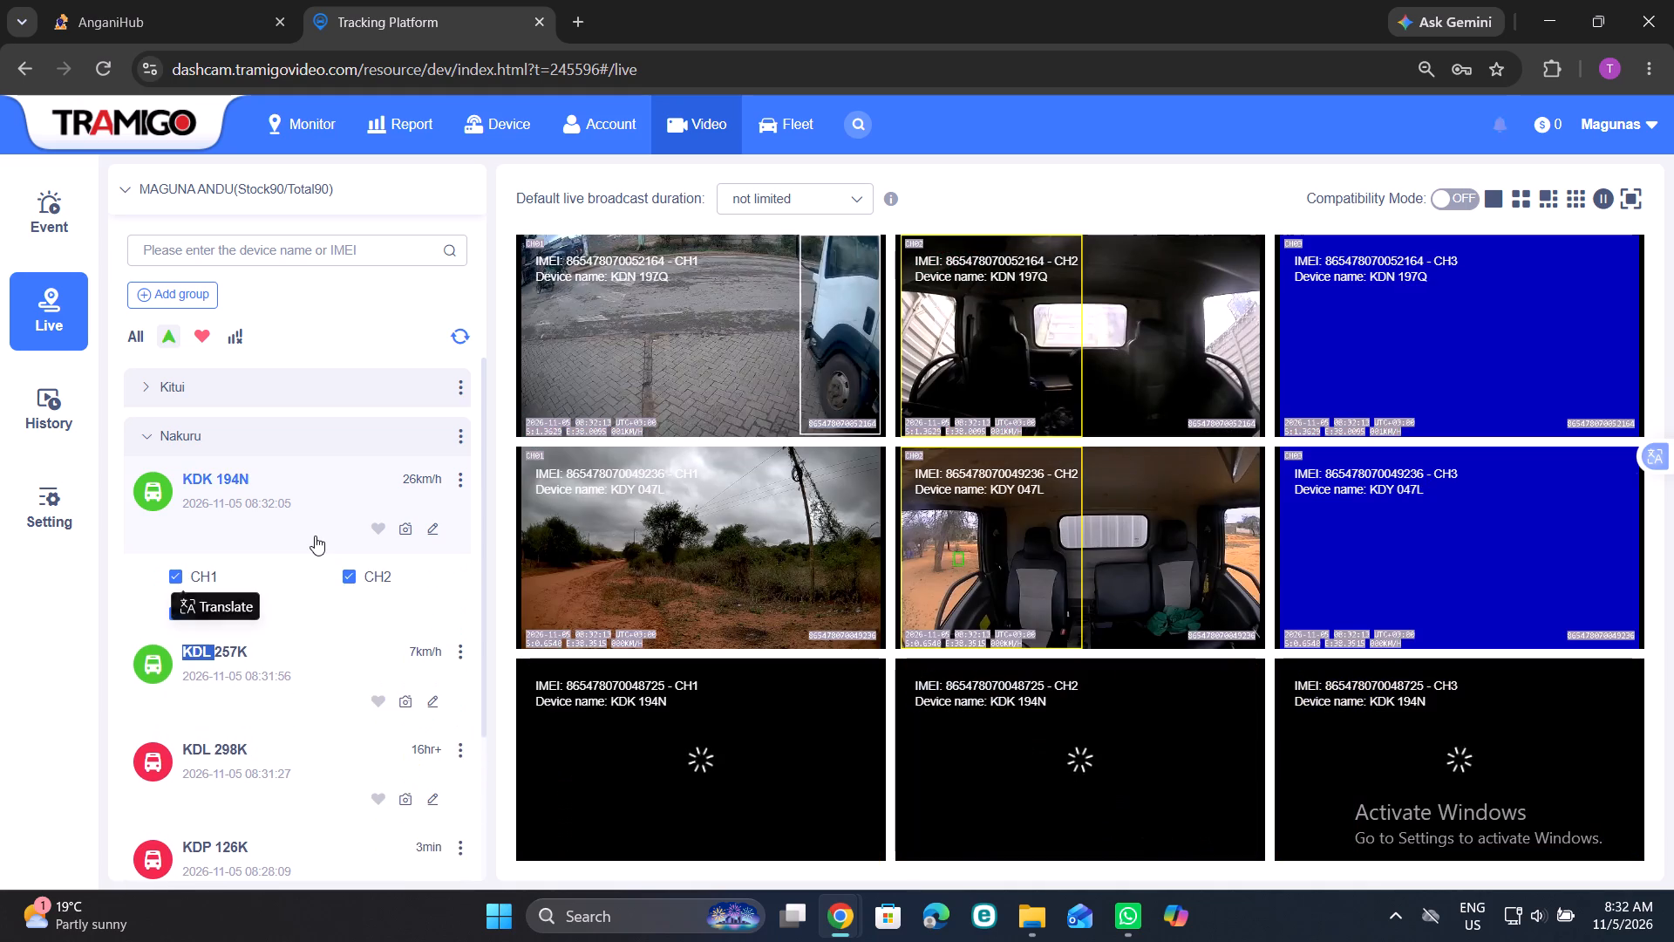
{"action": "double_click", "coordinate": [313, 695]}
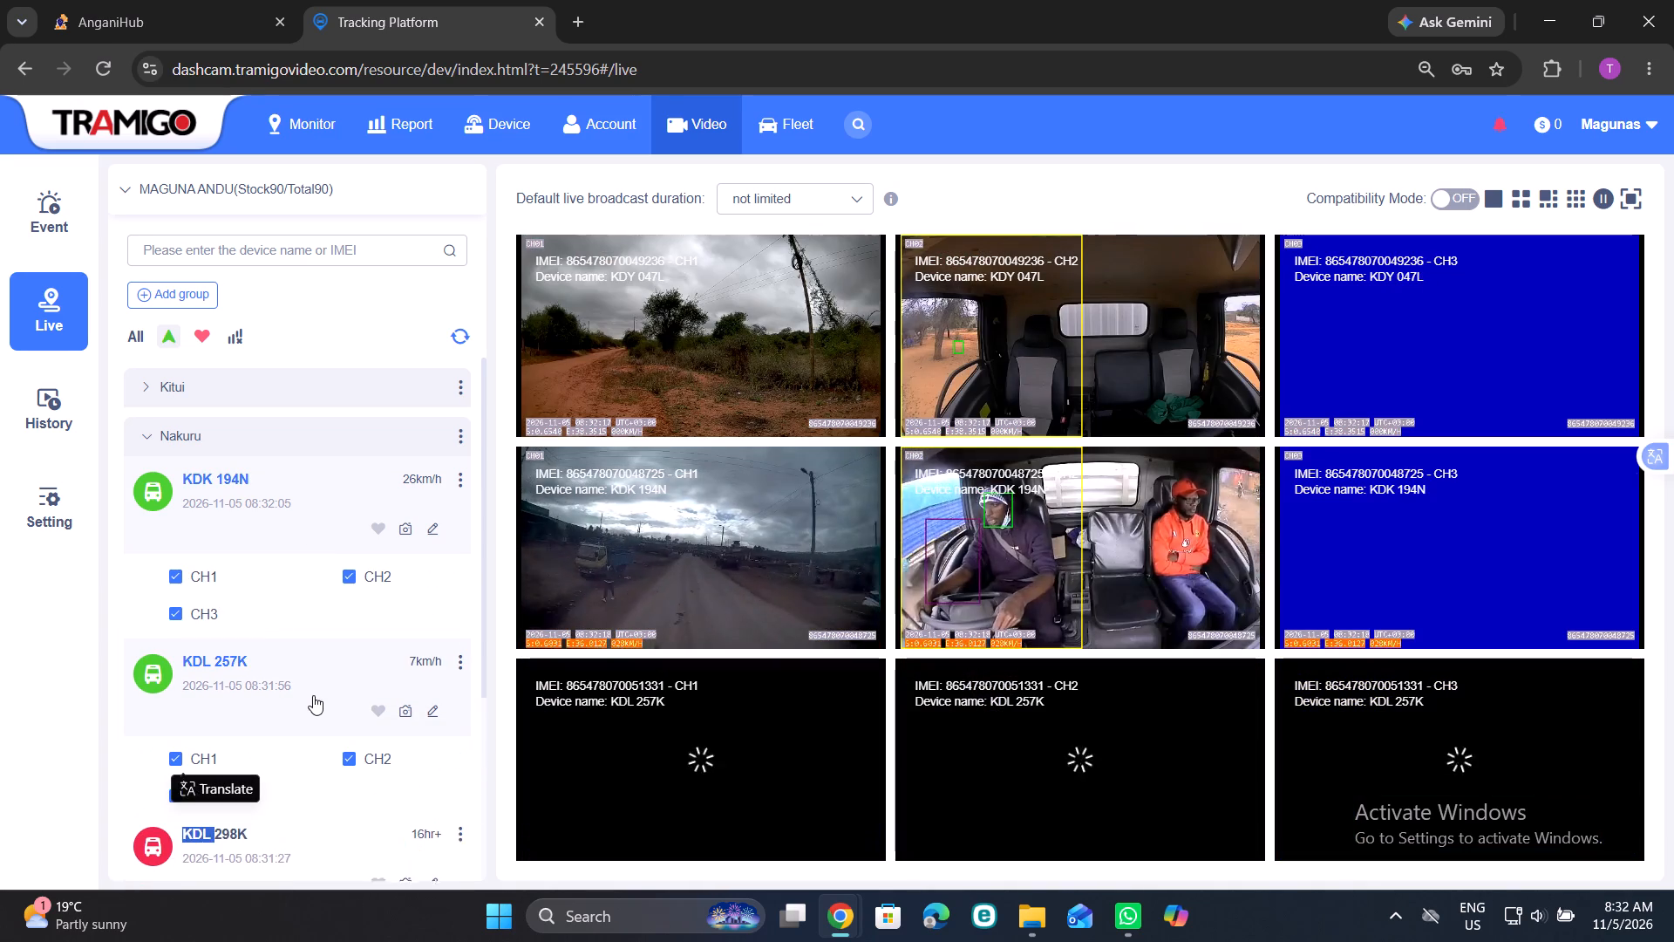
{"action": "scroll", "coordinate": [313, 695], "scroll_direction": "down", "scroll_amount": 1}
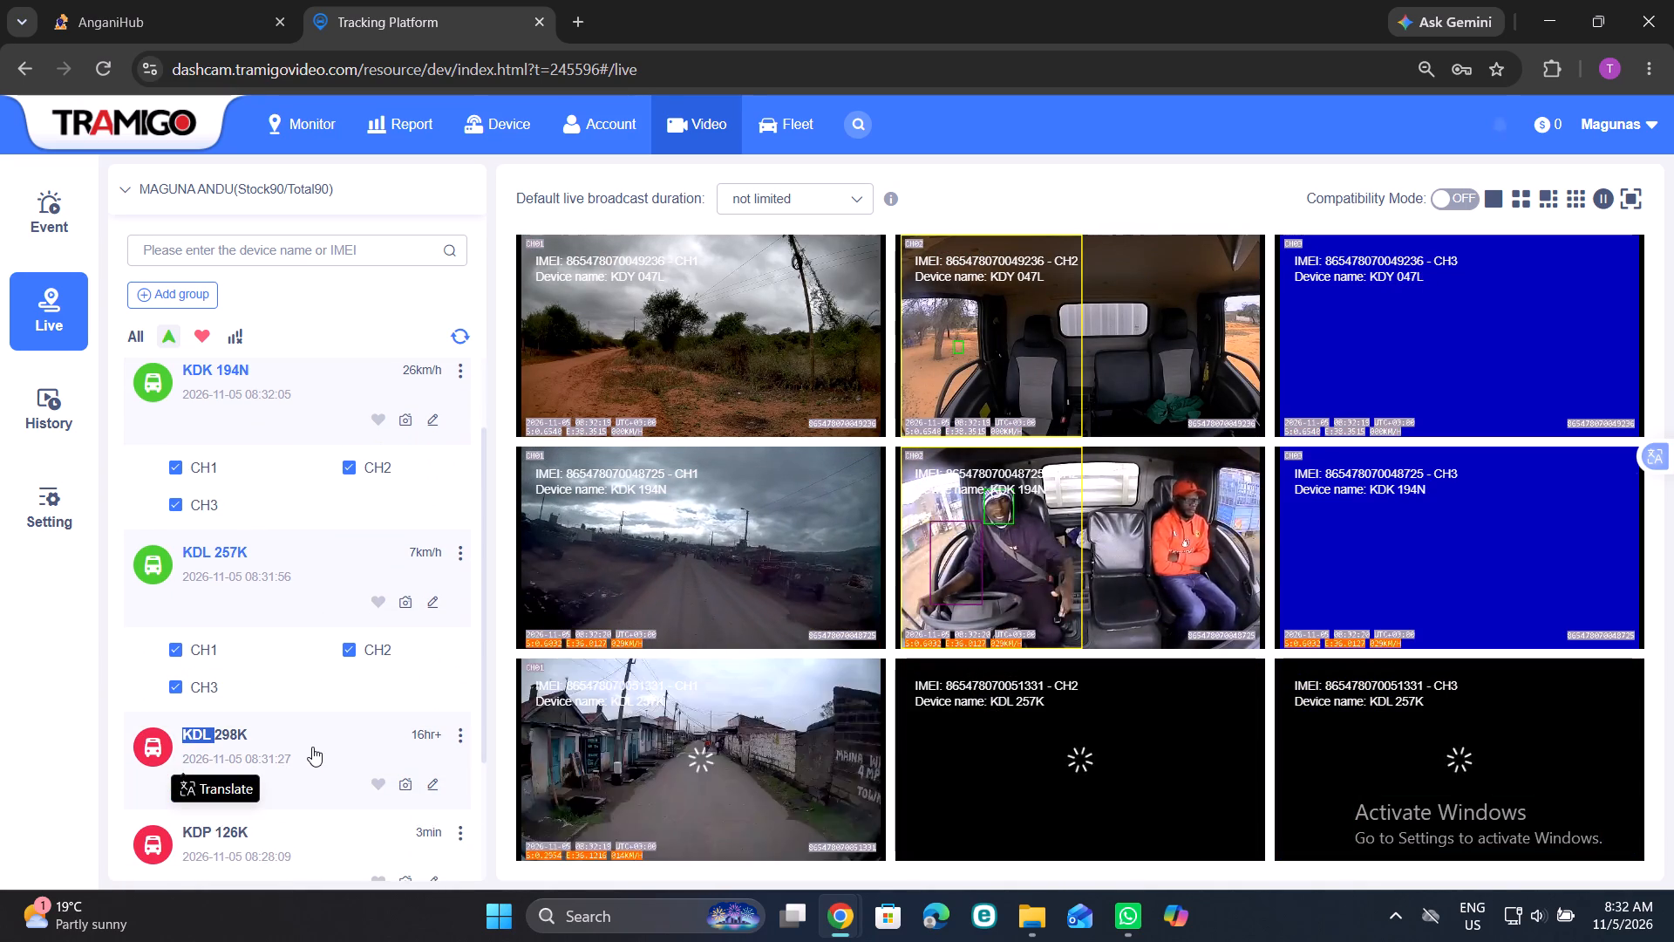
{"action": "double_click", "coordinate": [312, 747]}
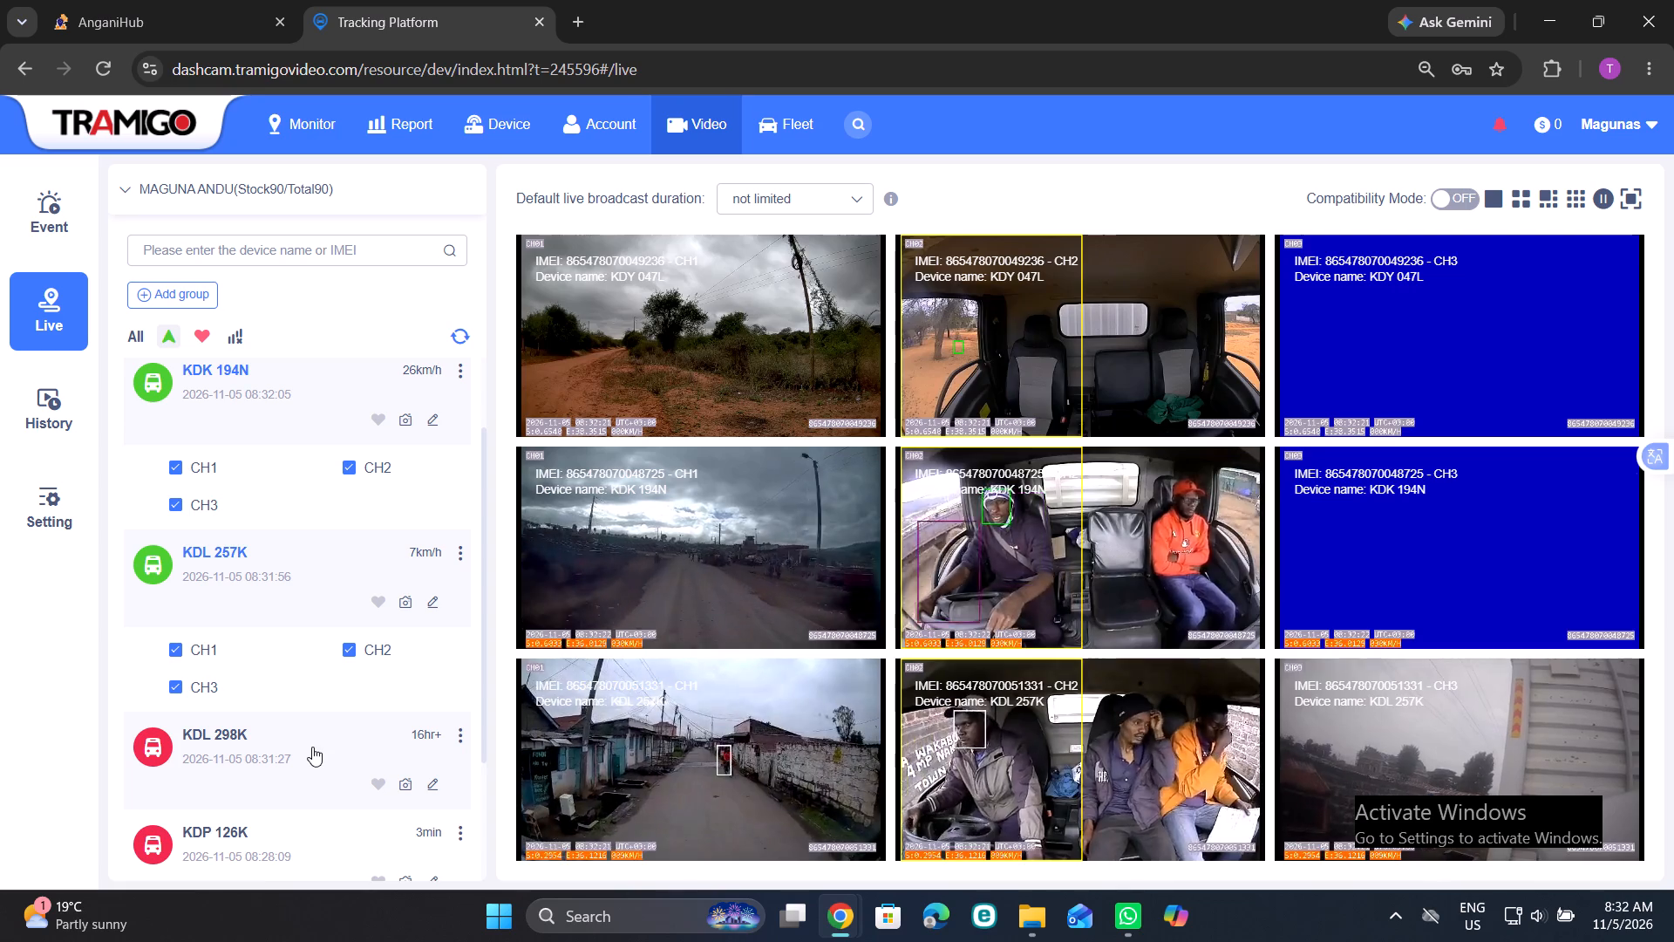
{"action": "scroll", "coordinate": [312, 747], "scroll_direction": "down", "scroll_amount": 2}
{"action": "triple_click", "coordinate": [312, 747]}
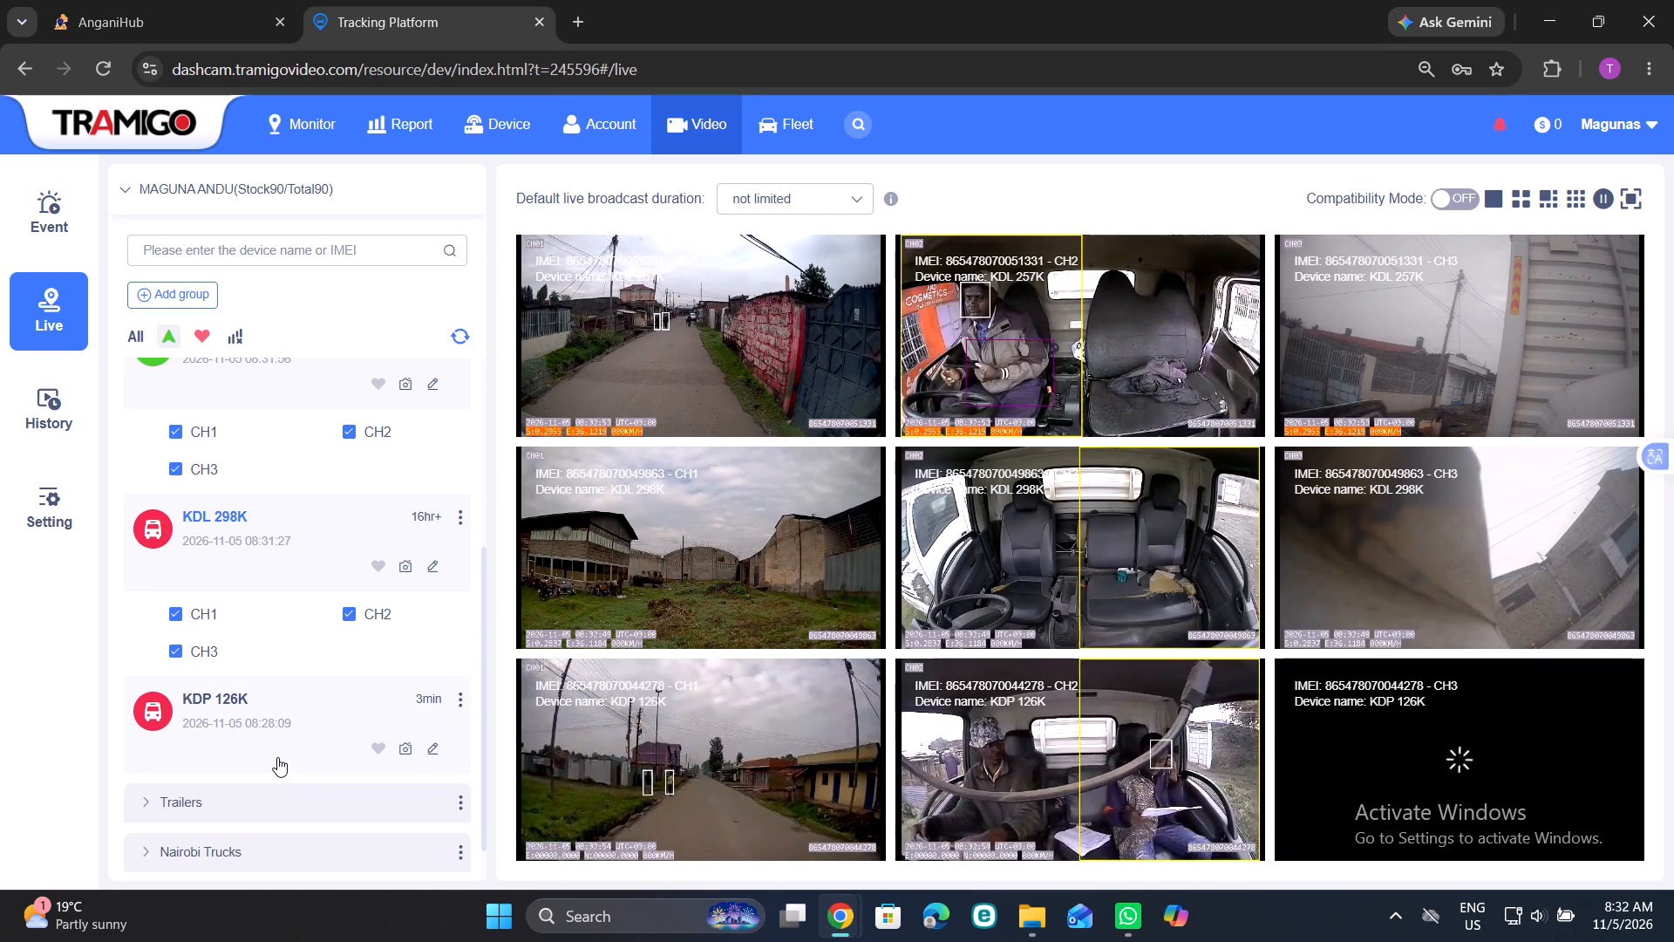
{"action": "scroll", "coordinate": [303, 809], "scroll_direction": "down", "scroll_amount": 2}
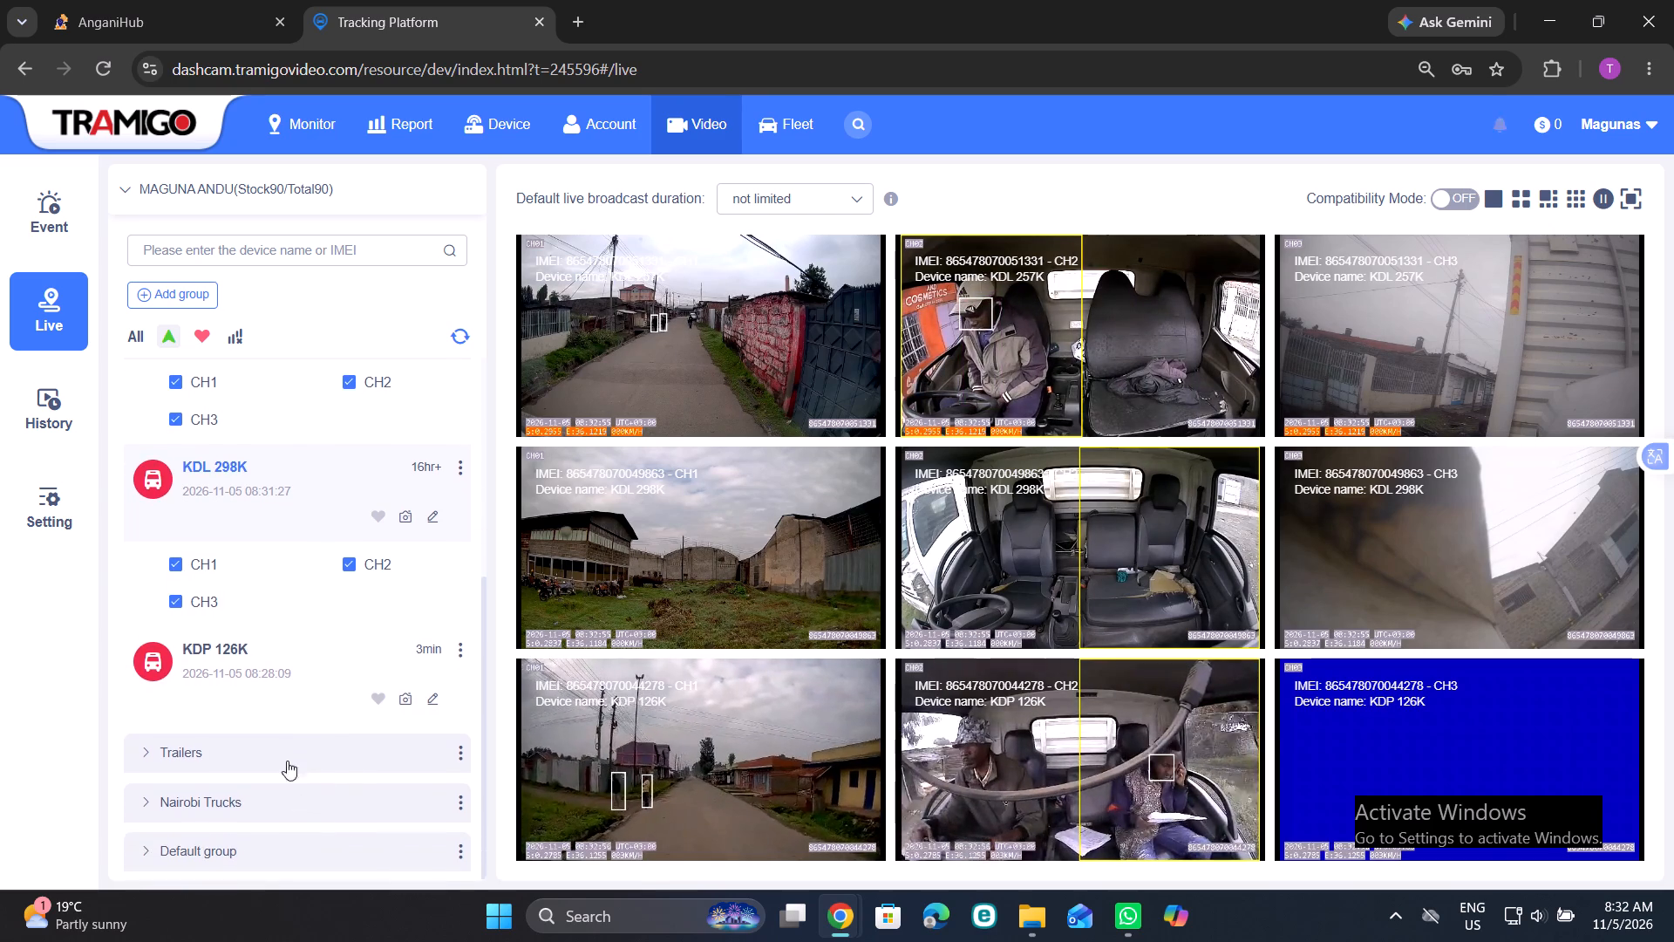
{"action": "left_click", "coordinate": [291, 749]}
{"action": "double_click", "coordinate": [324, 576]}
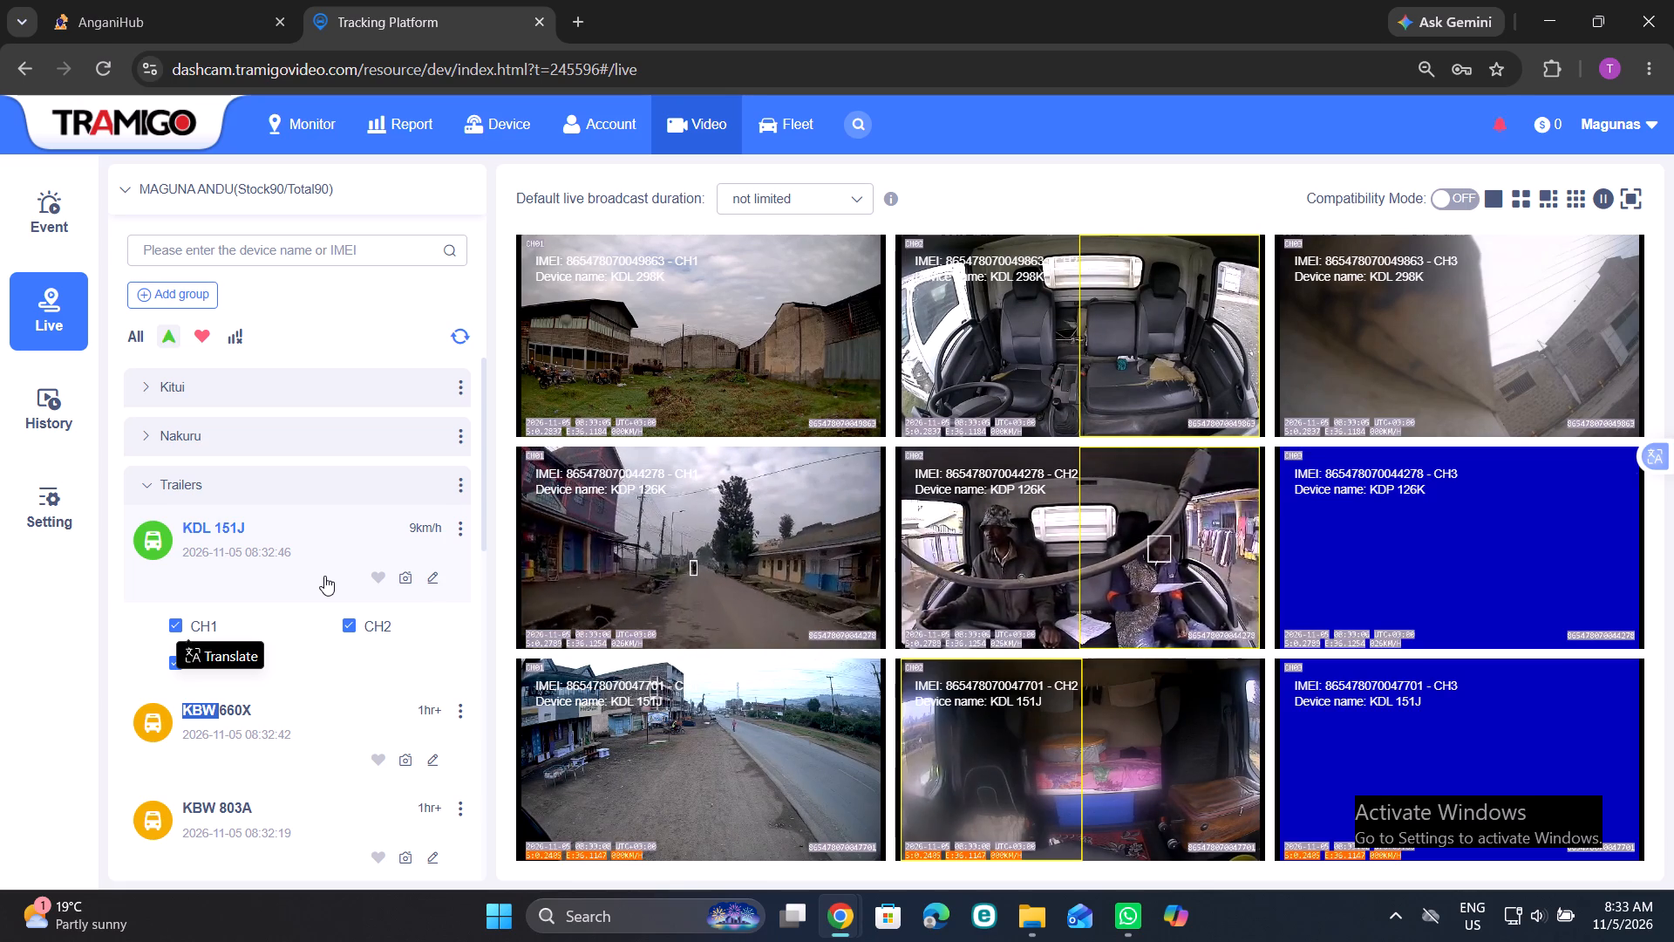
{"action": "scroll", "coordinate": [324, 576], "scroll_direction": "down", "scroll_amount": 1}
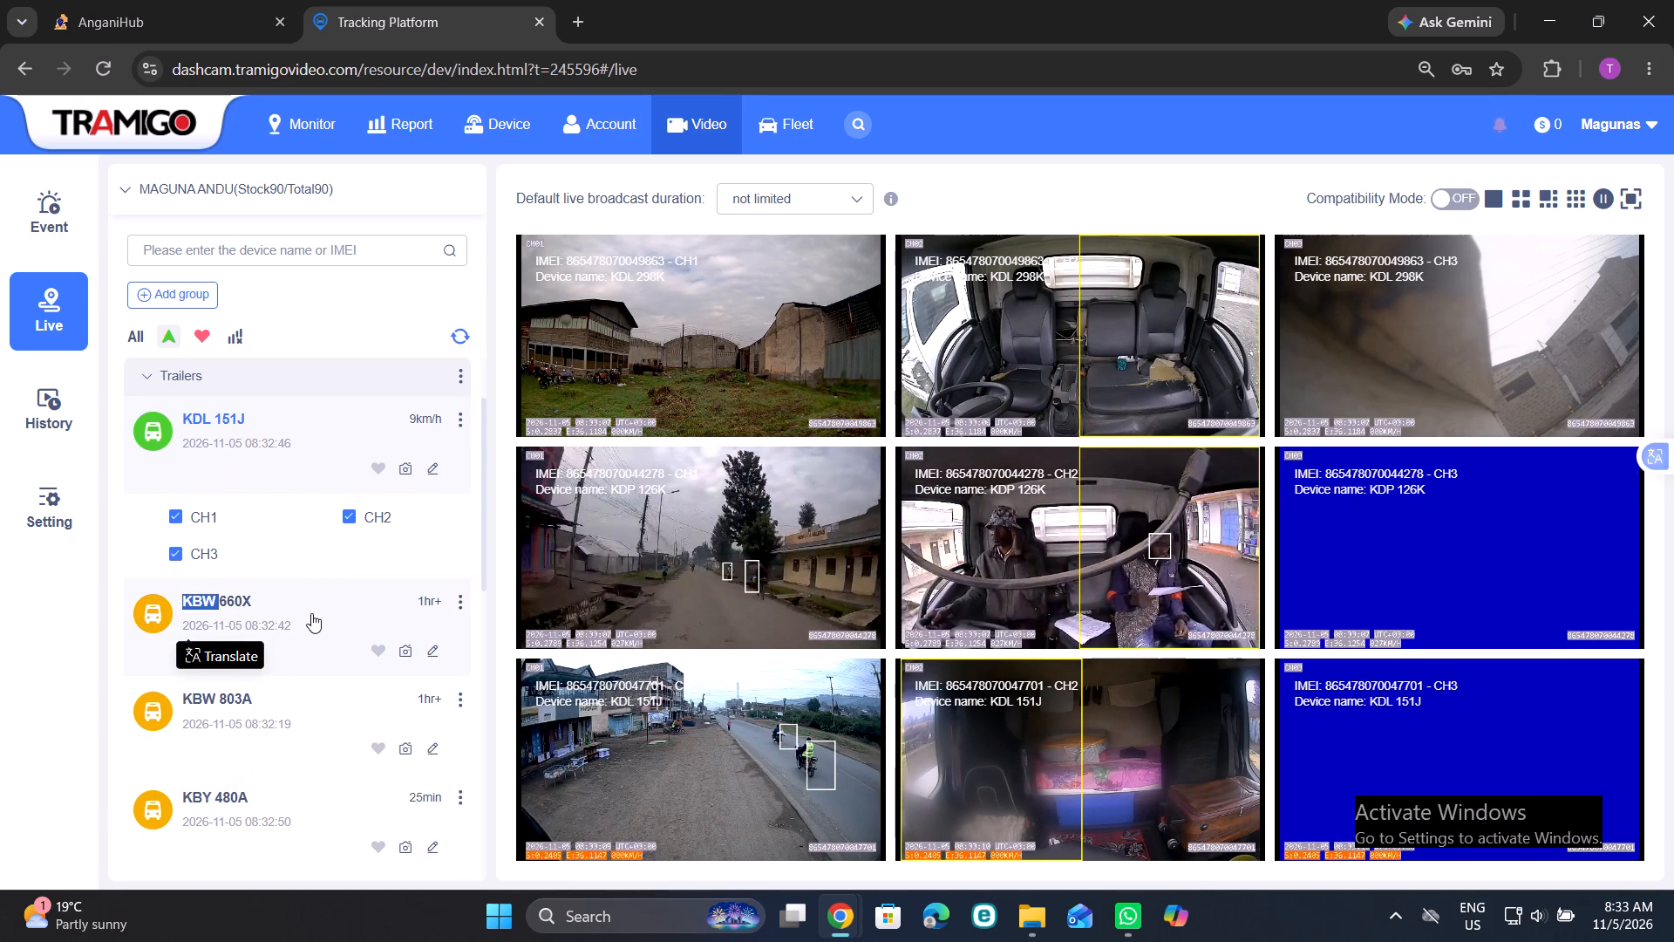
{"action": "double_click", "coordinate": [311, 613]}
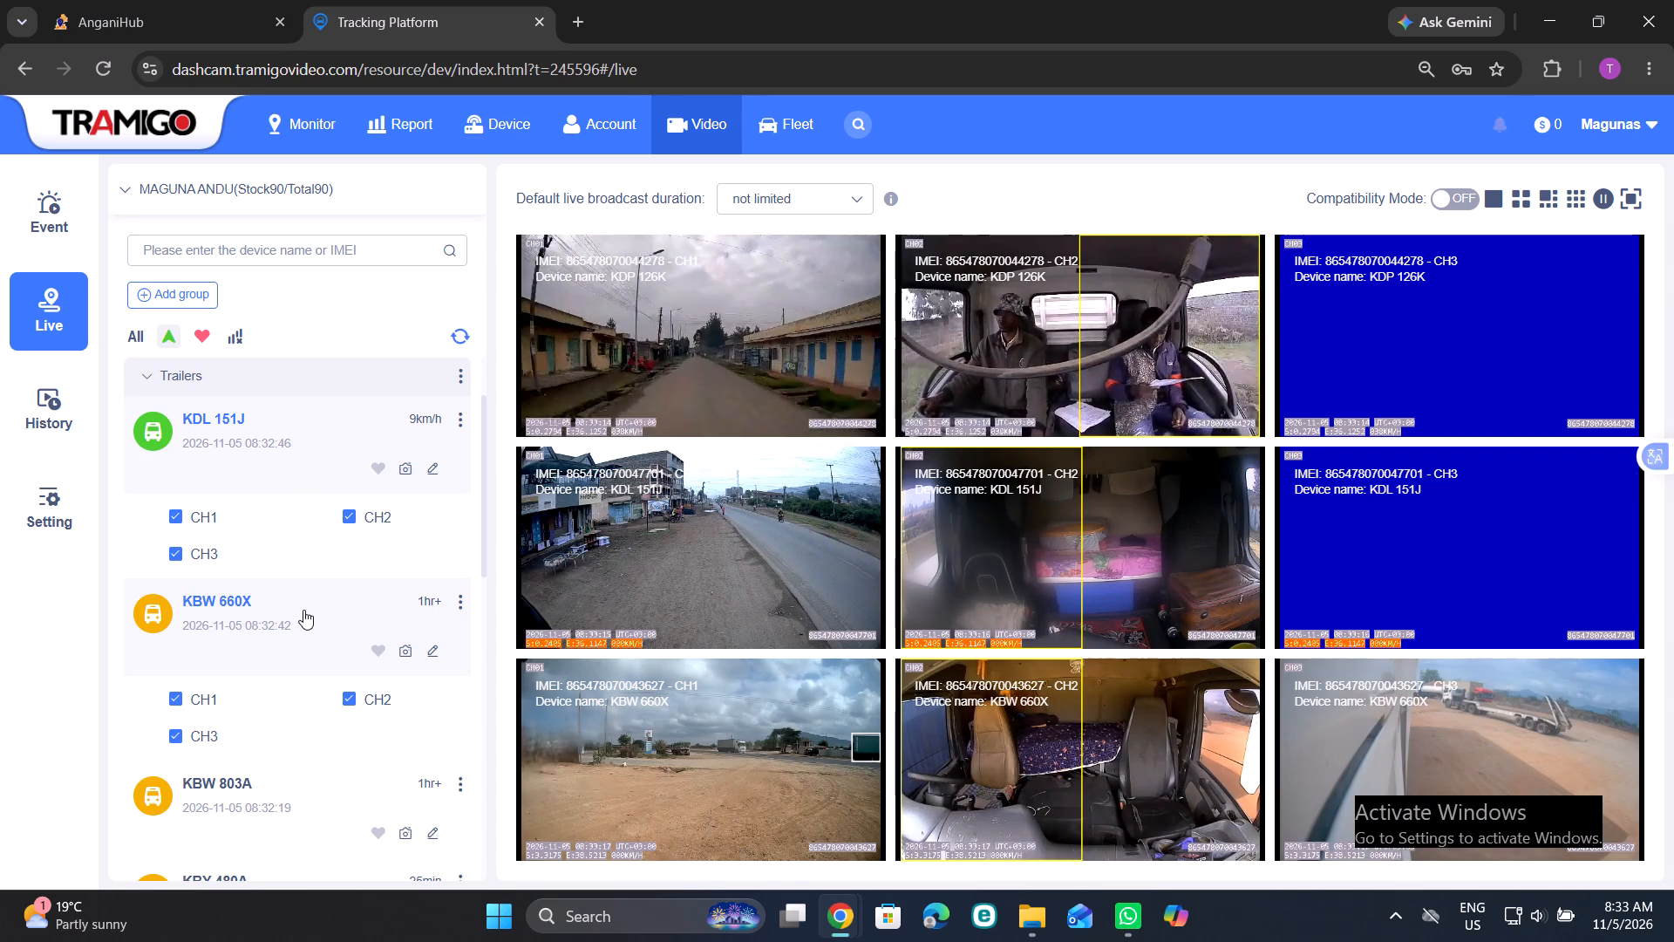
{"action": "left_click", "coordinate": [843, 836]}
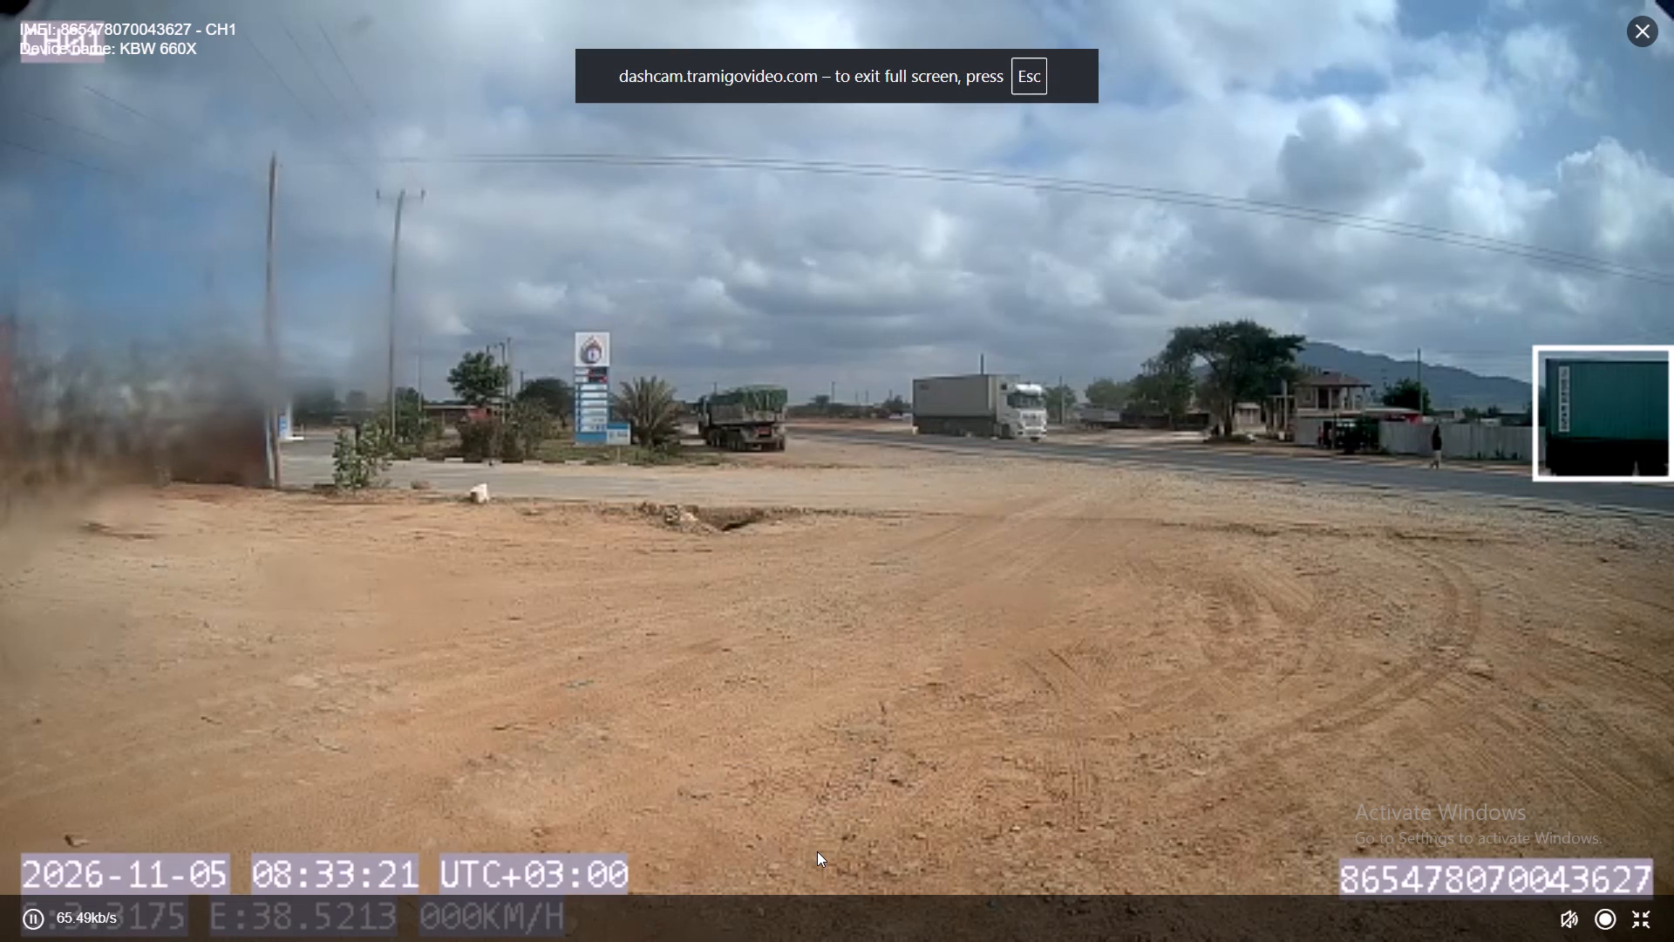
{"action": "key", "text": "Escape"}
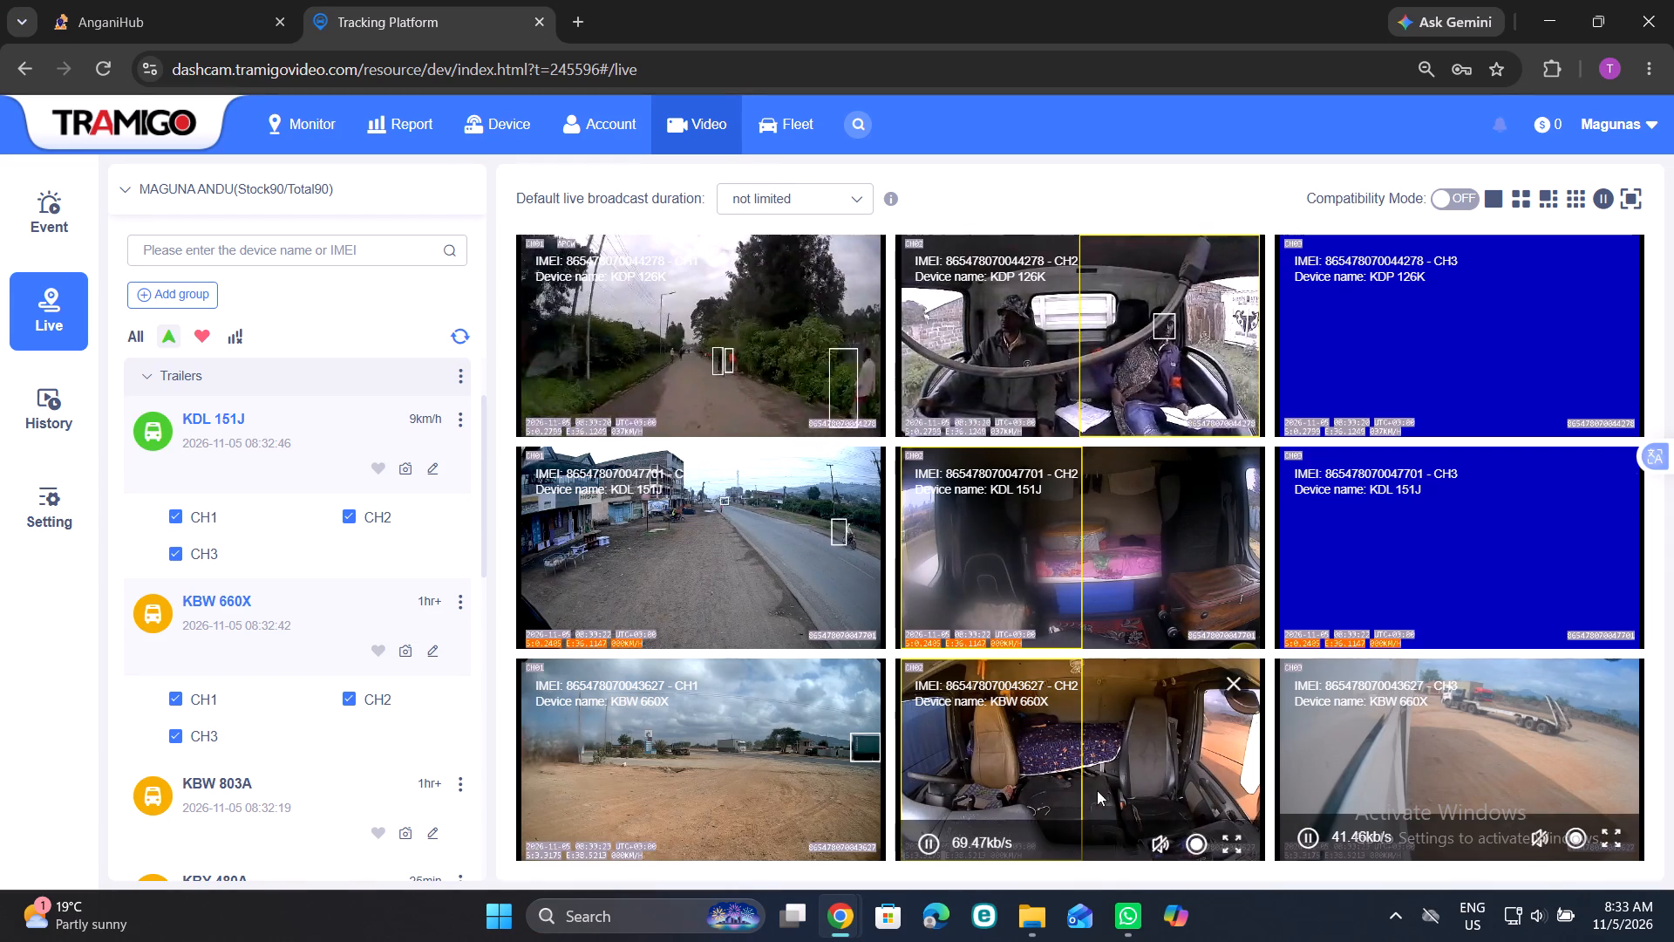
{"action": "left_click", "coordinate": [1224, 840]}
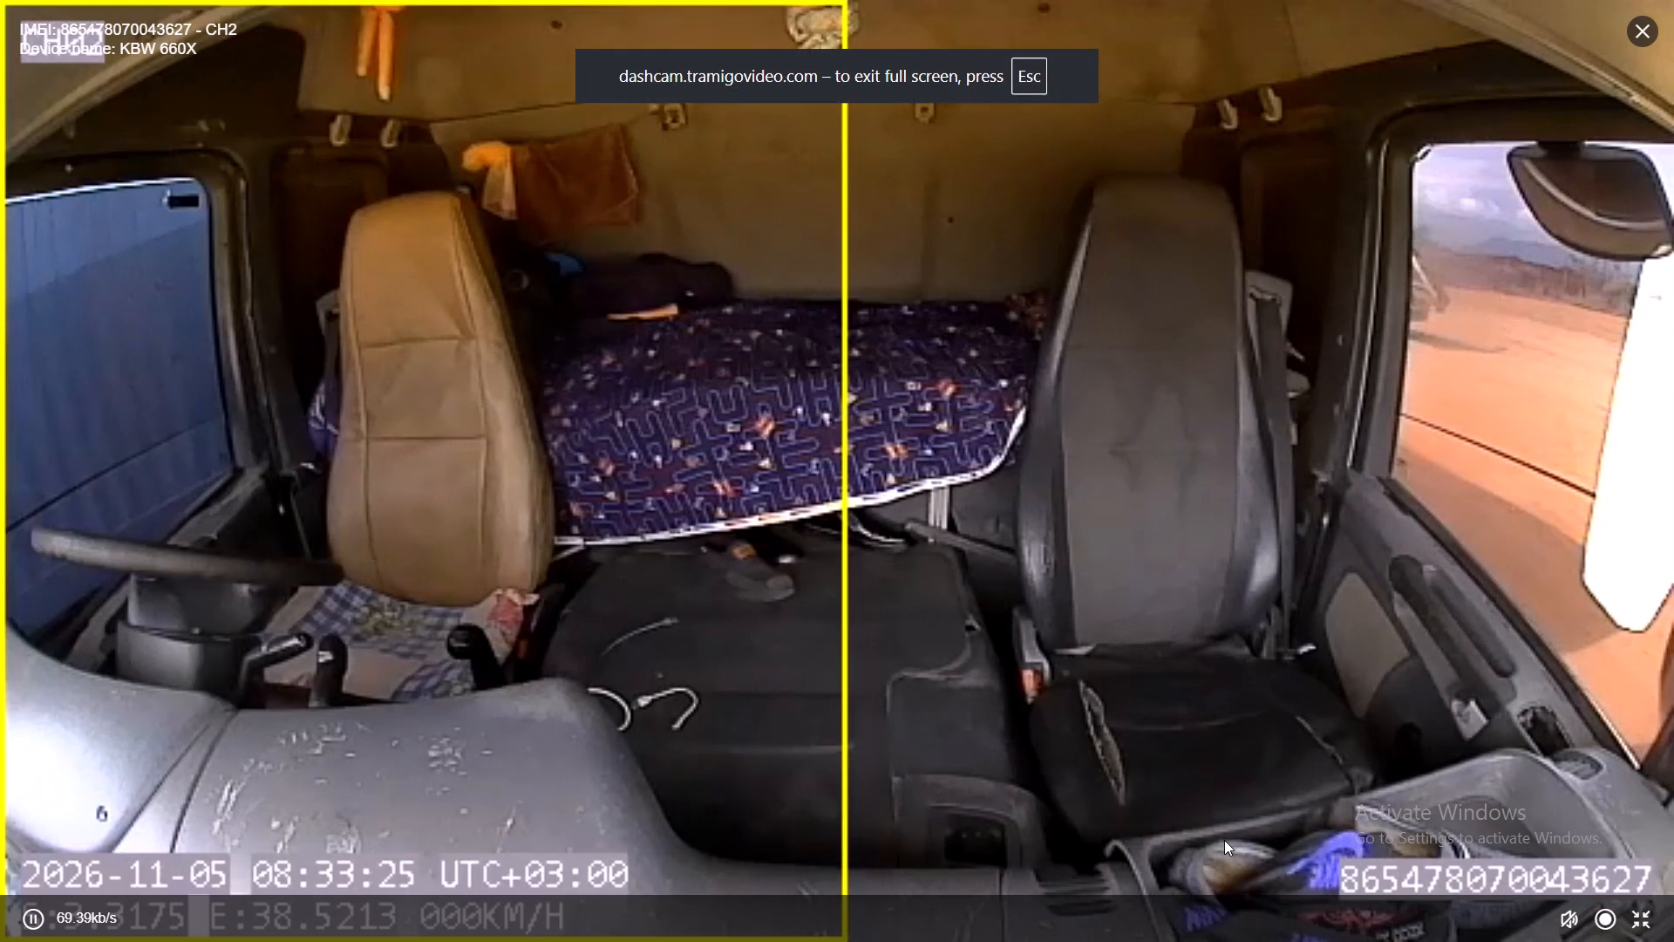
{"action": "key", "text": "Escape"}
{"action": "scroll", "coordinate": [302, 695], "scroll_direction": "down", "scroll_amount": 1}
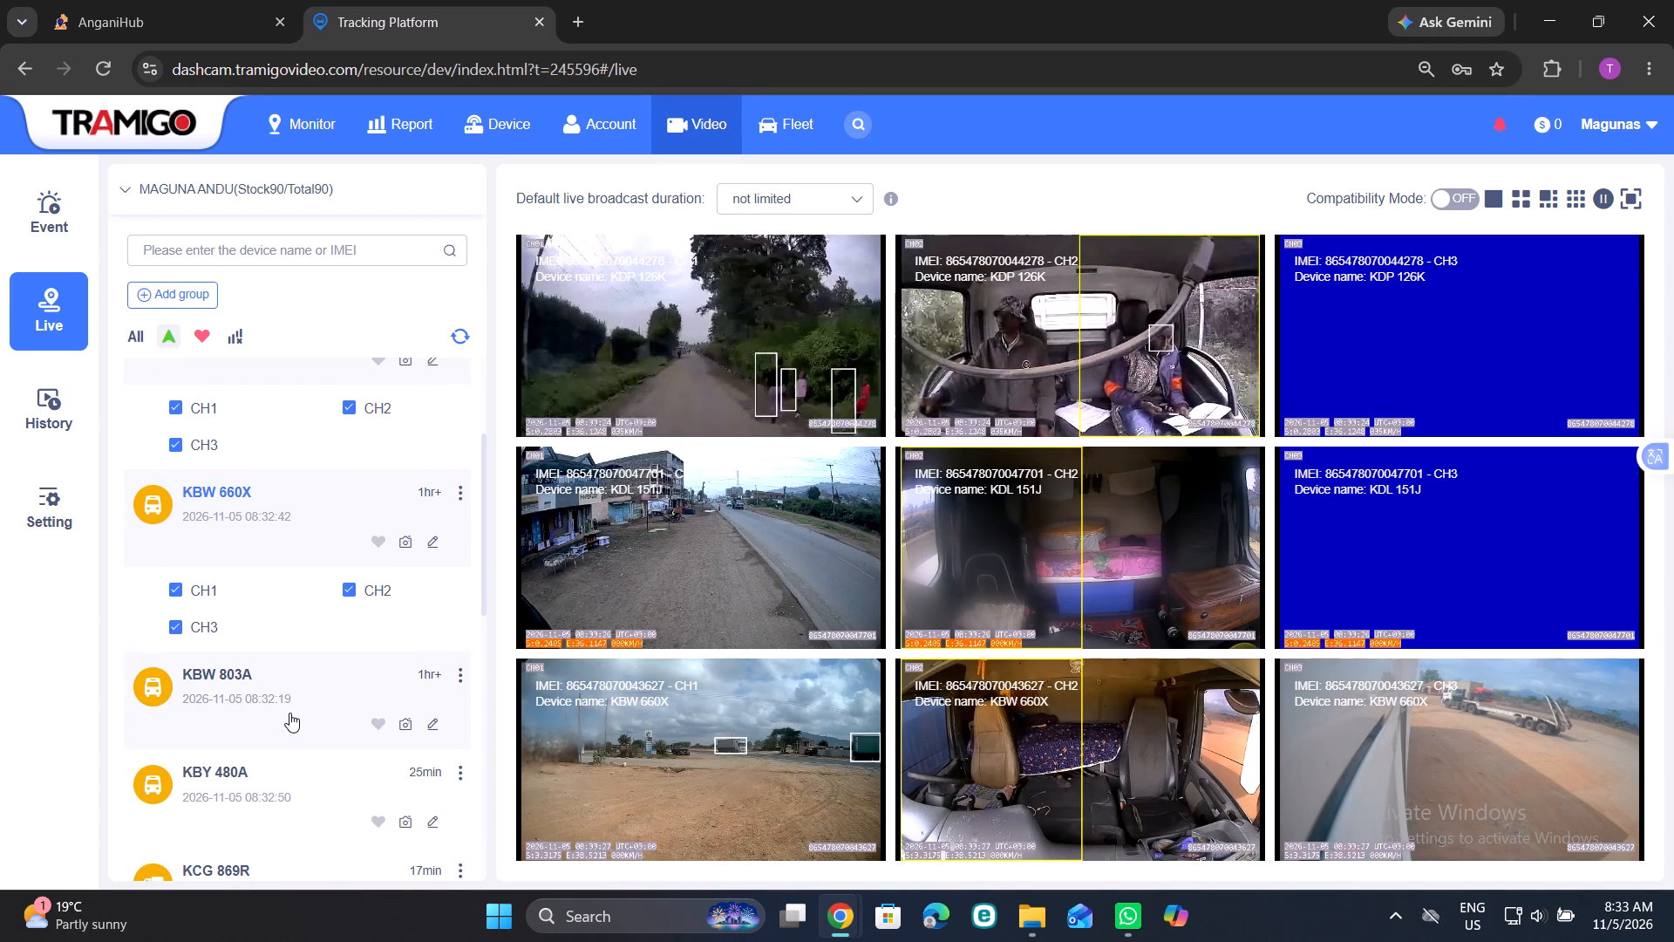
{"action": "triple_click", "coordinate": [289, 713]}
{"action": "scroll", "coordinate": [289, 713], "scroll_direction": "down", "scroll_amount": 2}
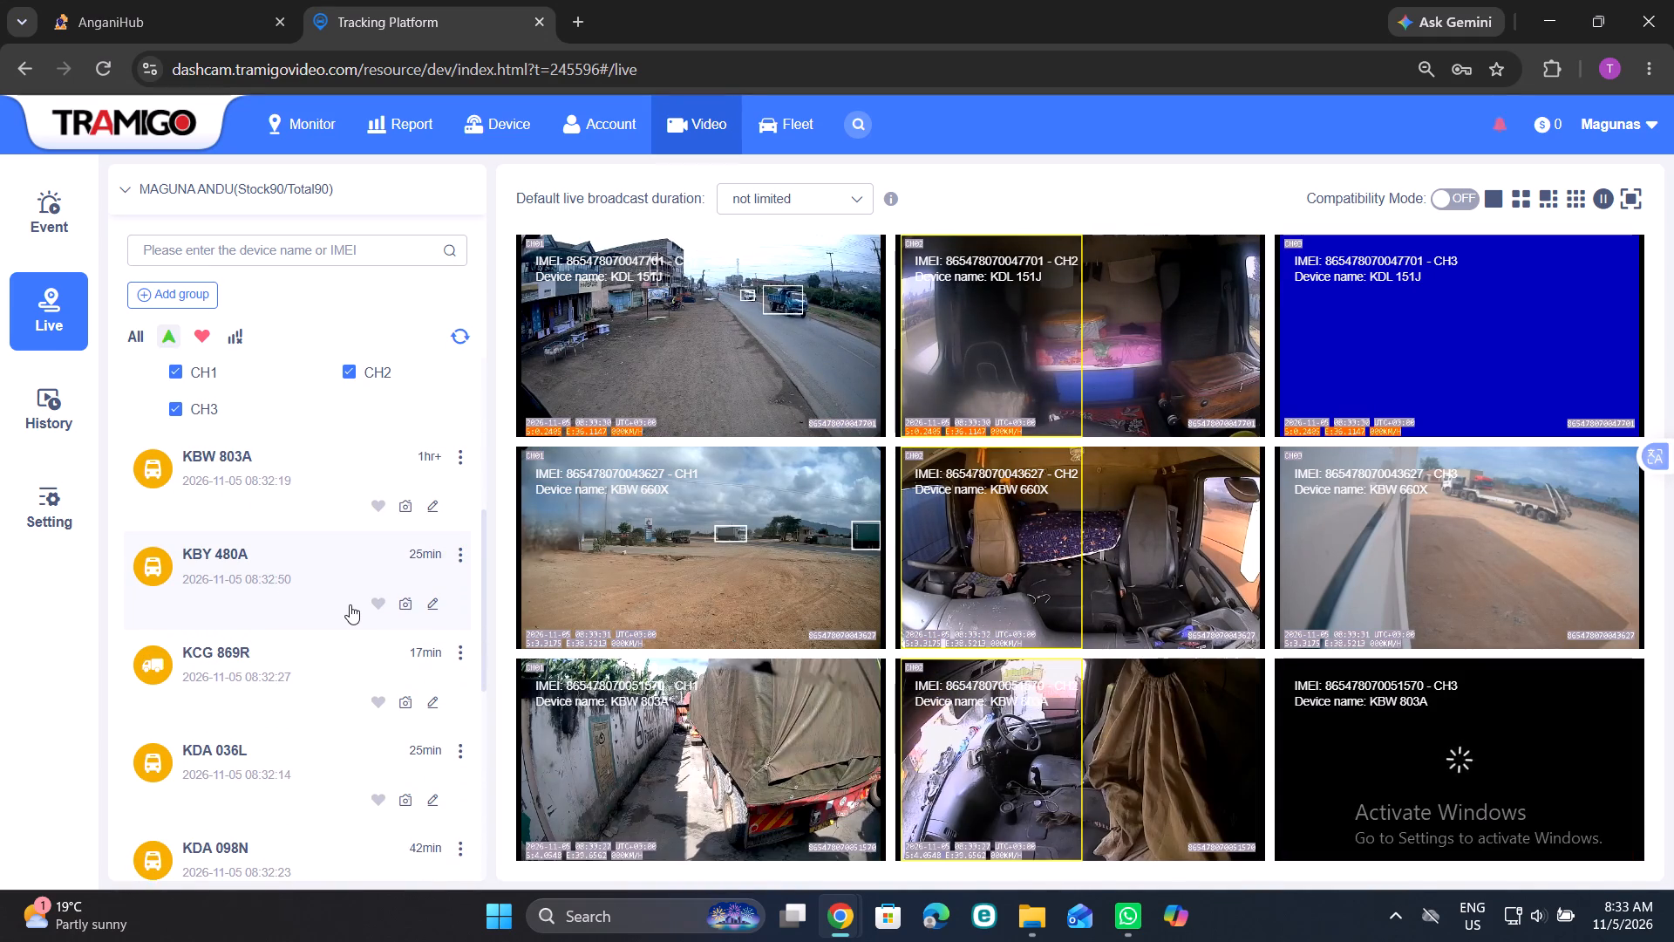
{"action": "double_click", "coordinate": [350, 604]}
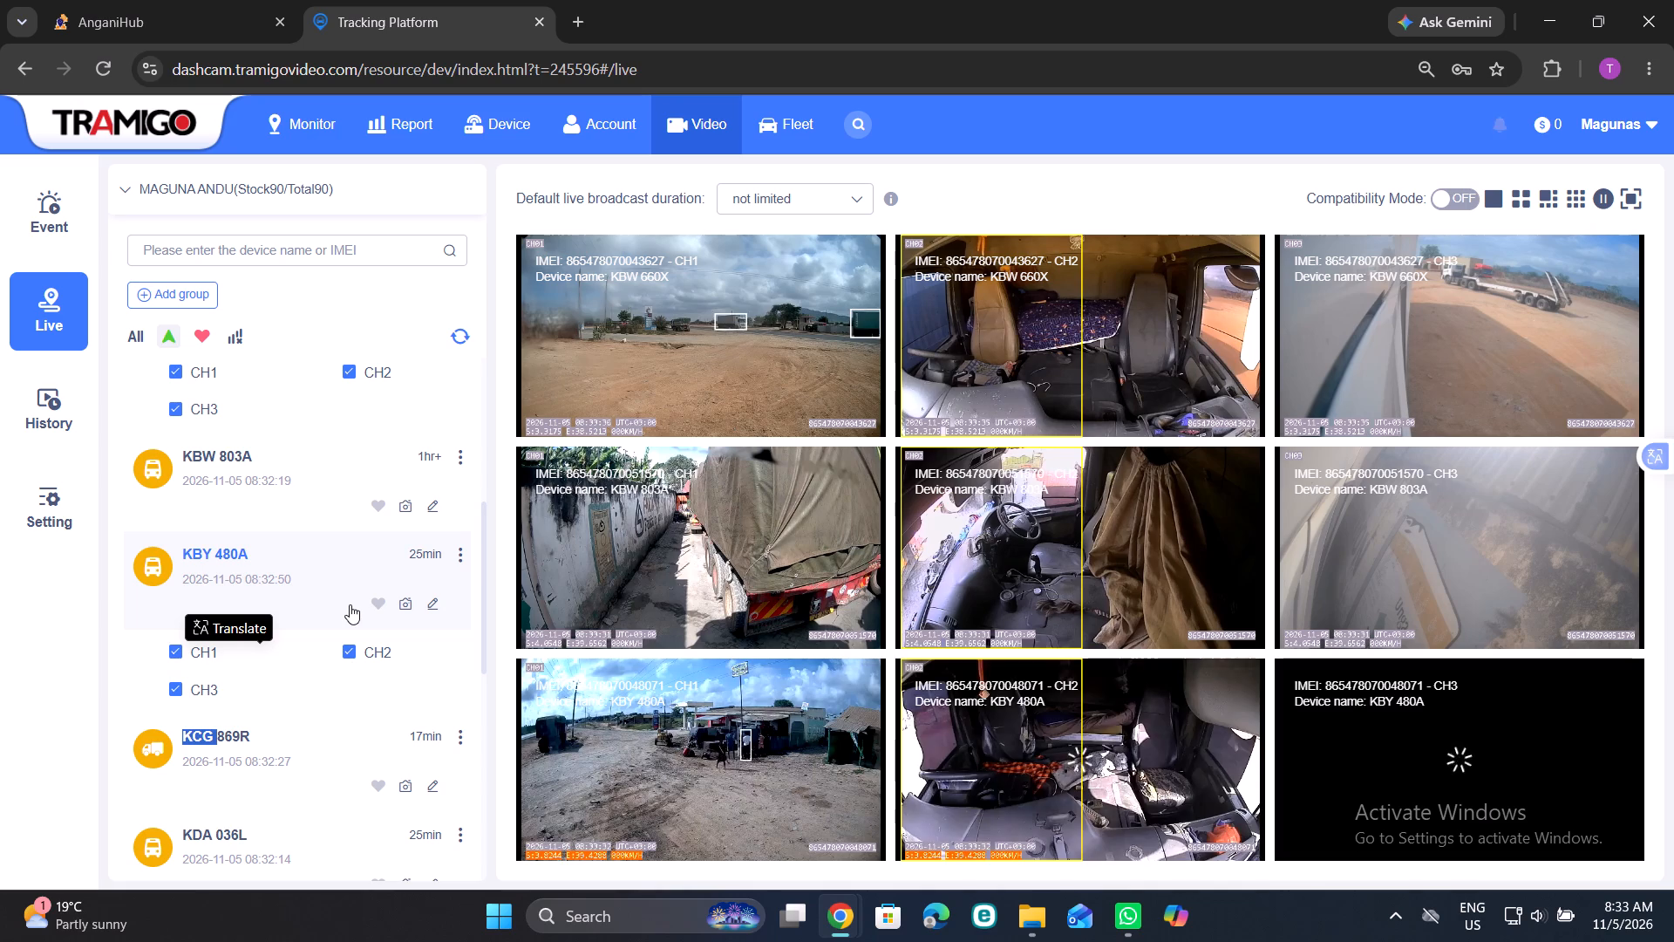
{"action": "scroll", "coordinate": [350, 604], "scroll_direction": "down", "scroll_amount": 1}
{"action": "double_click", "coordinate": [329, 657]}
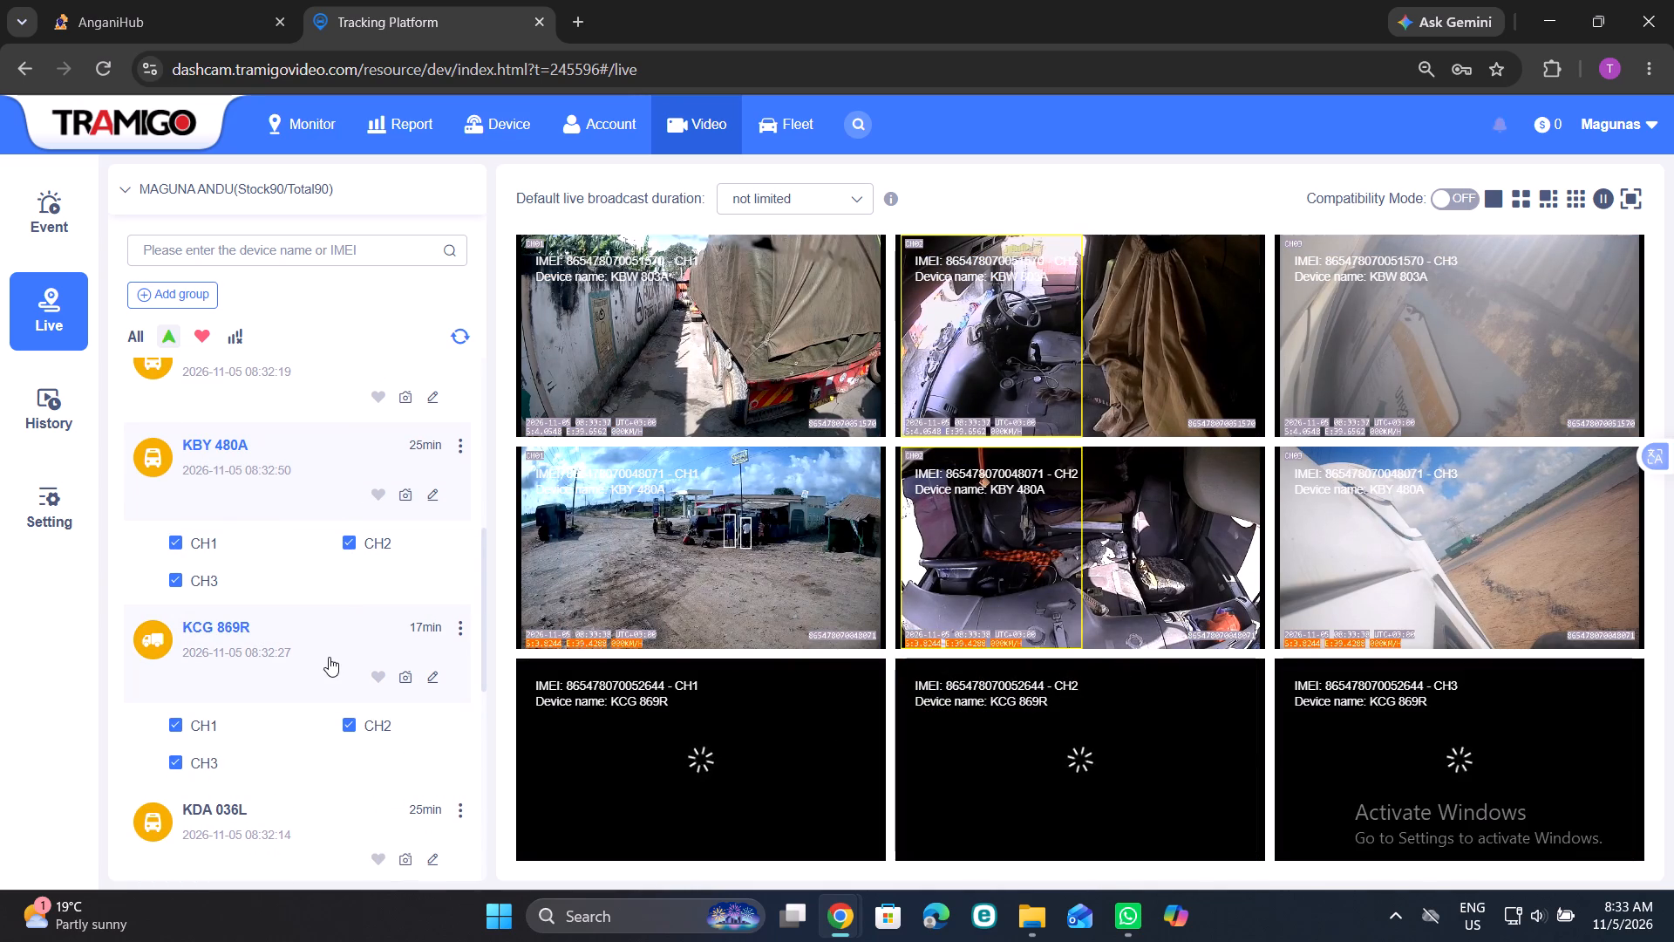
{"action": "scroll", "coordinate": [329, 657], "scroll_direction": "down", "scroll_amount": 2}
{"action": "triple_click", "coordinate": [329, 657]}
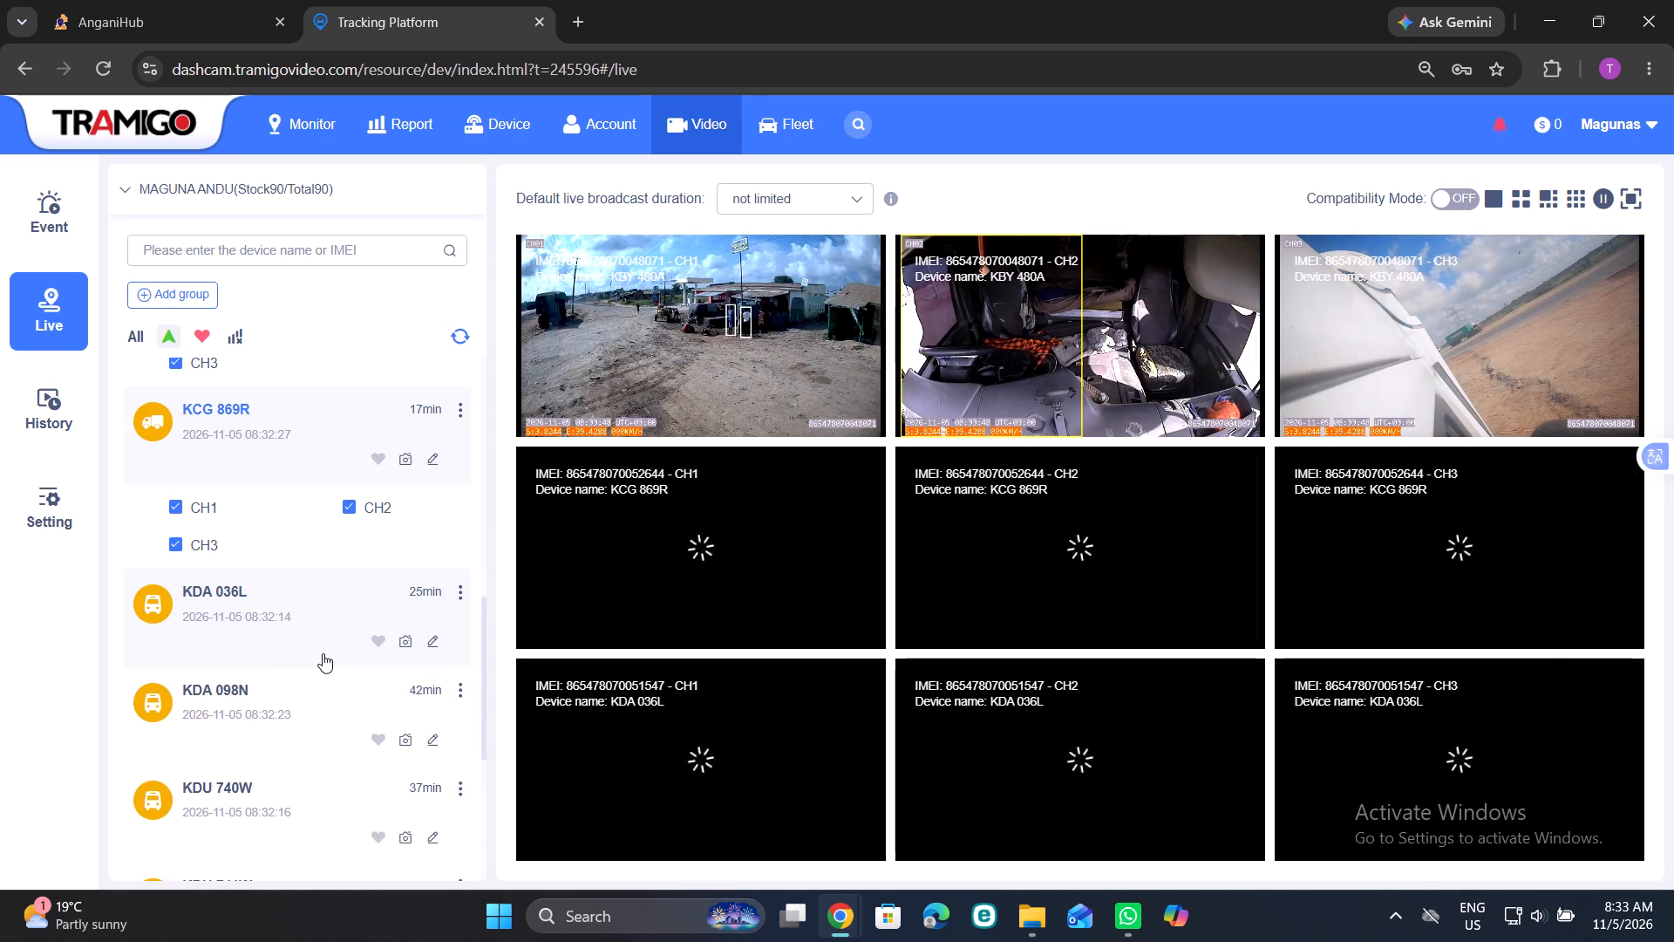
{"action": "scroll", "coordinate": [323, 653], "scroll_direction": "down", "scroll_amount": 1}
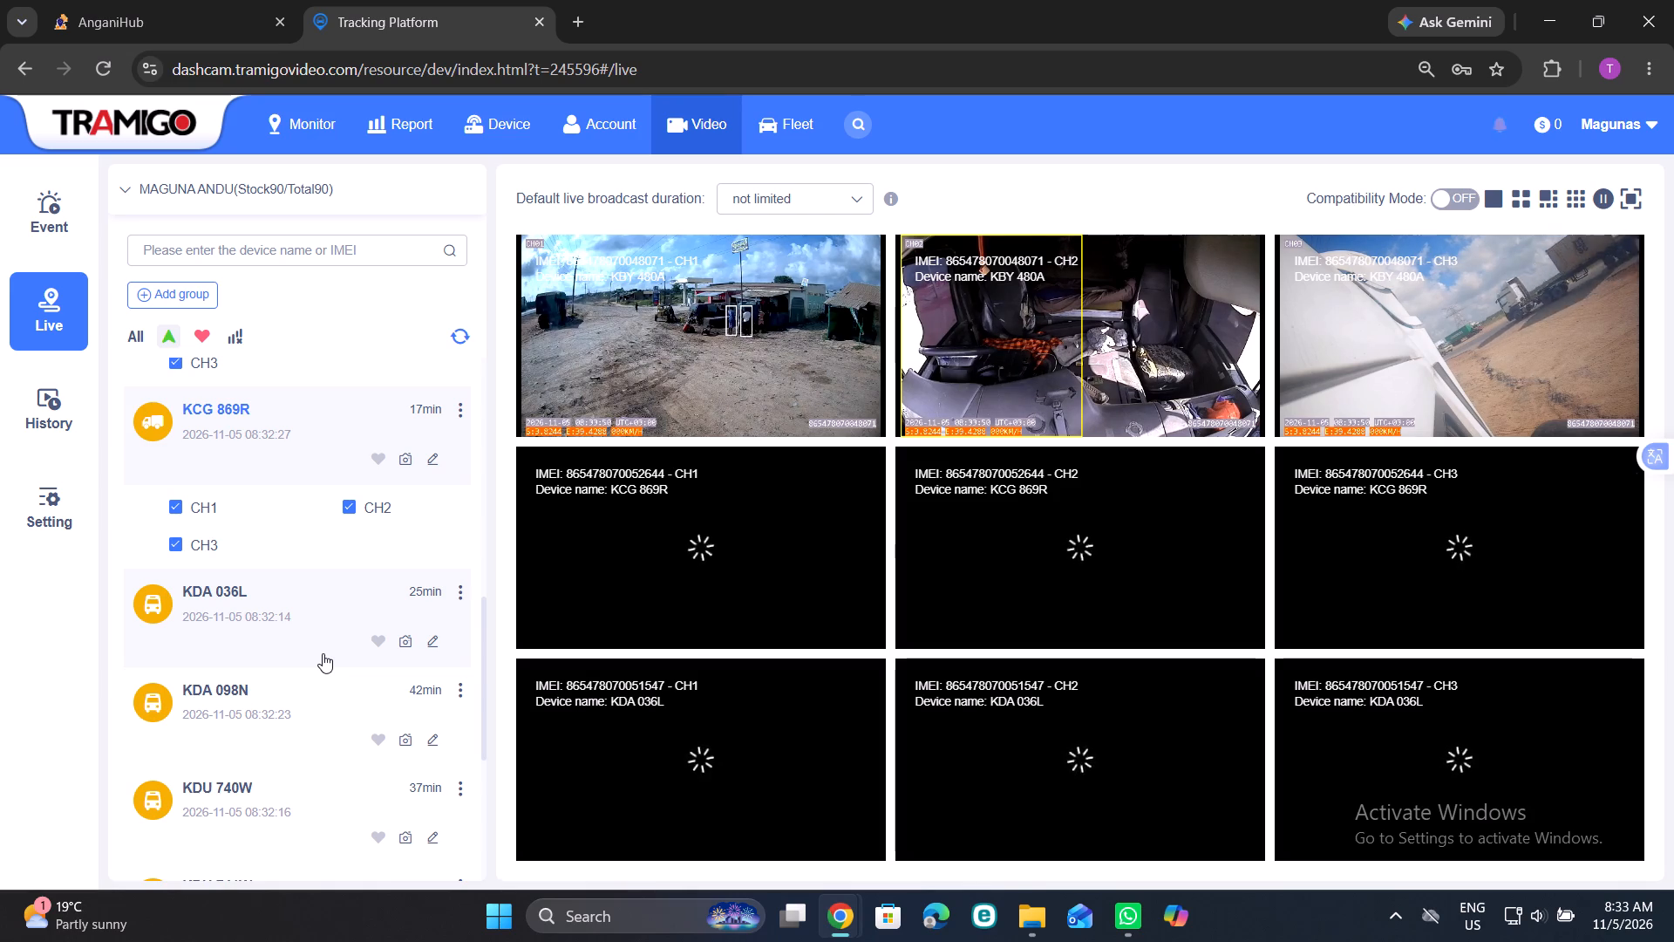
{"action": "scroll", "coordinate": [323, 653], "scroll_direction": "down", "scroll_amount": 1}
{"action": "scroll", "coordinate": [323, 653], "scroll_direction": "up", "scroll_amount": 1}
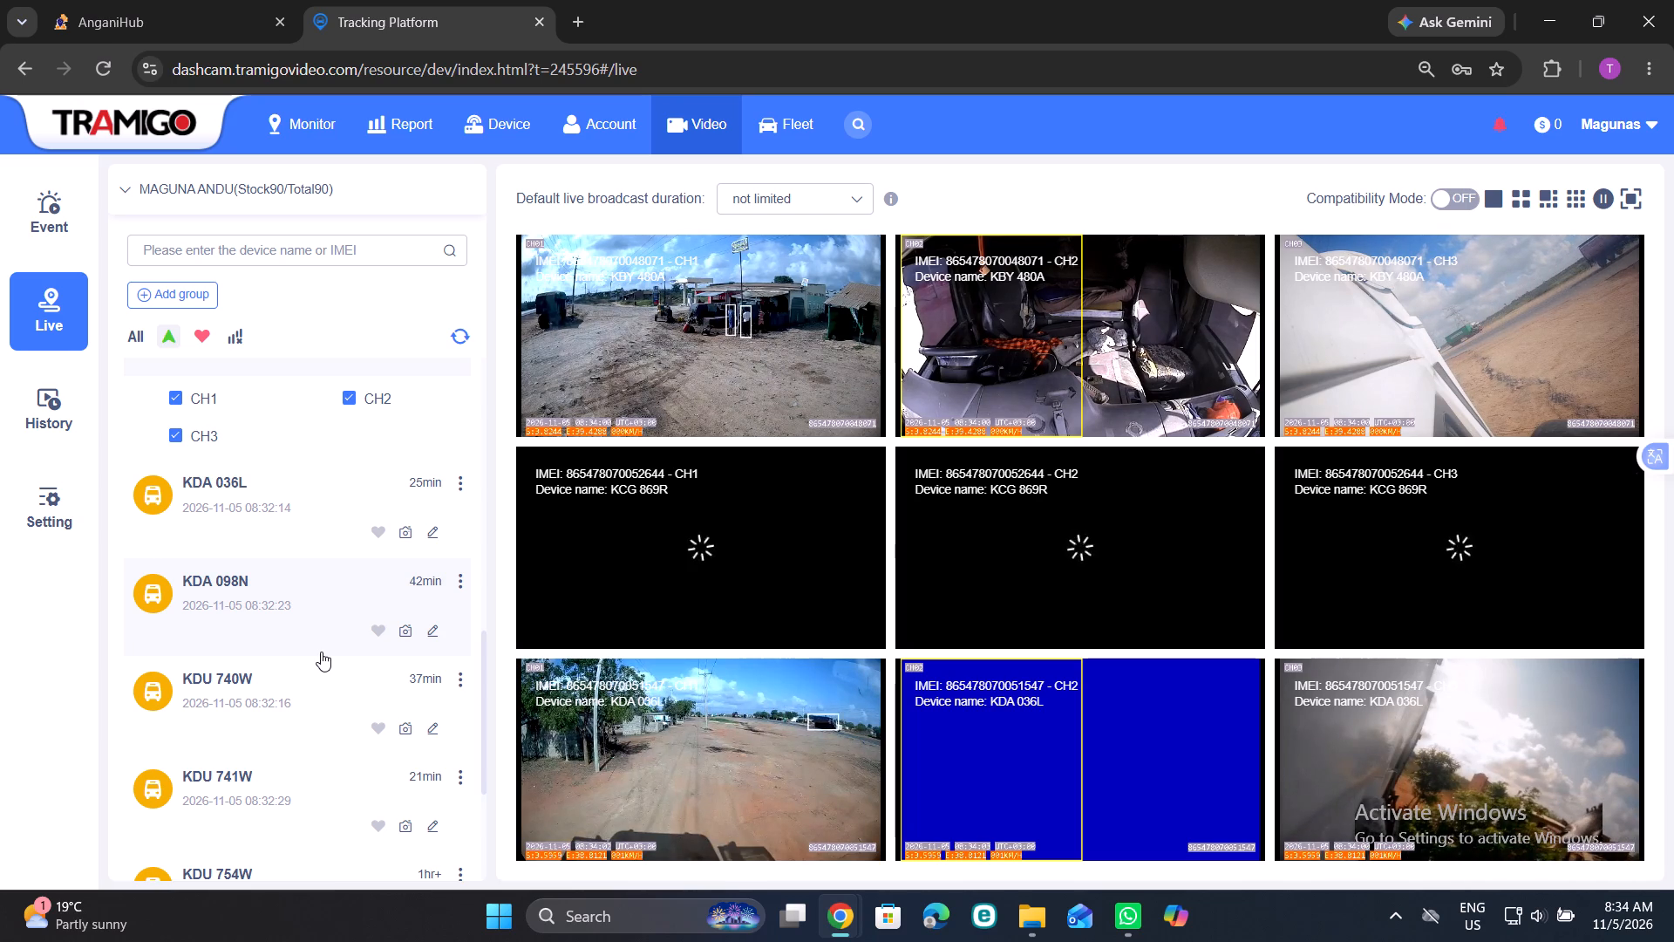
{"action": "left_click", "coordinate": [337, 611]}
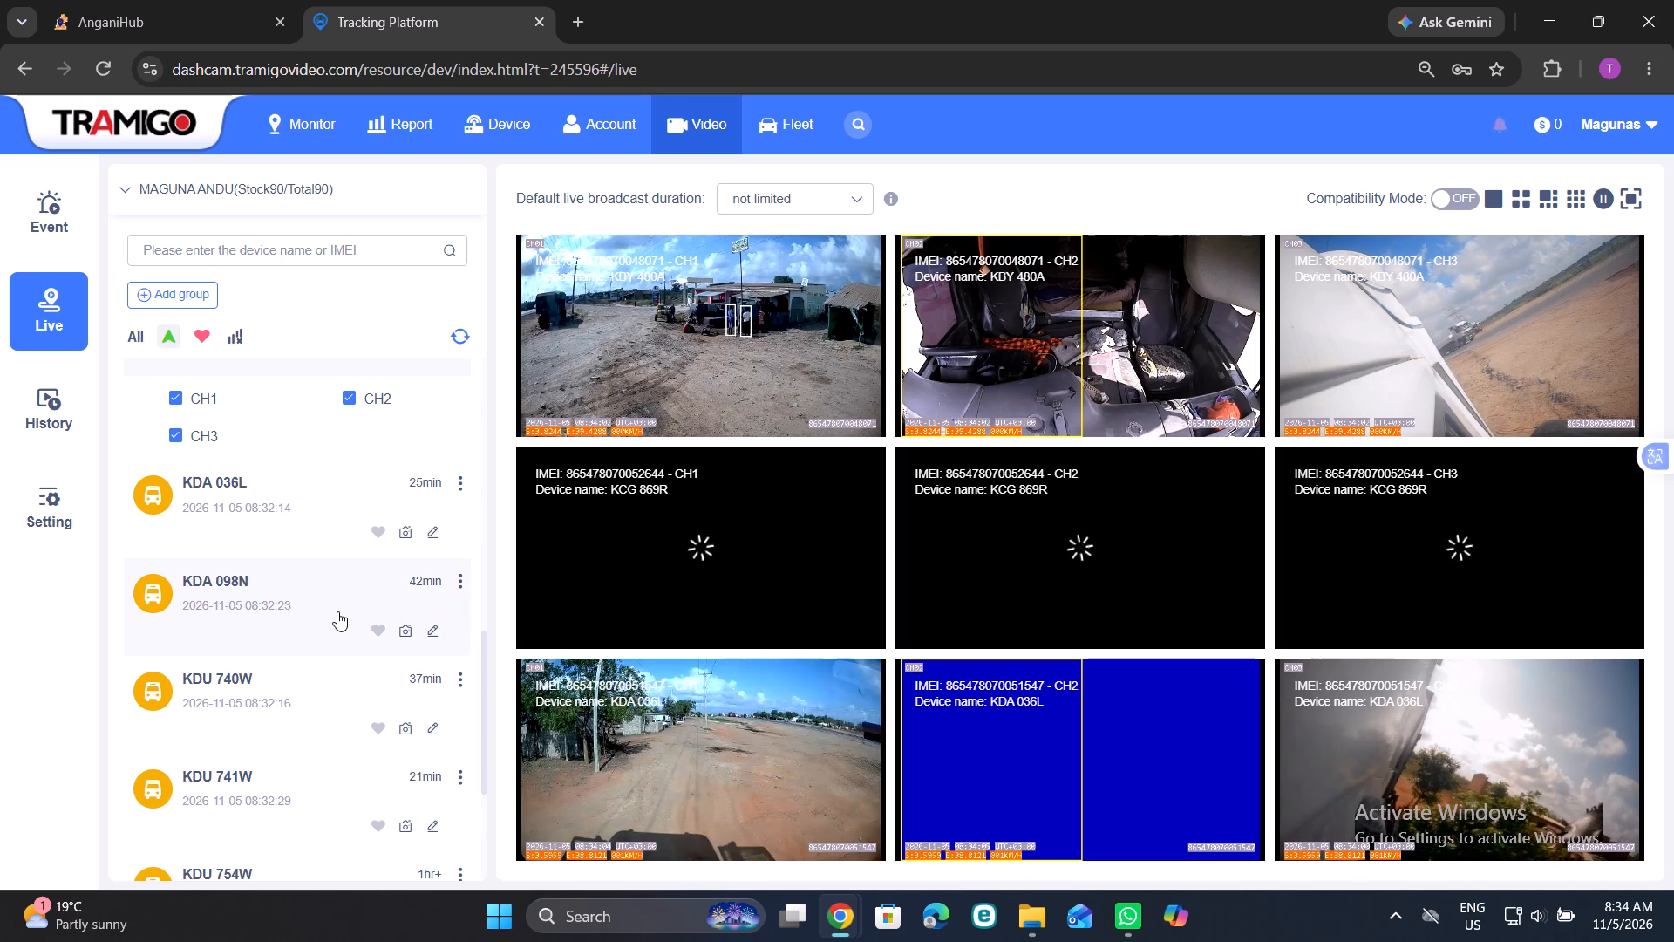
{"action": "double_click", "coordinate": [337, 611]}
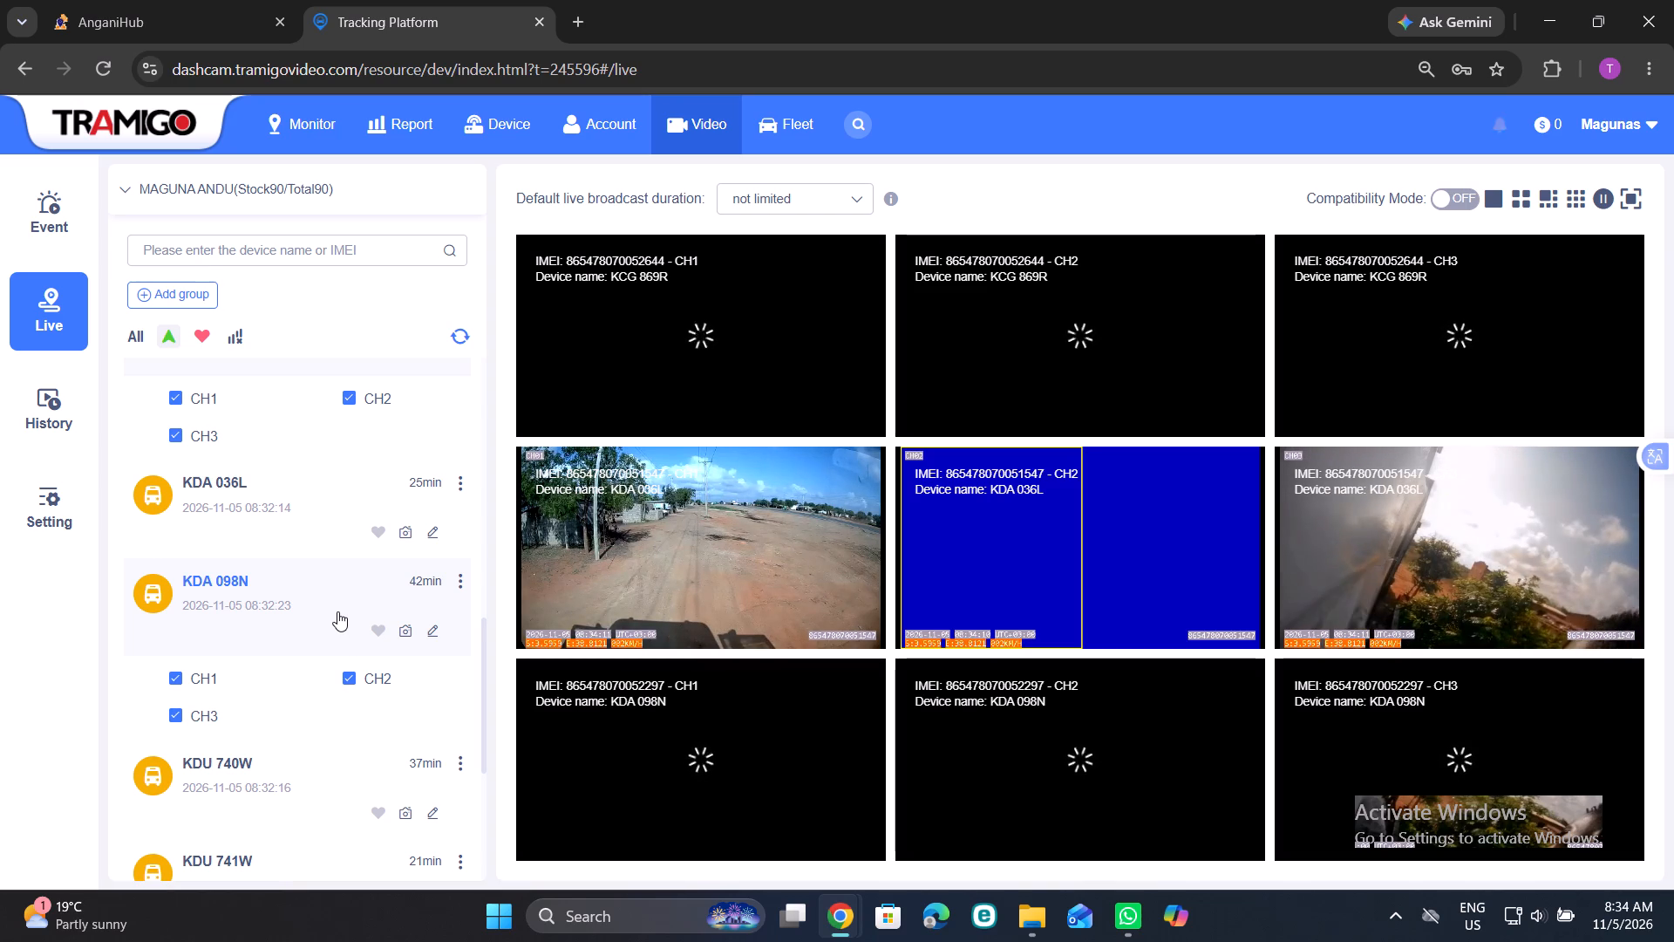
{"action": "scroll", "coordinate": [337, 611], "scroll_direction": "down", "scroll_amount": 2}
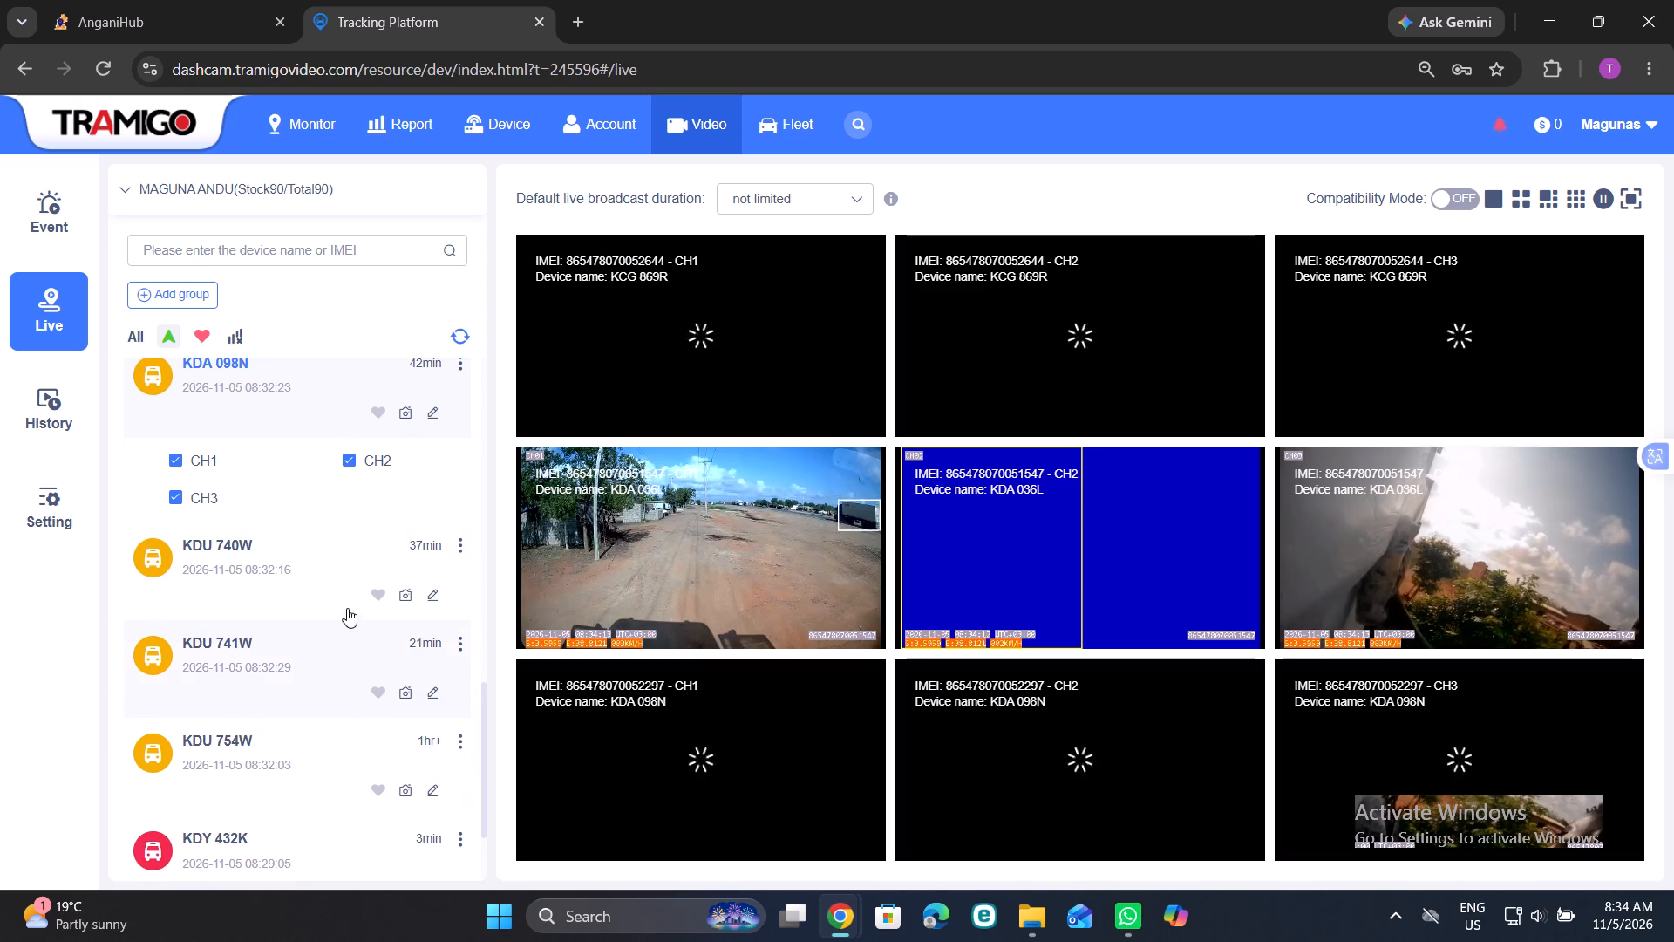
{"action": "triple_click", "coordinate": [350, 592]}
{"action": "left_click", "coordinate": [350, 592]}
{"action": "scroll", "coordinate": [350, 592], "scroll_direction": "down", "scroll_amount": 2}
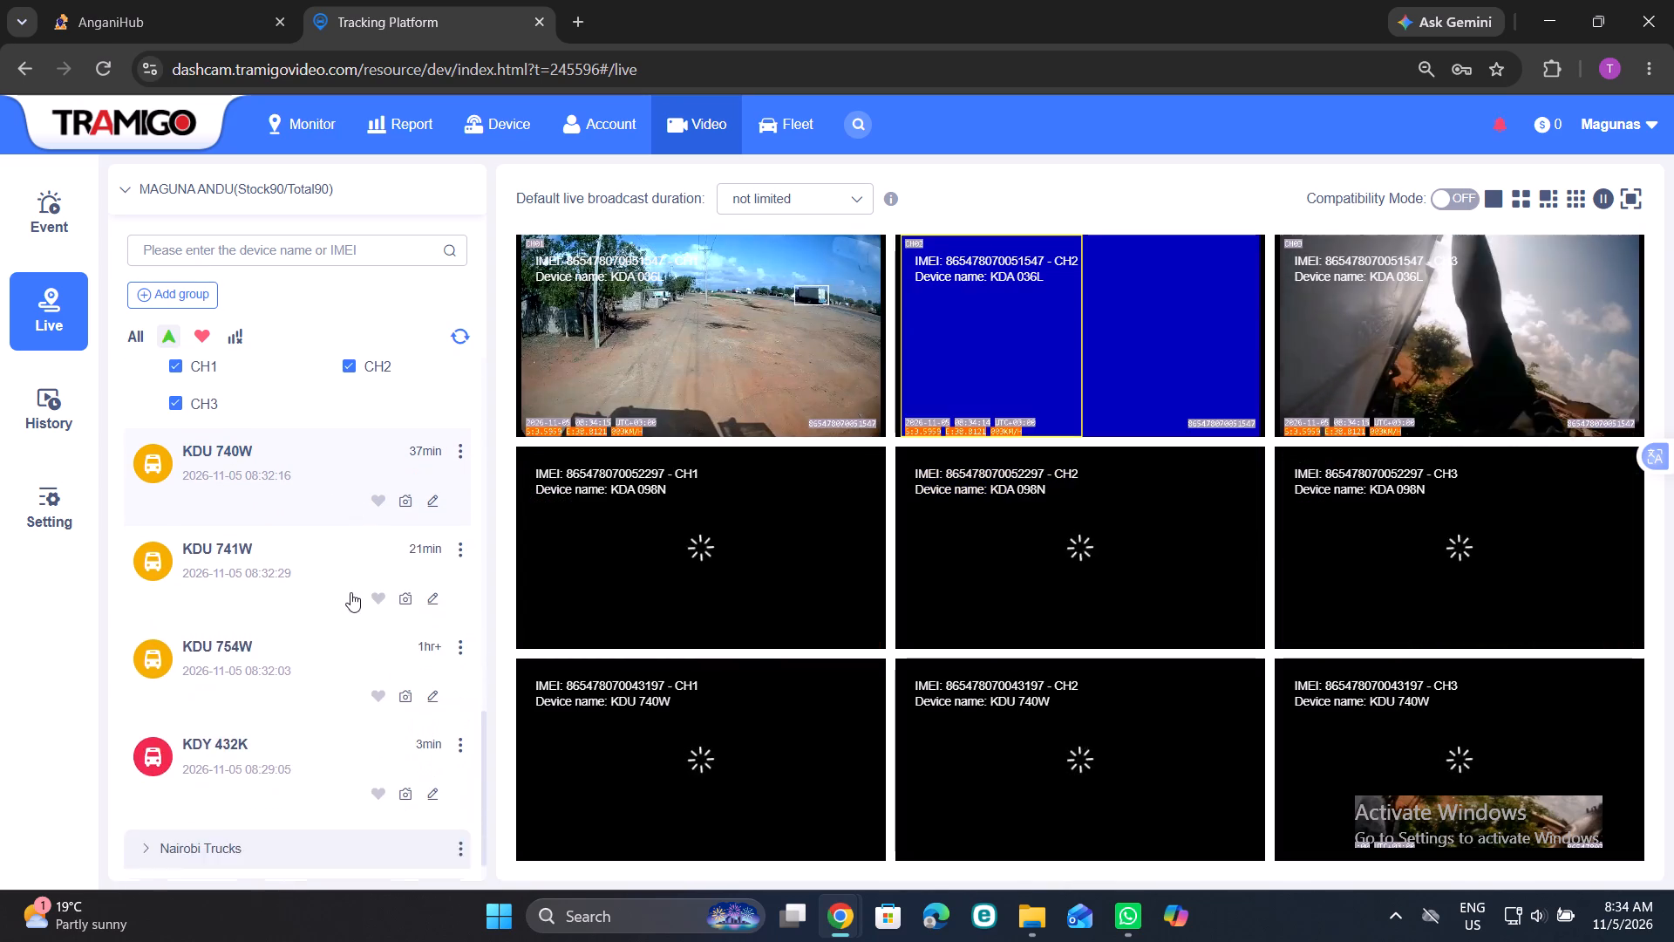
{"action": "scroll", "coordinate": [350, 592], "scroll_direction": "up", "scroll_amount": 1}
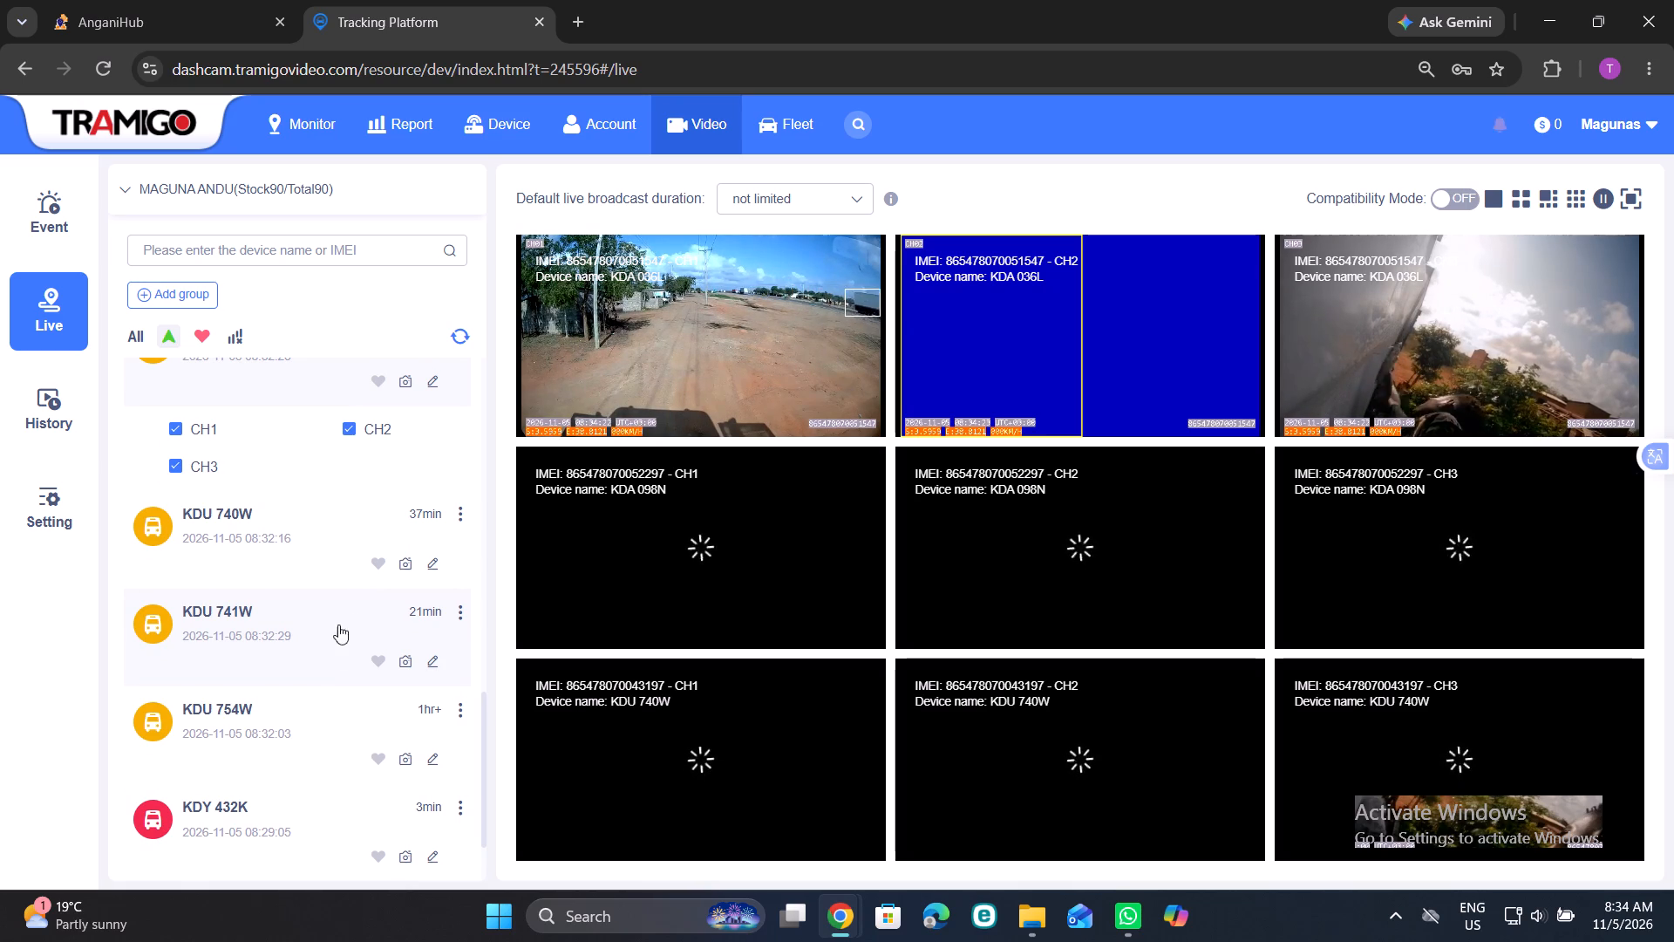
{"action": "double_click", "coordinate": [309, 653]}
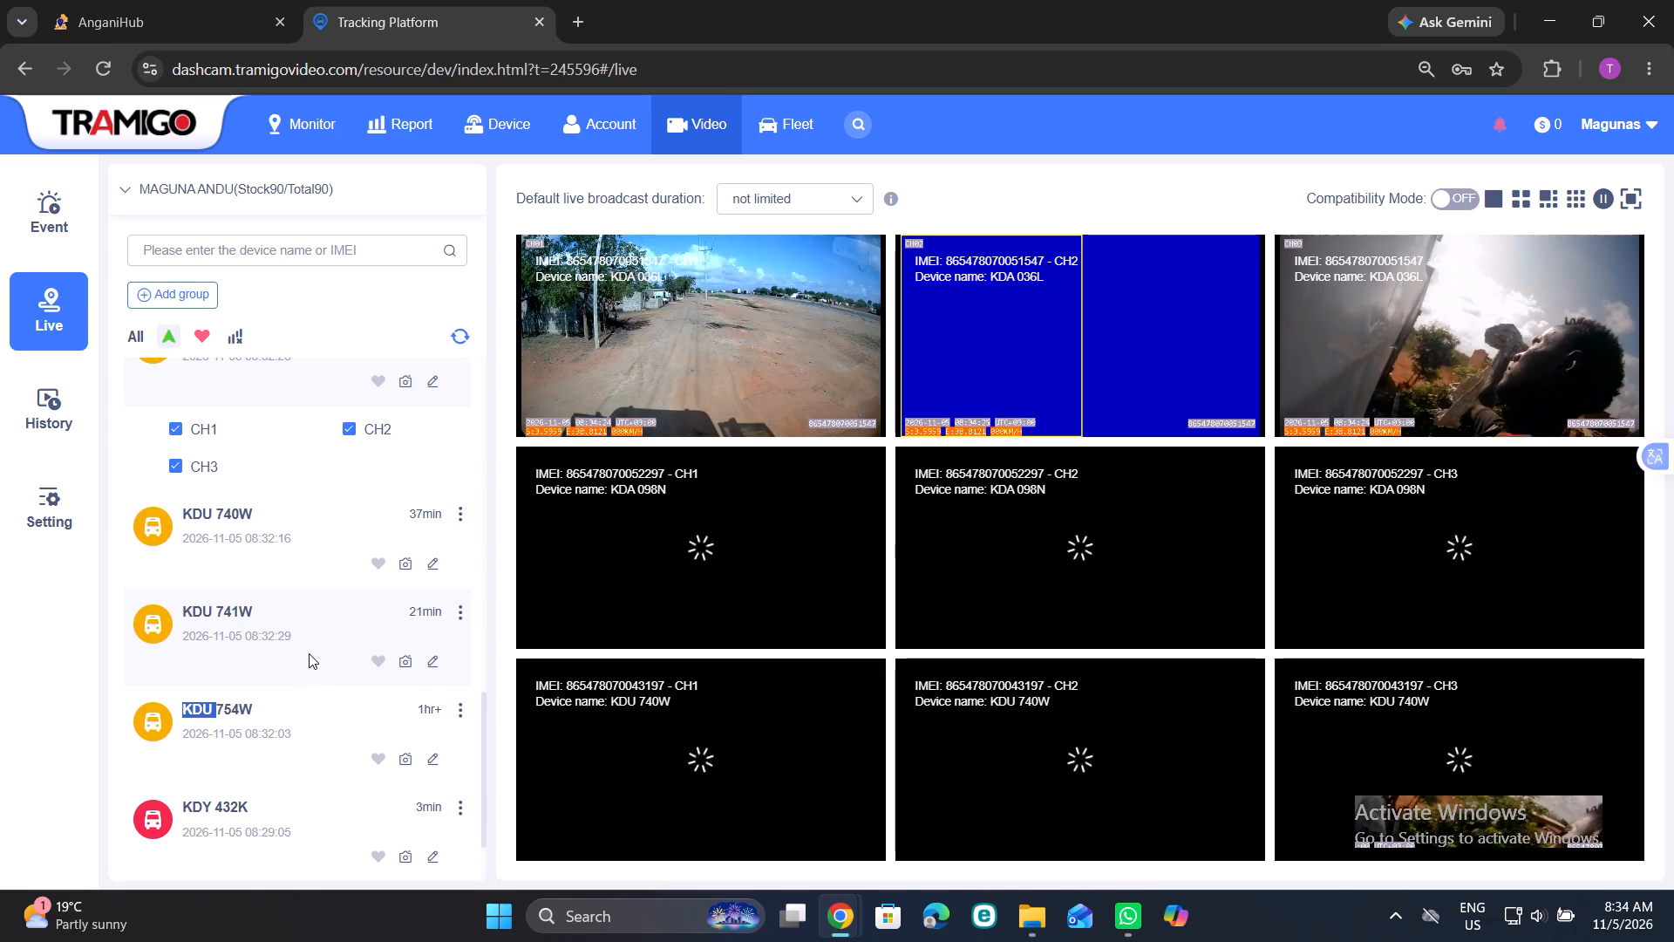
{"action": "scroll", "coordinate": [309, 659], "scroll_direction": "down", "scroll_amount": 1}
{"action": "left_click", "coordinate": [287, 444]}
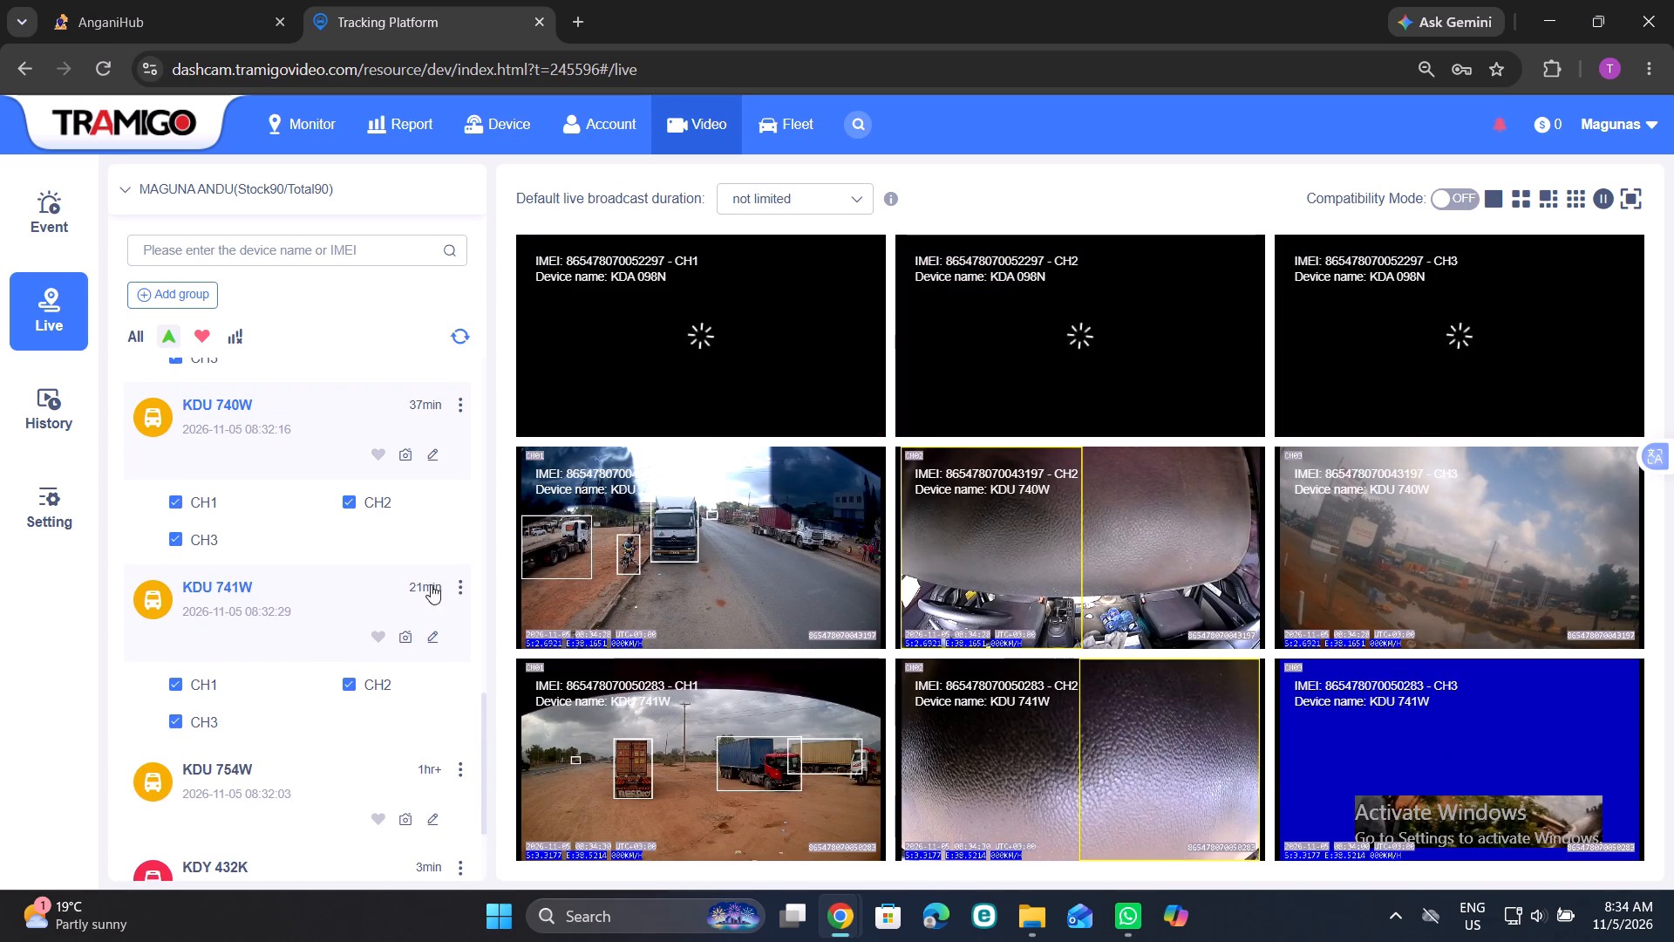
{"action": "double_click", "coordinate": [289, 779]}
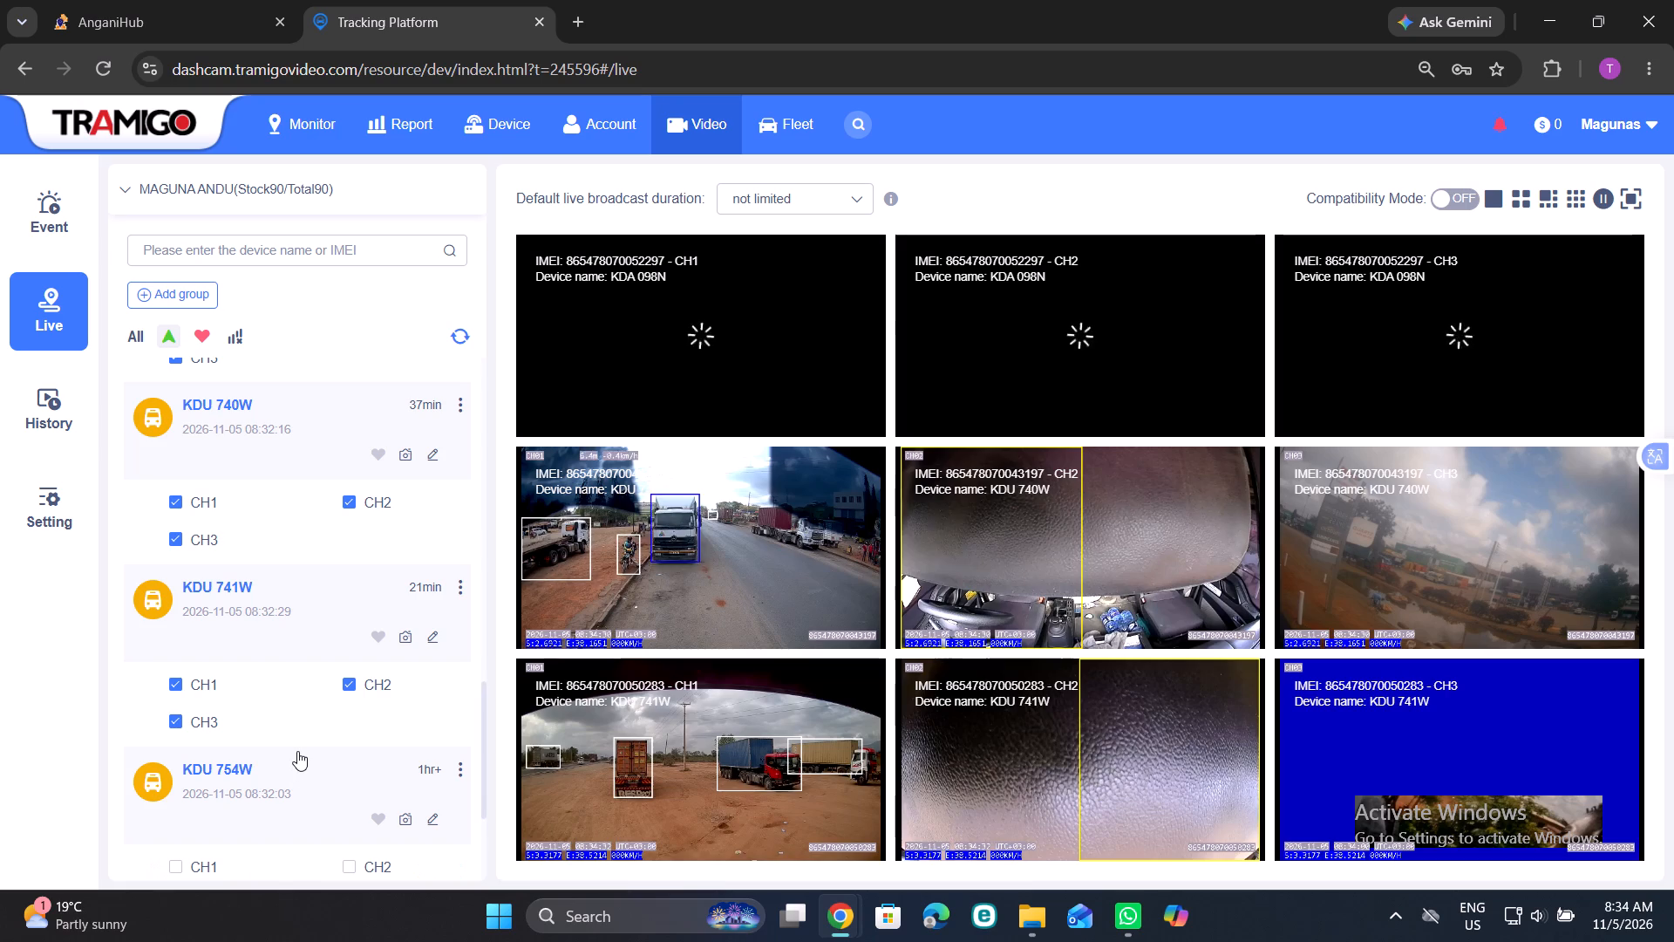
{"action": "double_click", "coordinate": [282, 773]}
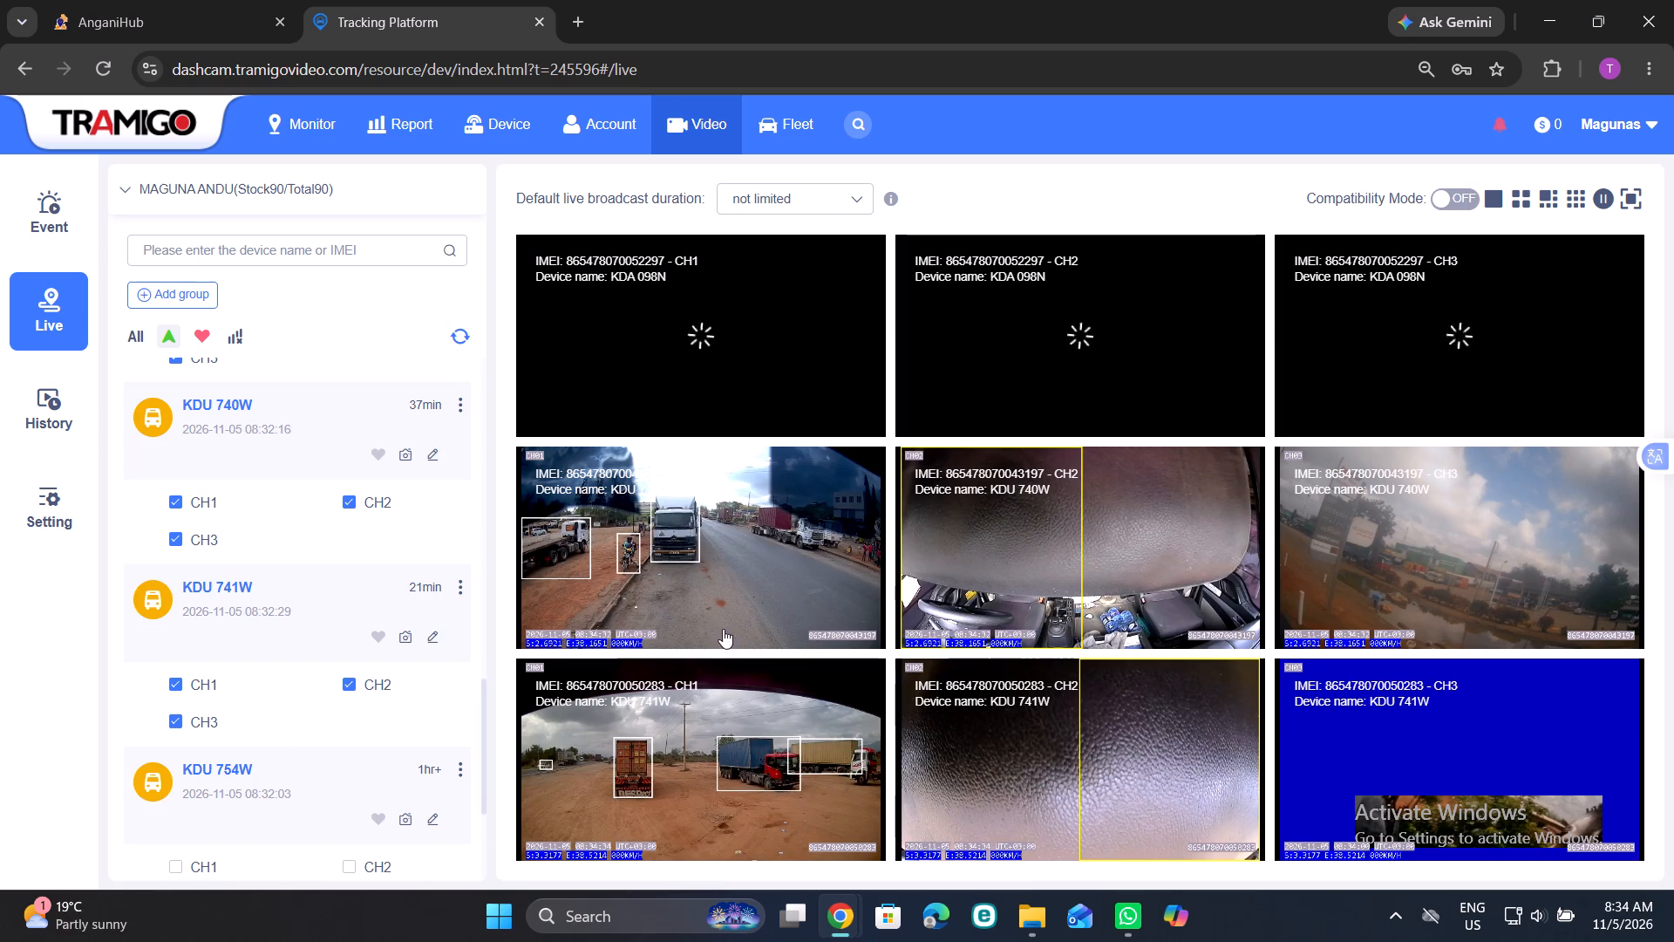
{"action": "left_click", "coordinate": [852, 640]}
{"action": "left_click", "coordinate": [849, 632]}
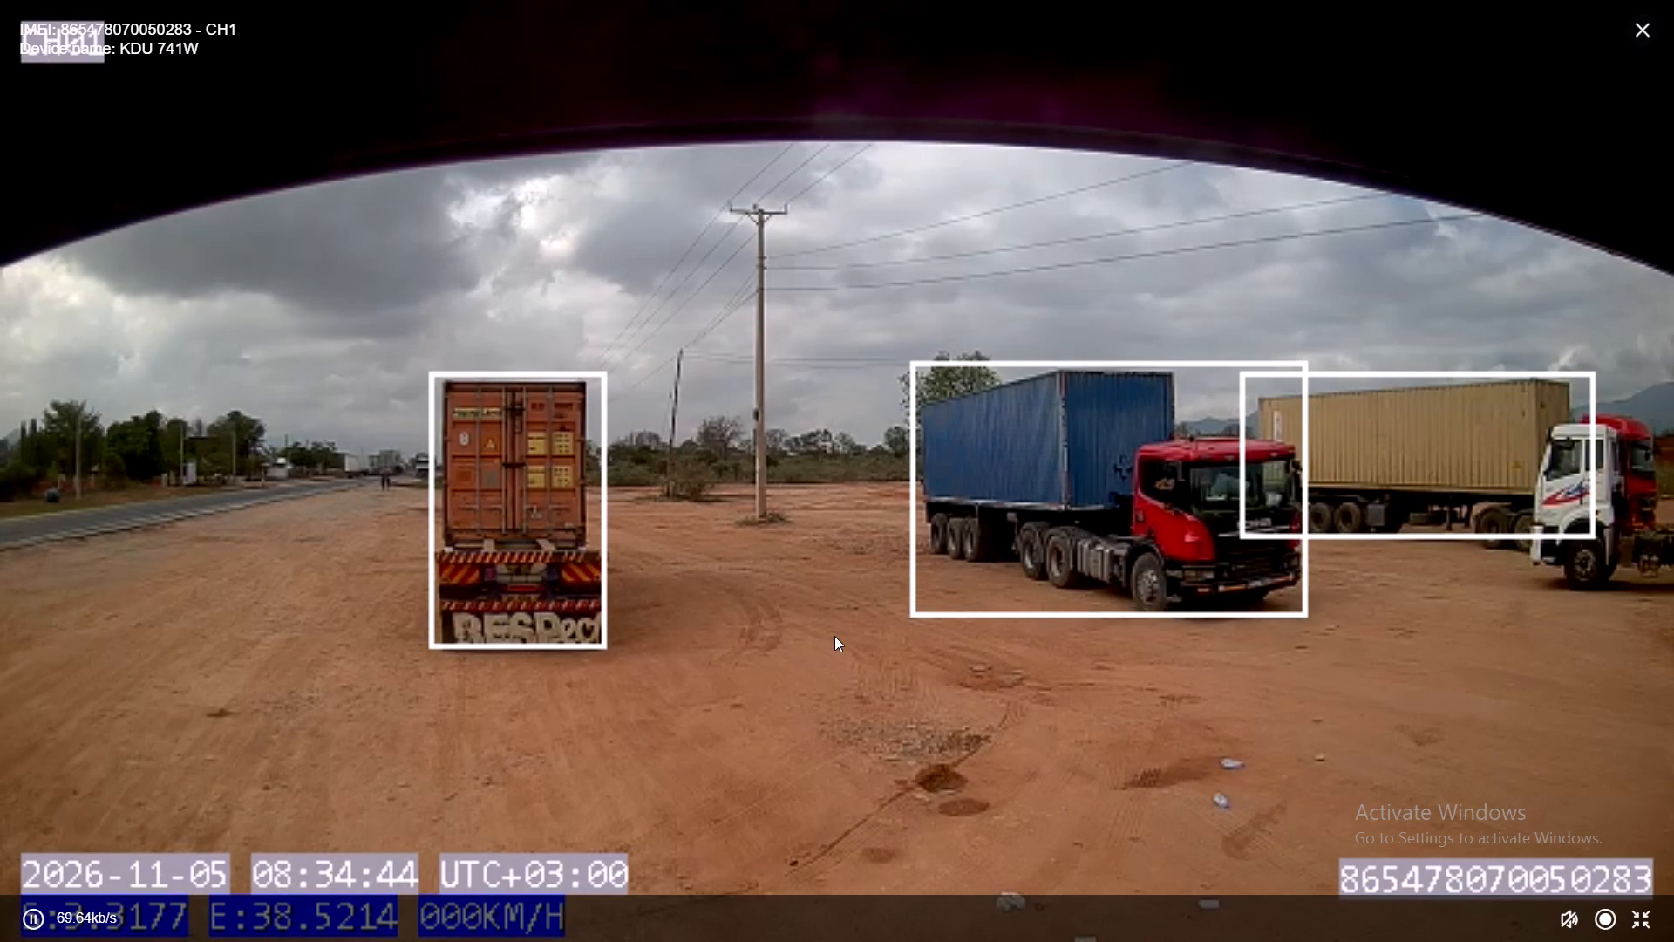
{"action": "key", "text": "Escape"}
{"action": "scroll", "coordinate": [165, 681], "scroll_direction": "down", "scroll_amount": 2}
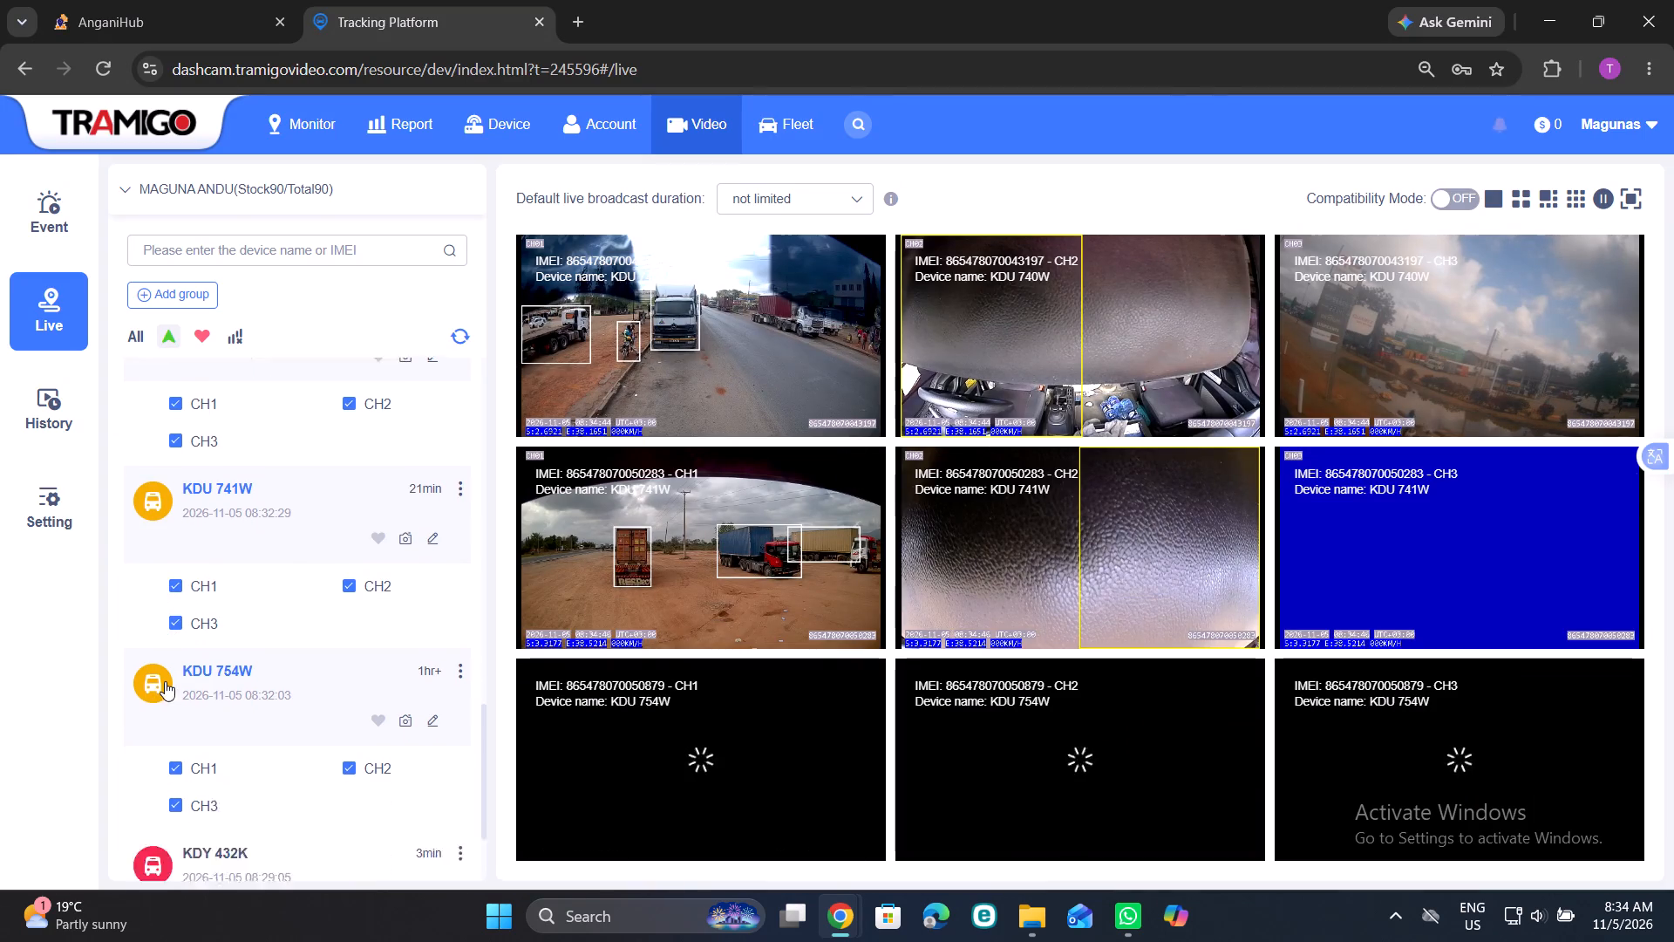
{"action": "double_click", "coordinate": [307, 770]}
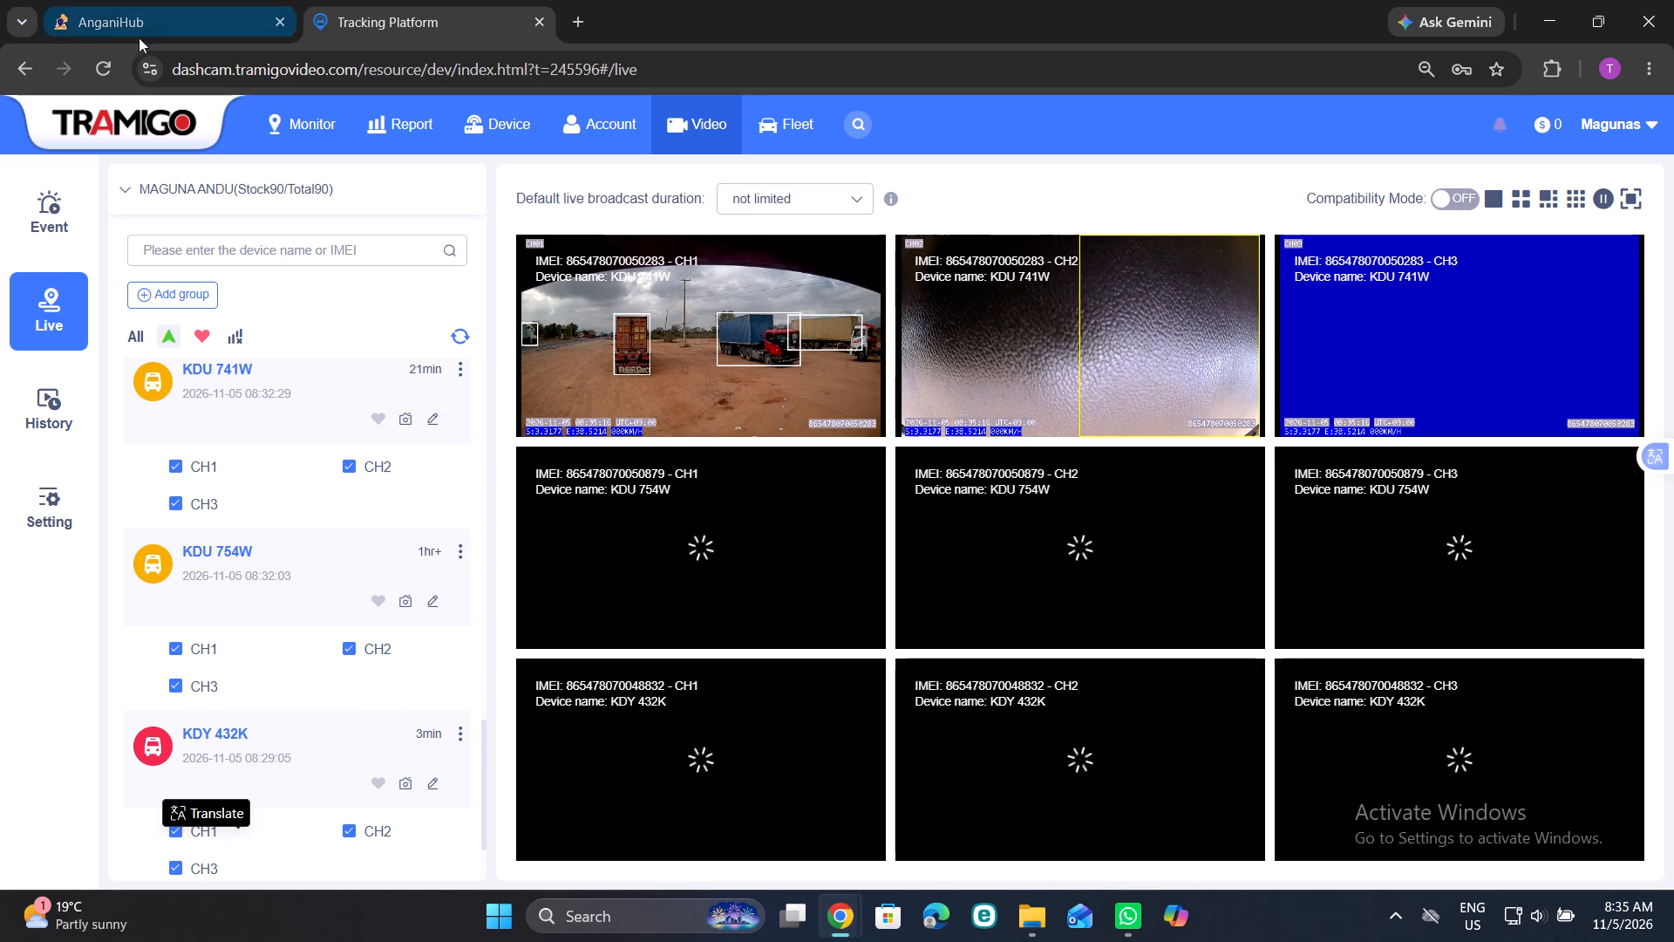
{"action": "scroll", "coordinate": [280, 396], "scroll_direction": "down", "scroll_amount": 4}
{"action": "left_click", "coordinate": [350, 797]}
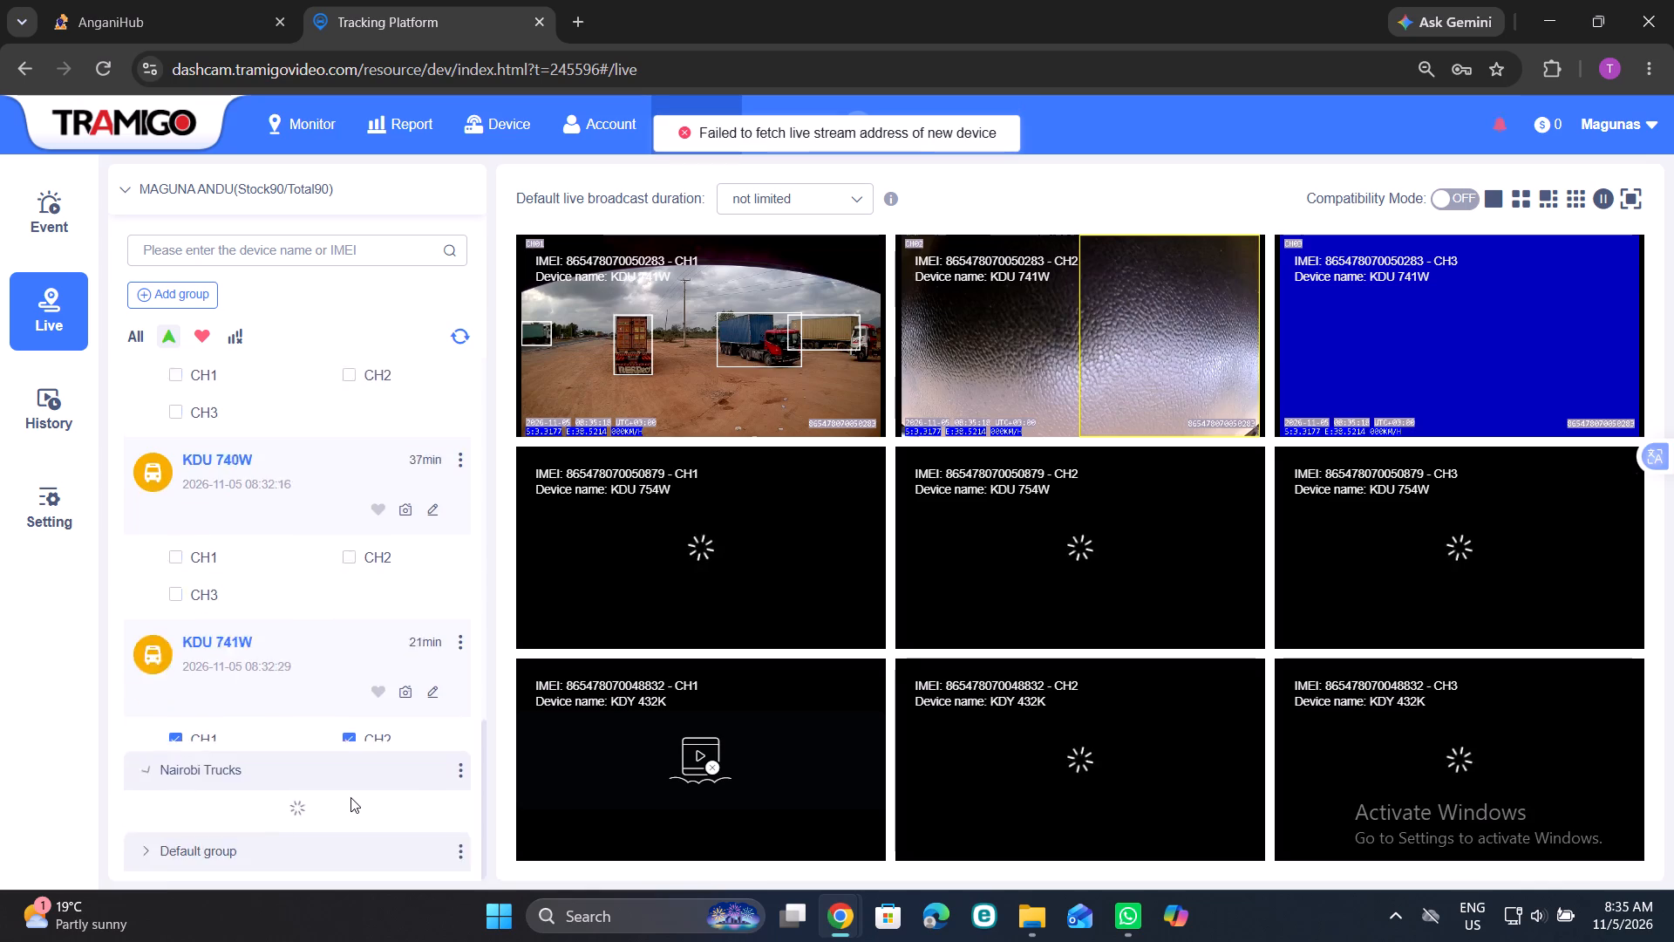
{"action": "scroll", "coordinate": [323, 744], "scroll_direction": "down", "scroll_amount": 1}
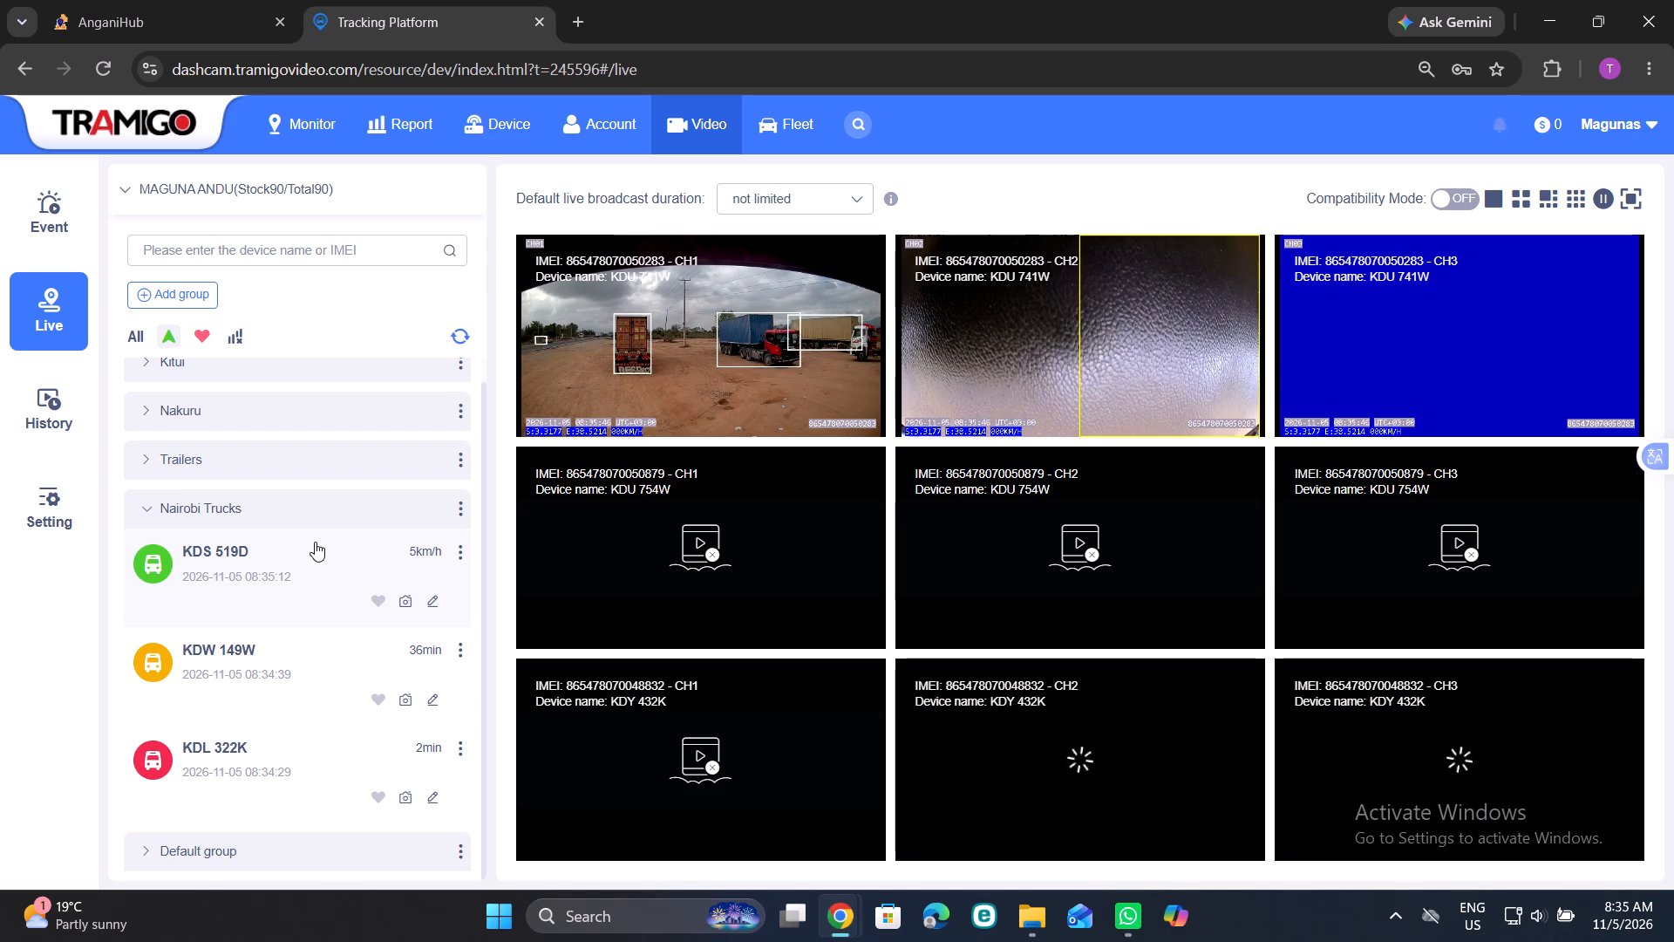
{"action": "double_click", "coordinate": [314, 540]}
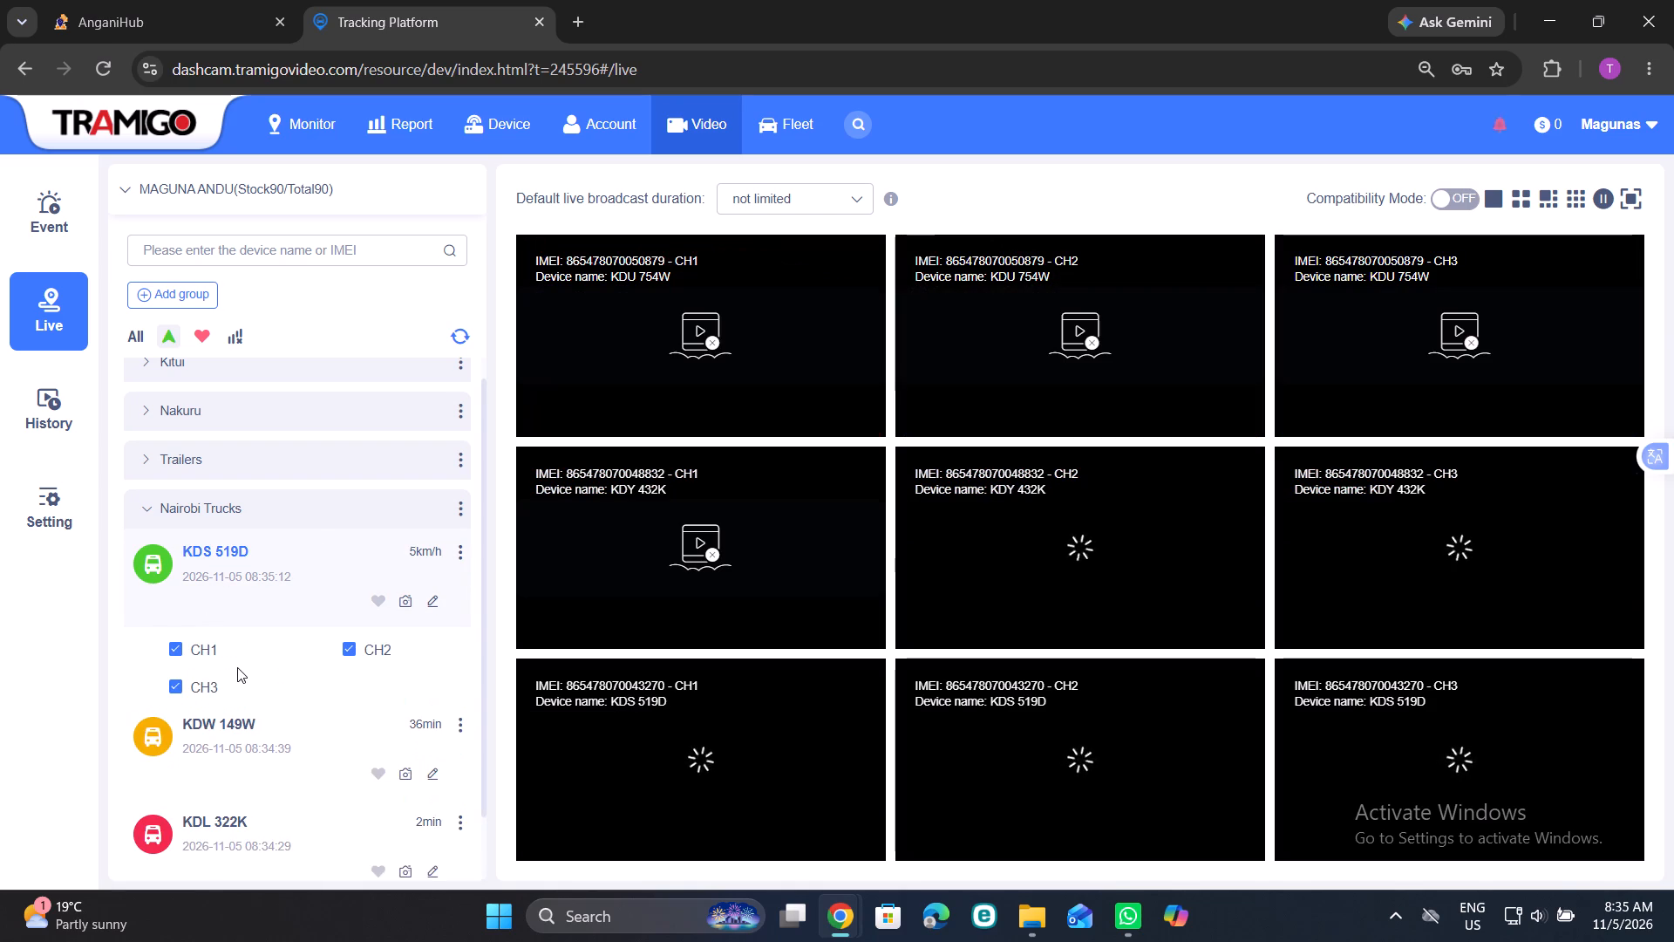
{"action": "left_click", "coordinate": [291, 762]}
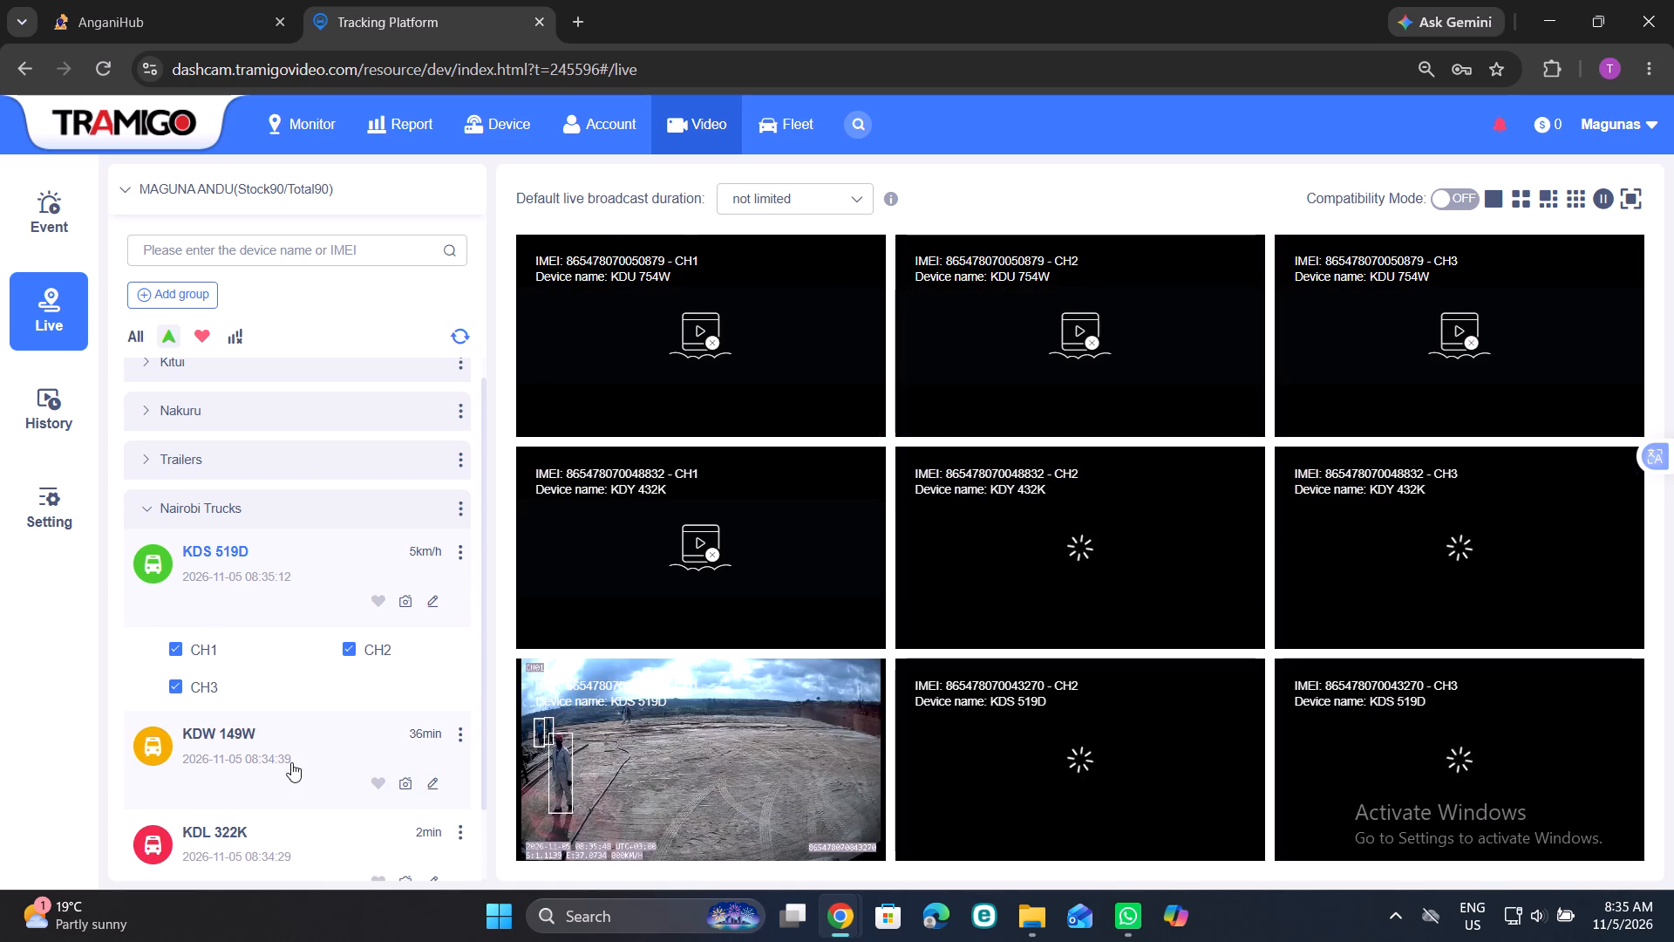
{"action": "double_click", "coordinate": [291, 762]}
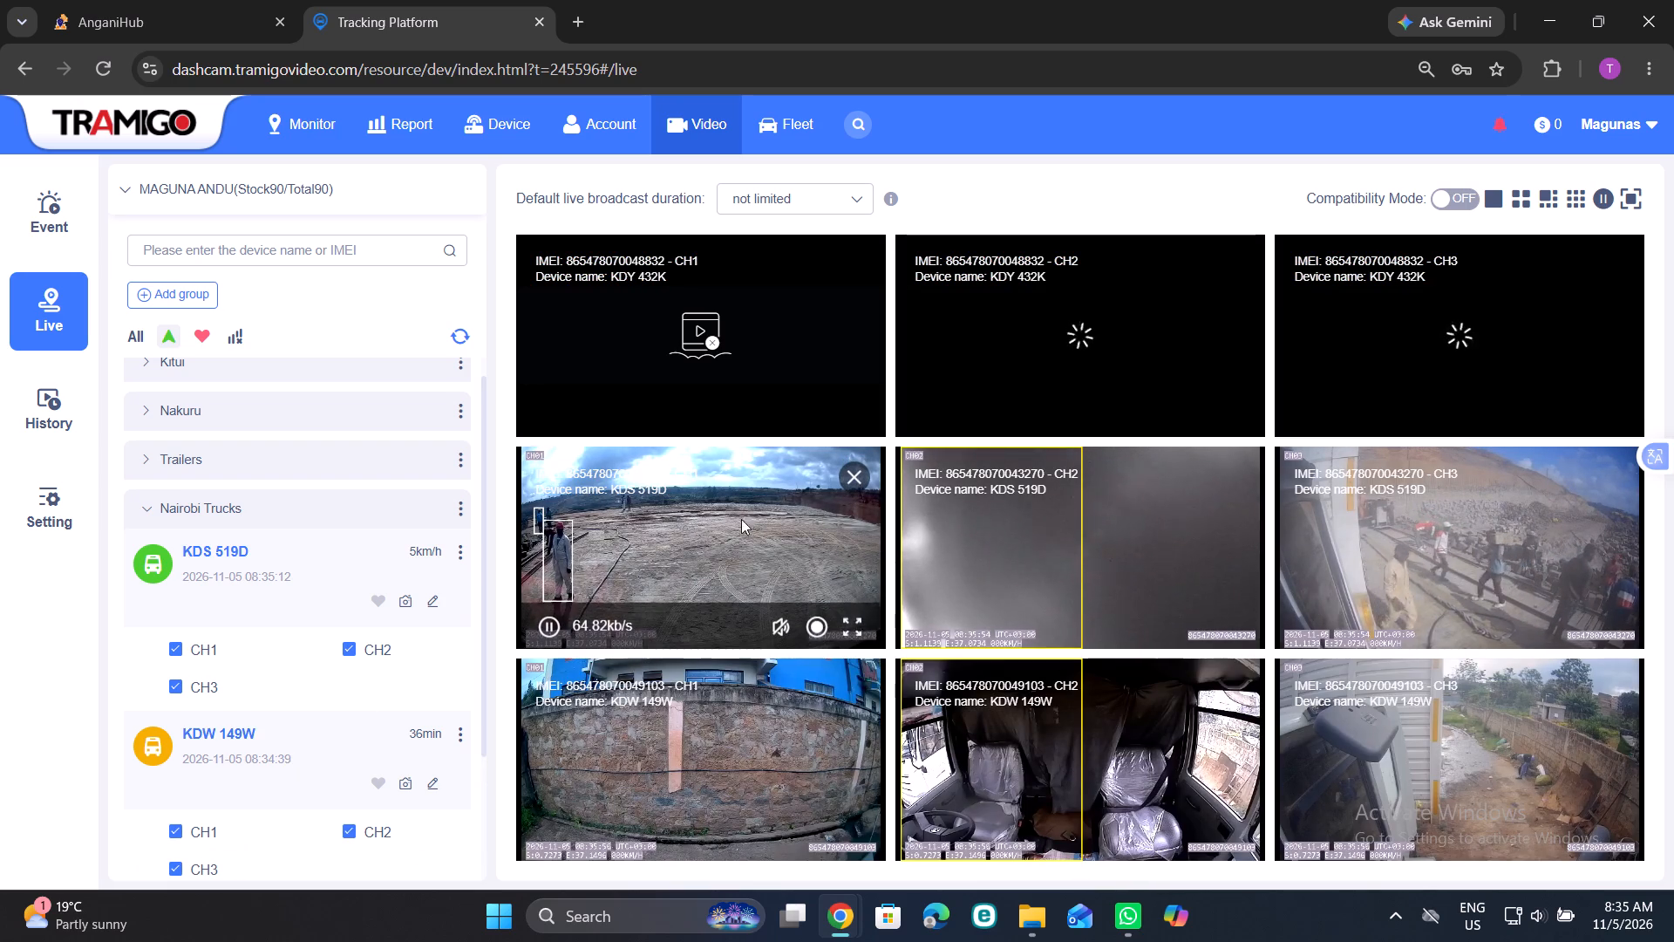
{"action": "left_click", "coordinate": [842, 618]}
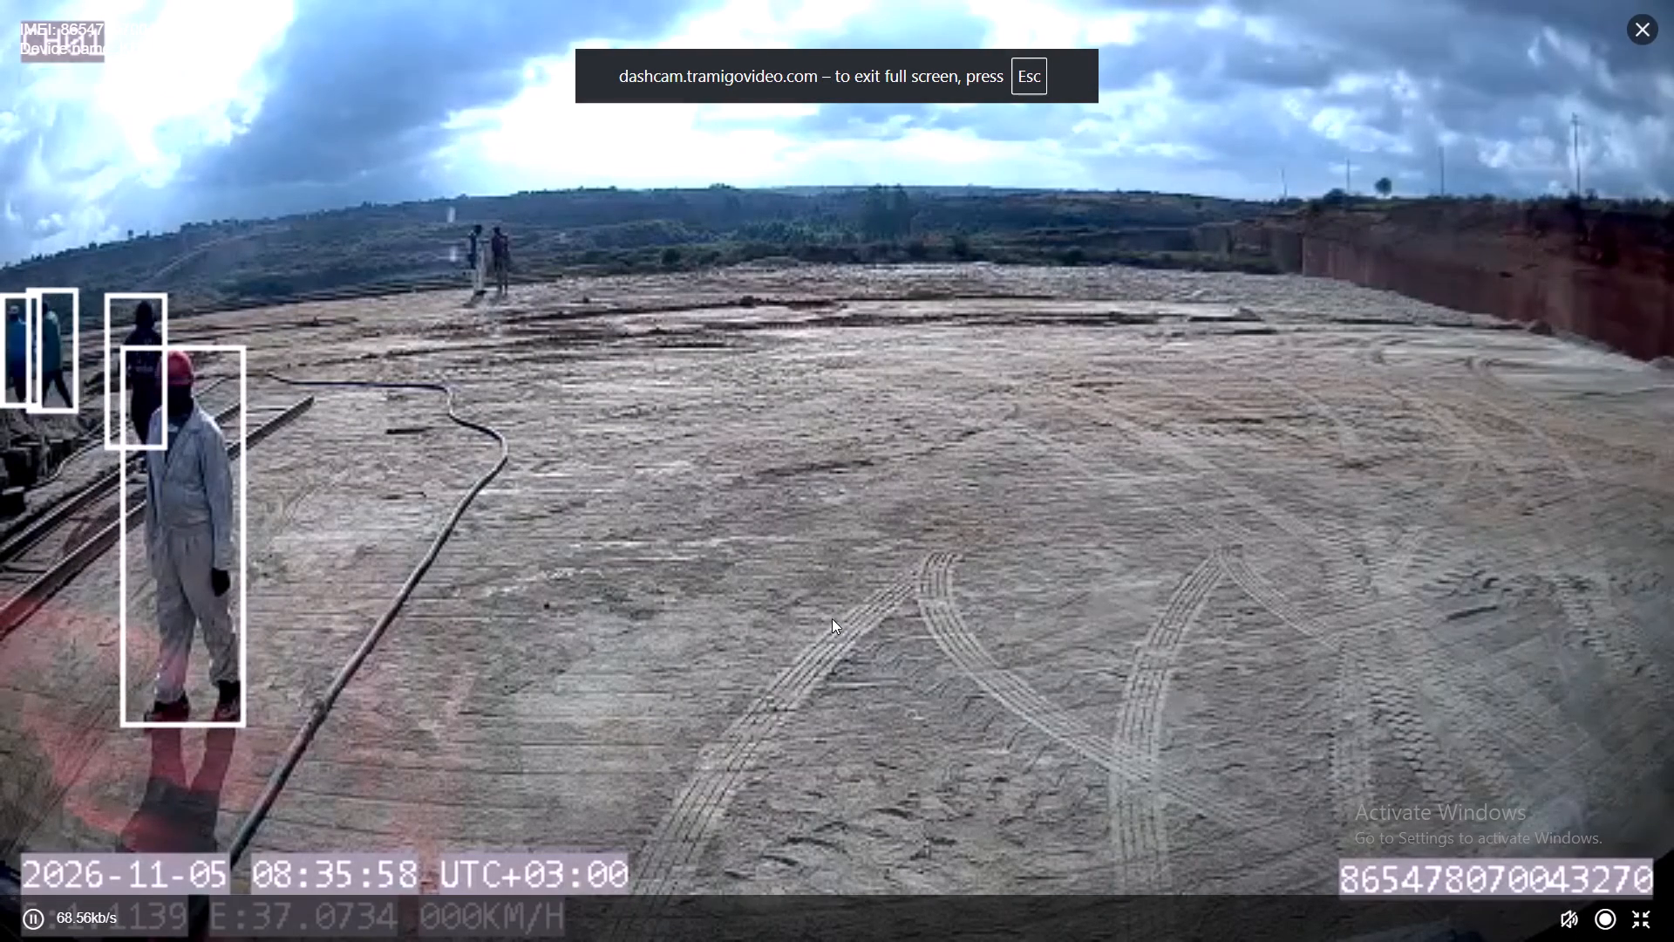
{"action": "key", "text": "Escape"}
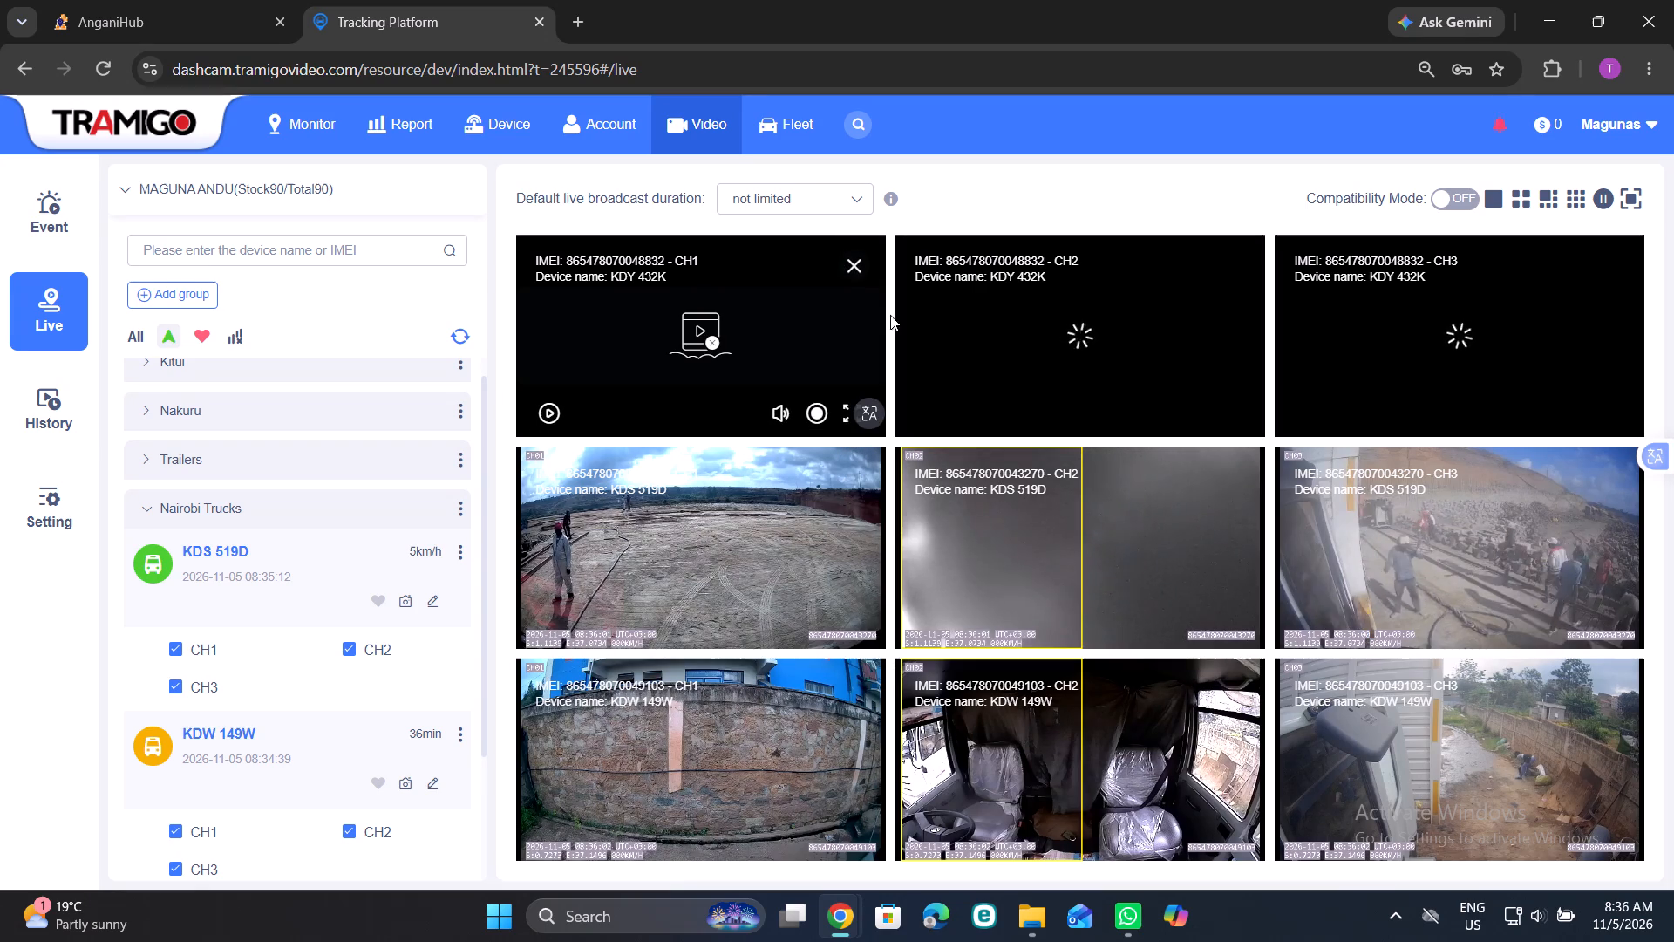
{"action": "left_click", "coordinate": [1607, 616]}
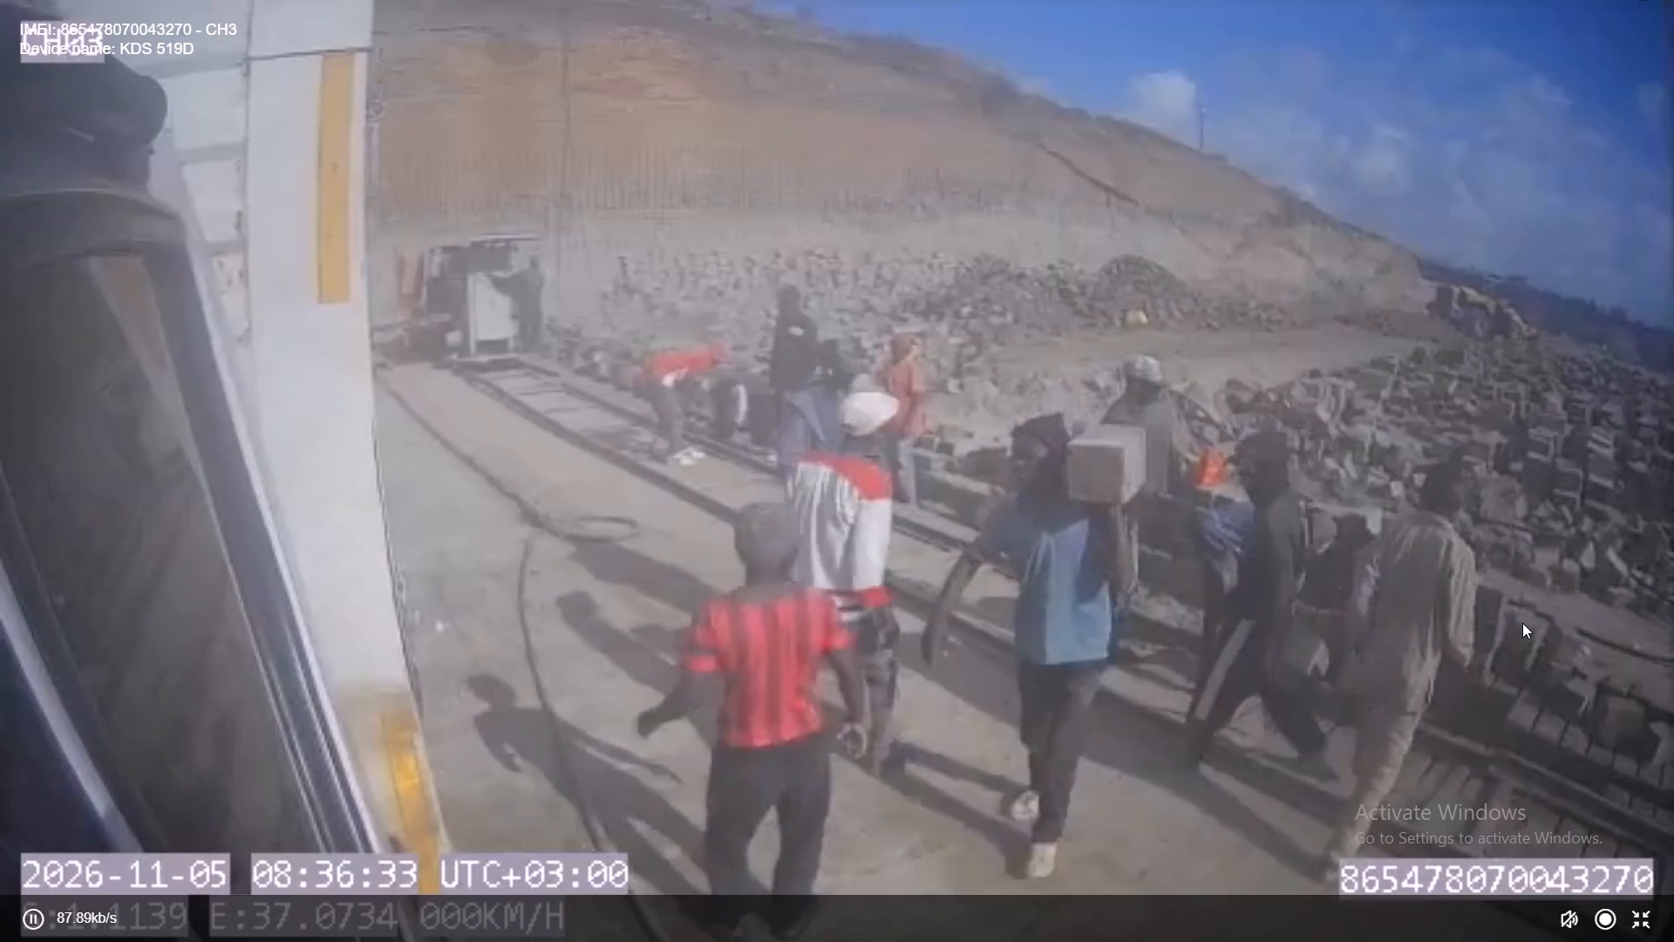
{"action": "key", "text": "Escape"}
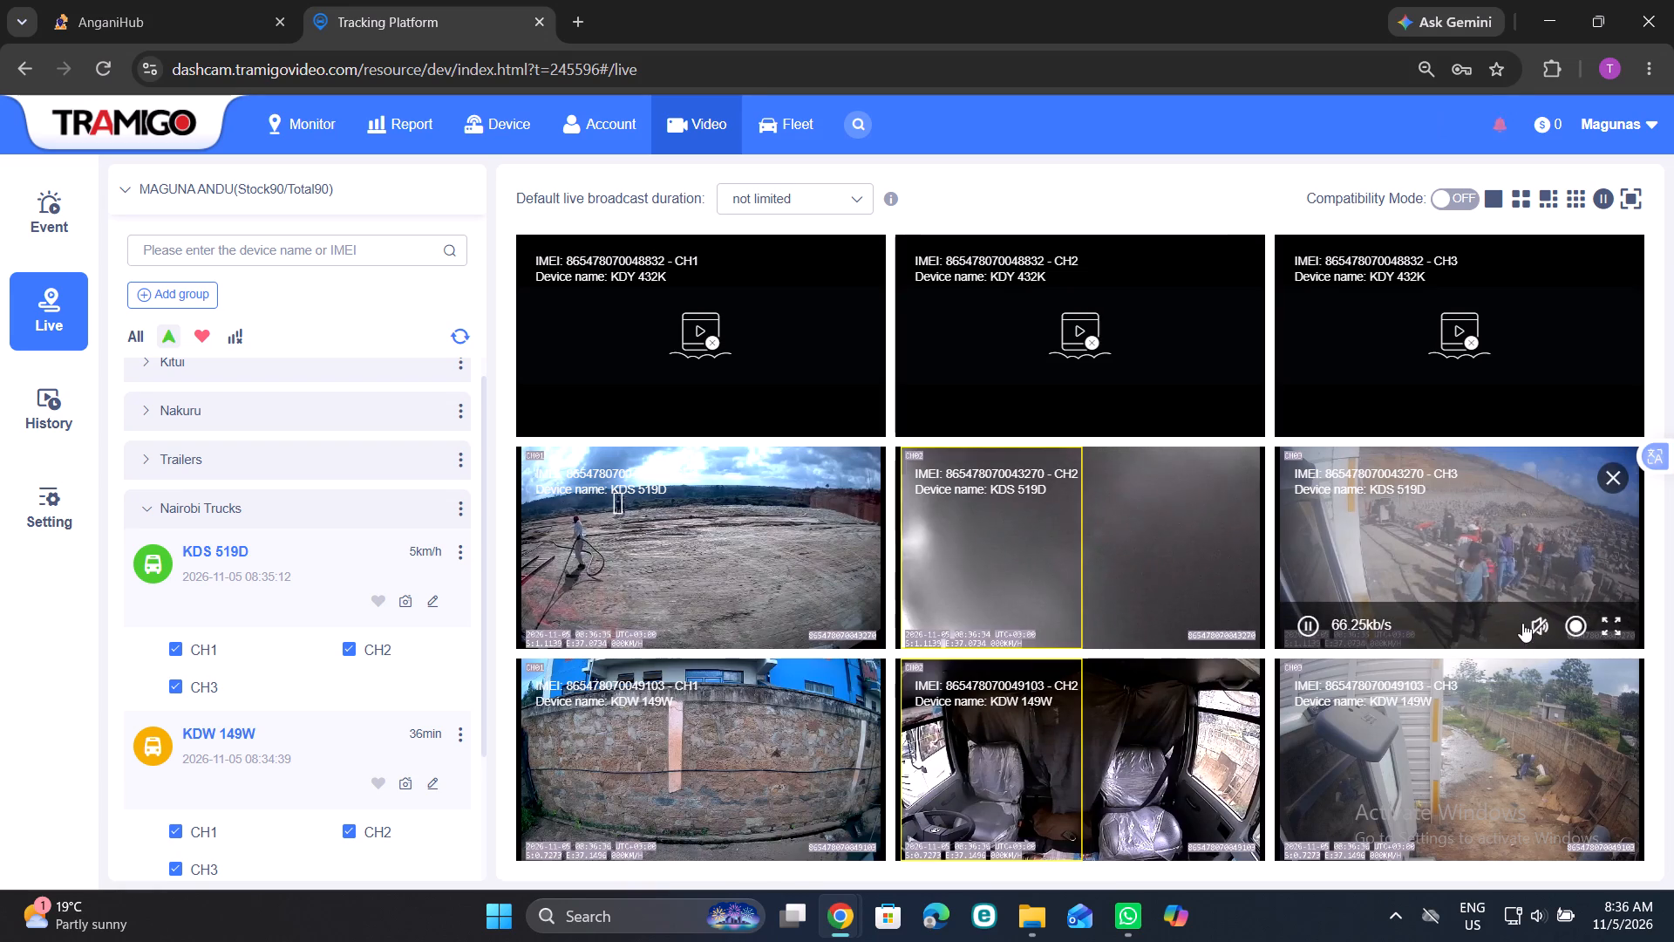
{"action": "scroll", "coordinate": [1217, 534], "scroll_direction": "up", "scroll_amount": 1}
{"action": "scroll", "coordinate": [326, 627], "scroll_direction": "down", "scroll_amount": 2}
{"action": "double_click", "coordinate": [322, 745]}
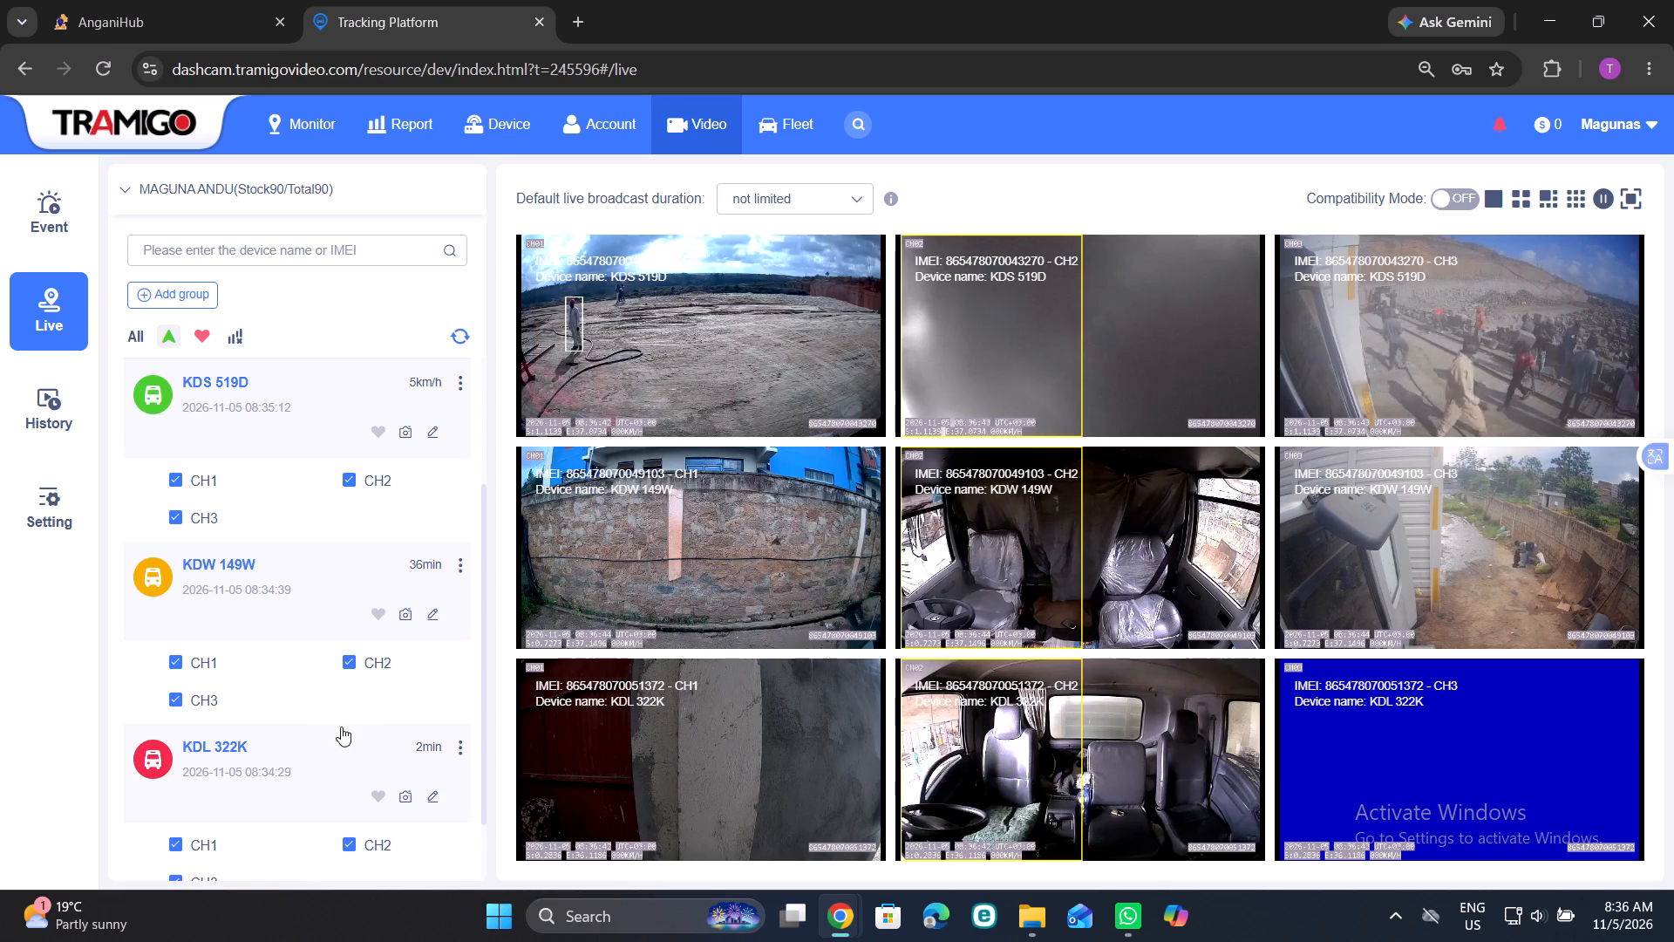